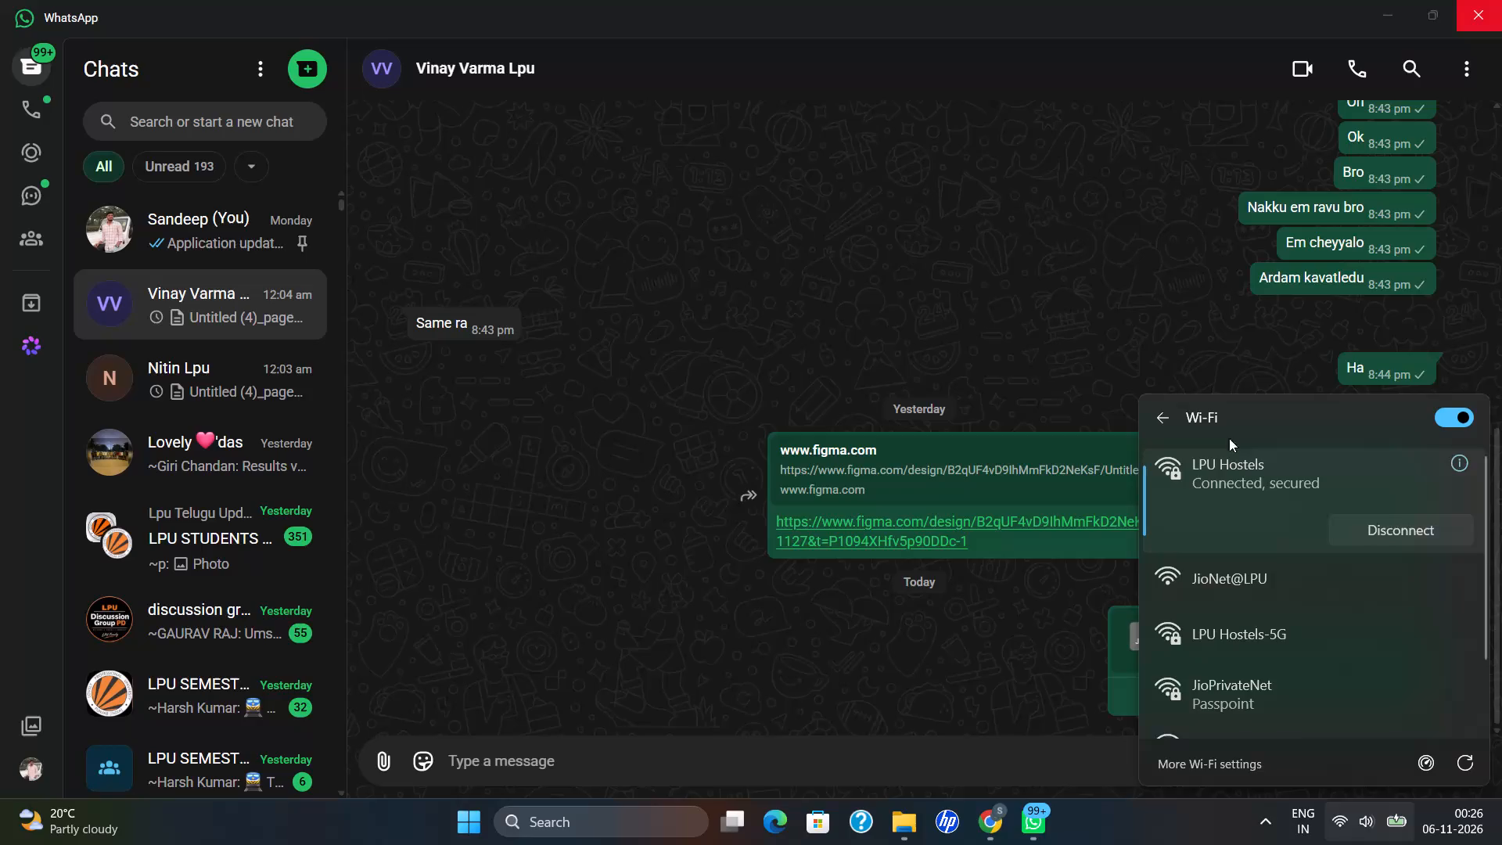
# Switch to File Explorer and open the Downloads folder.
pyautogui.click(982, 821)
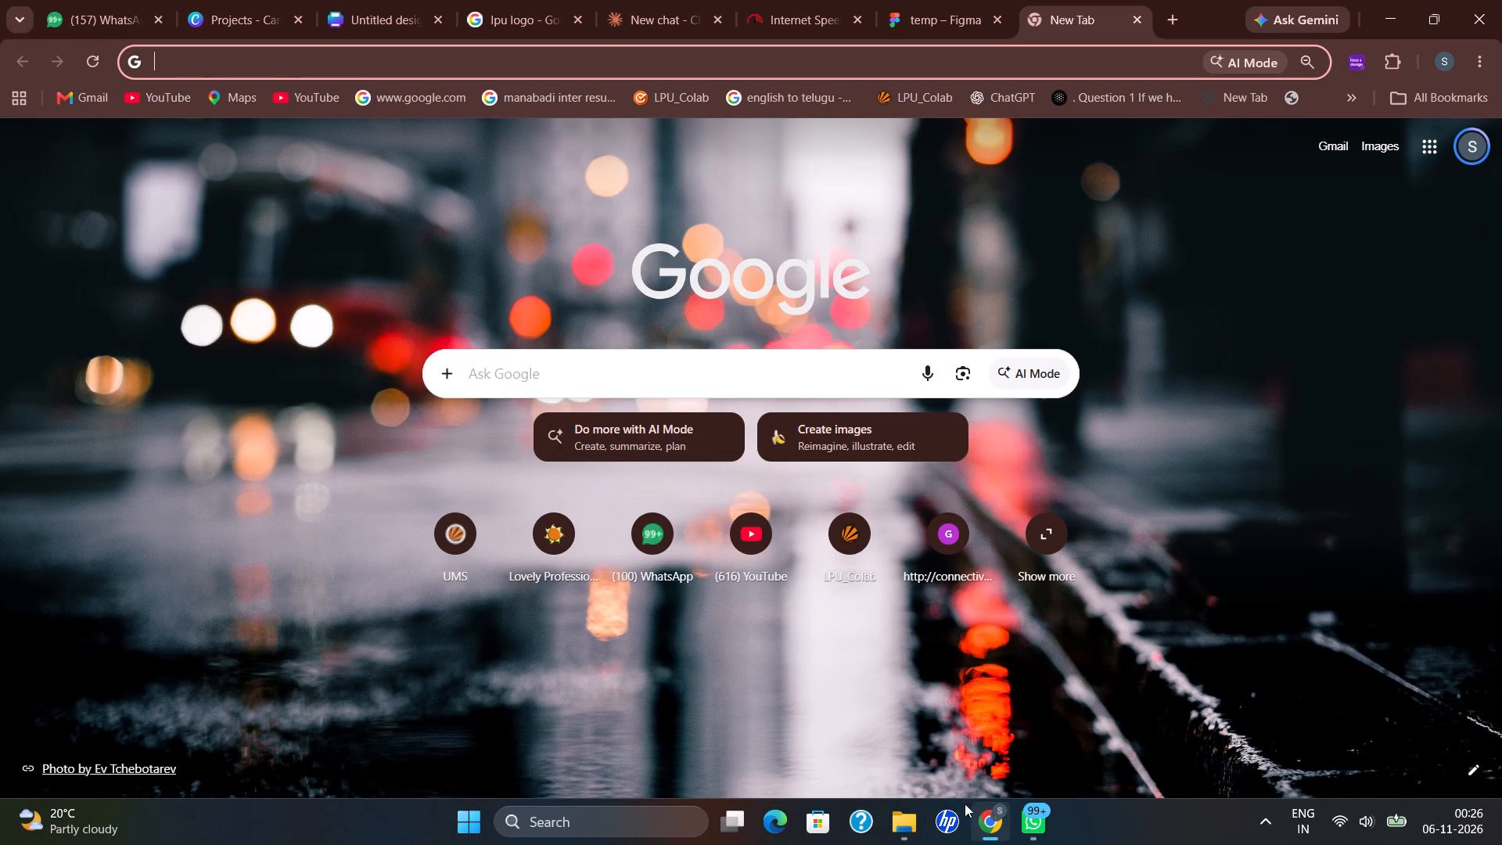
pyautogui.click(886, 815)
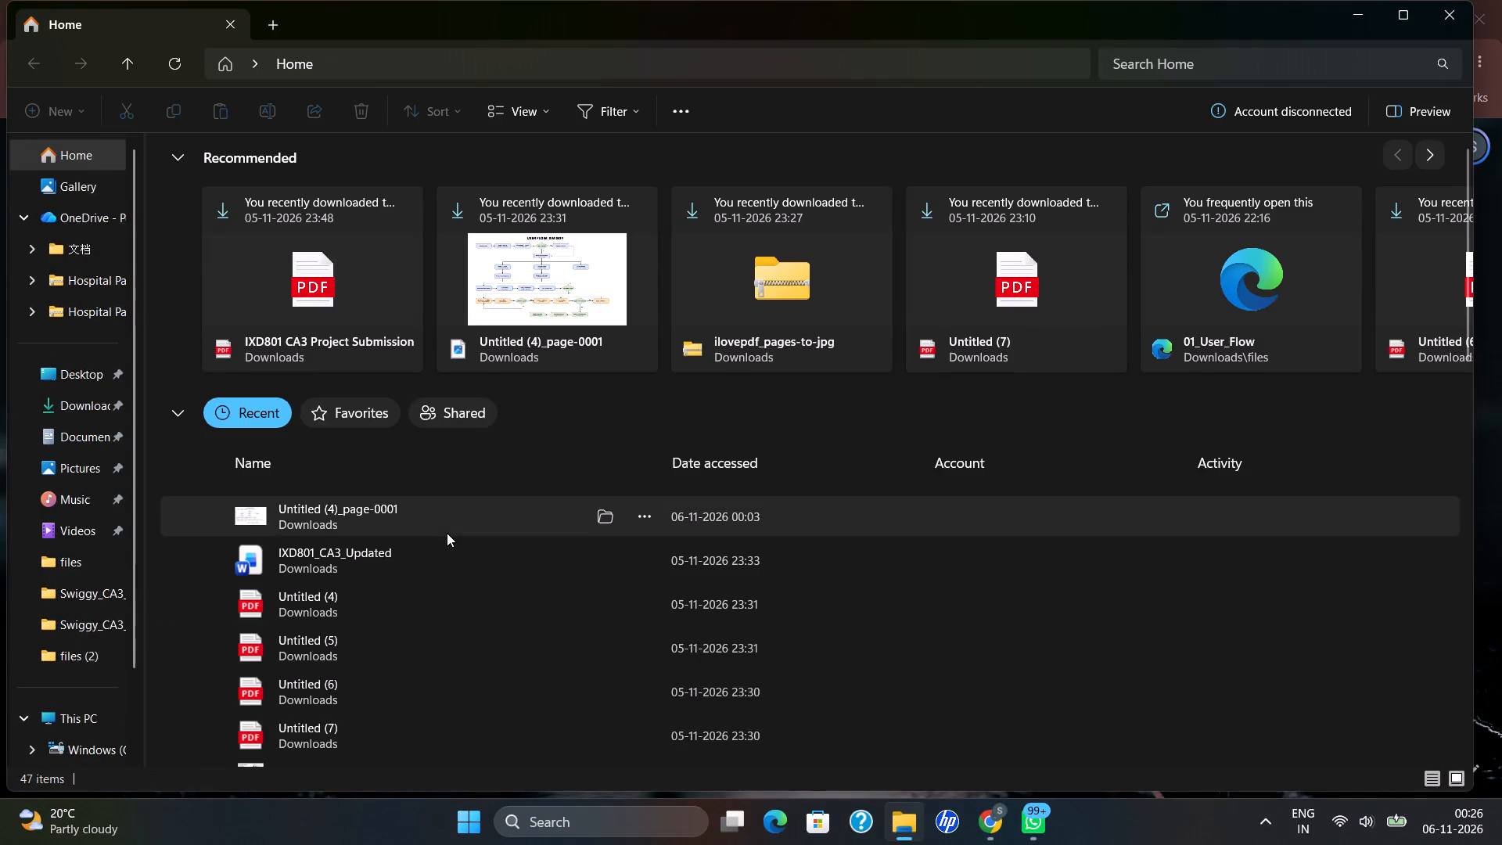
pyautogui.scroll(-14, 447, 533)
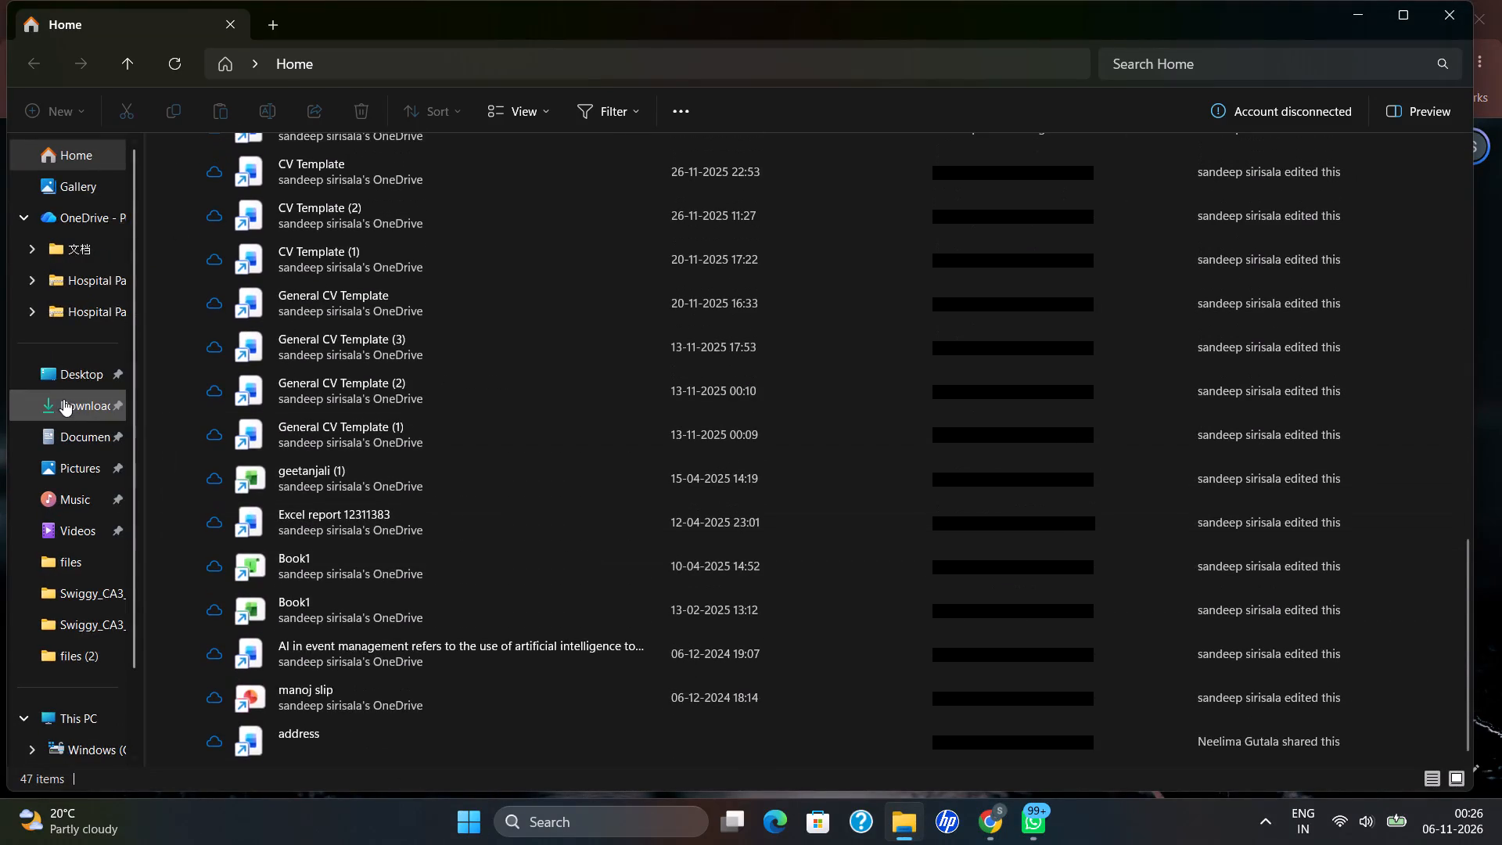
pyautogui.click(58, 402)
# Look through the Downloads folder for the earlier CA1 Swiggy report files.
pyautogui.scroll(-8, 613, 476)
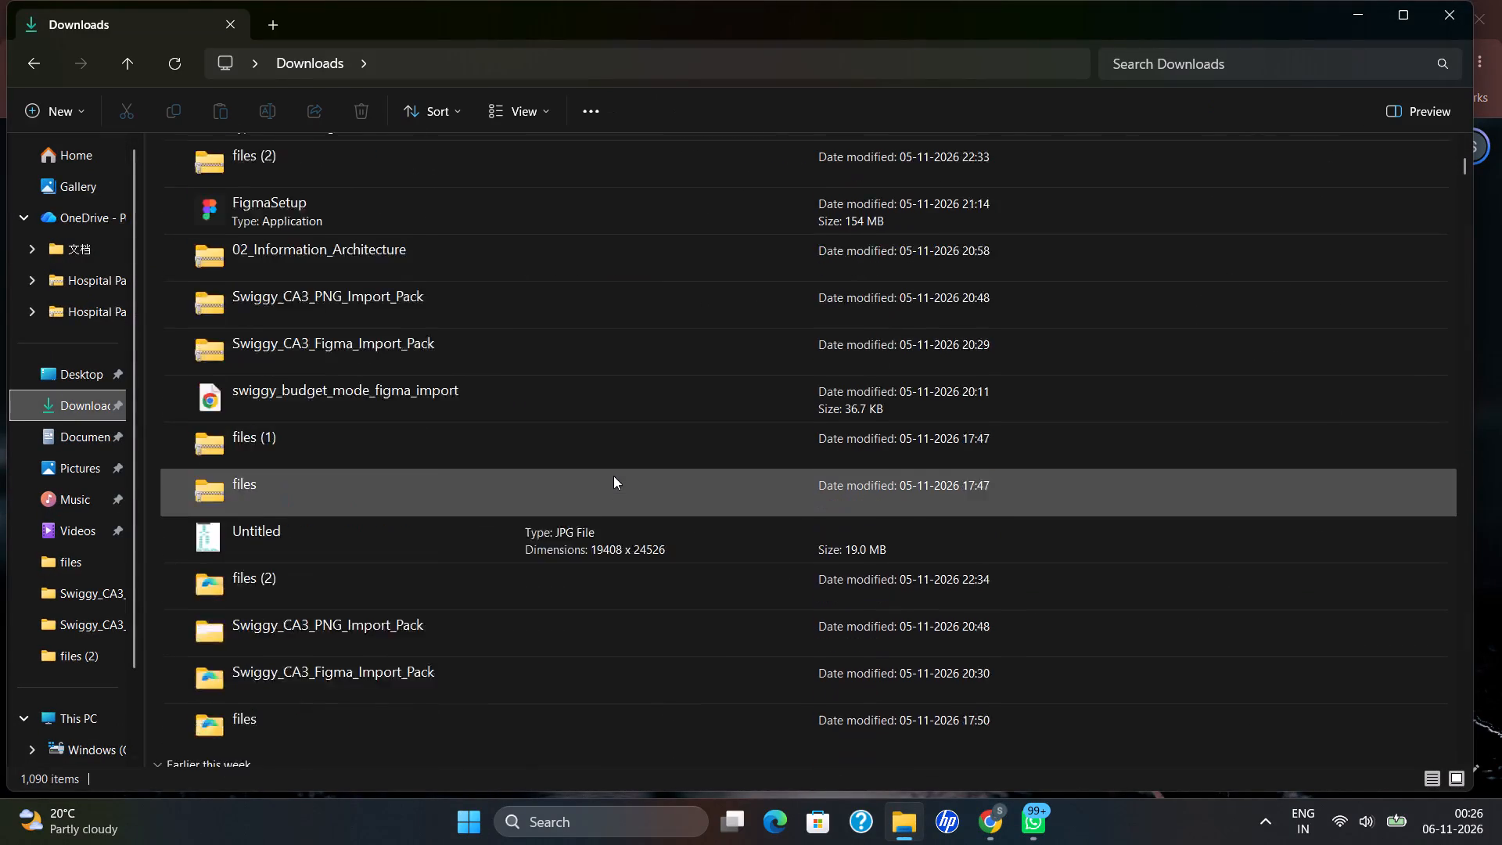
pyautogui.scroll(-5, 613, 476)
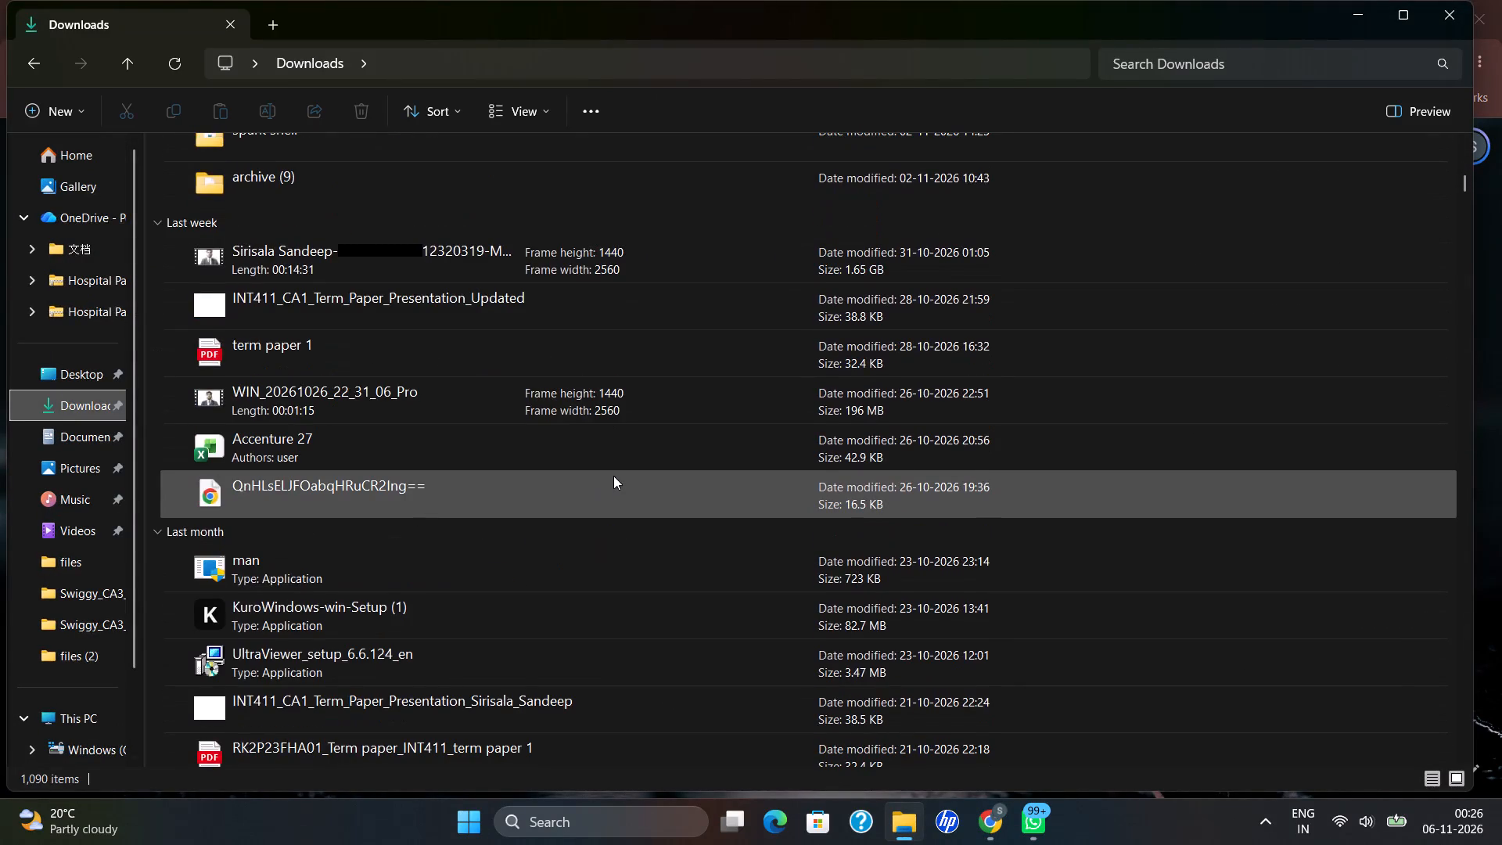
pyautogui.scroll(-13, 613, 476)
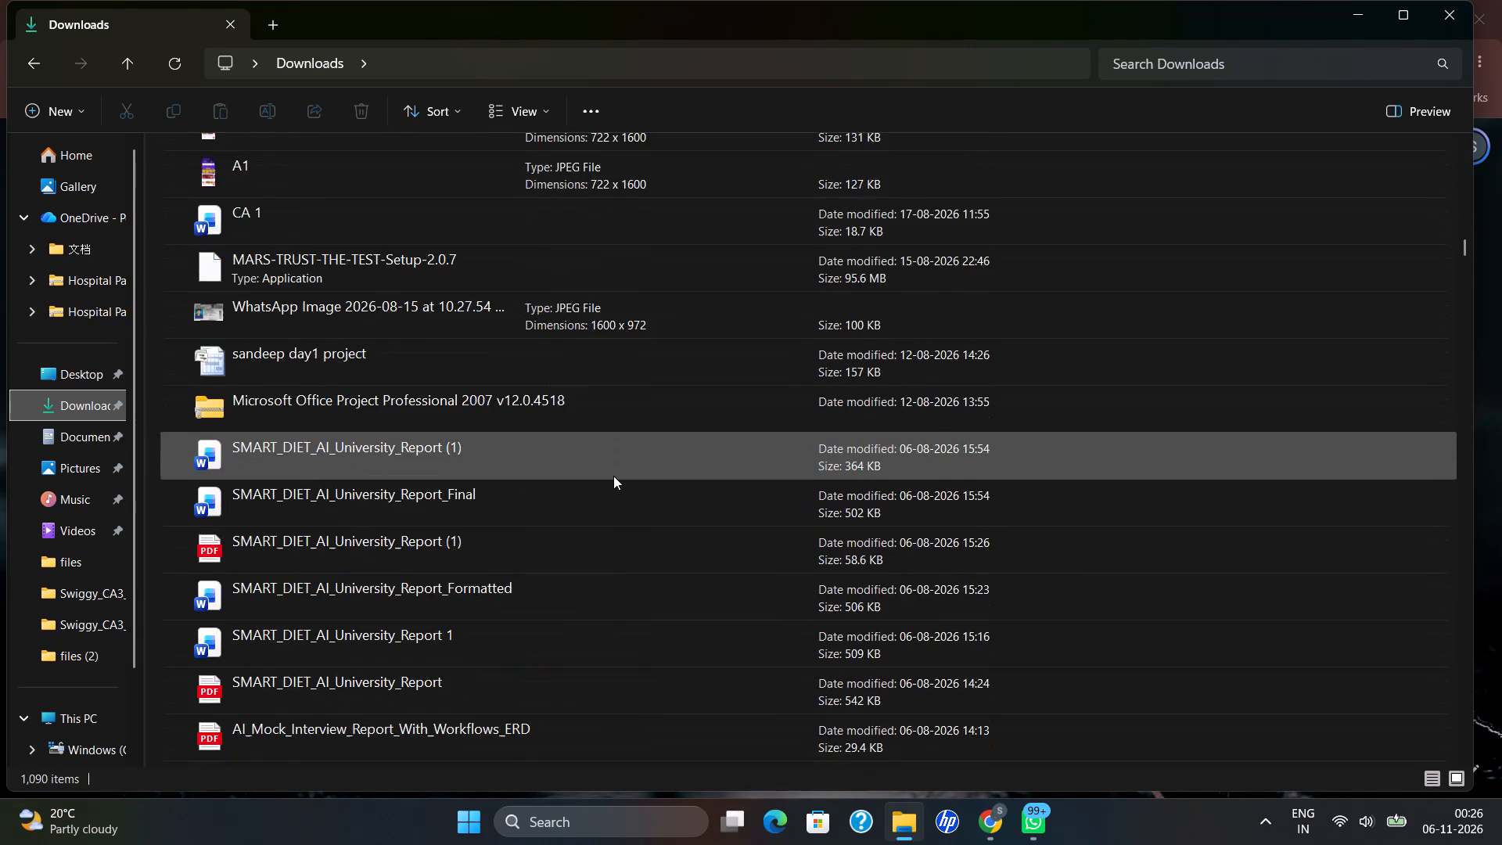
pyautogui.scroll(-9, 613, 476)
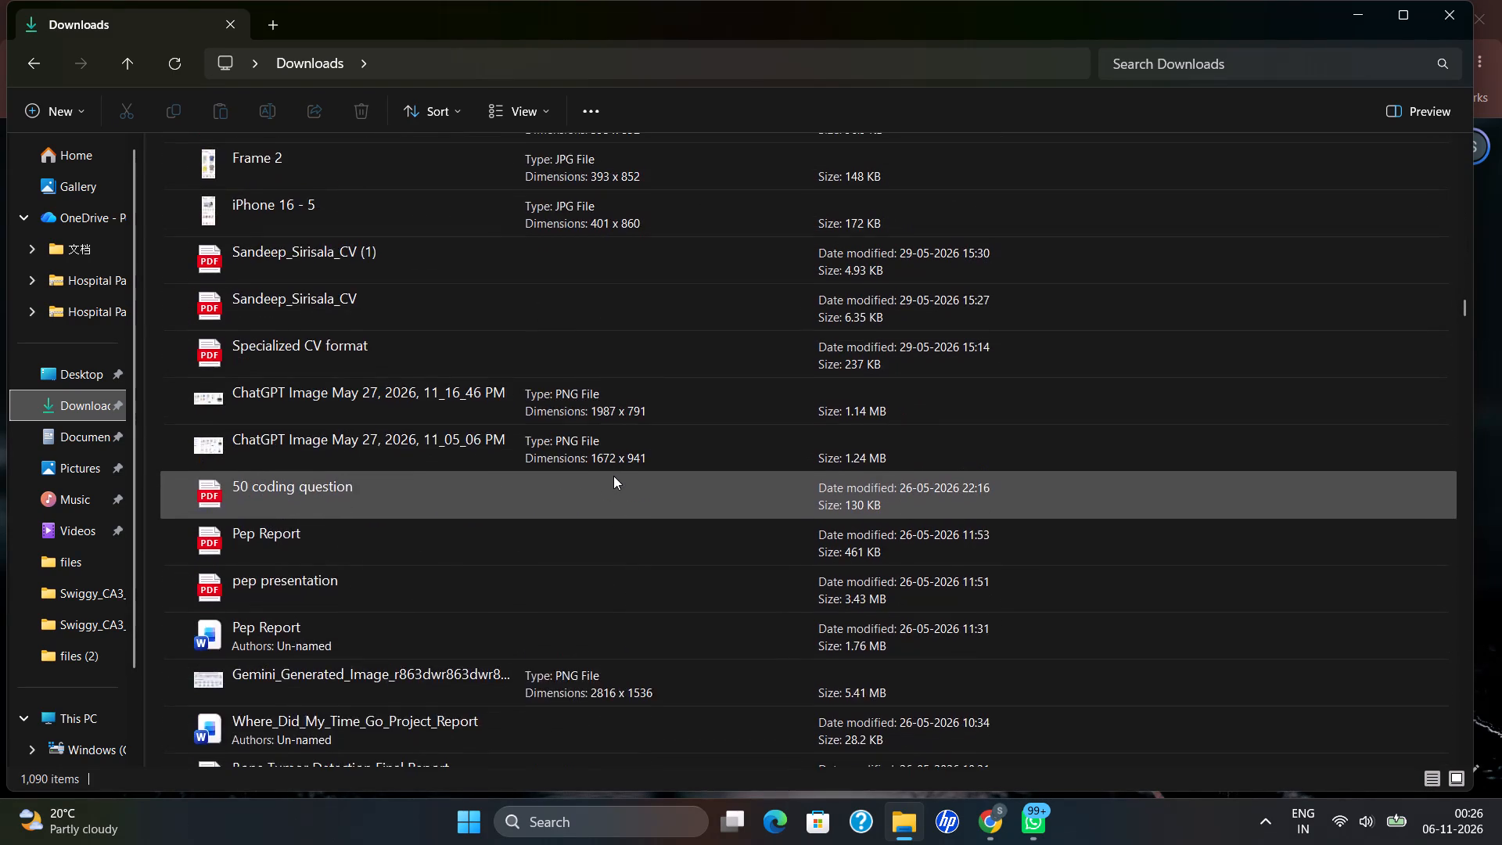
pyautogui.scroll(-2, 613, 476)
pyautogui.scroll(2, 613, 476)
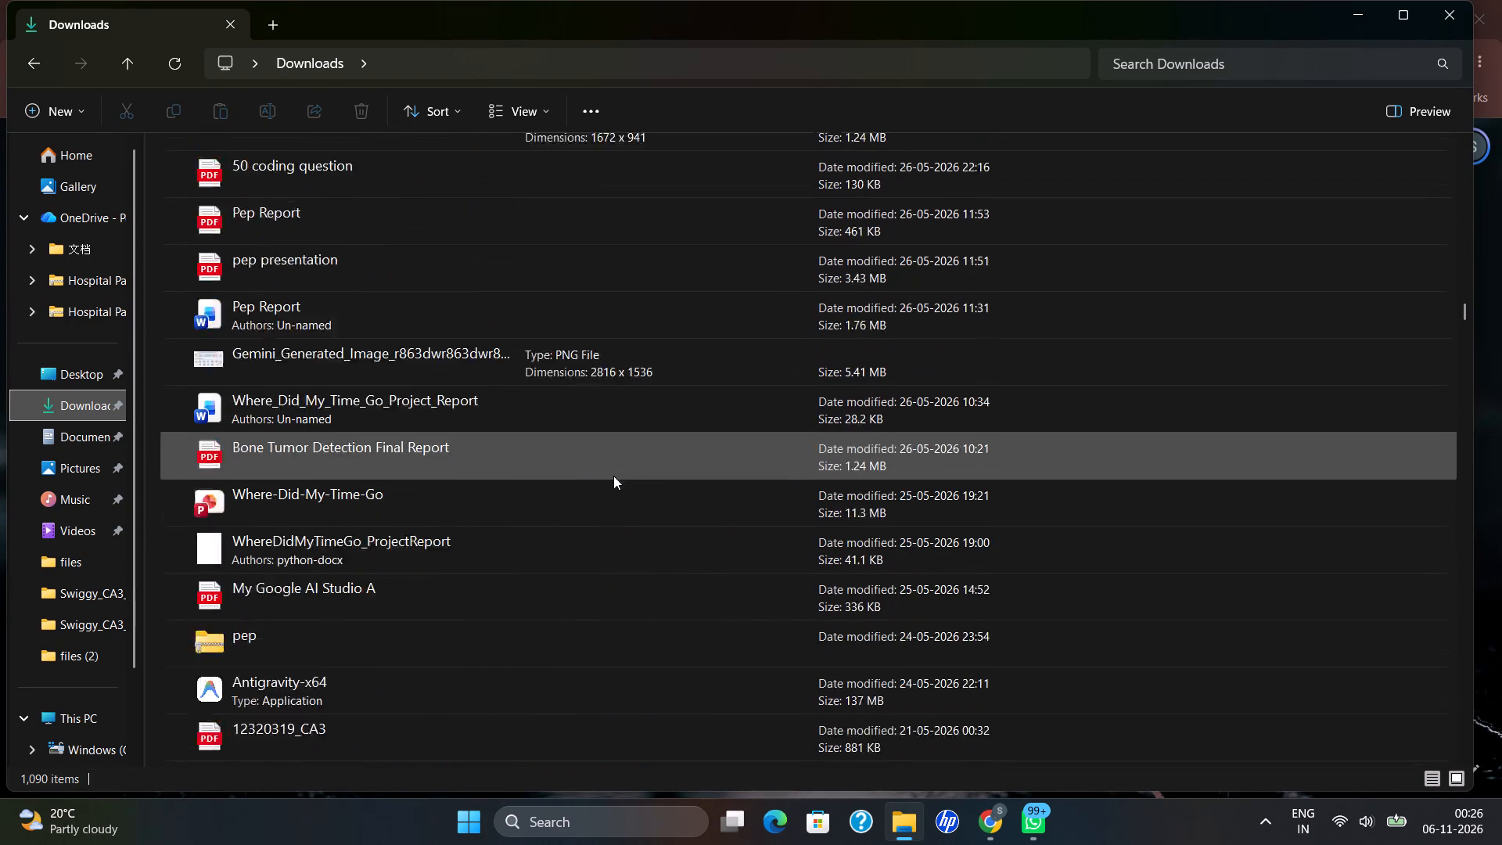
pyautogui.scroll(5, 613, 476)
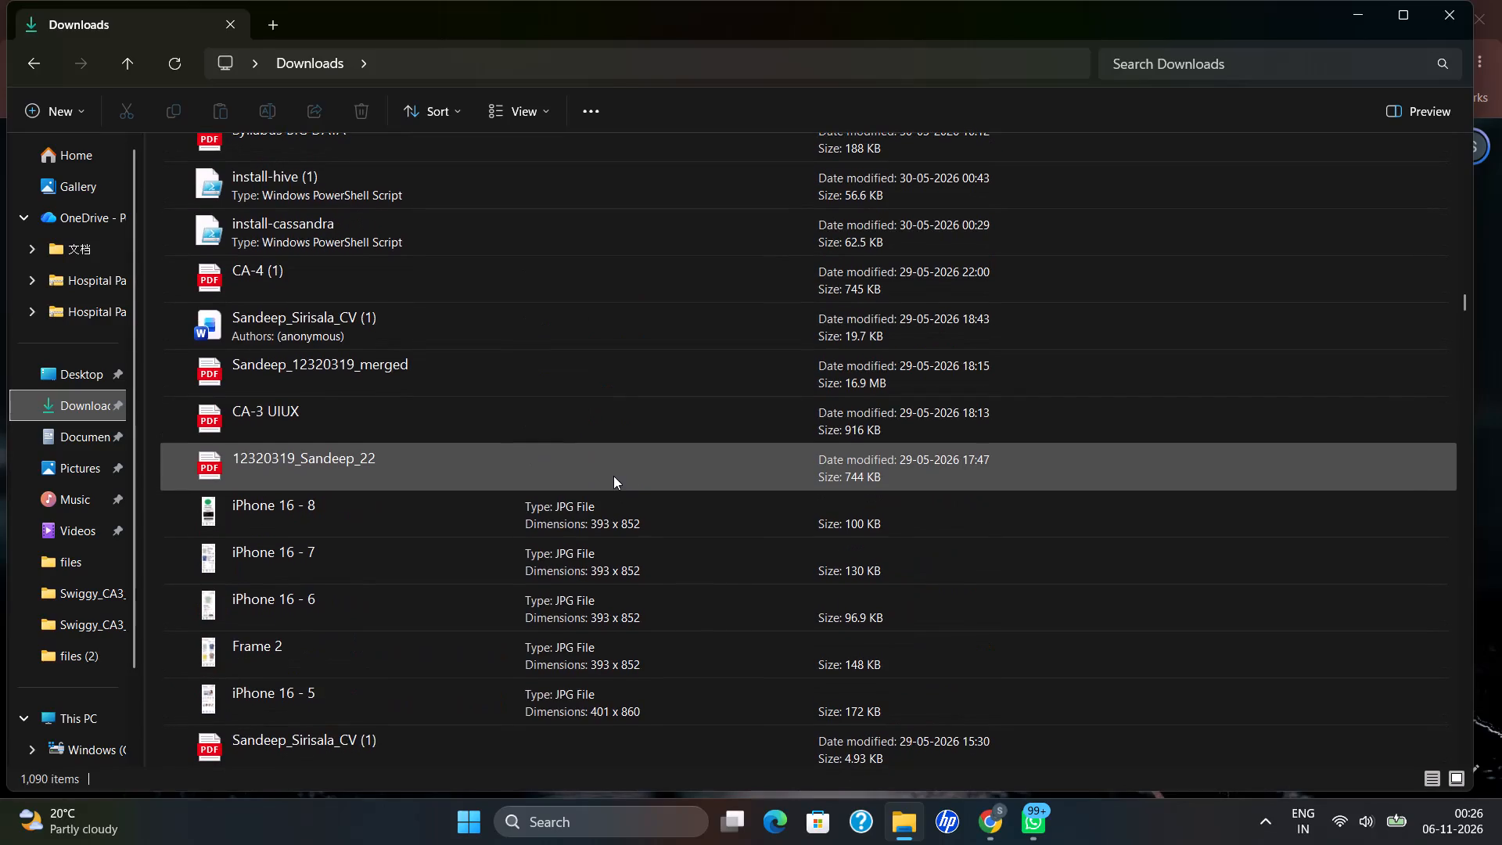
pyautogui.scroll(2, 613, 476)
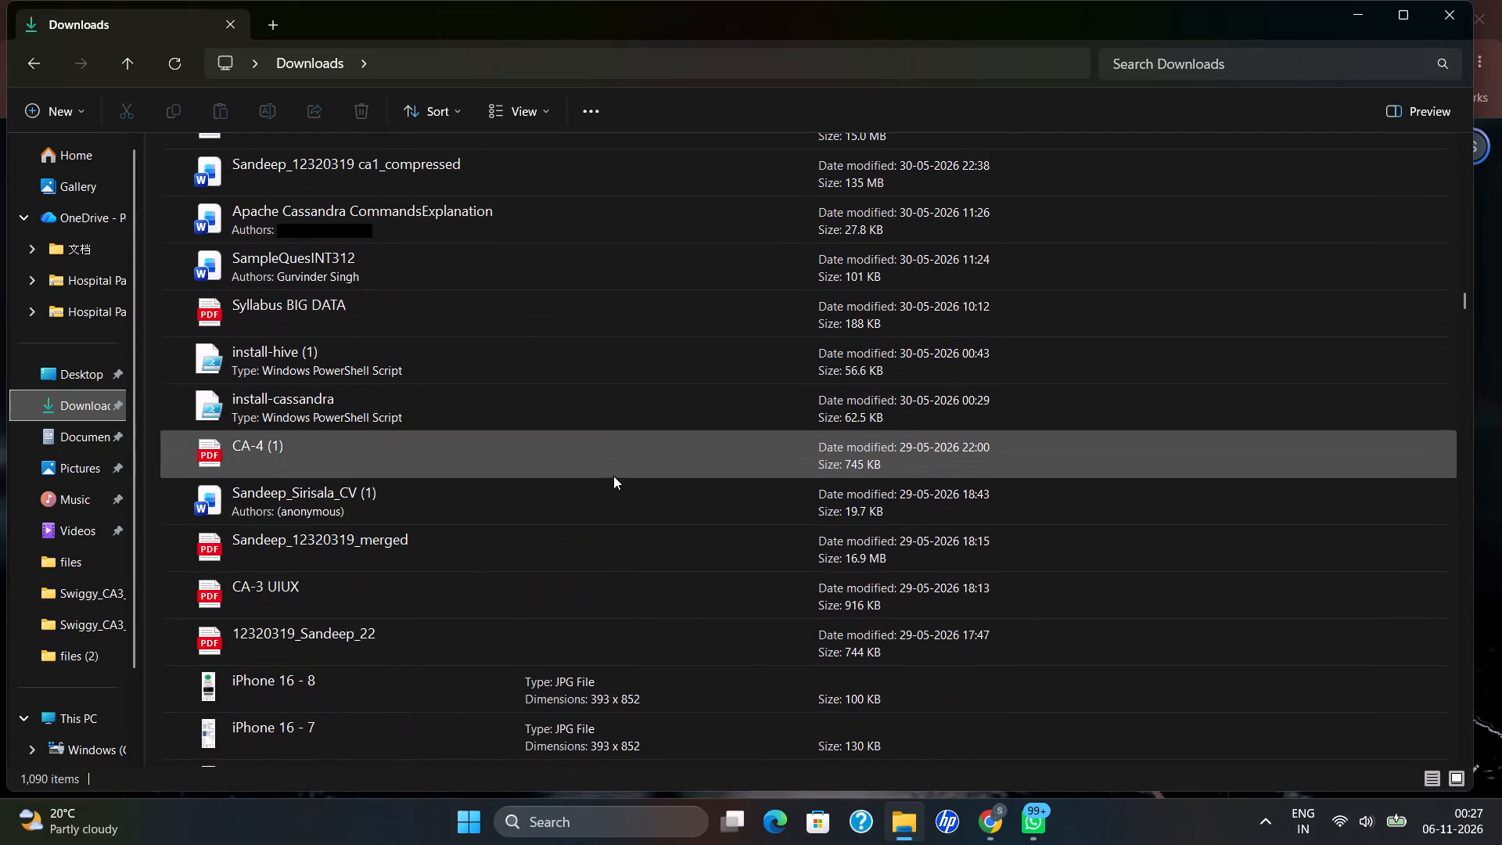
pyautogui.scroll(10, 613, 476)
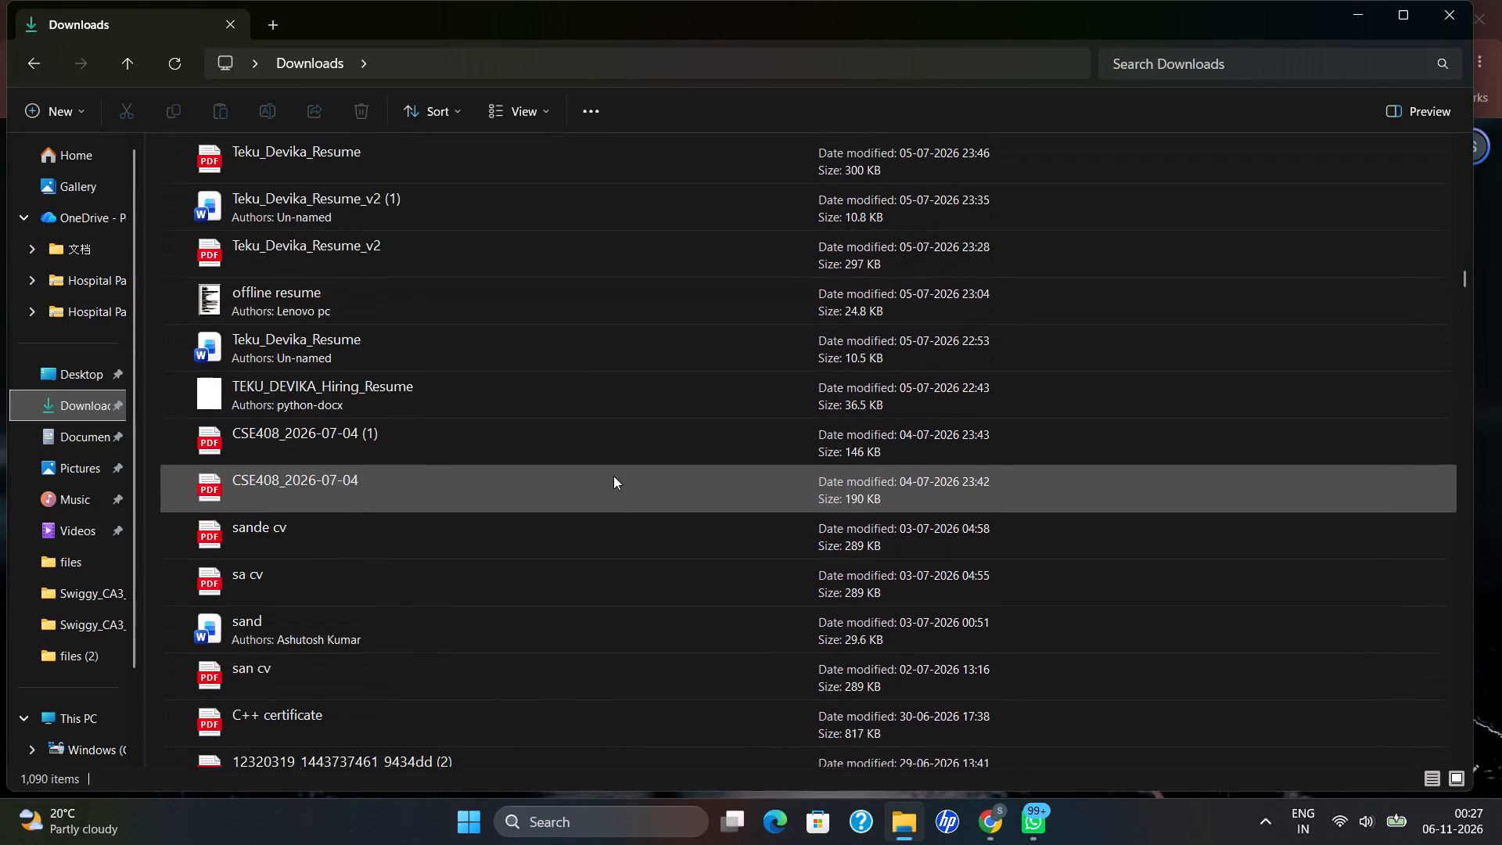
pyautogui.scroll(11, 613, 476)
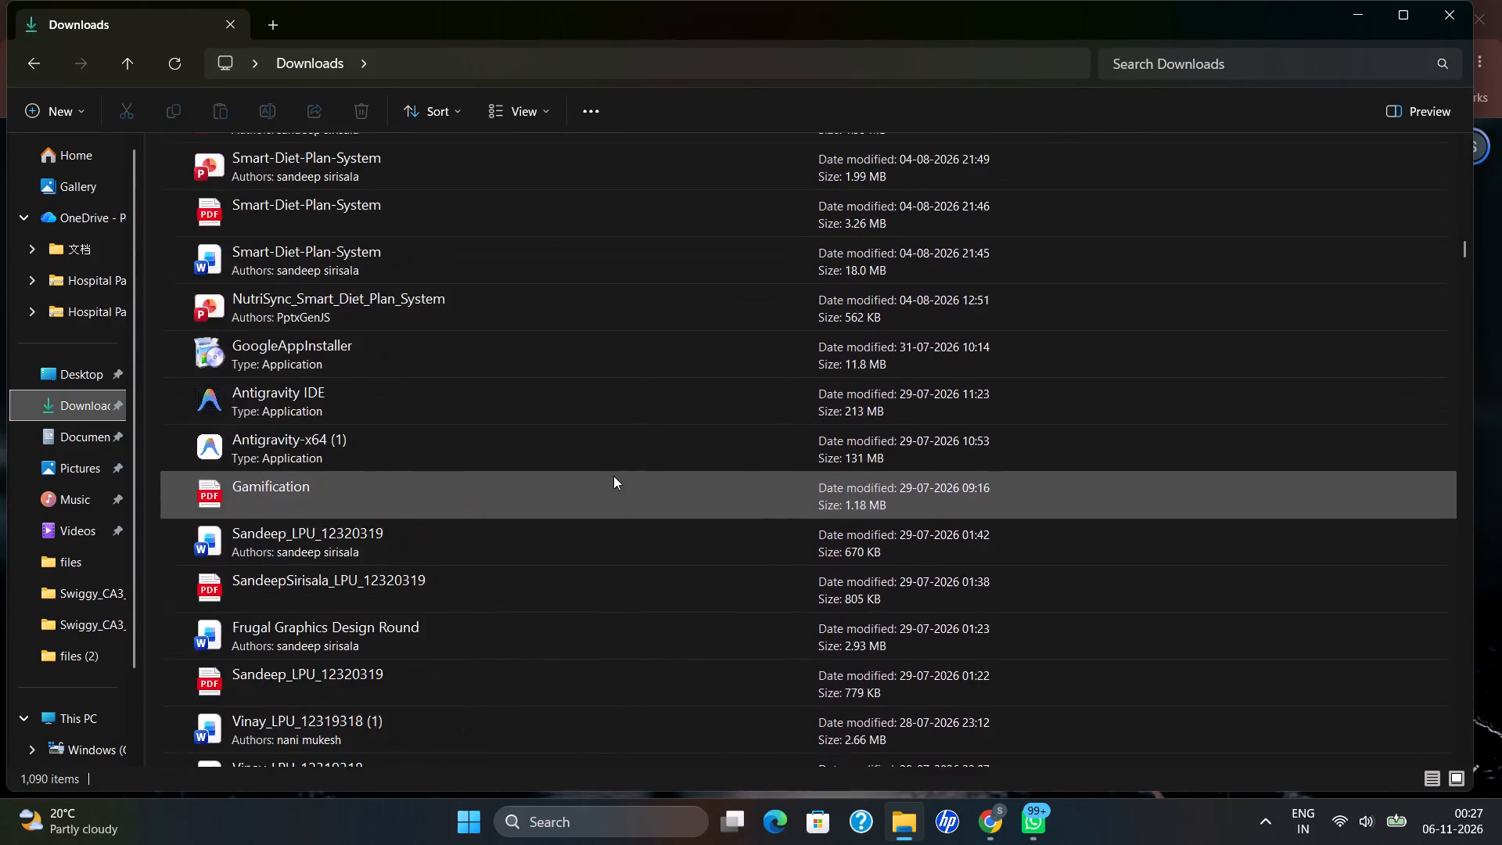
pyautogui.scroll(9, 613, 476)
pyautogui.scroll(-1, 613, 476)
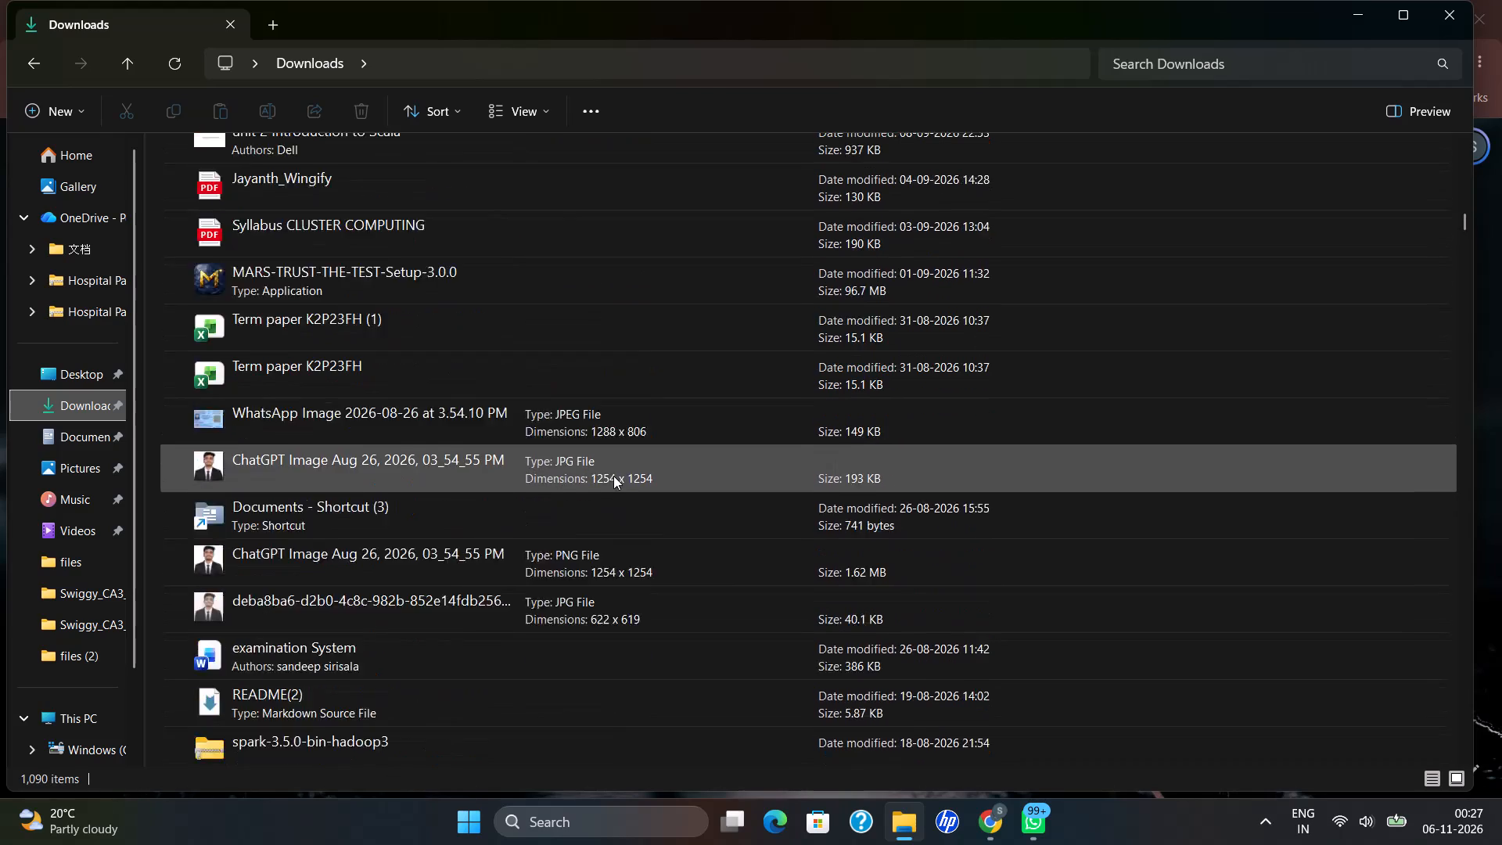
pyautogui.scroll(-1, 613, 476)
pyautogui.scroll(1, 613, 476)
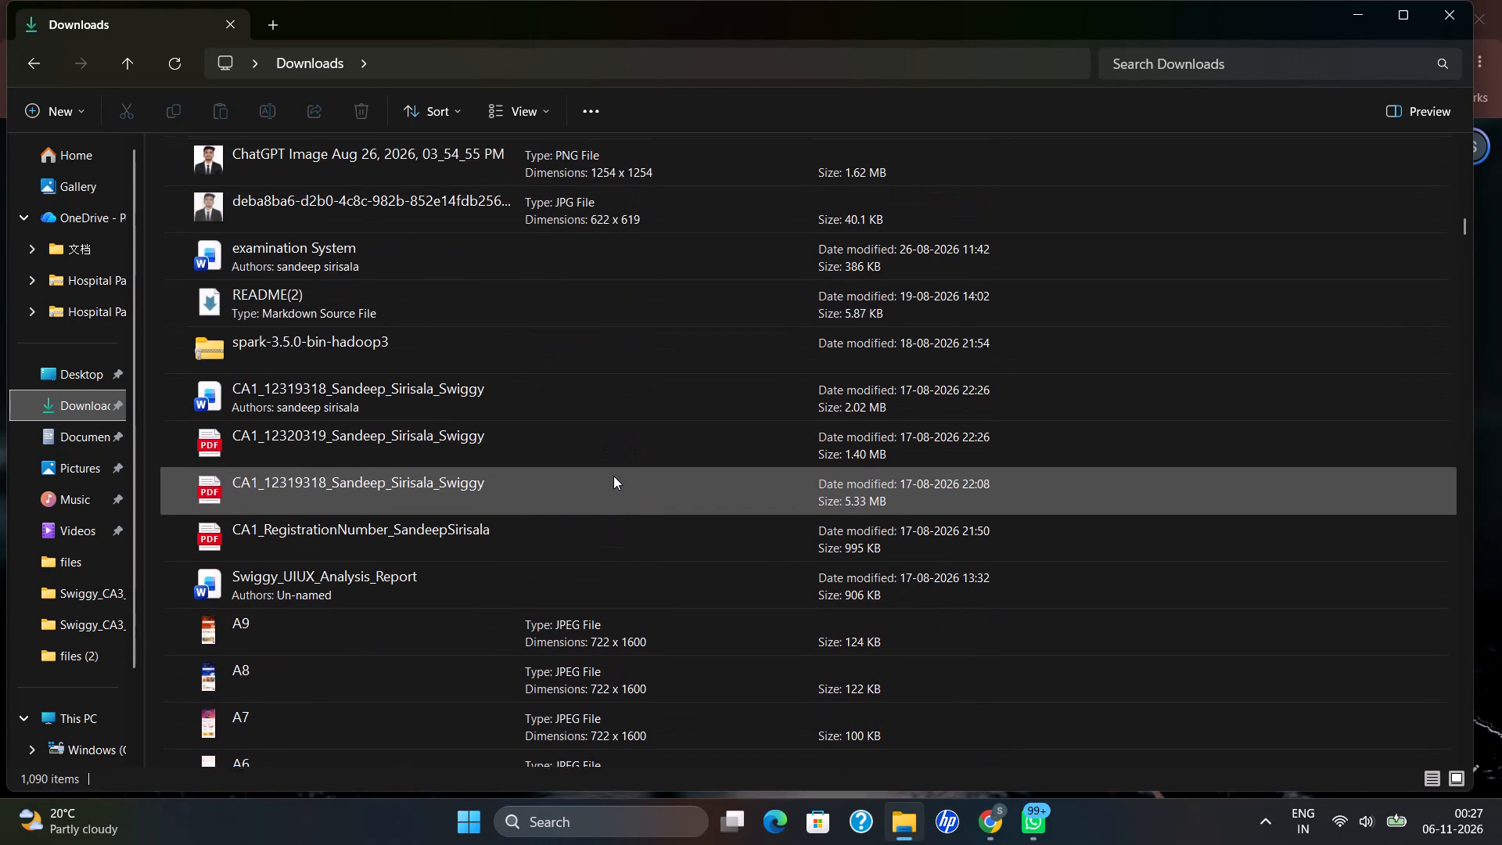
pyautogui.scroll(1, 613, 476)
pyautogui.scroll(-1, 613, 476)
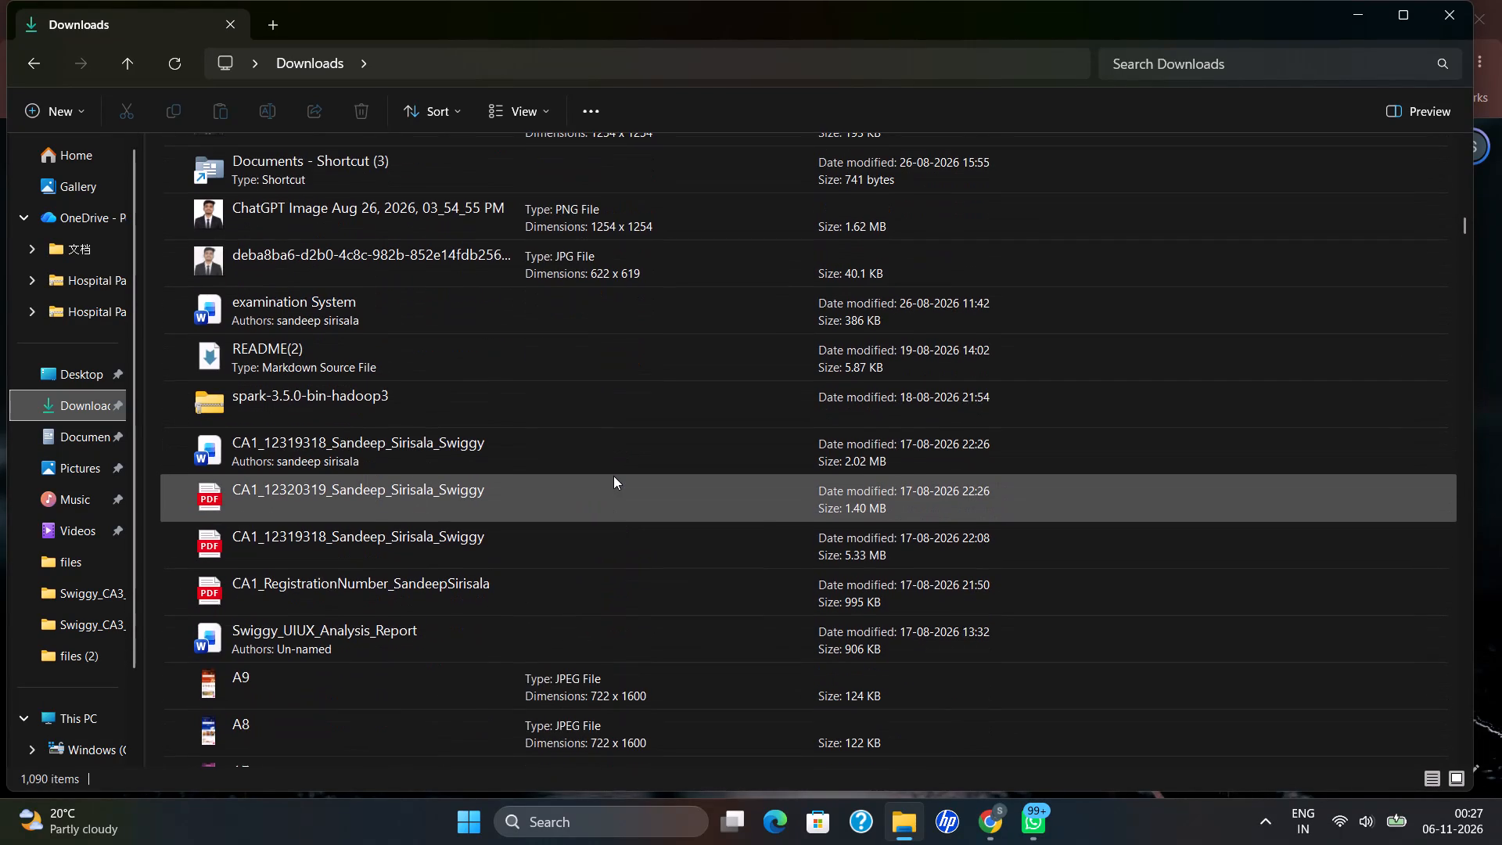
pyautogui.scroll(-1, 613, 476)
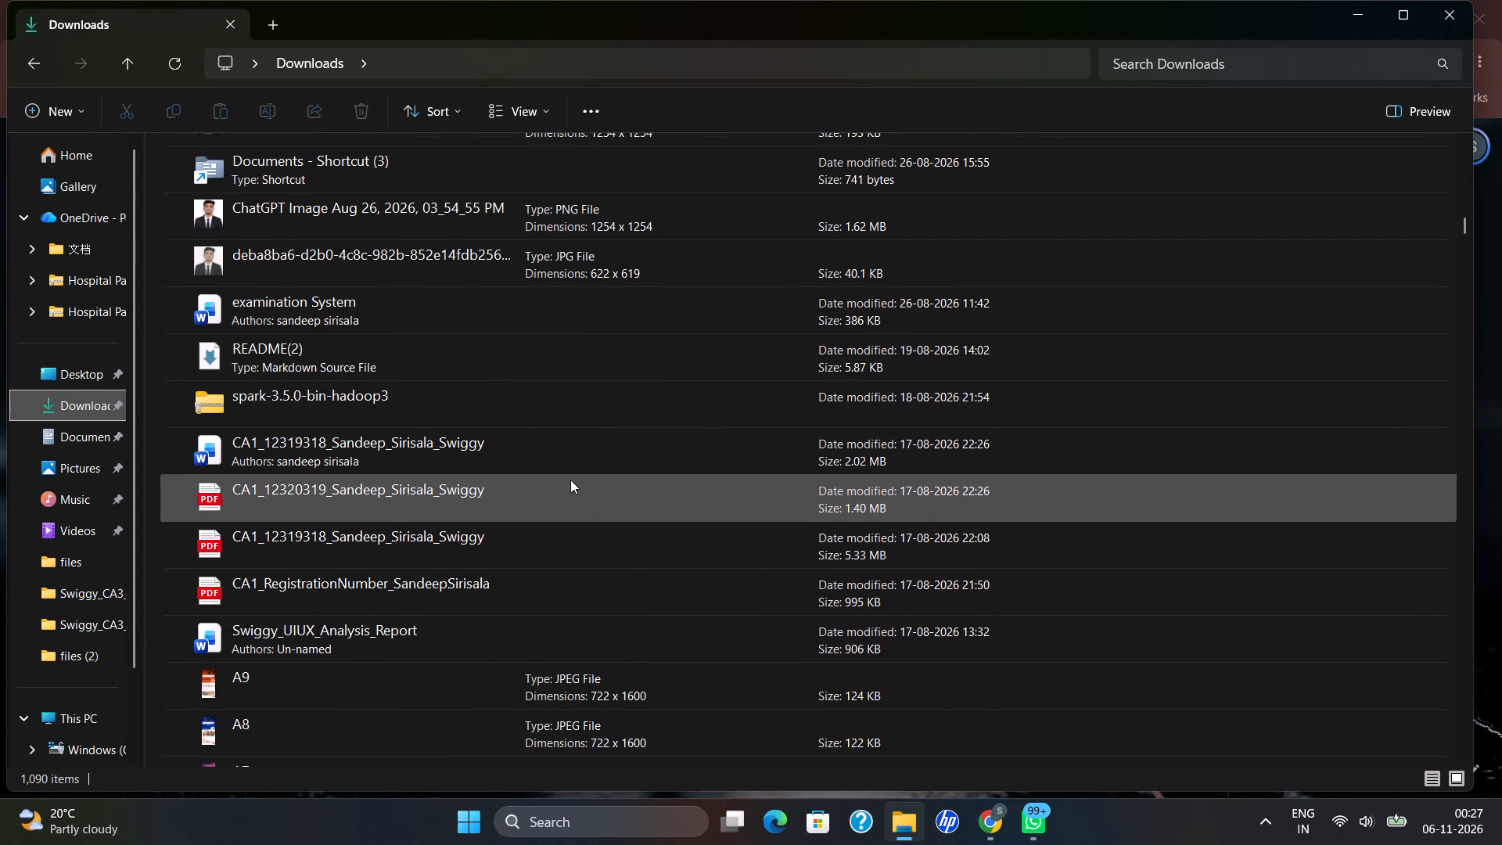
# Open the 1.40 MB CA1 Swiggy report PDF, examine its cover page, and close it.
pyautogui.doubleClick(551, 480)
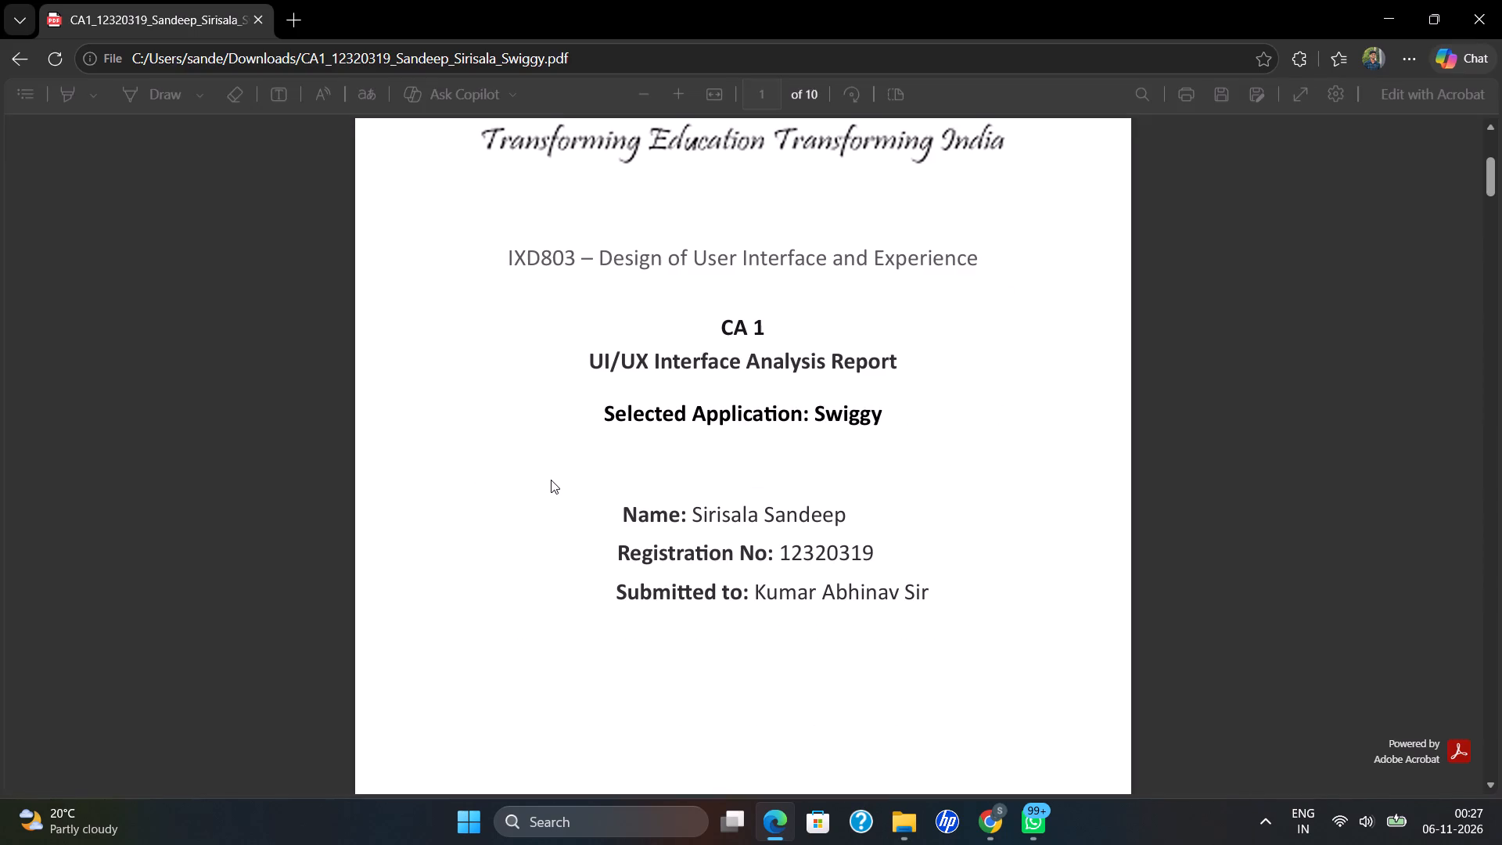
pyautogui.scroll(2, 551, 480)
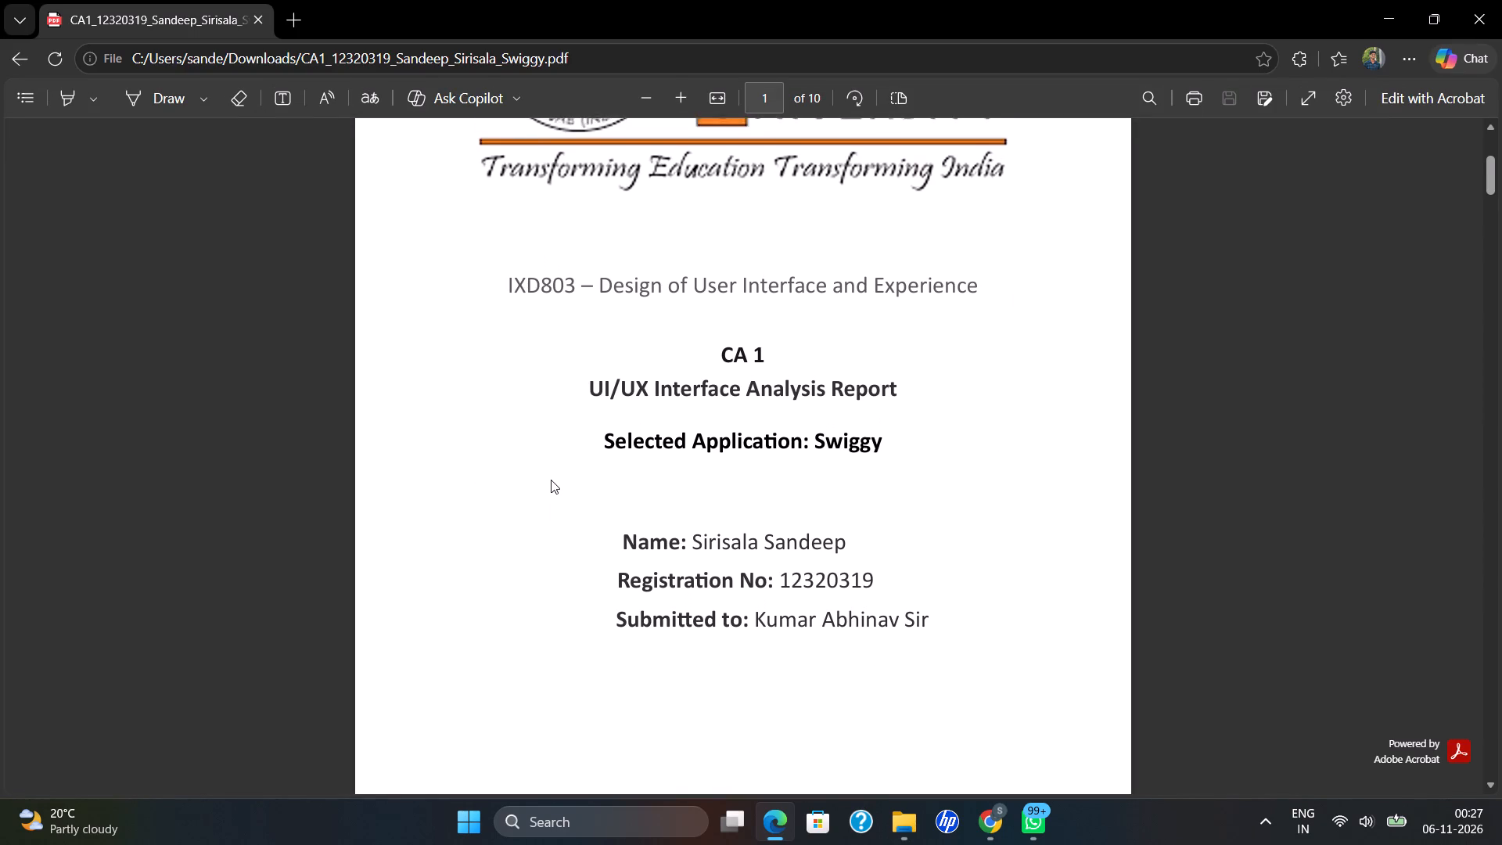
pyautogui.scroll(1, 551, 480)
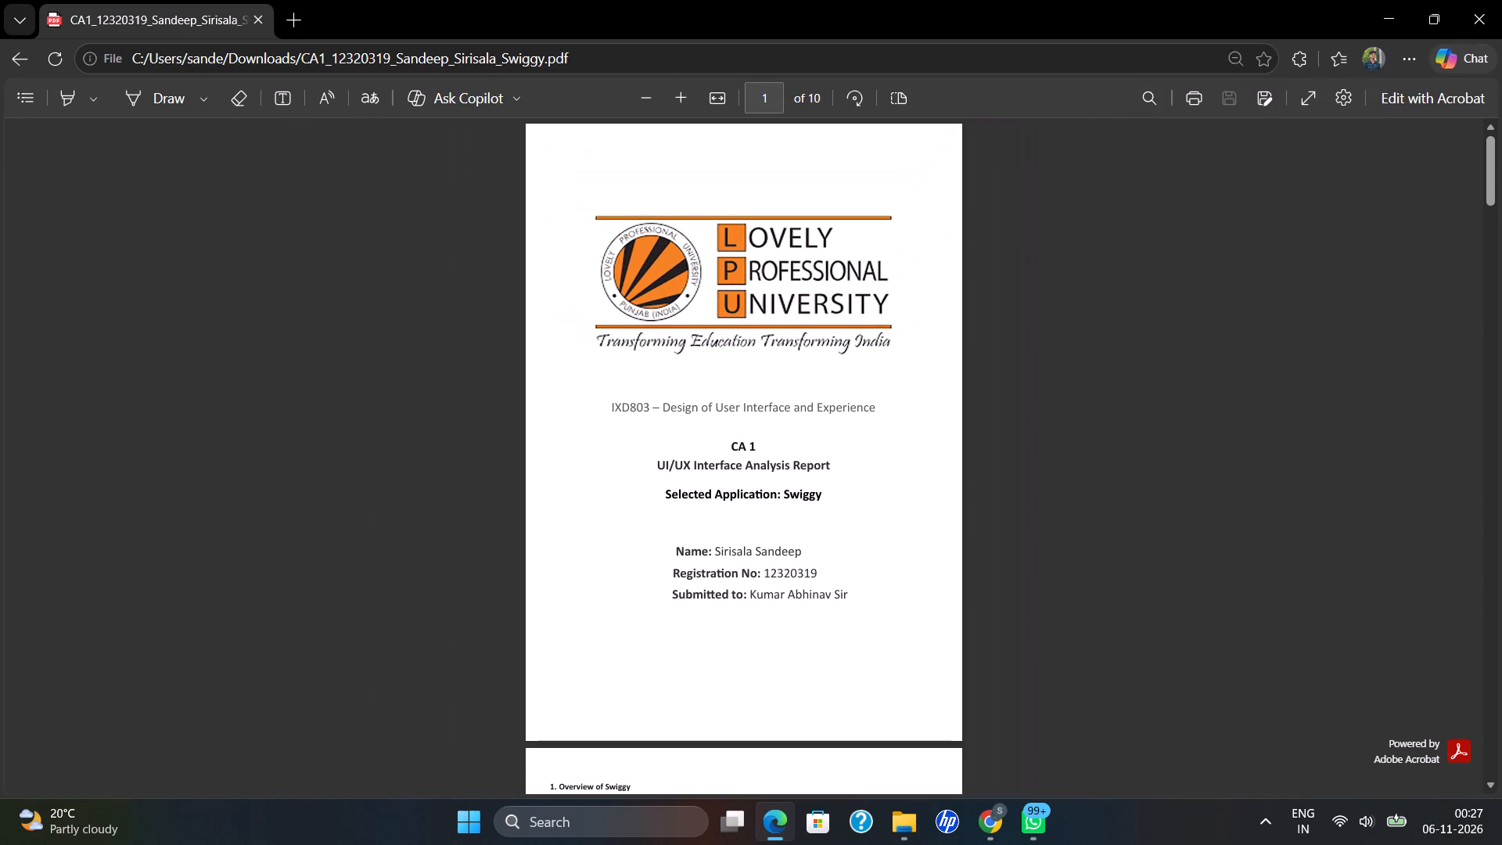
pyautogui.click(760, 502)
pyautogui.click(760, 502)
pyautogui.moveTo(760, 502); pyautogui.dragTo(883, 485)
pyautogui.click(883, 485)
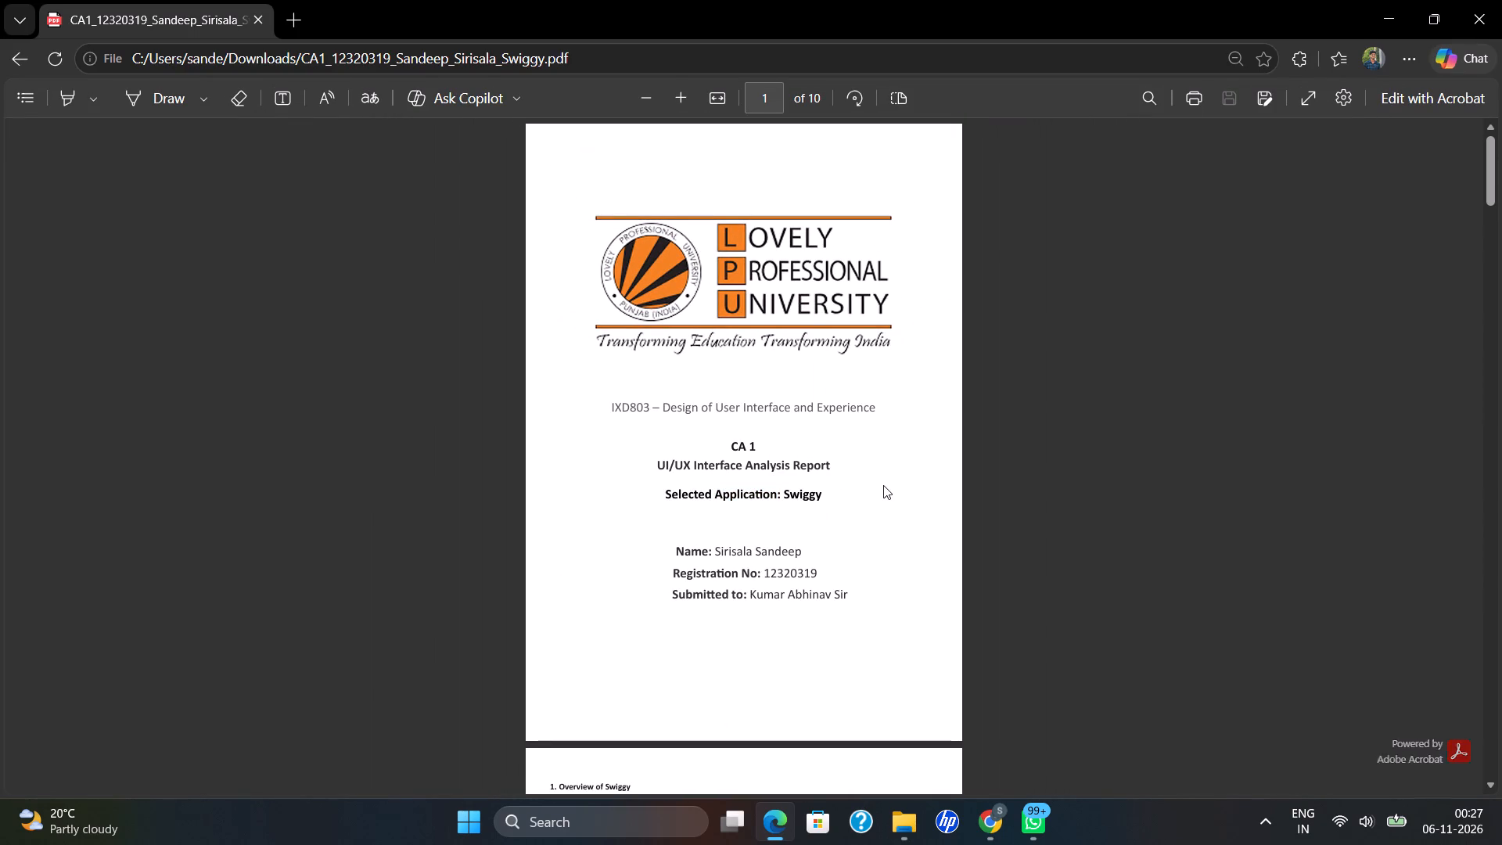
pyautogui.click(21, 62)
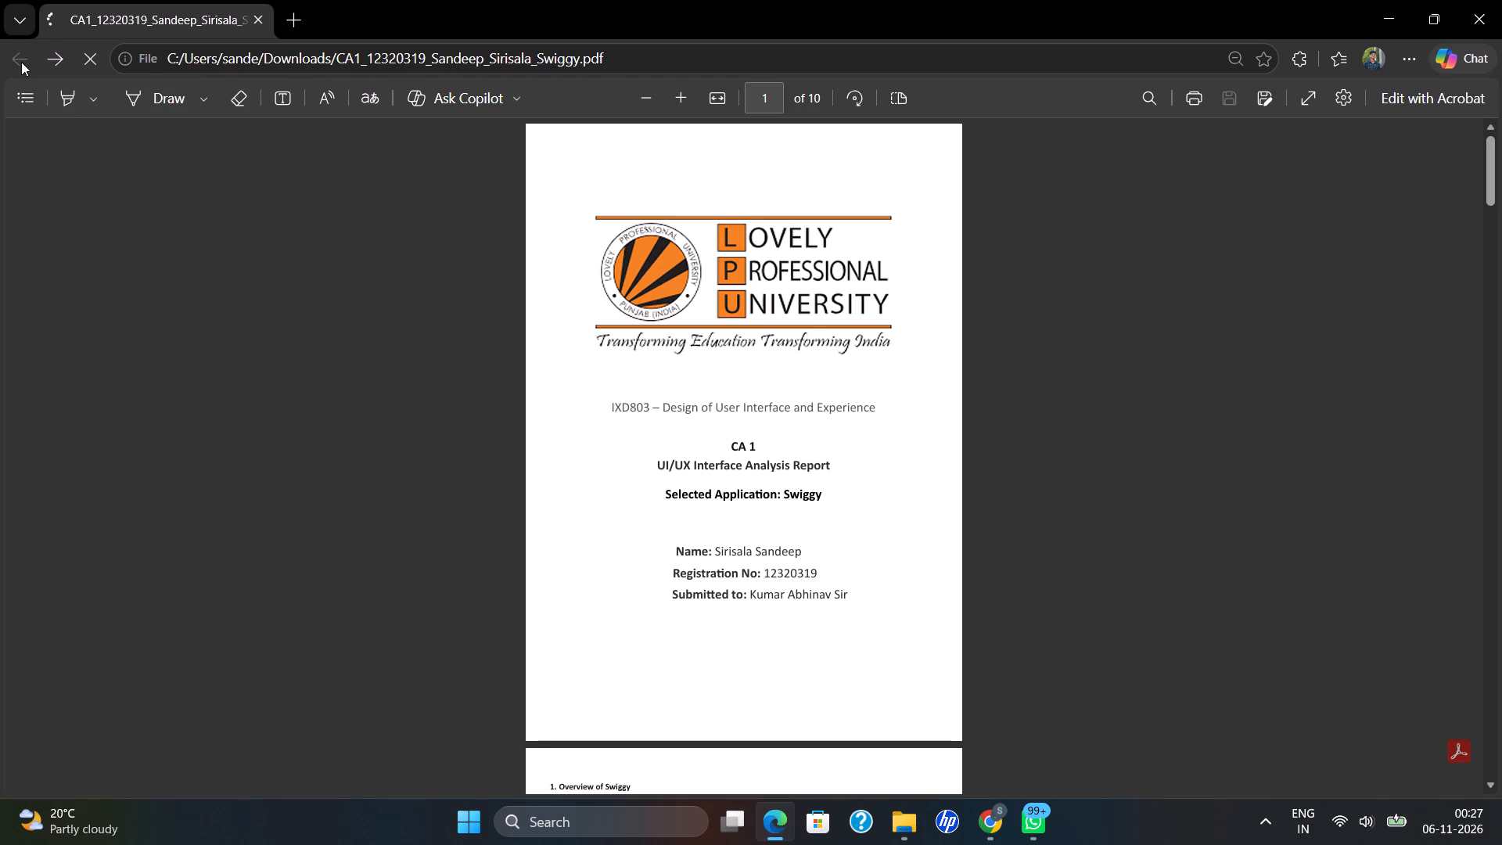
pyautogui.click(1501, 0)
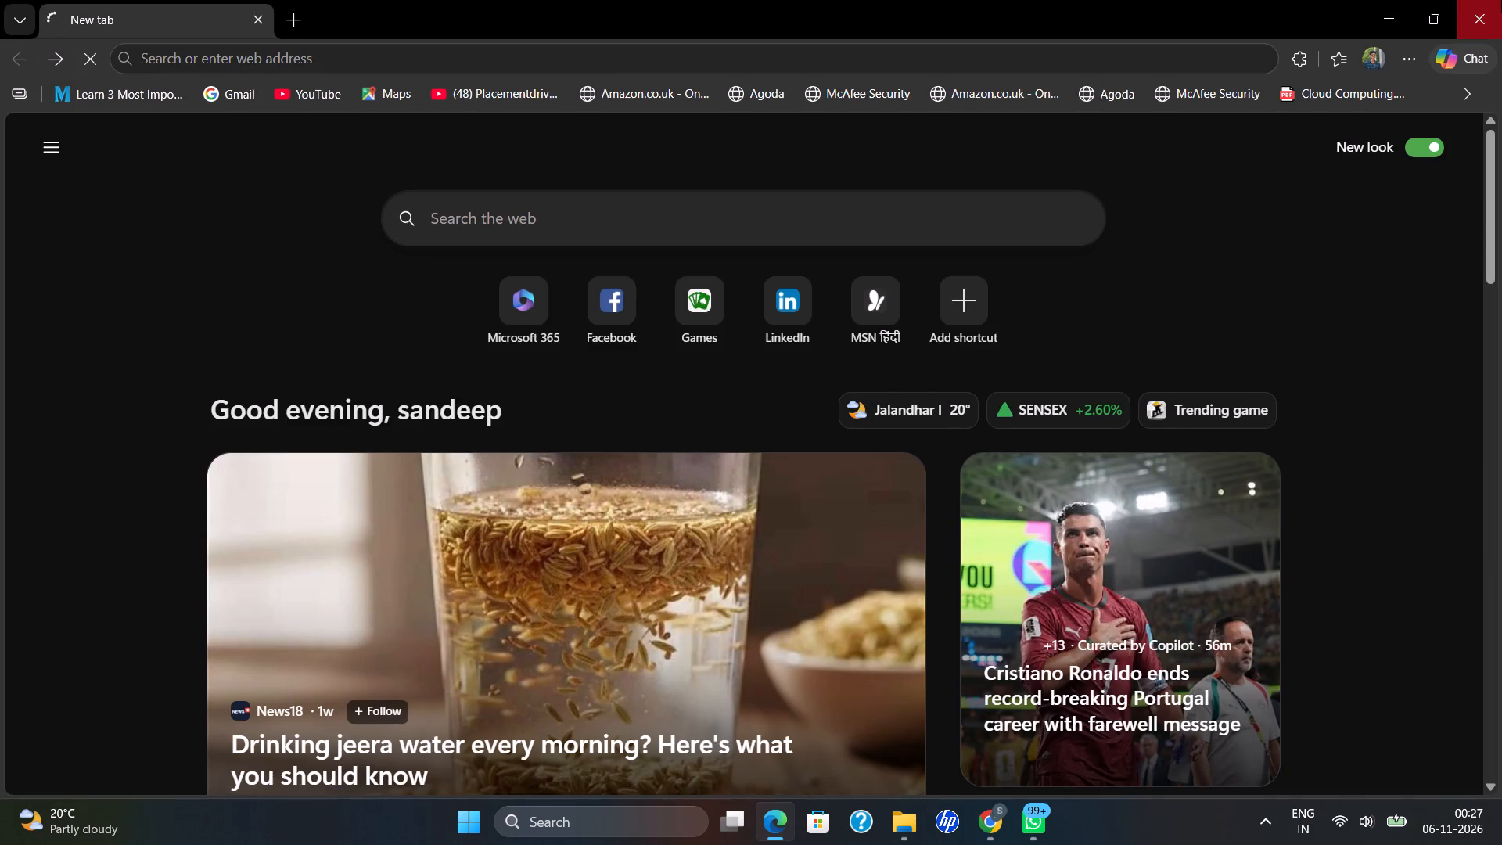
# Open the Word version of the CA1 Swiggy report from Downloads and maximize its window.
pyautogui.doubleClick(551, 455)
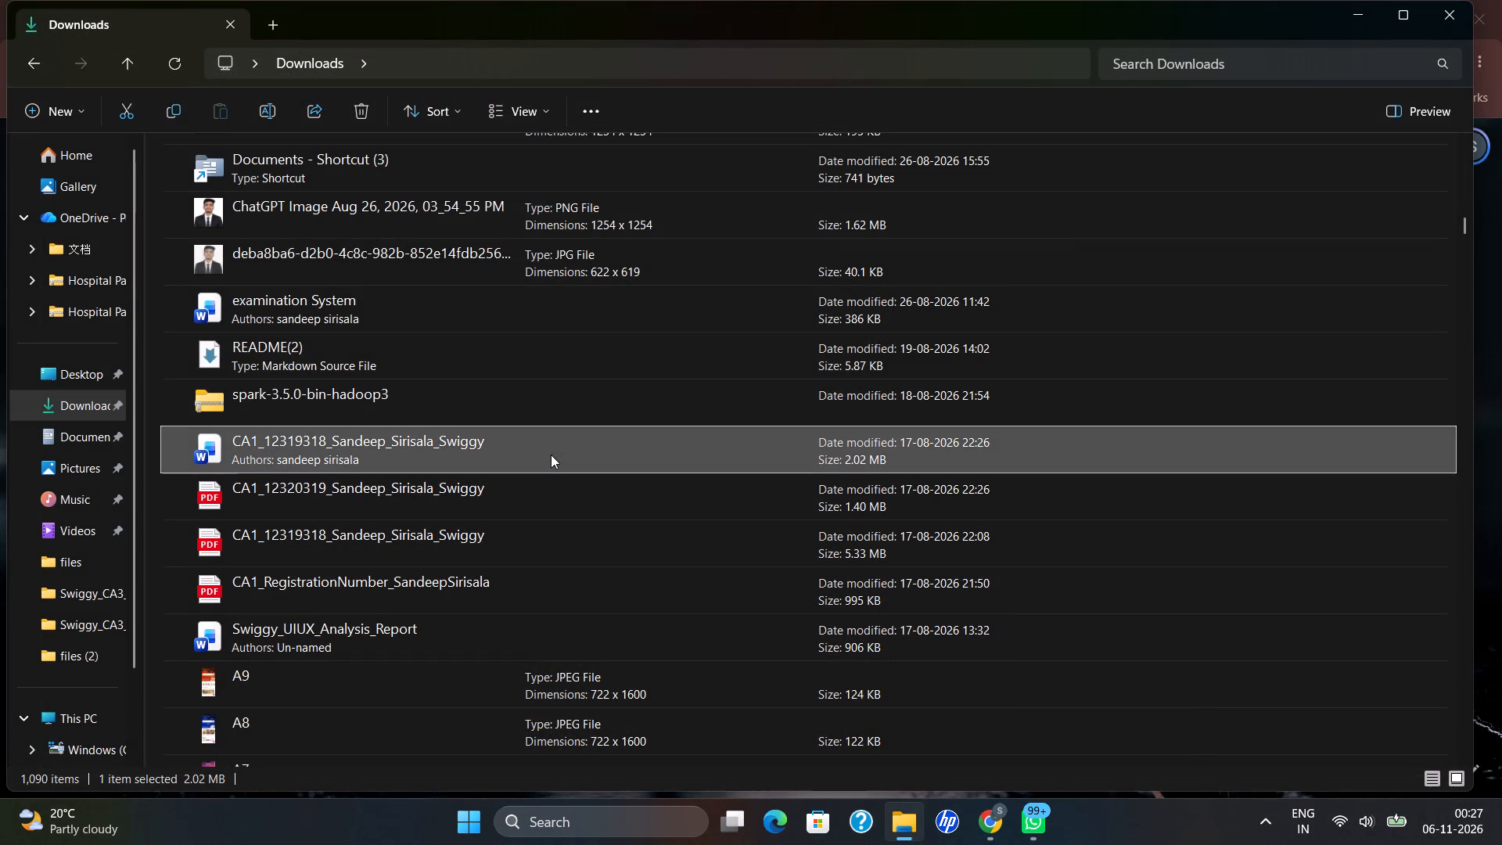
pyautogui.doubleClick(551, 455)
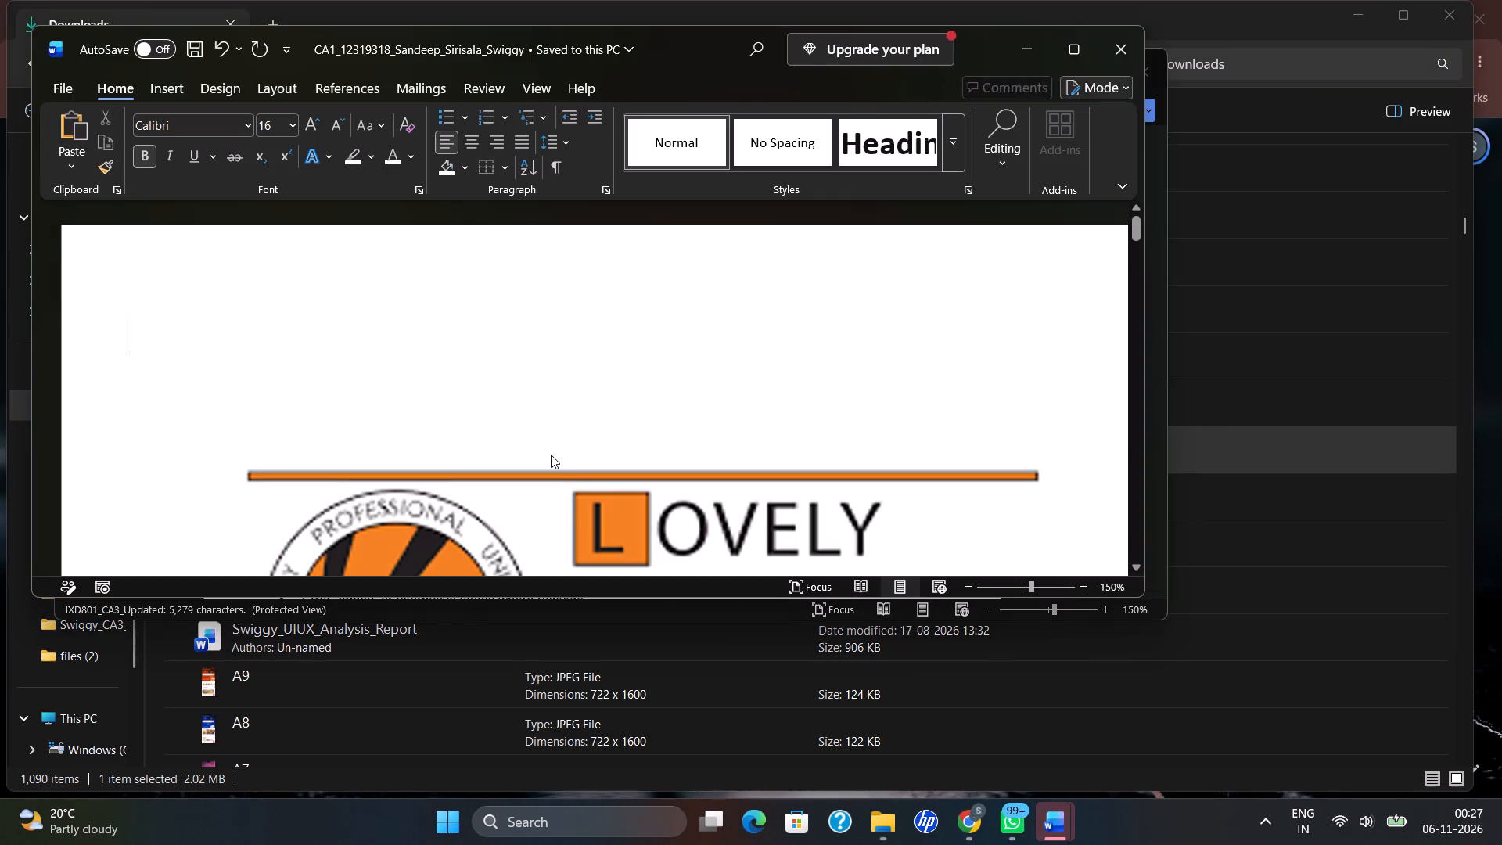
pyautogui.click(1077, 55)
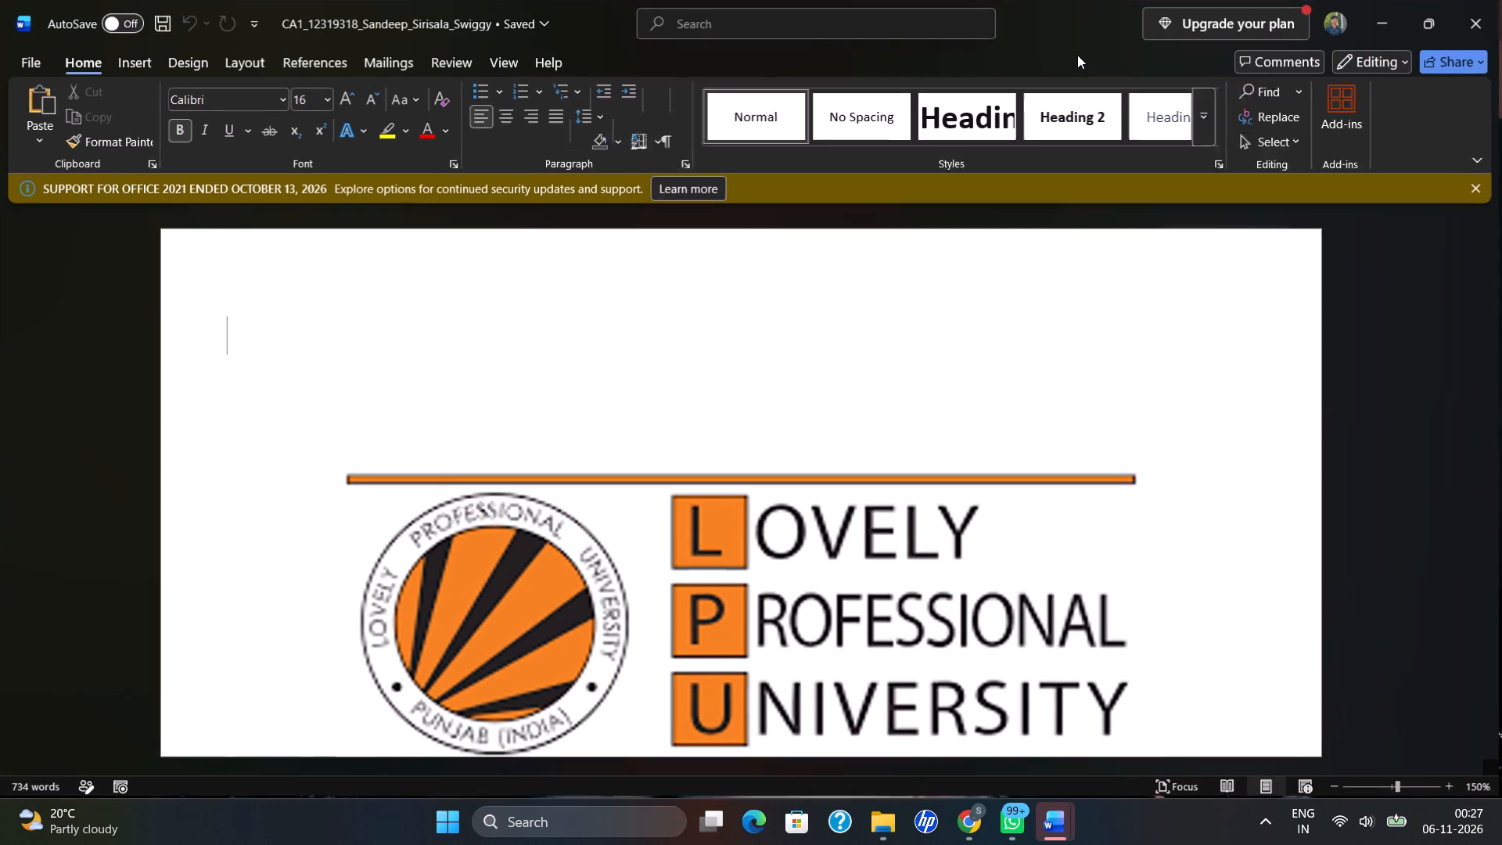
# Examine the cover page and the Overview of Swiggy page in the CA1 report.
pyautogui.keyDown('ctrl'); pyautogui.scroll(-2, 1054, 354); pyautogui.keyUp('ctrl')
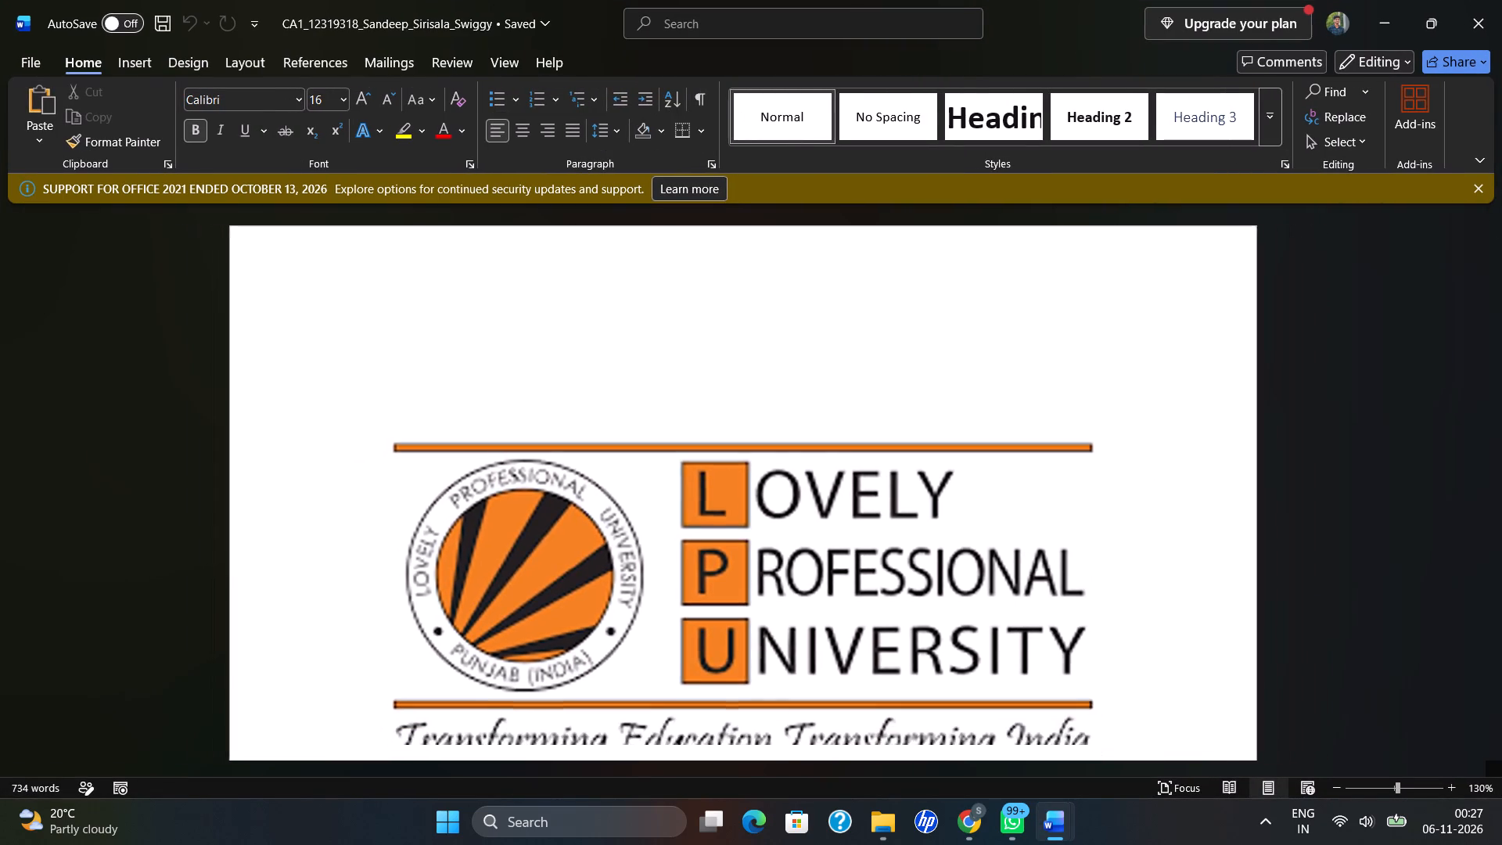
pyautogui.keyDown('ctrl'); pyautogui.scroll(-2, 1054, 354); pyautogui.keyUp('ctrl')
pyautogui.scroll(-3, 1054, 354)
pyautogui.scroll(1, 1054, 354)
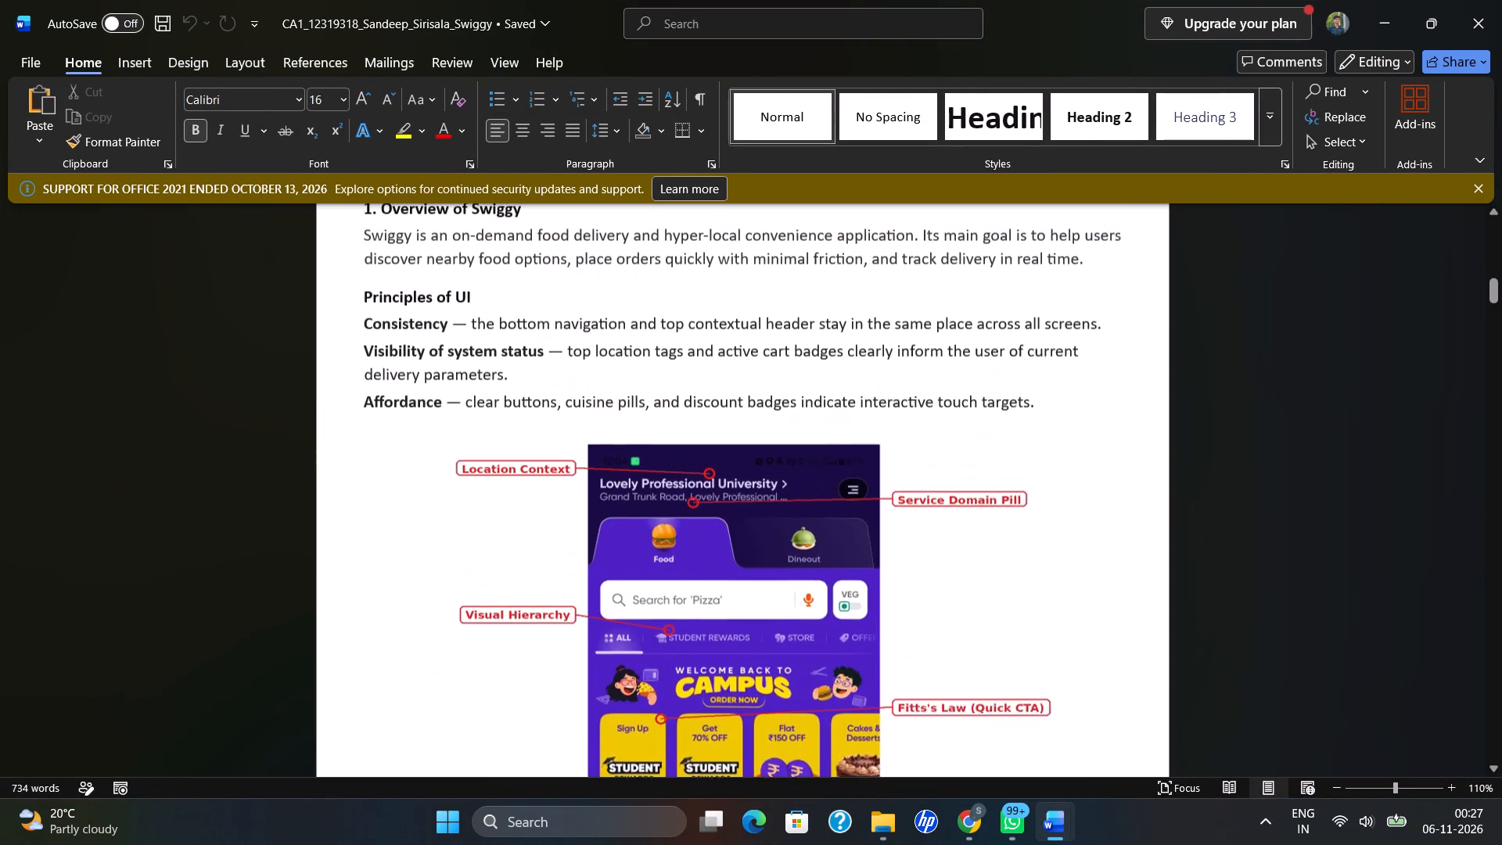
pyautogui.scroll(2, 1054, 354)
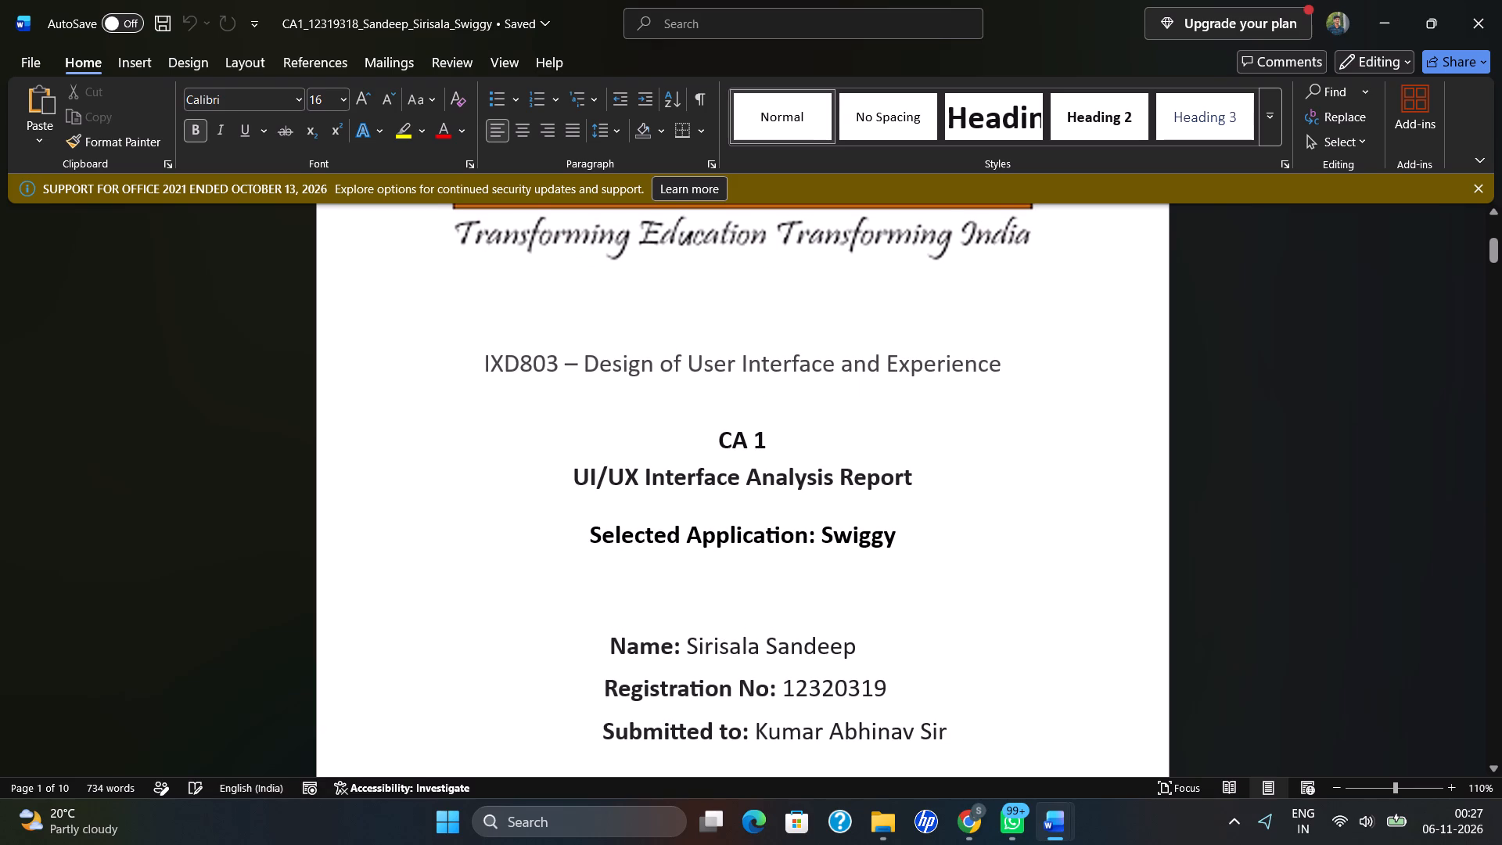
pyautogui.keyDown('ctrl'); pyautogui.scroll(-4, 1054, 354); pyautogui.keyUp('ctrl')
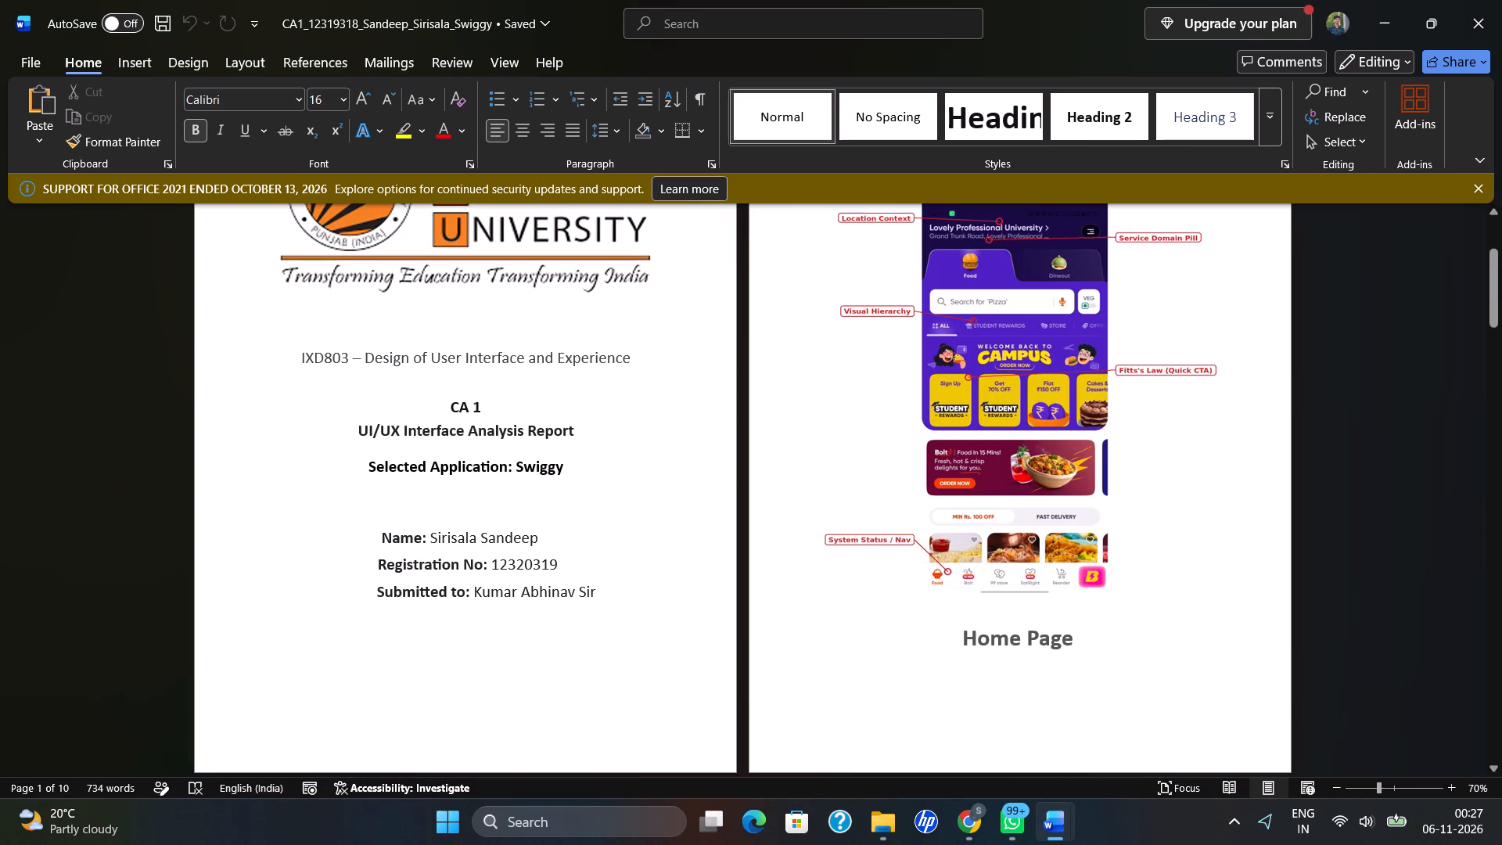
pyautogui.keyDown('ctrl'); pyautogui.scroll(1, 566, 498); pyautogui.keyUp('ctrl')
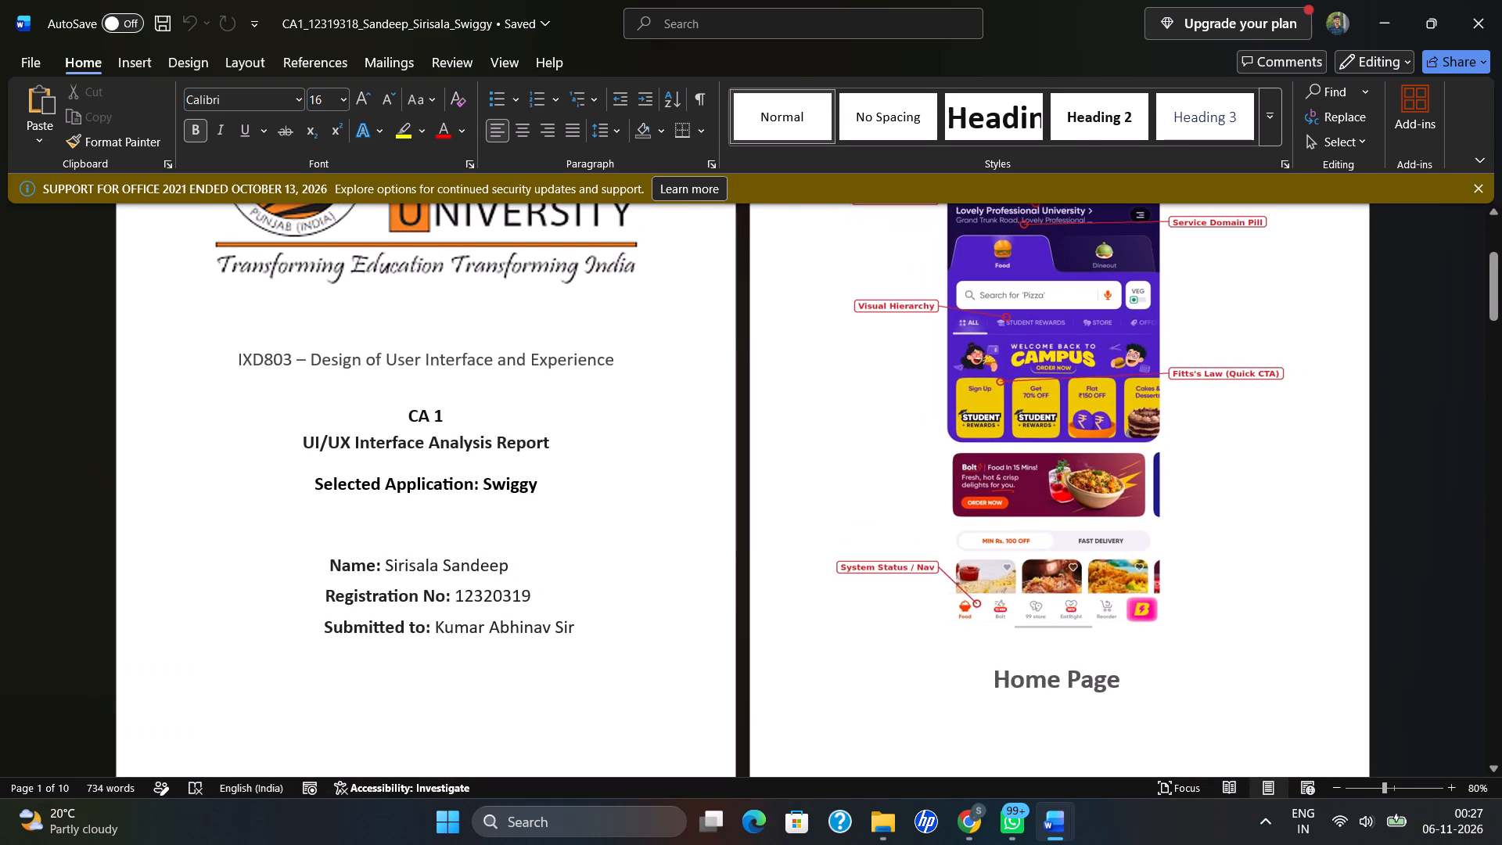
pyautogui.keyDown('ctrl'); pyautogui.scroll(2, 566, 498); pyautogui.keyUp('ctrl')
pyautogui.keyDown('ctrl'); pyautogui.scroll(-5, 566, 498); pyautogui.keyUp('ctrl')
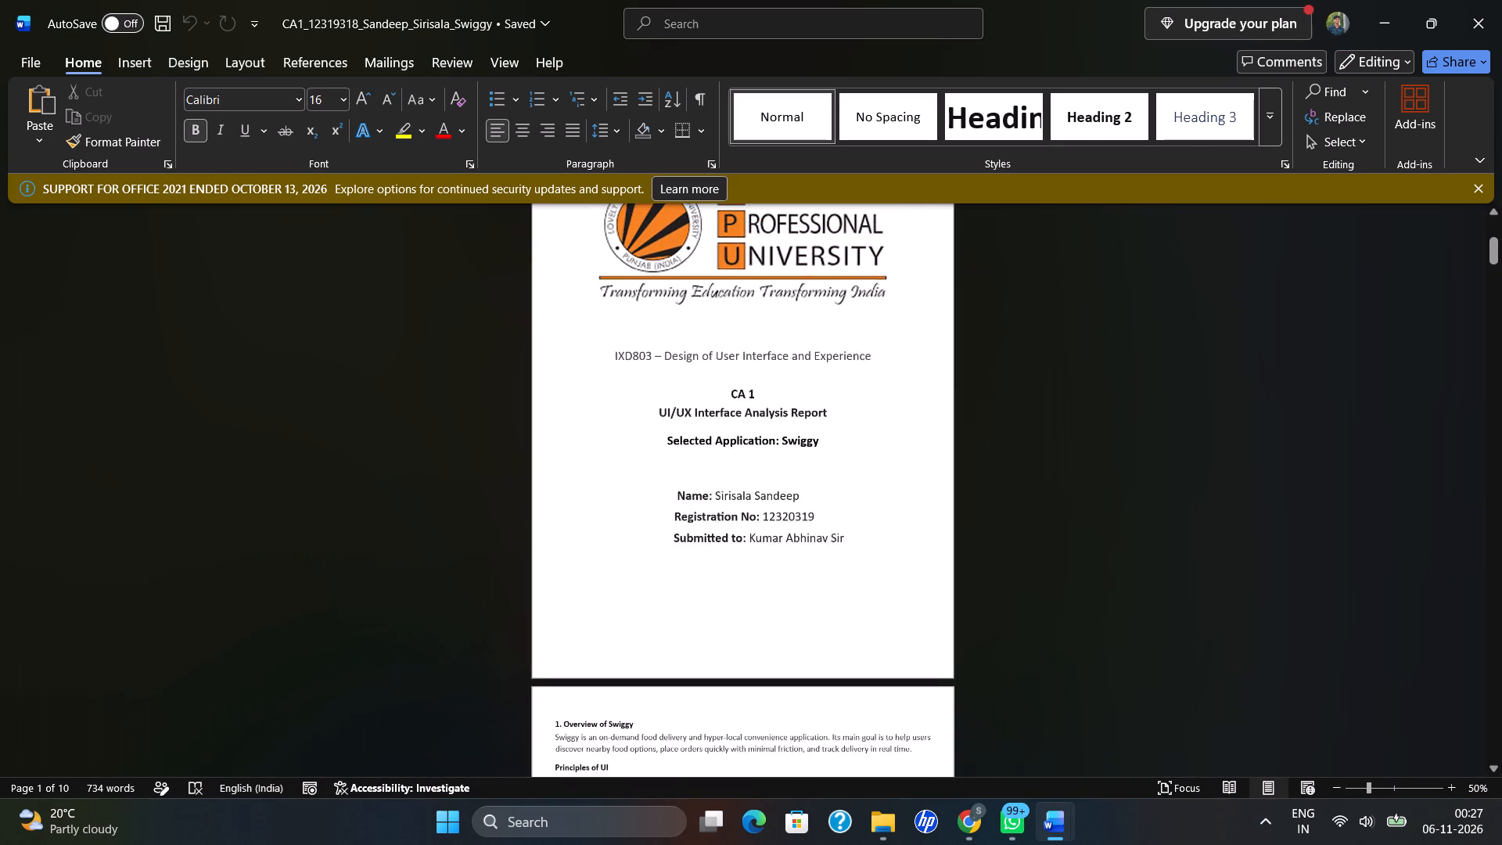
pyautogui.keyDown('ctrl'); pyautogui.scroll(2, 408, 538); pyautogui.keyUp('ctrl')
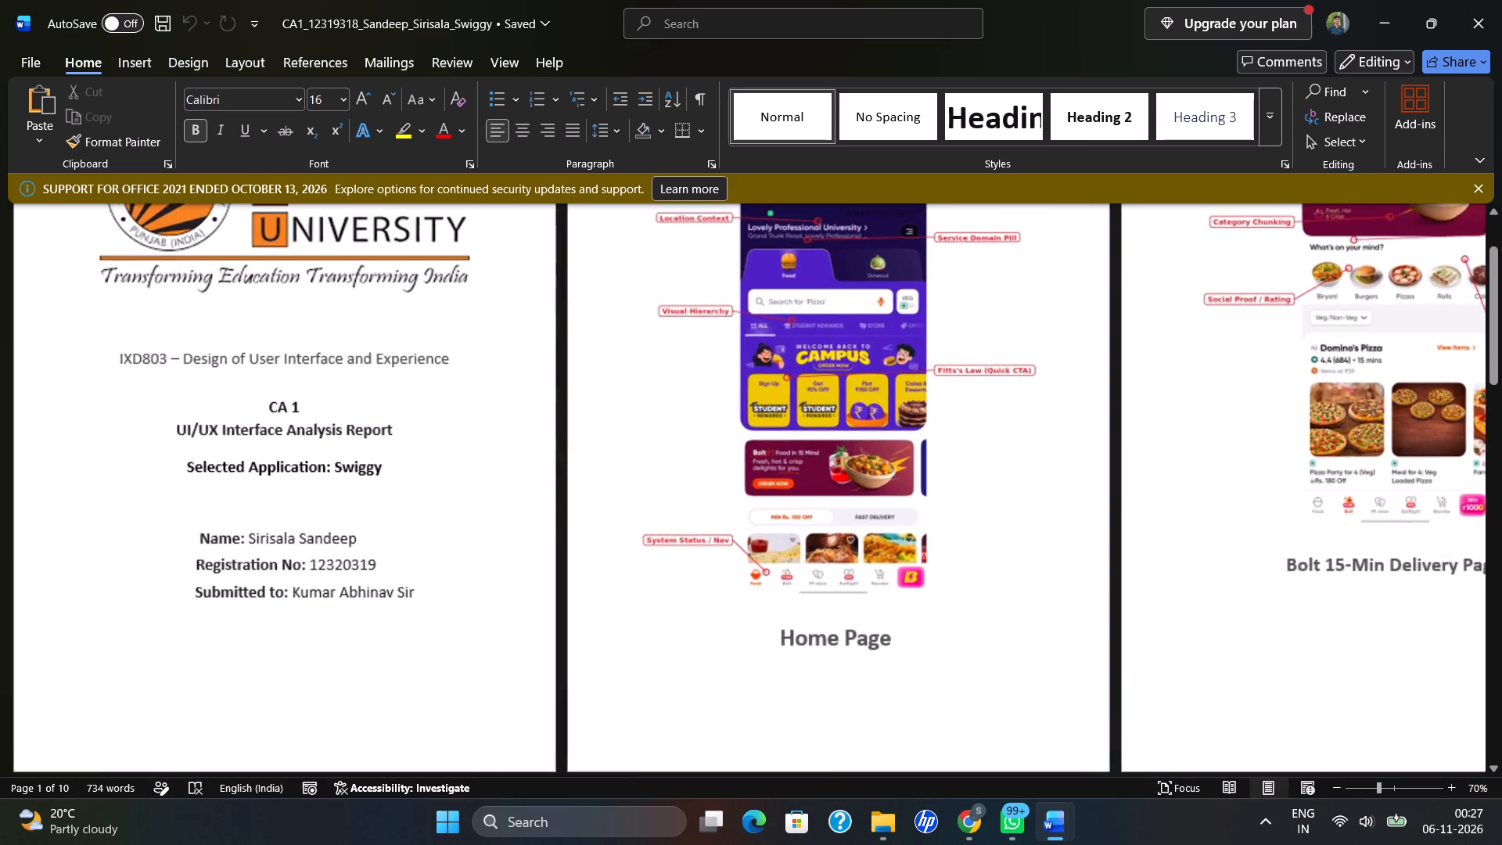
pyautogui.scroll(1, 408, 538)
pyautogui.hscroll(1, 408, 538)
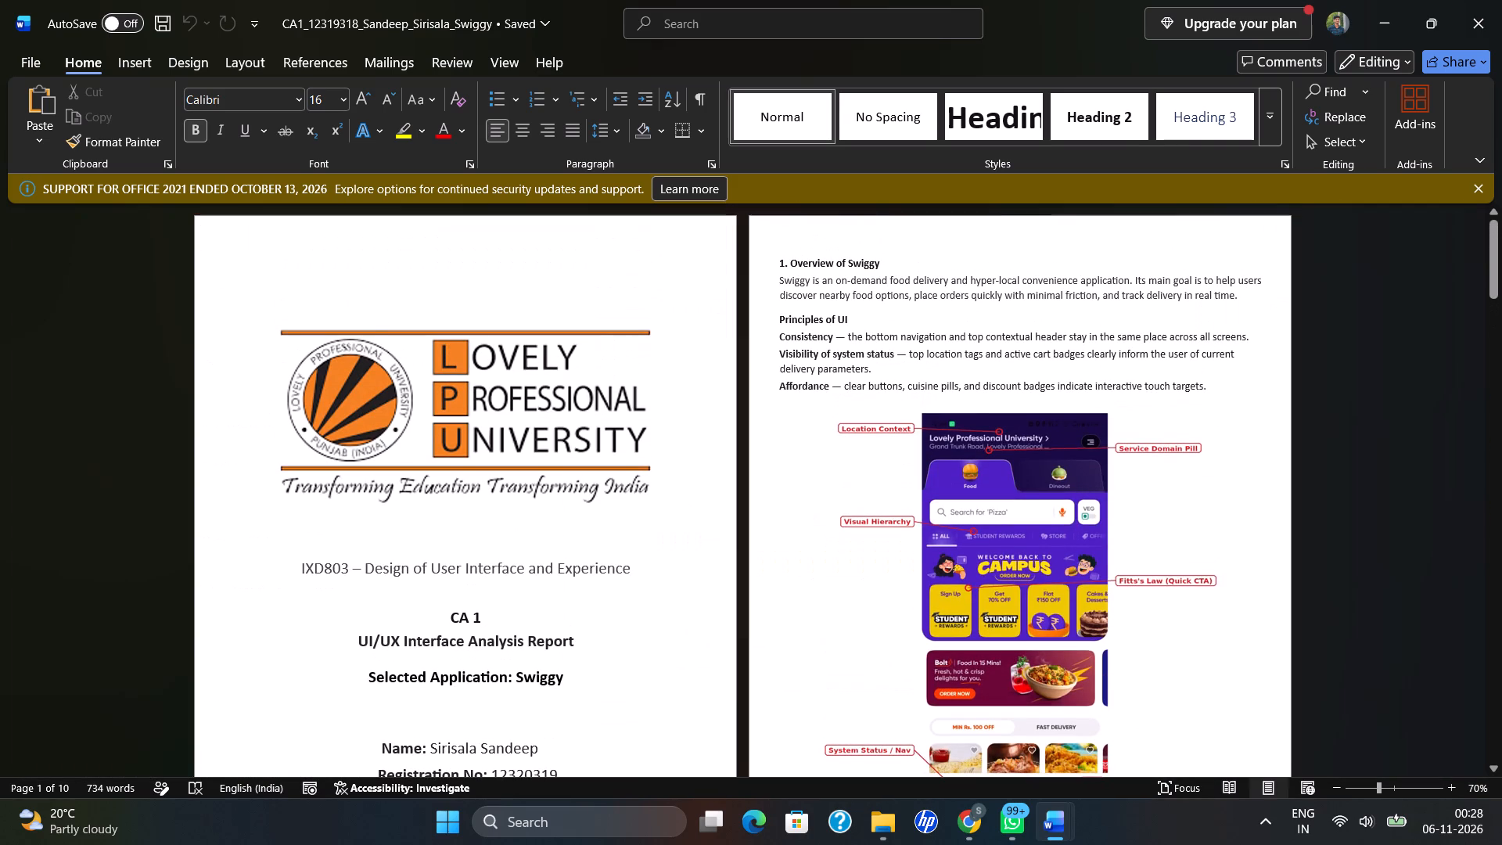
pyautogui.hscroll(1, 408, 538)
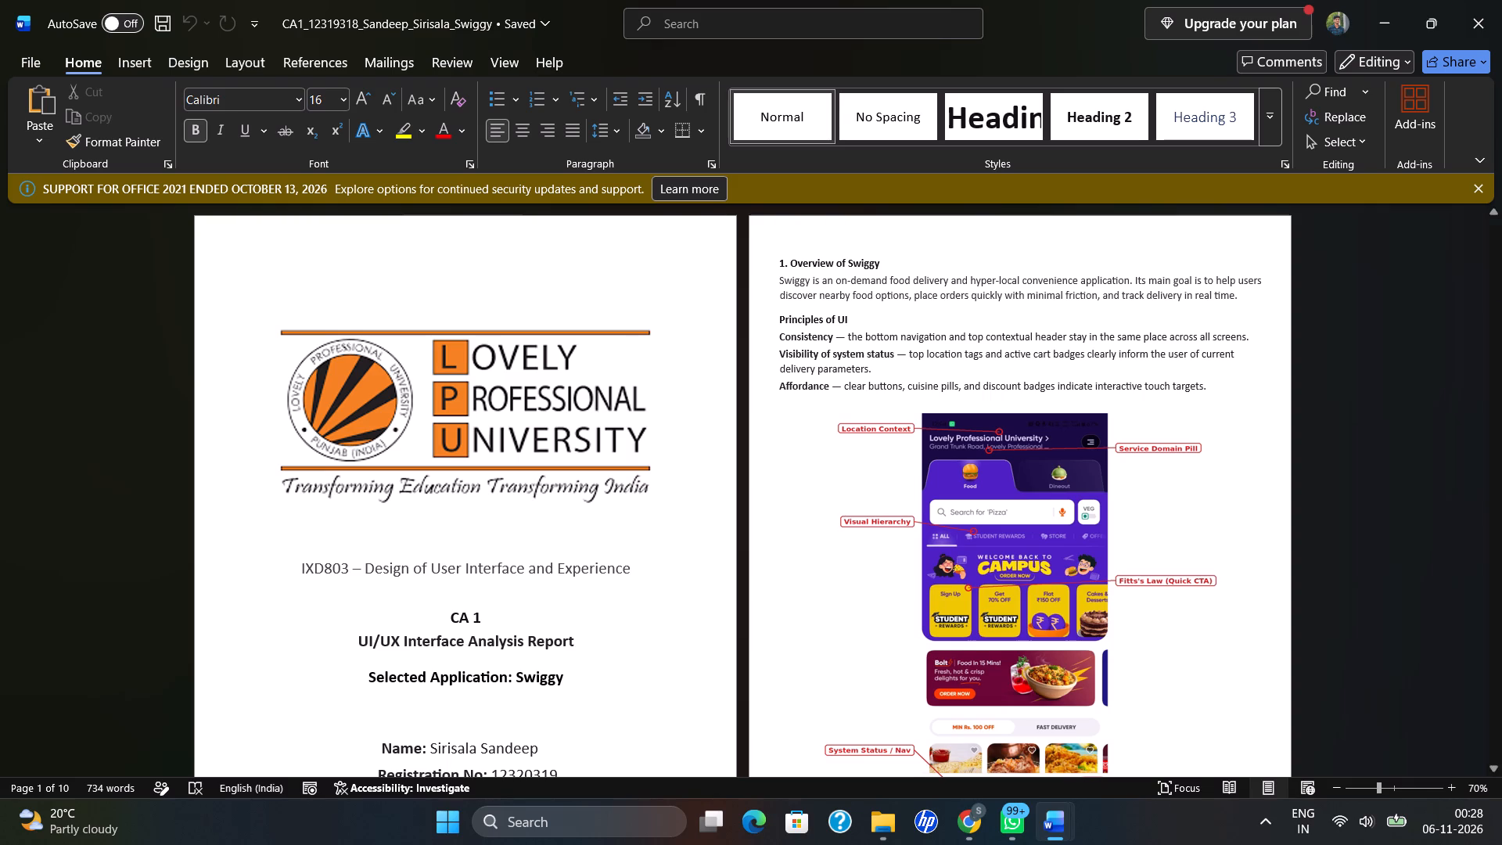
# Switch to the IXD801_CA3_Updated document, maximize its window, and create a new blank document from it.
pyautogui.click(1066, 817)
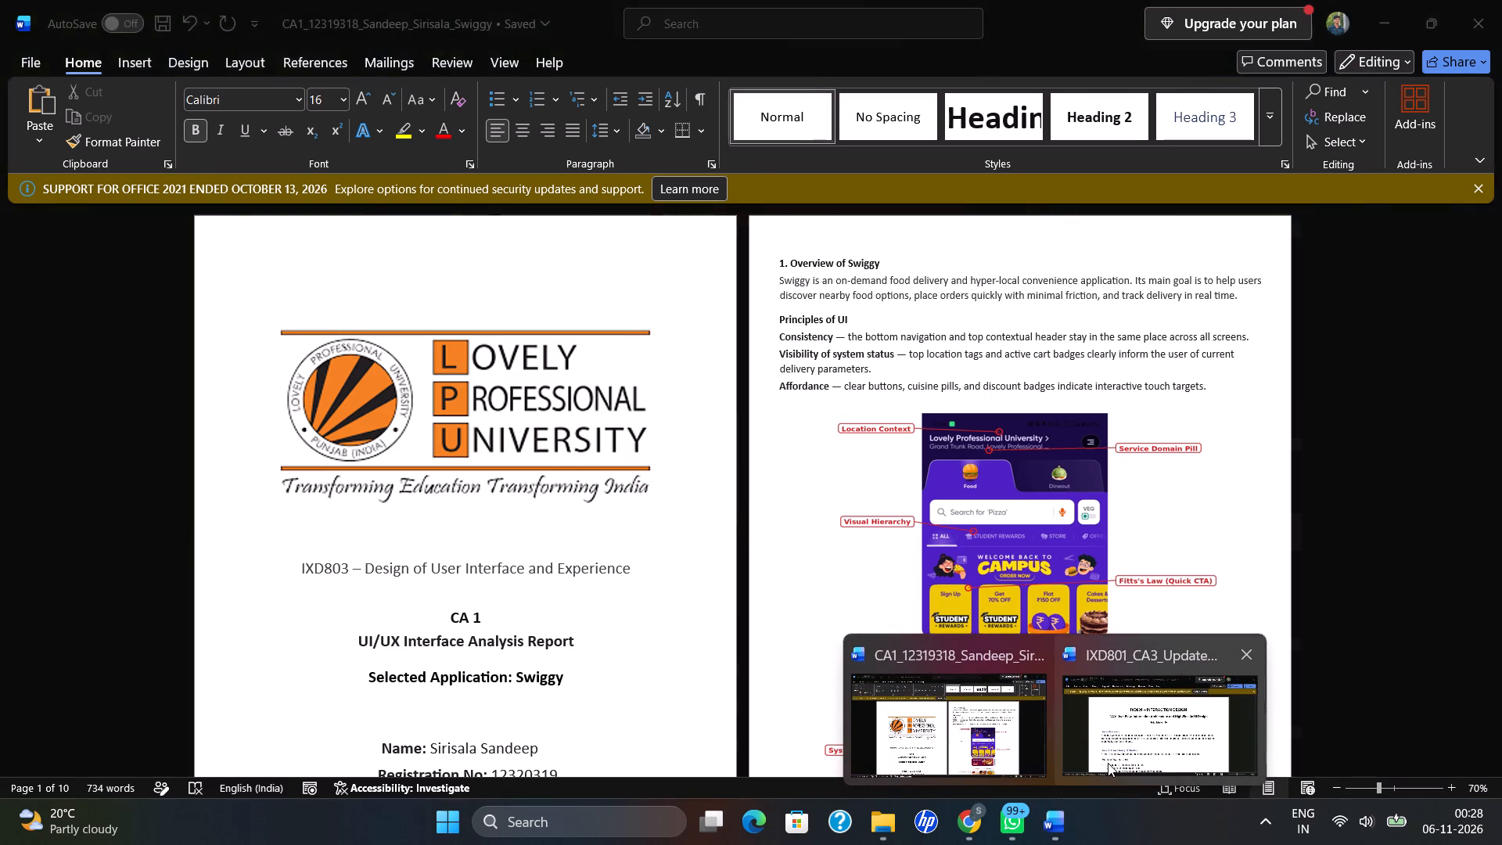
pyautogui.click(1058, 821)
pyautogui.click(1137, 722)
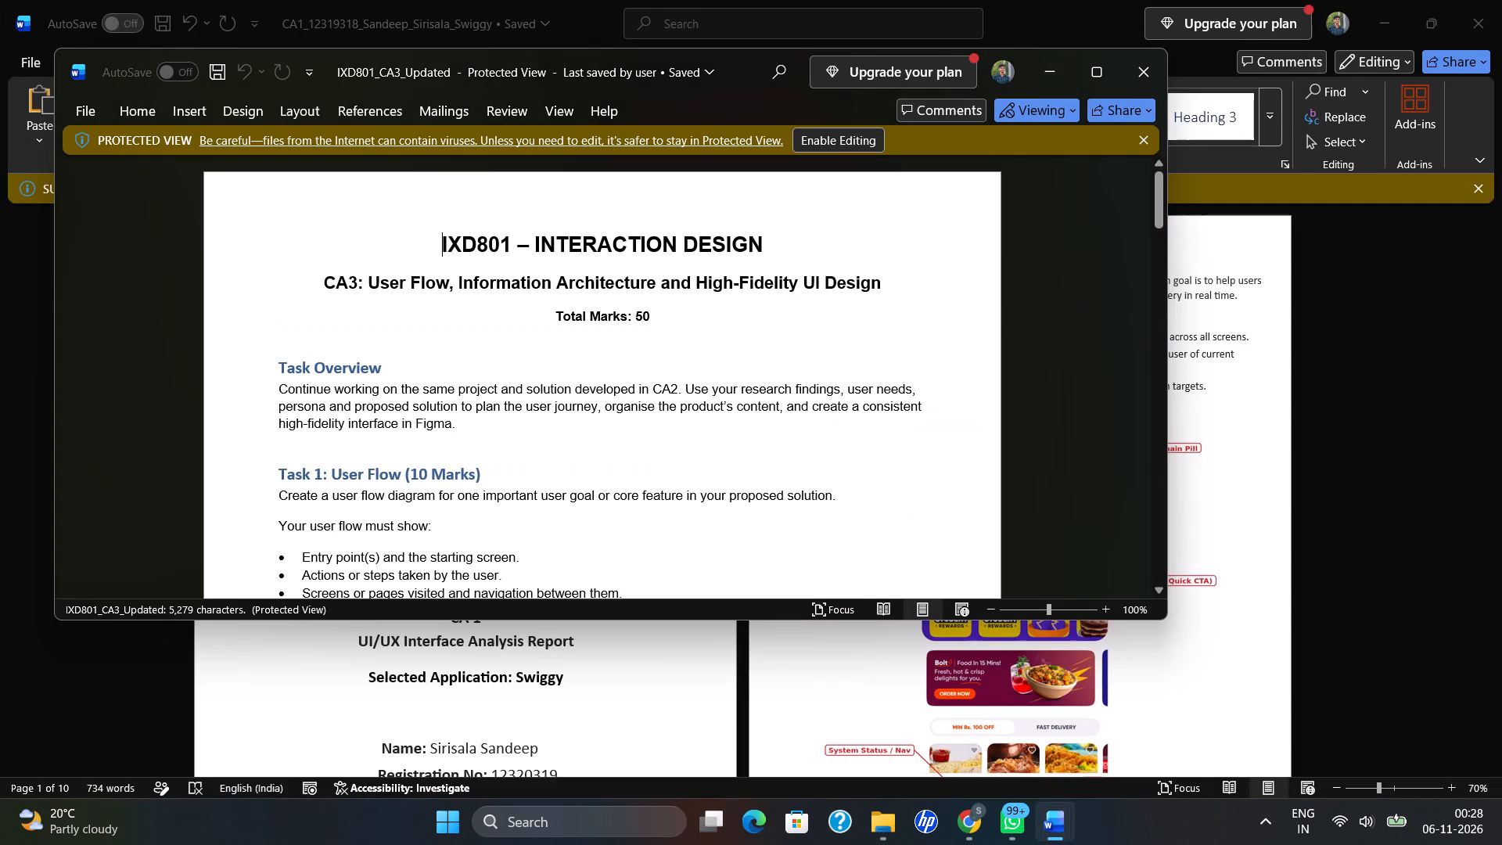
pyautogui.click(1087, 73)
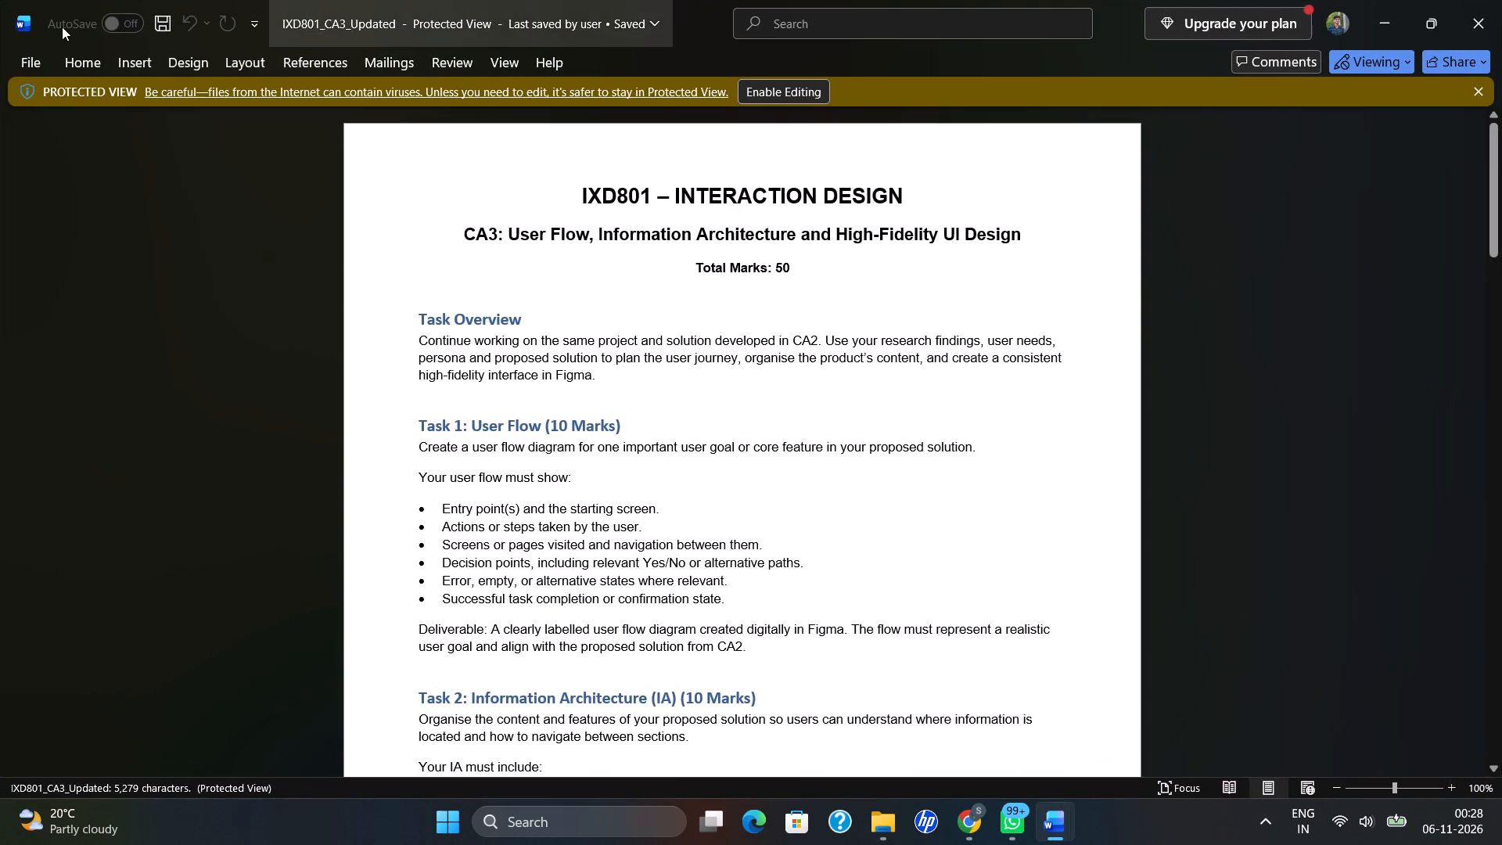
pyautogui.click(16, 67)
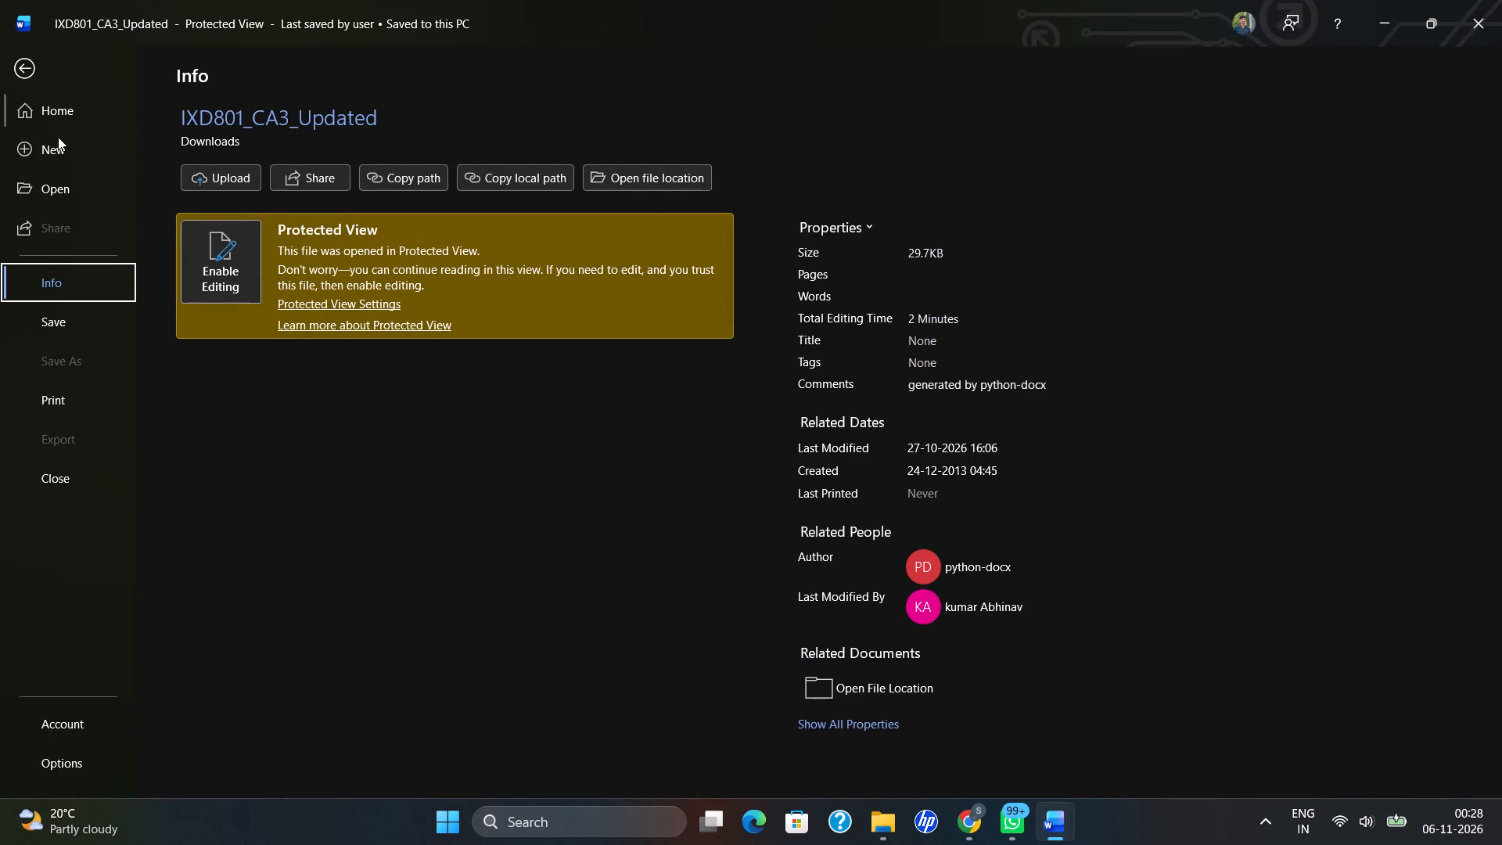
pyautogui.click(55, 148)
pyautogui.doubleClick(282, 232)
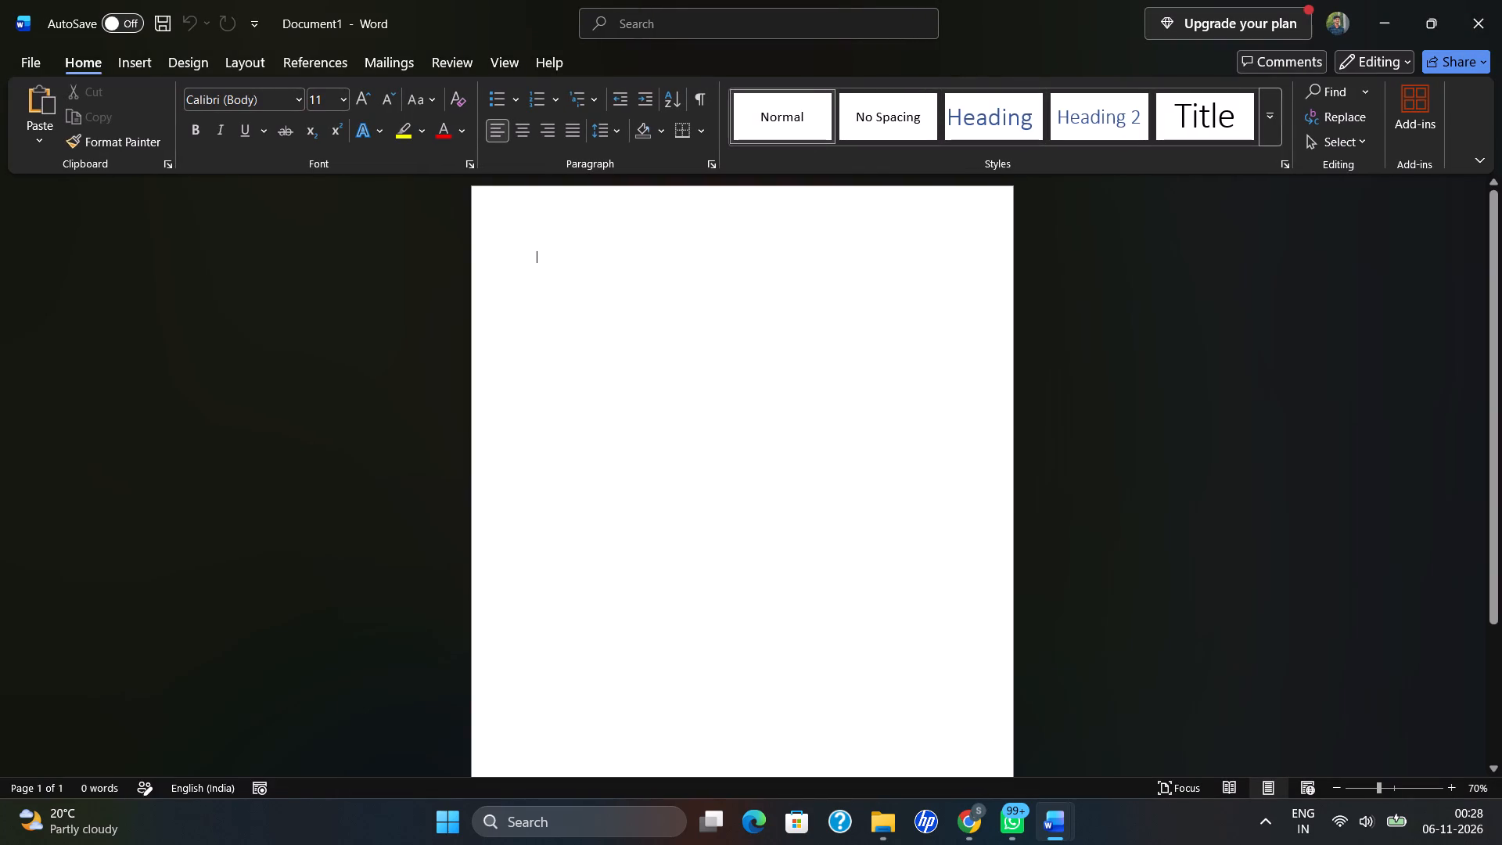
# Paste the copied Lovely Professional University logo at the start of the blank document.
pyautogui.hotkey('ctrl', 'v')
pyautogui.click(768, 448)
pyautogui.click(768, 448)
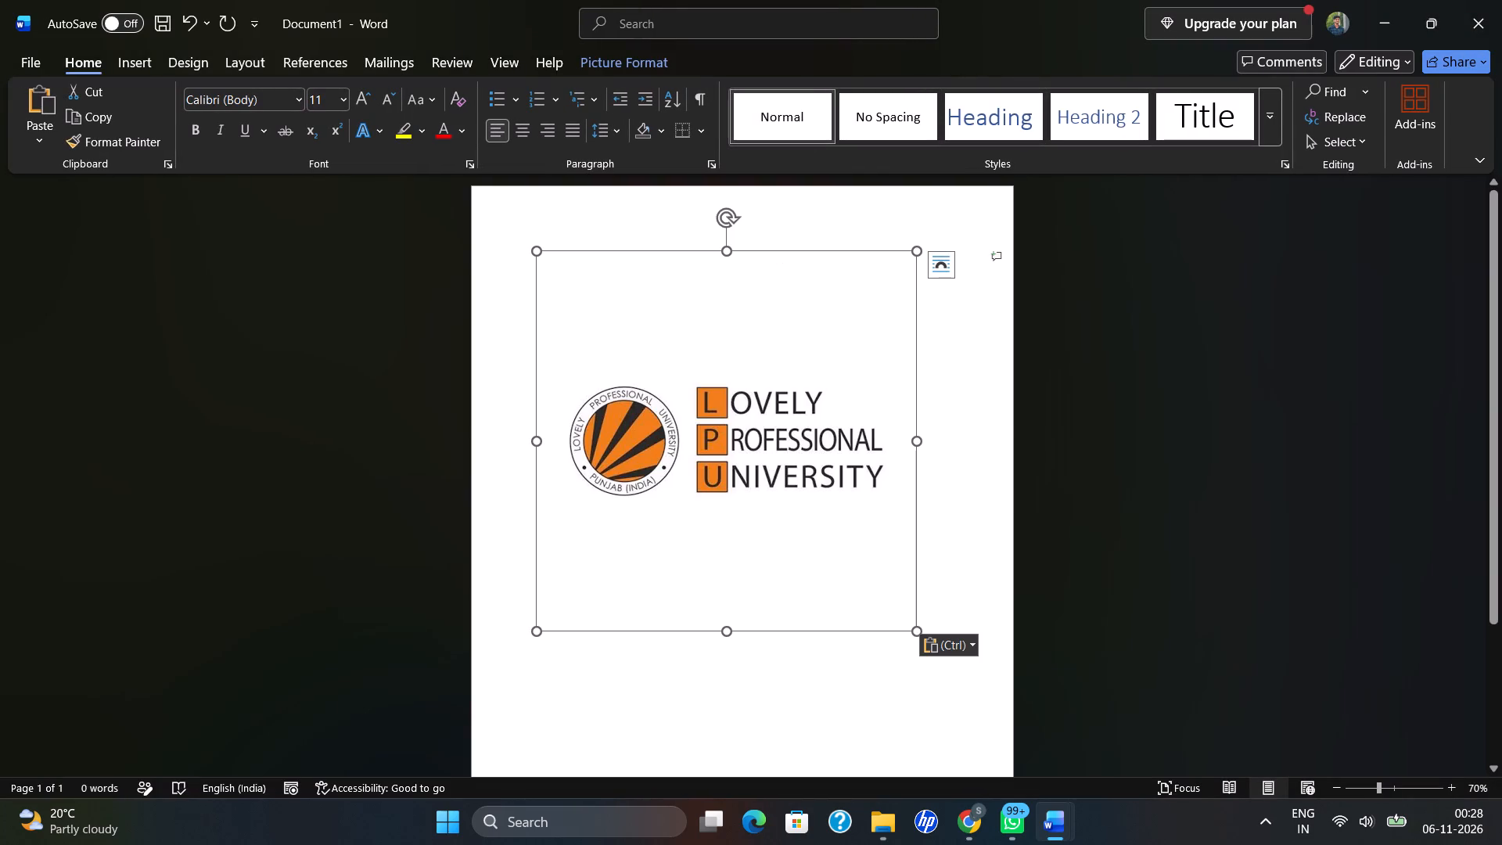
# Resize the pasted logo to a wider, shorter landscape shape spanning most of the page's text width.
pyautogui.moveTo(727, 628); pyautogui.dragTo(716, 366)
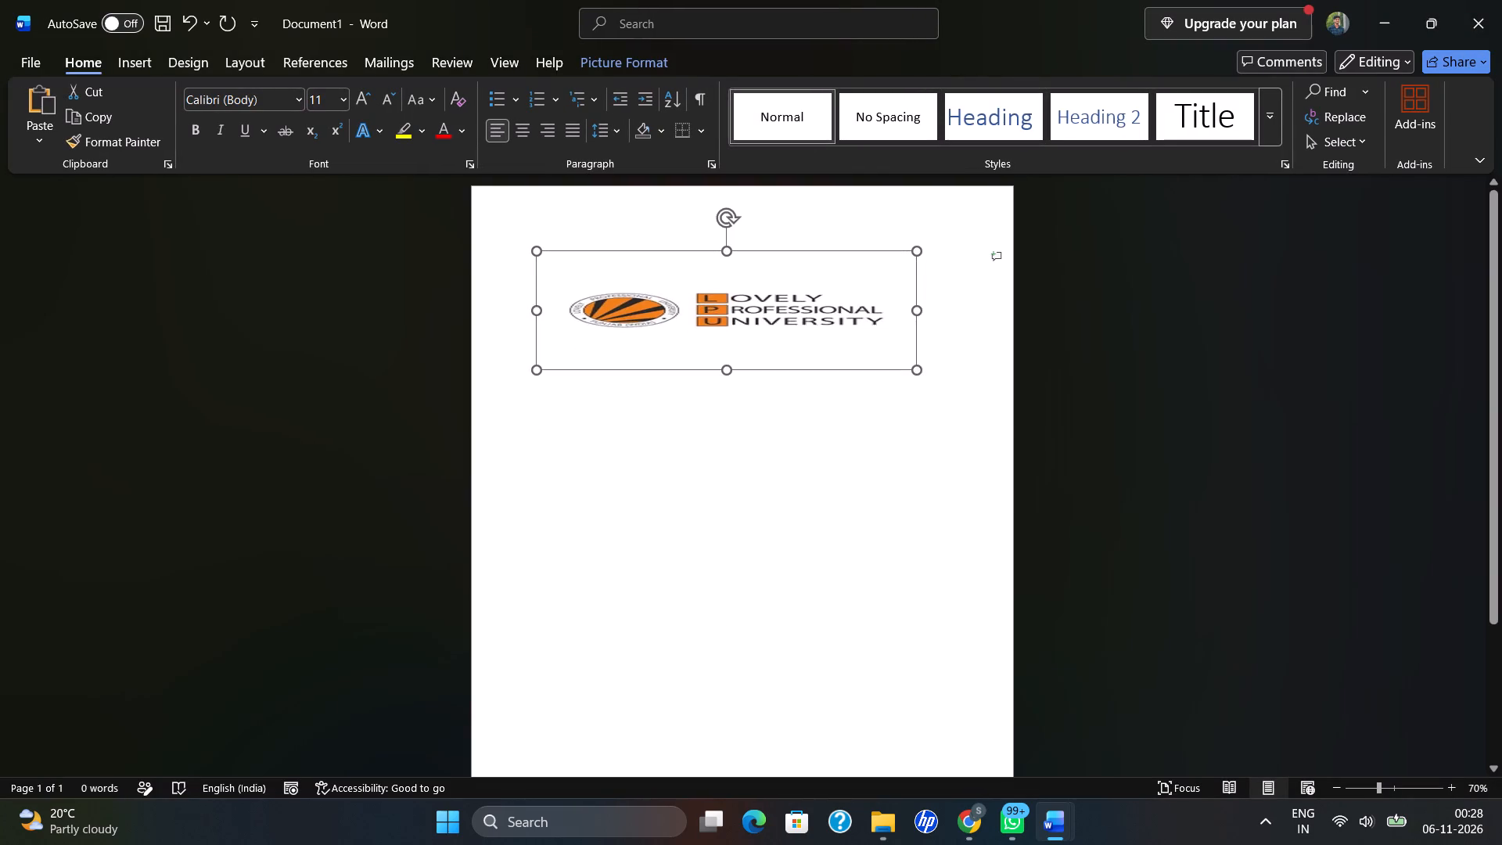
pyautogui.moveTo(716, 366); pyautogui.dragTo(714, 420)
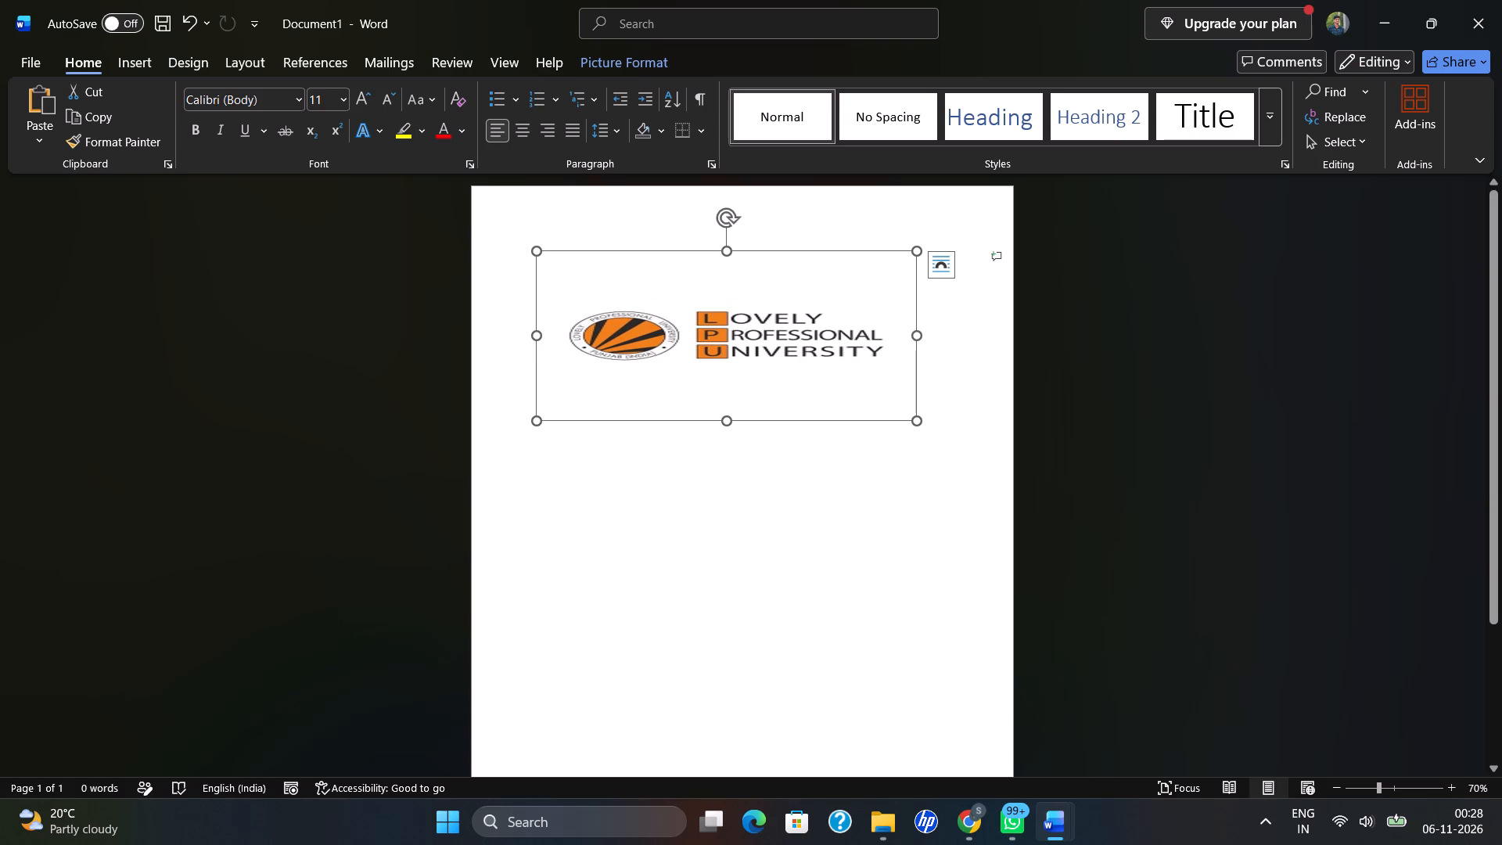
pyautogui.moveTo(728, 250); pyautogui.dragTo(725, 243)
pyautogui.moveTo(725, 243); pyautogui.dragTo(724, 216)
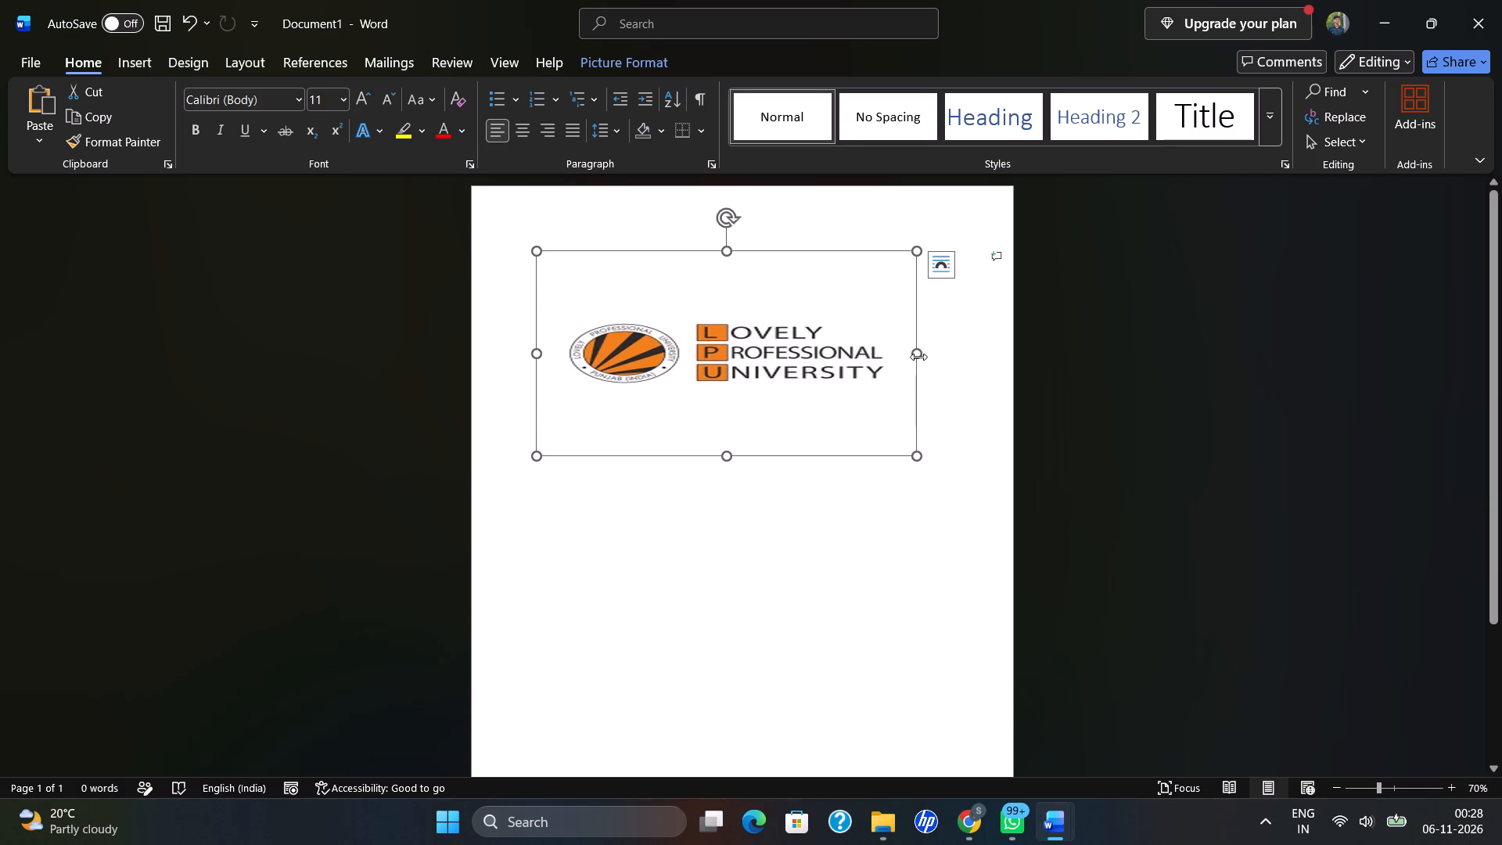
pyautogui.moveTo(918, 357); pyautogui.dragTo(959, 357)
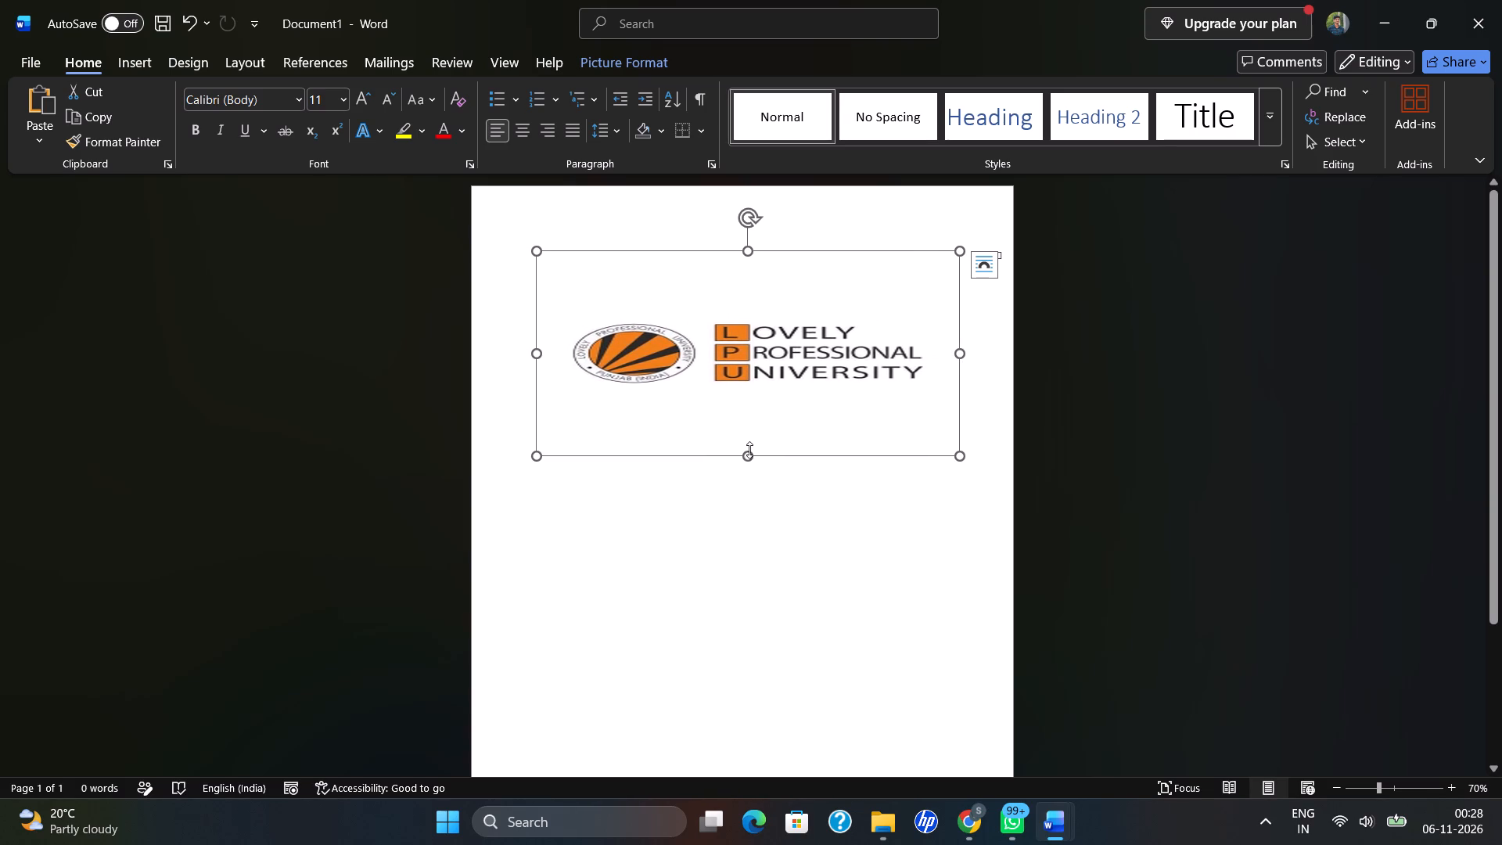
pyautogui.moveTo(742, 450); pyautogui.dragTo(745, 503)
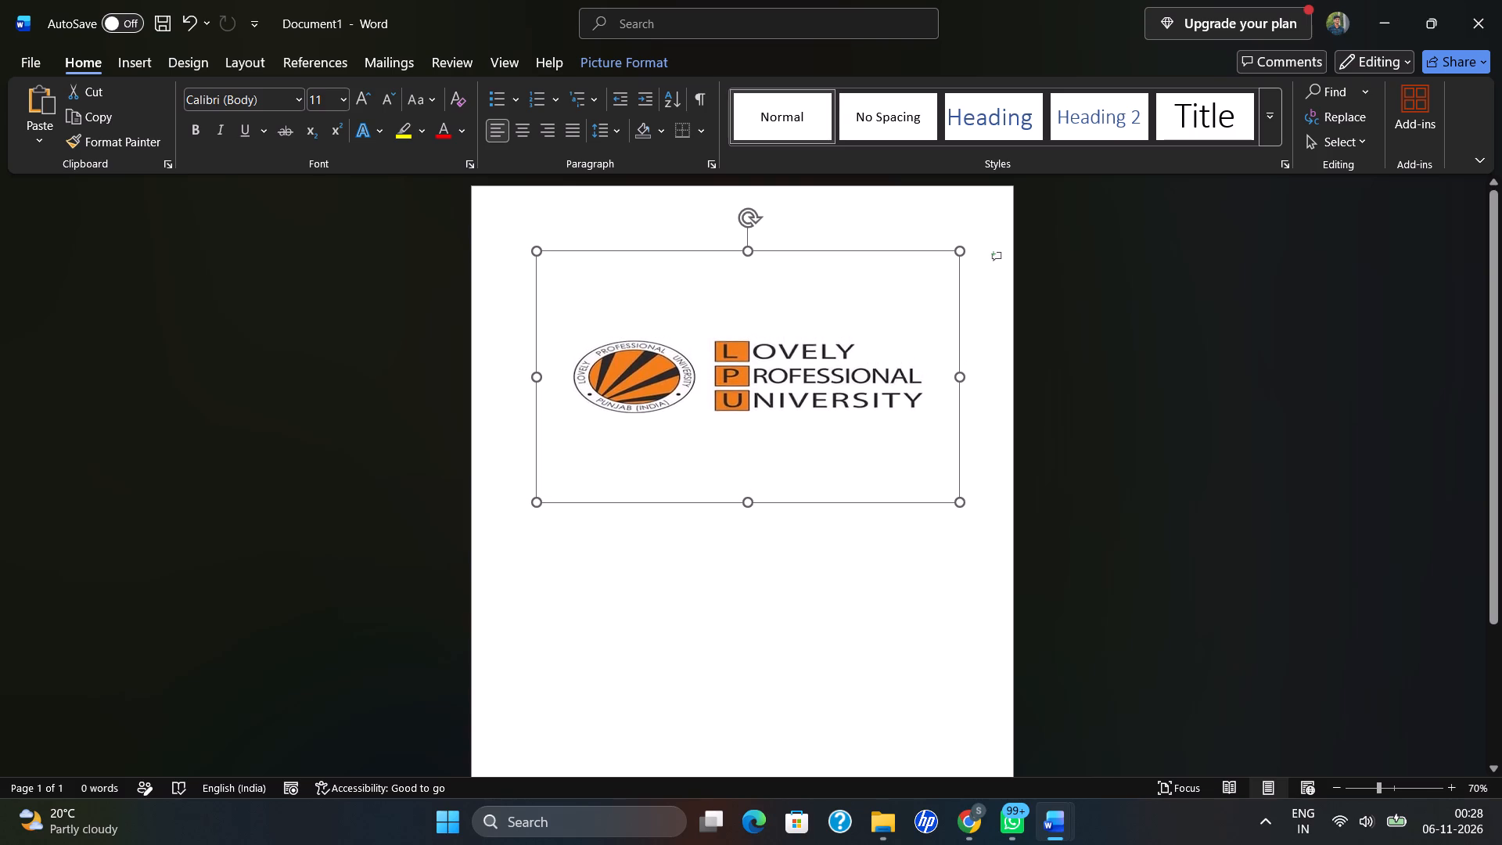
pyautogui.moveTo(745, 503); pyautogui.dragTo(744, 503)
pyautogui.click(1161, 529)
pyautogui.scroll(-1, 1161, 529)
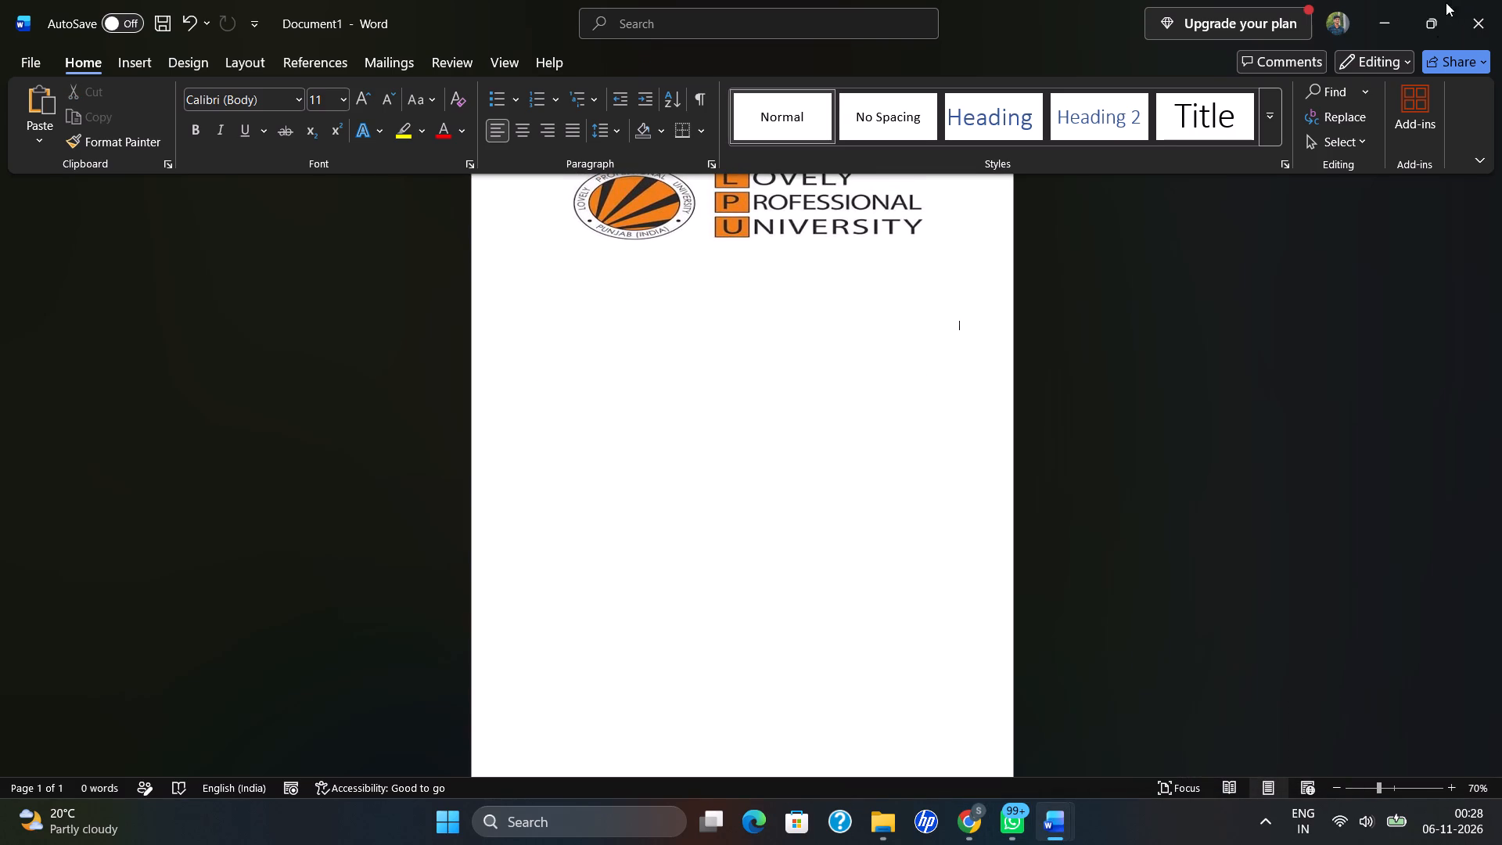
# Arrange the new document side by side with the CA1 Swiggy report.
pyautogui.click(1376, 134)
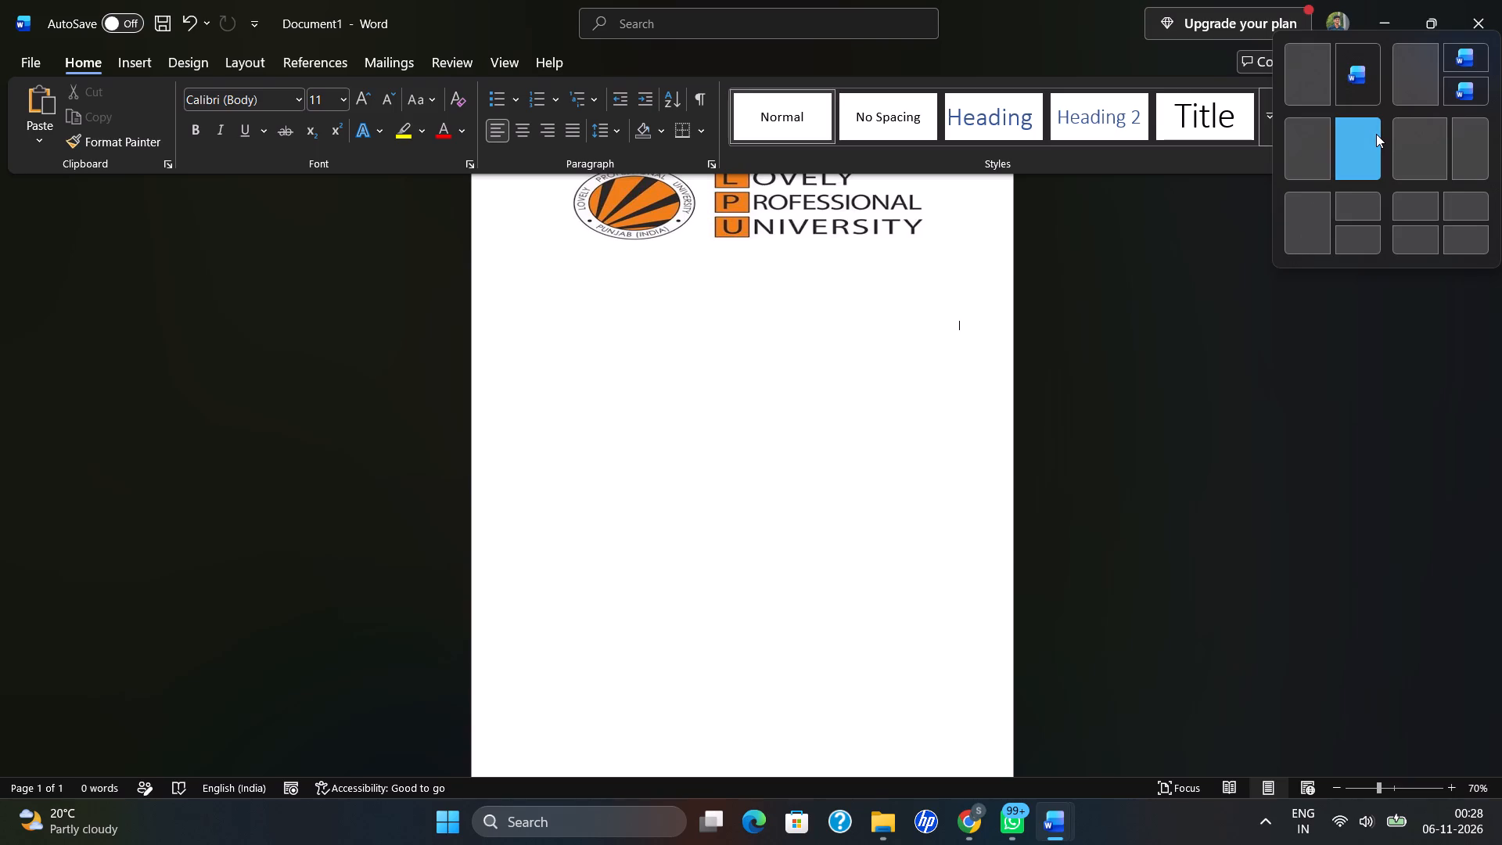
pyautogui.click(520, 156)
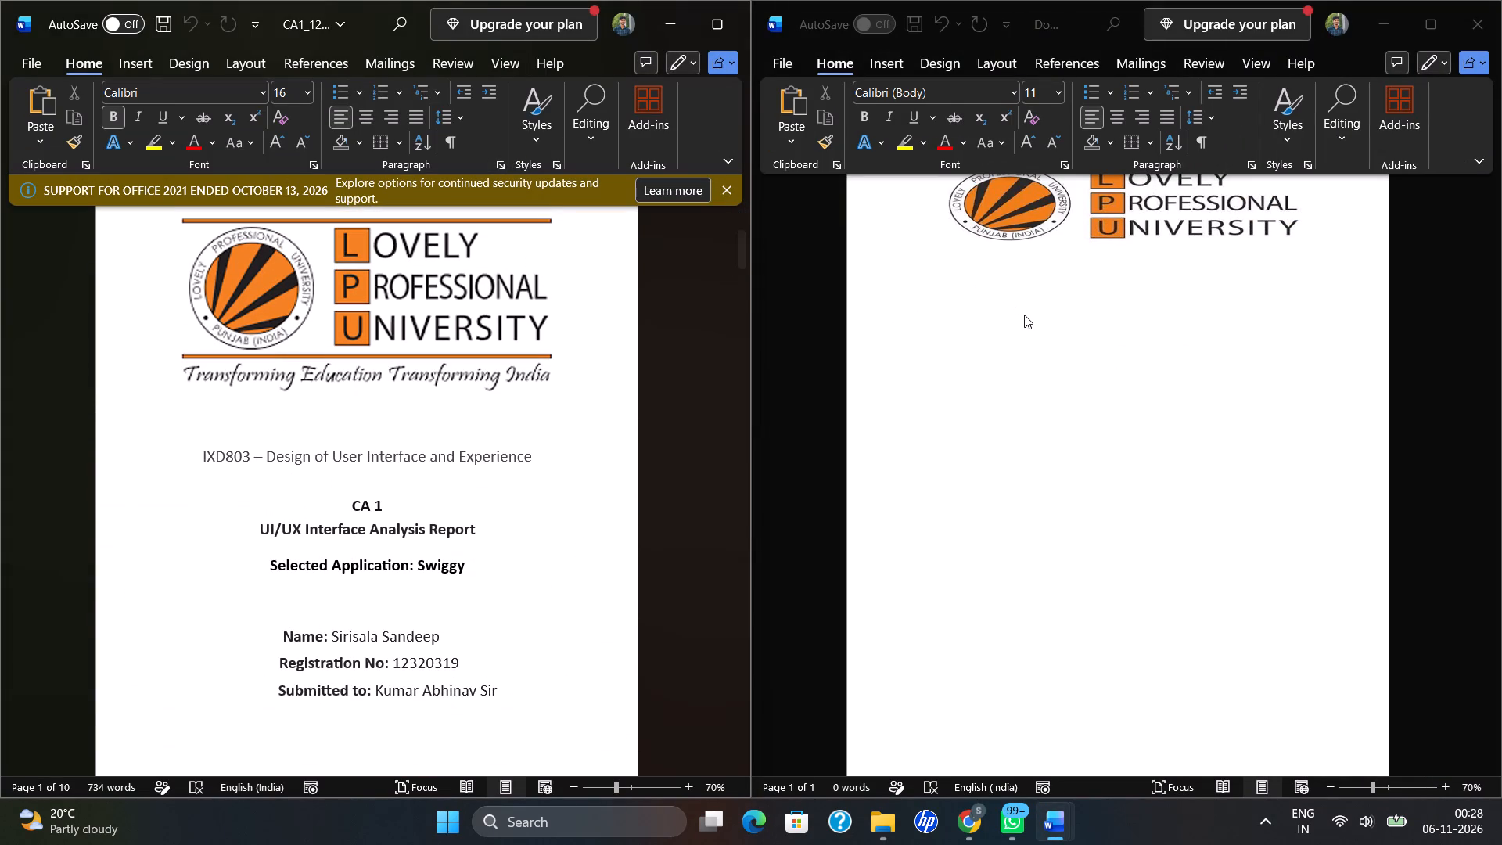
pyautogui.click(1083, 419)
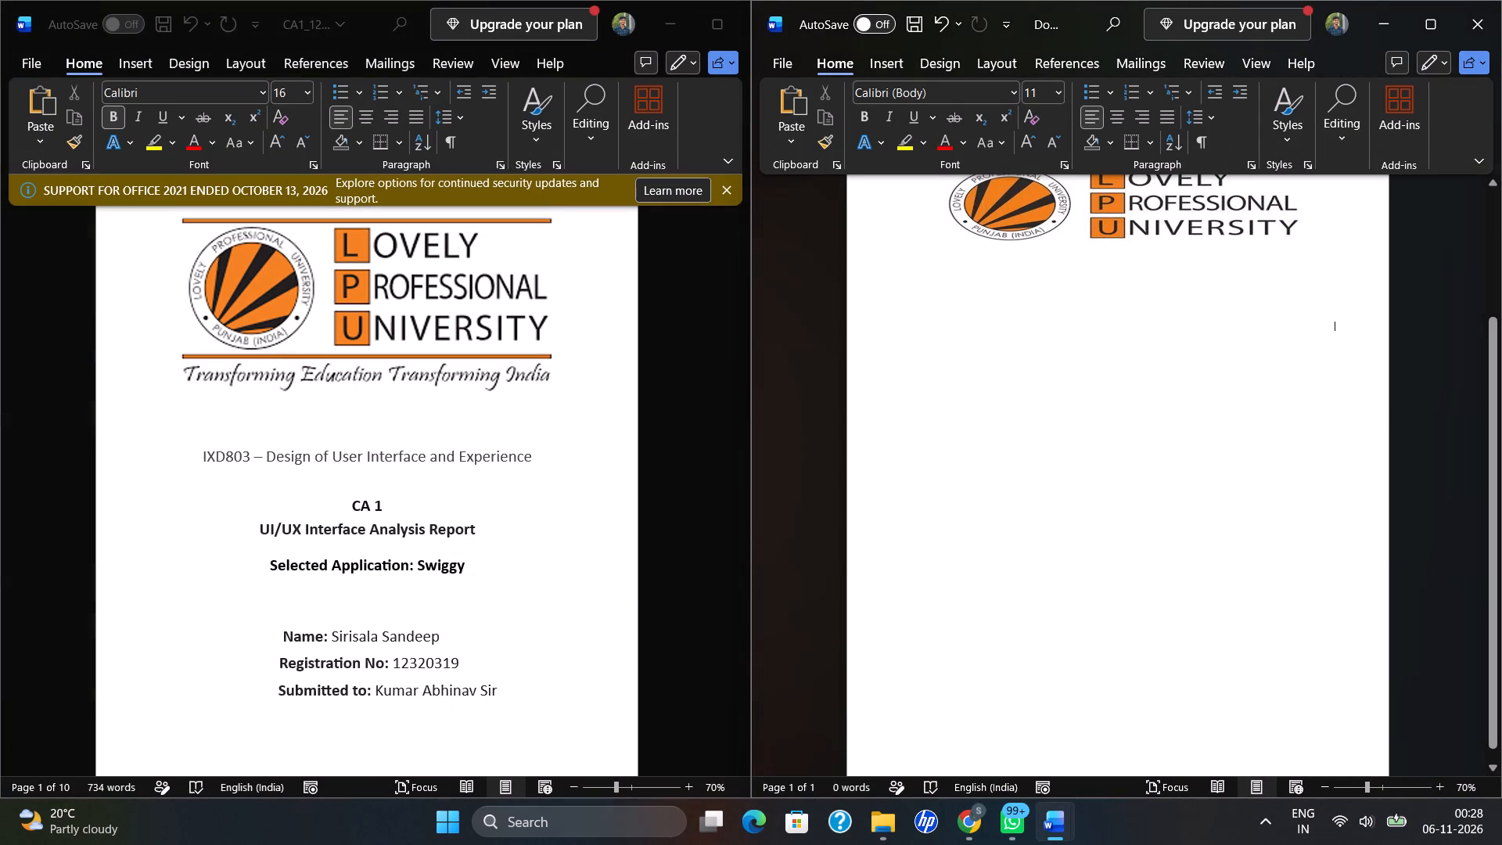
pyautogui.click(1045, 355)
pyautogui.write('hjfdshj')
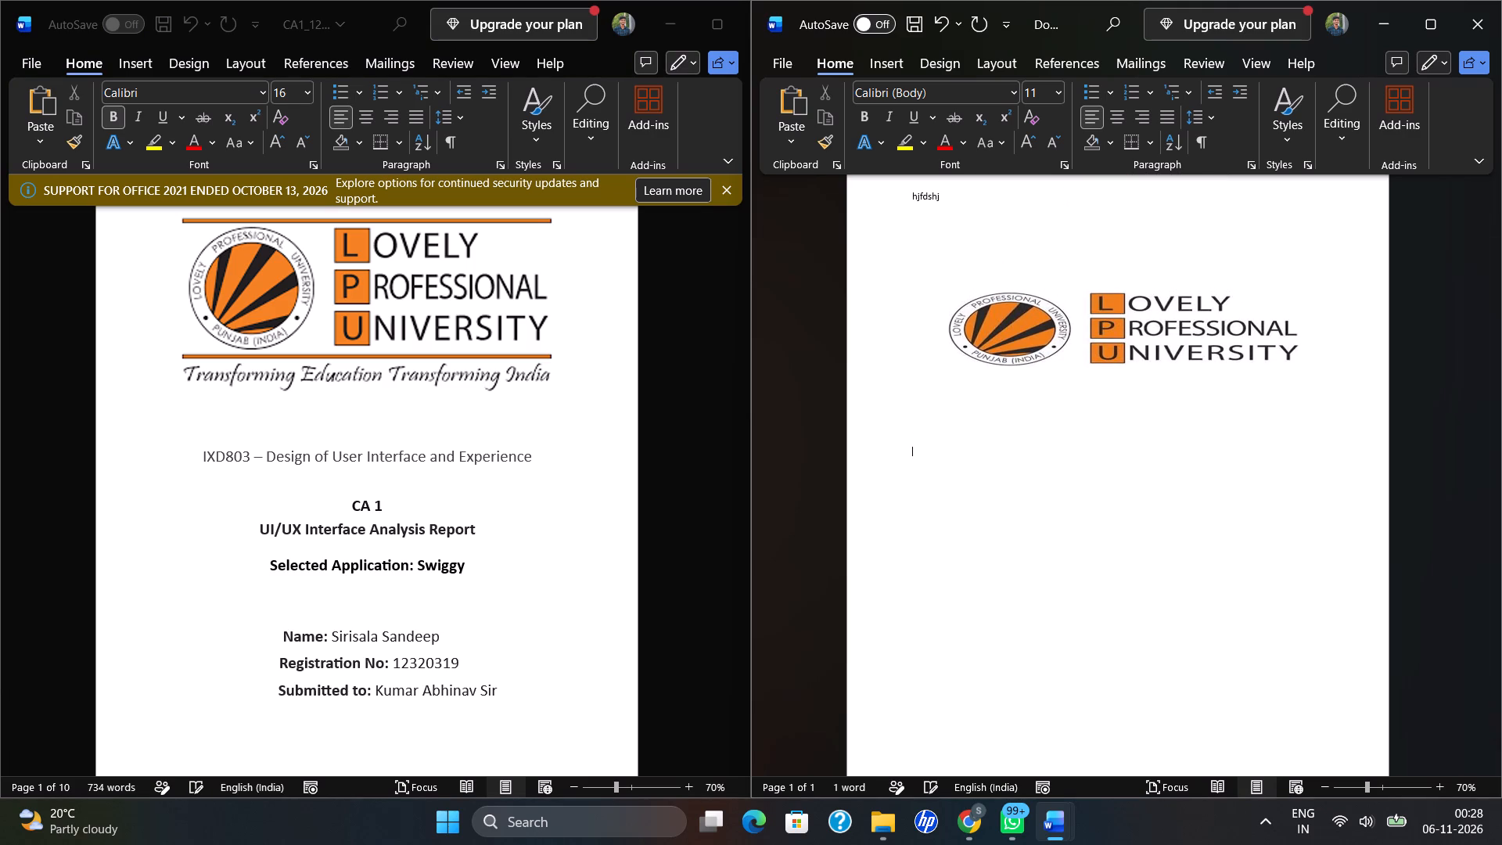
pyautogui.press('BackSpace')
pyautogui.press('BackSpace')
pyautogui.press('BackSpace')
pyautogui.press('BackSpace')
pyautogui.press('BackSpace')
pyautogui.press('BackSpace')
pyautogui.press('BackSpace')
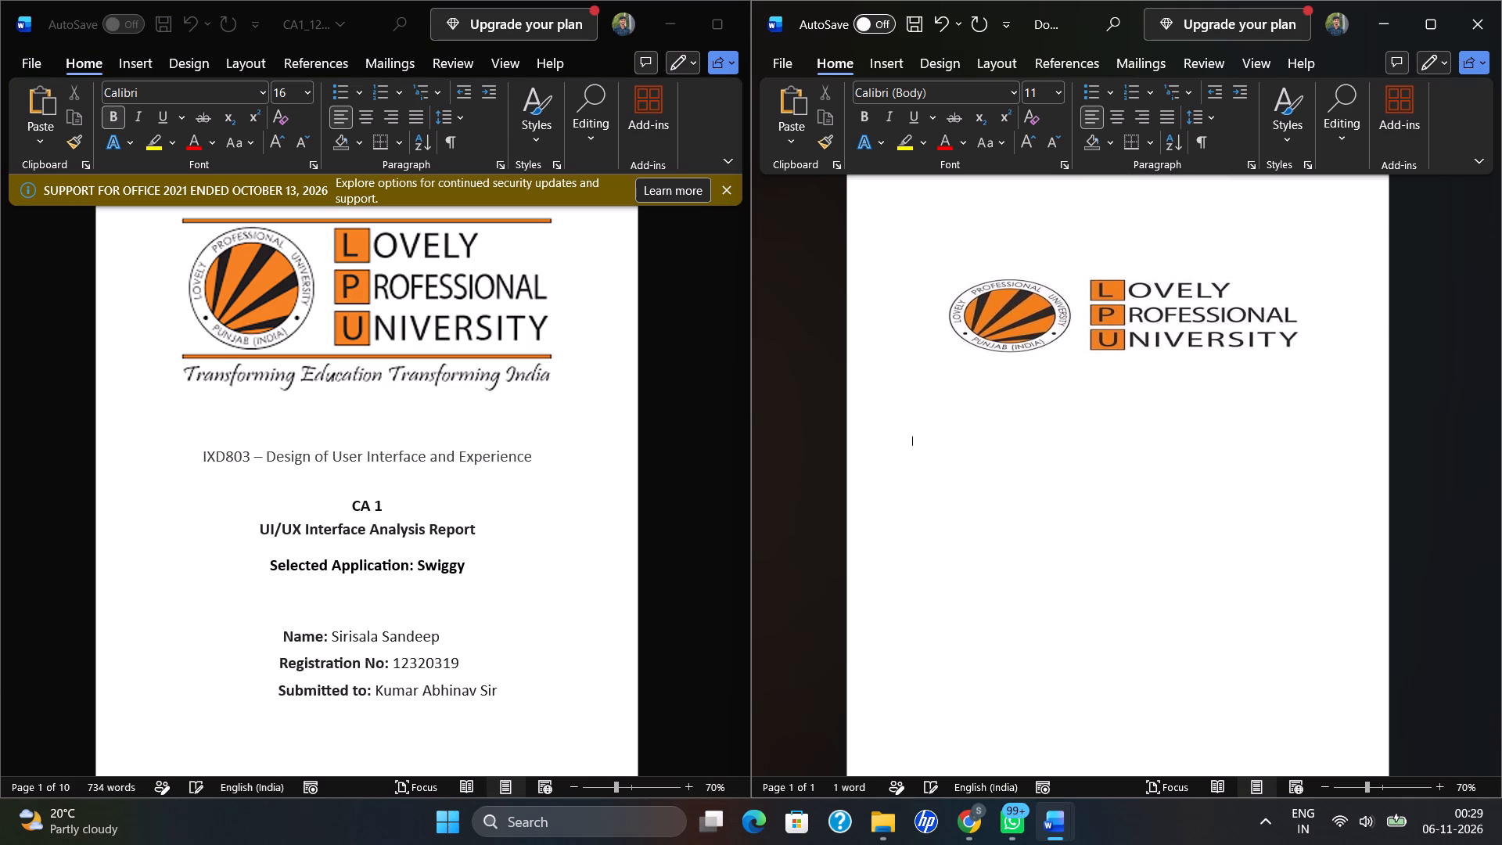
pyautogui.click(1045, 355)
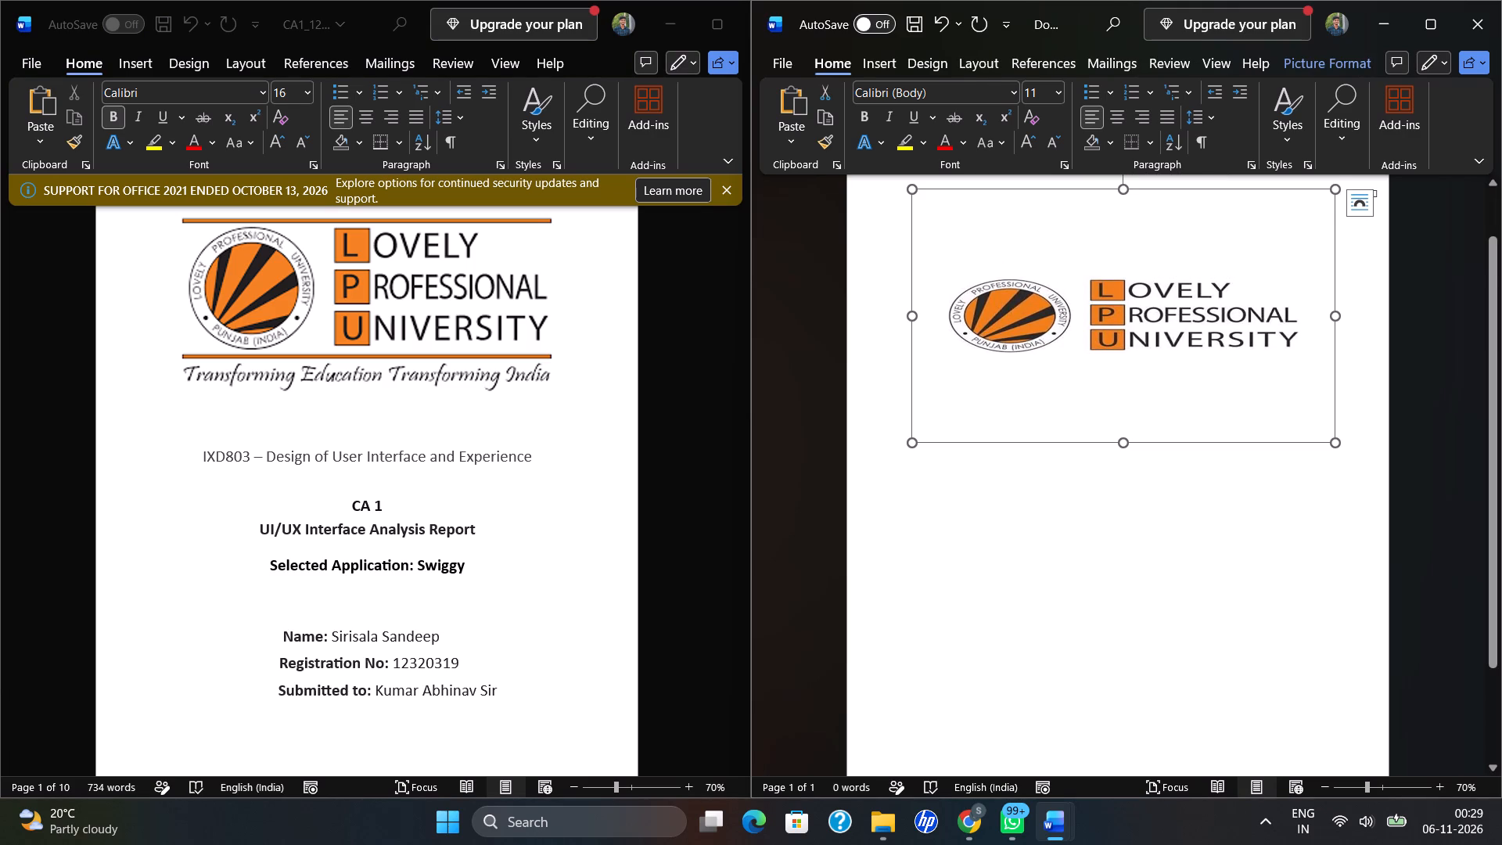
# Copy the course line "IXD803 – Design of User Interface and Experience" from the CA1 cover onto a new line below the logo.
pyautogui.click(1349, 410)
pyautogui.press('Return')
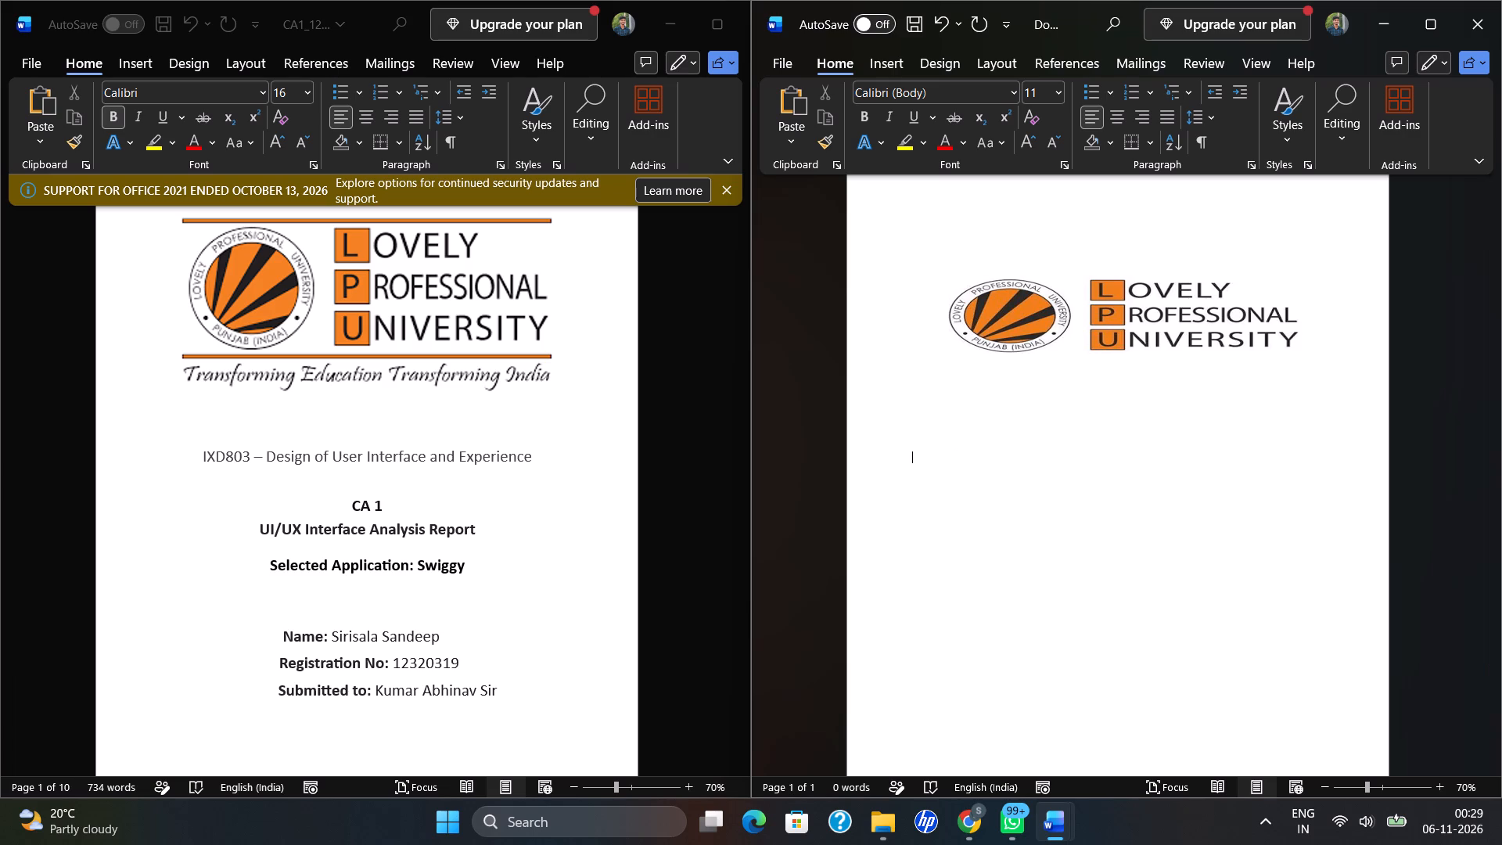
pyautogui.click(528, 462)
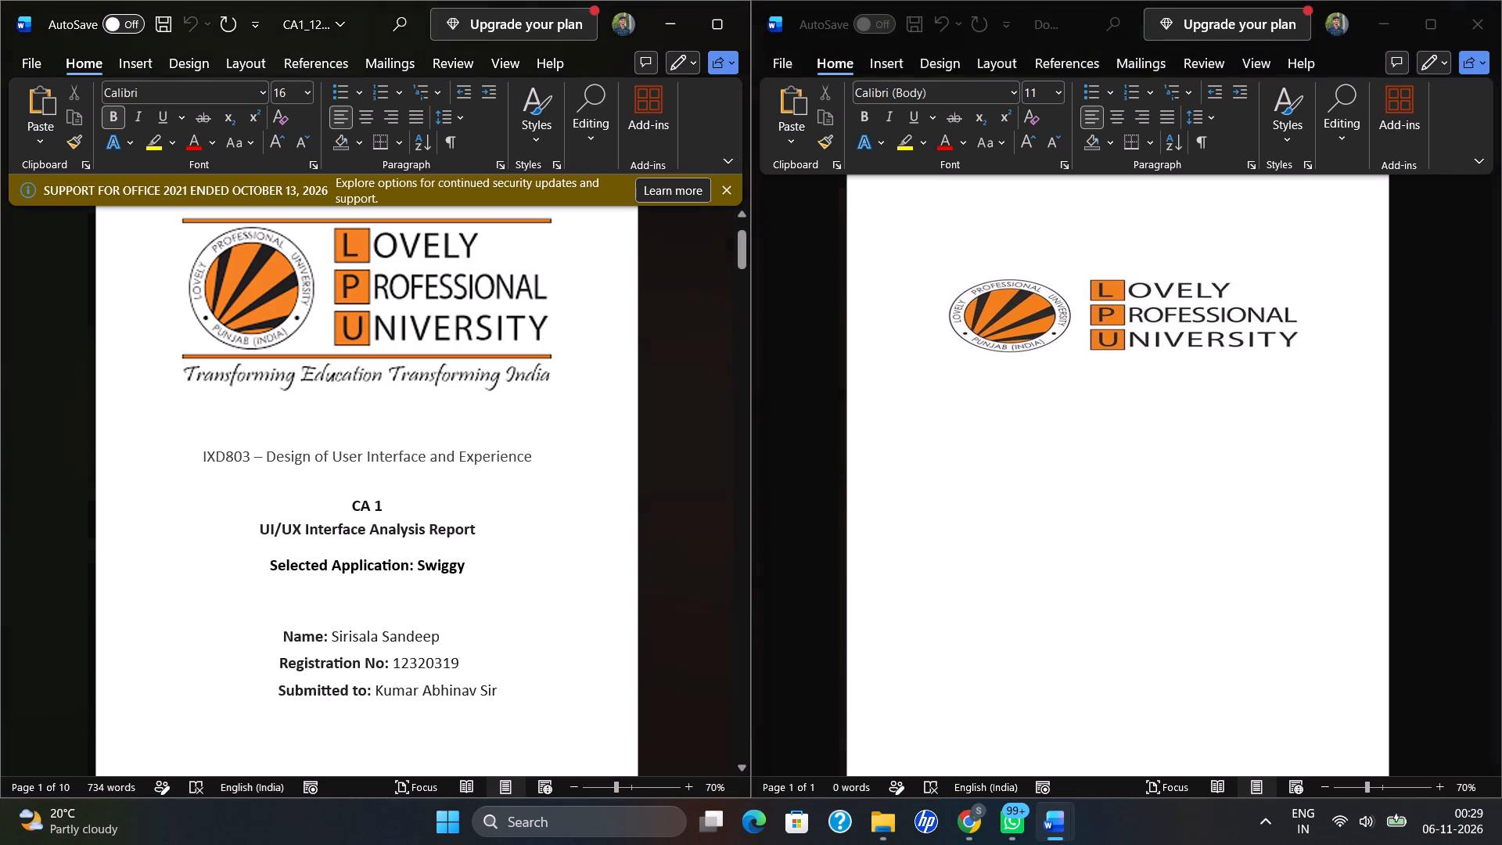
pyautogui.moveTo(540, 453); pyautogui.dragTo(195, 458)
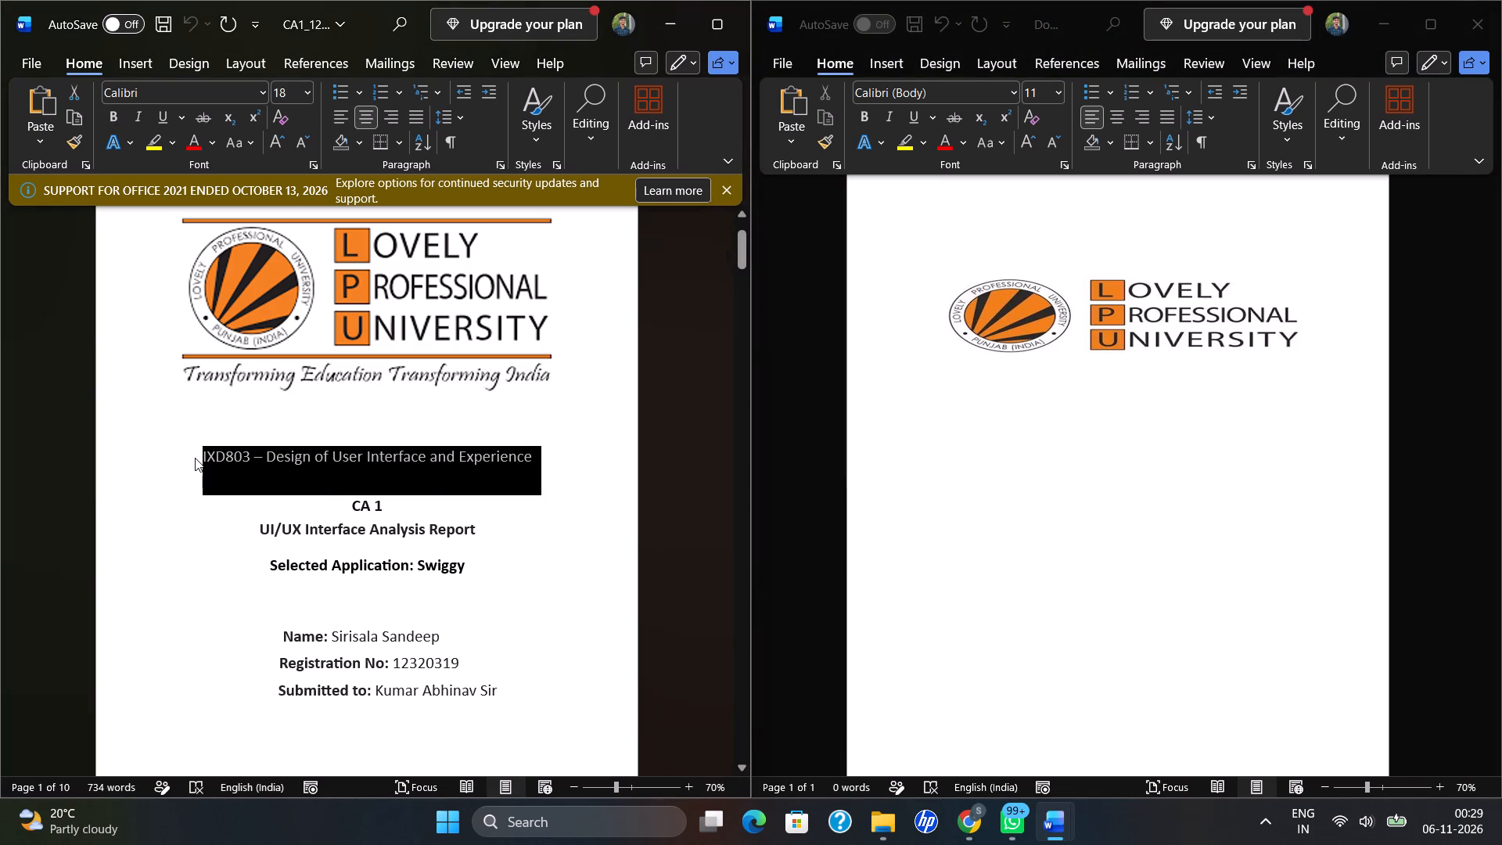
pyautogui.hotkey('ctrl', 'c')
pyautogui.click(958, 498)
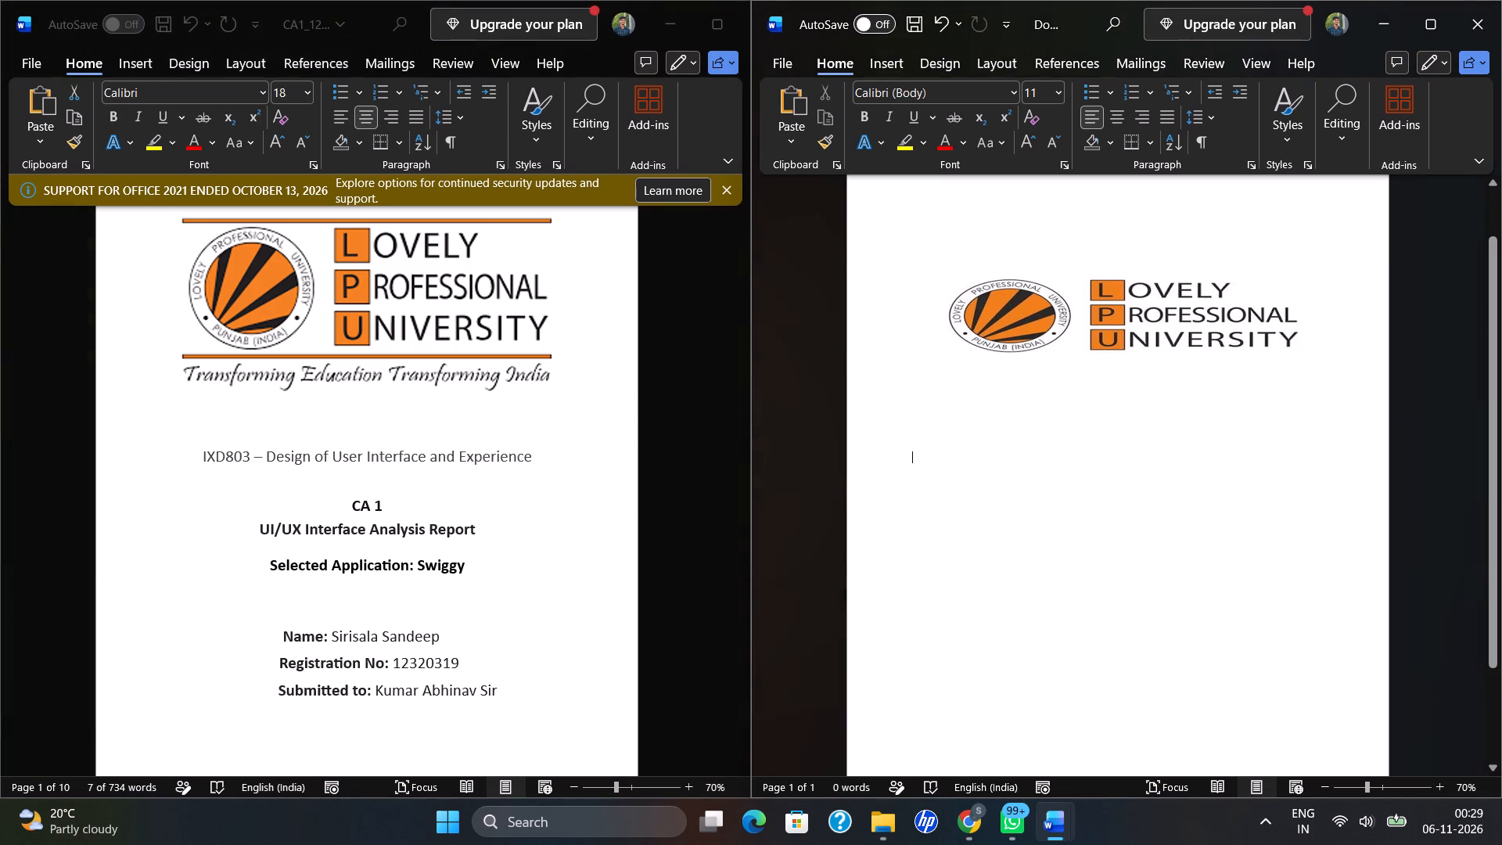
pyautogui.click(958, 498)
pyautogui.hotkey('ctrl', 'v')
pyautogui.click(1124, 534)
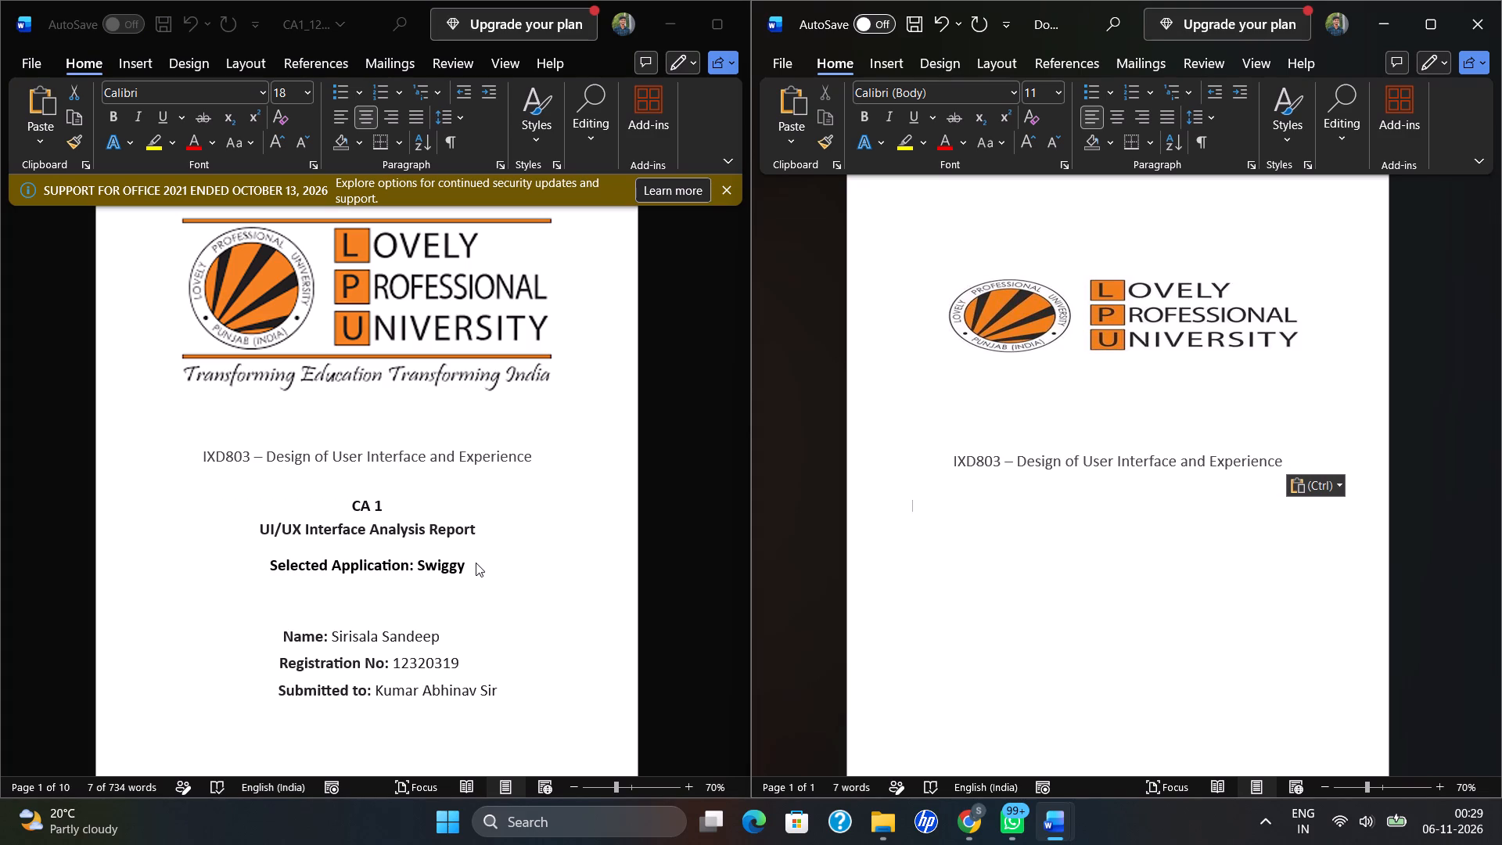
# Copy the CA1 cover text from "User Interface and Experience" through the "Submitted to" line and paste it below the course line.
pyautogui.moveTo(476, 563); pyautogui.dragTo(315, 515)
pyautogui.click(315, 515)
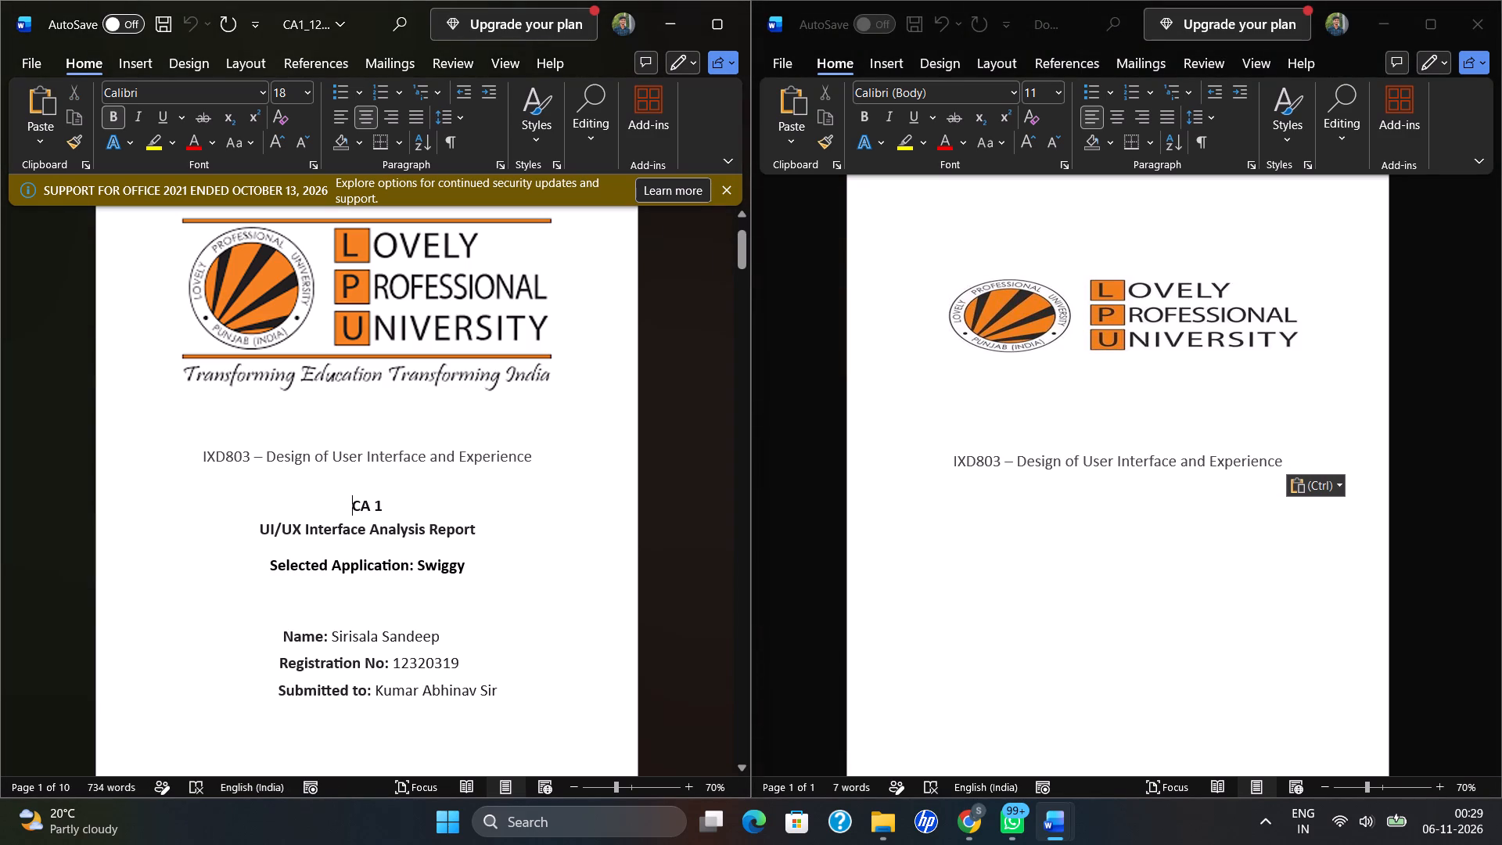
pyautogui.click(315, 515)
pyautogui.moveTo(352, 491); pyautogui.dragTo(435, 559)
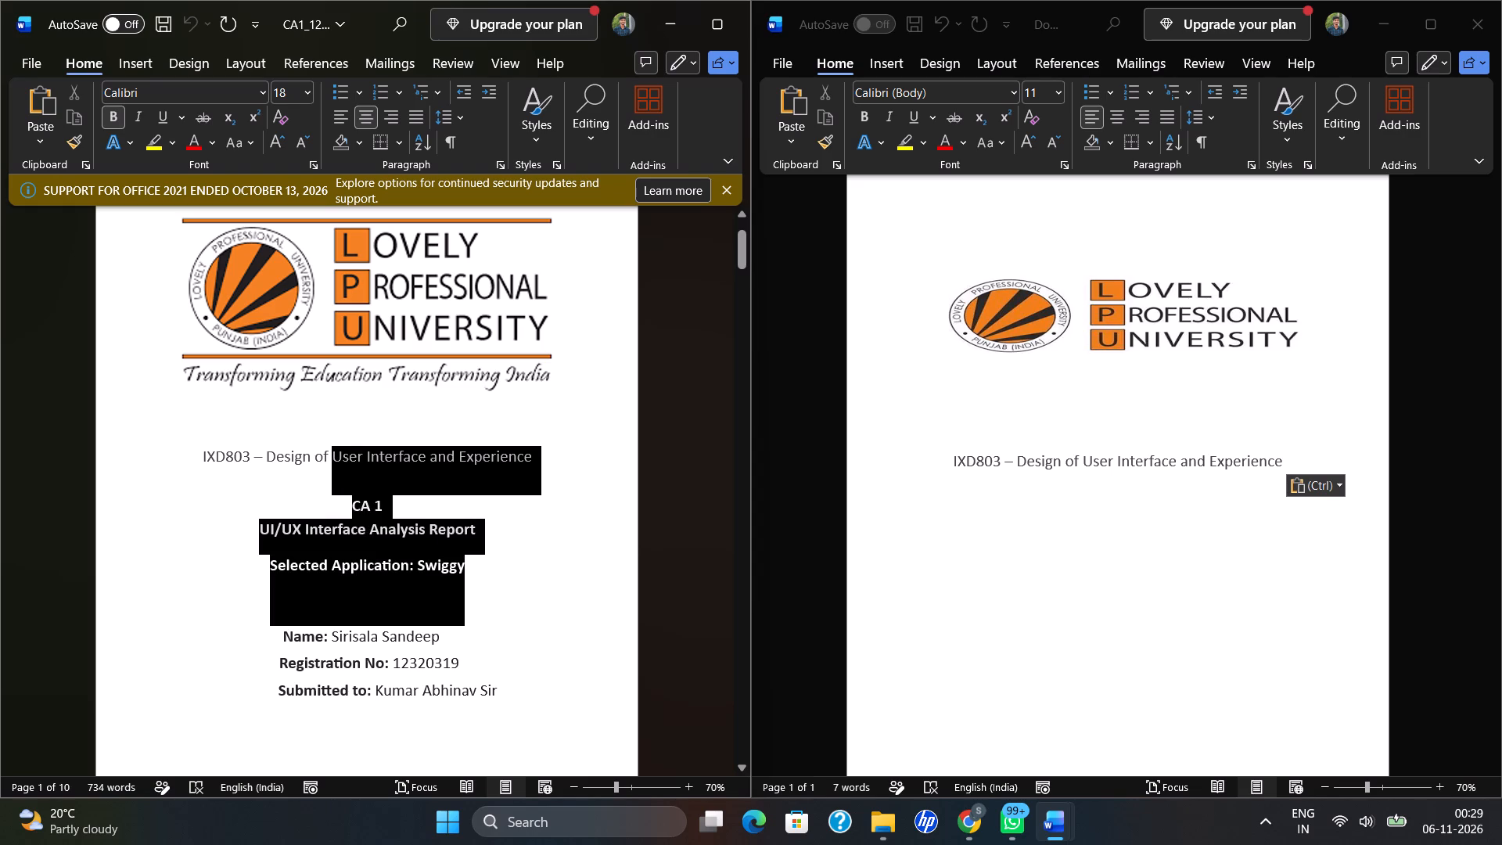
pyautogui.moveTo(435, 559); pyautogui.dragTo(498, 689)
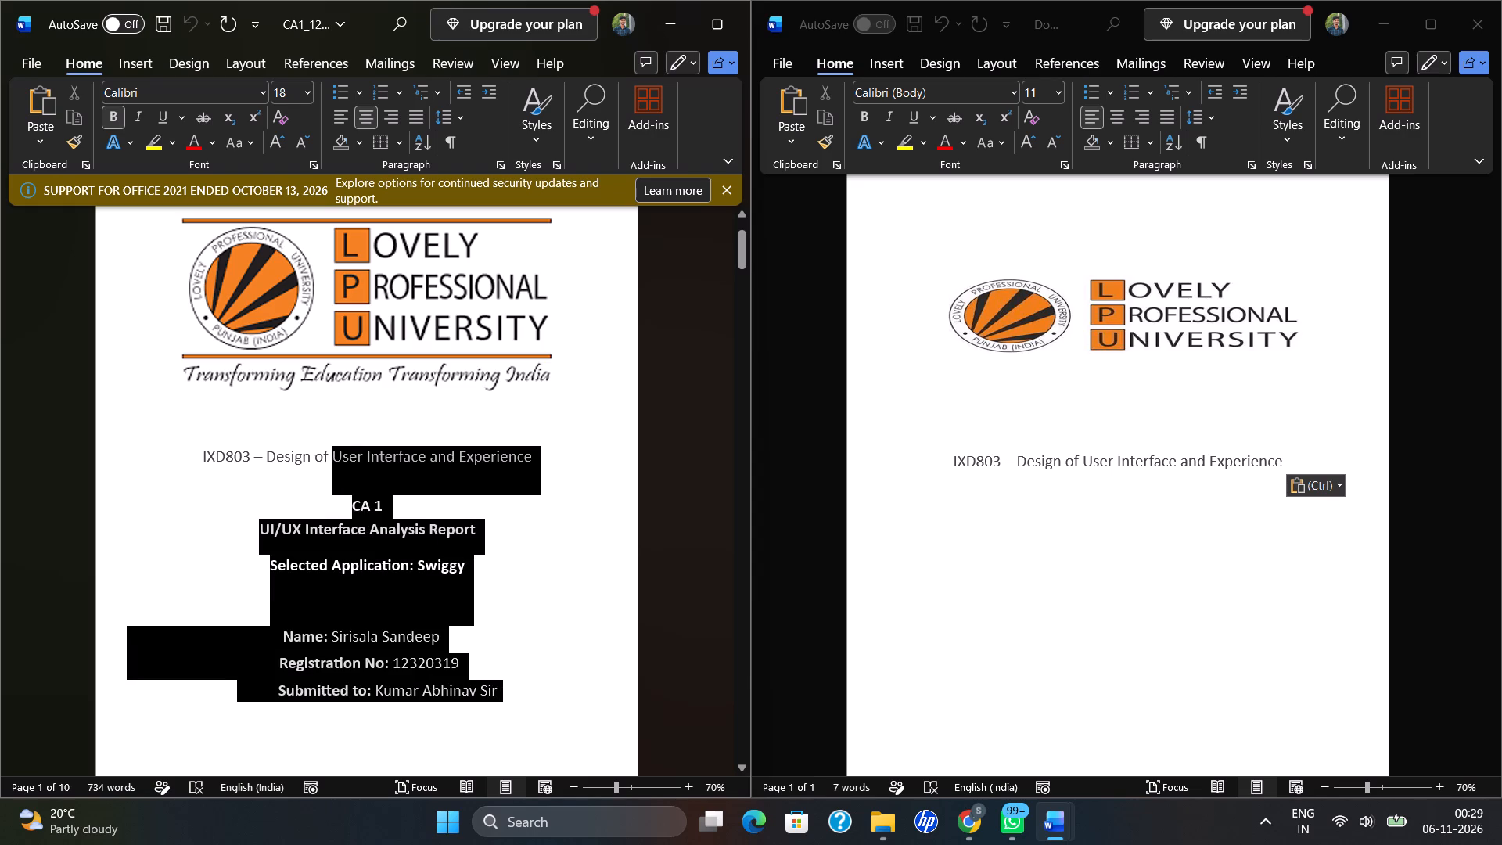
pyautogui.moveTo(498, 689); pyautogui.dragTo(498, 690)
pyautogui.hotkey('ctrl', 'c')
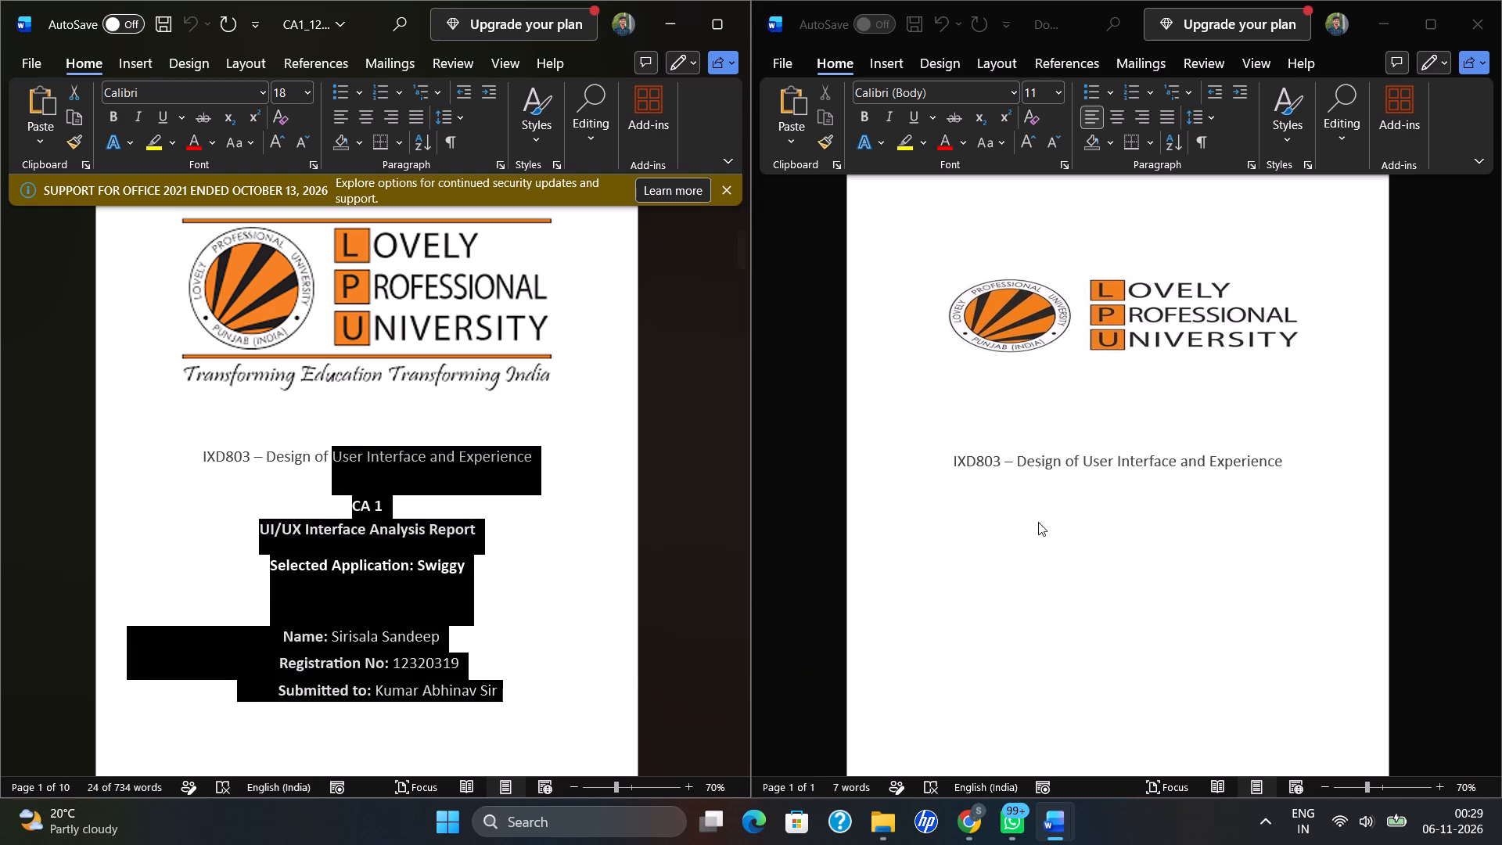
pyautogui.click(1038, 522)
pyautogui.hotkey('ctrl', 'v')
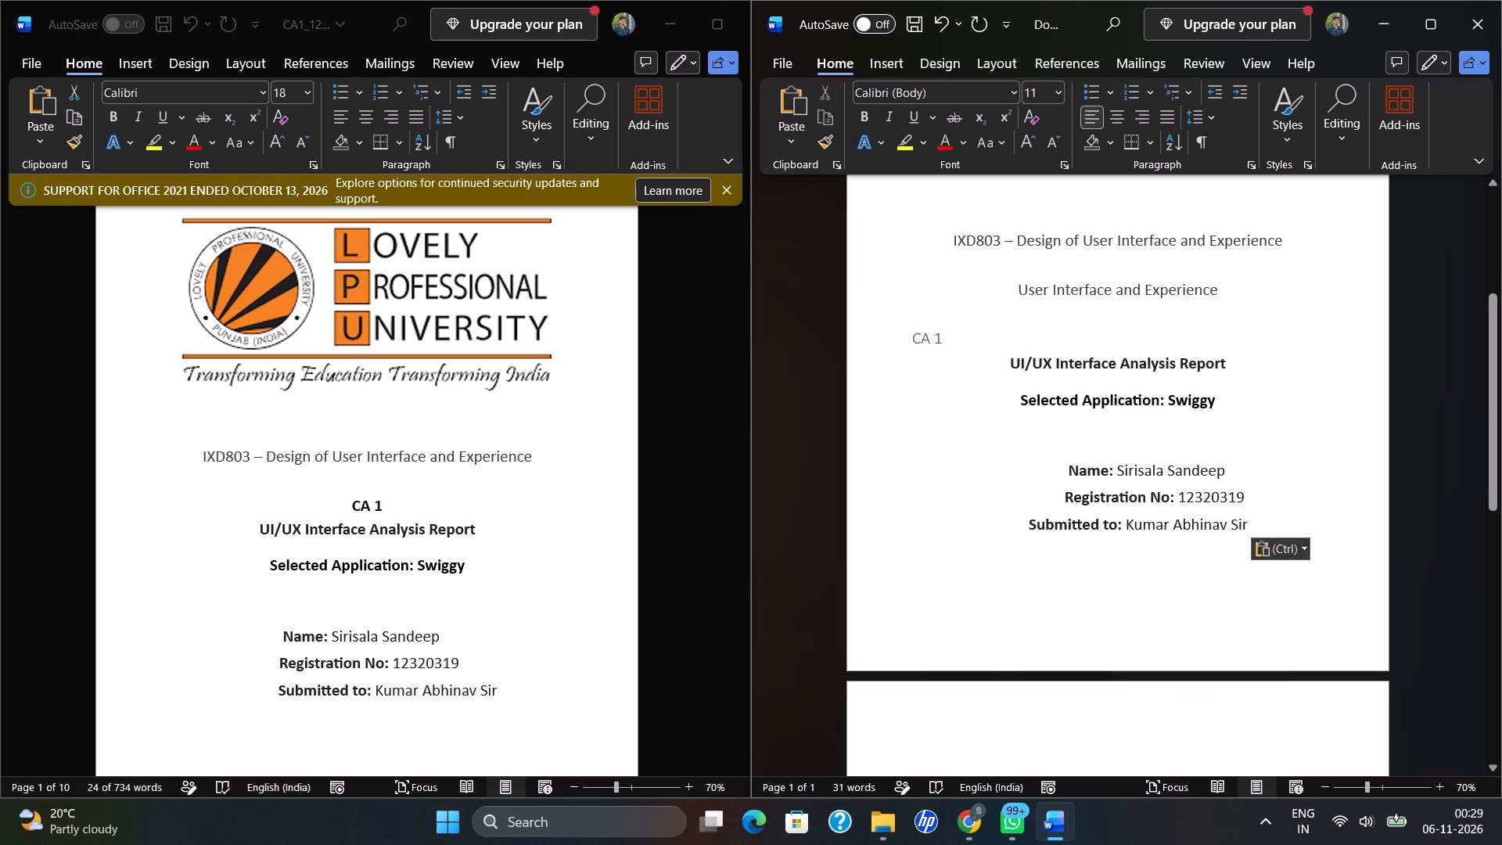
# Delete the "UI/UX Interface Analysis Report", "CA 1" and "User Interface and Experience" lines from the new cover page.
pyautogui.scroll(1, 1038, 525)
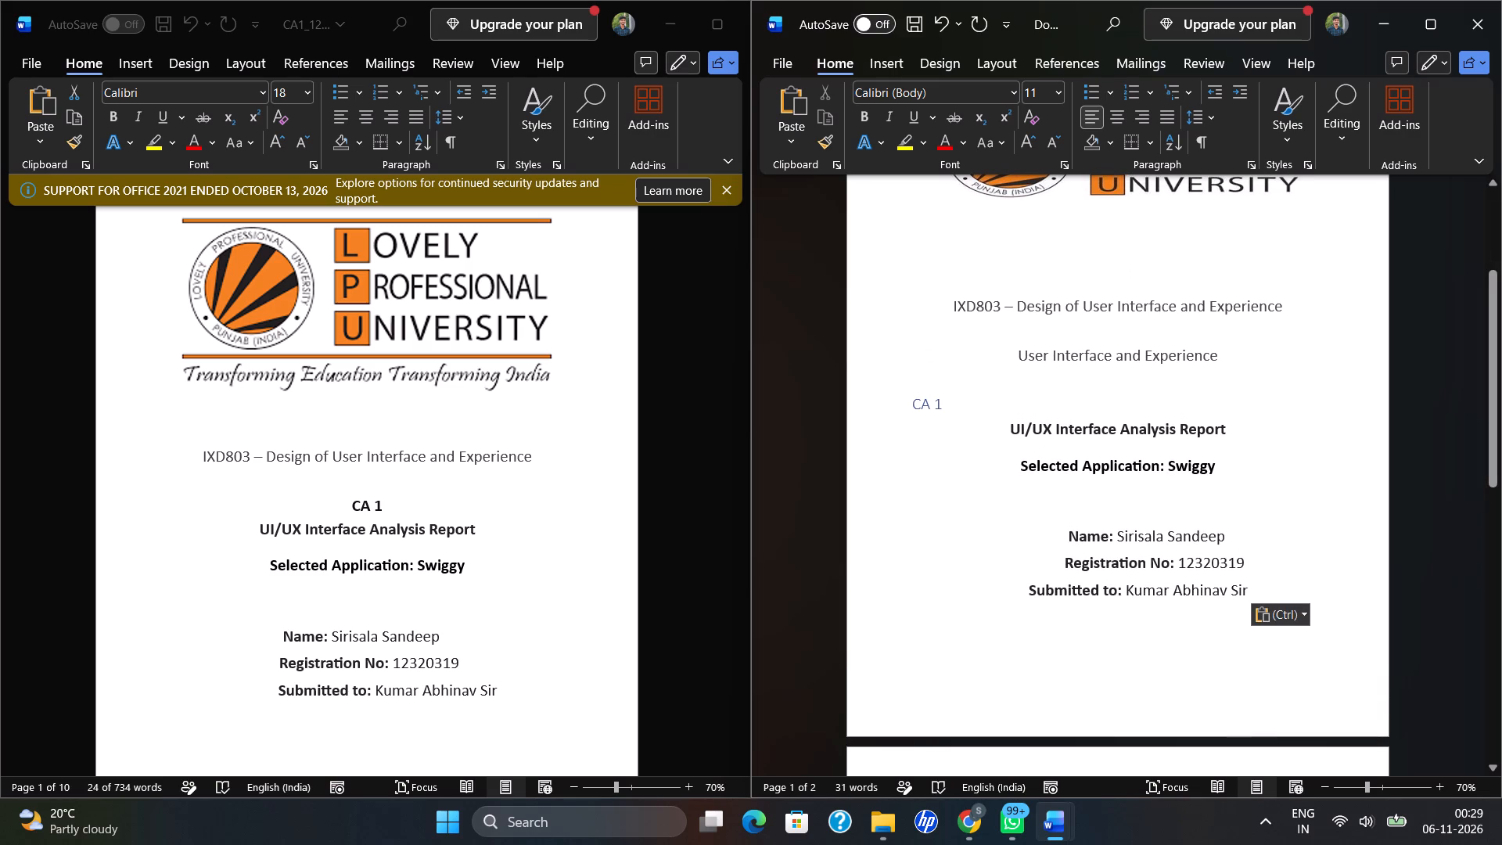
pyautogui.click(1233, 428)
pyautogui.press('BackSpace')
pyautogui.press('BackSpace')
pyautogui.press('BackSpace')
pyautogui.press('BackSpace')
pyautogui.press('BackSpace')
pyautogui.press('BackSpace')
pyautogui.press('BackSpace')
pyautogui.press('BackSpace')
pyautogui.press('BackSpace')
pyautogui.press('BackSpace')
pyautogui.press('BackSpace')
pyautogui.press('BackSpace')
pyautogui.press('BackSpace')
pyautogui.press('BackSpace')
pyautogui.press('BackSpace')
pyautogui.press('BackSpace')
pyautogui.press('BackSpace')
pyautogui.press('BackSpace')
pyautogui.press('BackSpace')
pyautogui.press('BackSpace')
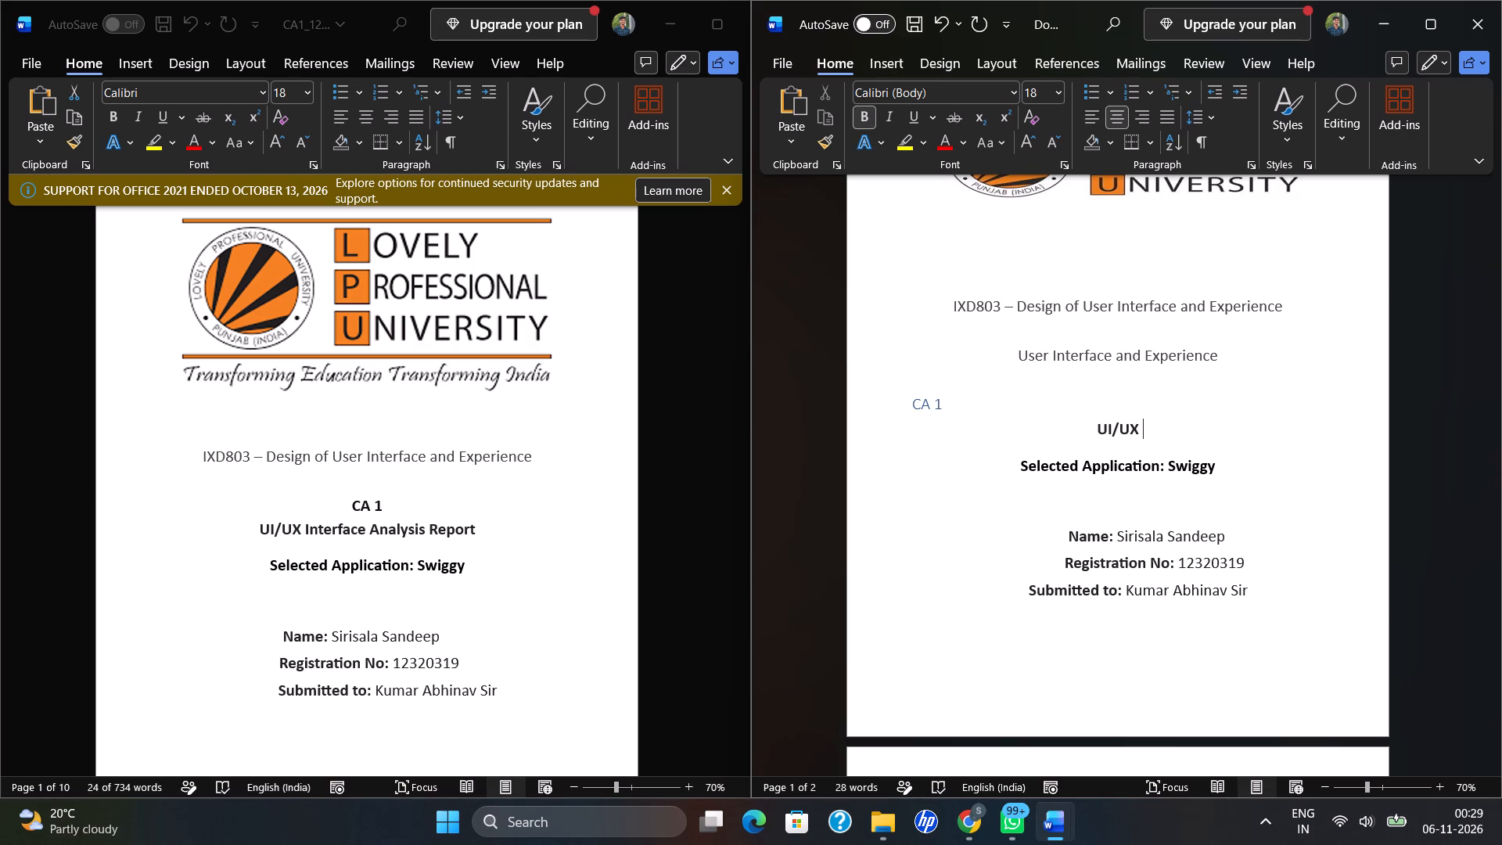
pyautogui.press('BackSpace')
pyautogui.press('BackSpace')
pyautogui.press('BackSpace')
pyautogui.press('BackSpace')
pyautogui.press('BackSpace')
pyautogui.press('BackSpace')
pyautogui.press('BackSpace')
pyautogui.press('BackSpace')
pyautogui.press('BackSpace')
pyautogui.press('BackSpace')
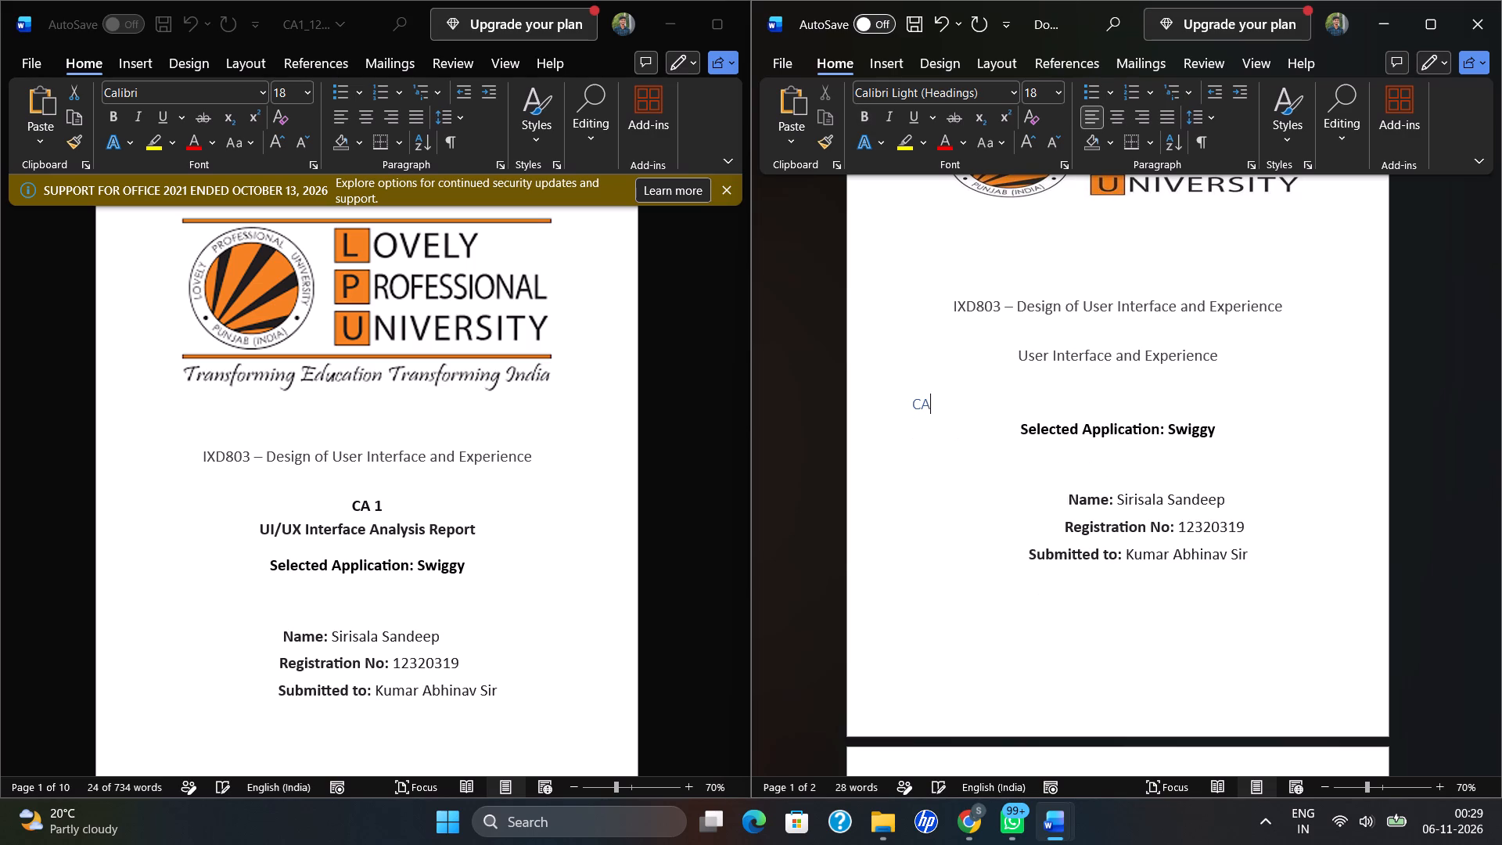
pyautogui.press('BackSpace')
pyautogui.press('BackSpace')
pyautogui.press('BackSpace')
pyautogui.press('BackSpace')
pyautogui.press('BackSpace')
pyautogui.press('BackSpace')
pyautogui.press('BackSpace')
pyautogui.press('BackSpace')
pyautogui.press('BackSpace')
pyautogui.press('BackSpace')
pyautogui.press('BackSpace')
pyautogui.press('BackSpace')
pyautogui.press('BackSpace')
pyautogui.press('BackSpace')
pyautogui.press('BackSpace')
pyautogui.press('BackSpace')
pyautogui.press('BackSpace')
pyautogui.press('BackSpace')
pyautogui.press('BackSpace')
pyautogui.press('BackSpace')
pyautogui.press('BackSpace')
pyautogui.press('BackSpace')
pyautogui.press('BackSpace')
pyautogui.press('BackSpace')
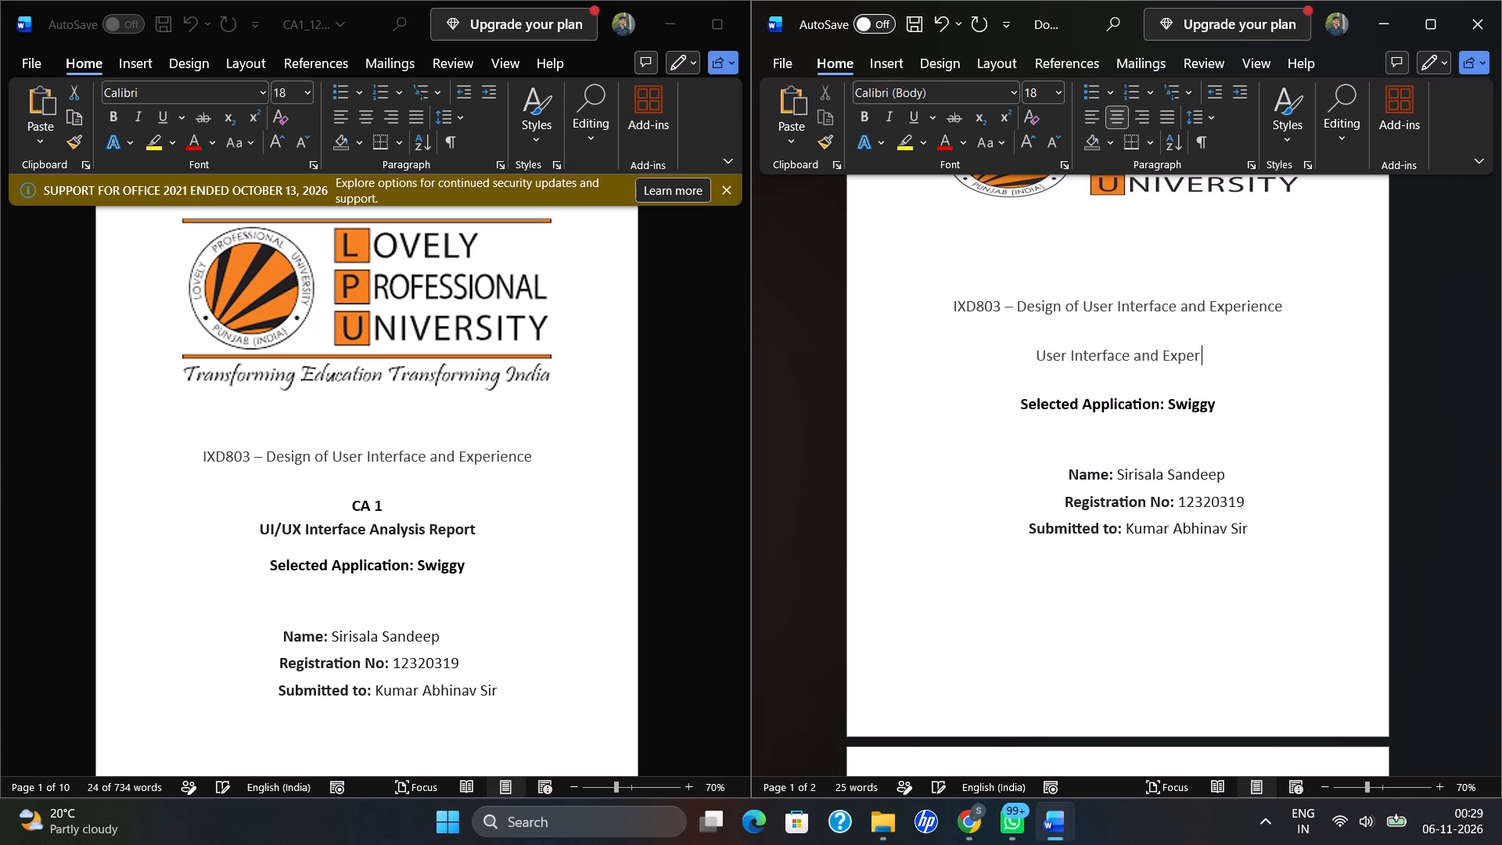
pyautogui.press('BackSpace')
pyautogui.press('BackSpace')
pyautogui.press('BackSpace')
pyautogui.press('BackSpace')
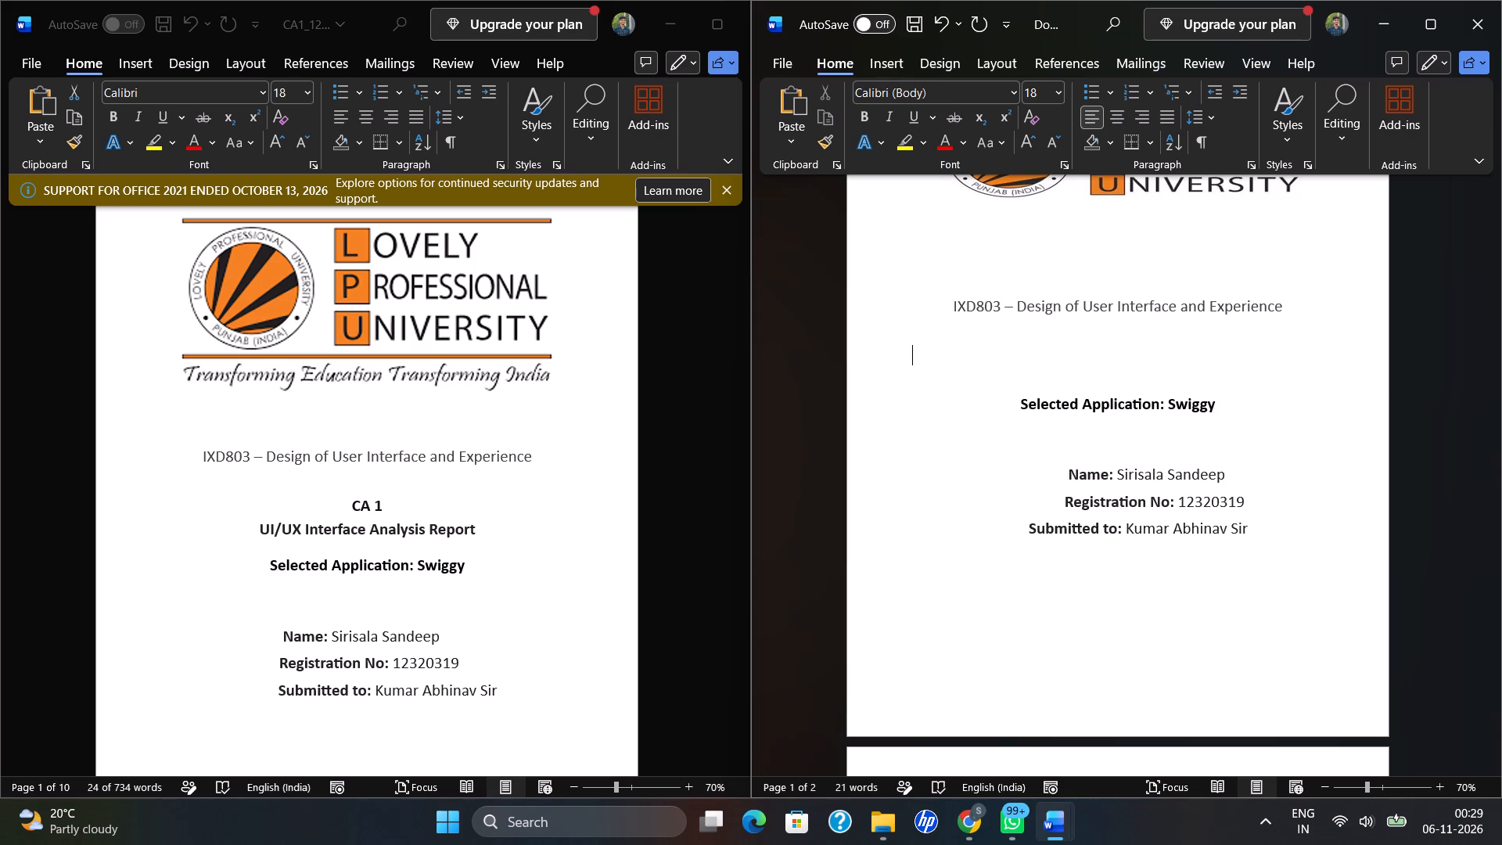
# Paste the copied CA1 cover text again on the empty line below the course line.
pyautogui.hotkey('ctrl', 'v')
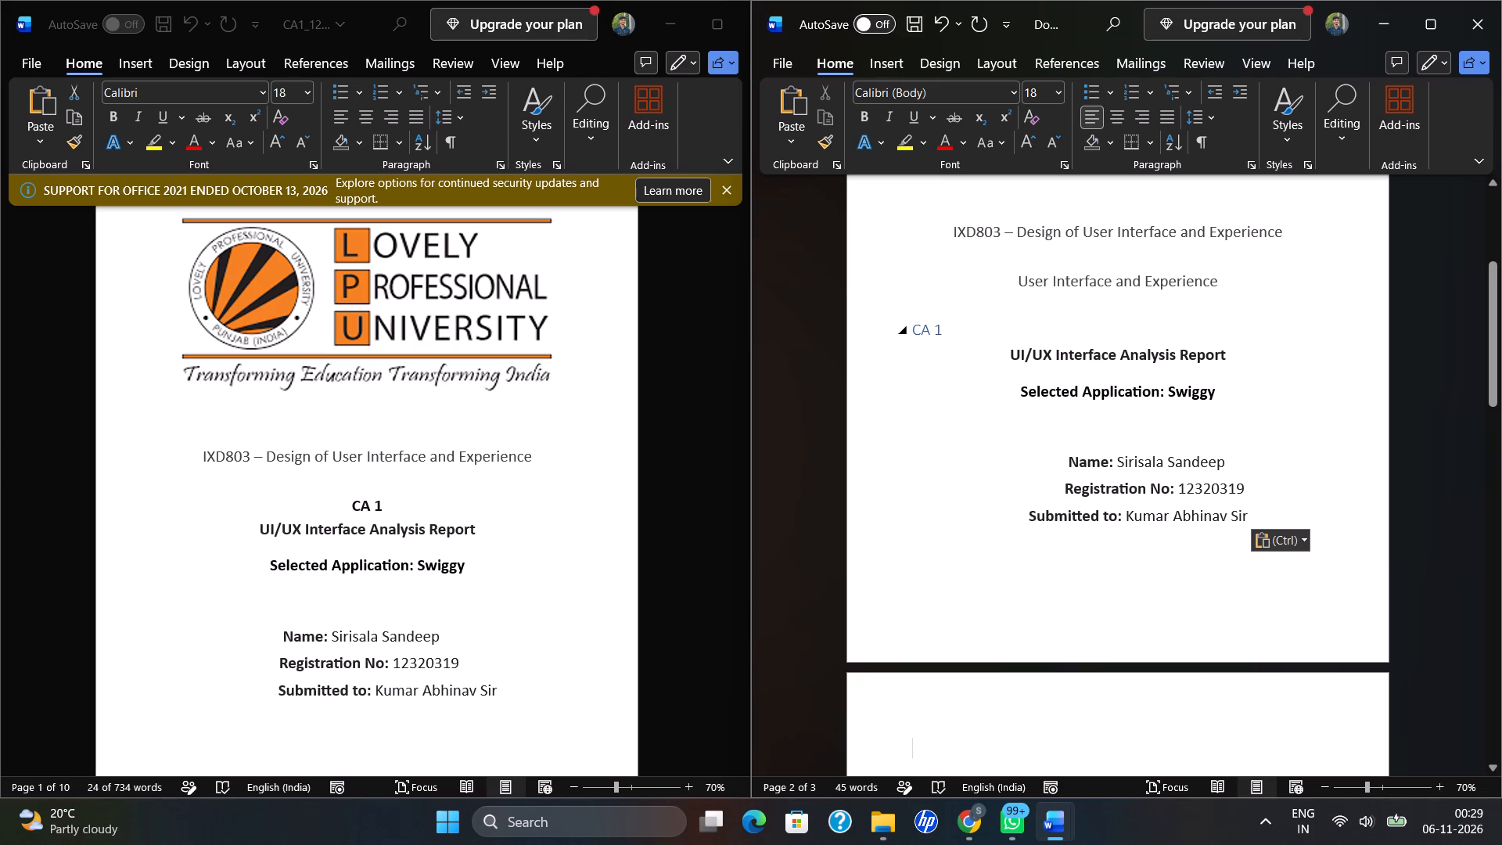
# Delete the redundant "User Interface and Experience" line below the IXD803 course line.
pyautogui.click(1217, 282)
pyautogui.press('BackSpace')
pyautogui.press('BackSpace')
pyautogui.press('BackSpace')
pyautogui.press('BackSpace')
pyautogui.press('BackSpace')
pyautogui.press('BackSpace')
pyautogui.press('BackSpace')
pyautogui.press('BackSpace')
pyautogui.press('BackSpace')
pyautogui.press('BackSpace')
pyautogui.press('BackSpace')
pyautogui.press('BackSpace')
pyautogui.press('BackSpace')
pyautogui.press('BackSpace')
pyautogui.press('BackSpace')
pyautogui.press('BackSpace')
pyautogui.press('BackSpace')
pyautogui.press('BackSpace')
pyautogui.press('BackSpace')
pyautogui.press('BackSpace')
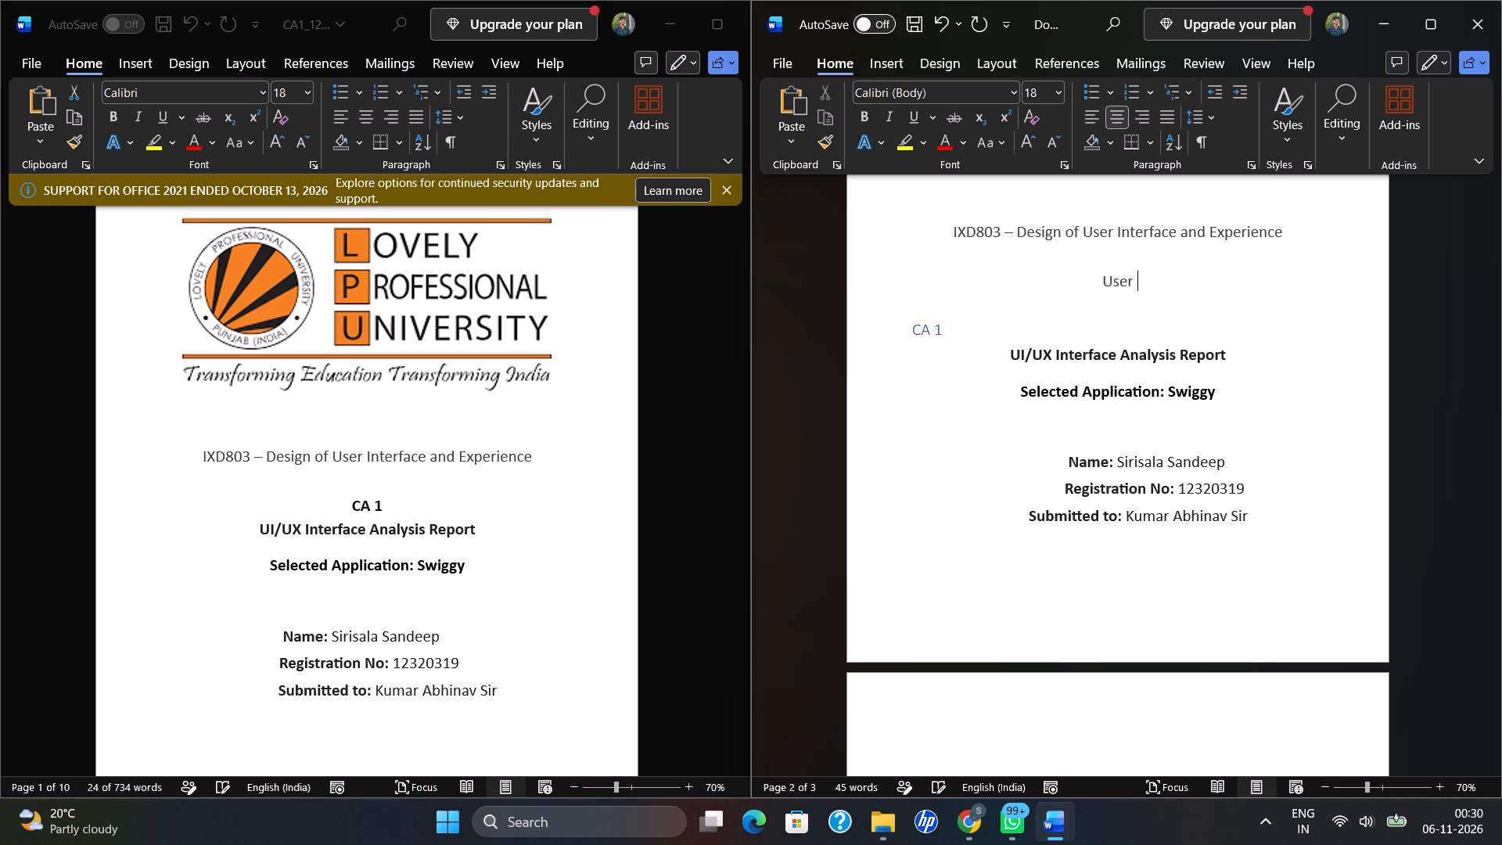
pyautogui.press('BackSpace')
pyautogui.press('BackSpace')
pyautogui.press('BackSpace')
pyautogui.press('BackSpace')
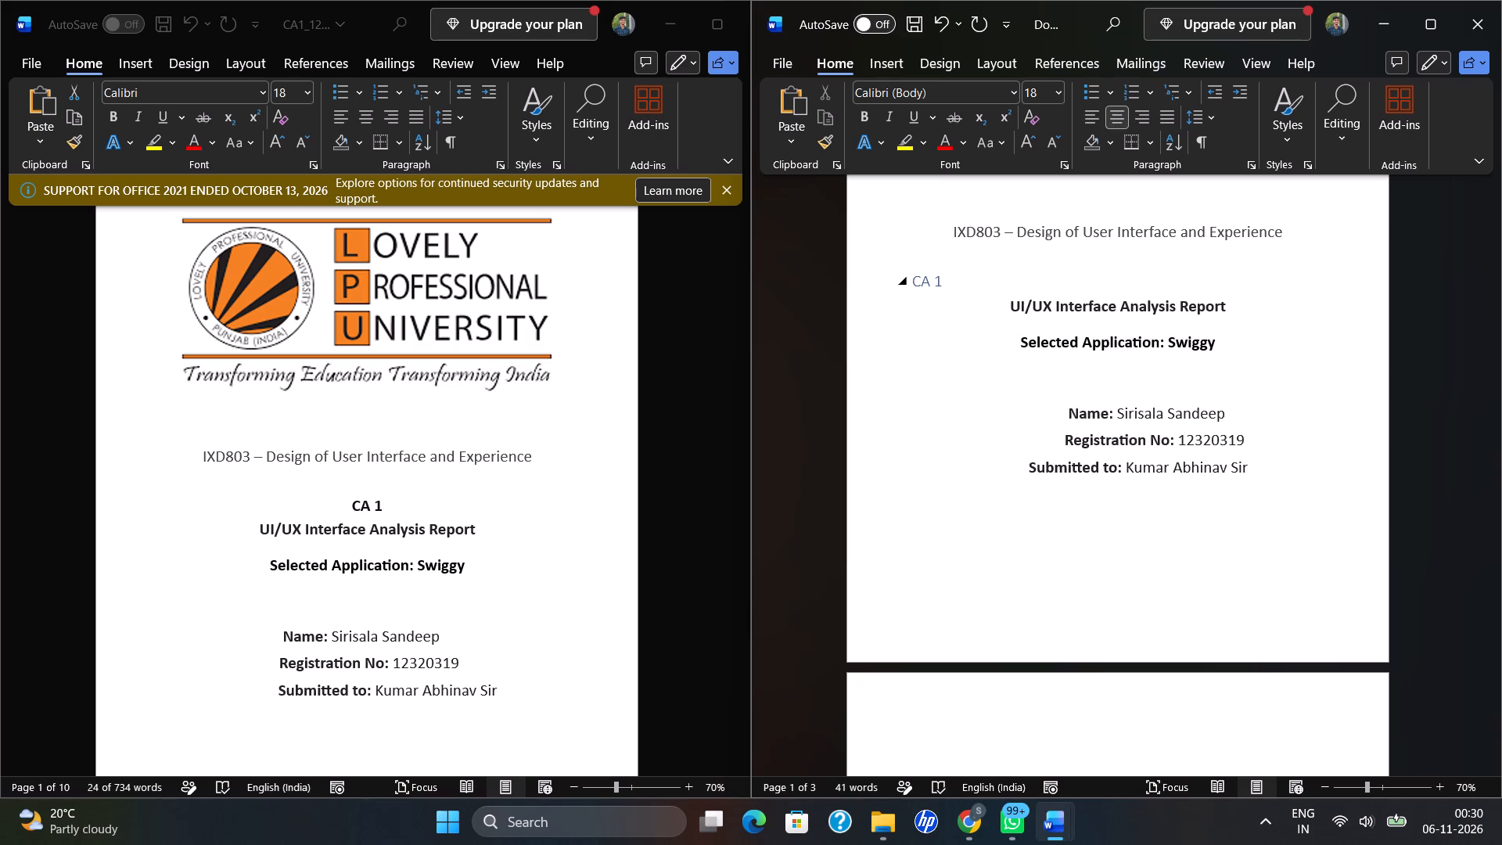
# Shift the "CA 1" heading to the middle of the page by inserting leading spaces.
pyautogui.press('Left')
pyautogui.press('Left')
pyautogui.press('Left')
pyautogui.press('Left')
pyautogui.press('Right')
pyautogui.press('Right')
pyautogui.press('Right')
pyautogui.press('Right')
pyautogui.press('Right')
pyautogui.press('space')
pyautogui.press('space')
pyautogui.press('space')
pyautogui.press('space')
pyautogui.press('space')
pyautogui.press('space')
pyautogui.press('space')
pyautogui.press('space')
pyautogui.press('space')
pyautogui.press('space')
pyautogui.press('space')
pyautogui.press('space')
pyautogui.press('space')
pyautogui.press('space')
pyautogui.press('space')
pyautogui.press('space')
pyautogui.press('space')
pyautogui.press('space')
pyautogui.press('space')
pyautogui.press('space')
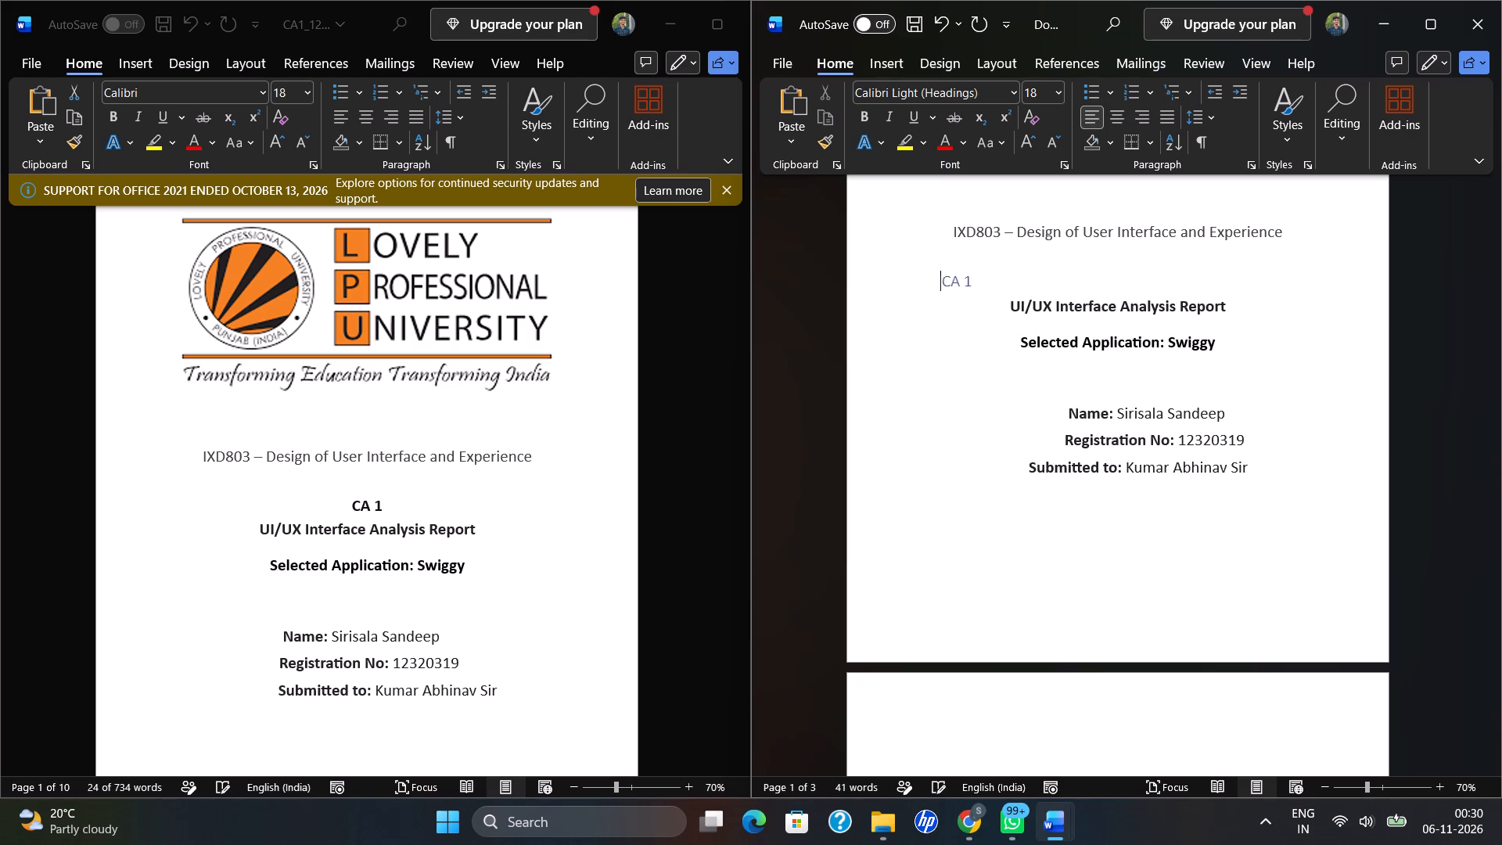
pyautogui.press('space')
pyautogui.press('space')
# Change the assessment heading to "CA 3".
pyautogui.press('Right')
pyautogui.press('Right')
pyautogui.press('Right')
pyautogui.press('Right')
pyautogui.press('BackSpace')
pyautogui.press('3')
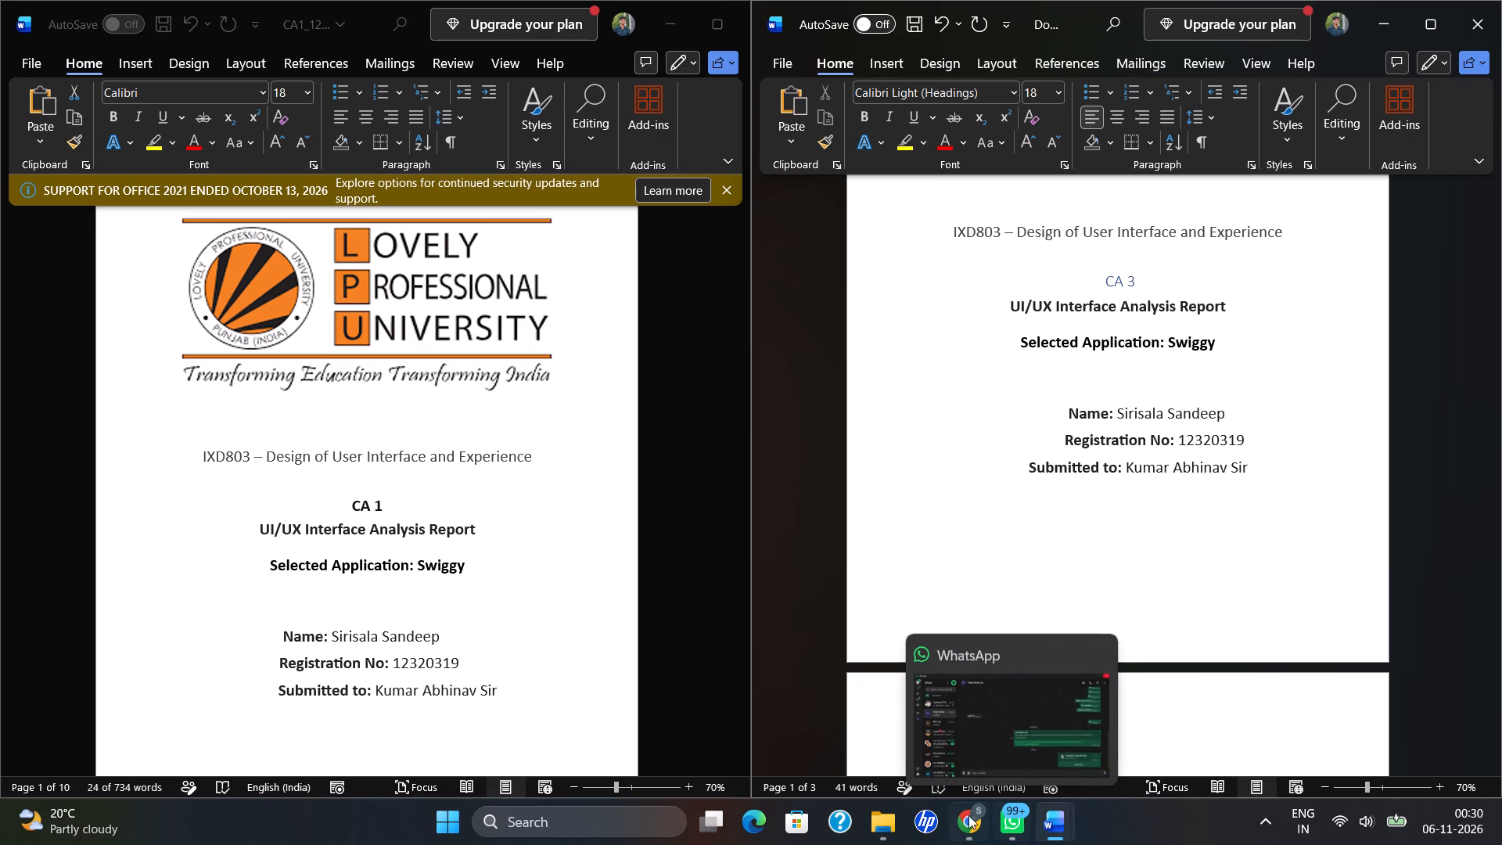
# Open the IXD801_CA3_Updated document from the Downloads folder.
pyautogui.click(890, 810)
pyautogui.scroll(-1, 464, 562)
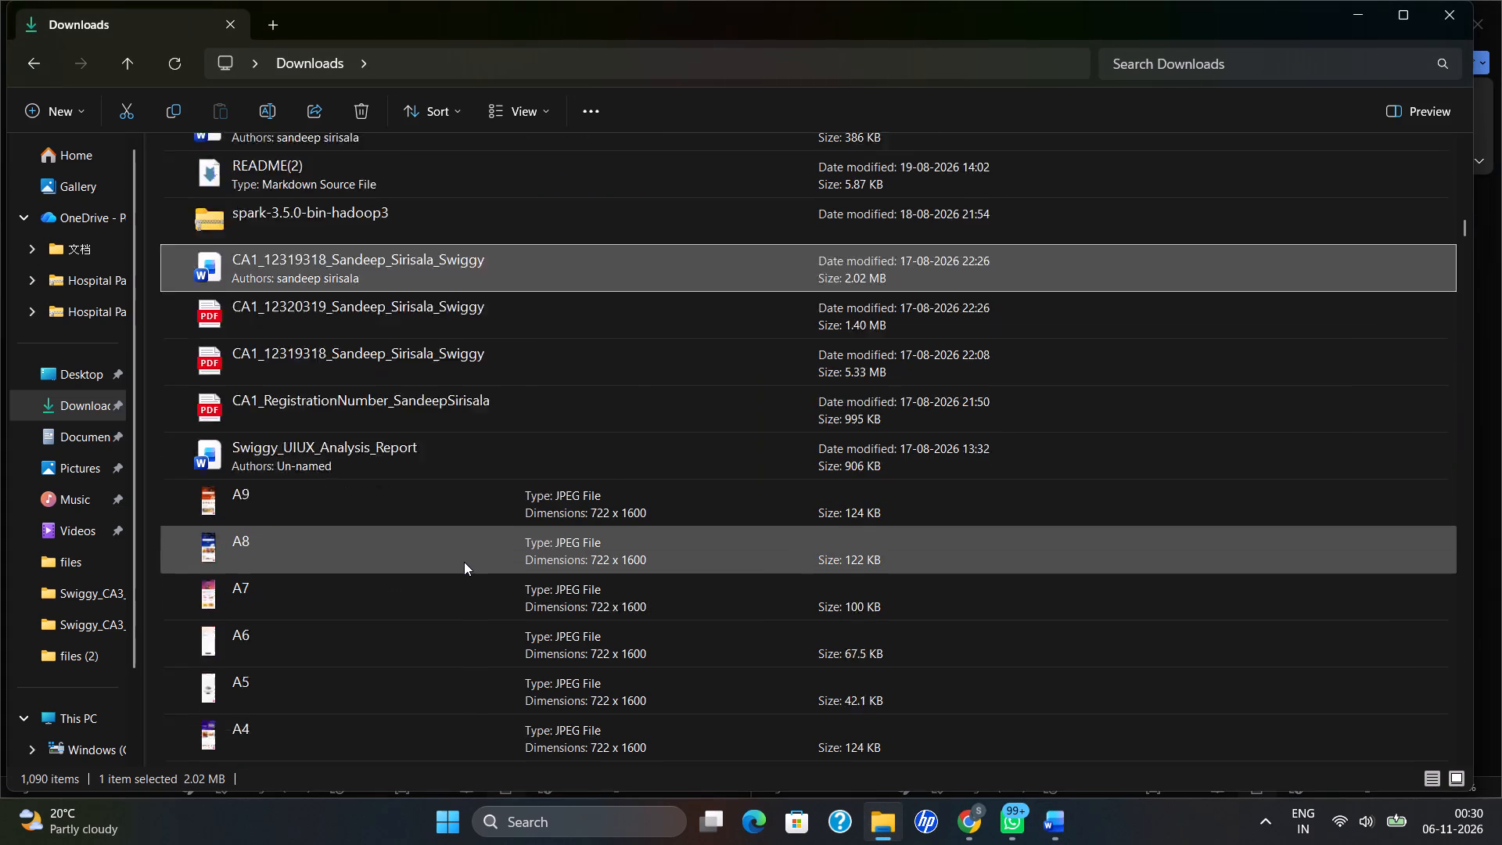
pyautogui.scroll(-1, 464, 562)
pyautogui.scroll(20, 464, 562)
pyautogui.scroll(11, 464, 562)
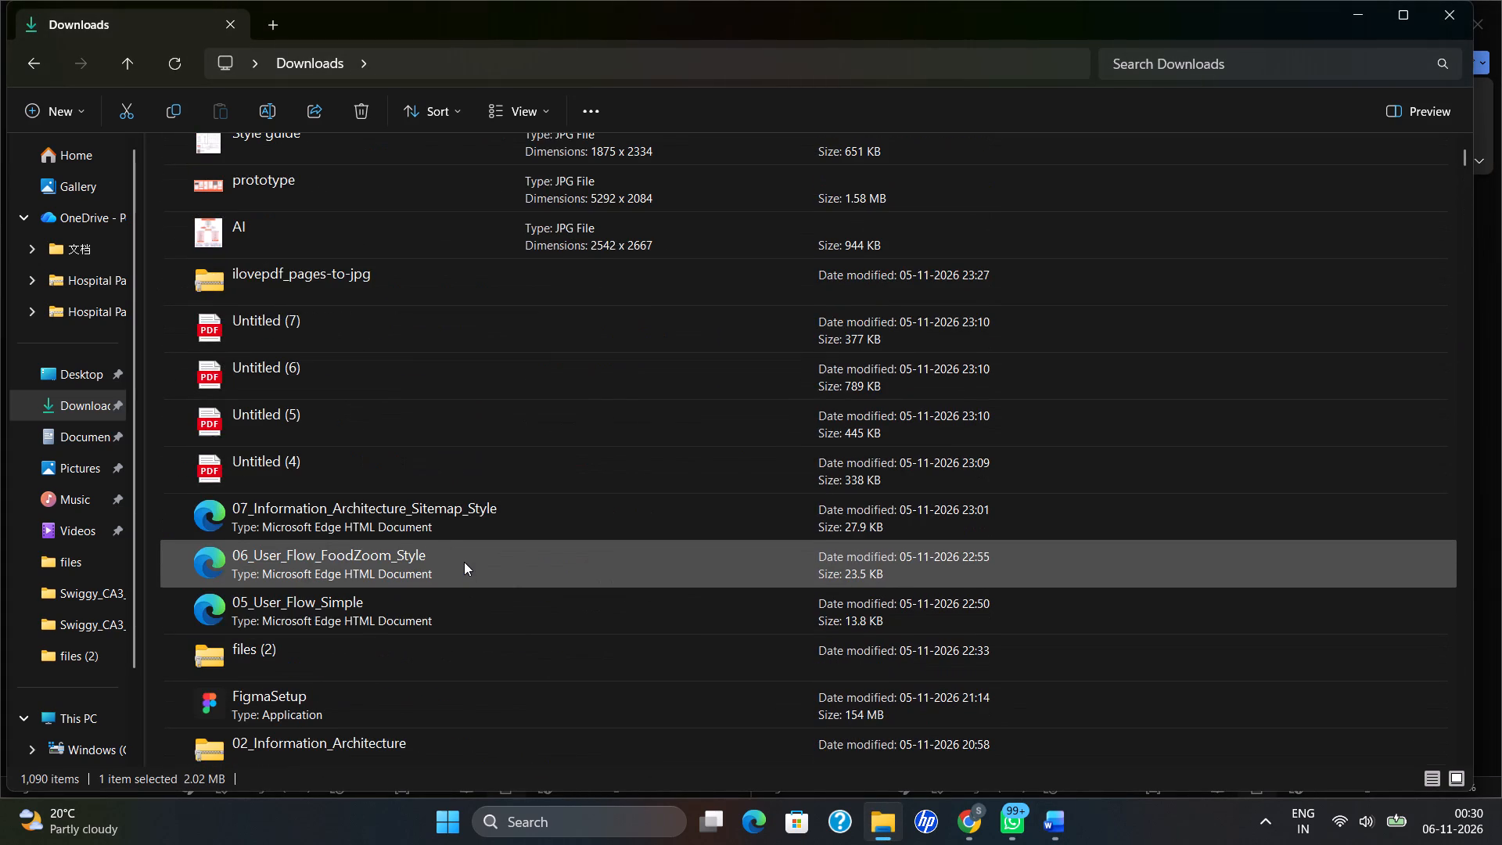
pyautogui.scroll(11, 464, 562)
pyautogui.scroll(-4, 464, 562)
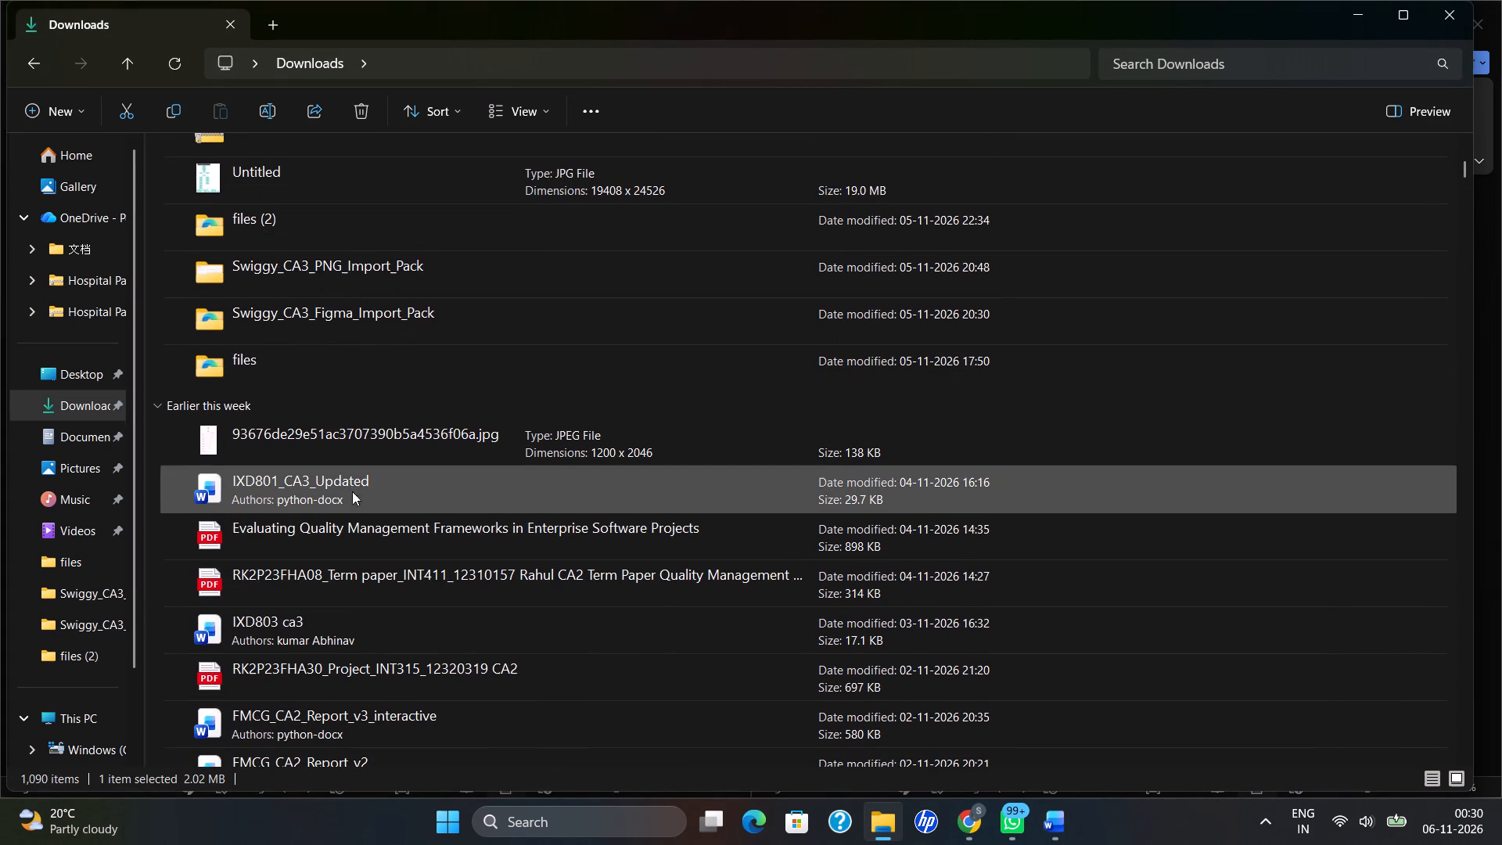
pyautogui.doubleClick(346, 472)
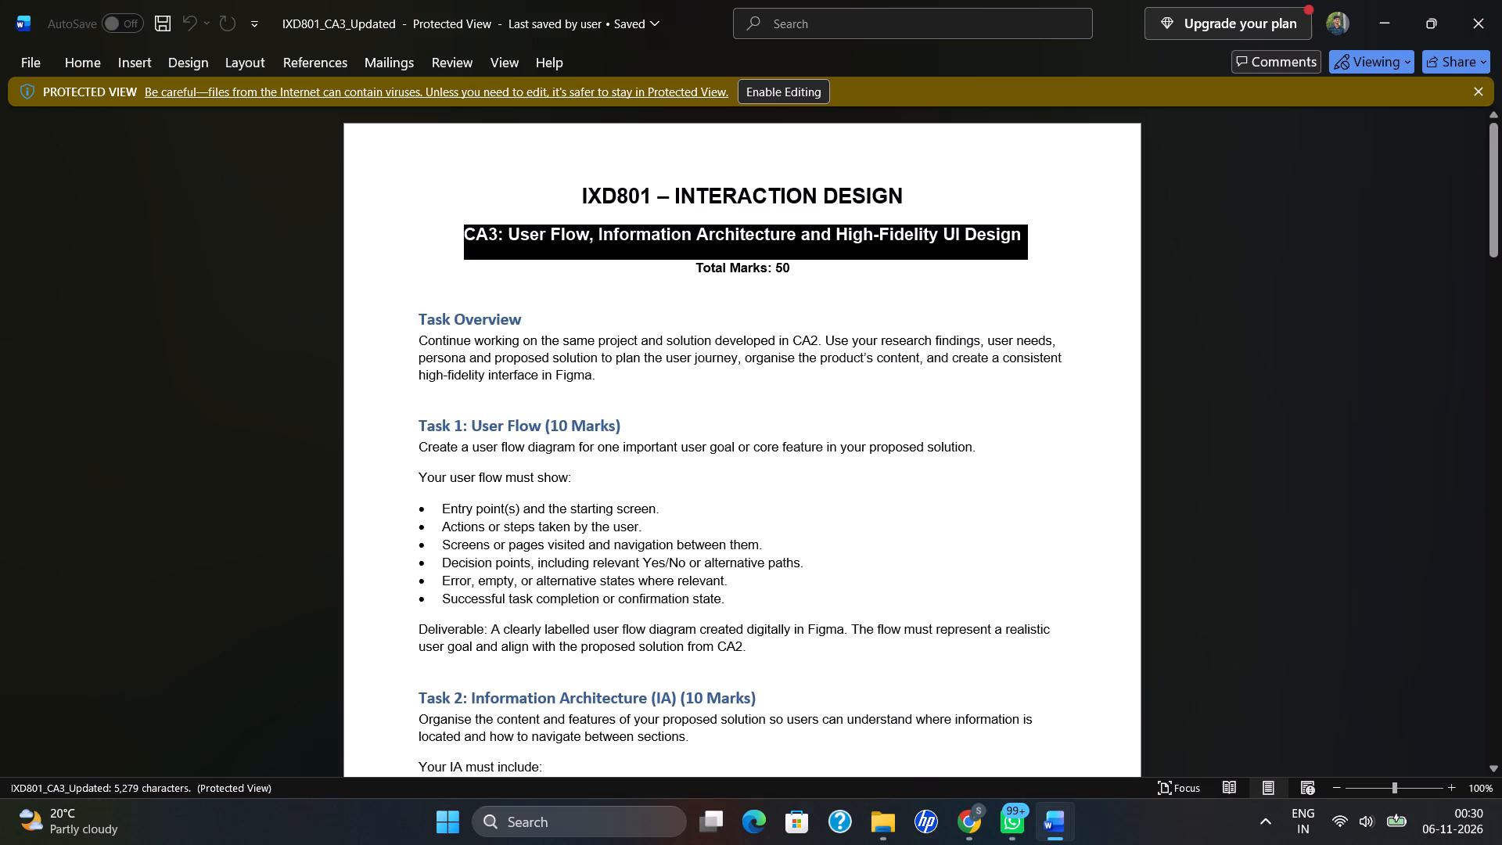
# Replace the cover's CA heading with the "CA3: User Flow, Information Architecture and High-Fidelity UI Design" title copied from the CA3 brief.
pyautogui.click(596, 322)
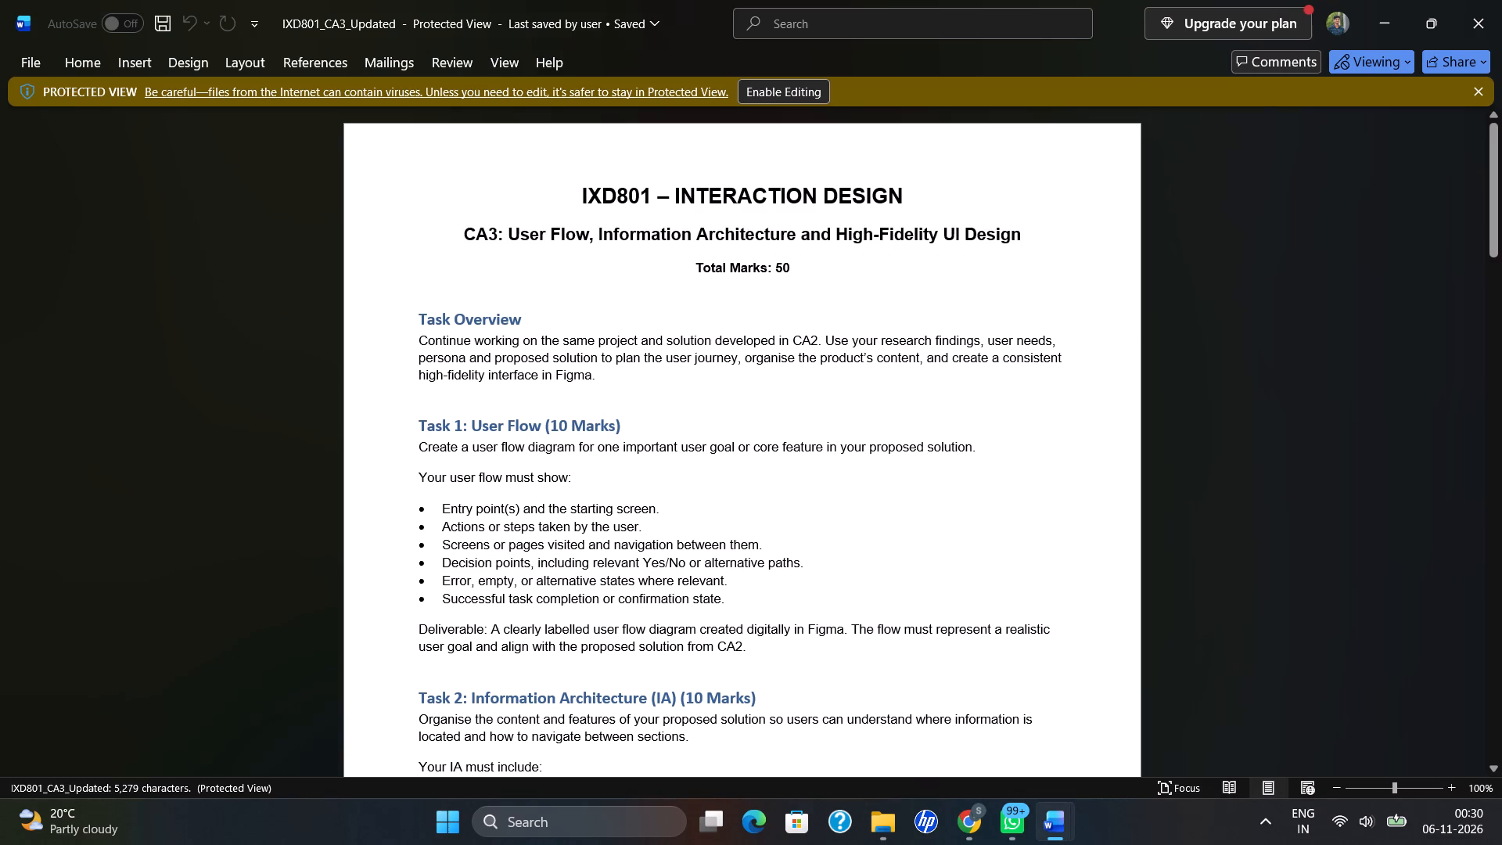
pyautogui.moveTo(469, 230); pyautogui.dragTo(847, 236)
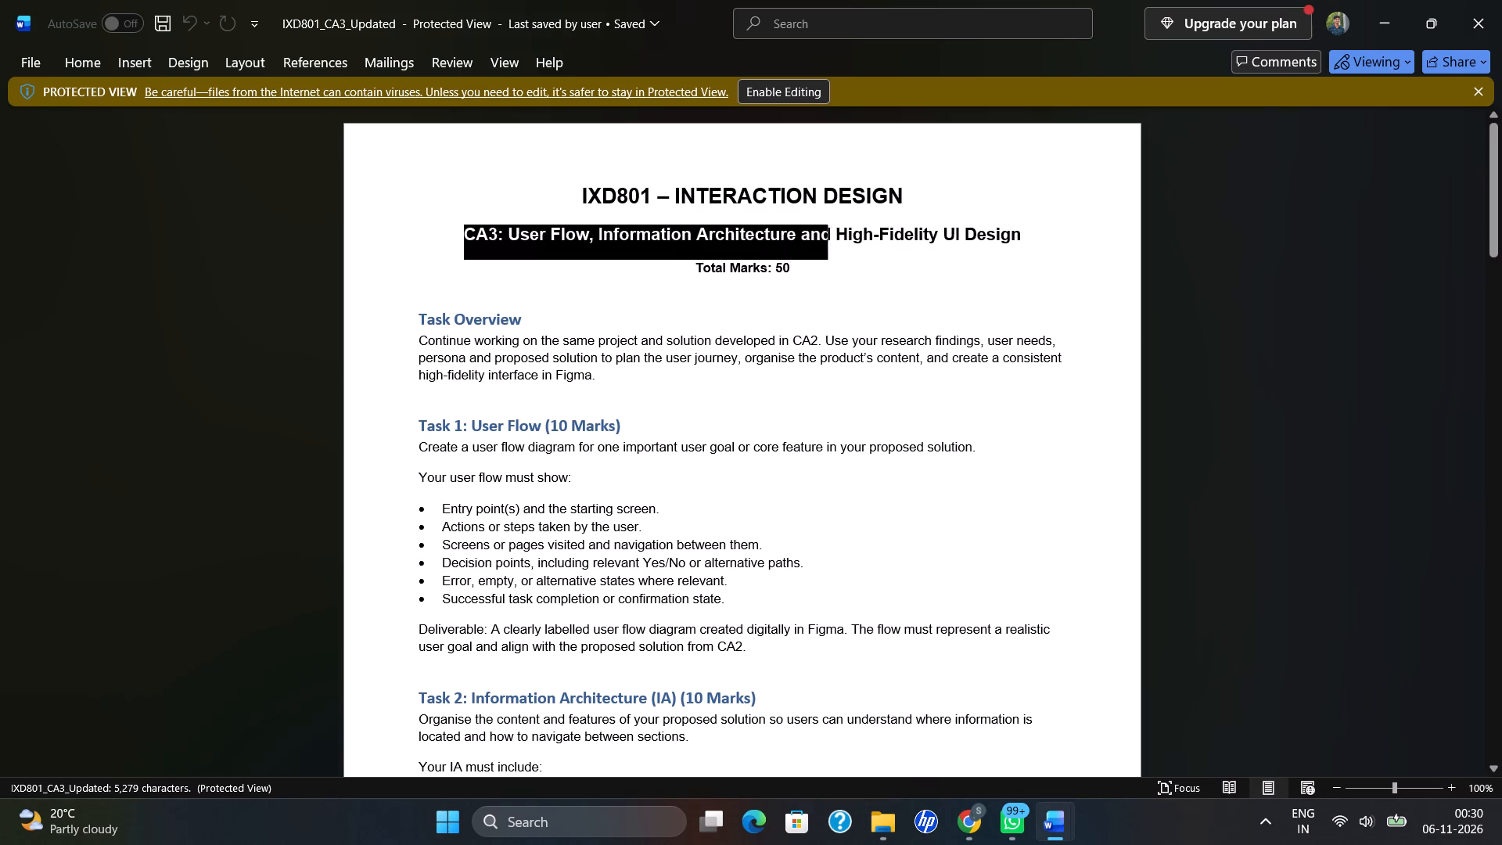
pyautogui.moveTo(847, 236); pyautogui.dragTo(1052, 227)
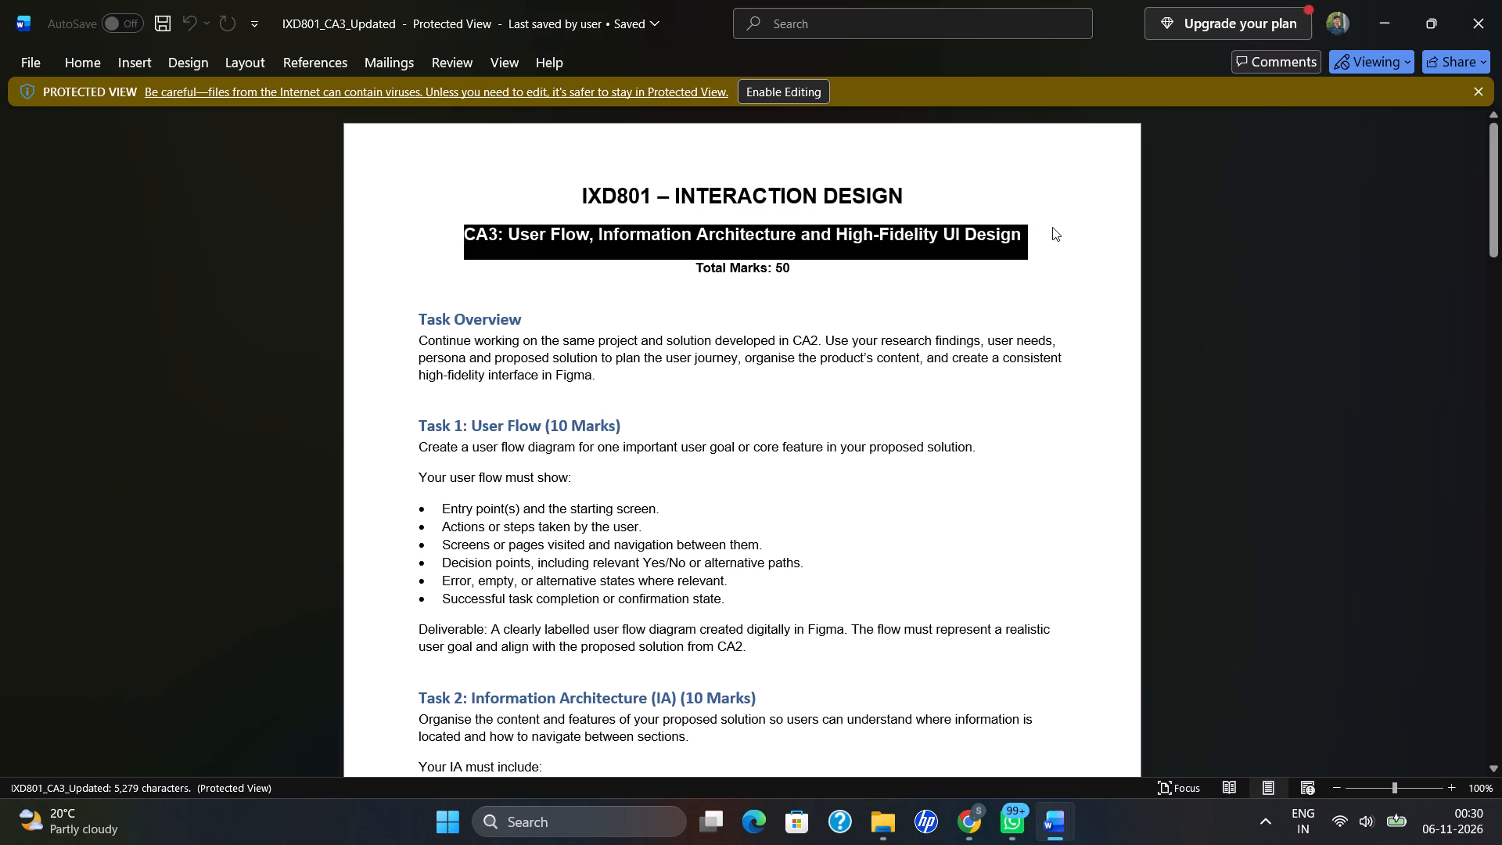
pyautogui.hotkey('ctrl', 'c')
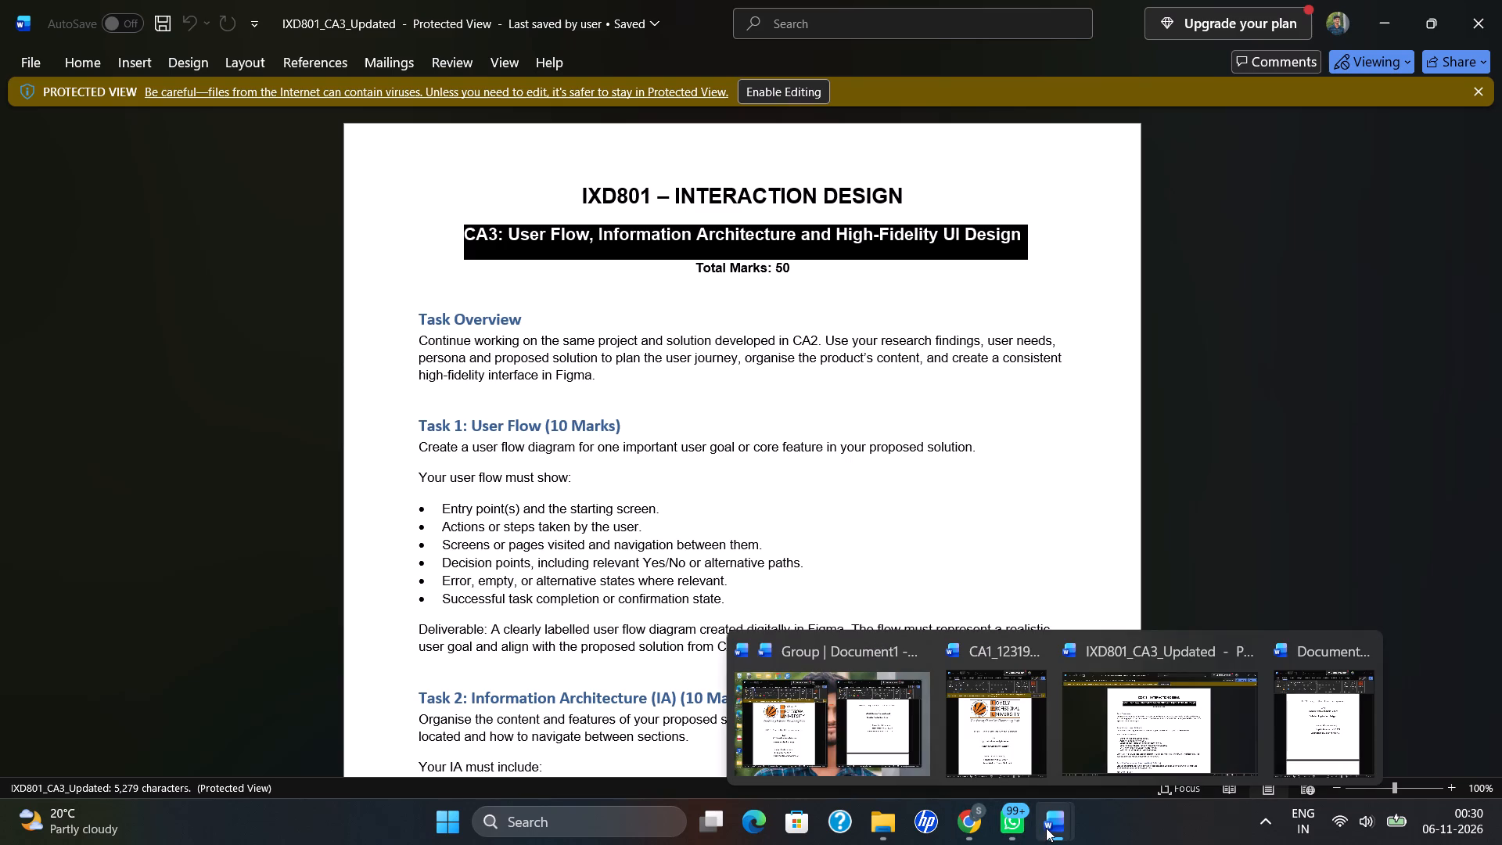
pyautogui.click(1299, 711)
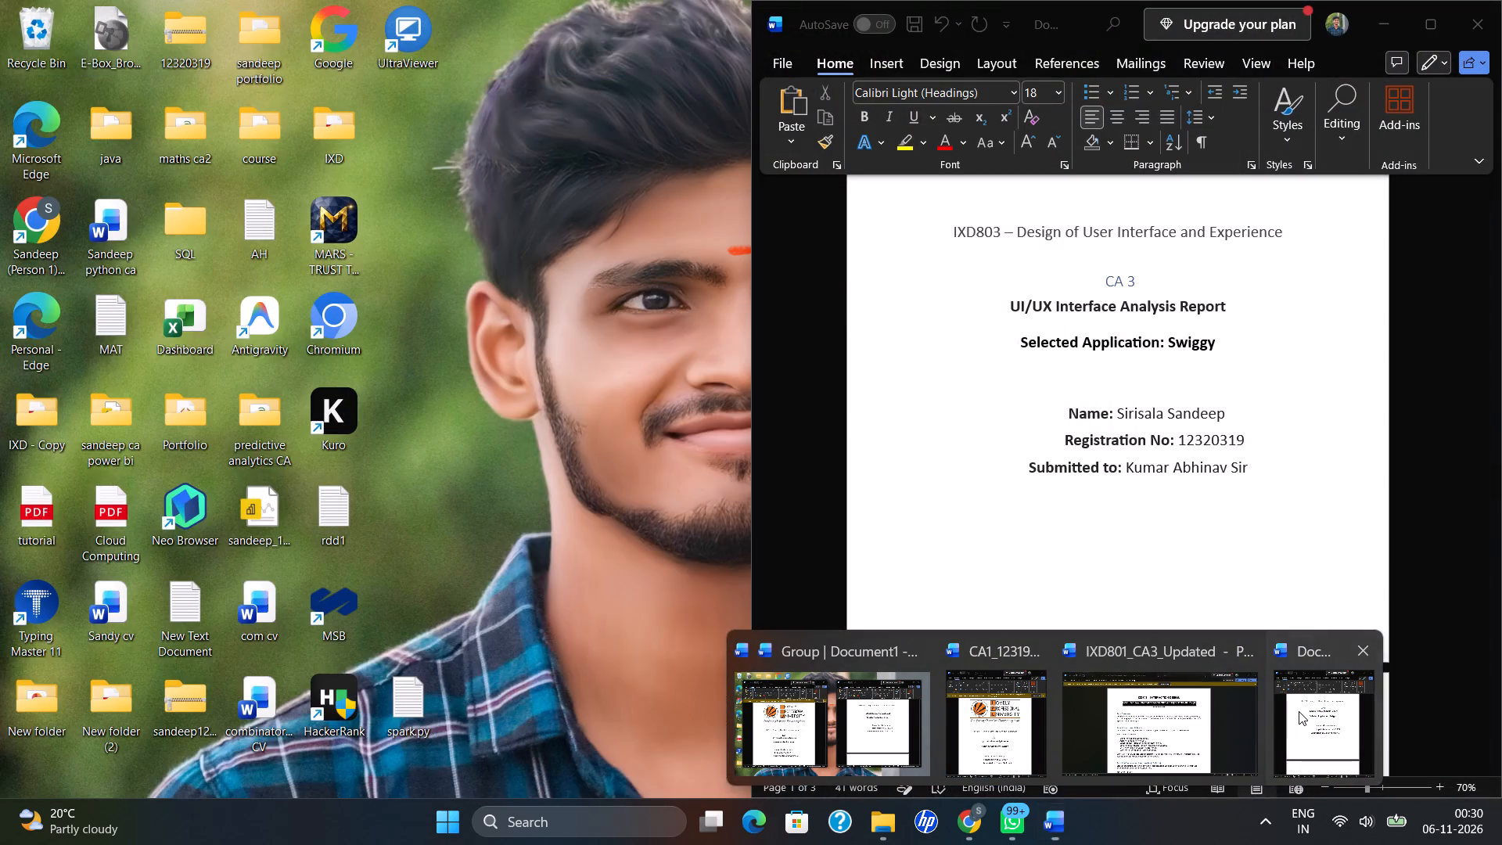
pyautogui.click(1152, 283)
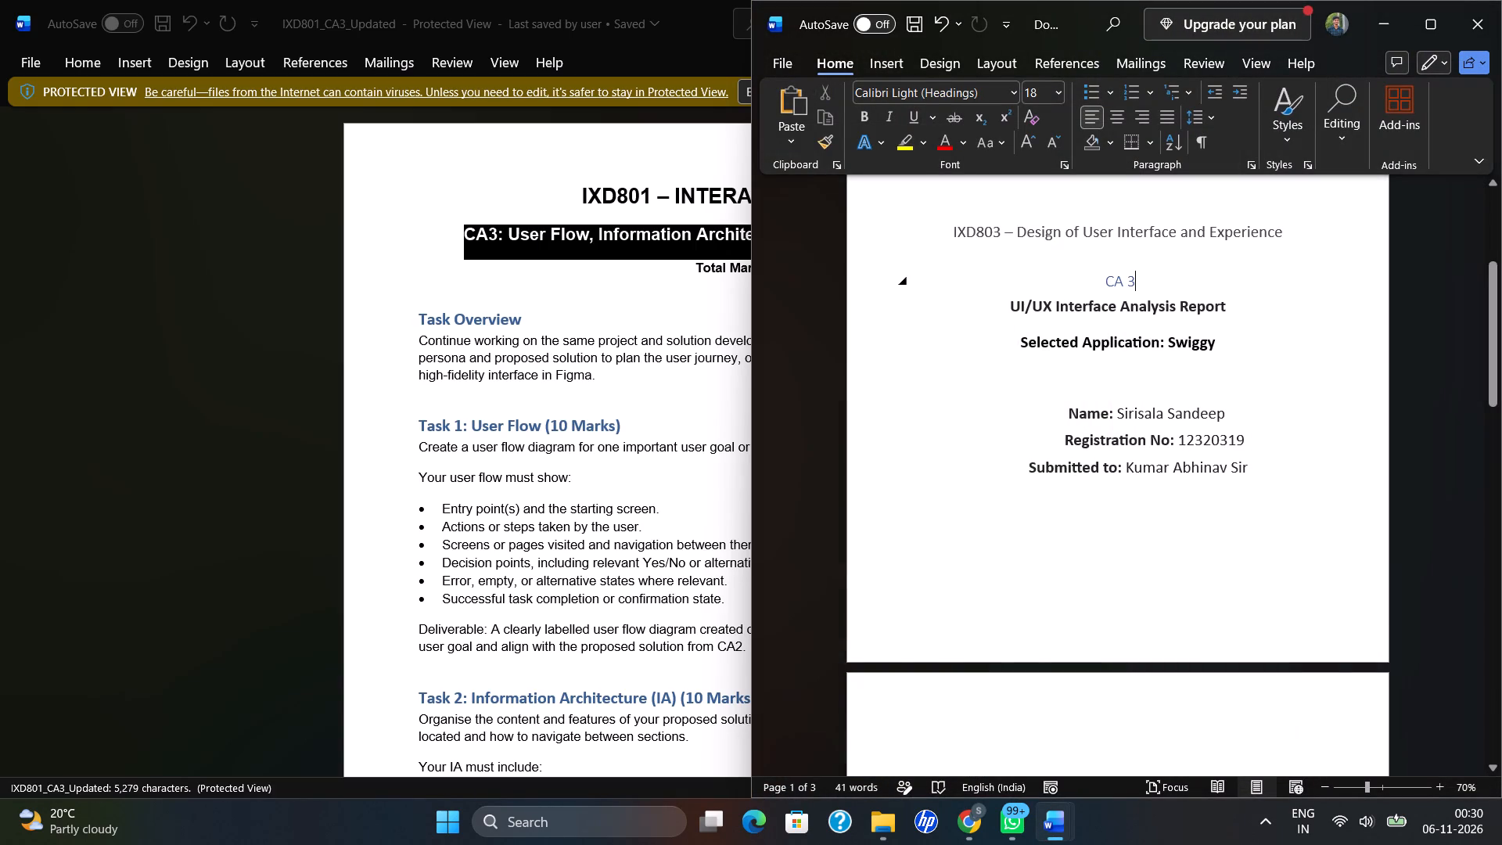
pyautogui.press('BackSpace')
pyautogui.press('BackSpace')
pyautogui.press('BackSpace')
pyautogui.press('BackSpace')
pyautogui.hotkey('ctrl', 'v')
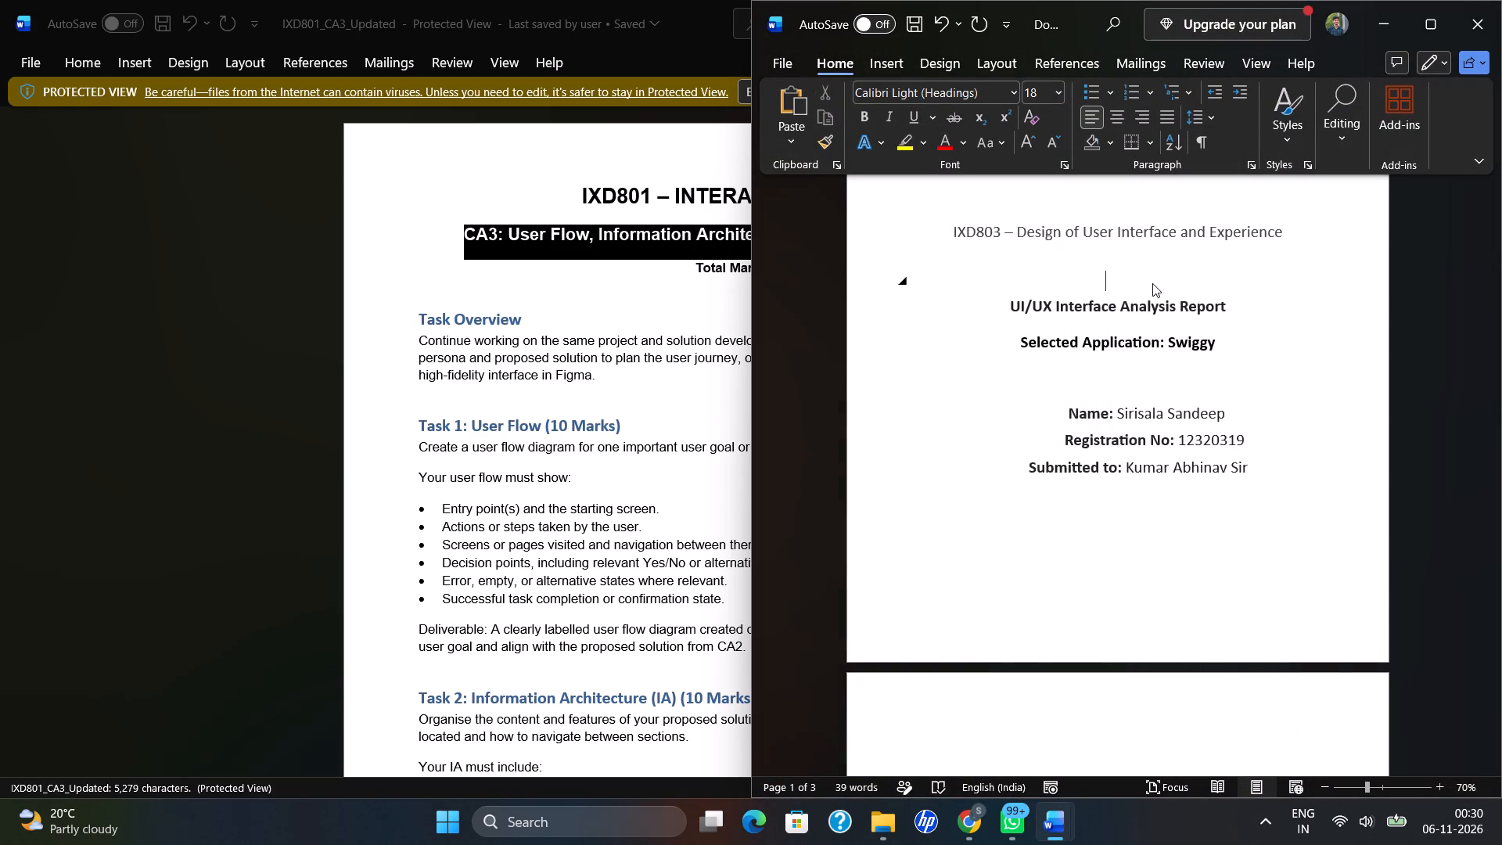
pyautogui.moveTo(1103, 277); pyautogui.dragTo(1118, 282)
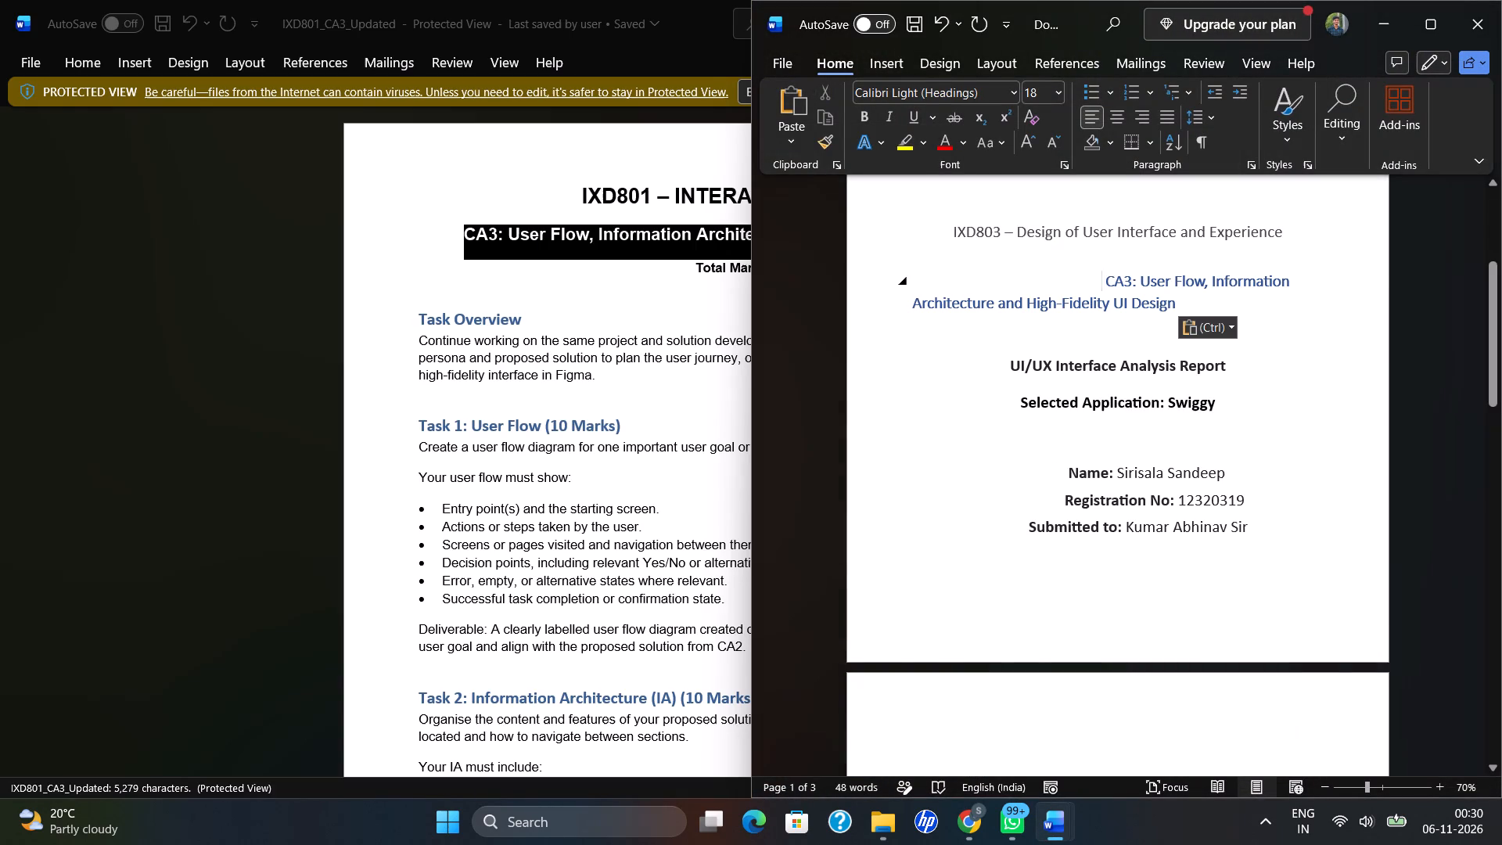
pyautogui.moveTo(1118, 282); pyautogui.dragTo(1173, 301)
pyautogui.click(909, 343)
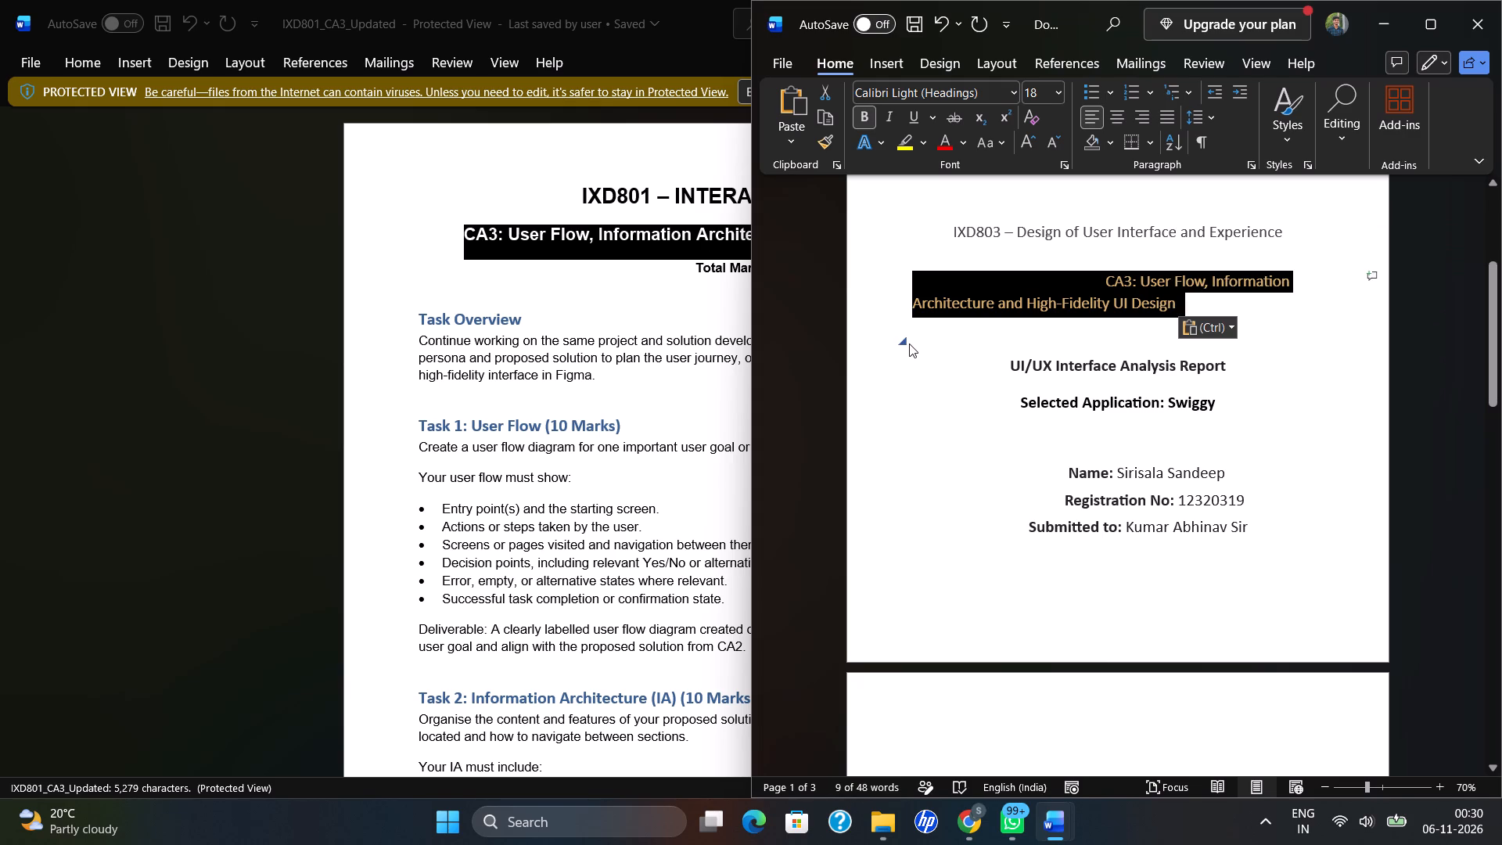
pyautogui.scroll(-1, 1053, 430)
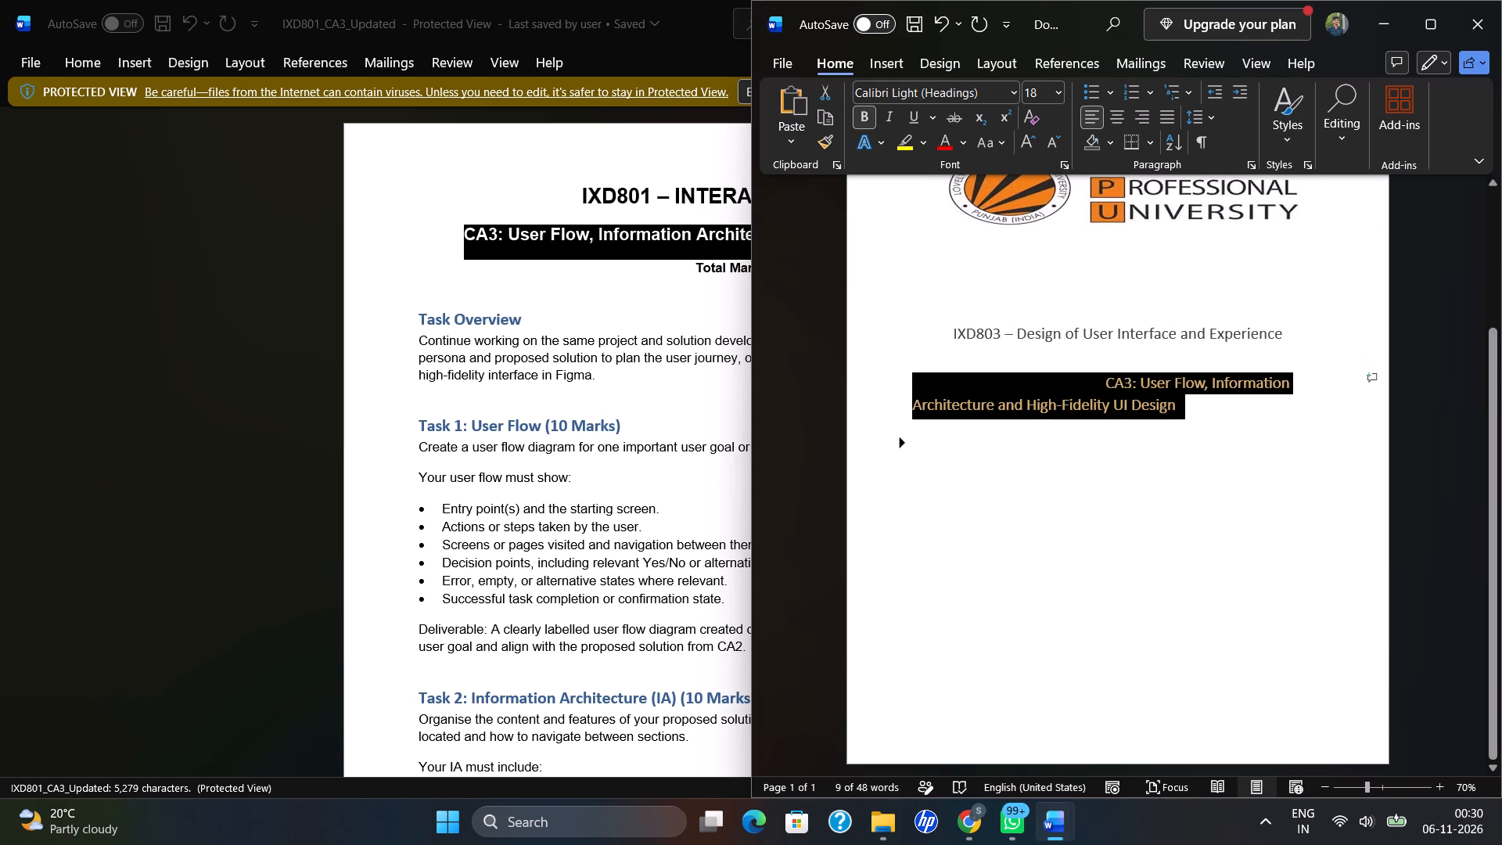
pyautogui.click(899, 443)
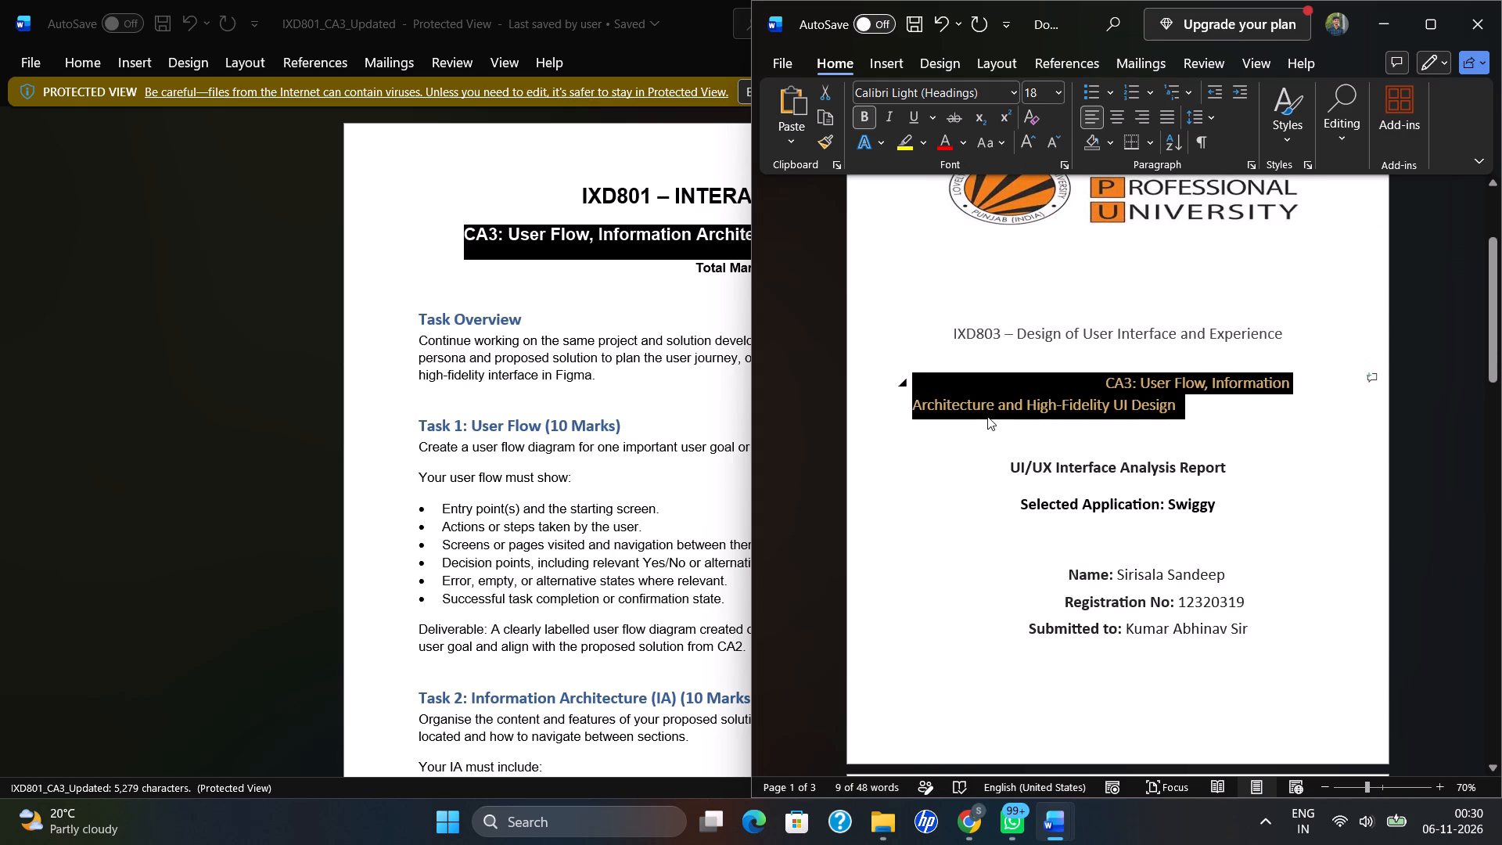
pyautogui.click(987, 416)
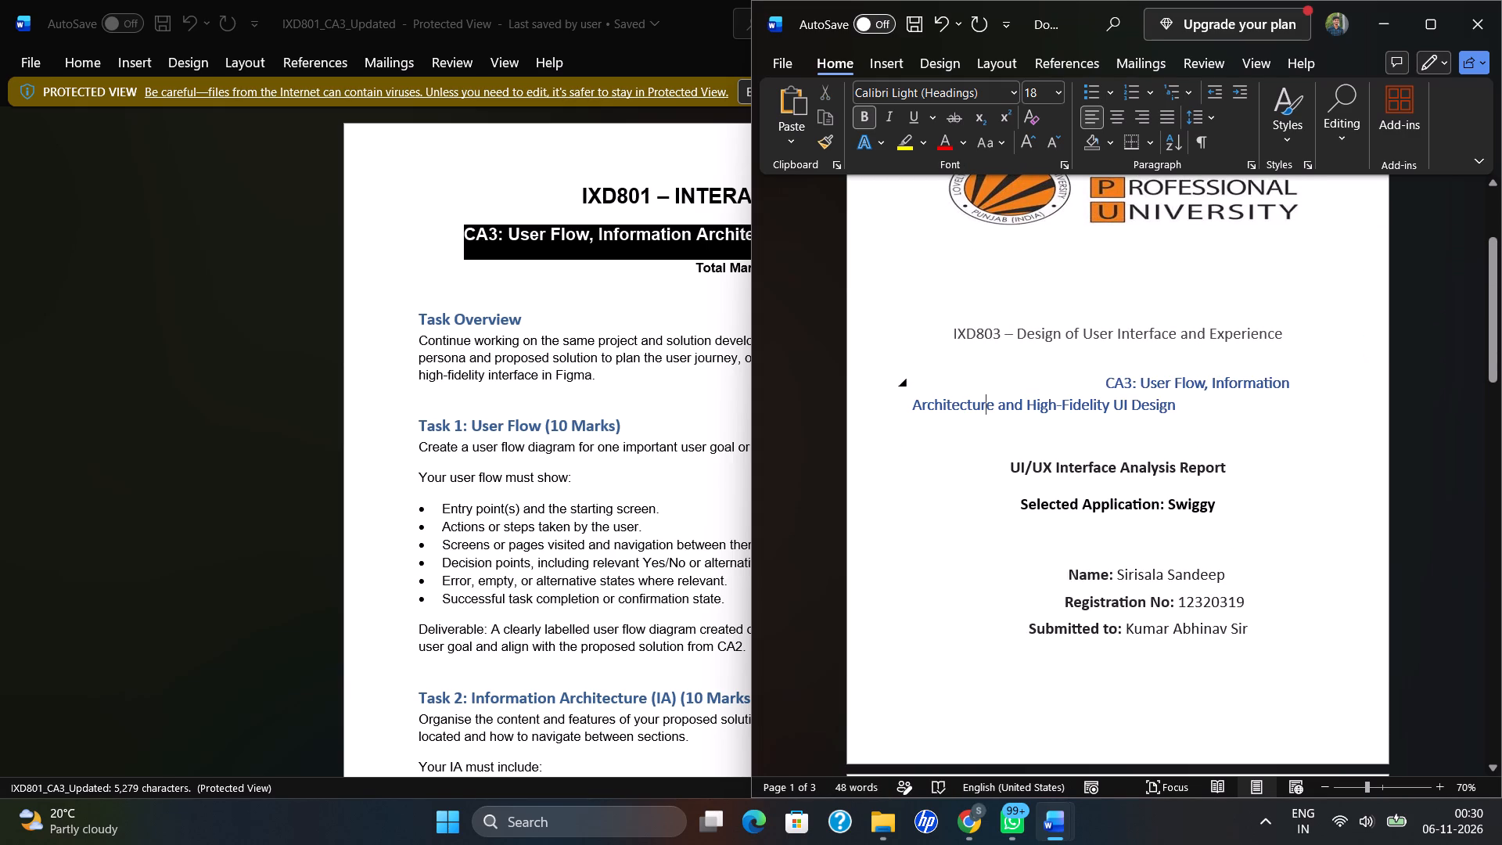
# Remove the leading spaces before the CA3 title on the cover page, keeping it on its own line.
pyautogui.click(1107, 380)
pyautogui.press('BackSpace')
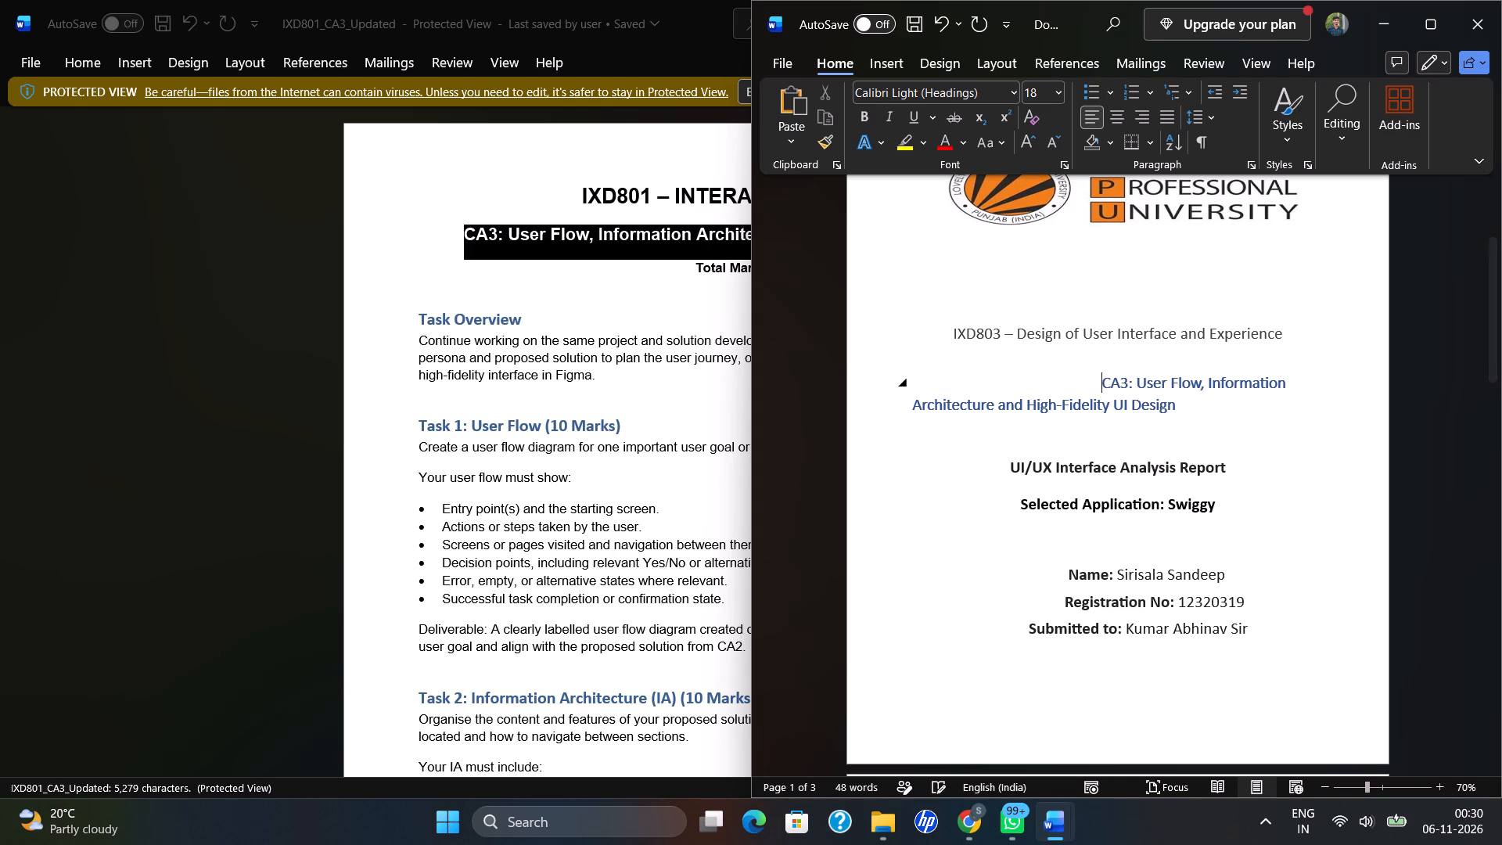
pyautogui.press('BackSpace')
pyautogui.press('BackSpace')
pyautogui.press('BackSpace')
pyautogui.press('BackSpace')
pyautogui.press('BackSpace')
pyautogui.press('BackSpace')
pyautogui.press('BackSpace')
pyautogui.press('BackSpace')
pyautogui.press('BackSpace')
pyautogui.press('BackSpace')
pyautogui.press('BackSpace')
pyautogui.press('BackSpace')
pyautogui.press('BackSpace')
pyautogui.press('BackSpace')
pyautogui.press('BackSpace')
pyautogui.press('BackSpace')
pyautogui.press('BackSpace')
pyautogui.press('BackSpace')
pyautogui.press('BackSpace')
pyautogui.press('BackSpace')
pyautogui.press('BackSpace')
pyautogui.press('BackSpace')
pyautogui.press('BackSpace')
pyautogui.press('BackSpace')
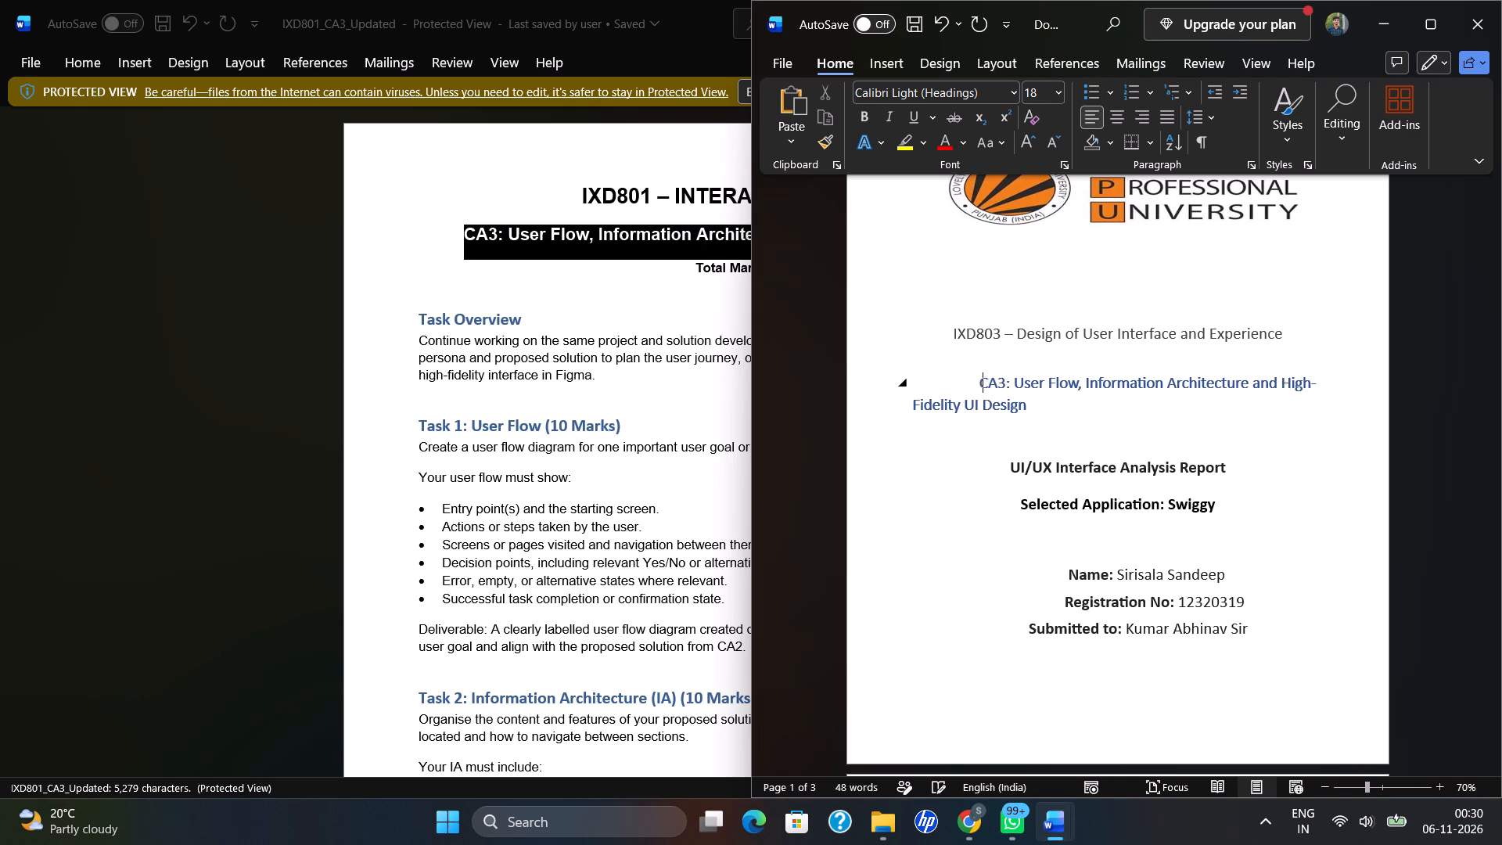
pyautogui.press('BackSpace')
pyautogui.press('BackSpace')
pyautogui.press('BackSpace')
pyautogui.press('BackSpace')
pyautogui.press('BackSpace')
pyautogui.press('BackSpace')
pyautogui.press('BackSpace')
pyautogui.press('BackSpace')
pyautogui.press('BackSpace')
pyautogui.press('BackSpace')
pyautogui.press('BackSpace')
pyautogui.press('BackSpace')
pyautogui.press('BackSpace')
pyautogui.press('BackSpace')
pyautogui.press('BackSpace')
pyautogui.press('BackSpace')
pyautogui.press('BackSpace')
pyautogui.press('BackSpace')
pyautogui.press('BackSpace')
pyautogui.press('BackSpace')
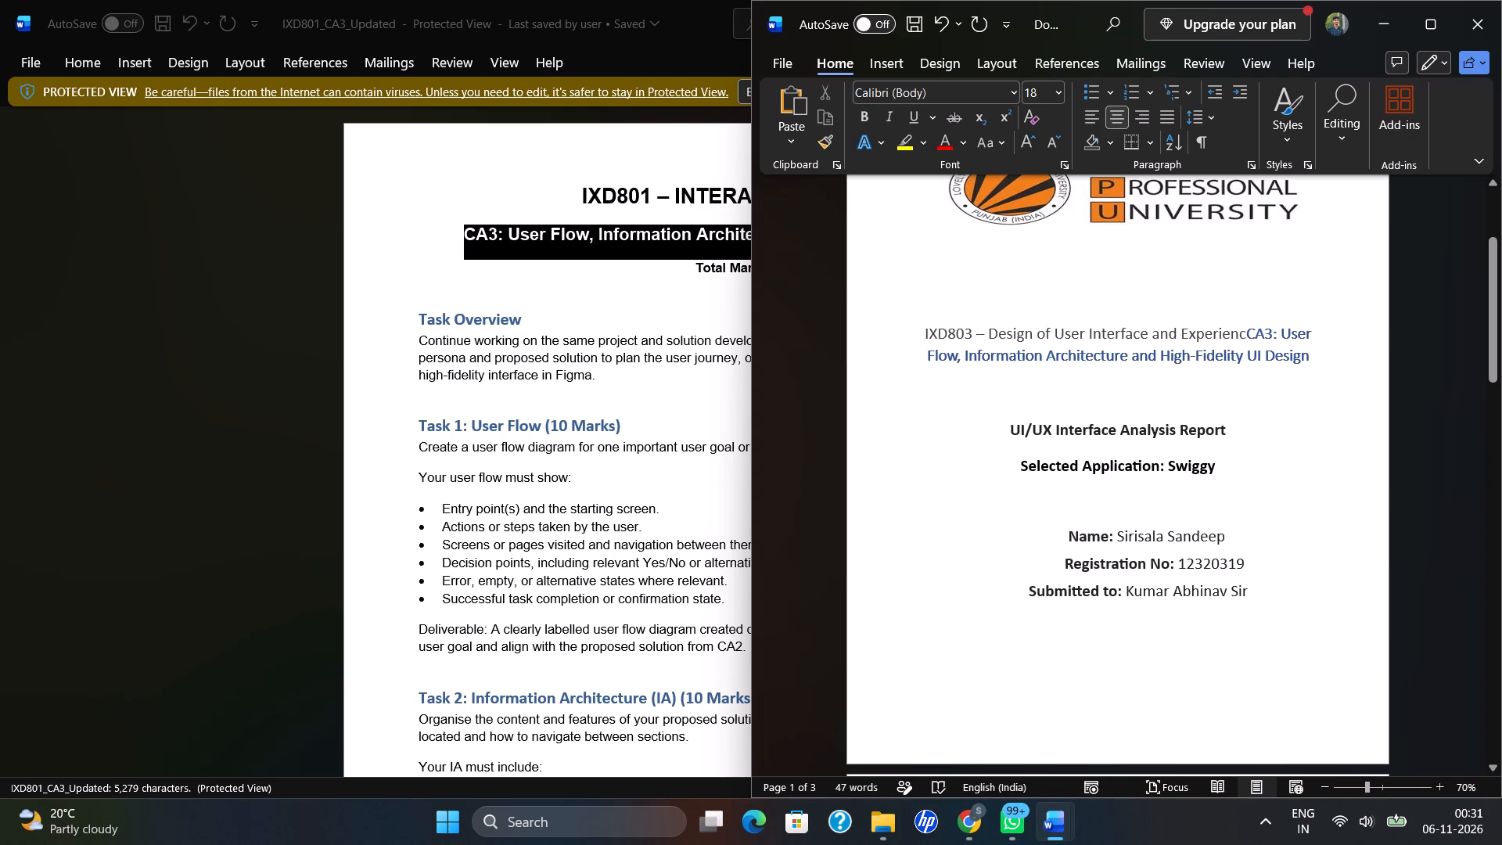
pyautogui.hotkey('ctrl', 'z')
pyautogui.hotkey('ctrl', 'z')
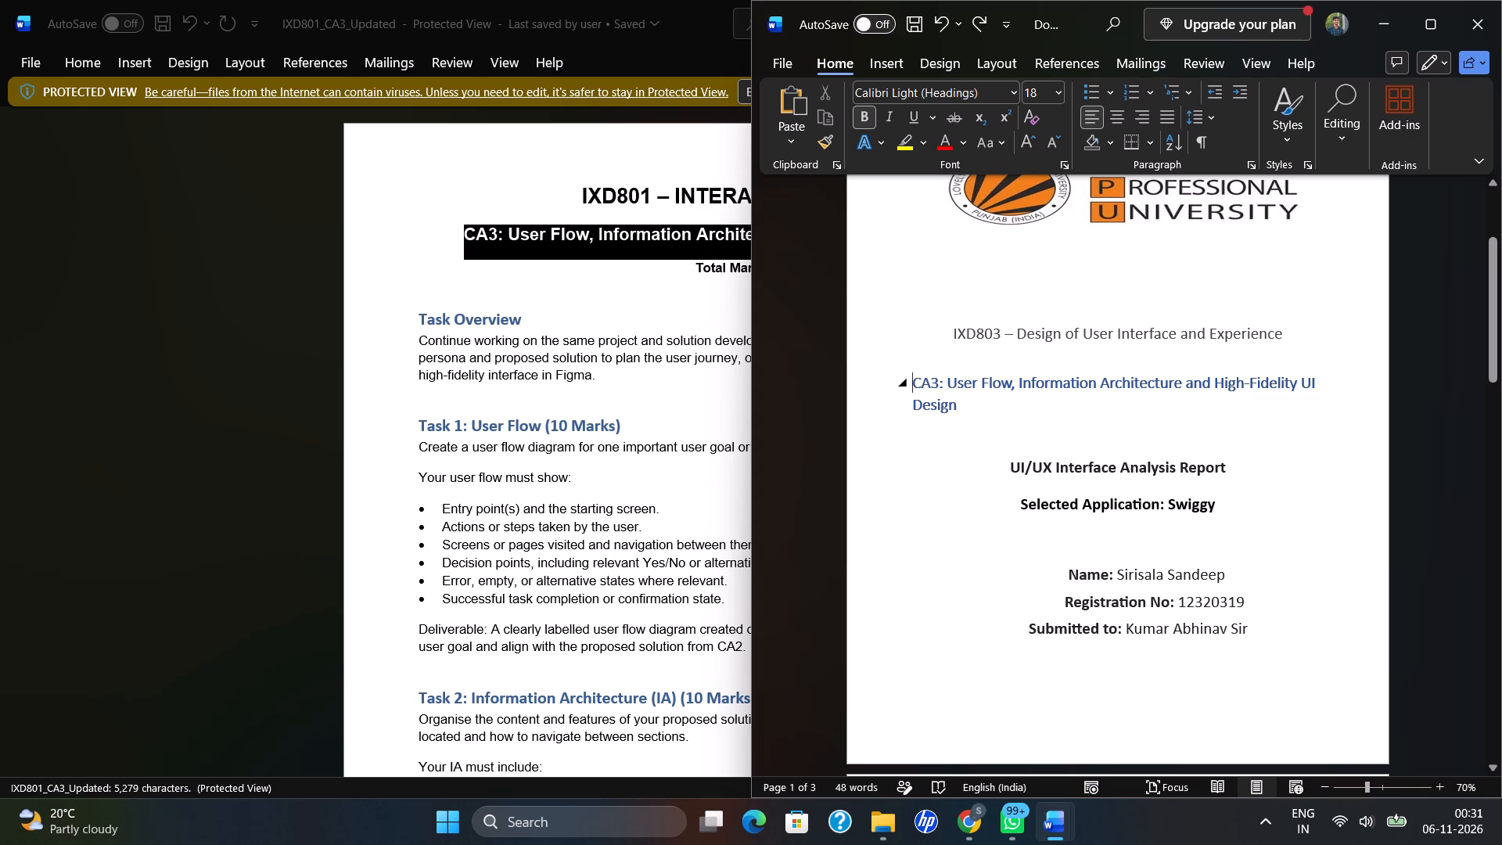
# Set the font size of the cover's CA3 title to 16.
pyautogui.click(1051, 416)
pyautogui.moveTo(1008, 414); pyautogui.dragTo(904, 383)
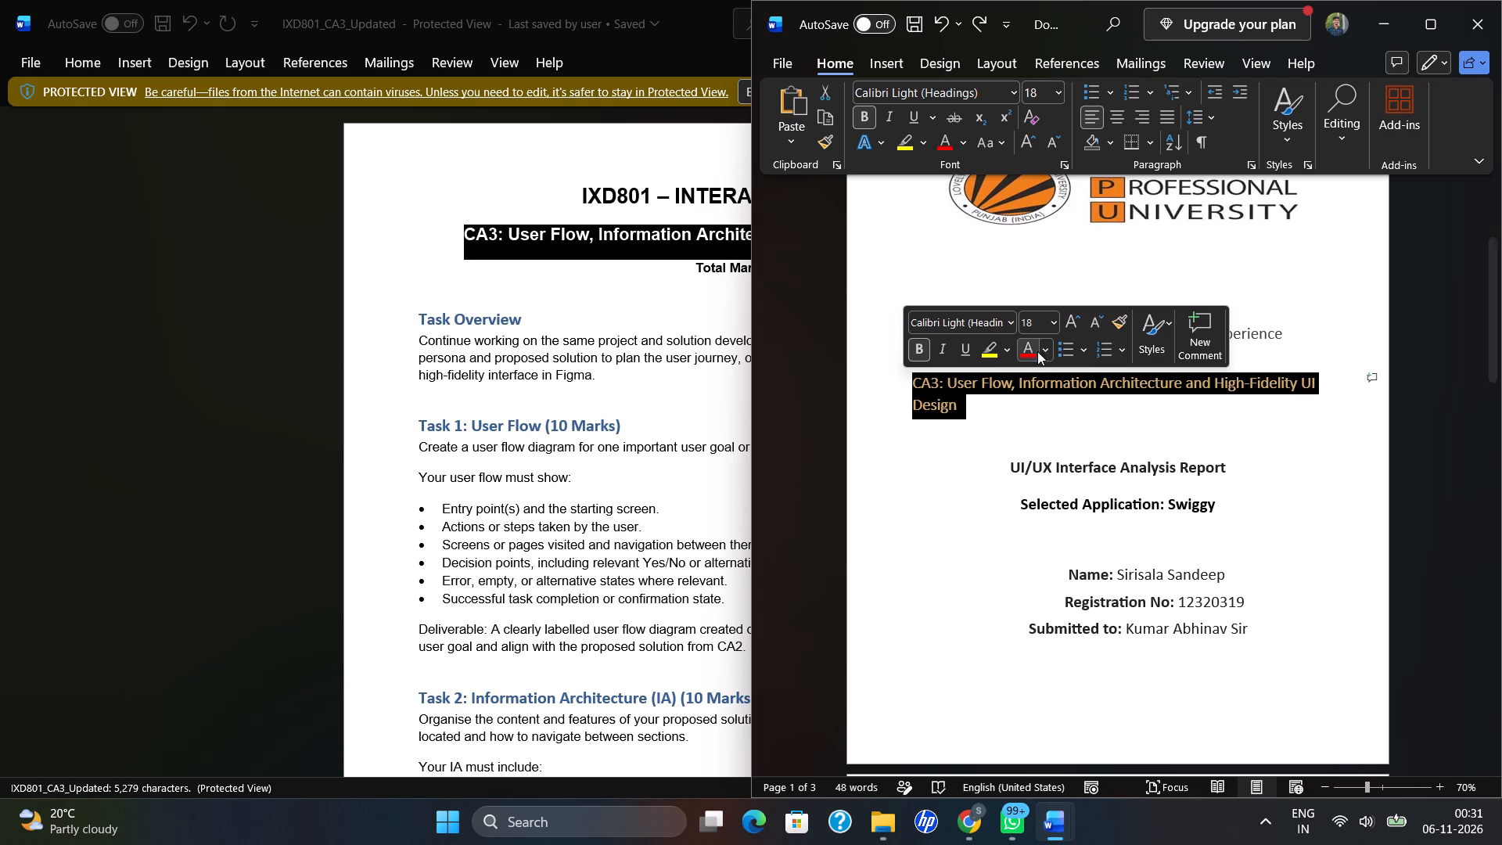
pyautogui.click(1053, 322)
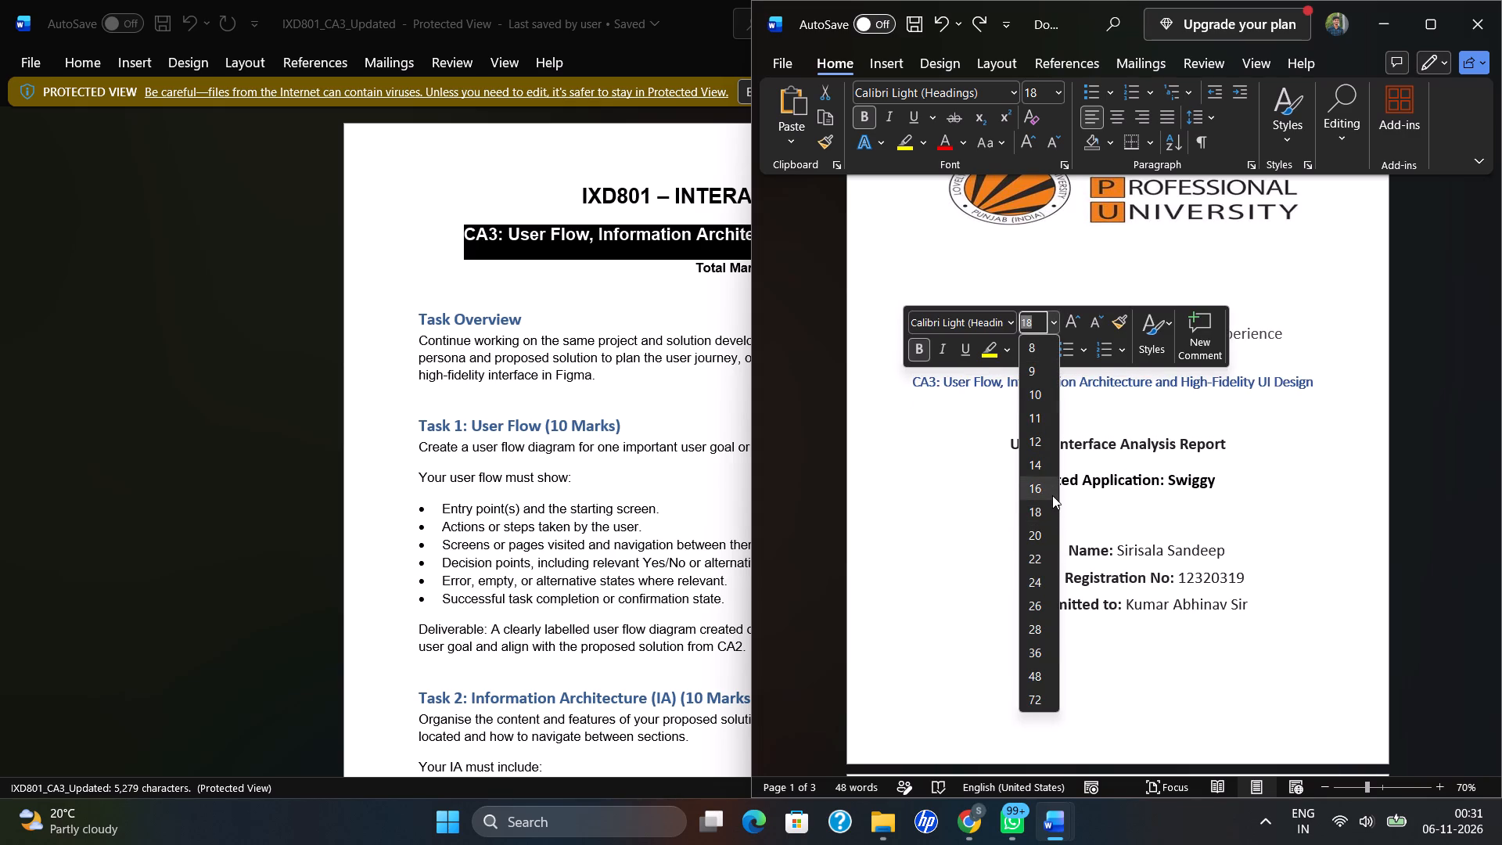
pyautogui.click(1052, 495)
pyautogui.click(922, 407)
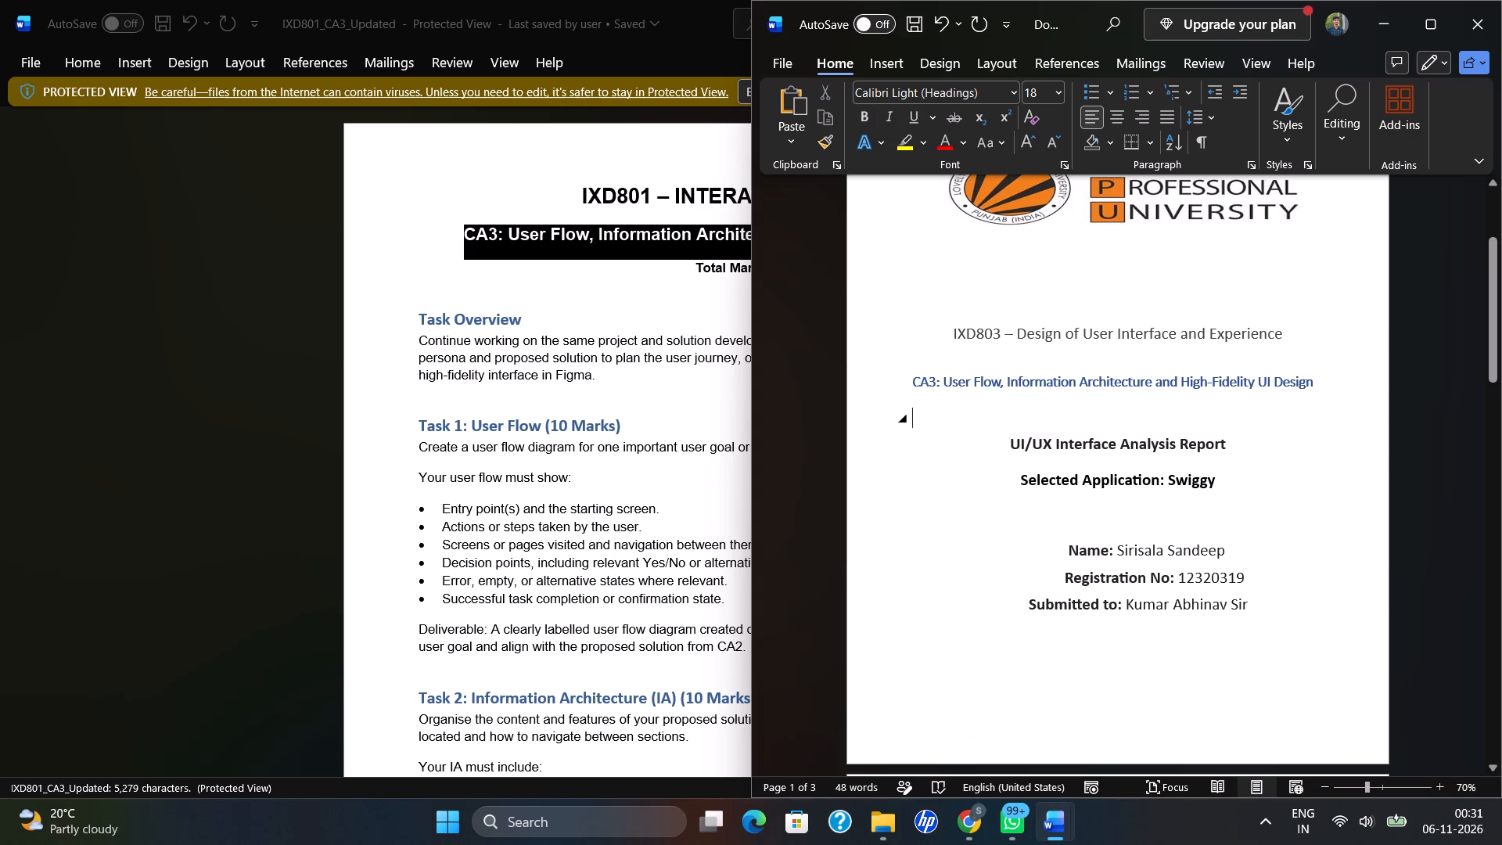
# Indent the cover's CA3 title slightly with four leading spaces.
pyautogui.click(914, 387)
pyautogui.press('space')
pyautogui.press('space')
pyautogui.press('space')
pyautogui.press('space')
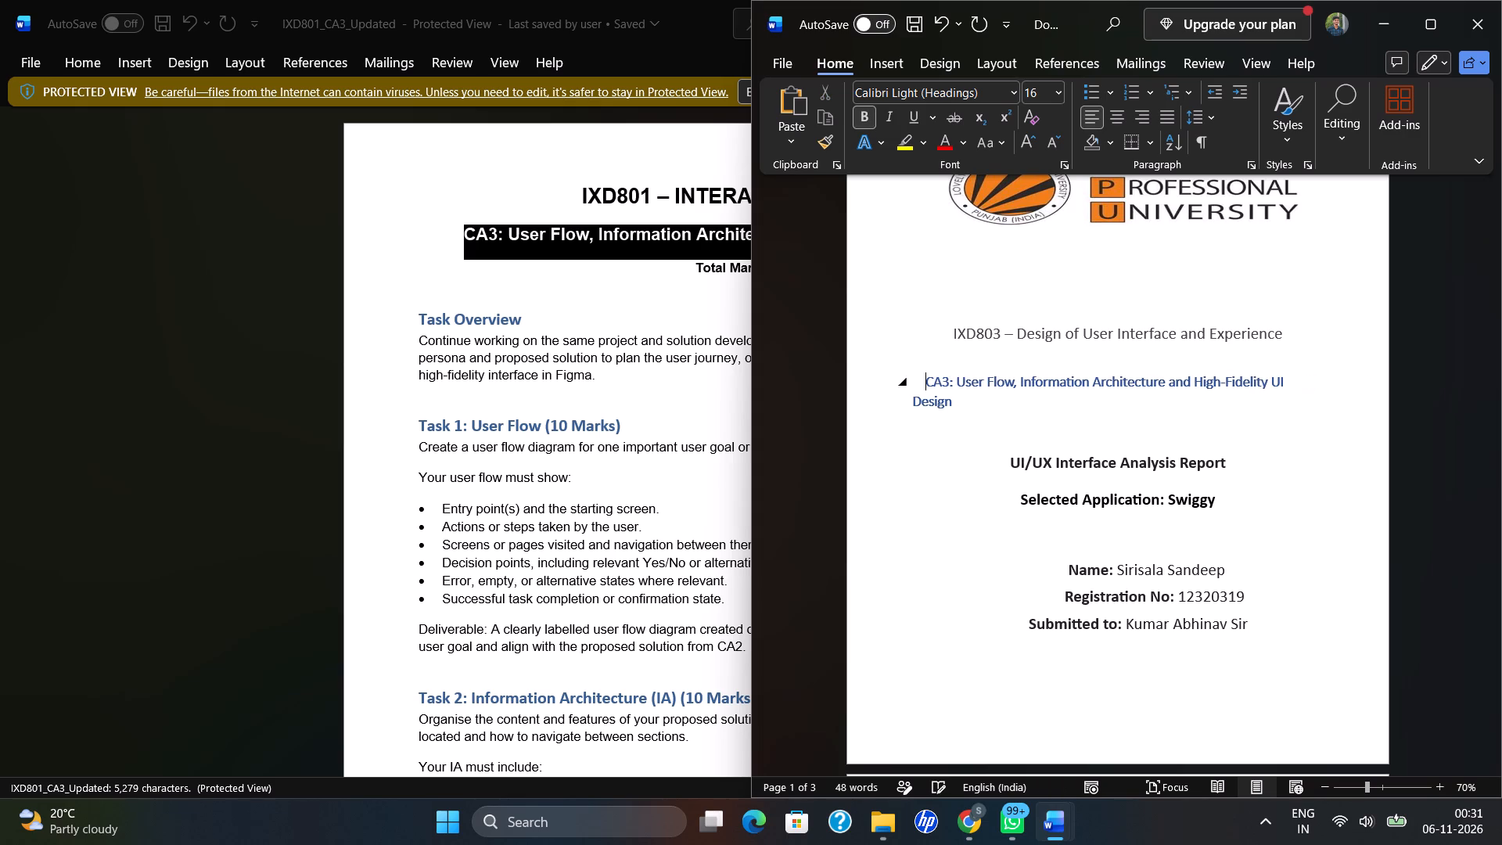
# Delete the duplicate application, name, registration number and submitted-to lines from the second page.
pyautogui.scroll(-1, 1122, 491)
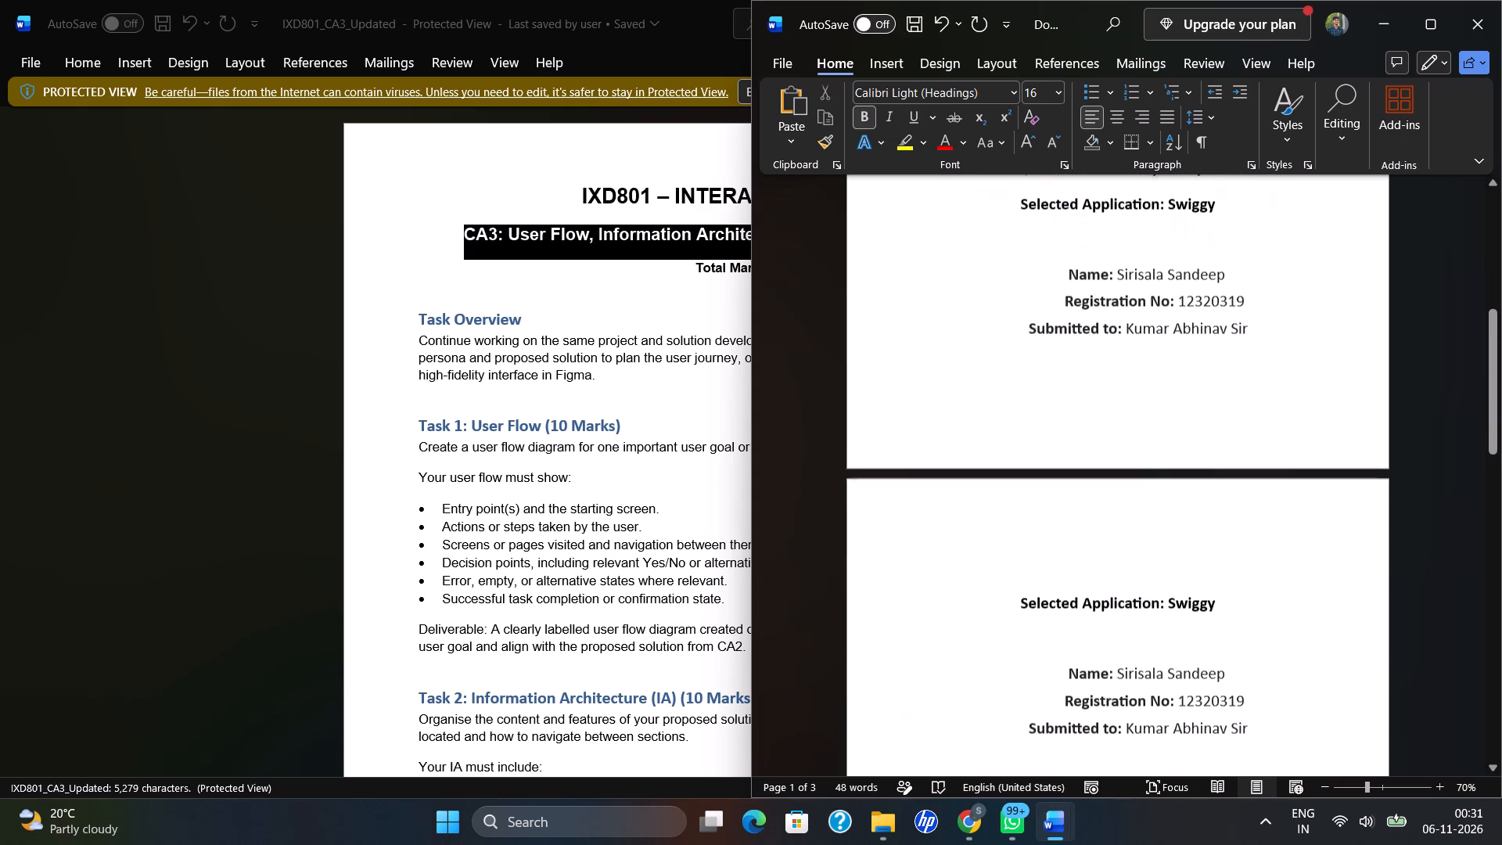
pyautogui.scroll(-1, 1122, 491)
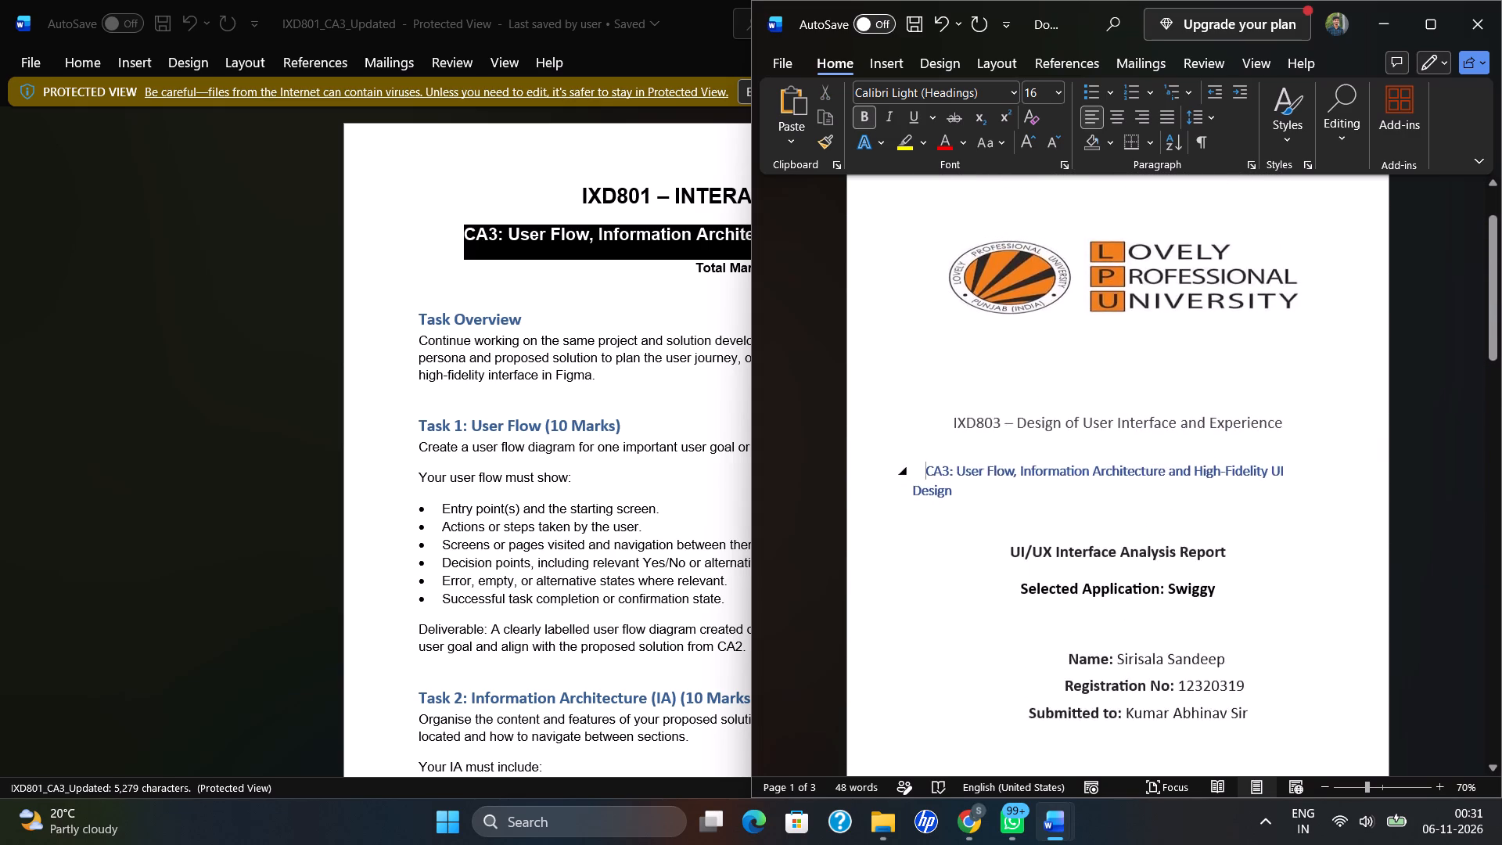
pyautogui.scroll(-2, 1122, 491)
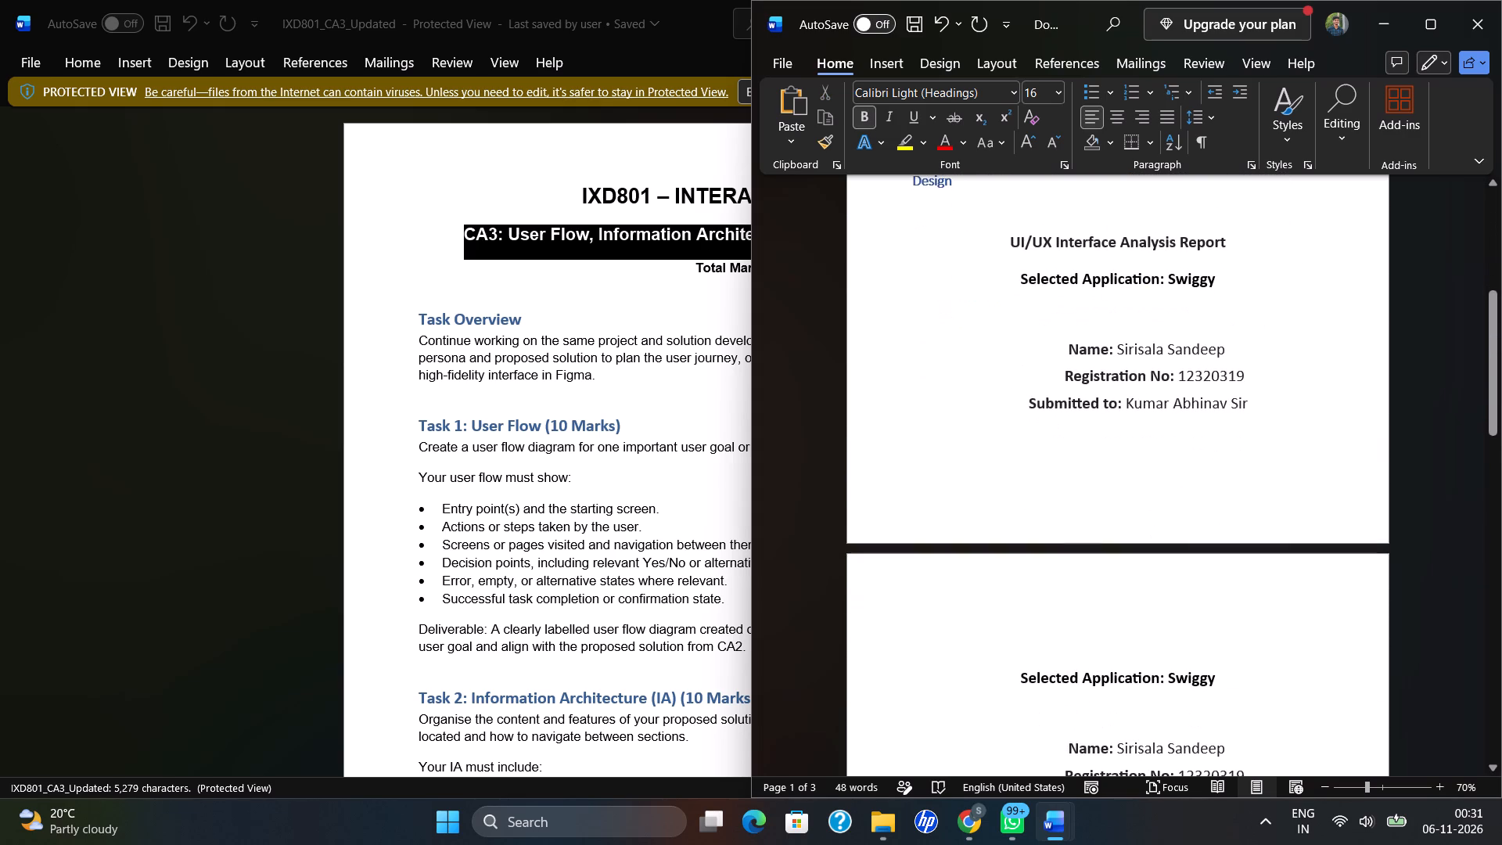
pyautogui.scroll(-1, 1122, 491)
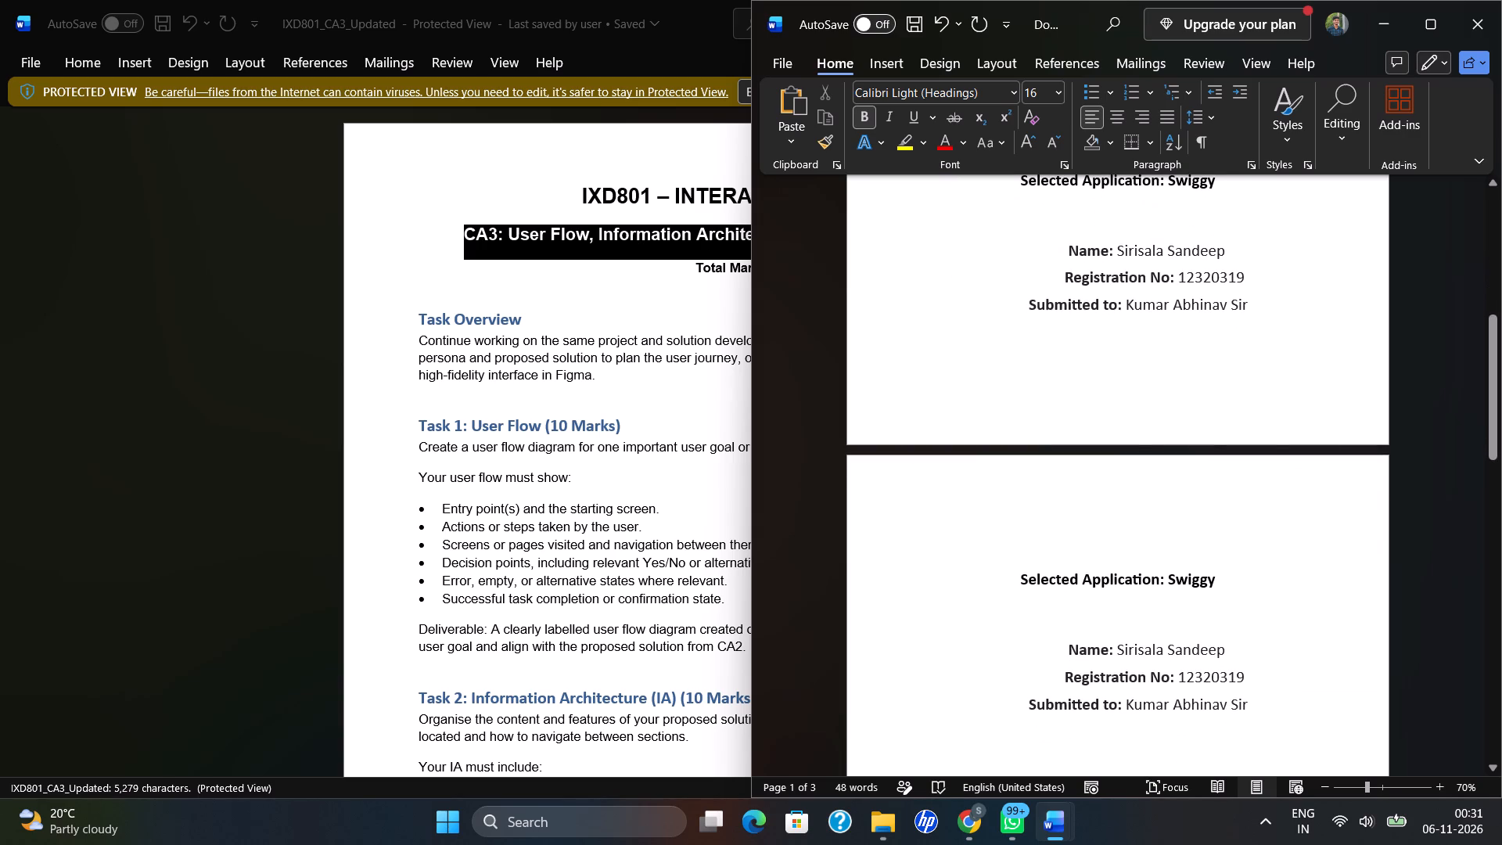
pyautogui.moveTo(1008, 584); pyautogui.dragTo(1245, 706)
pyautogui.press('BackSpace')
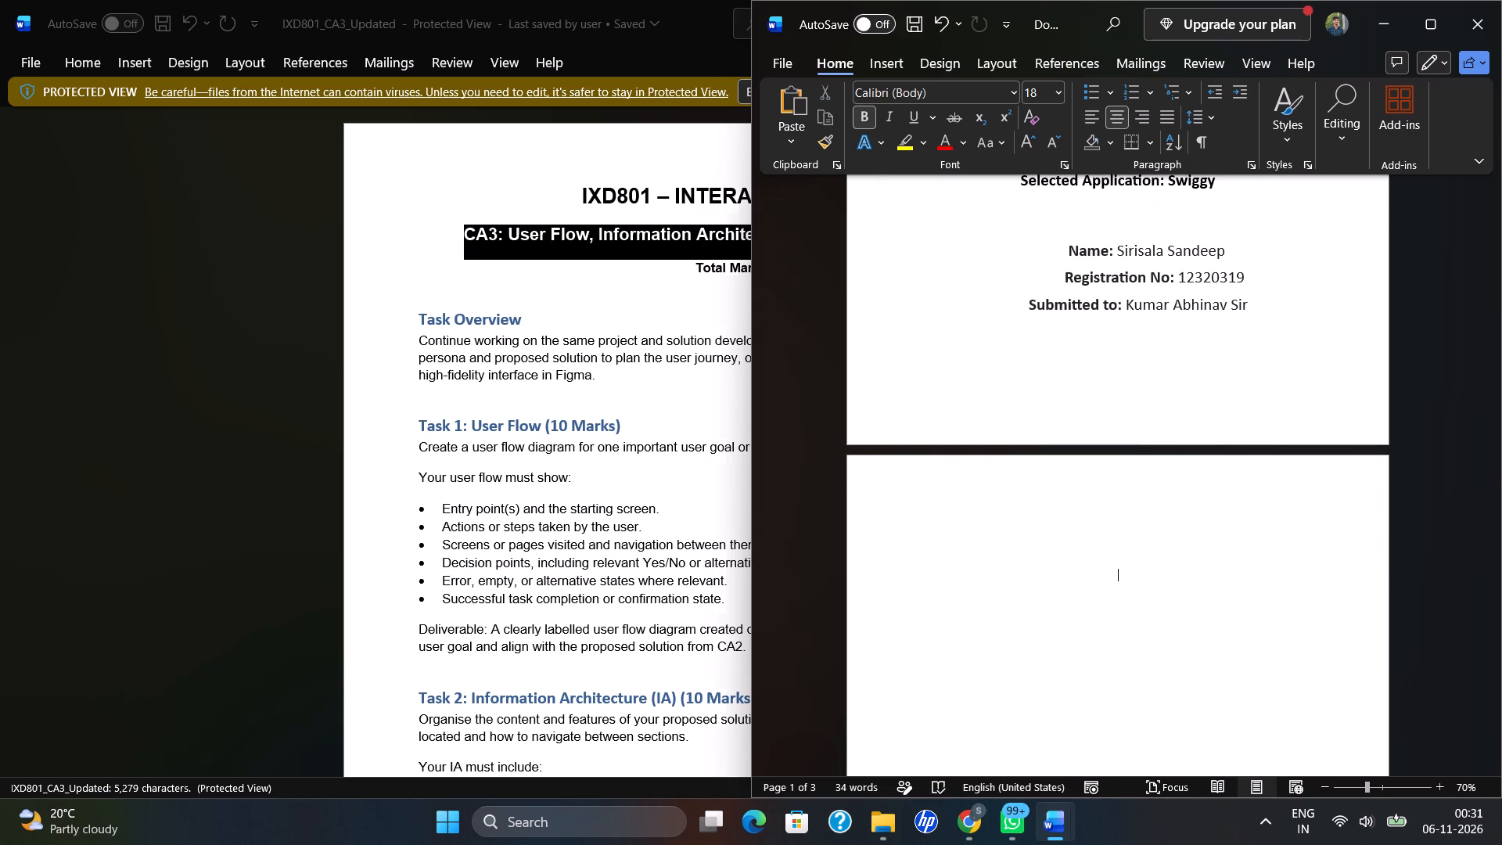
# Copy the "Task 1: User Flow" heading from the IXD801_CA3_Updated brief into the top of the report's second page.
pyautogui.click(566, 451)
pyautogui.moveTo(538, 423); pyautogui.dragTo(451, 428)
pyautogui.hotkey('ctrl', 'c')
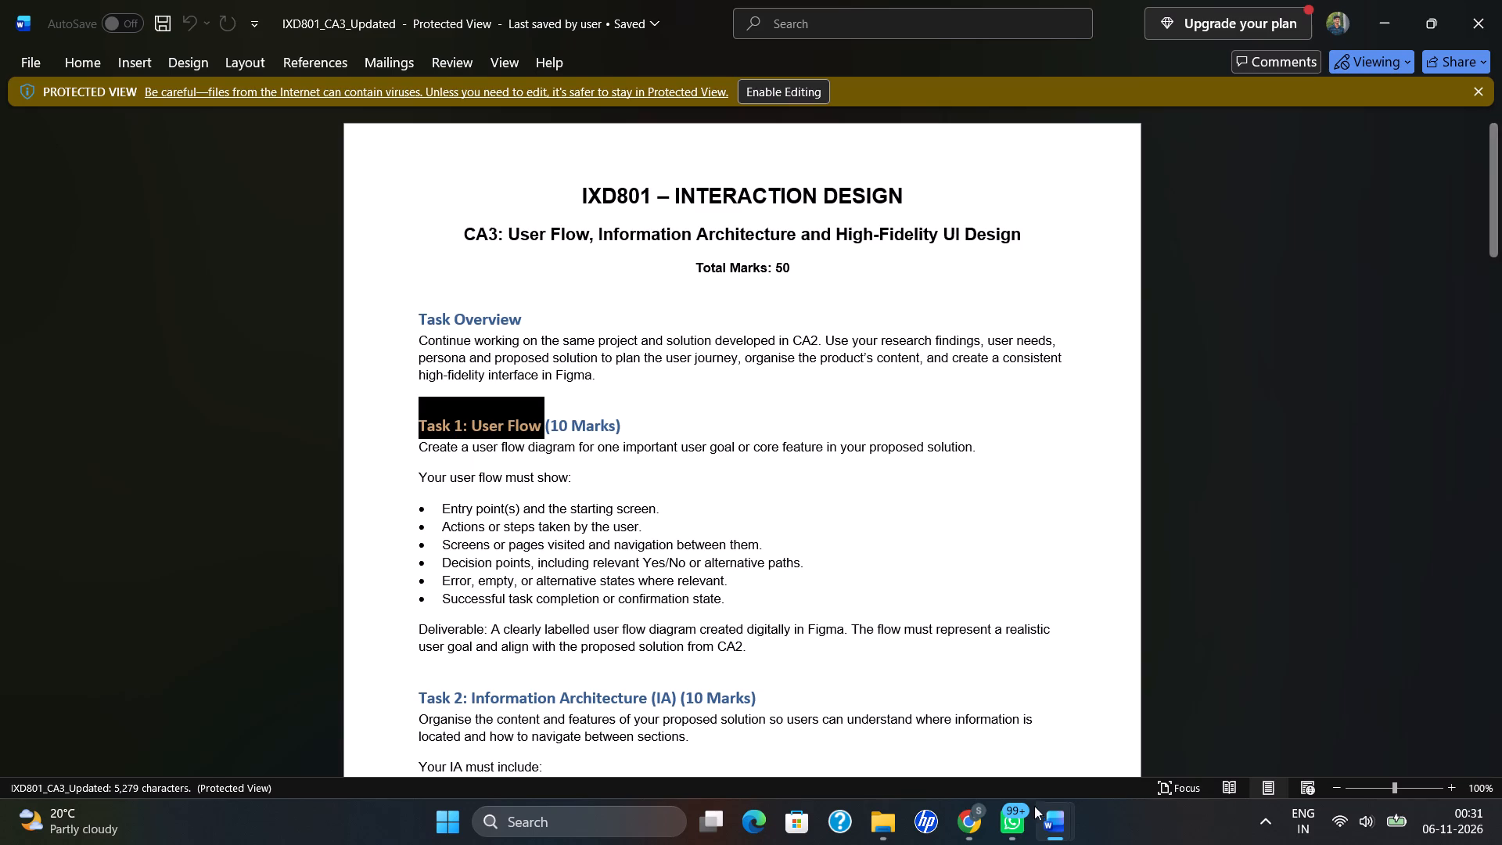
pyautogui.click(1307, 720)
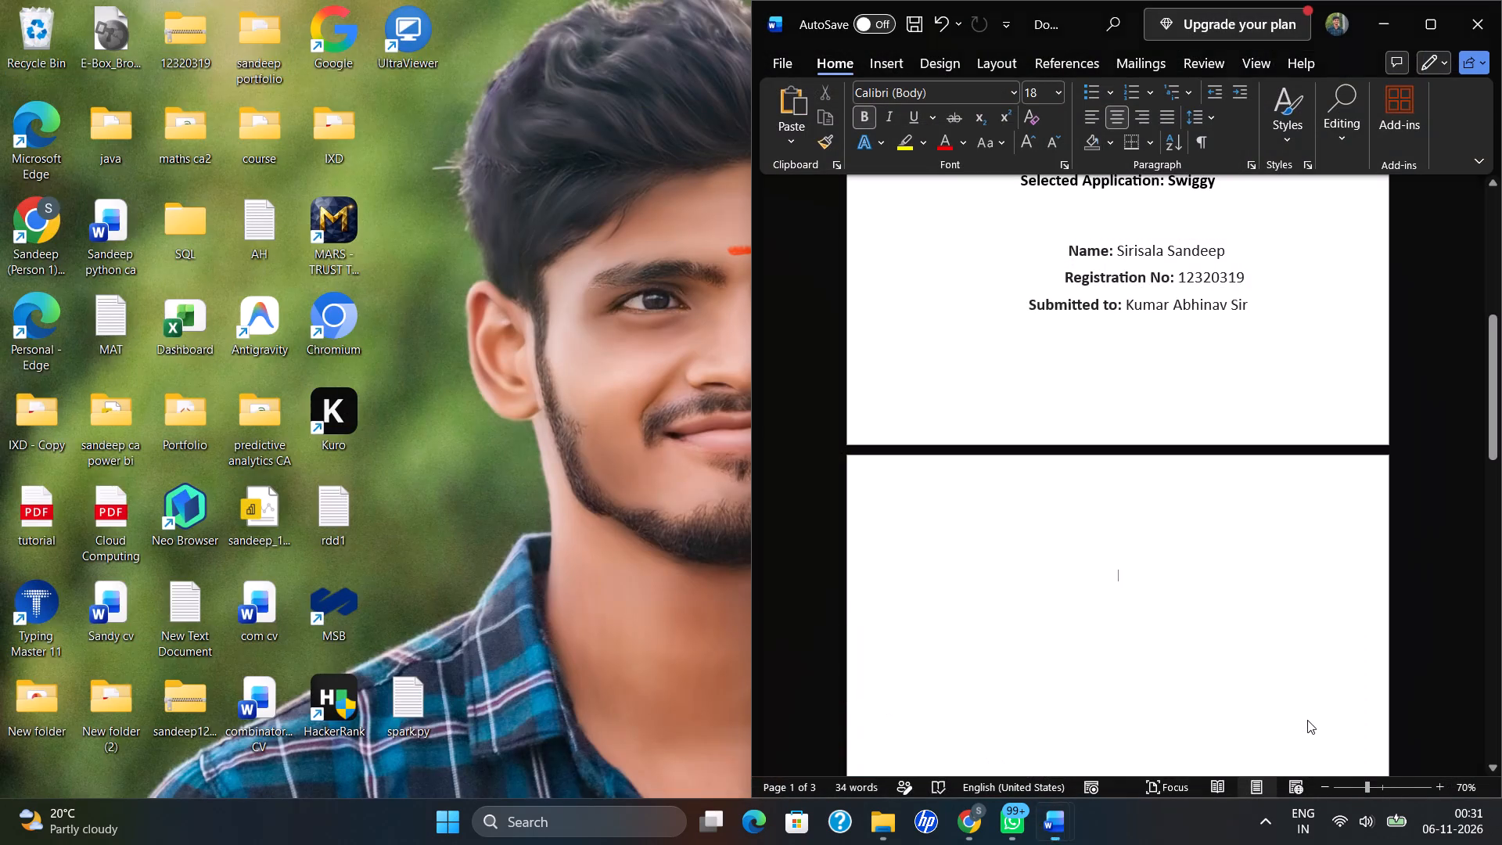
pyautogui.click(961, 530)
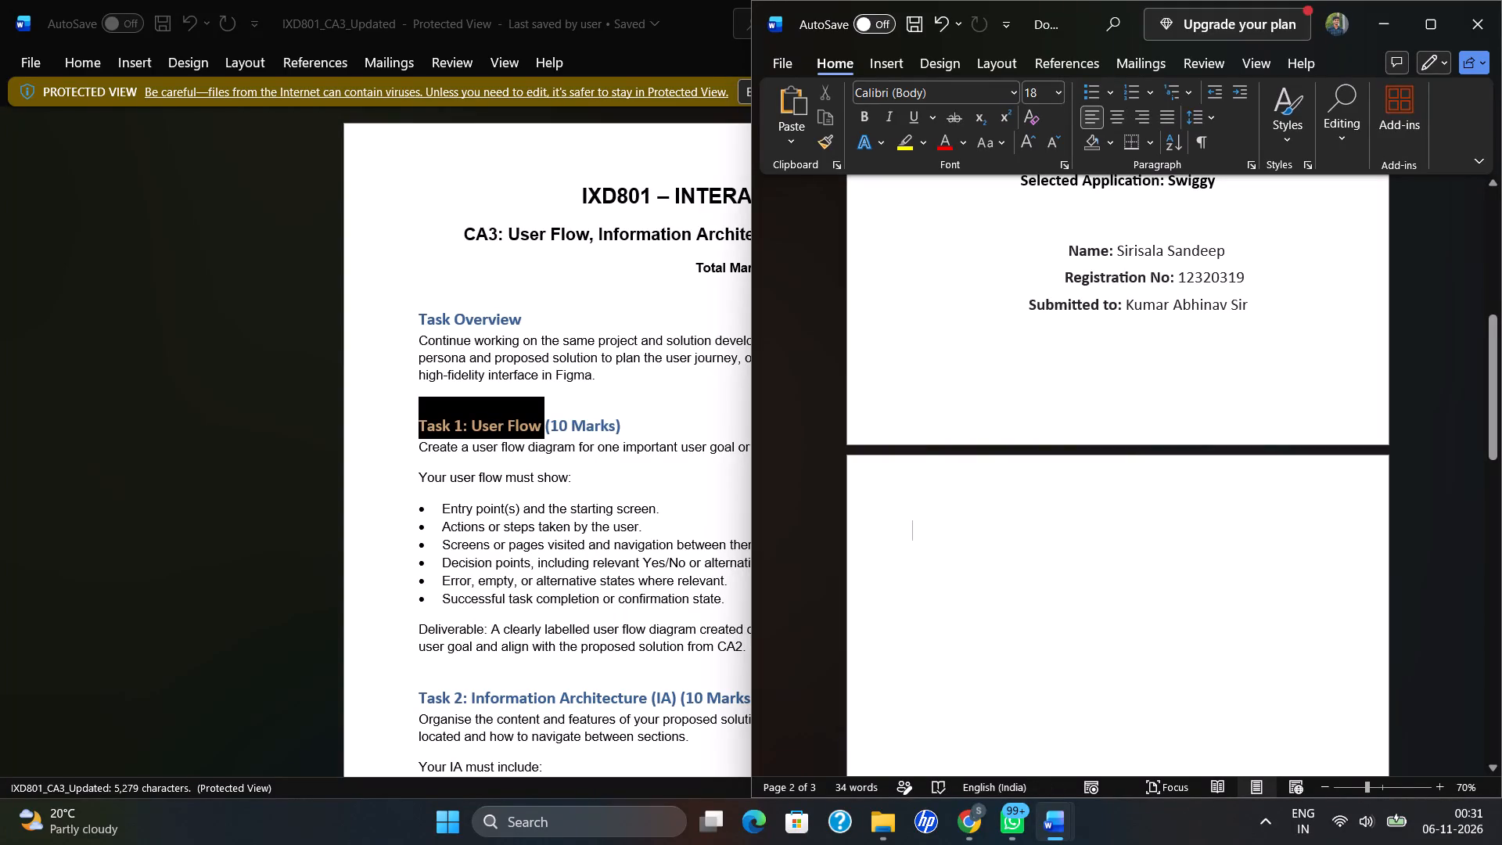
pyautogui.hotkey('ctrl', 'v')
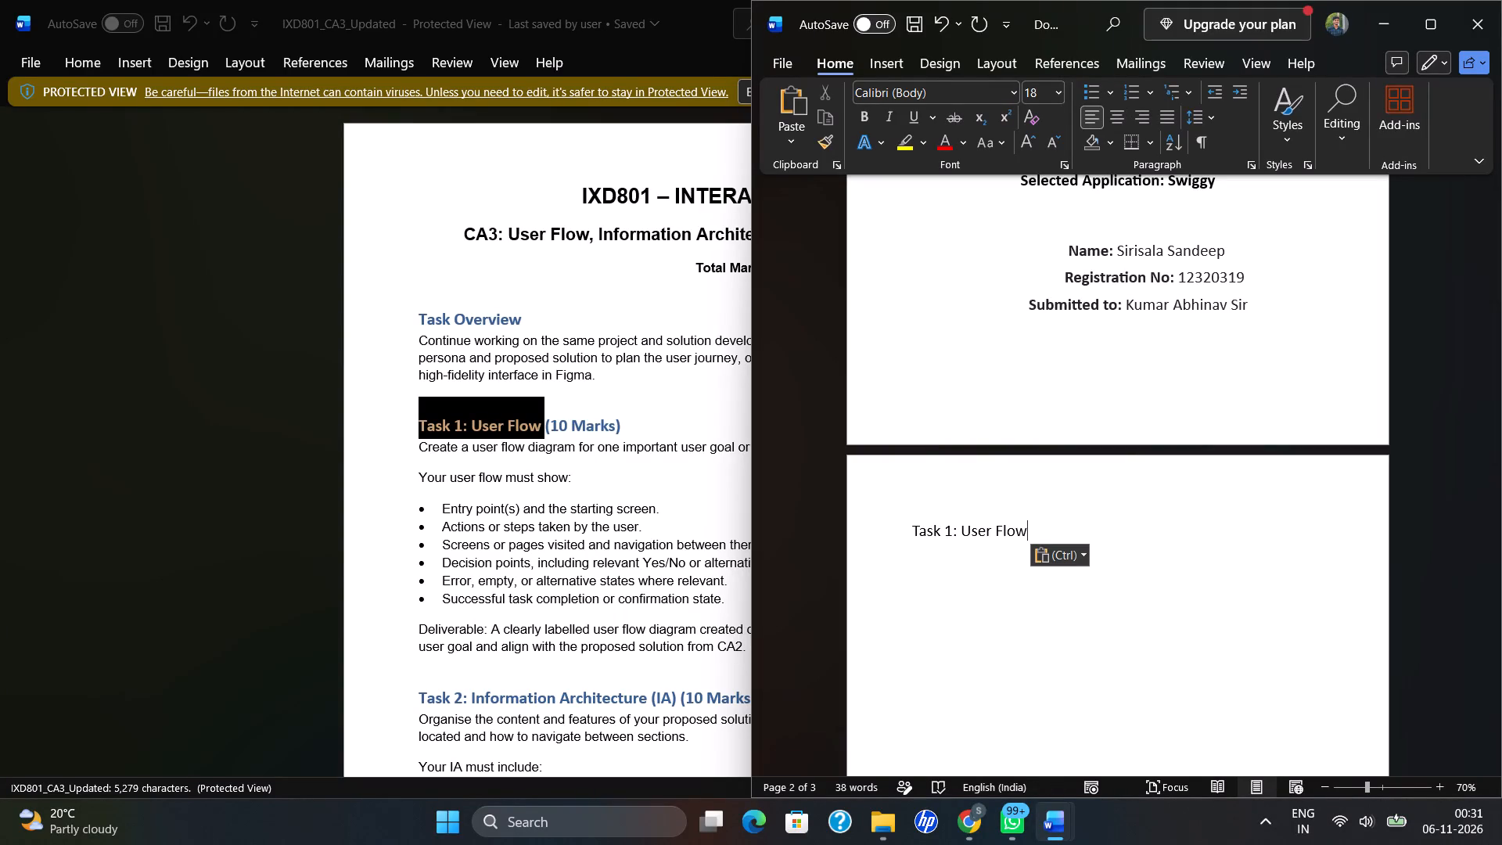
pyautogui.hscroll(-1, 569, 473)
# Insert the Untitled (4)_page-0001 image from the Downloads folder on a new line below the "Task 1: User Flow" heading.
pyautogui.press('Return')
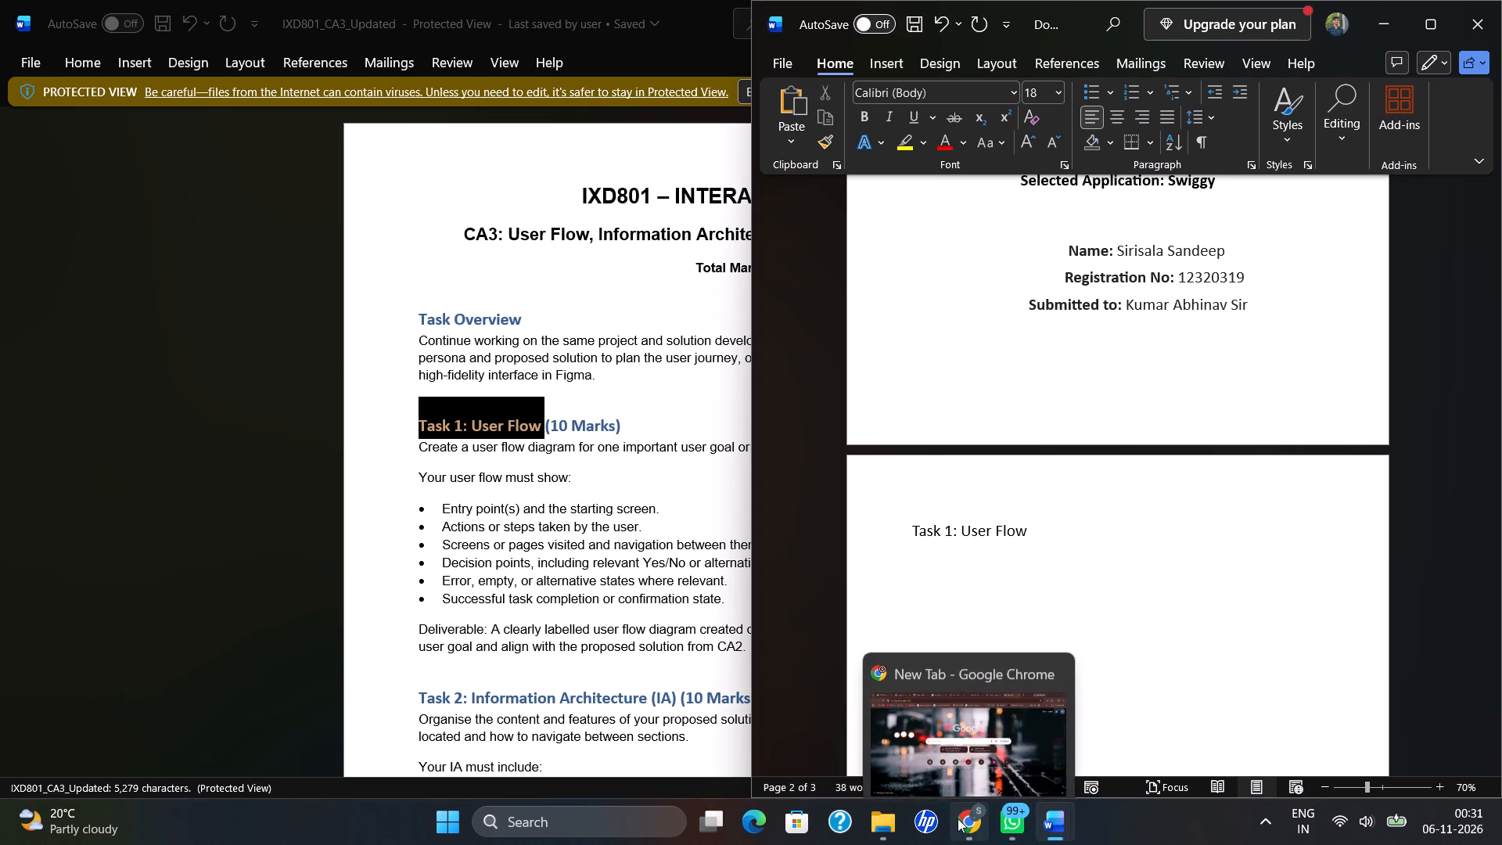
pyautogui.click(882, 818)
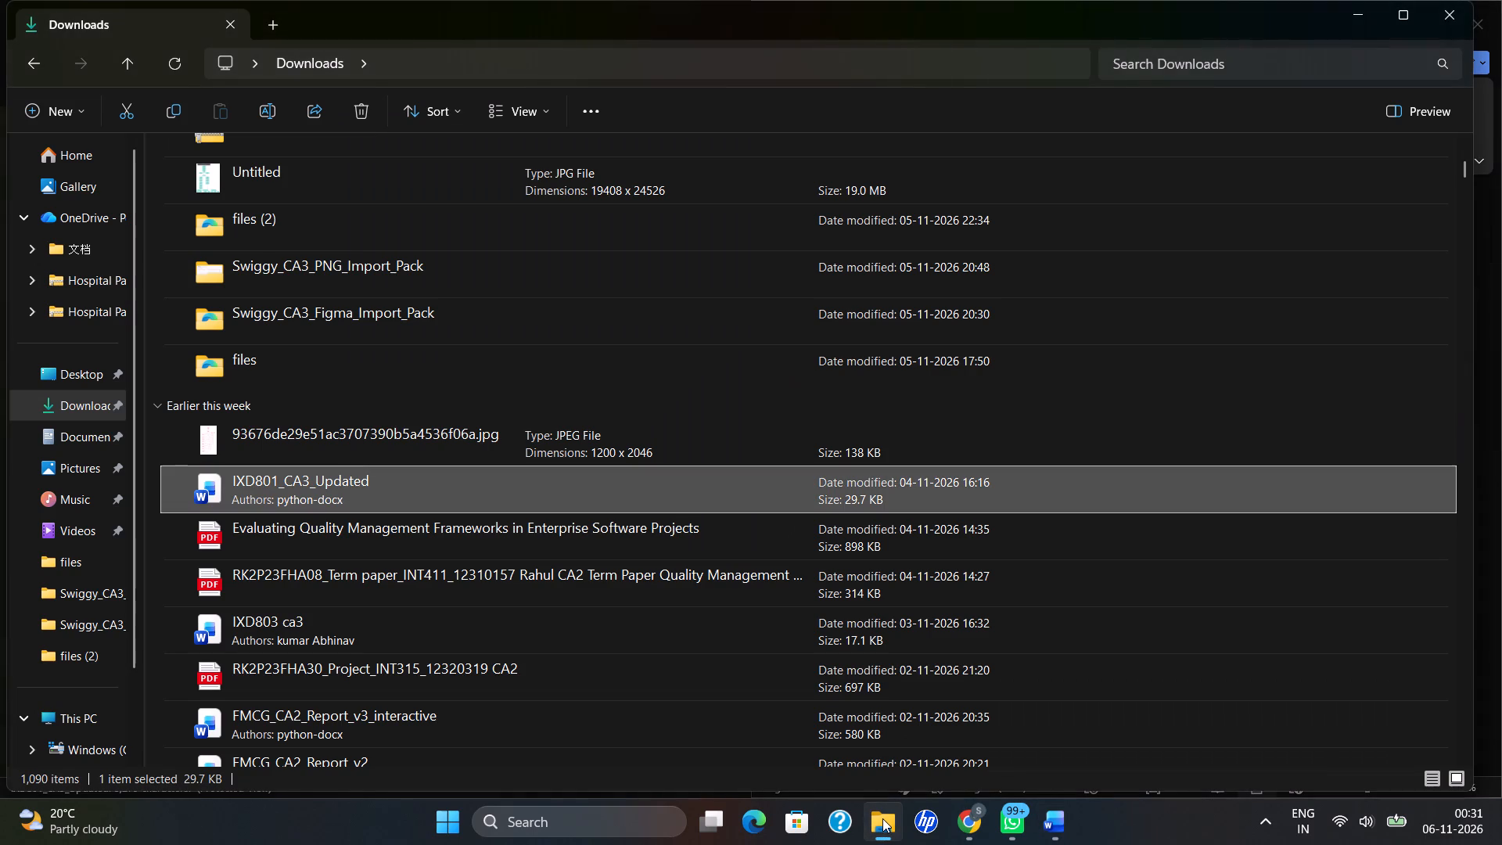
pyautogui.scroll(17, 544, 275)
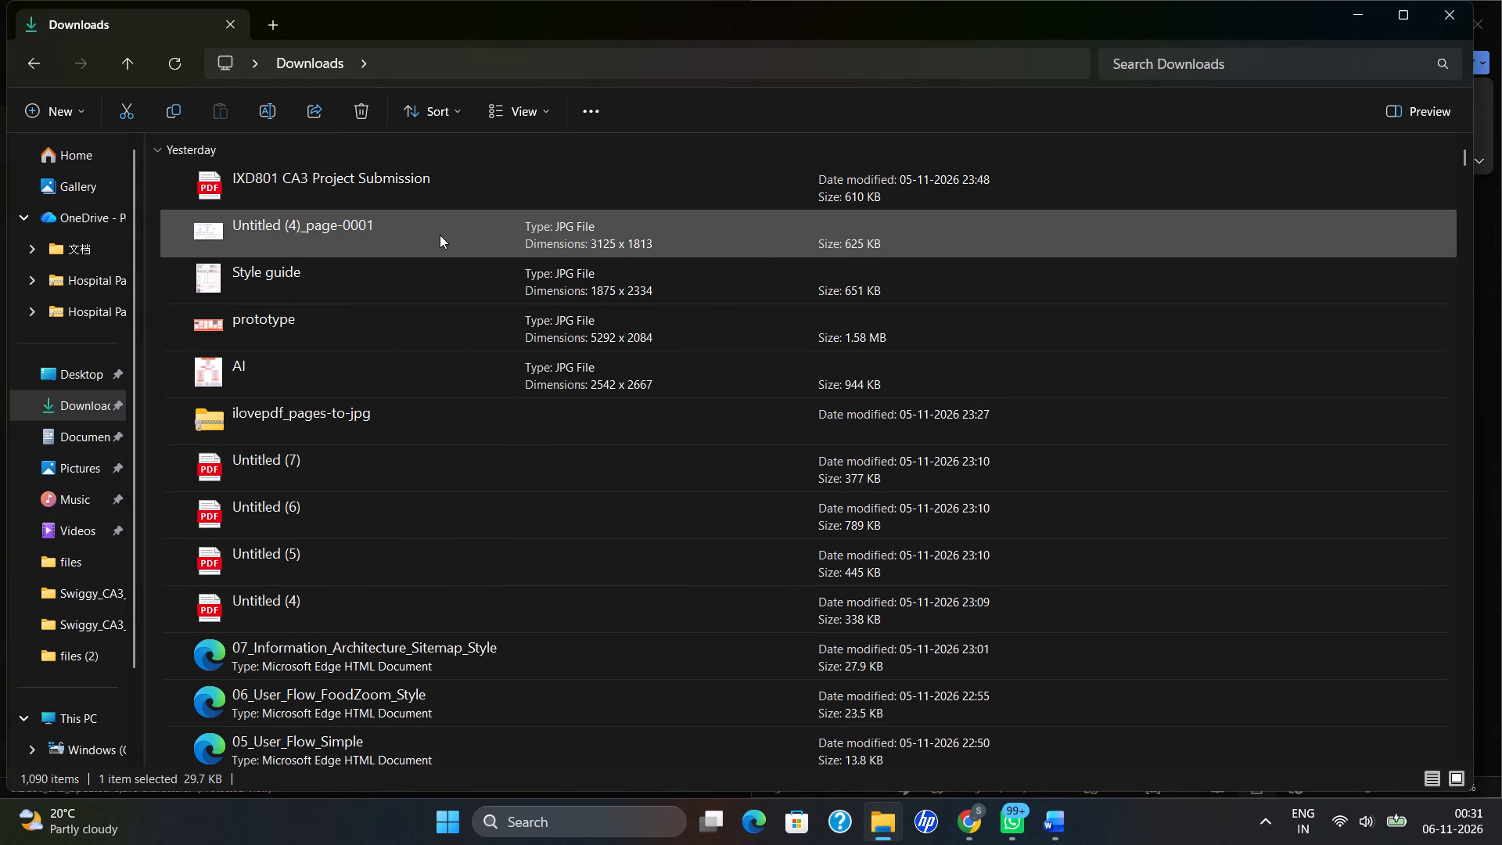
pyautogui.click(436, 235)
pyautogui.rightClick(436, 235)
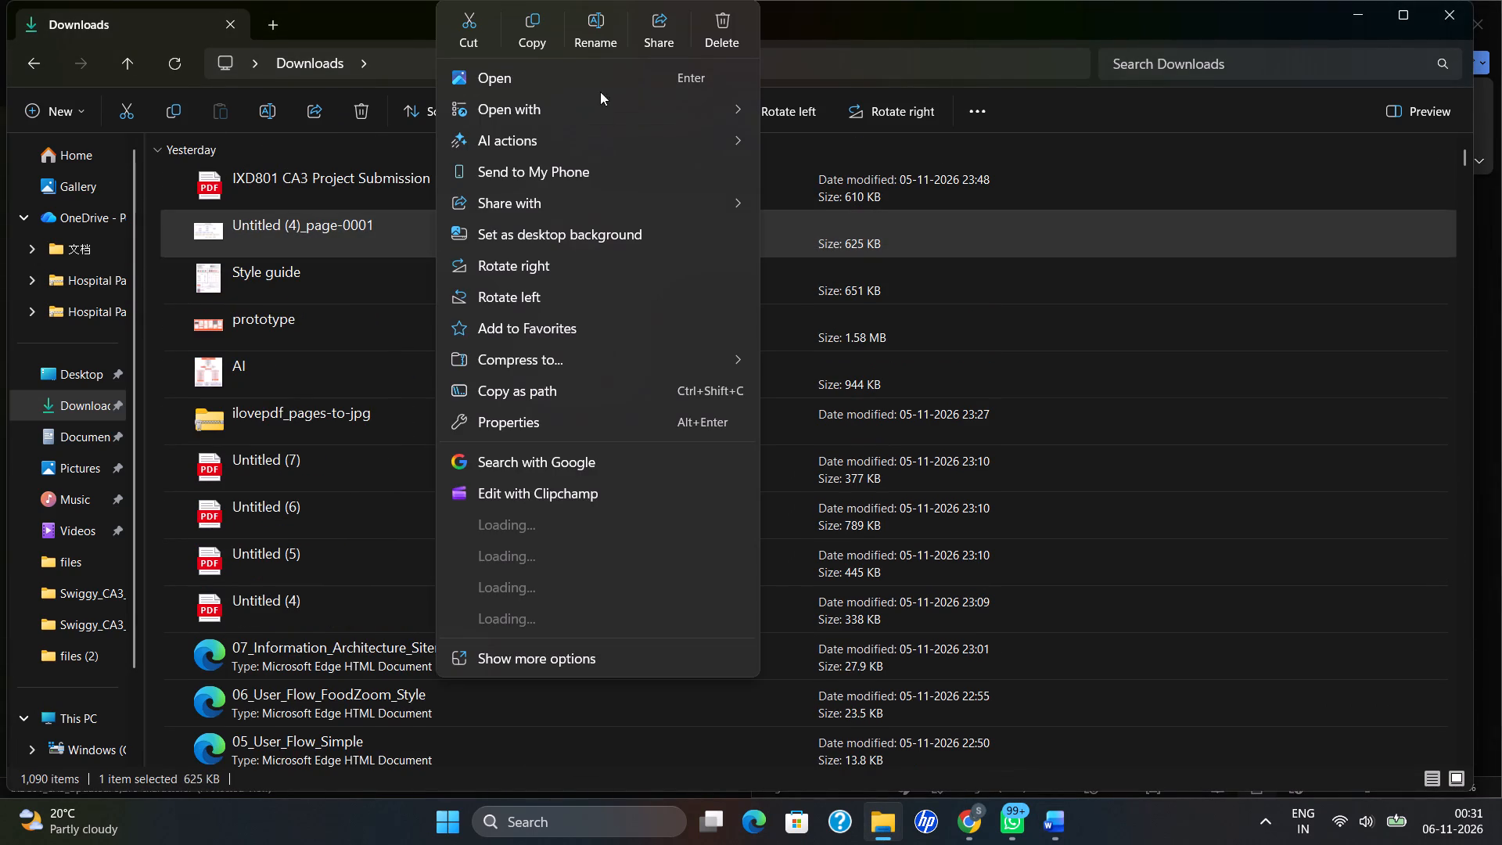
pyautogui.click(524, 34)
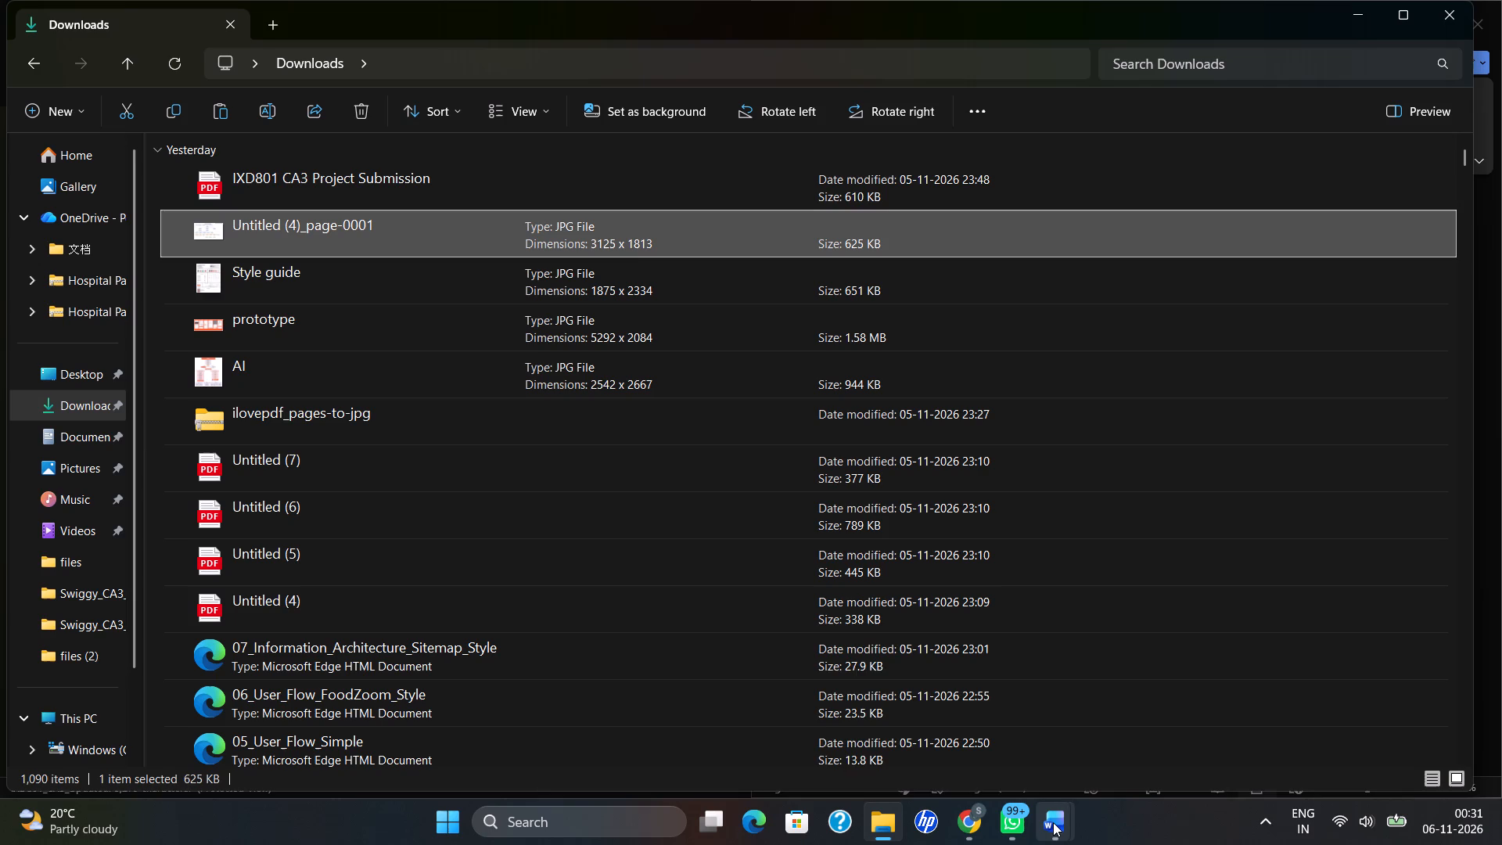
pyautogui.click(1293, 716)
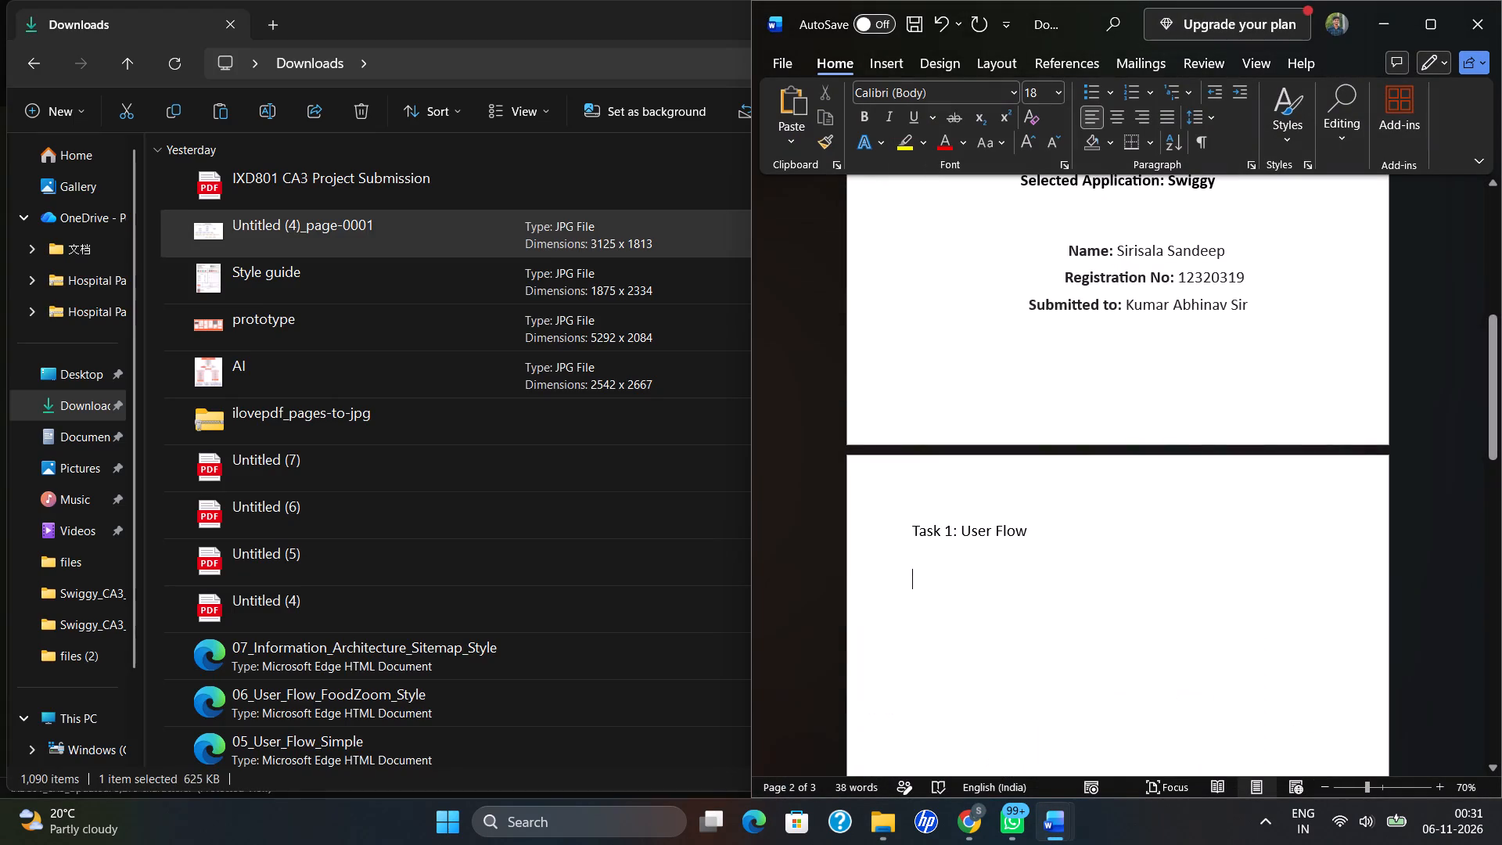
pyautogui.hotkey('ctrl', 'v')
# Examine the inserted Swiggy user flow diagram and its placement on the second page.
pyautogui.scroll(-1, 1050, 657)
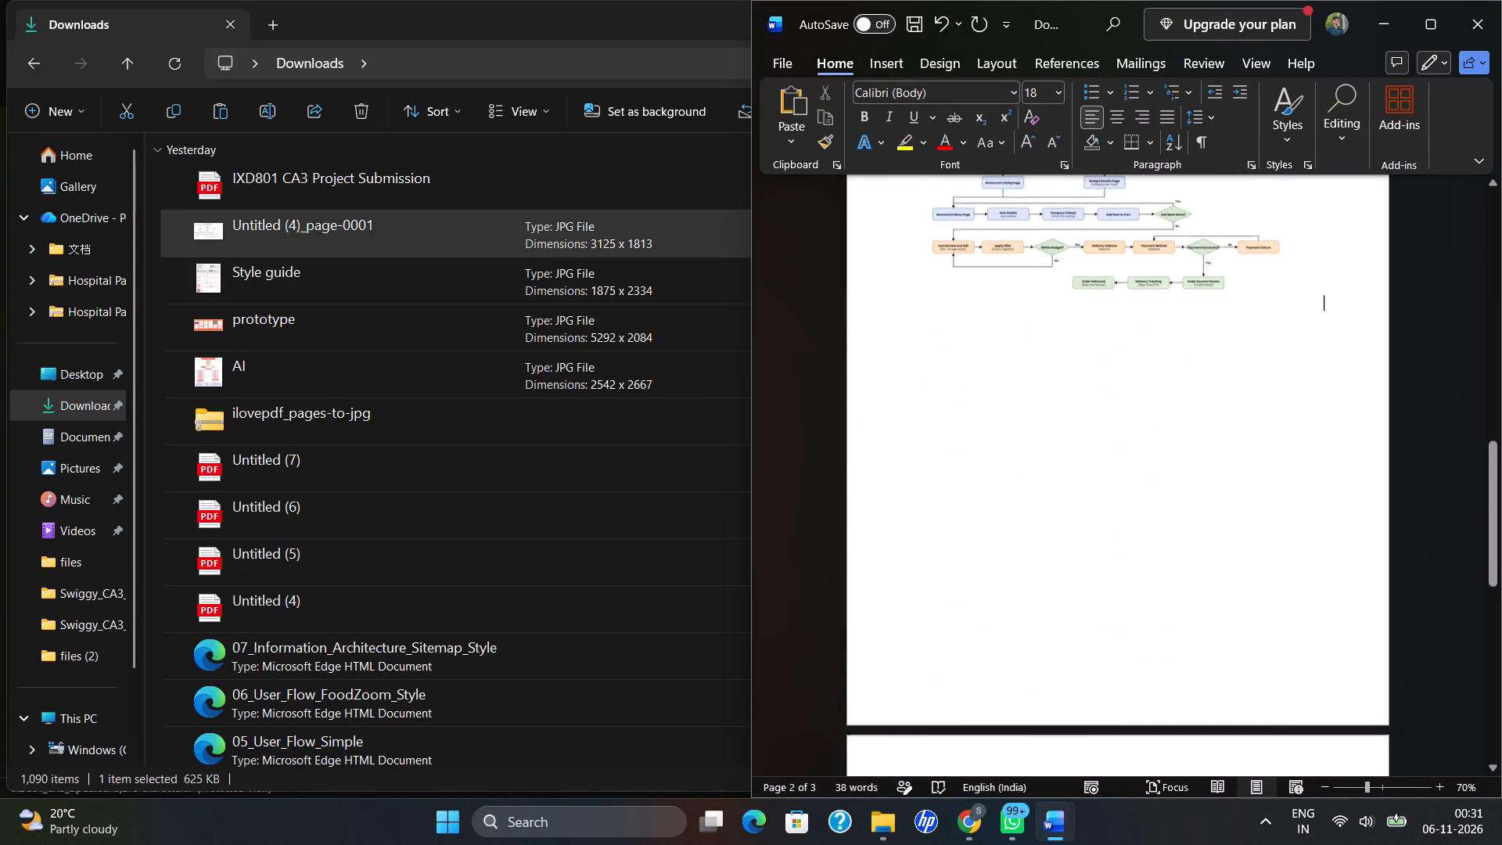
pyautogui.scroll(1, 1050, 657)
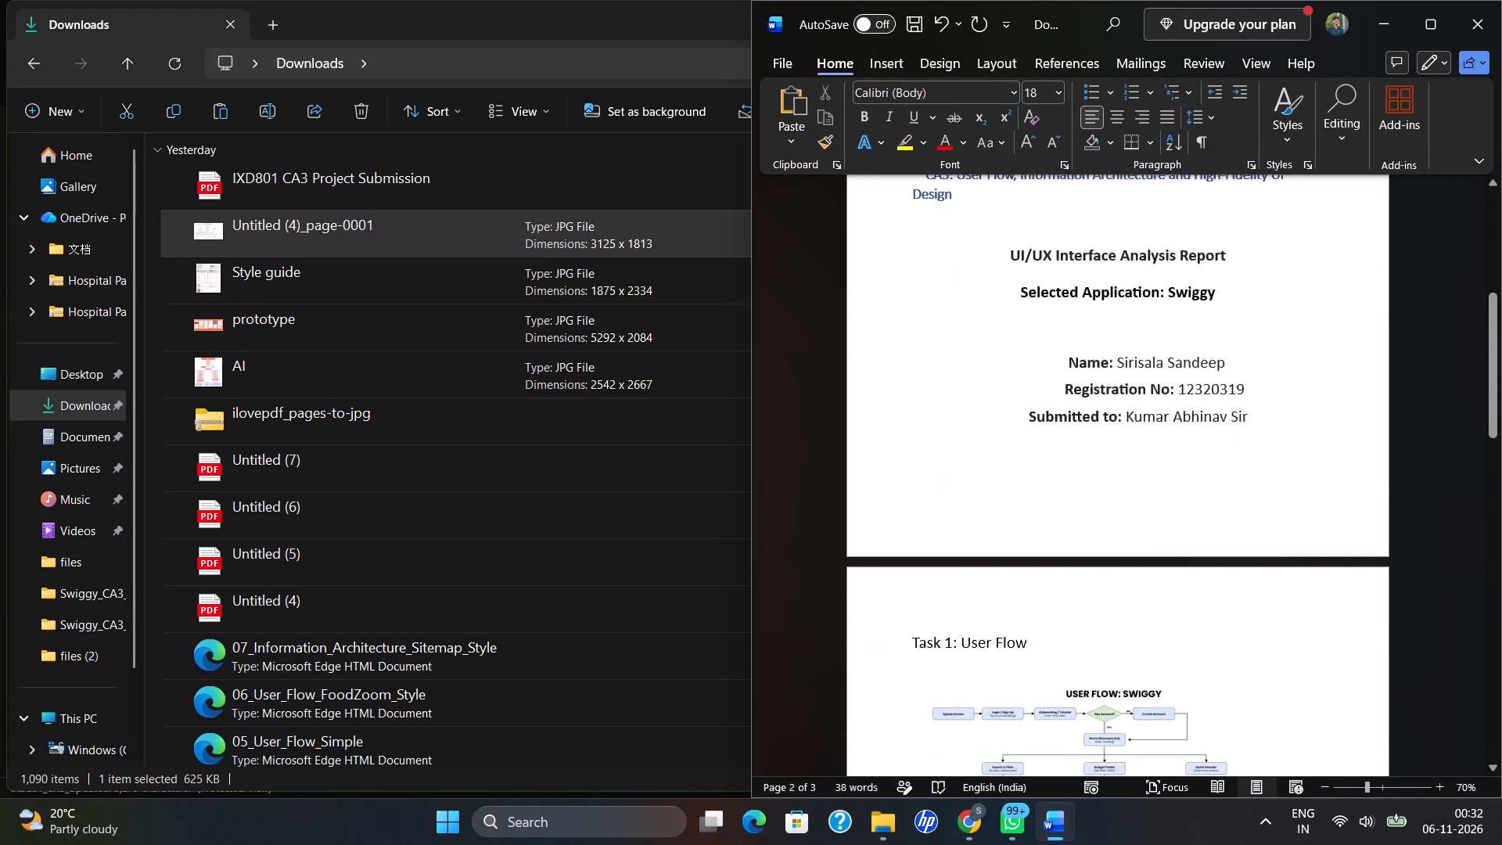
pyautogui.keyDown('ctrl'); pyautogui.scroll(4, 1098, 530); pyautogui.keyUp('ctrl')
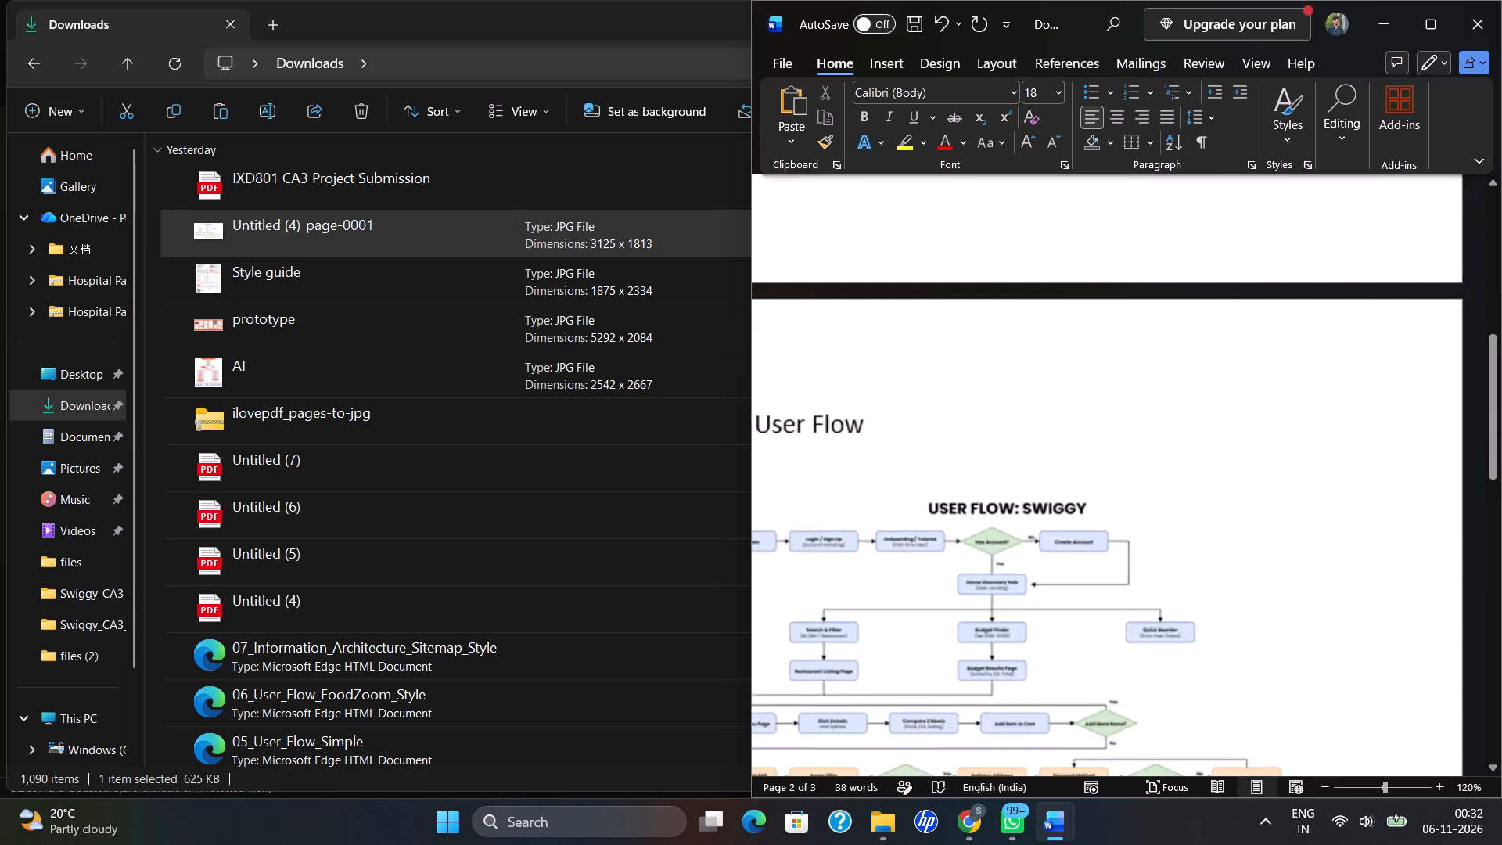
pyautogui.keyDown('ctrl'); pyautogui.scroll(2, 1098, 530); pyautogui.keyUp('ctrl')
pyautogui.hscroll(2, 1098, 530)
pyautogui.keyDown('ctrl'); pyautogui.scroll(-1, 1098, 530); pyautogui.keyUp('ctrl')
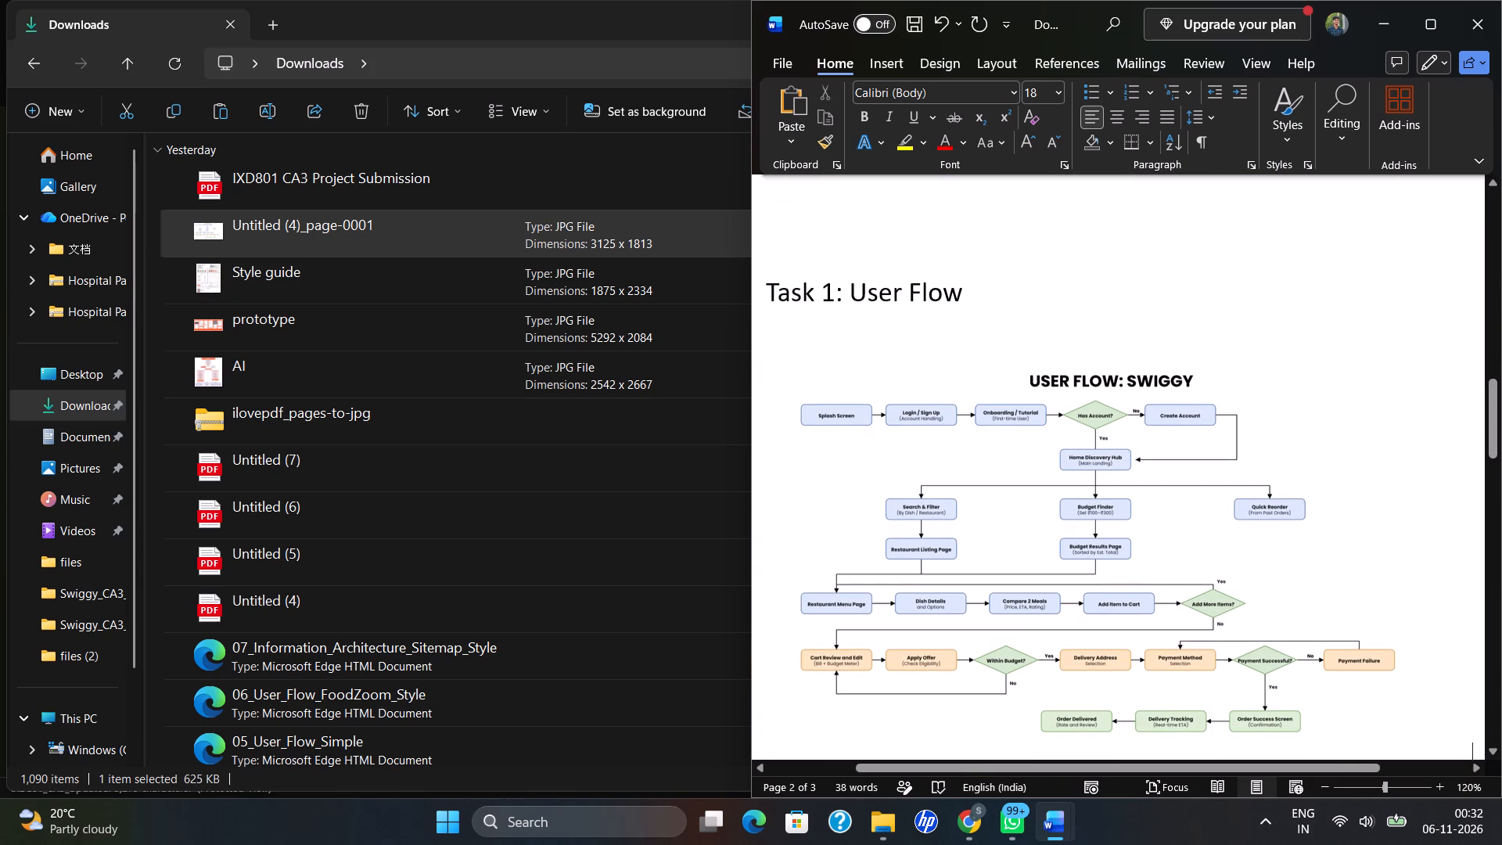
# Copy the "Task 2: Information Architecture (IA)" heading from the IXD801_CA3_Updated brief onto a new line below the user flow diagram in the report.
pyautogui.click(632, 34)
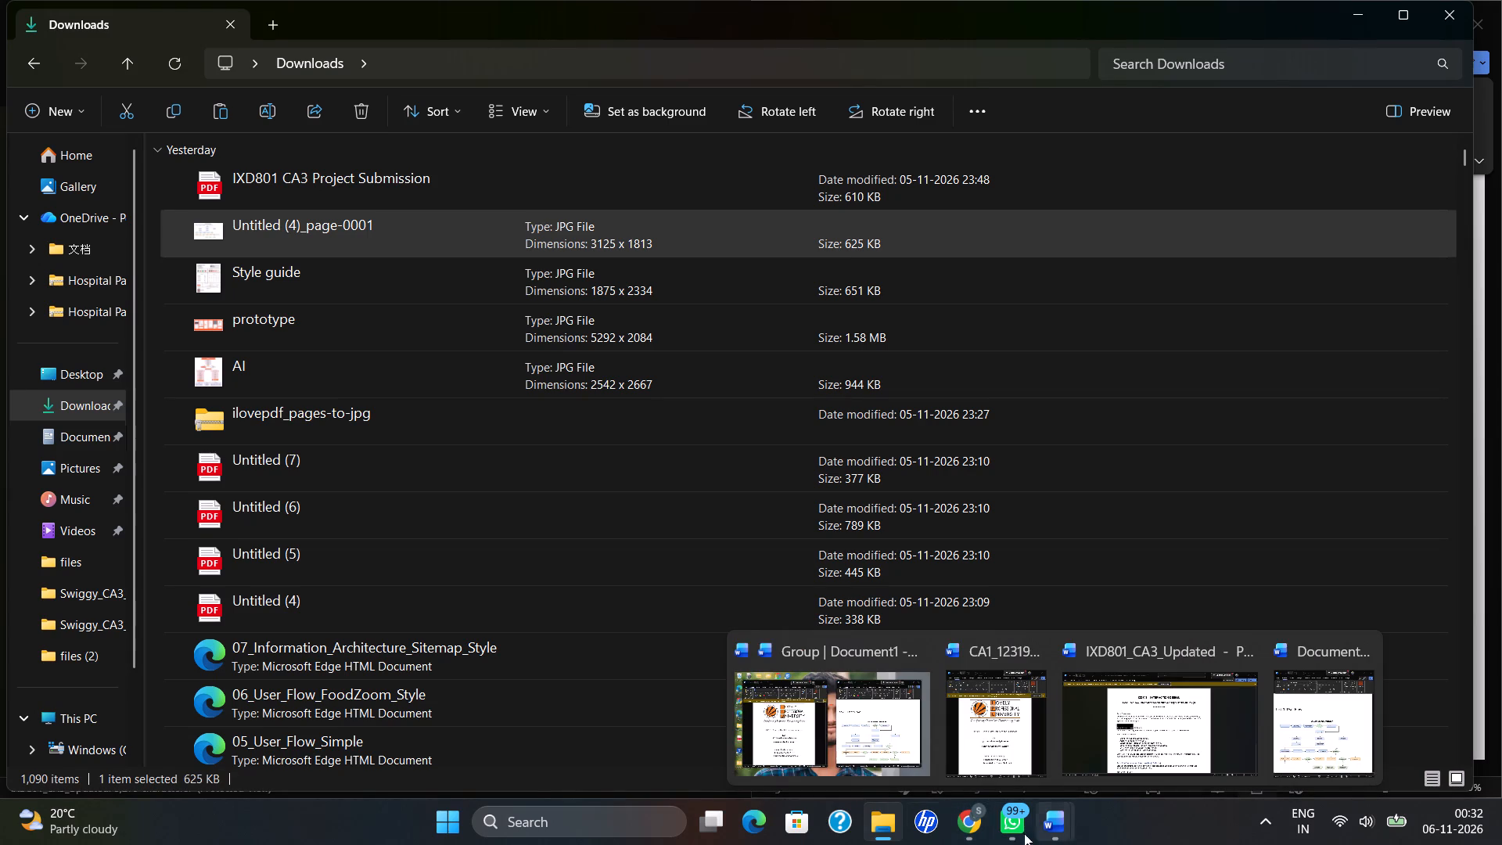
pyautogui.click(868, 810)
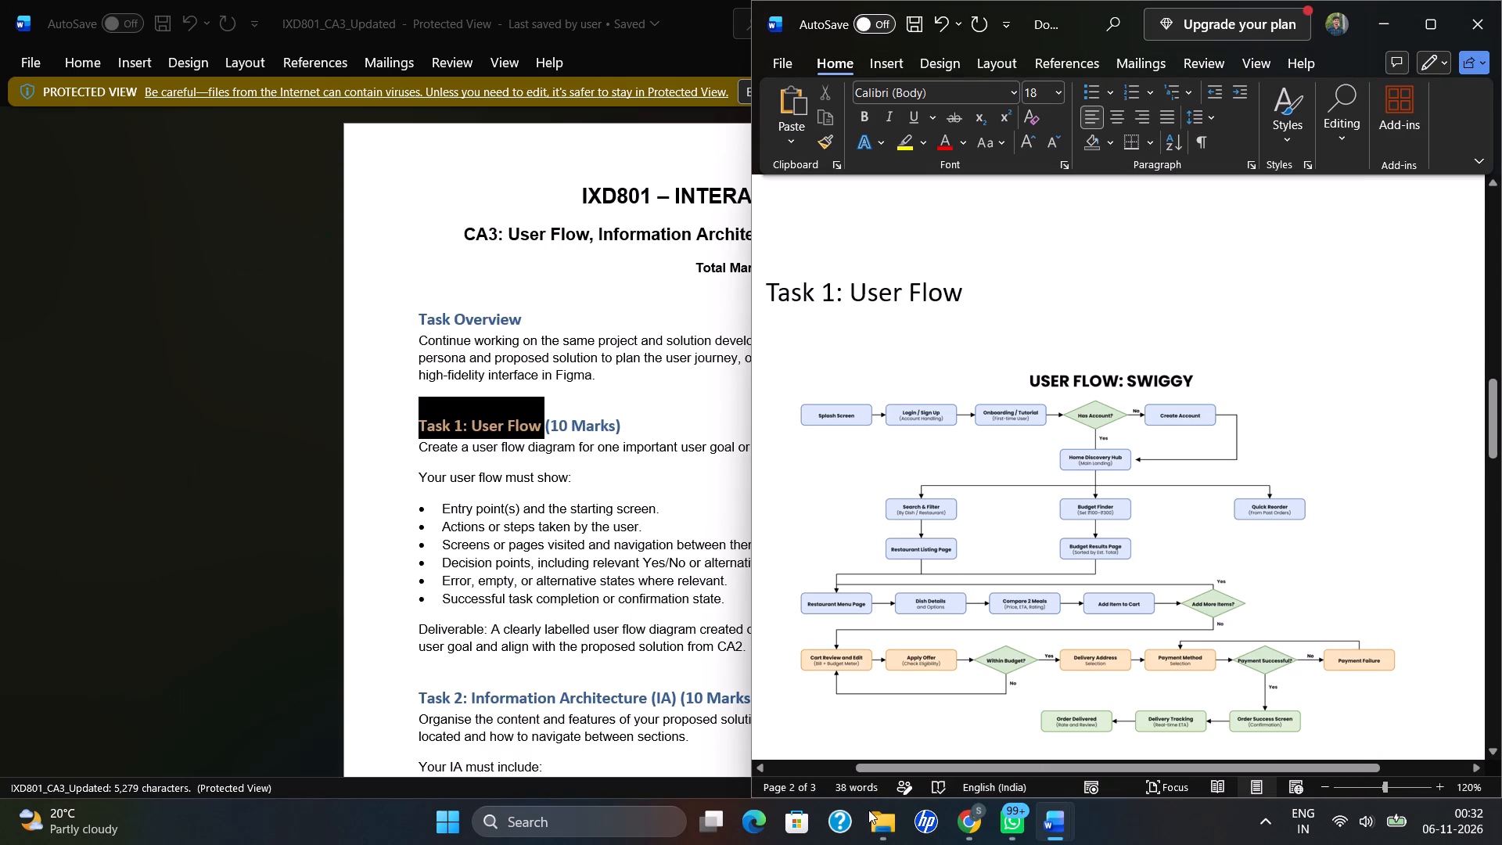
pyautogui.click(613, 550)
pyautogui.scroll(-2, 613, 550)
pyautogui.scroll(1, 613, 550)
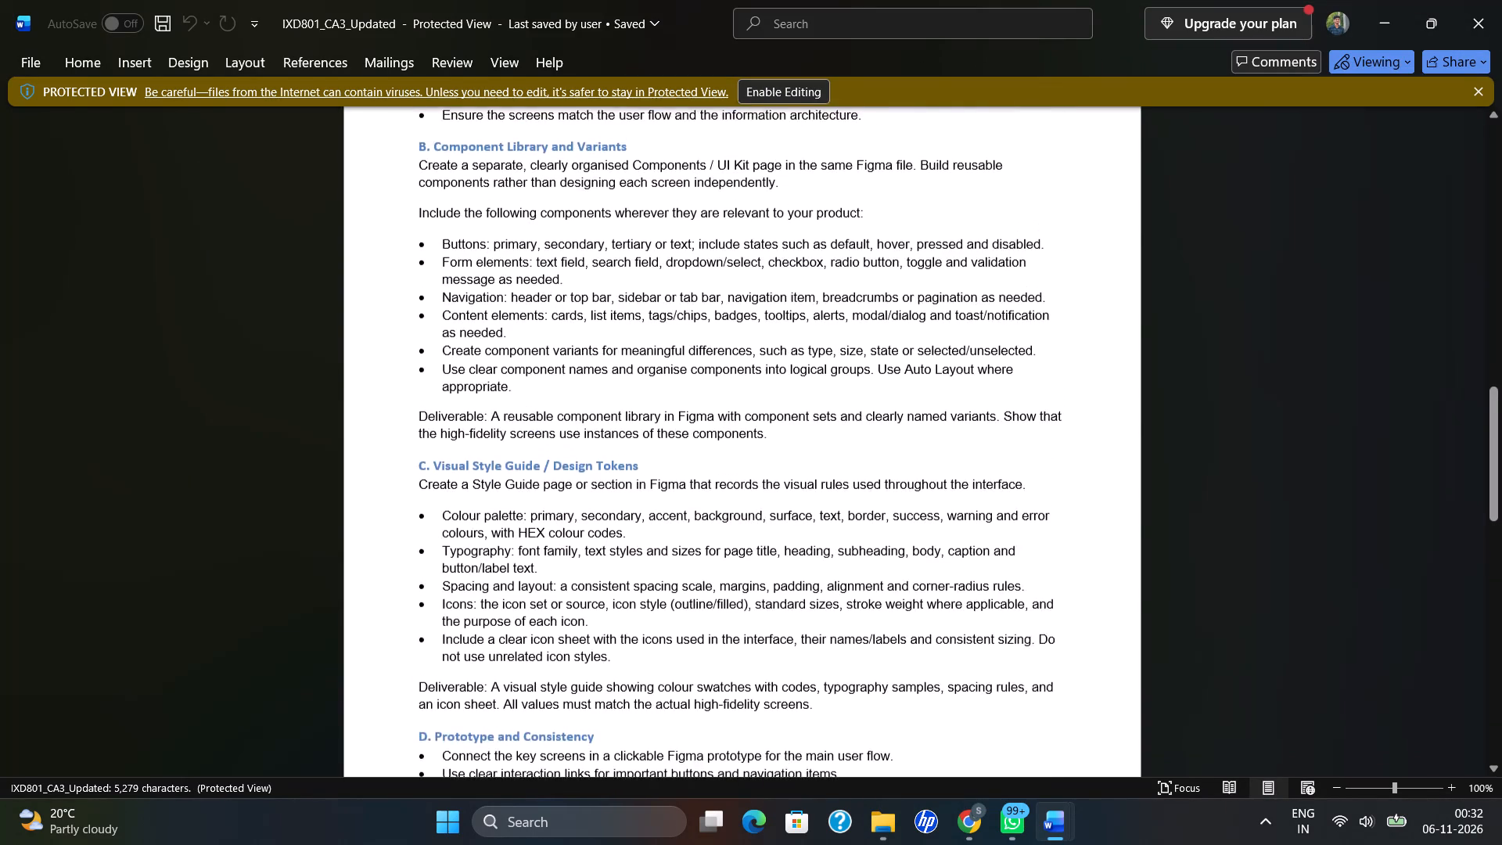
pyautogui.scroll(1, 613, 550)
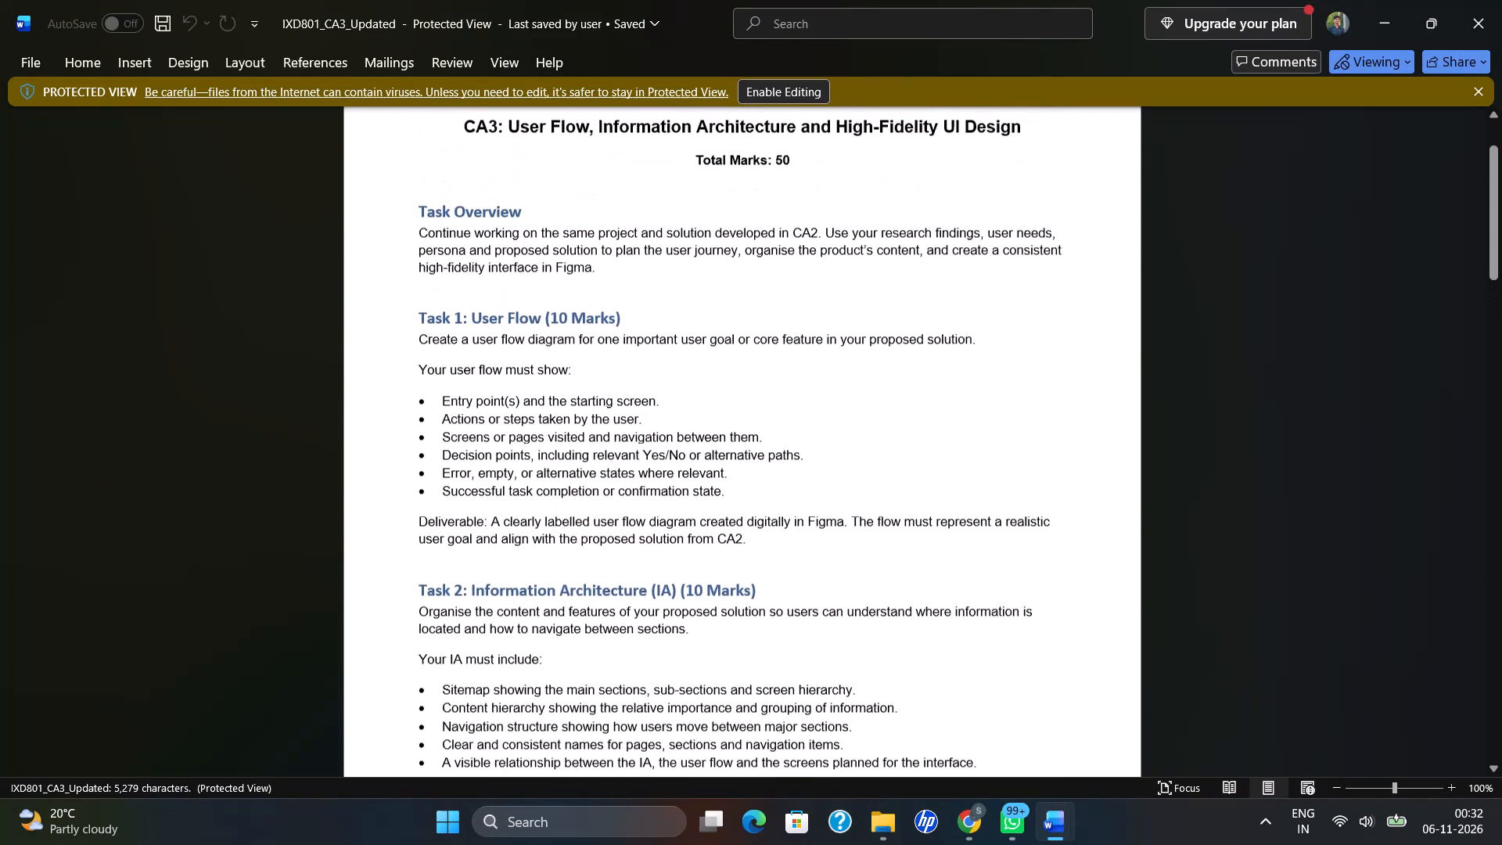
pyautogui.scroll(1, 613, 550)
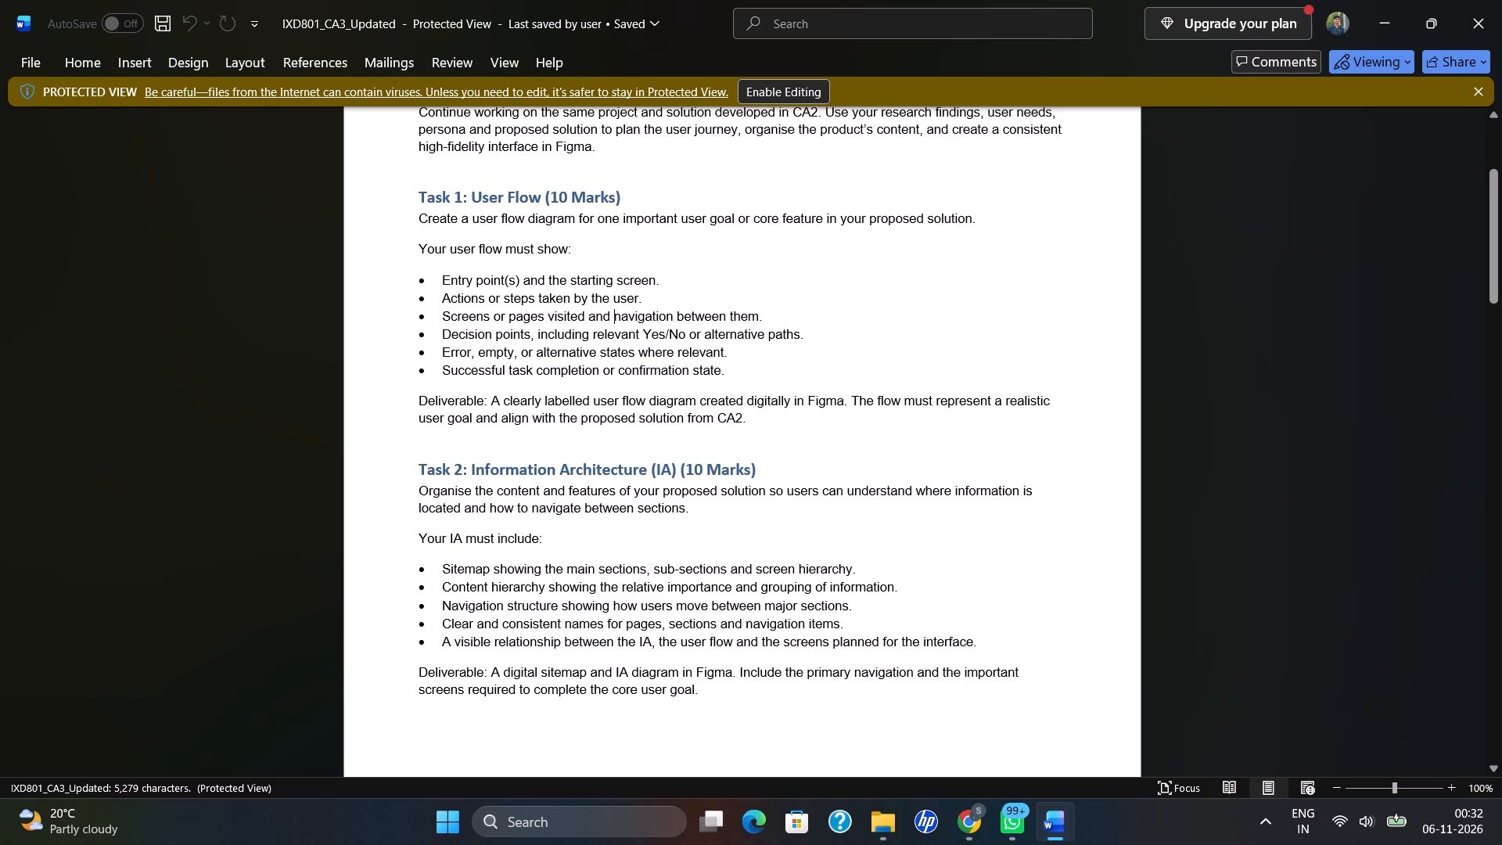
pyautogui.moveTo(677, 468); pyautogui.dragTo(419, 463)
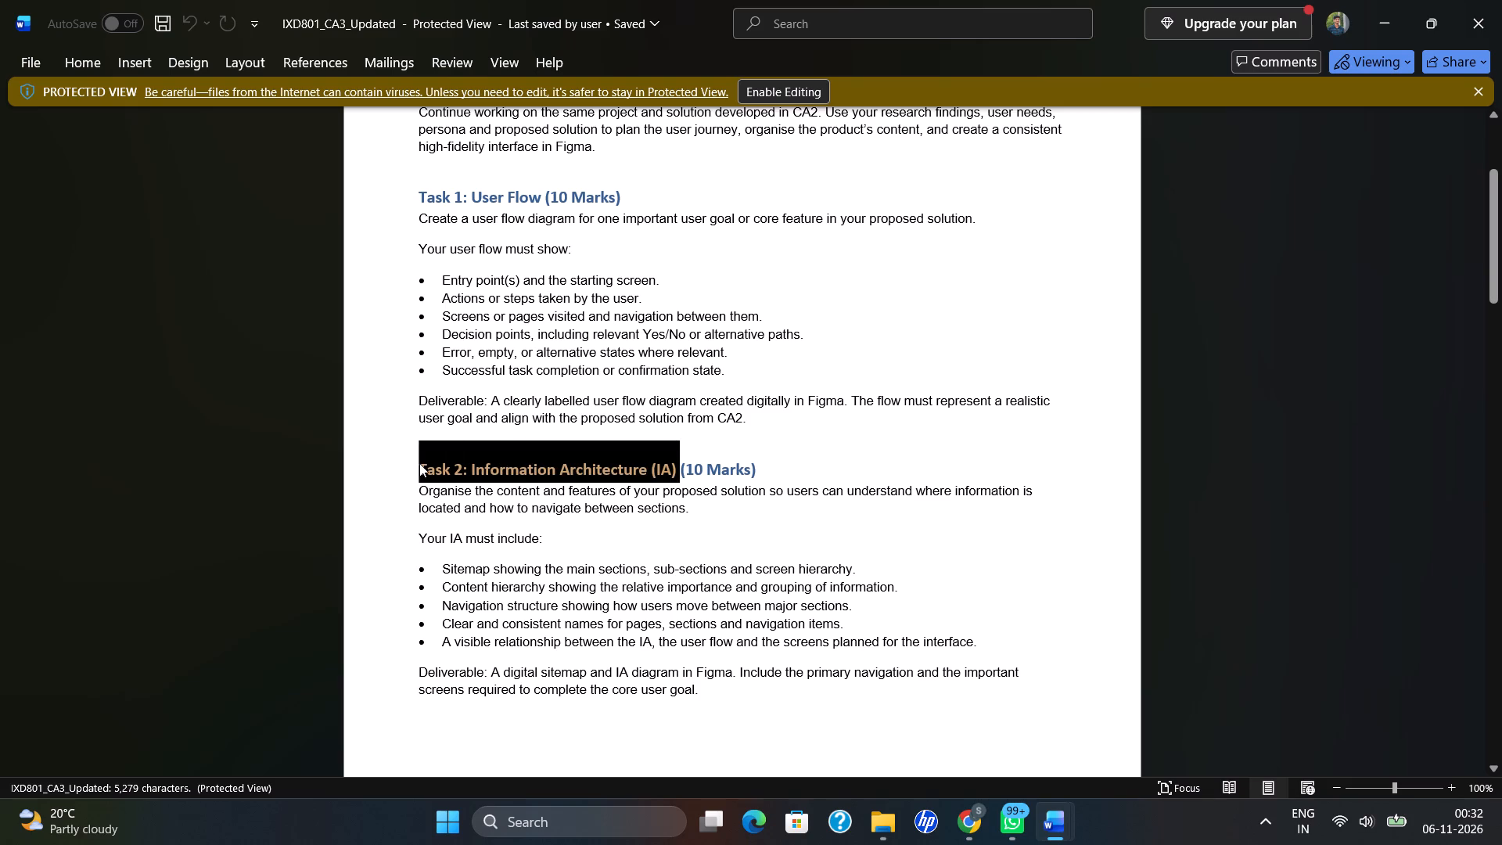
pyautogui.hotkey('ctrl', 'c')
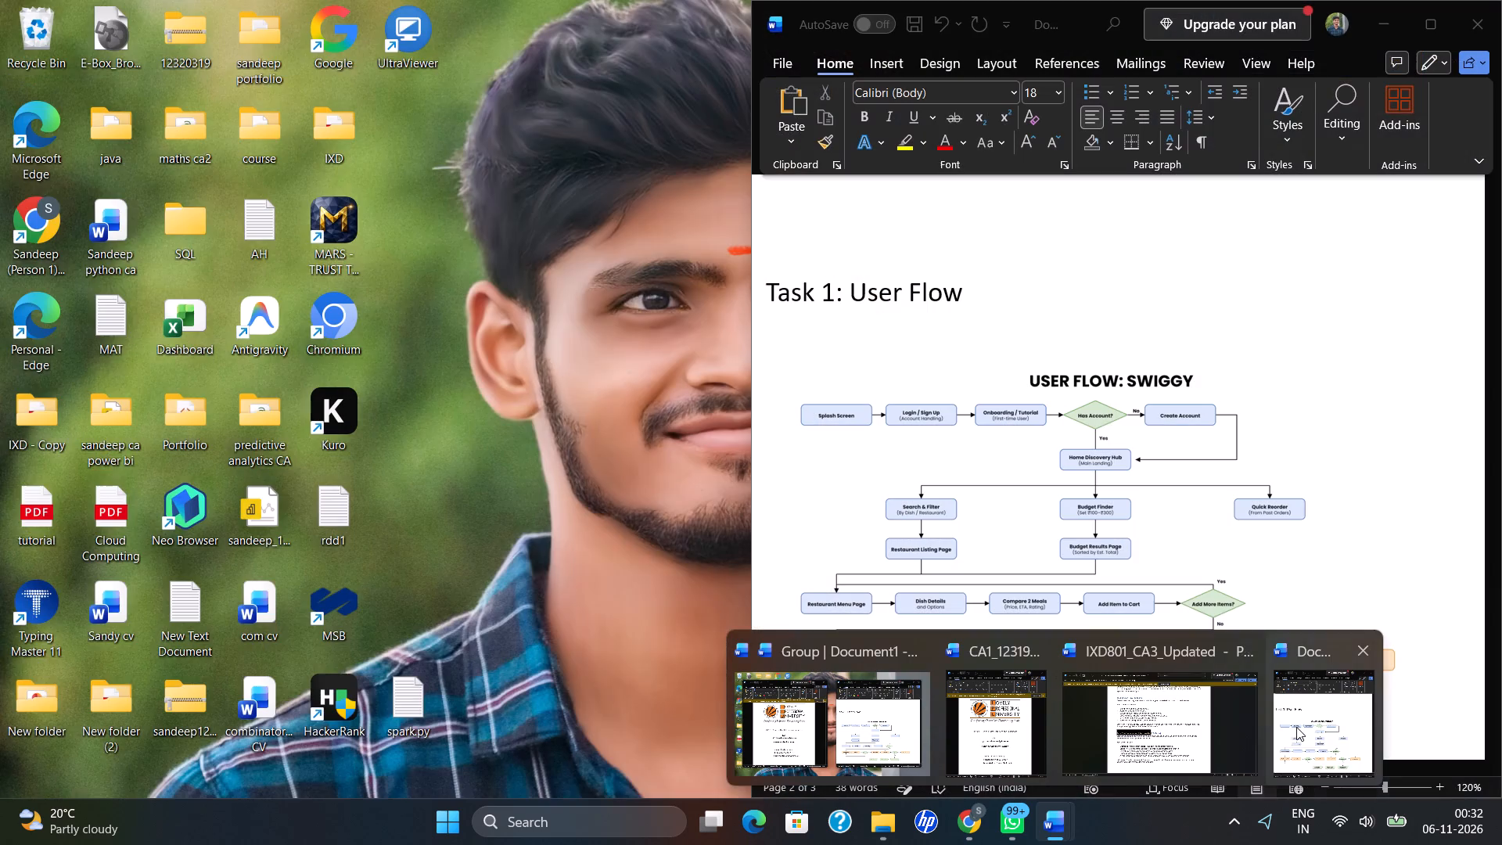
pyautogui.click(1296, 727)
pyautogui.scroll(-1, 1260, 630)
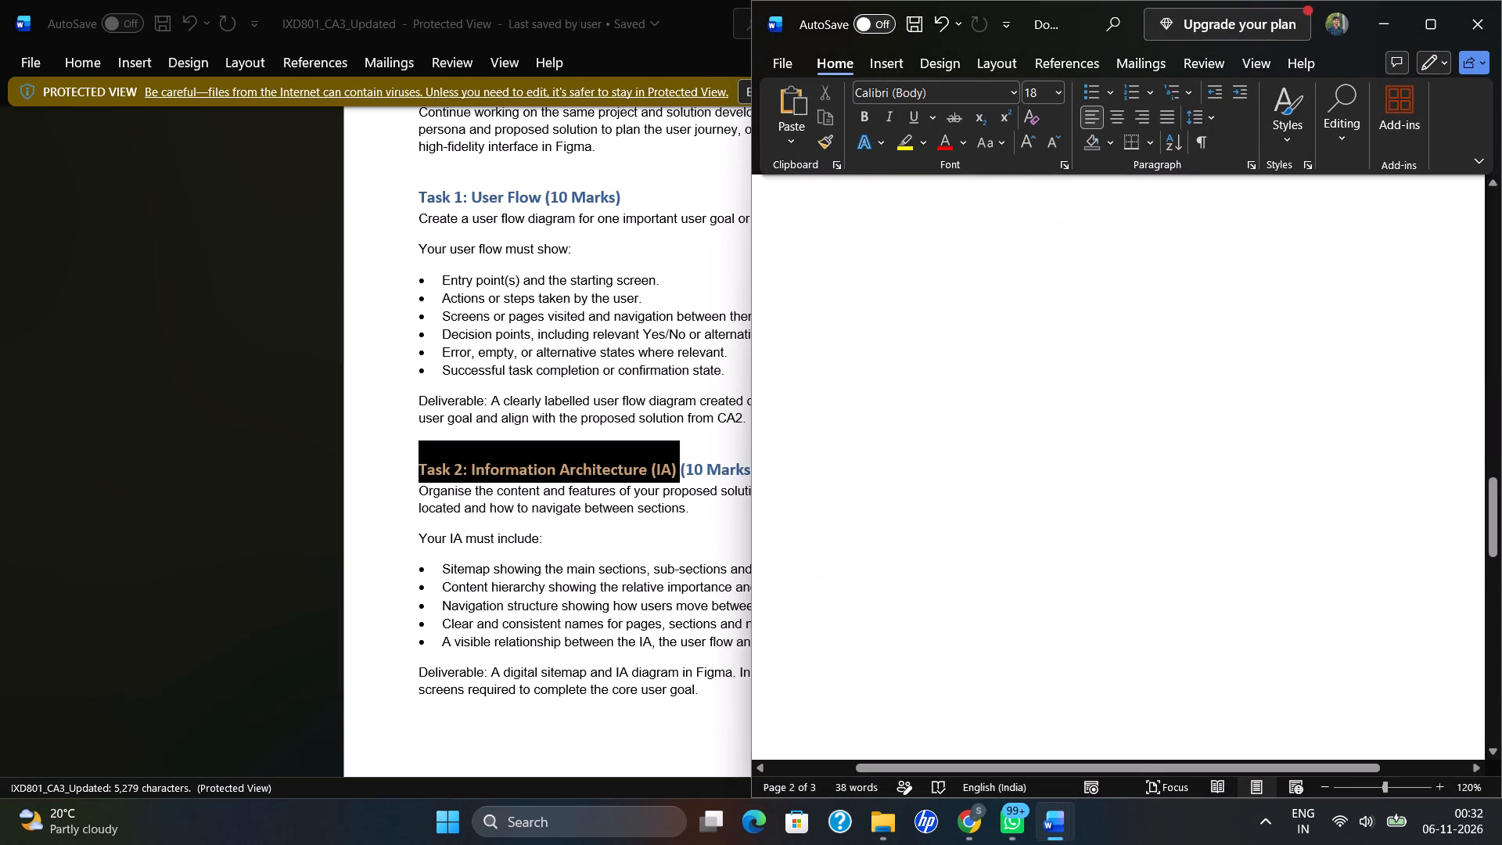
pyautogui.scroll(-1, 1260, 630)
pyautogui.keyDown('ctrl'); pyautogui.scroll(1, 1260, 630); pyautogui.keyUp('ctrl')
pyautogui.keyDown('ctrl'); pyautogui.scroll(-1, 1260, 630); pyautogui.keyUp('ctrl')
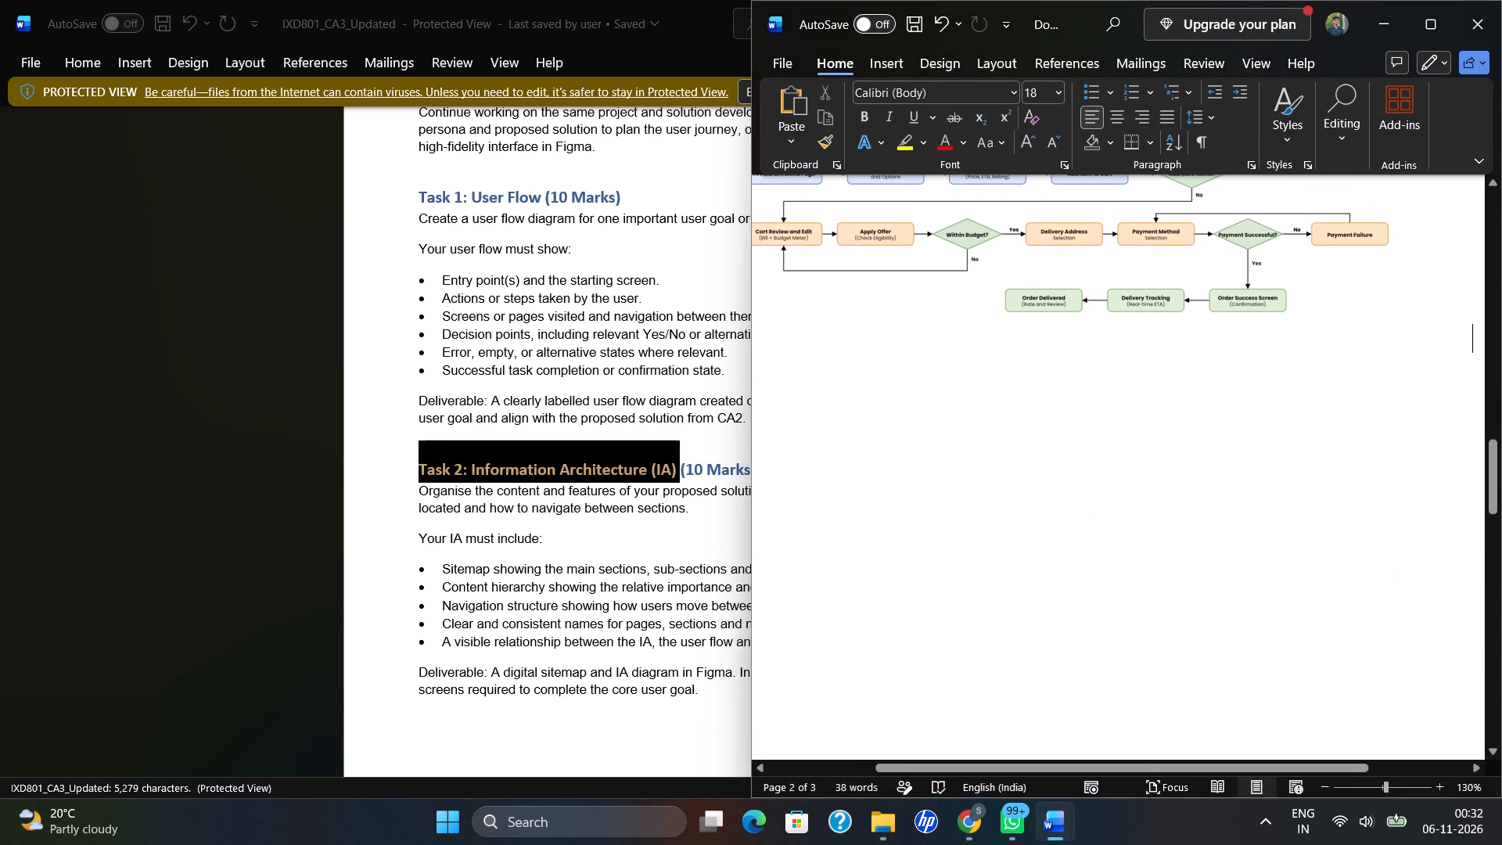
pyautogui.press('Return')
pyautogui.keyDown('ctrl'); pyautogui.scroll(-1, 1260, 630); pyautogui.keyUp('ctrl')
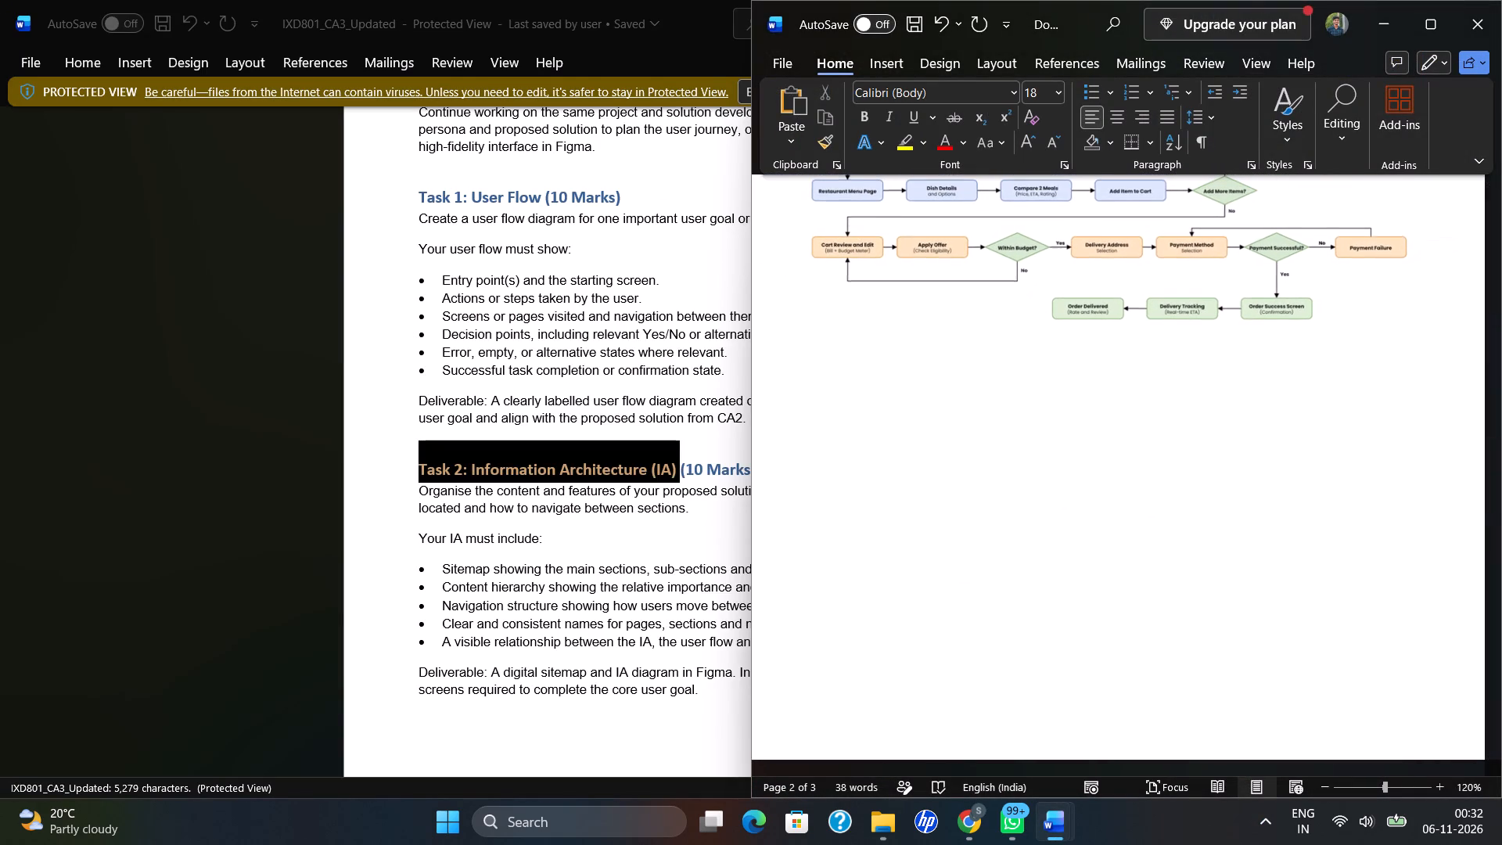
pyautogui.hotkey('ctrl', 'v')
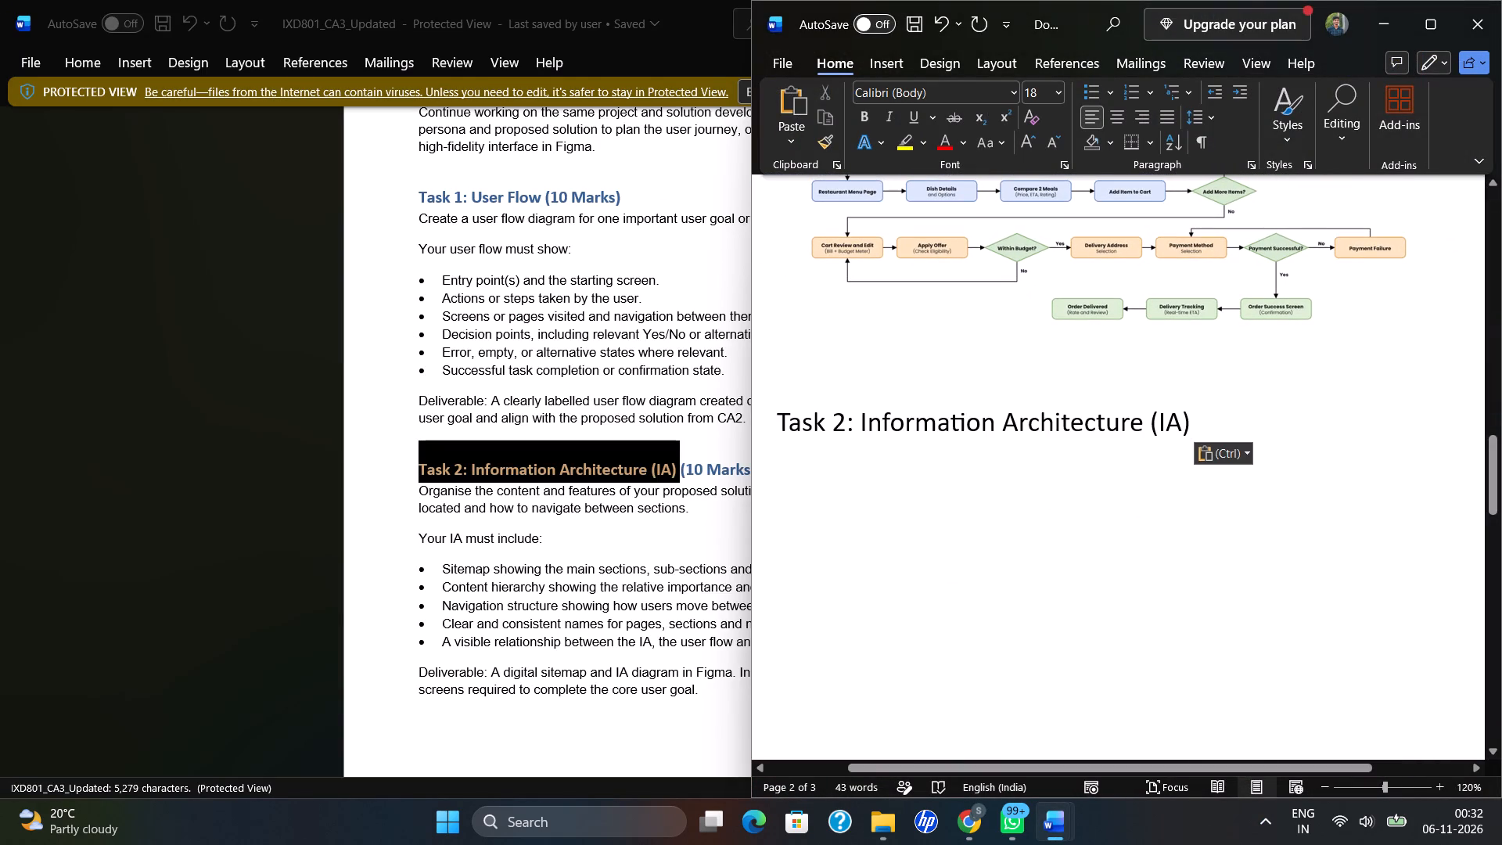
# Insert the AI image from the Downloads folder on a new line below the Task 2 heading, followed by an empty line.
pyautogui.press('Return')
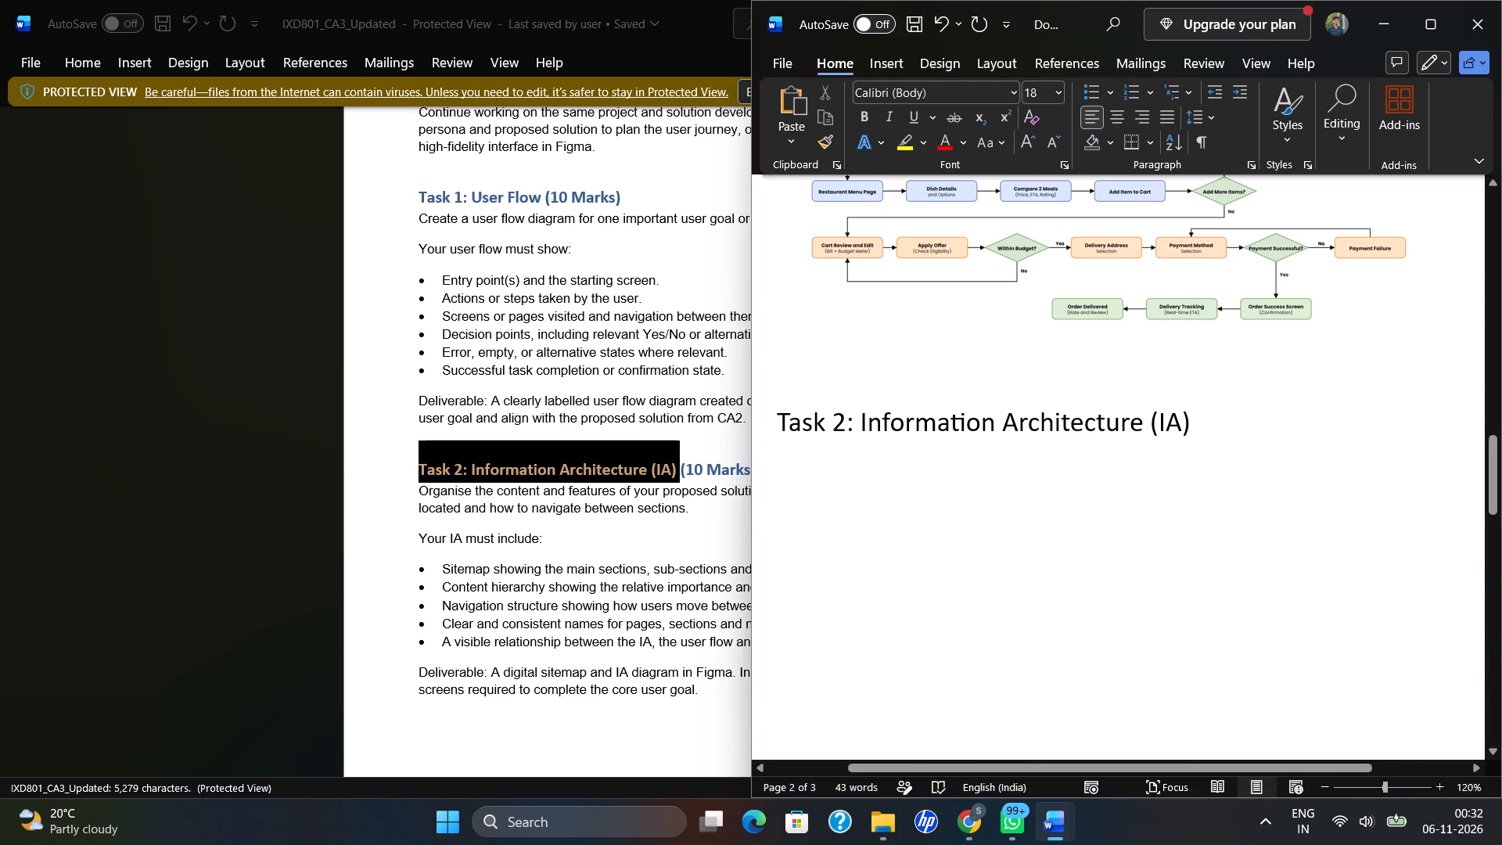
pyautogui.click(883, 810)
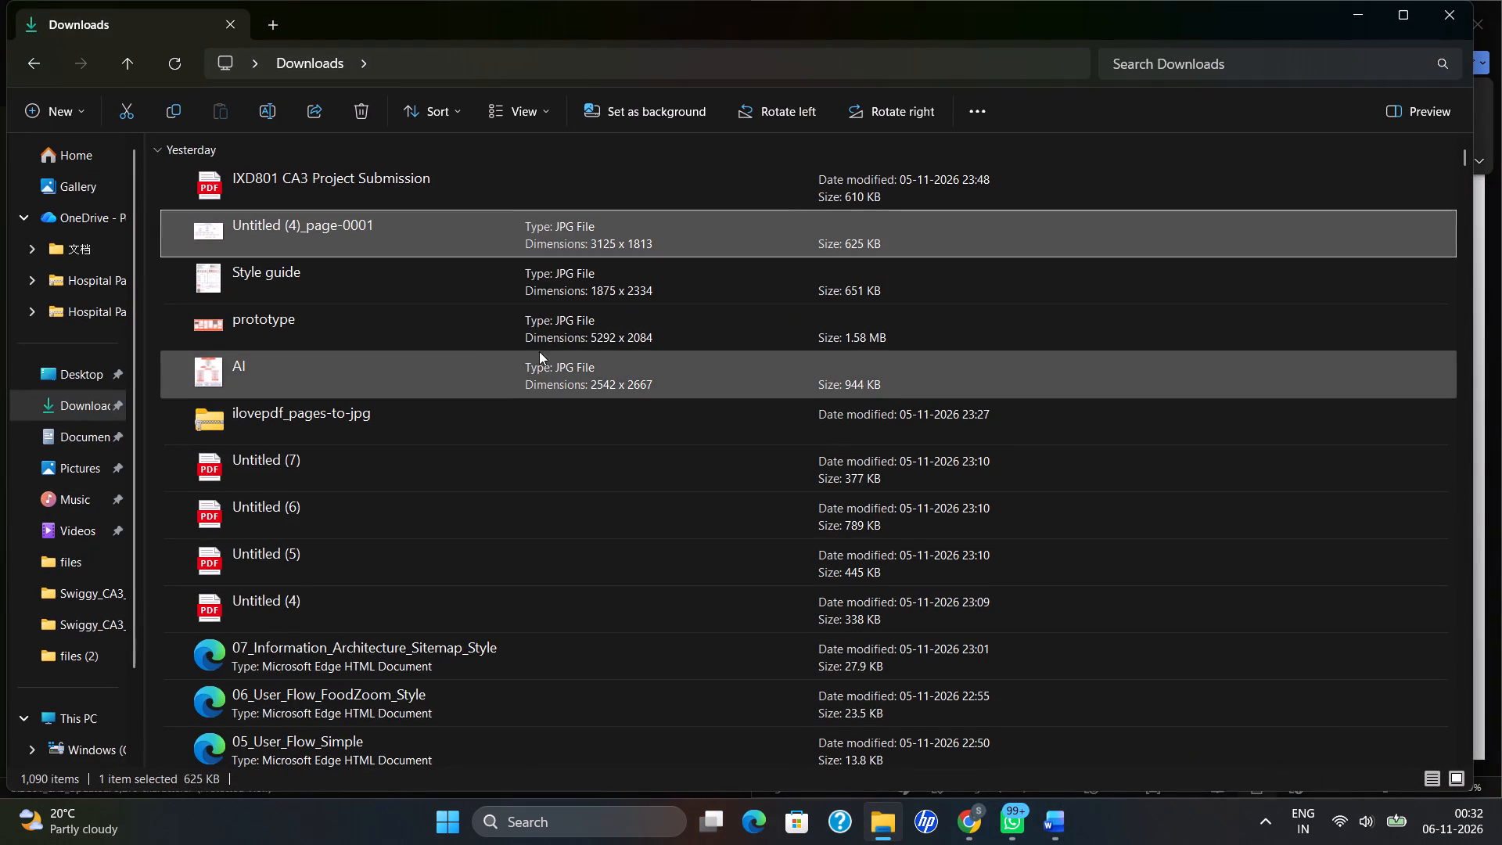
pyautogui.click(470, 355)
pyautogui.rightClick(470, 355)
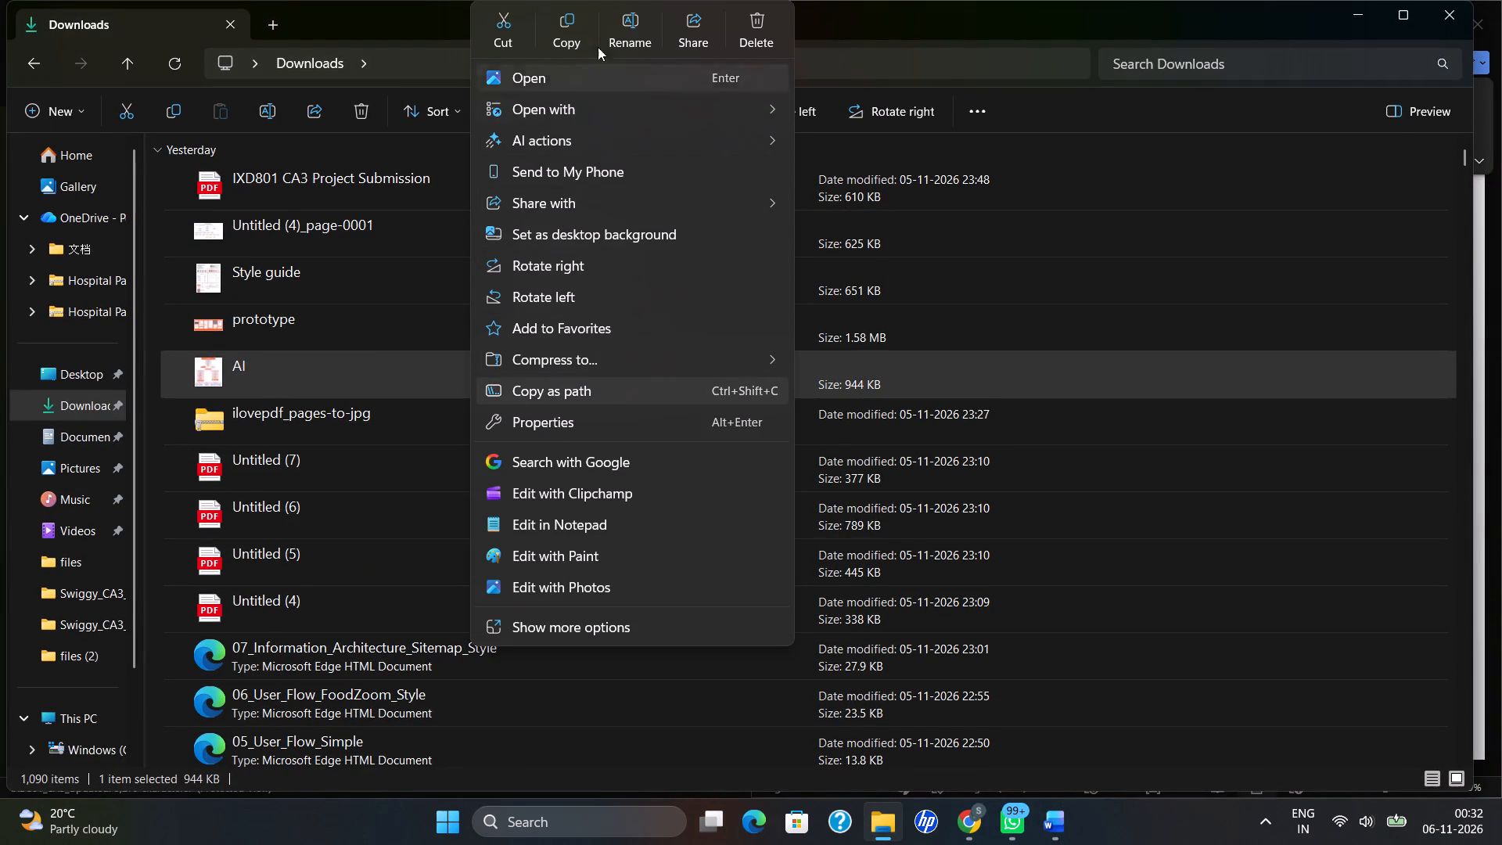
pyautogui.click(575, 28)
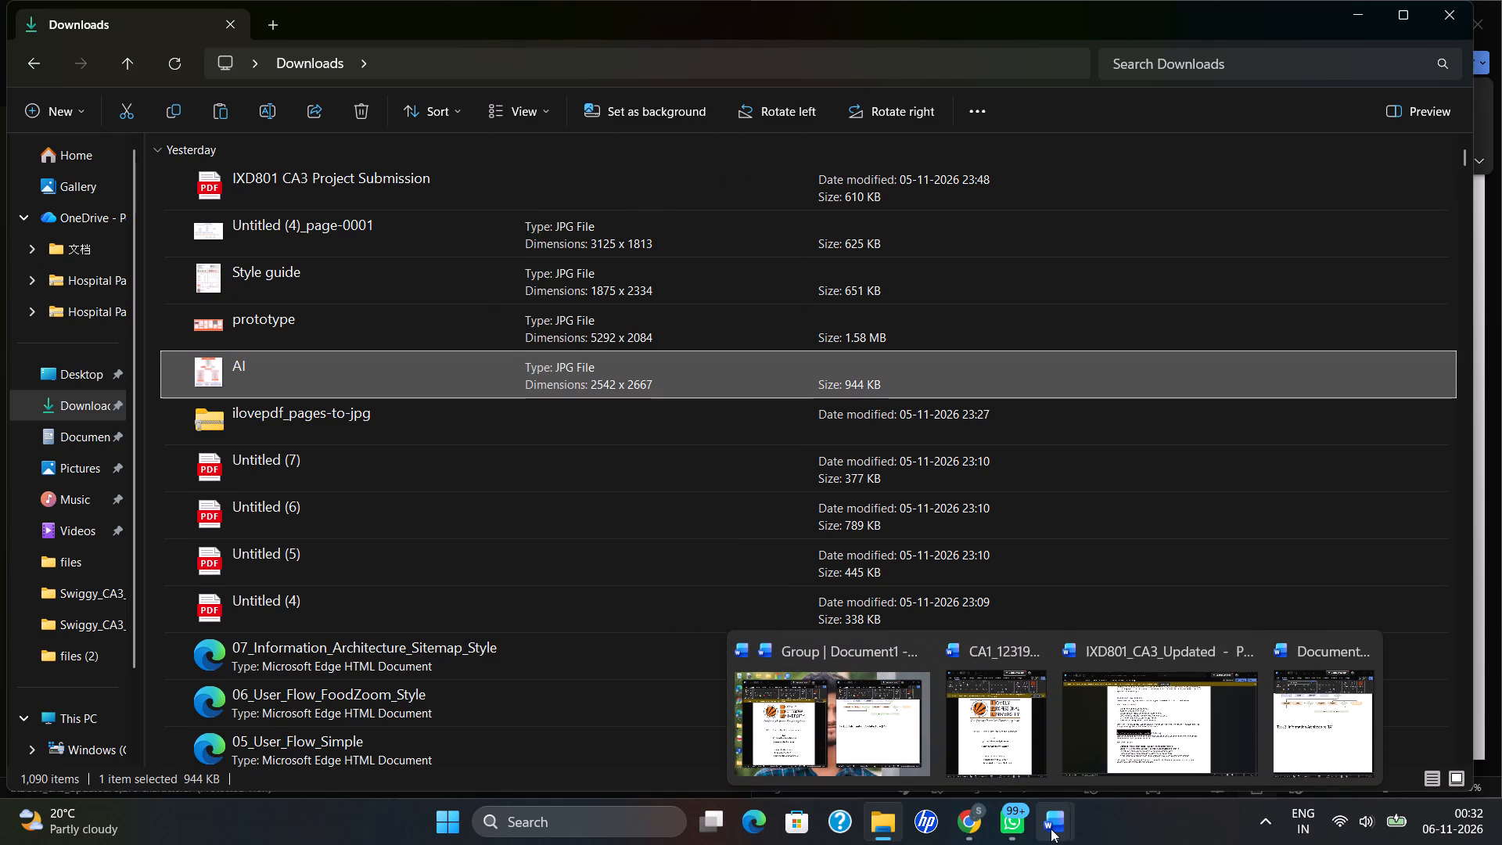
pyautogui.click(1309, 707)
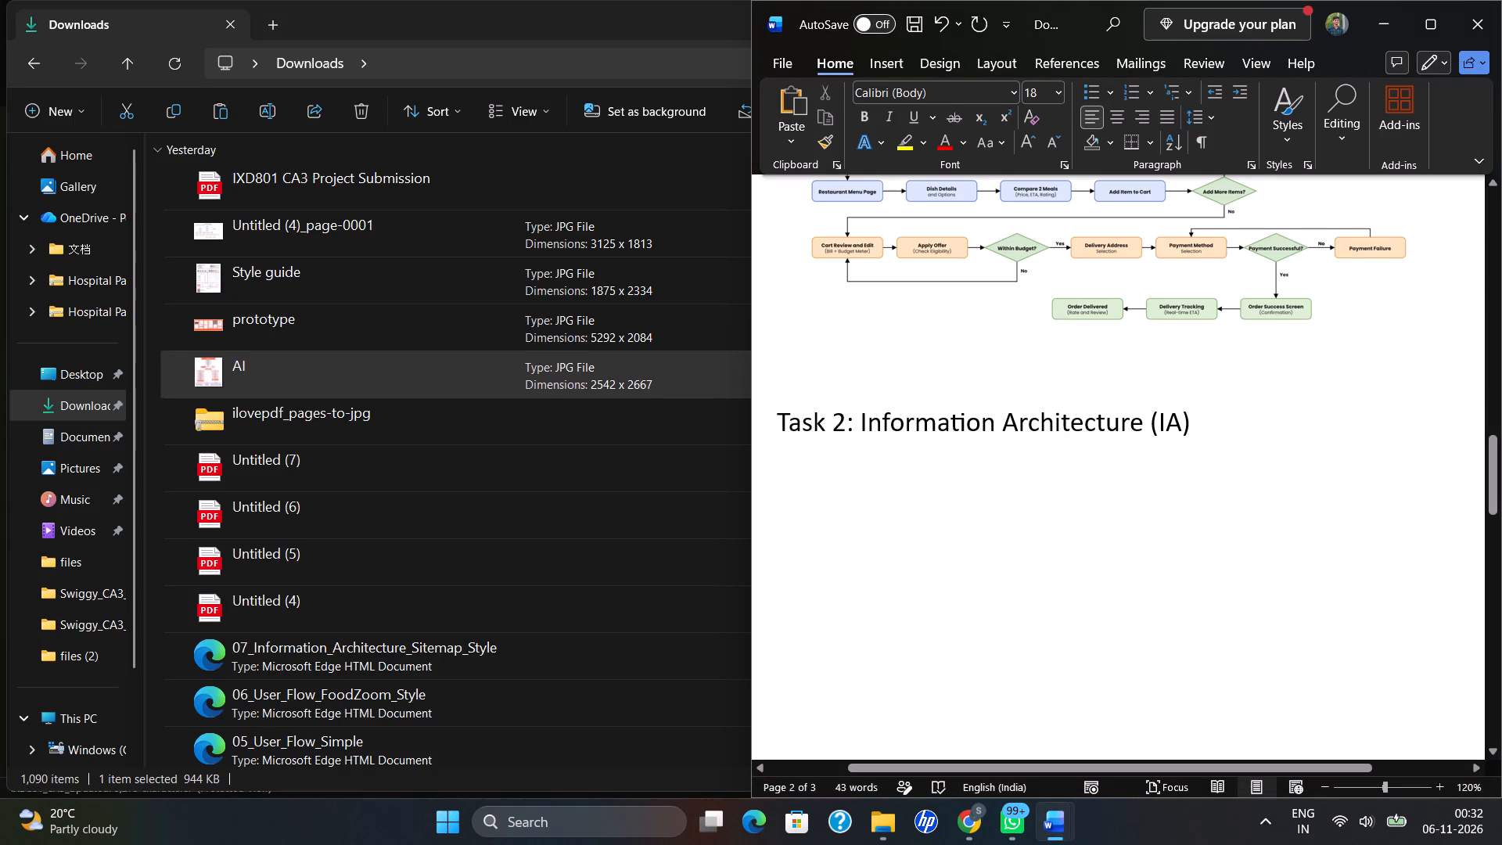
pyautogui.hotkey('ctrl', 'v')
pyautogui.keyDown('ctrl'); pyautogui.scroll(-1, 842, 528); pyautogui.keyUp('ctrl')
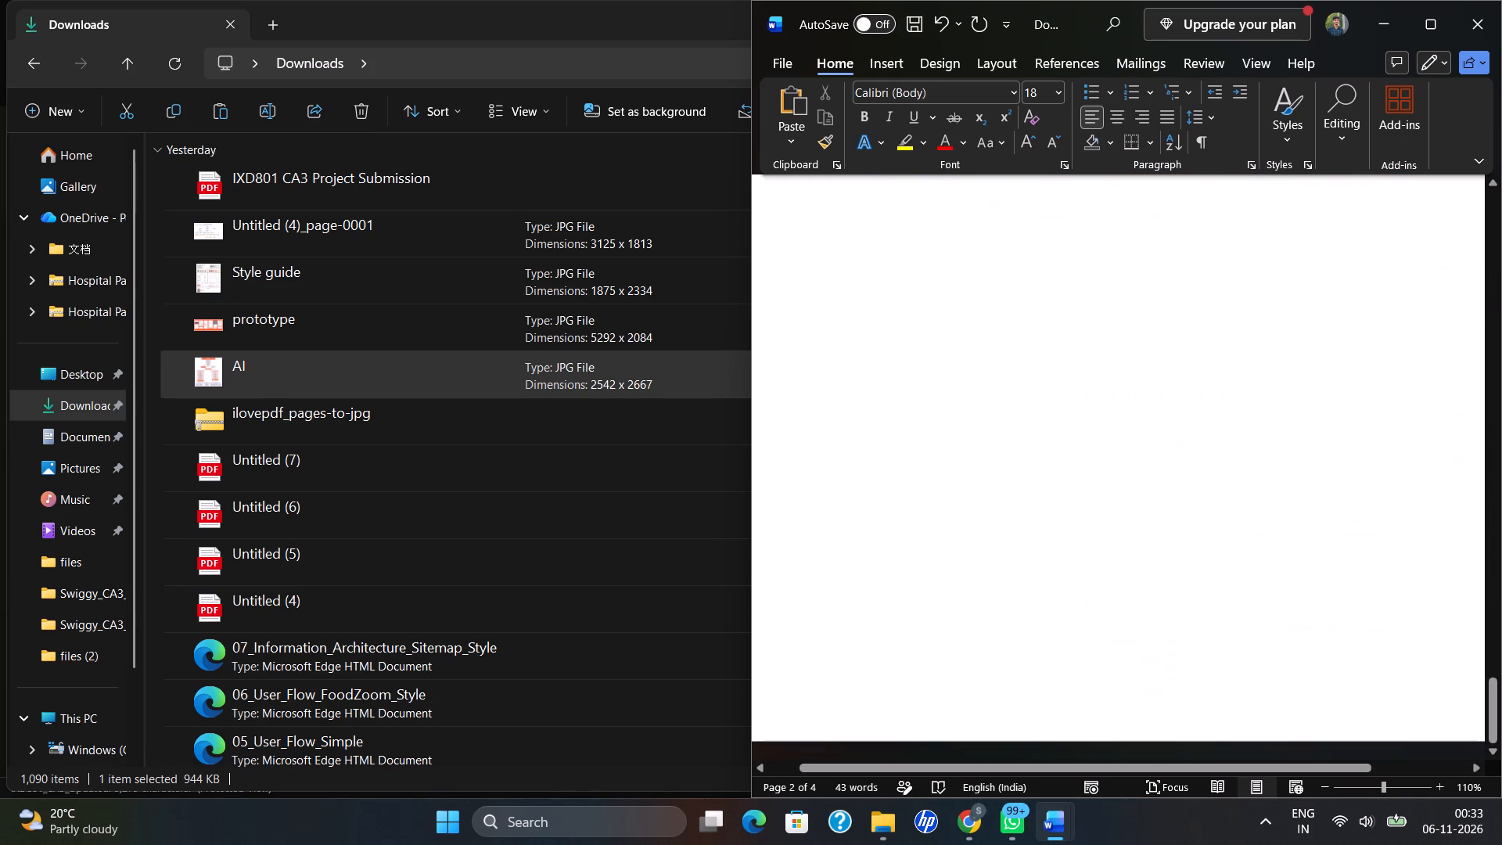
pyautogui.press('Return')
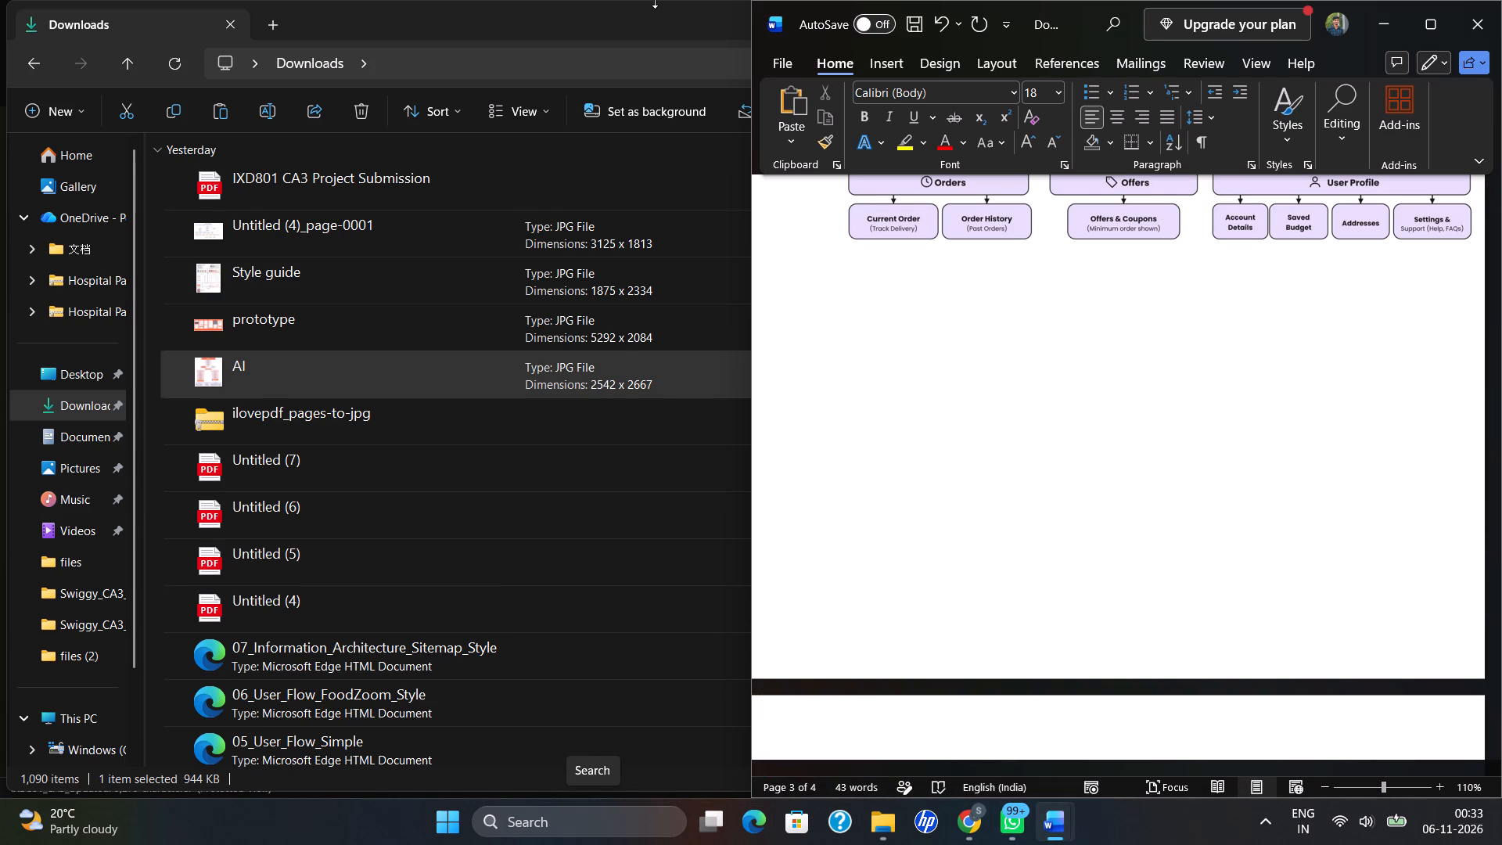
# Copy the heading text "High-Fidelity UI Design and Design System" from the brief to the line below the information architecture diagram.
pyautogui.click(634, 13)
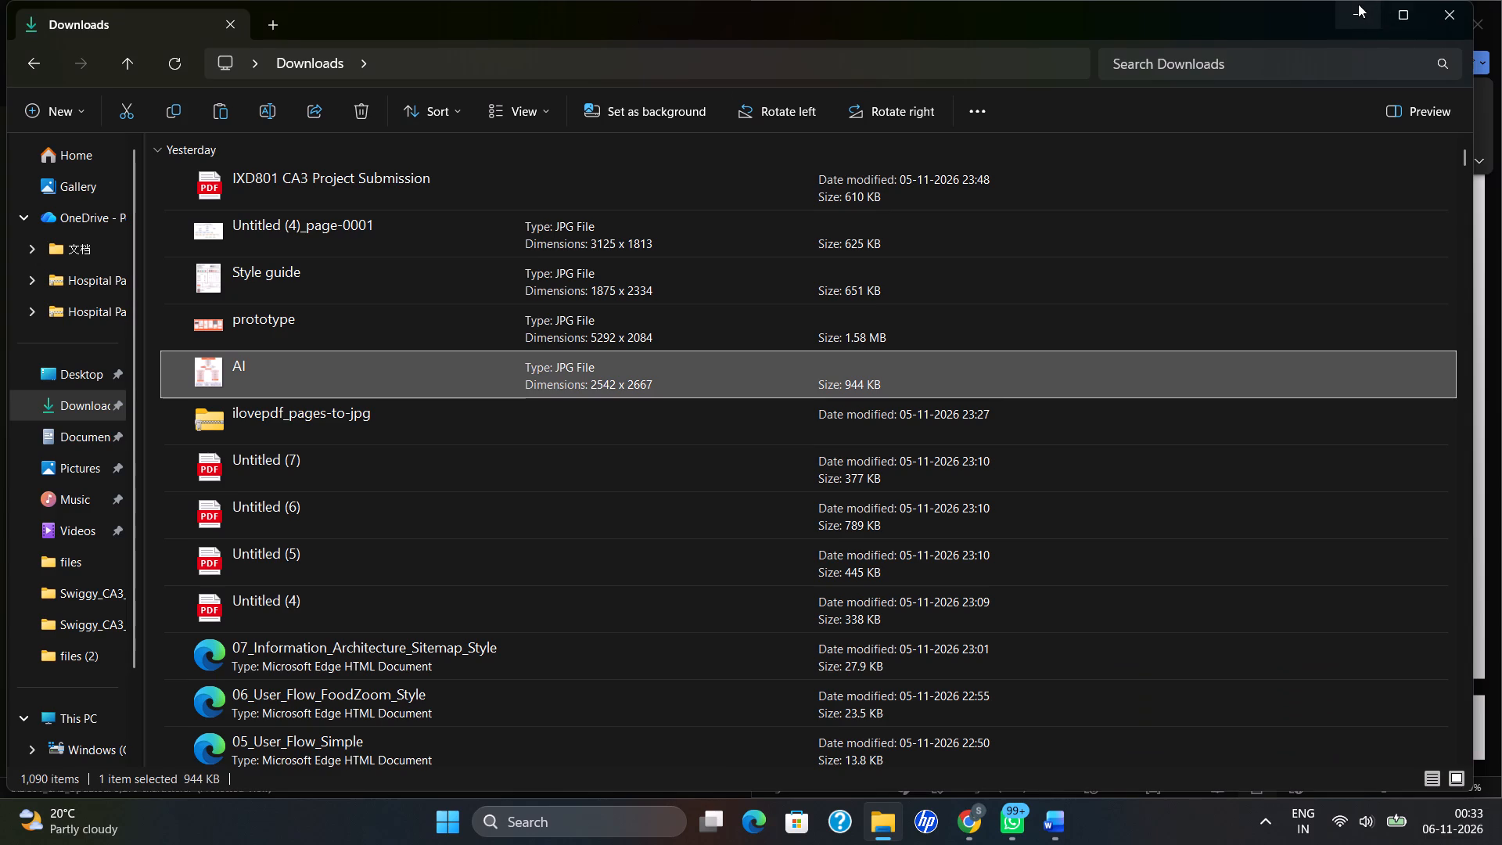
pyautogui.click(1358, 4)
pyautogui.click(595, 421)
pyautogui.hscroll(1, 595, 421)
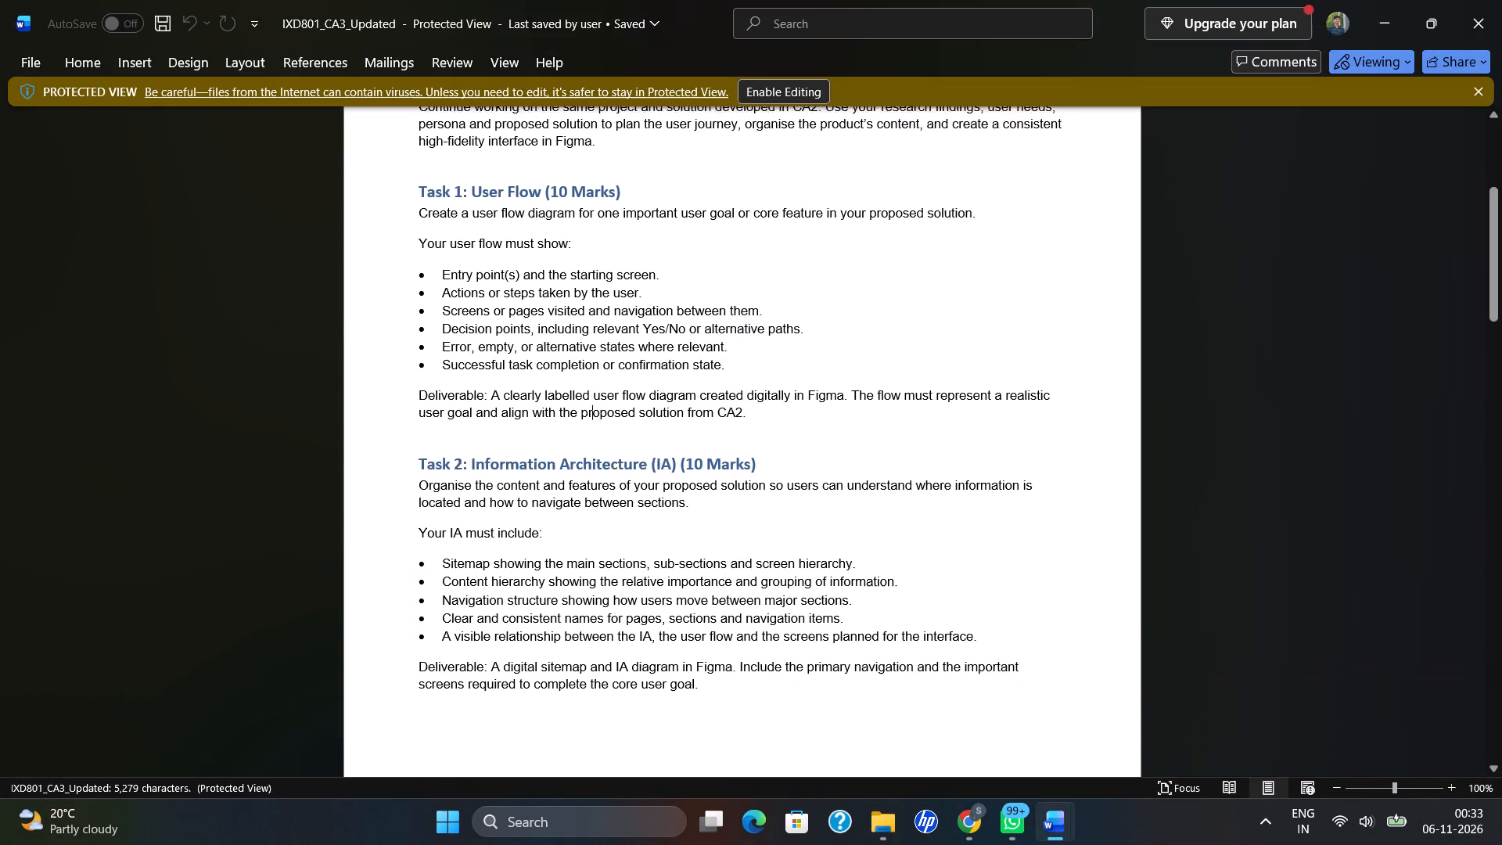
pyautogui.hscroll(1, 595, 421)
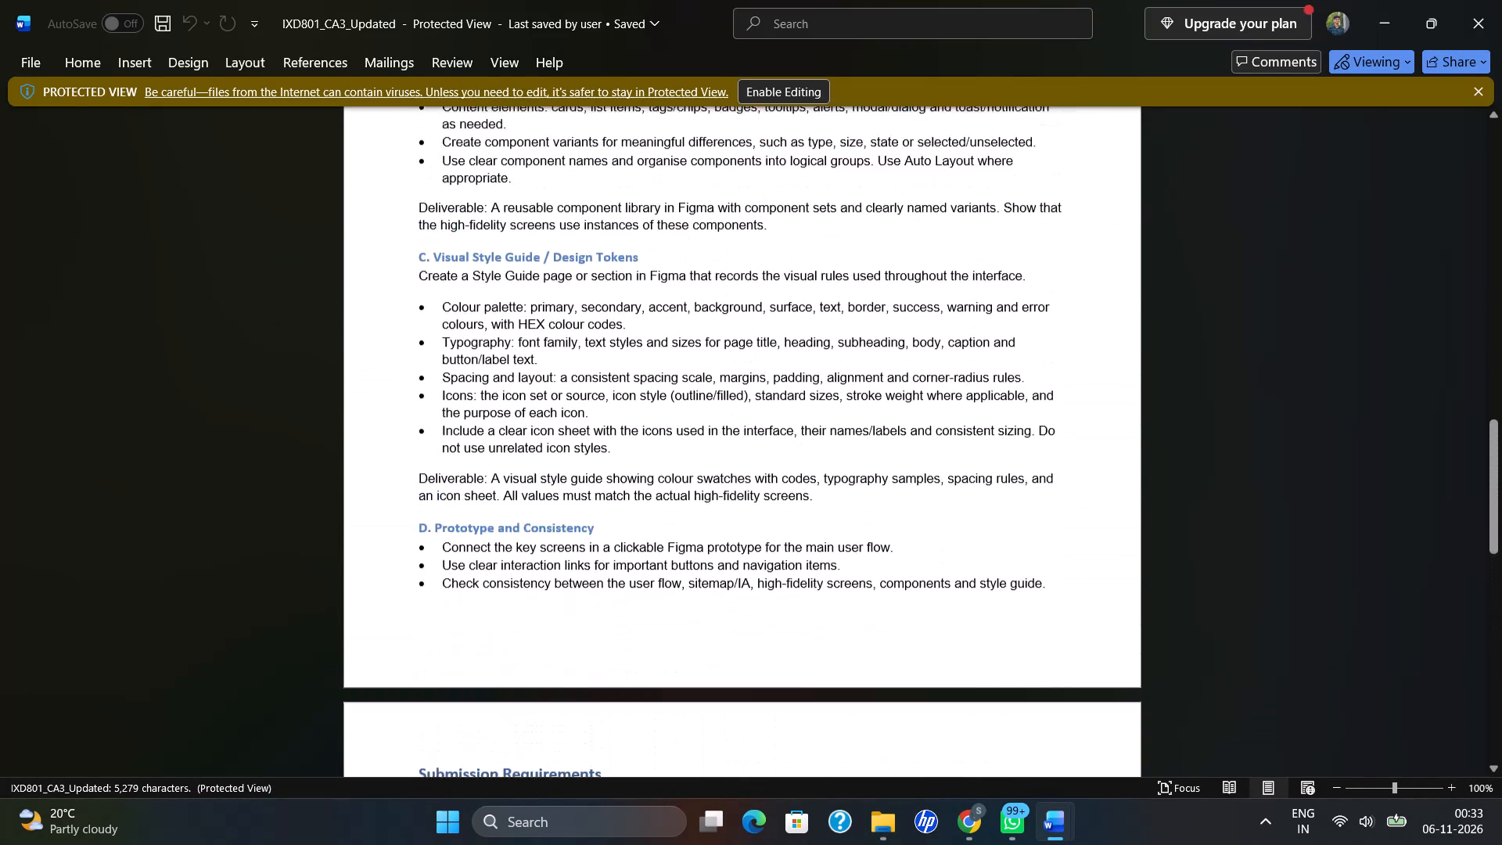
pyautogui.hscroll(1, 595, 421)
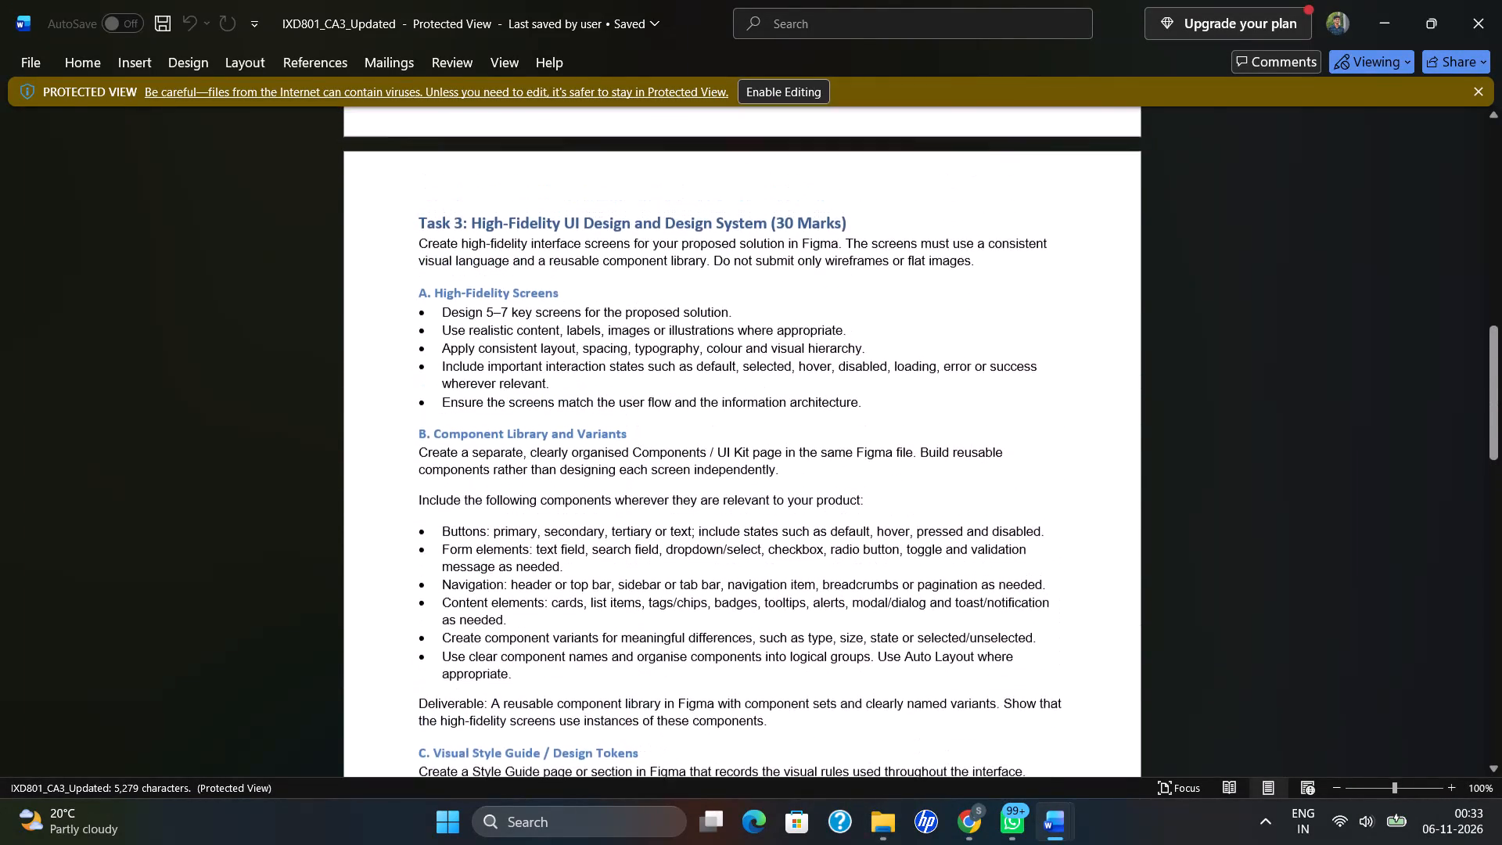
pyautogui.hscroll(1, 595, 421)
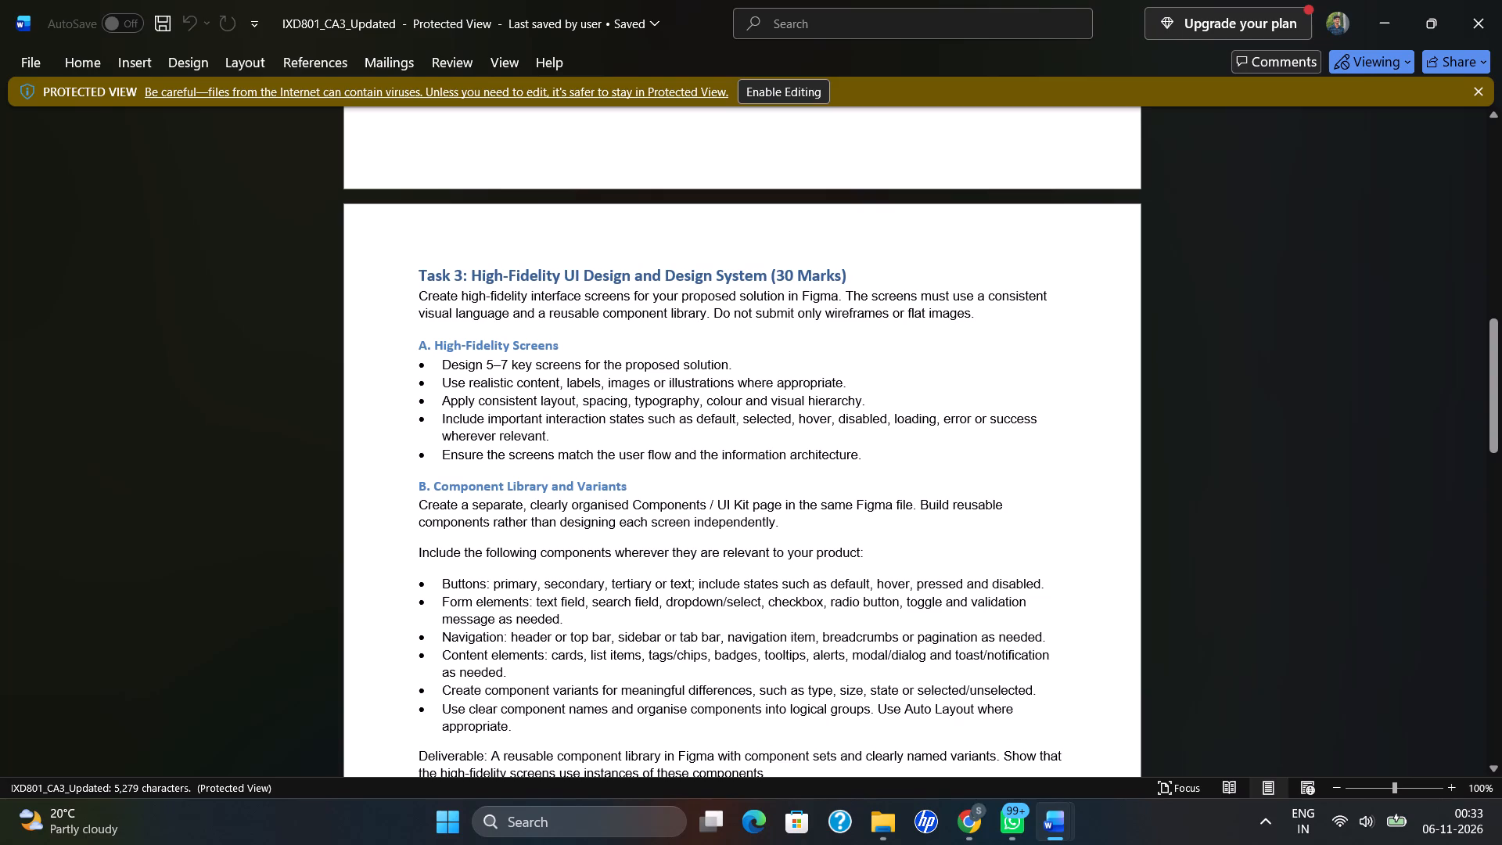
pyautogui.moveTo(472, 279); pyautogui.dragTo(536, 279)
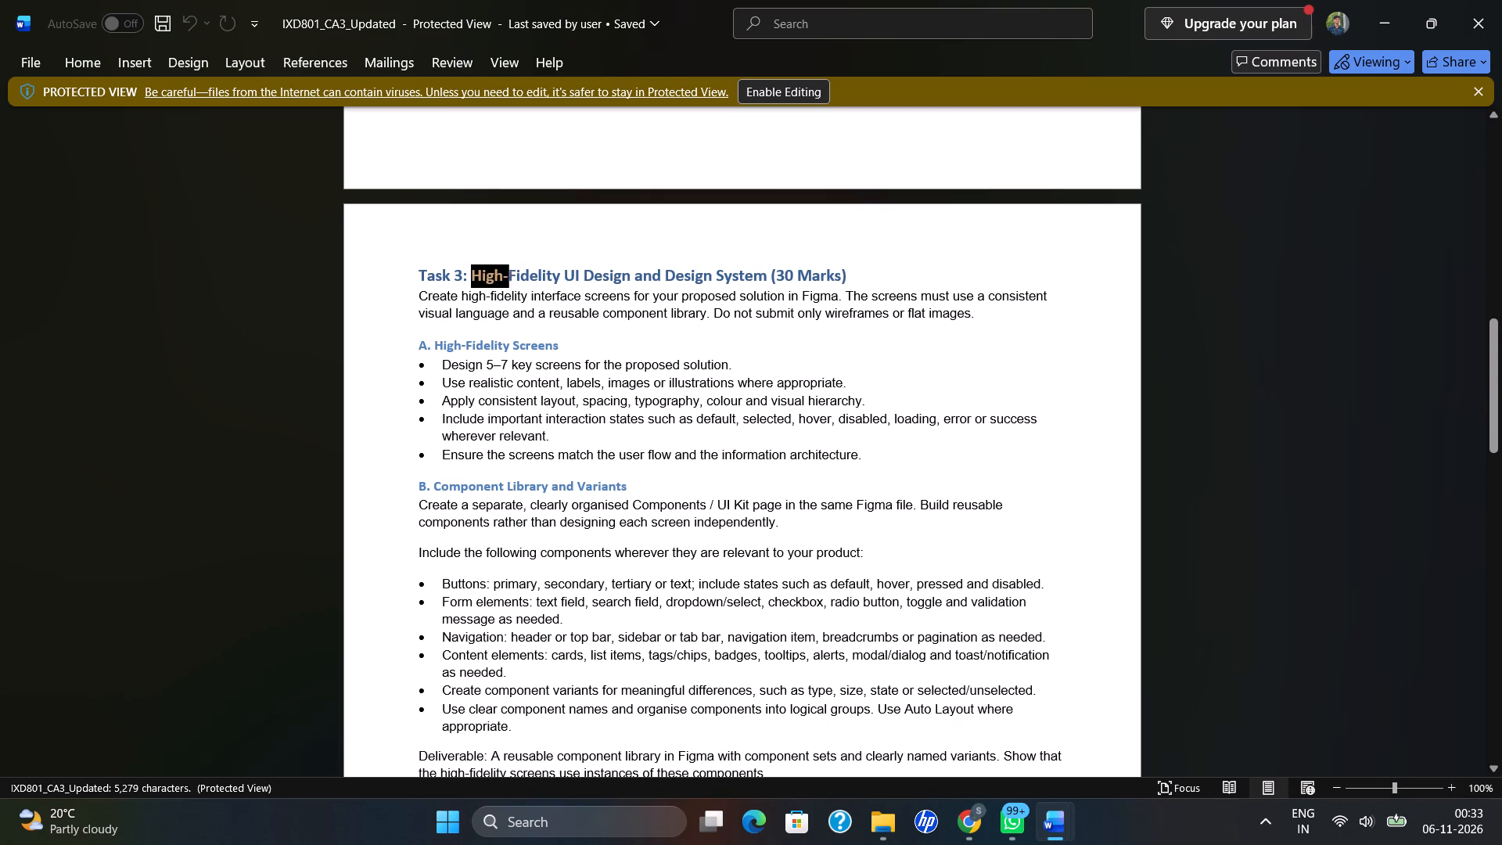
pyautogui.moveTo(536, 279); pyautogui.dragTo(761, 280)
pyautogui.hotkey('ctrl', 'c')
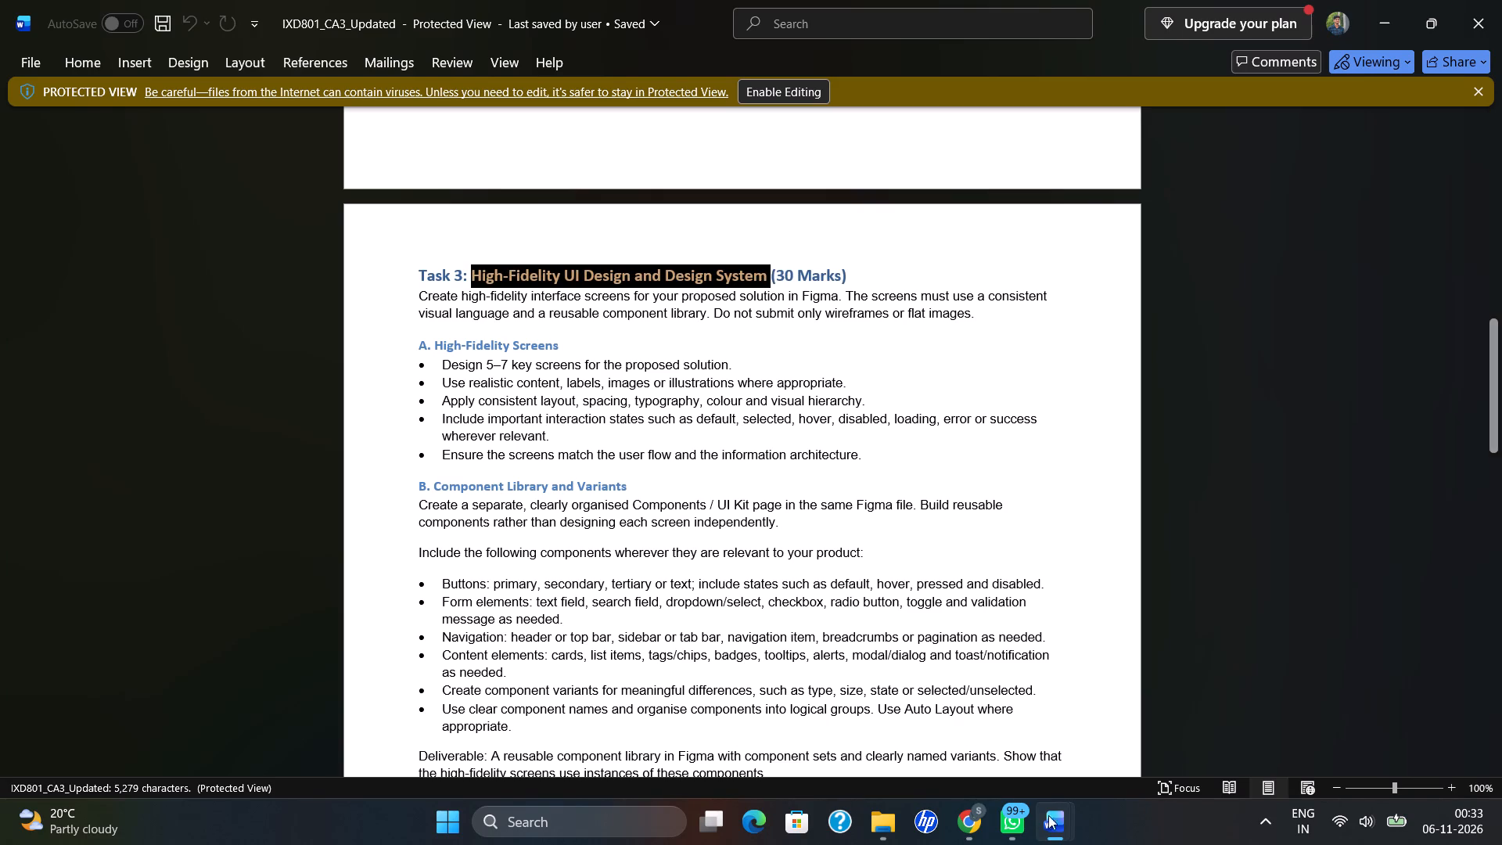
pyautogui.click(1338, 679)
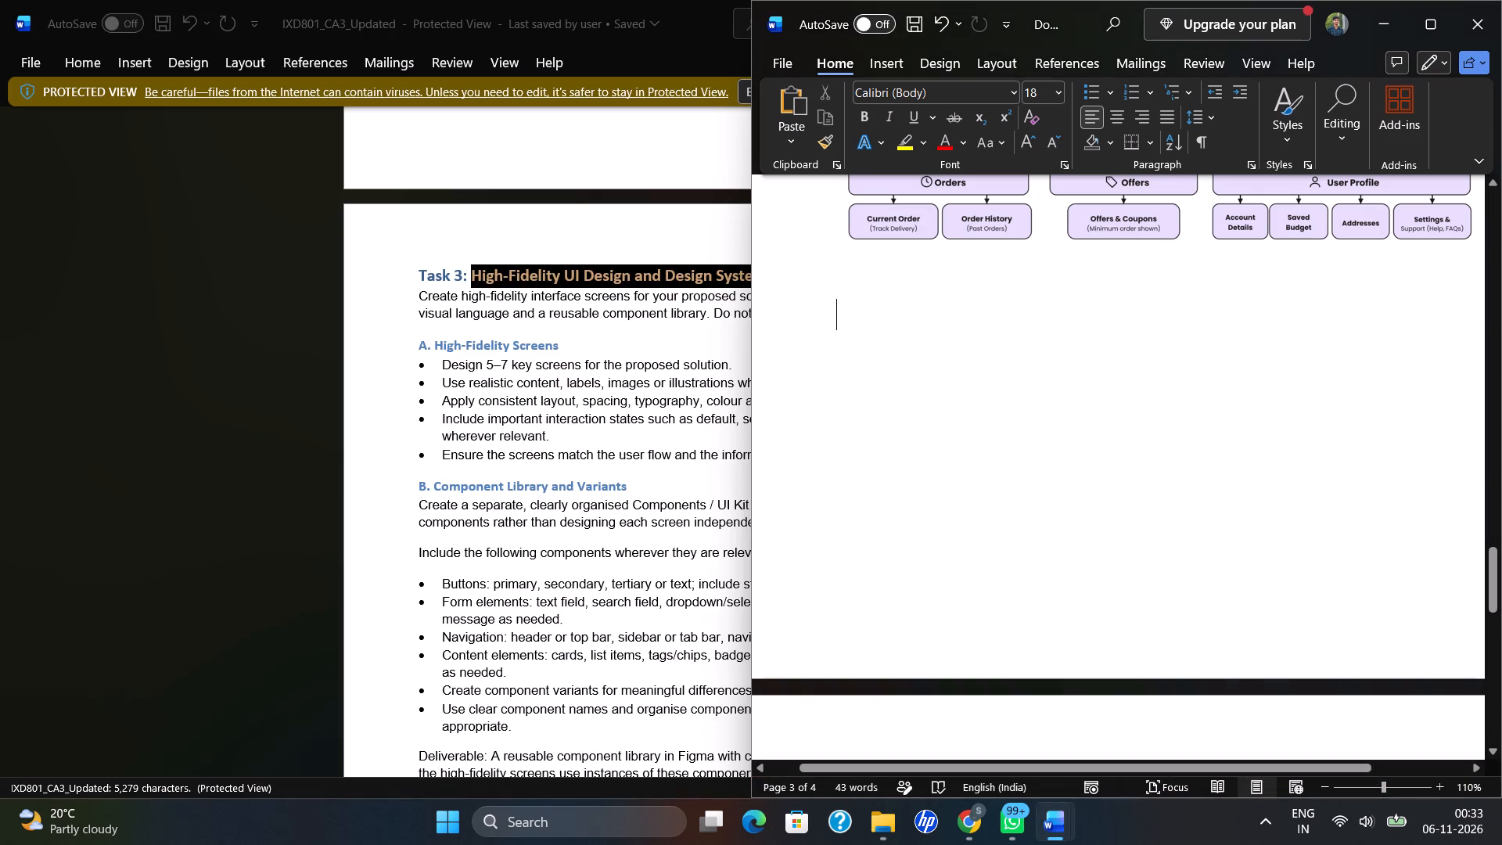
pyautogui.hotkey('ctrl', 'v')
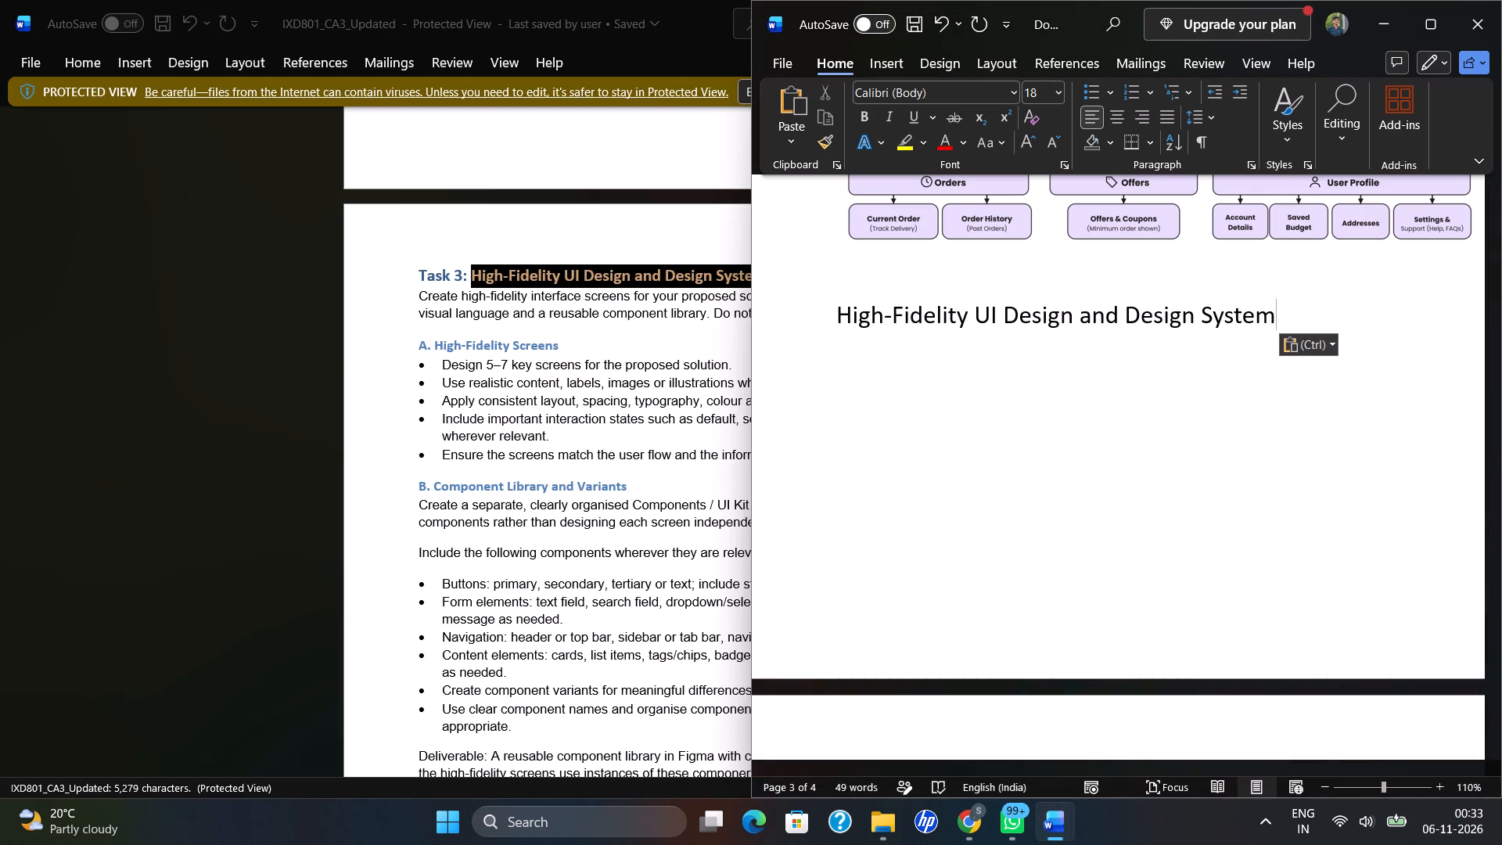
# Replace the pasted heading below the information architecture diagram with the brief's full "Task 3: High-Fidelity UI Design and Design System" heading.
pyautogui.moveTo(417, 277); pyautogui.dragTo(770, 271)
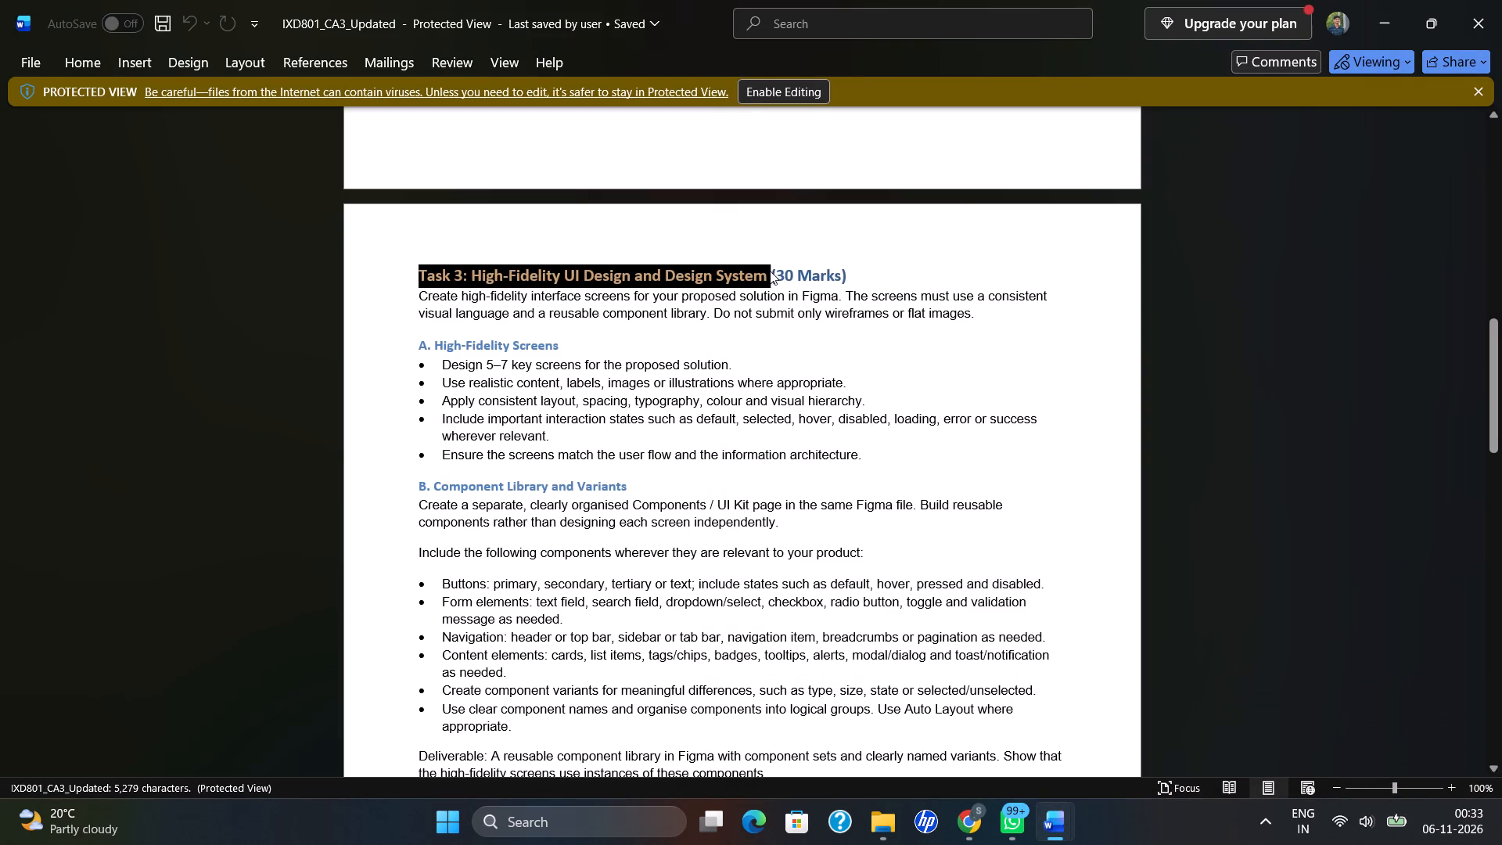
pyautogui.moveTo(770, 271); pyautogui.dragTo(769, 271)
pyautogui.hotkey('ctrl', 'c')
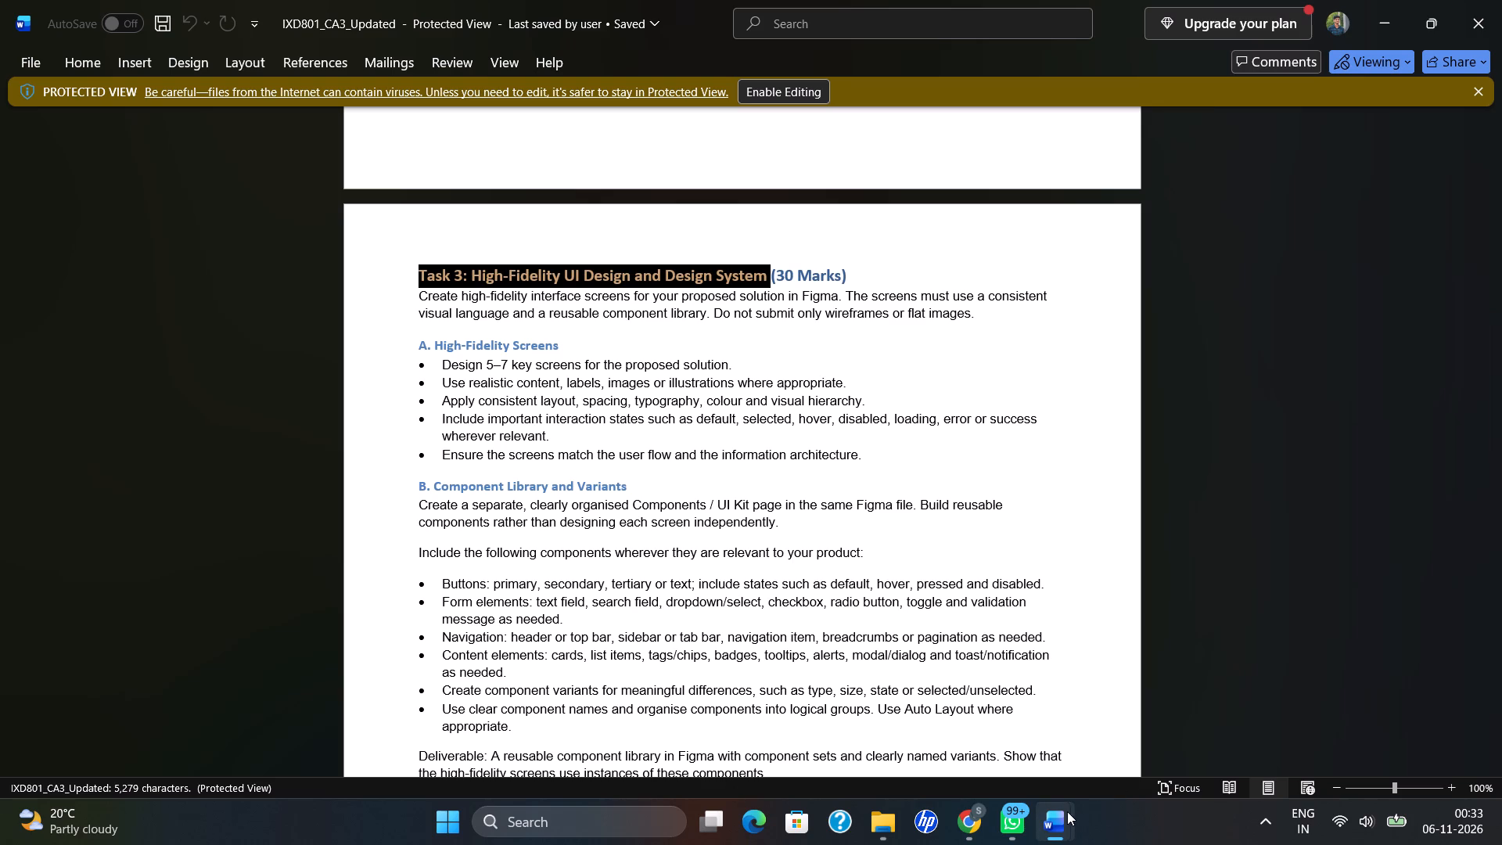
pyautogui.click(1327, 698)
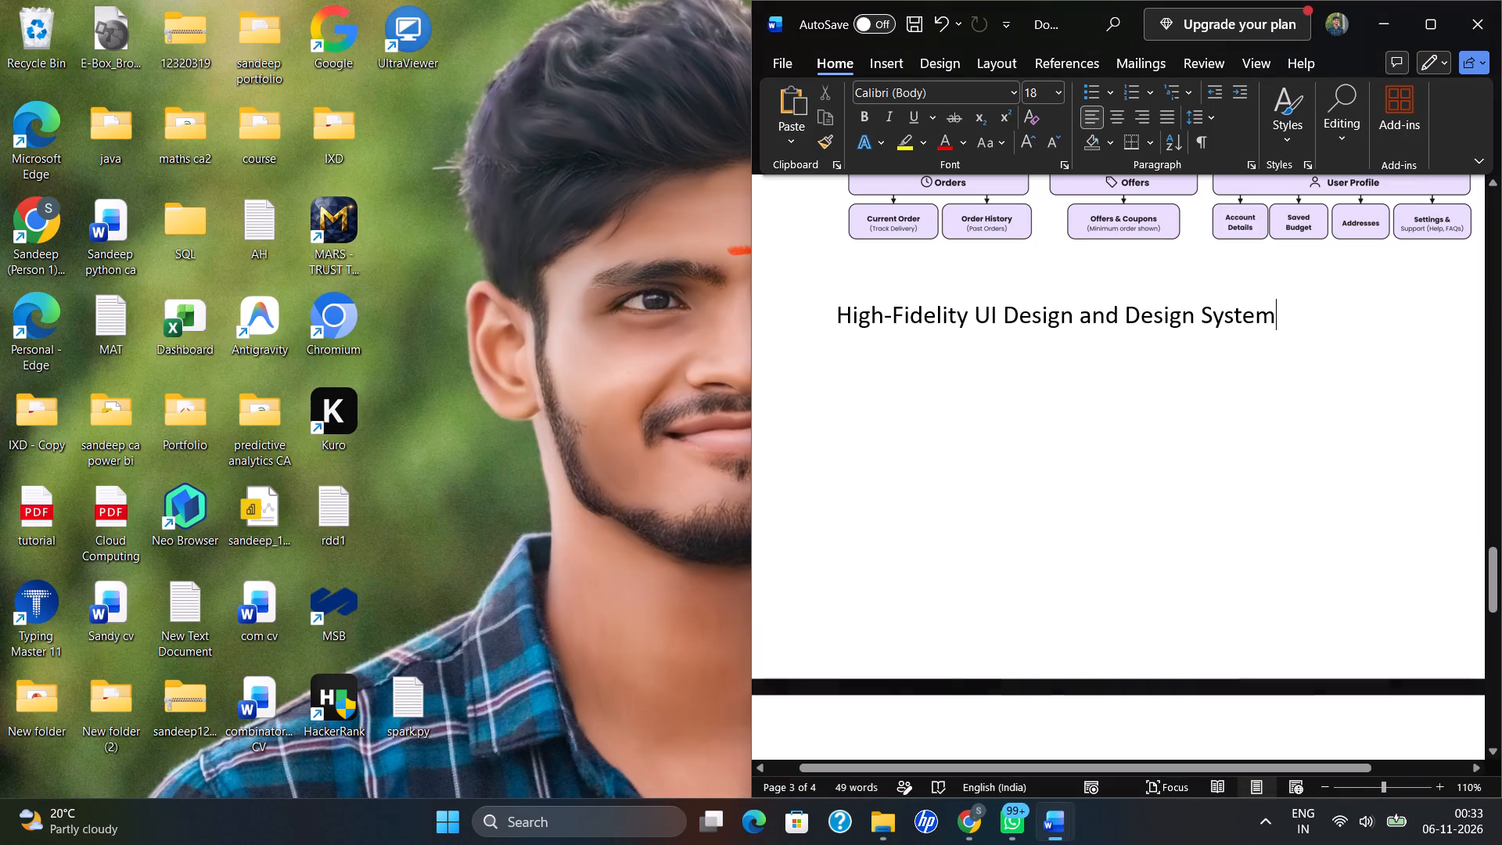
pyautogui.moveTo(1292, 317); pyautogui.dragTo(870, 297)
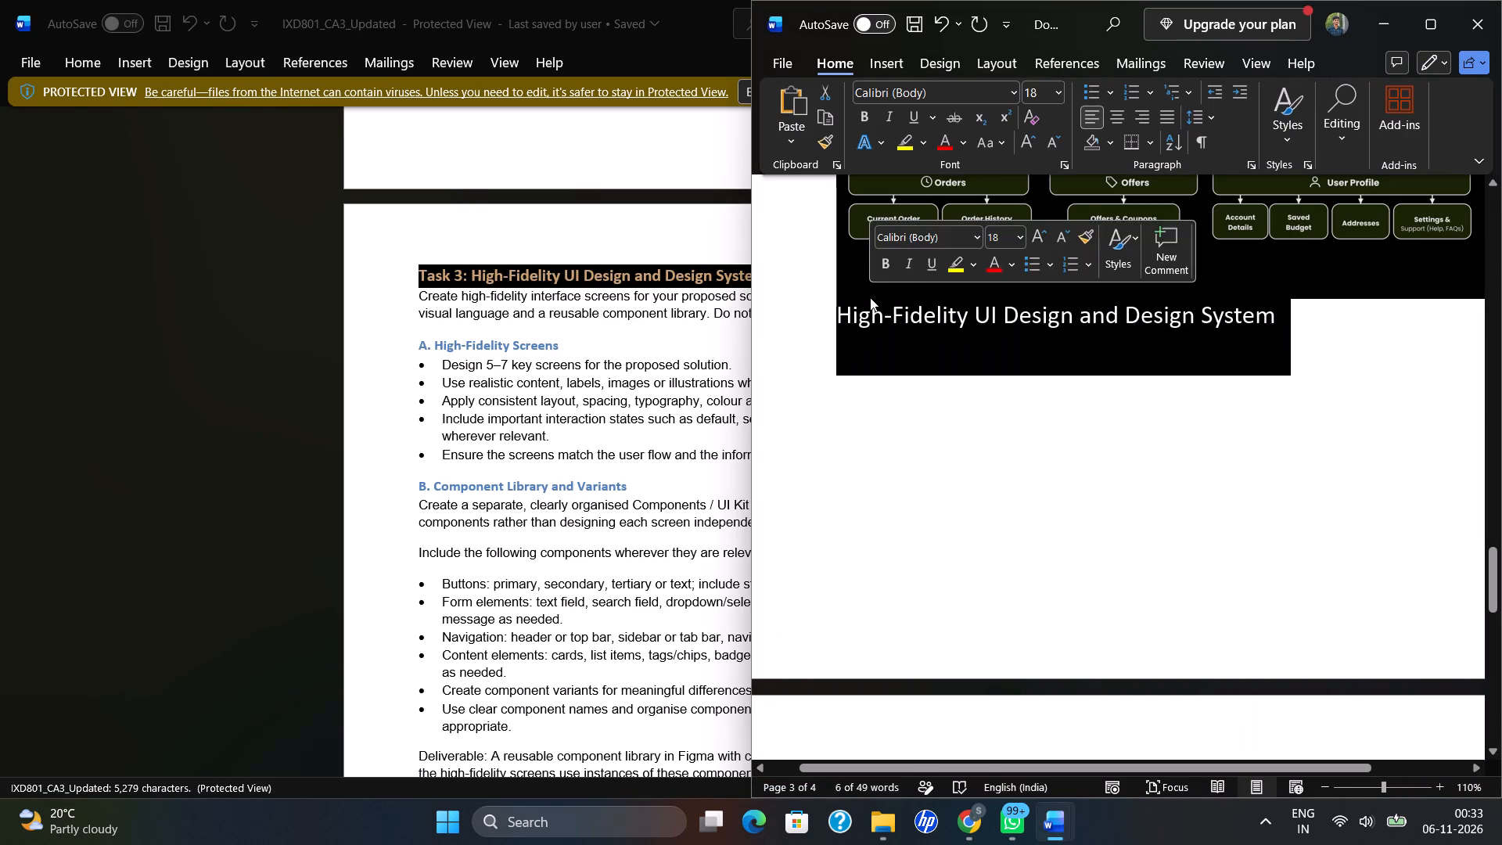
pyautogui.click(870, 297)
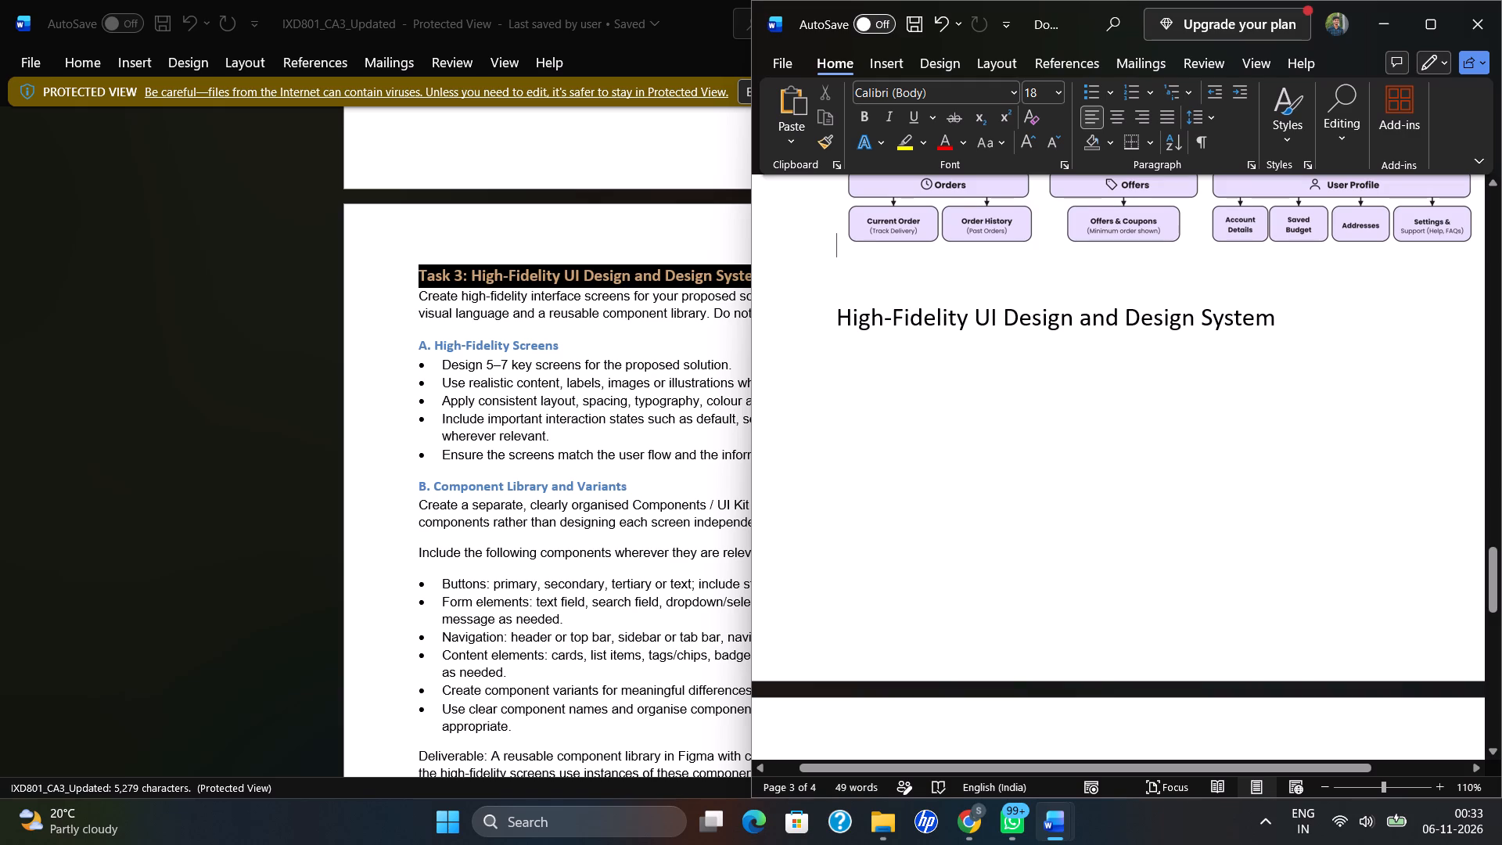
pyautogui.click(1277, 315)
pyautogui.press('BackSpace')
pyautogui.press('BackSpace')
pyautogui.press('BackSpace')
pyautogui.press('BackSpace')
pyautogui.press('BackSpace')
pyautogui.press('BackSpace')
pyautogui.press('BackSpace')
pyautogui.press('BackSpace')
pyautogui.press('BackSpace')
pyautogui.press('BackSpace')
pyautogui.press('BackSpace')
pyautogui.press('BackSpace')
pyautogui.press('BackSpace')
pyautogui.press('BackSpace')
pyautogui.press('BackSpace')
pyautogui.press('BackSpace')
pyautogui.press('BackSpace')
pyautogui.press('BackSpace')
pyautogui.press('BackSpace')
pyautogui.press('BackSpace')
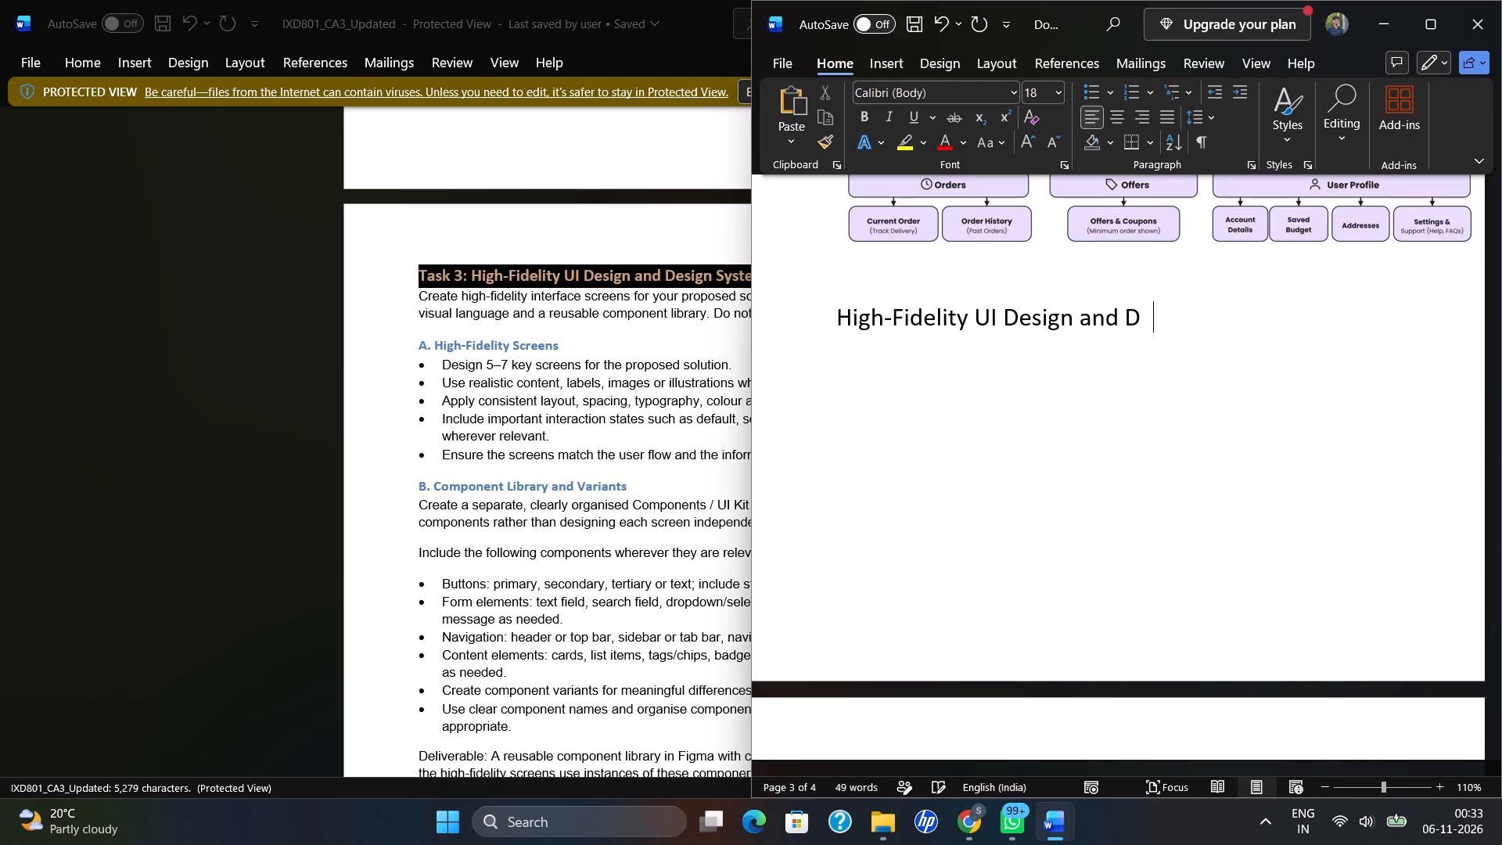
pyautogui.press('BackSpace')
pyautogui.press('BackSpace')
pyautogui.press('BackSpace')
pyautogui.press('BackSpace')
pyautogui.press('BackSpace')
pyautogui.press('BackSpace')
pyautogui.press('BackSpace')
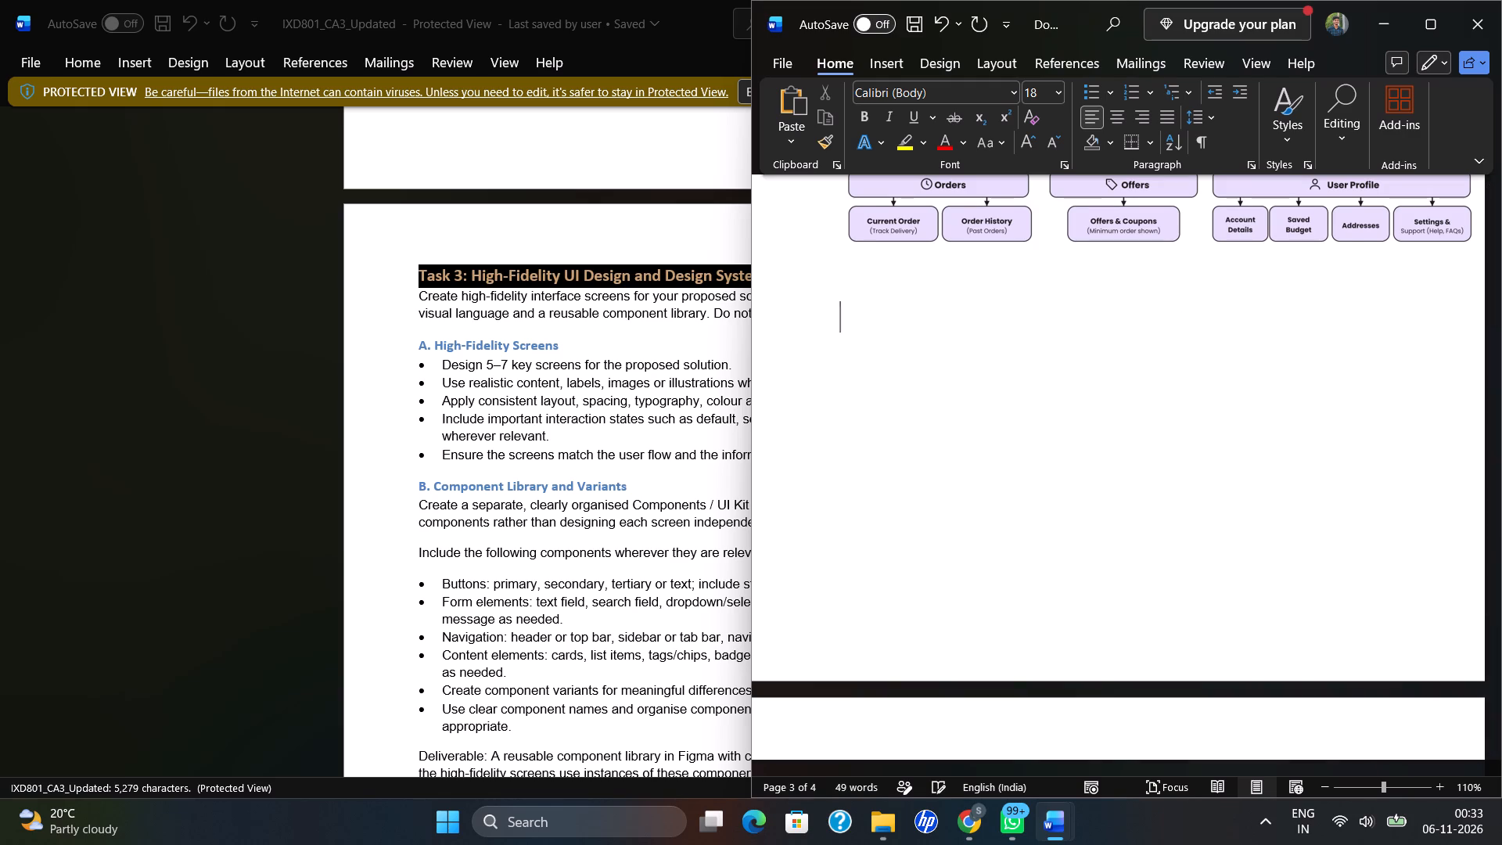
pyautogui.hotkey('ctrl', 'v')
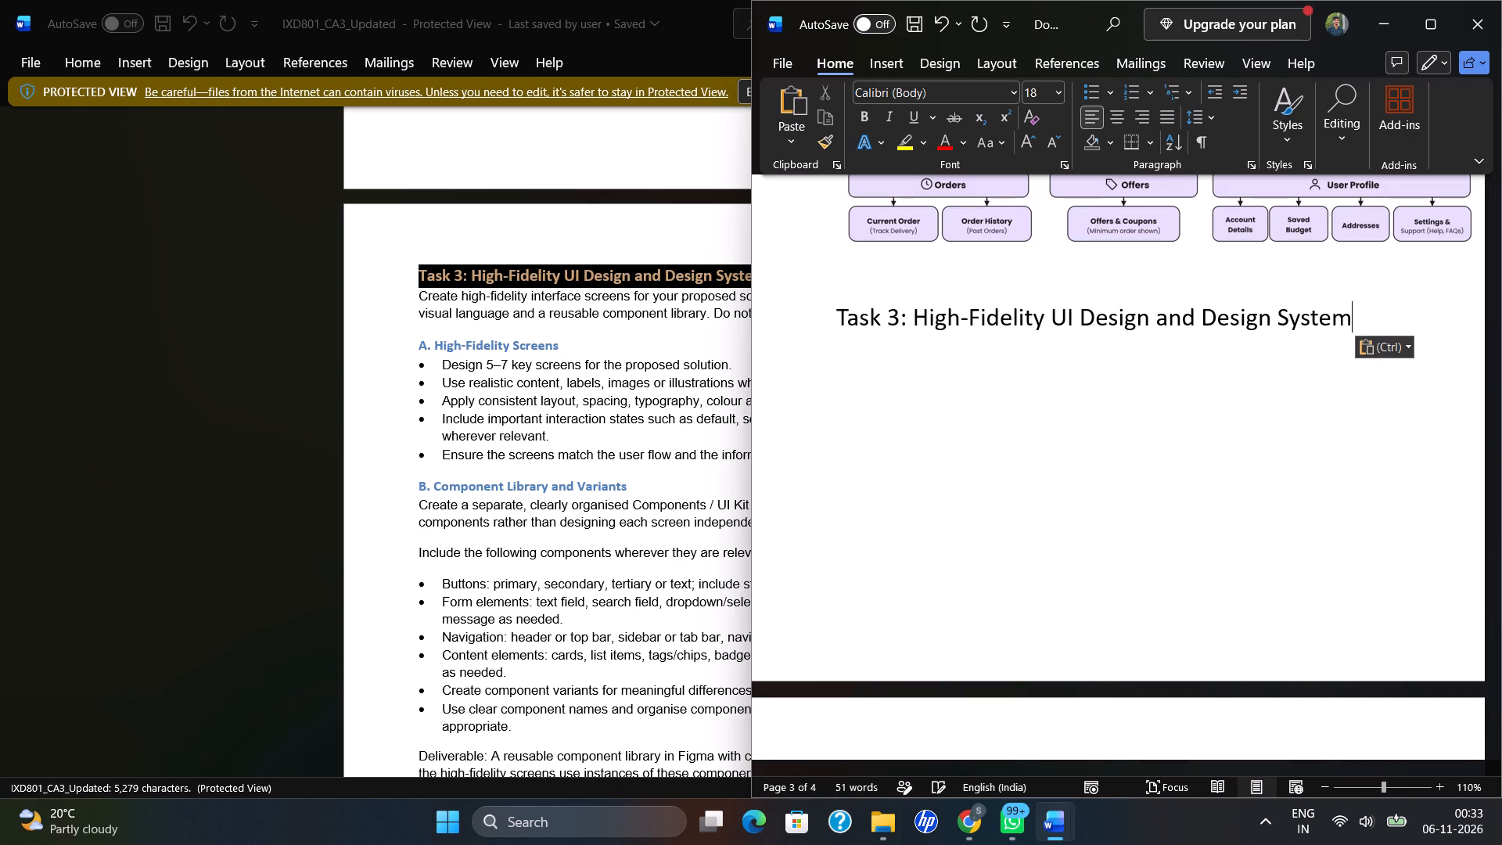
# Insert the prototype image from the Downloads folder on a new line below the Task 3 heading, followed by an empty line.
pyautogui.press('Return')
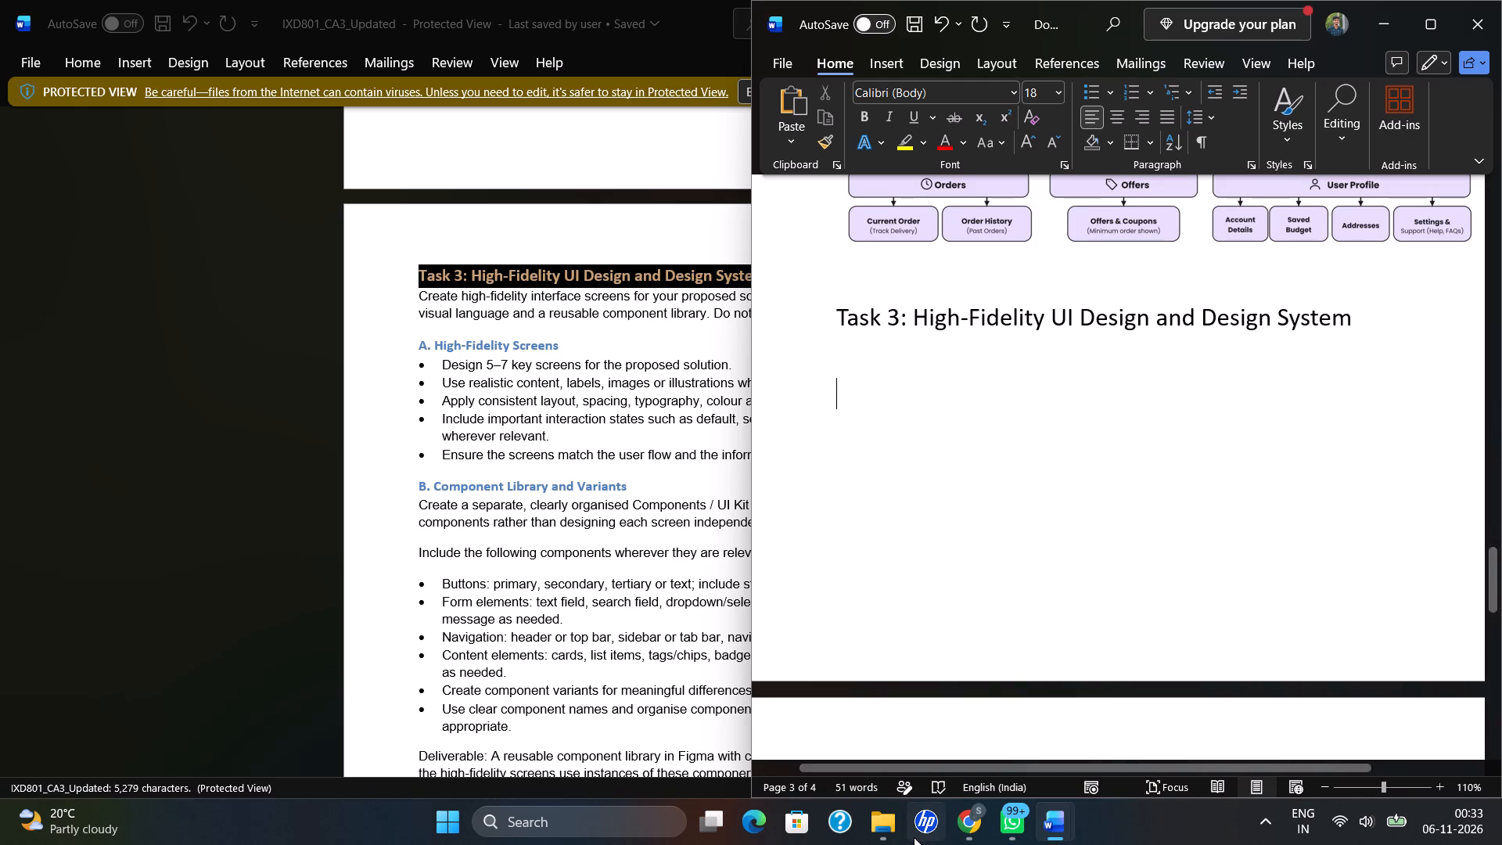
pyautogui.click(893, 835)
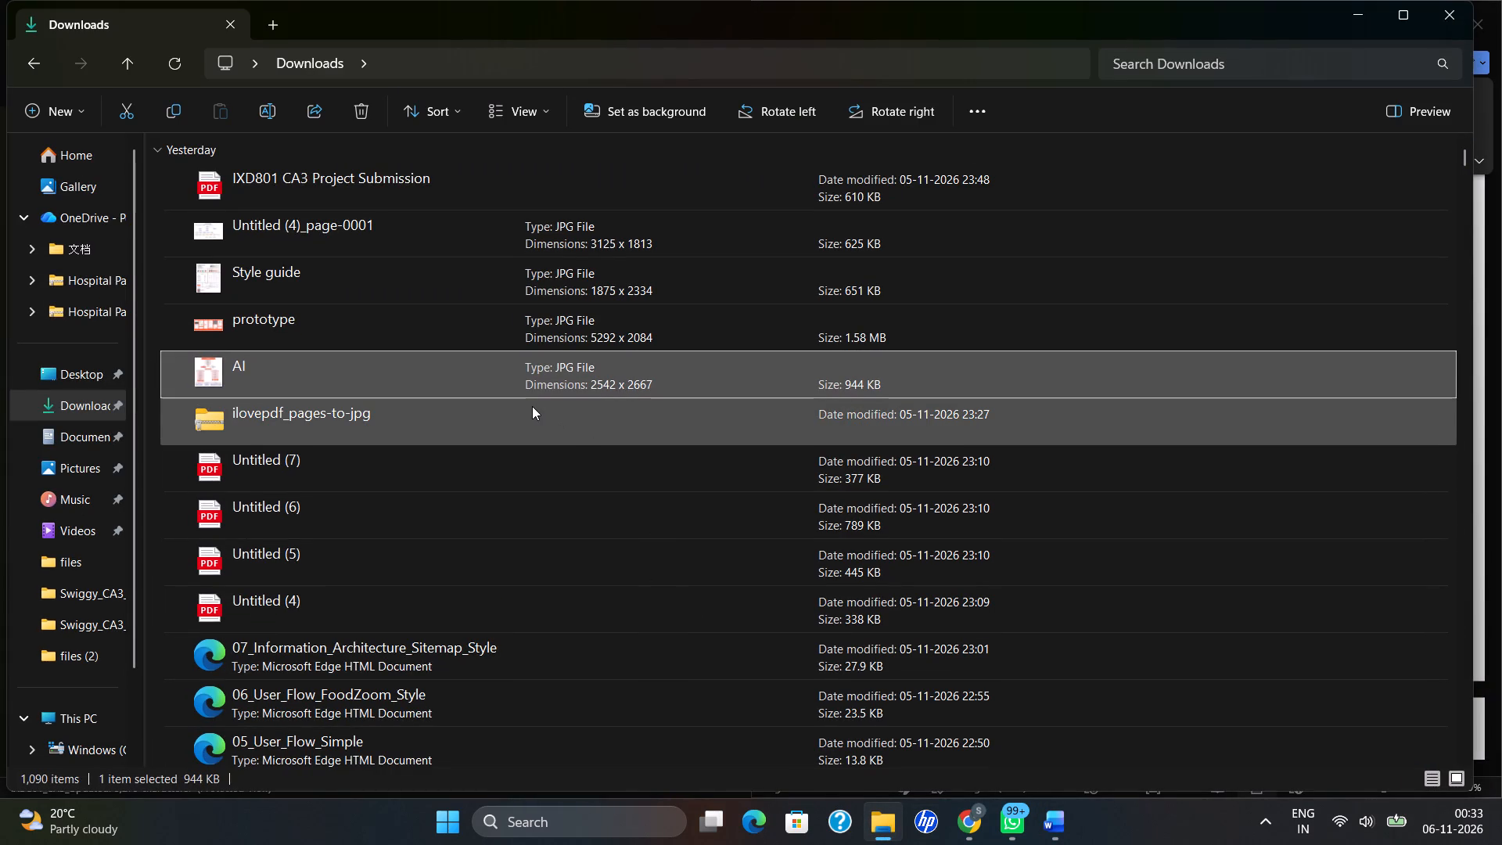
pyautogui.click(462, 336)
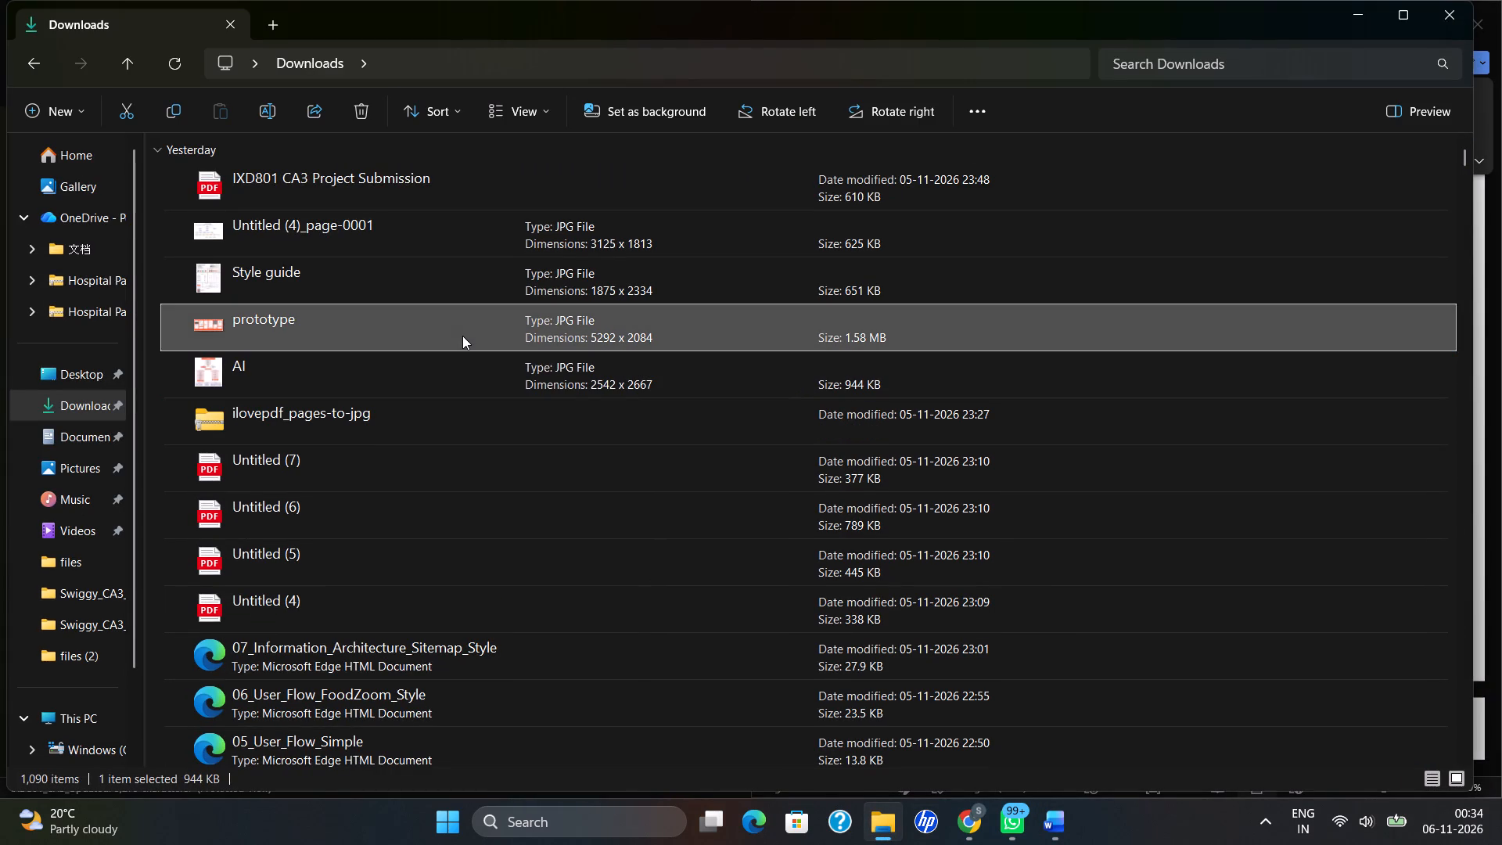
pyautogui.rightClick(462, 336)
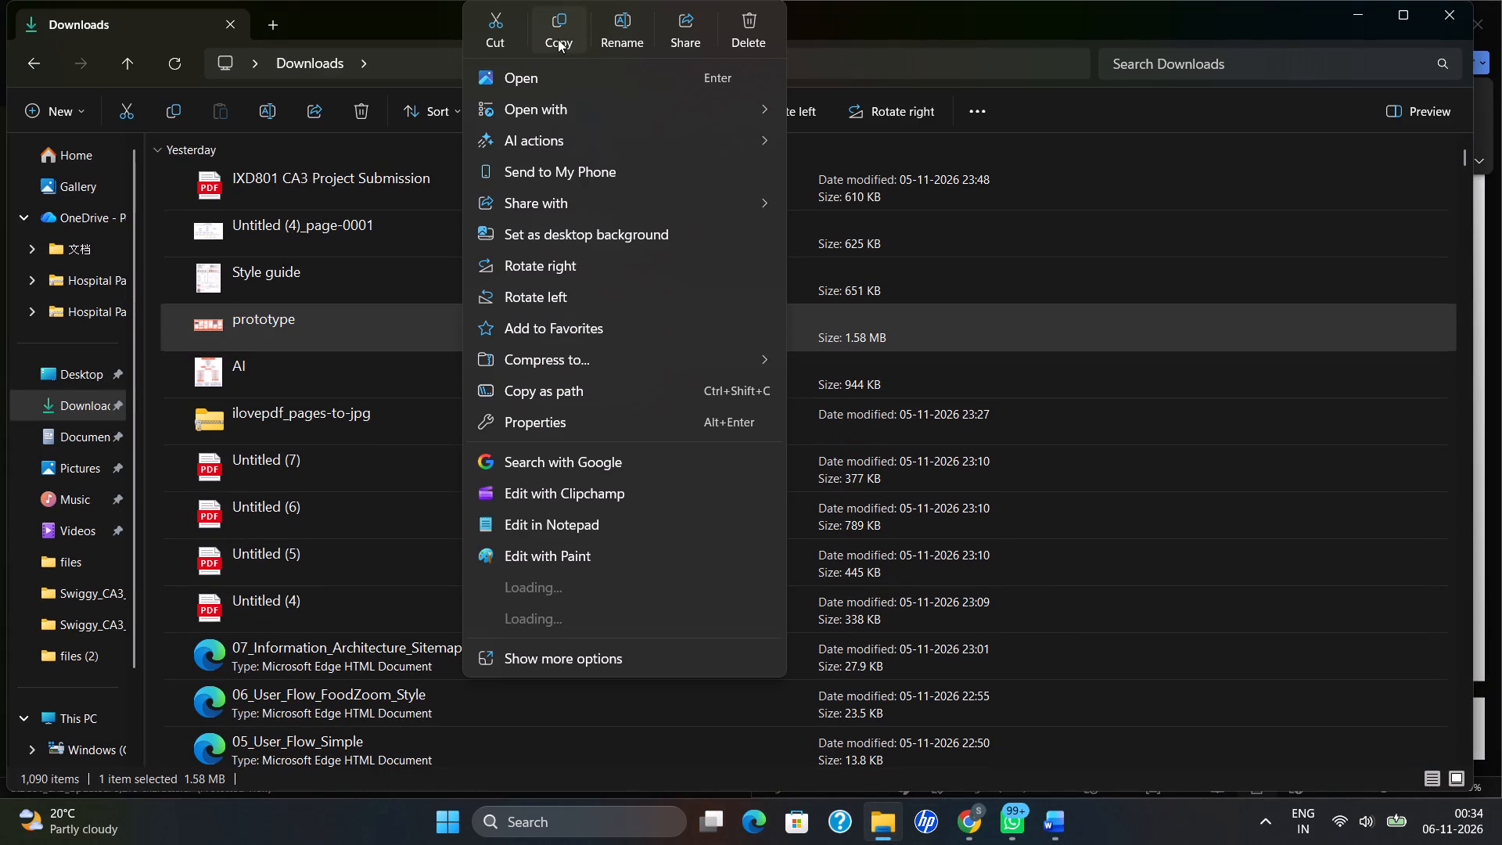
pyautogui.click(558, 31)
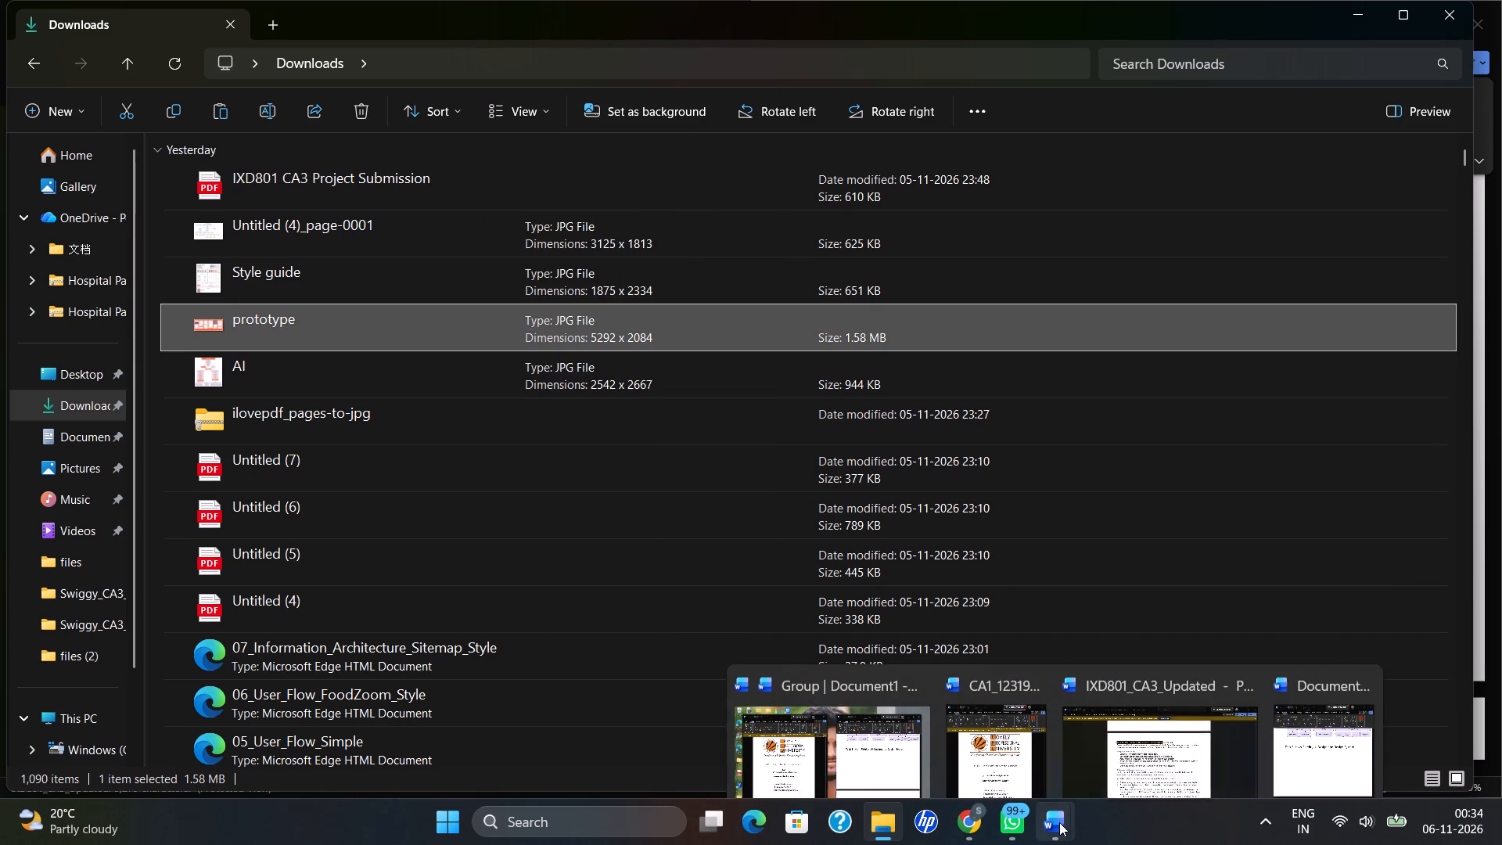
pyautogui.click(1291, 735)
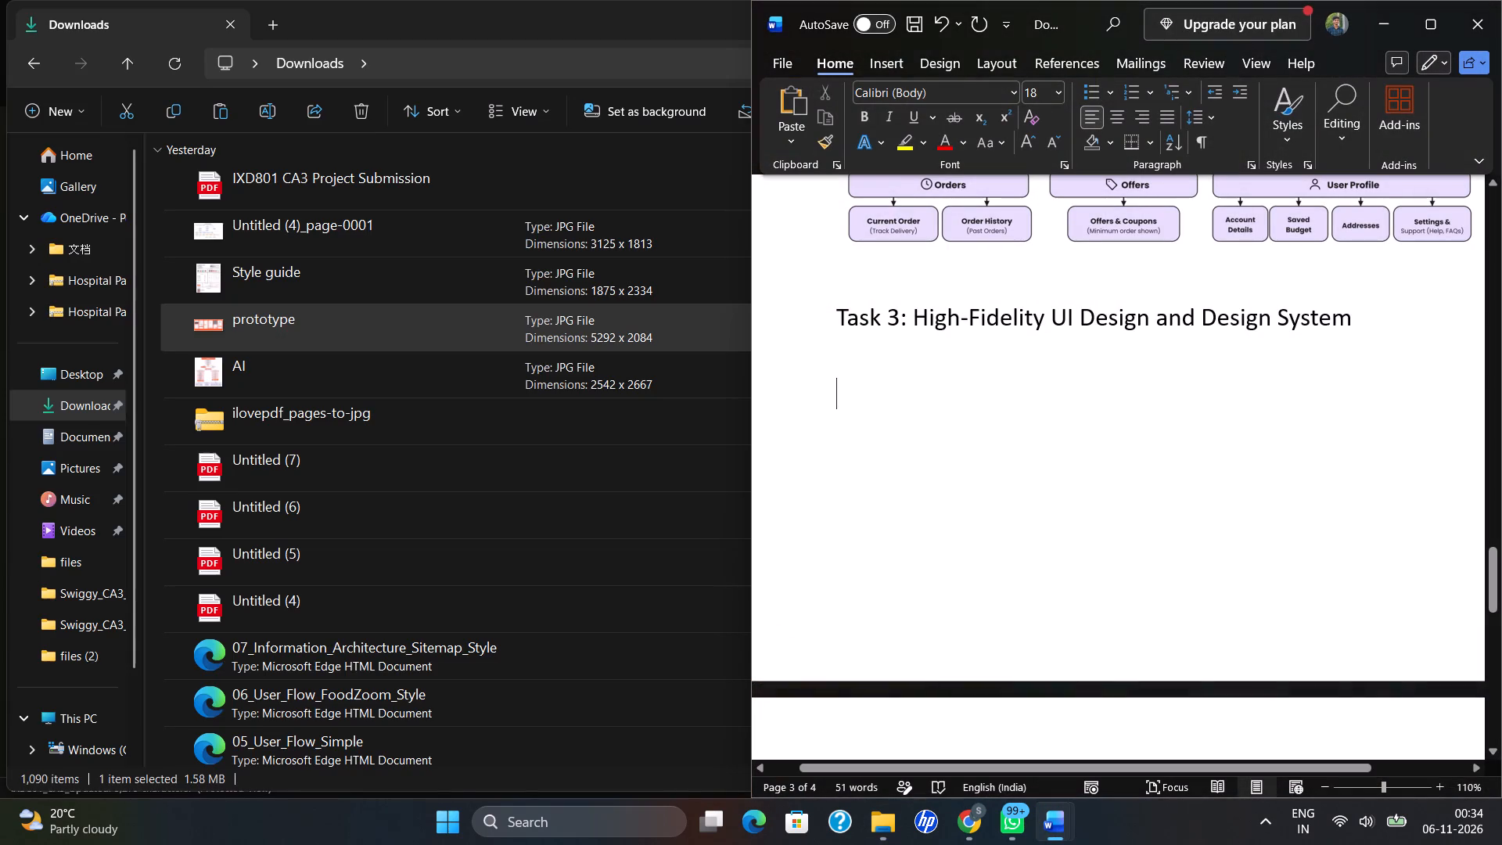
pyautogui.hotkey('ctrl', 'v')
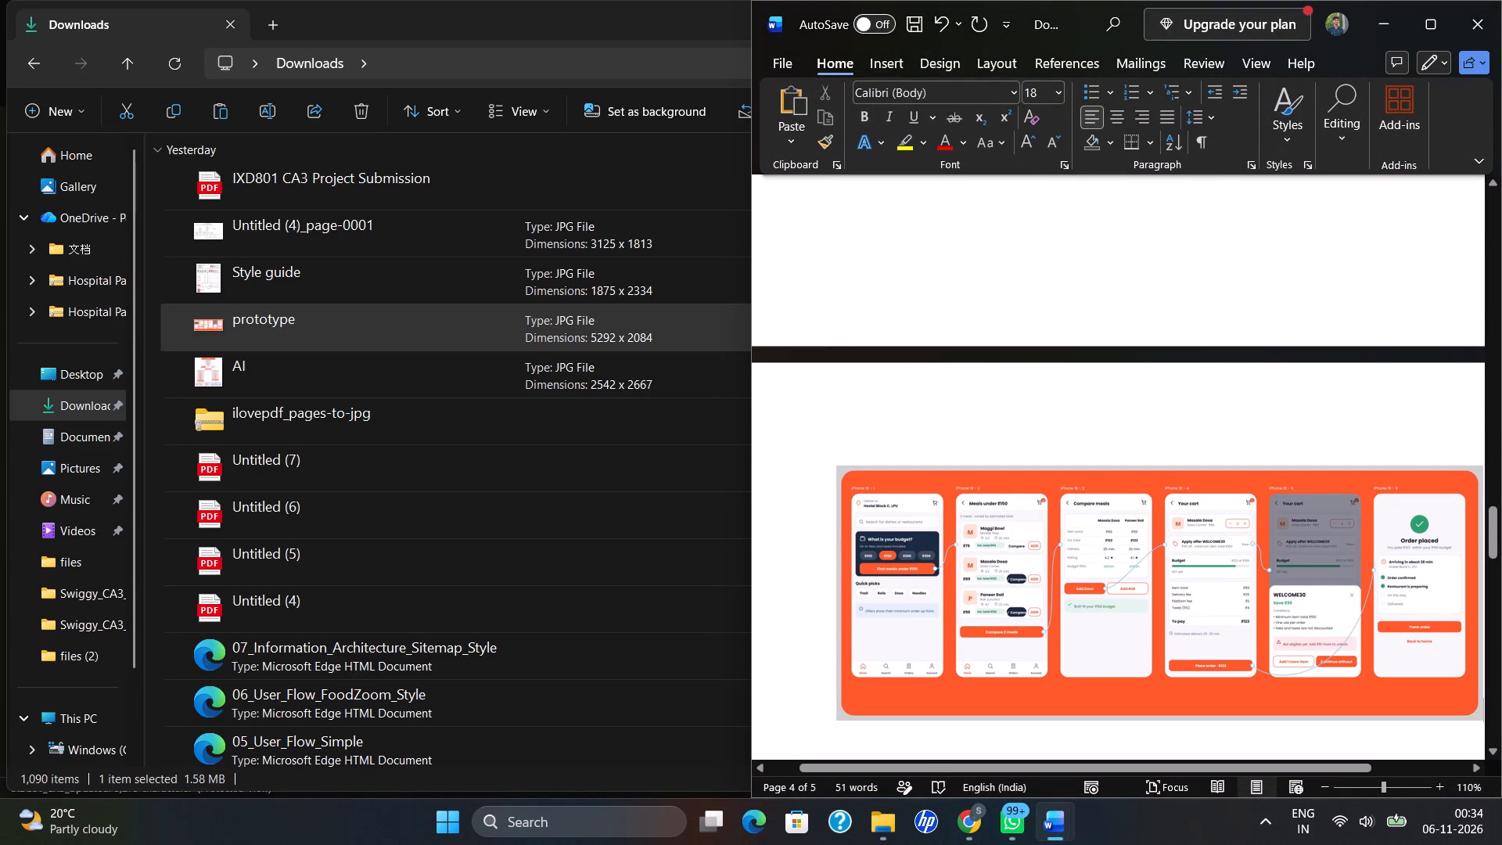
pyautogui.scroll(-1, 1046, 656)
pyautogui.press('Return')
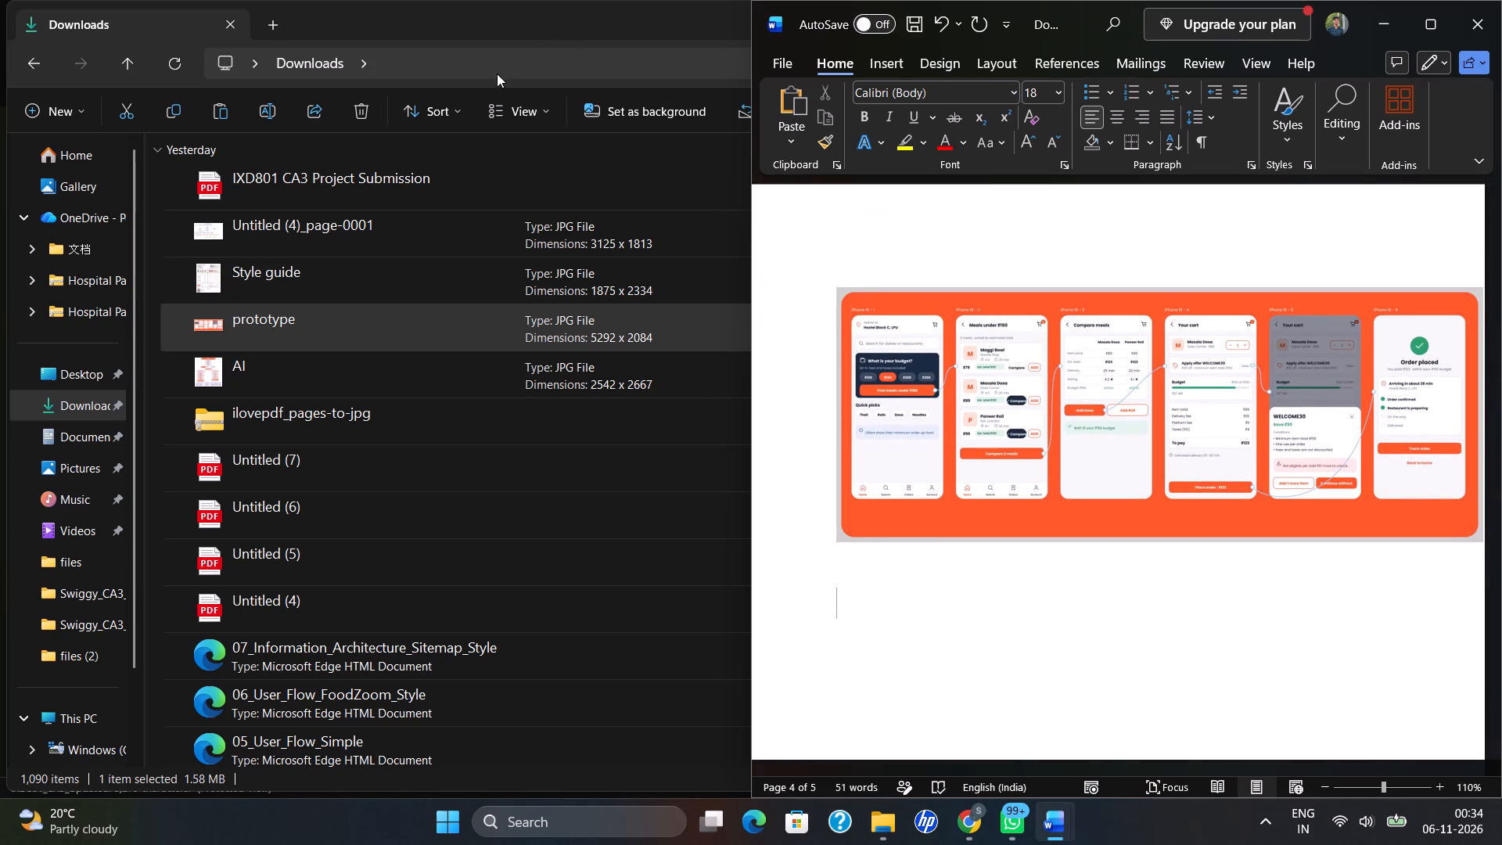
# Look through the IXD801_CA3_Updated brief, from the Task 3 subsections to the mark distribution and instructions, for the next section's heading.
pyautogui.click(532, 28)
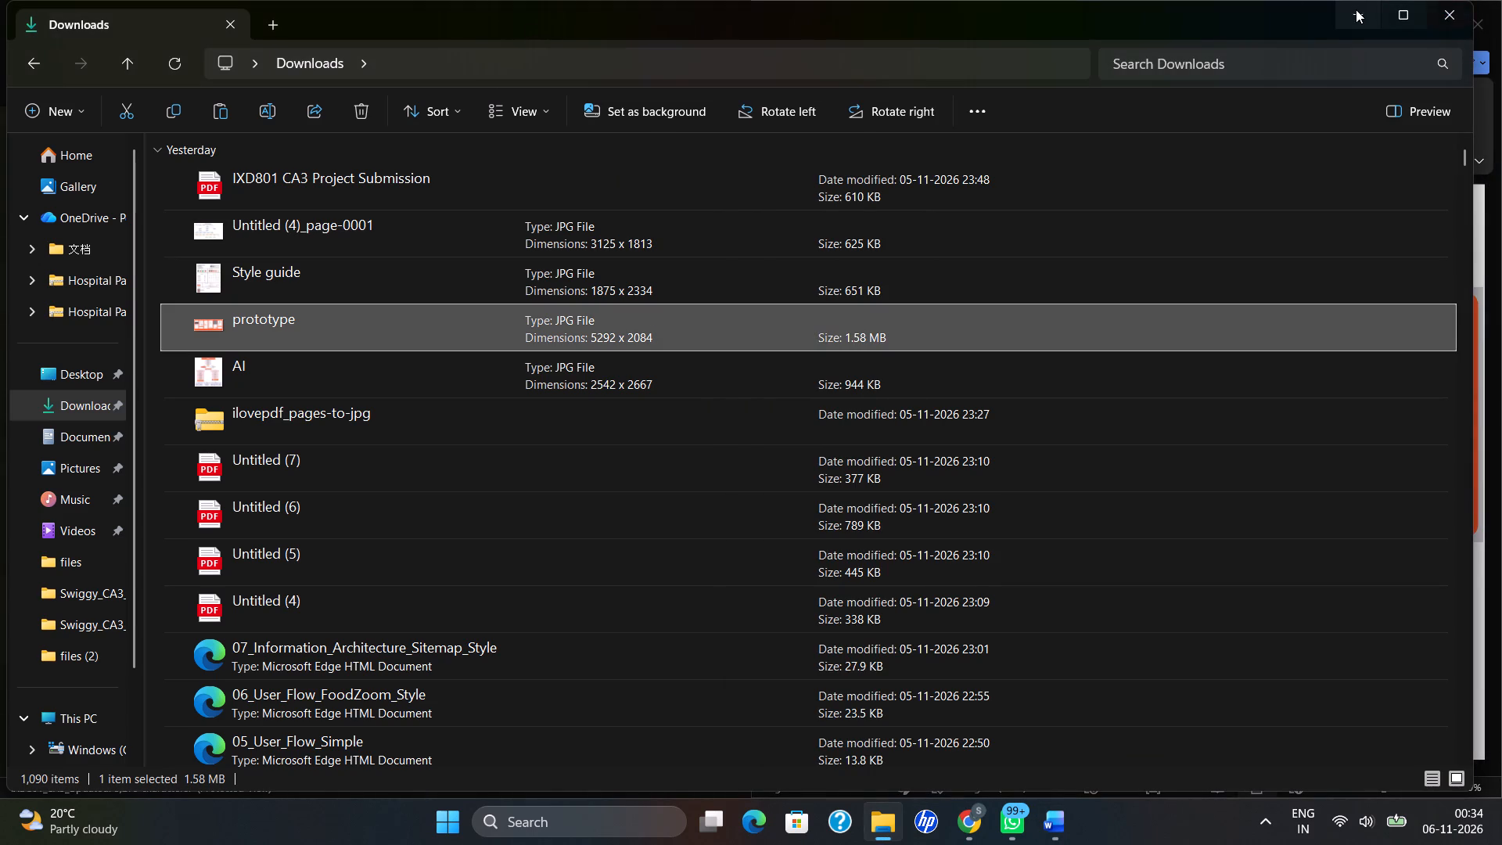
pyautogui.click(1346, 5)
pyautogui.scroll(1, 461, 430)
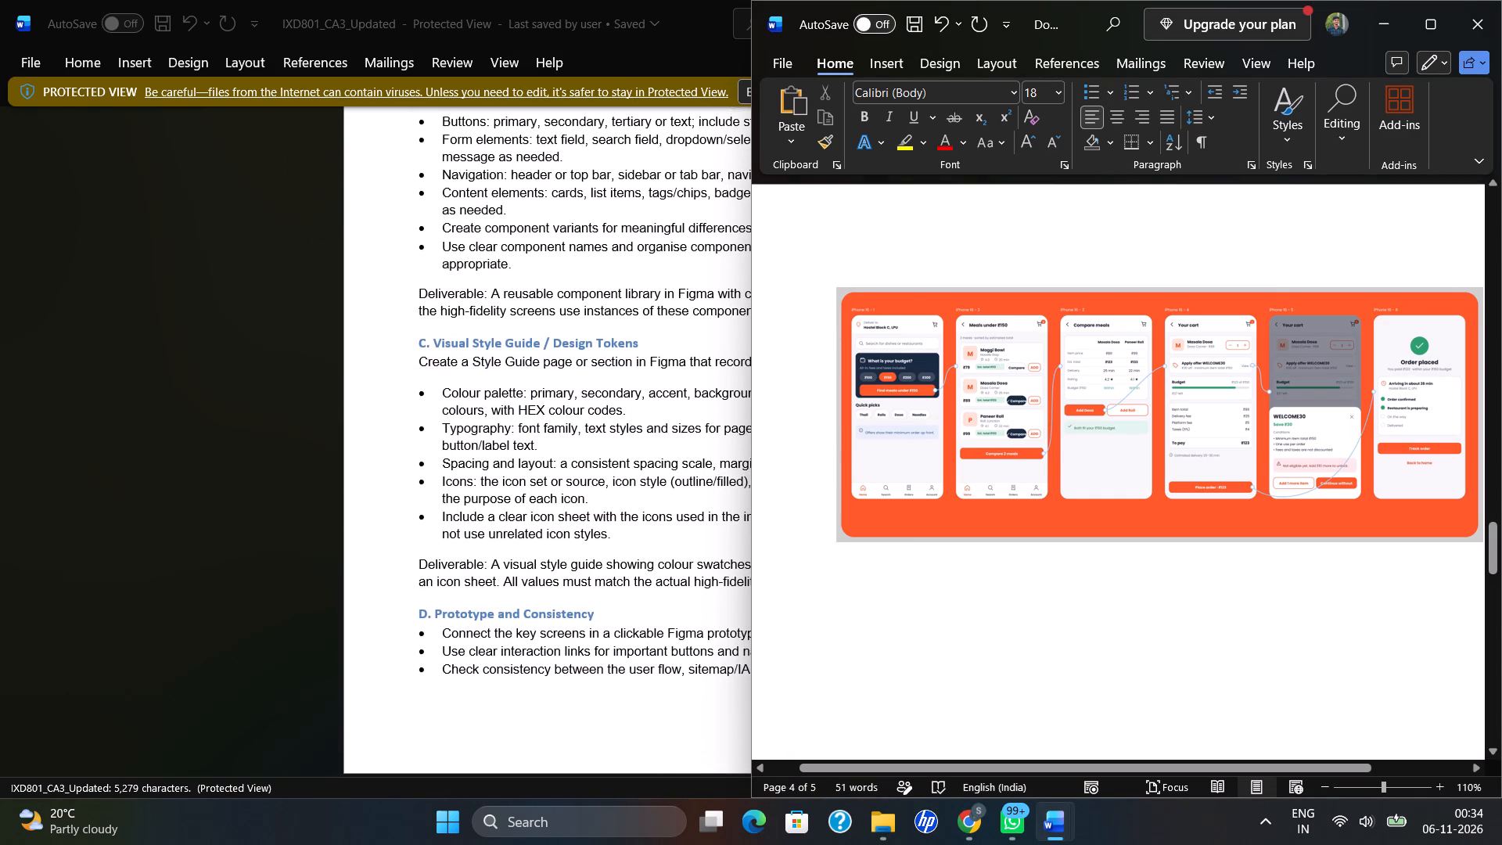
pyautogui.scroll(2, 461, 430)
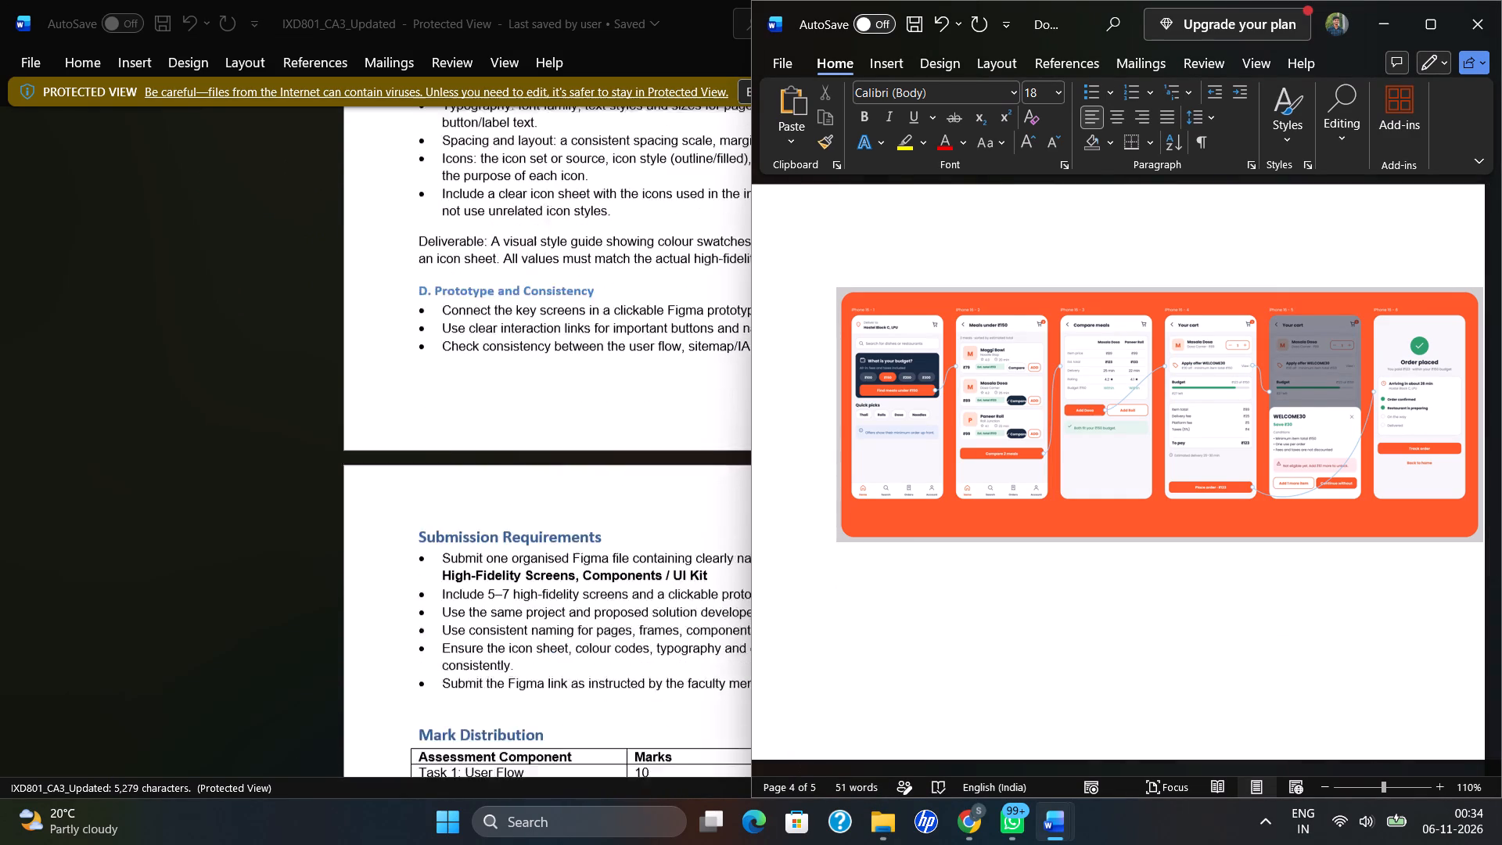
pyautogui.scroll(3, 461, 430)
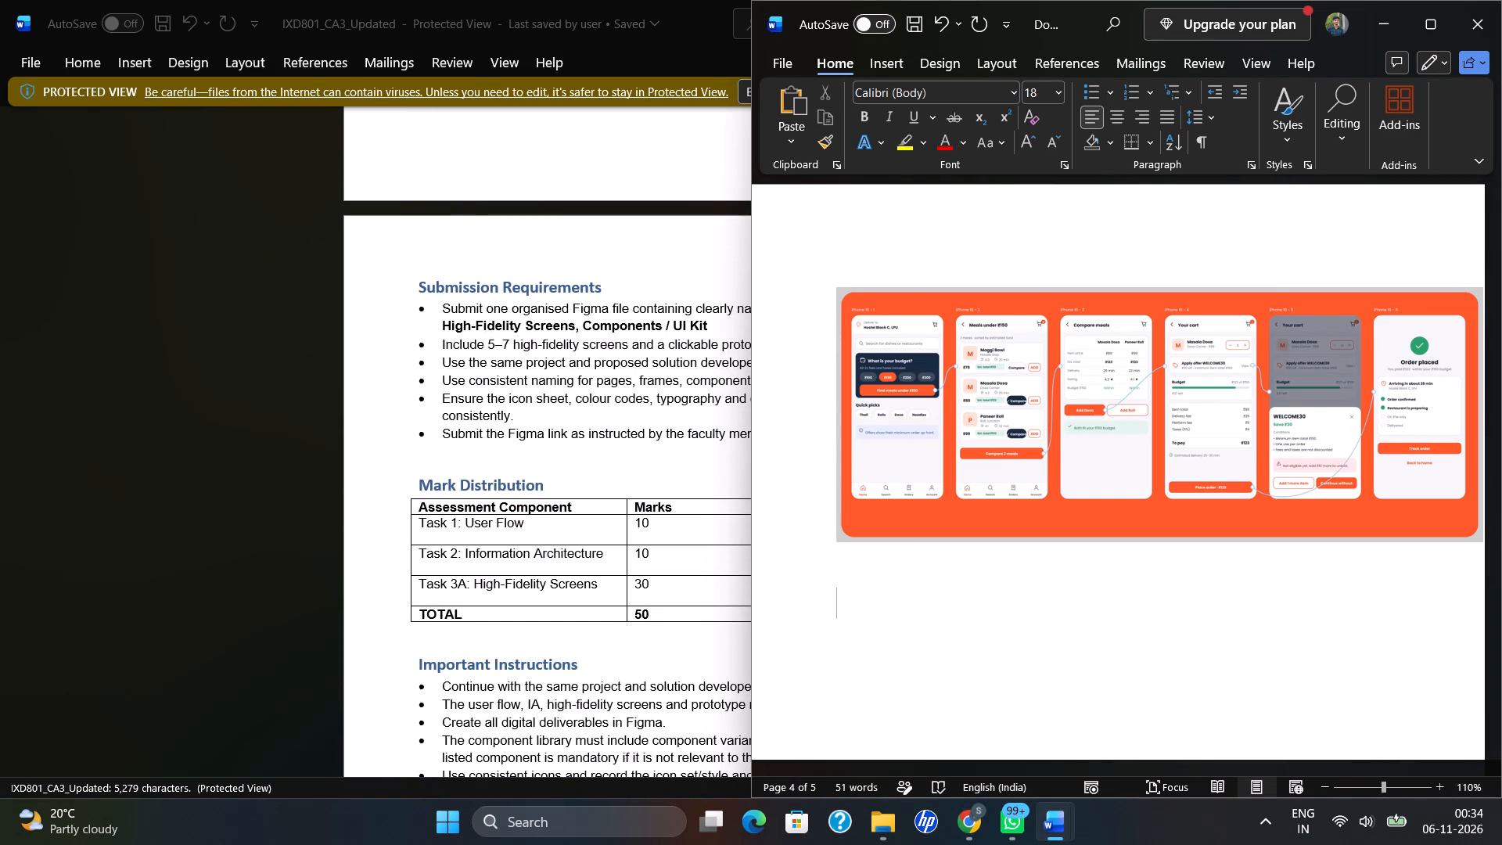
pyautogui.scroll(2, 461, 430)
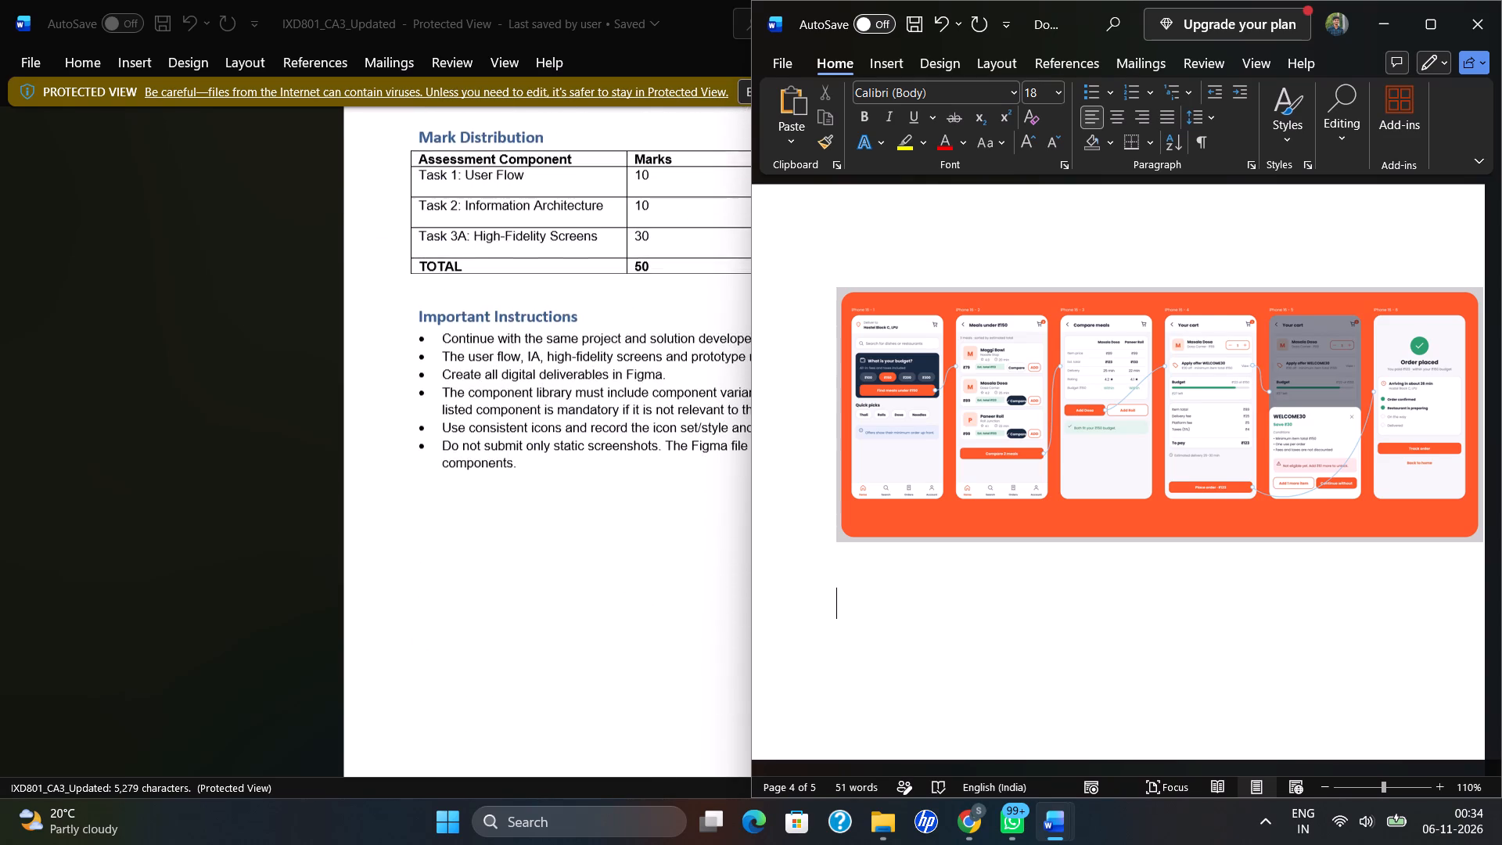
pyautogui.scroll(1, 461, 430)
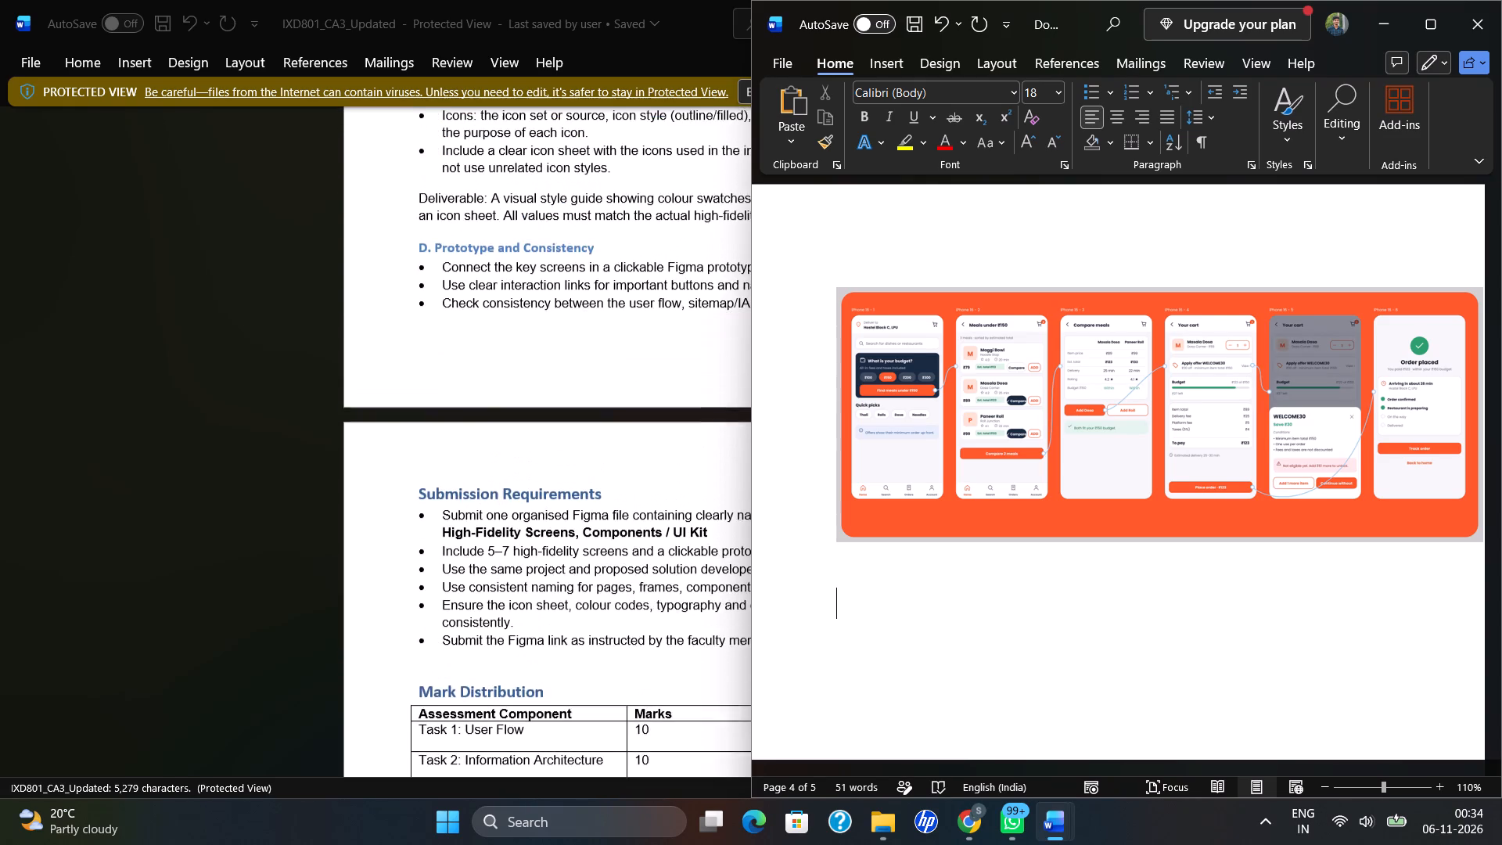
pyautogui.scroll(2, 461, 430)
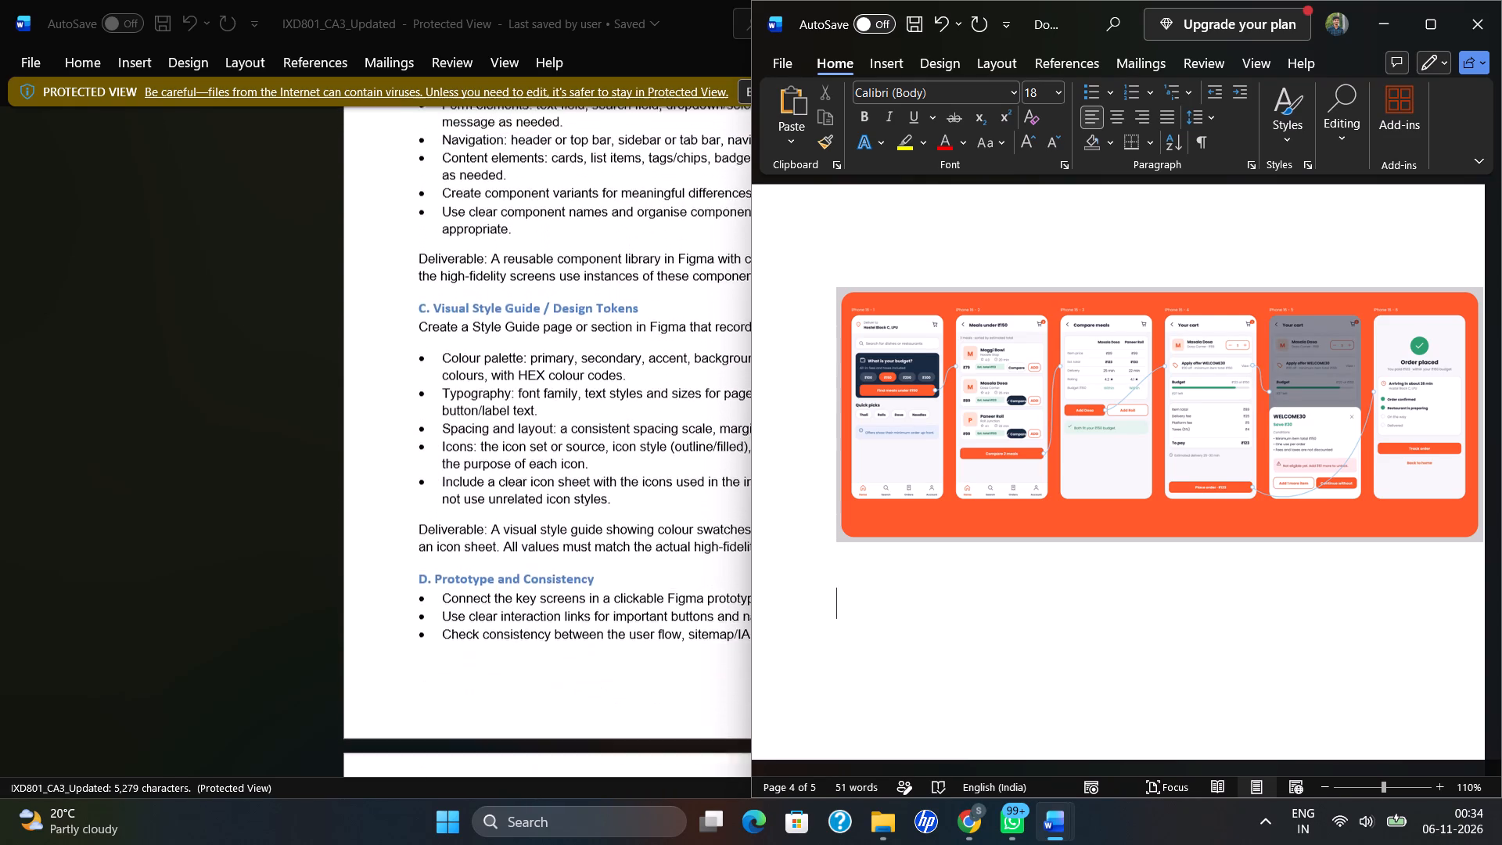
pyautogui.scroll(2, 461, 430)
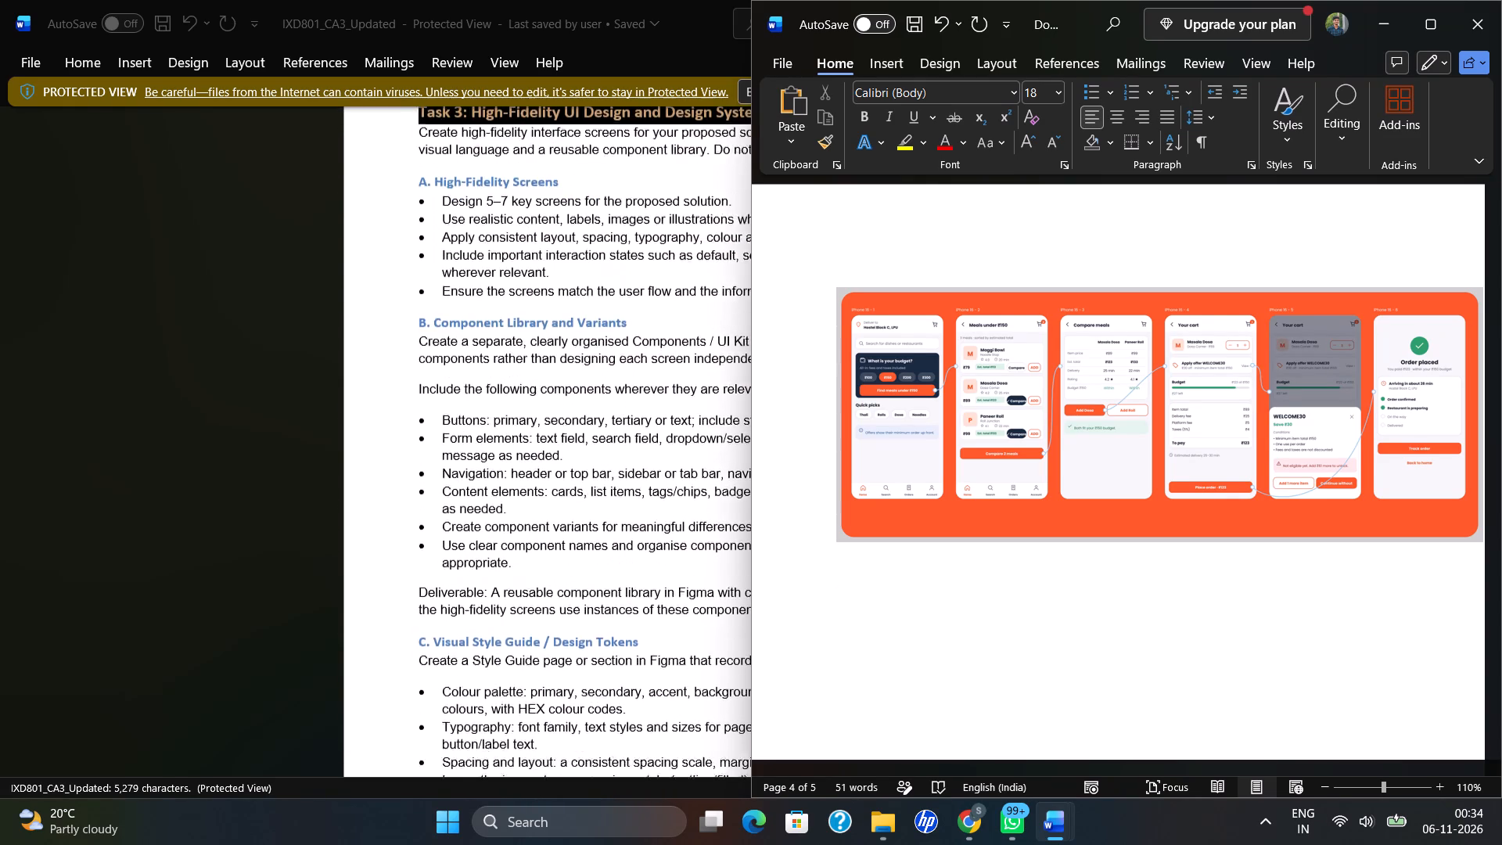
pyautogui.scroll(1, 461, 430)
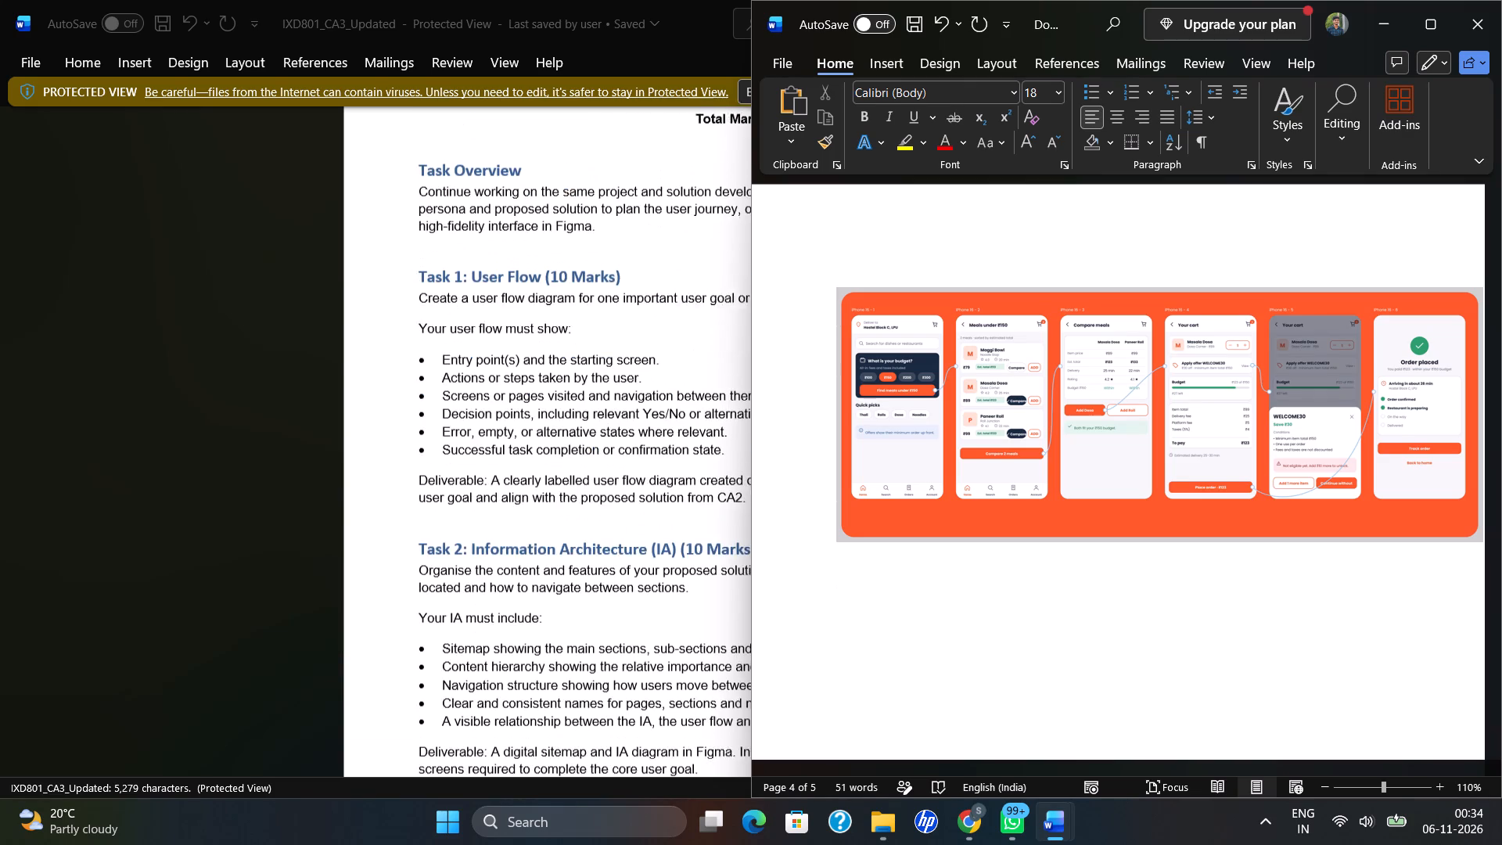
pyautogui.scroll(2, 461, 430)
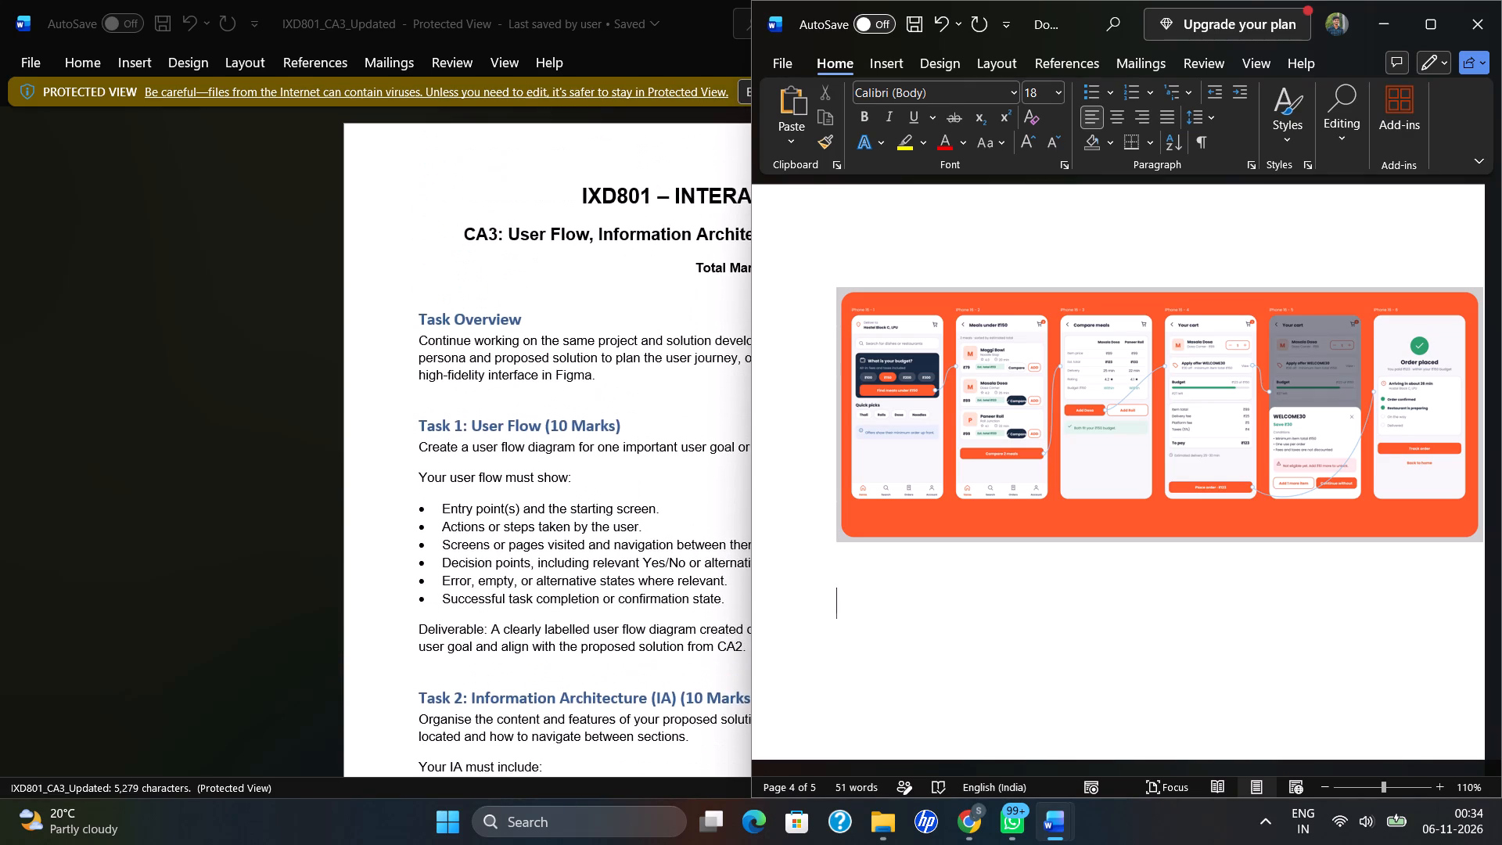
pyautogui.scroll(-1, 555, 337)
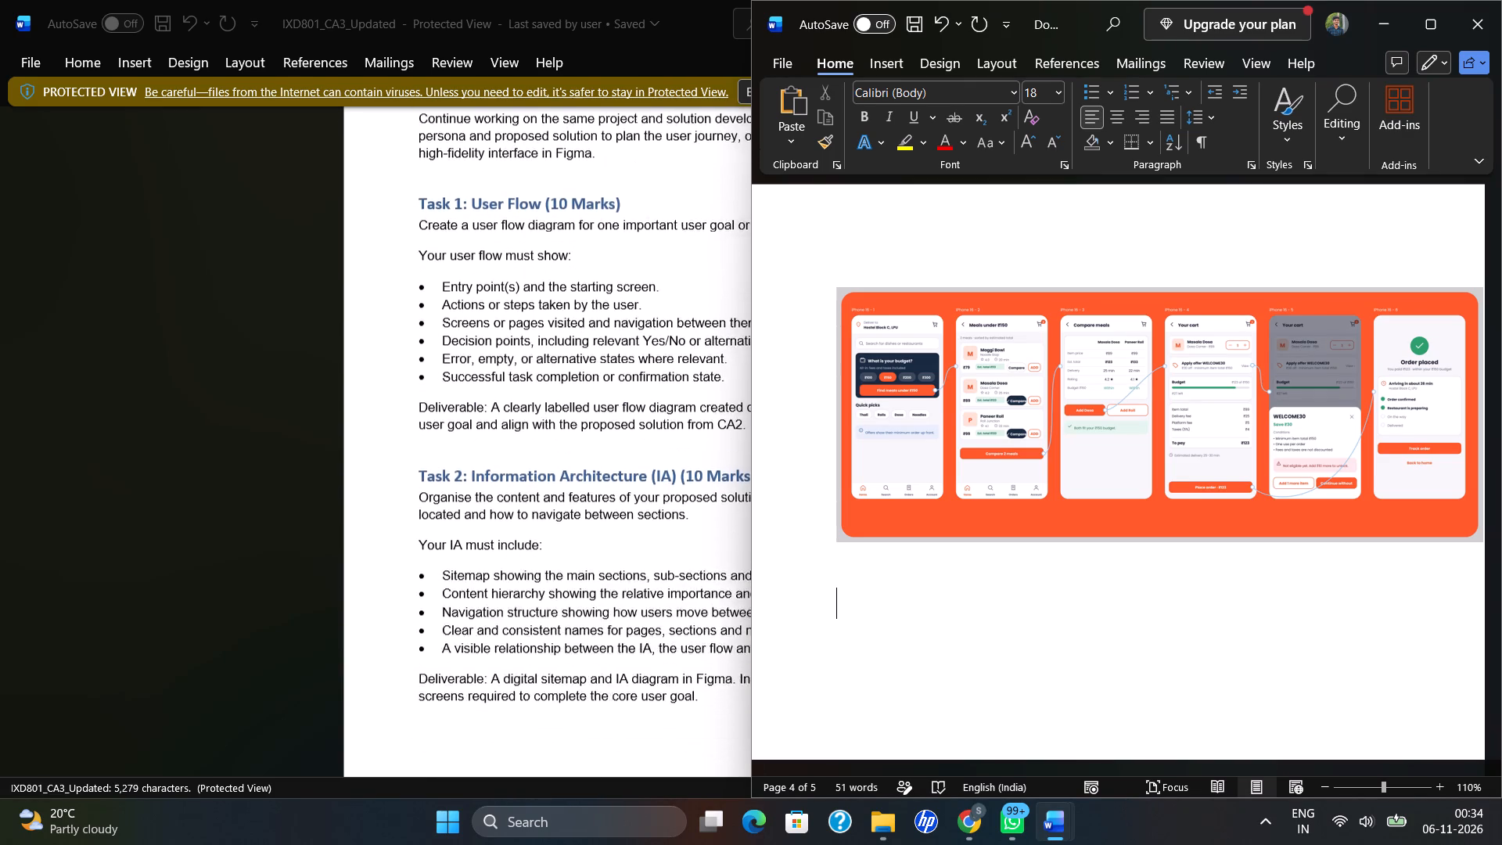
pyautogui.scroll(-2, 555, 337)
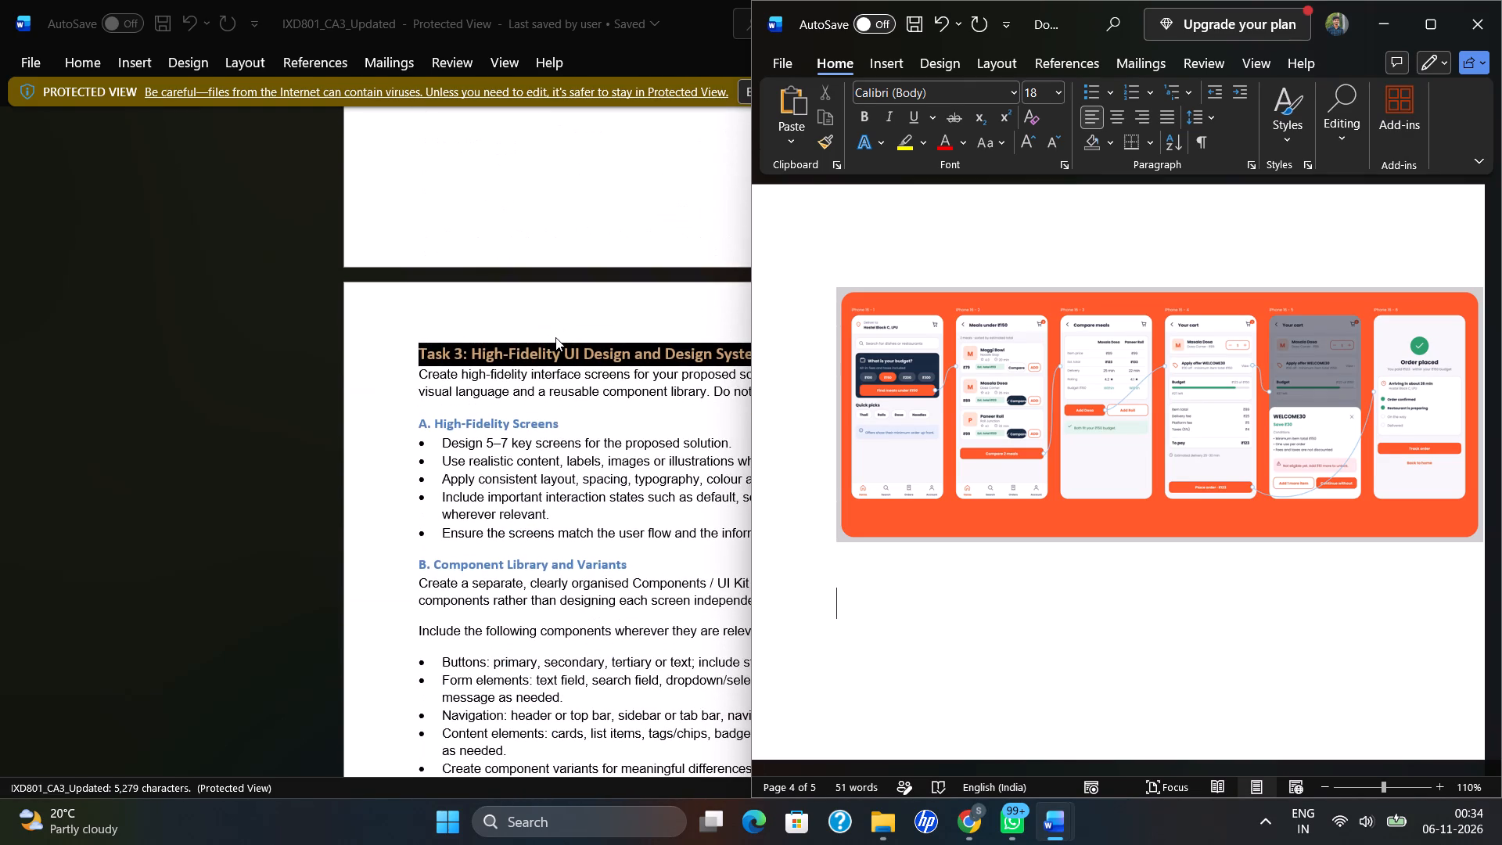
pyautogui.scroll(-2, 555, 337)
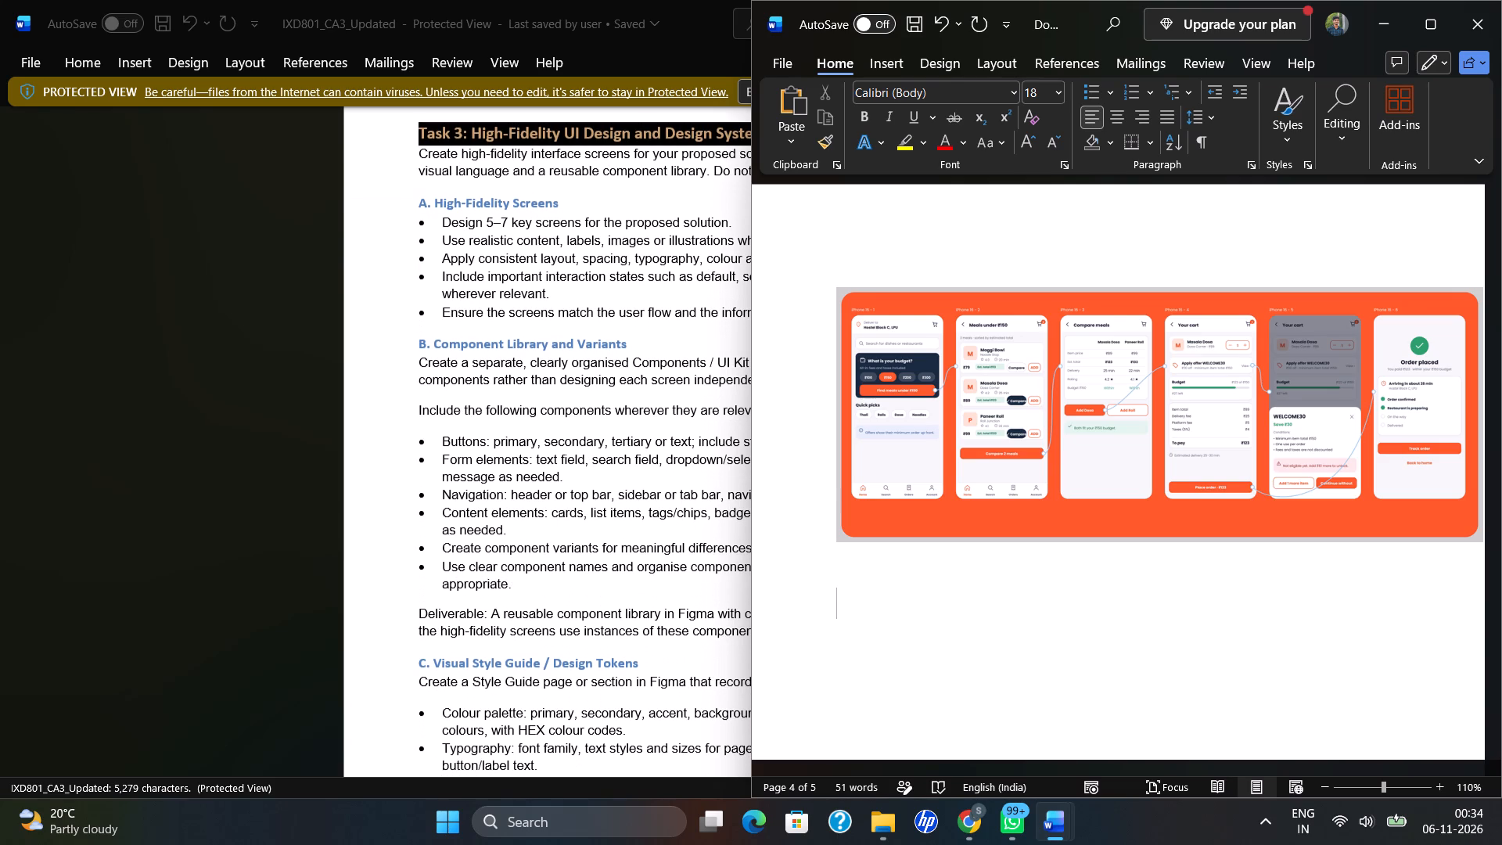
pyautogui.scroll(-1, 555, 337)
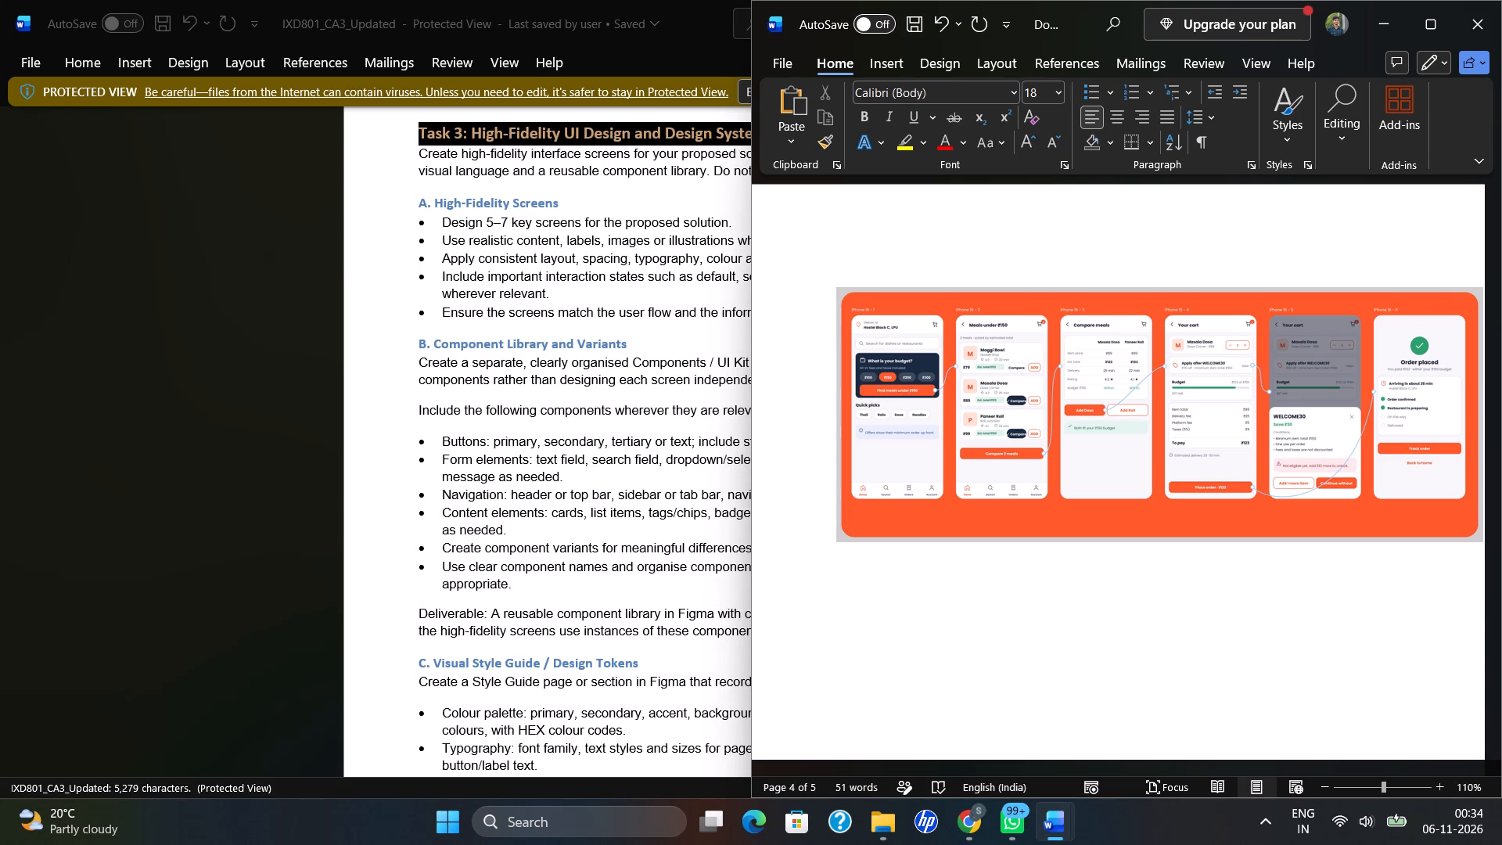
pyautogui.scroll(-1, 555, 337)
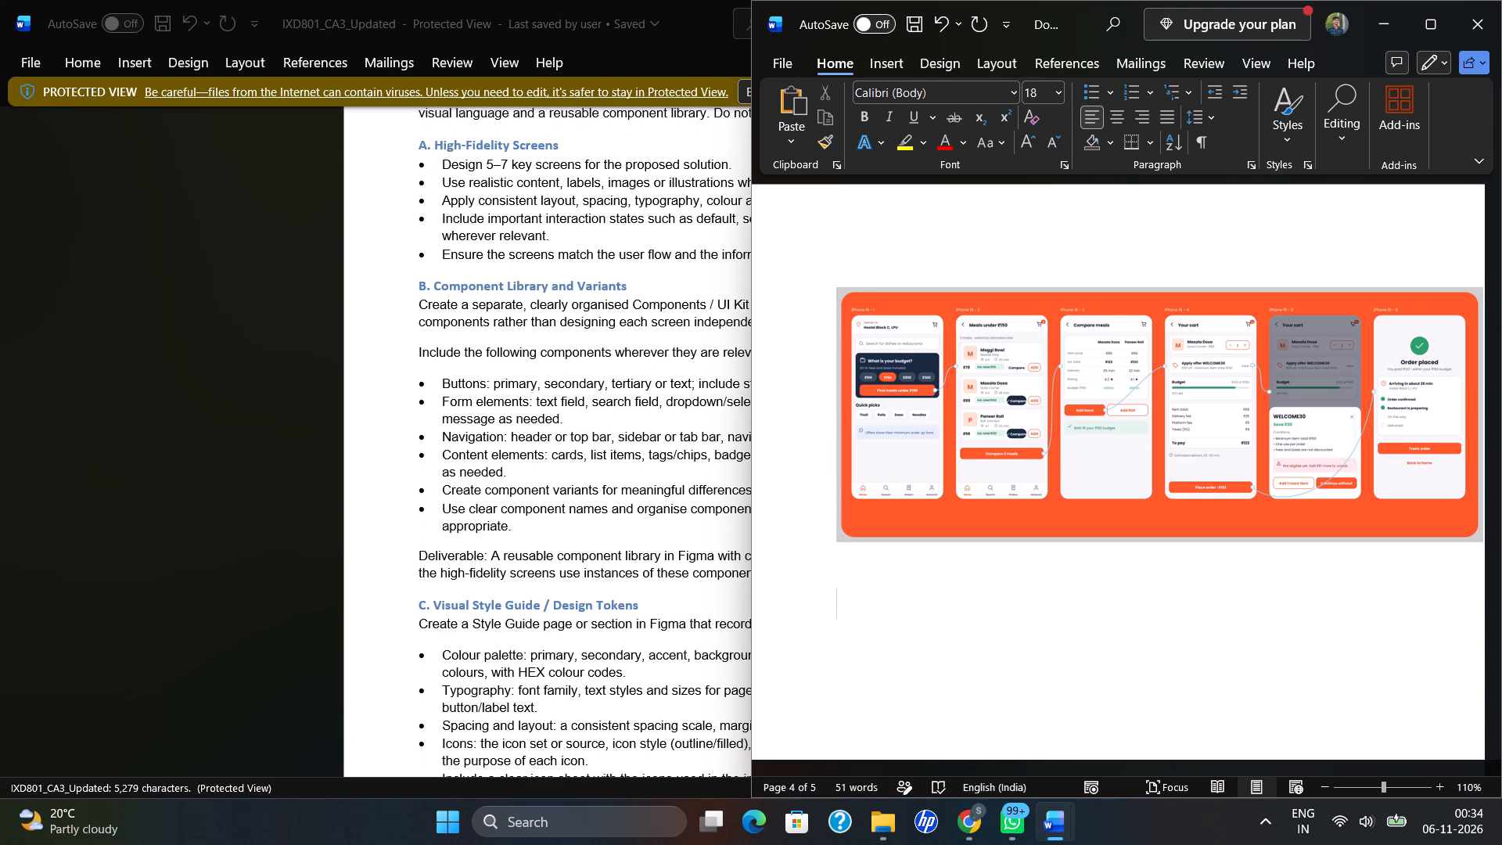
# Copy the words "Style Guide" from the brief's section C heading to the empty line below the prototype image in the report.
pyautogui.click(537, 606)
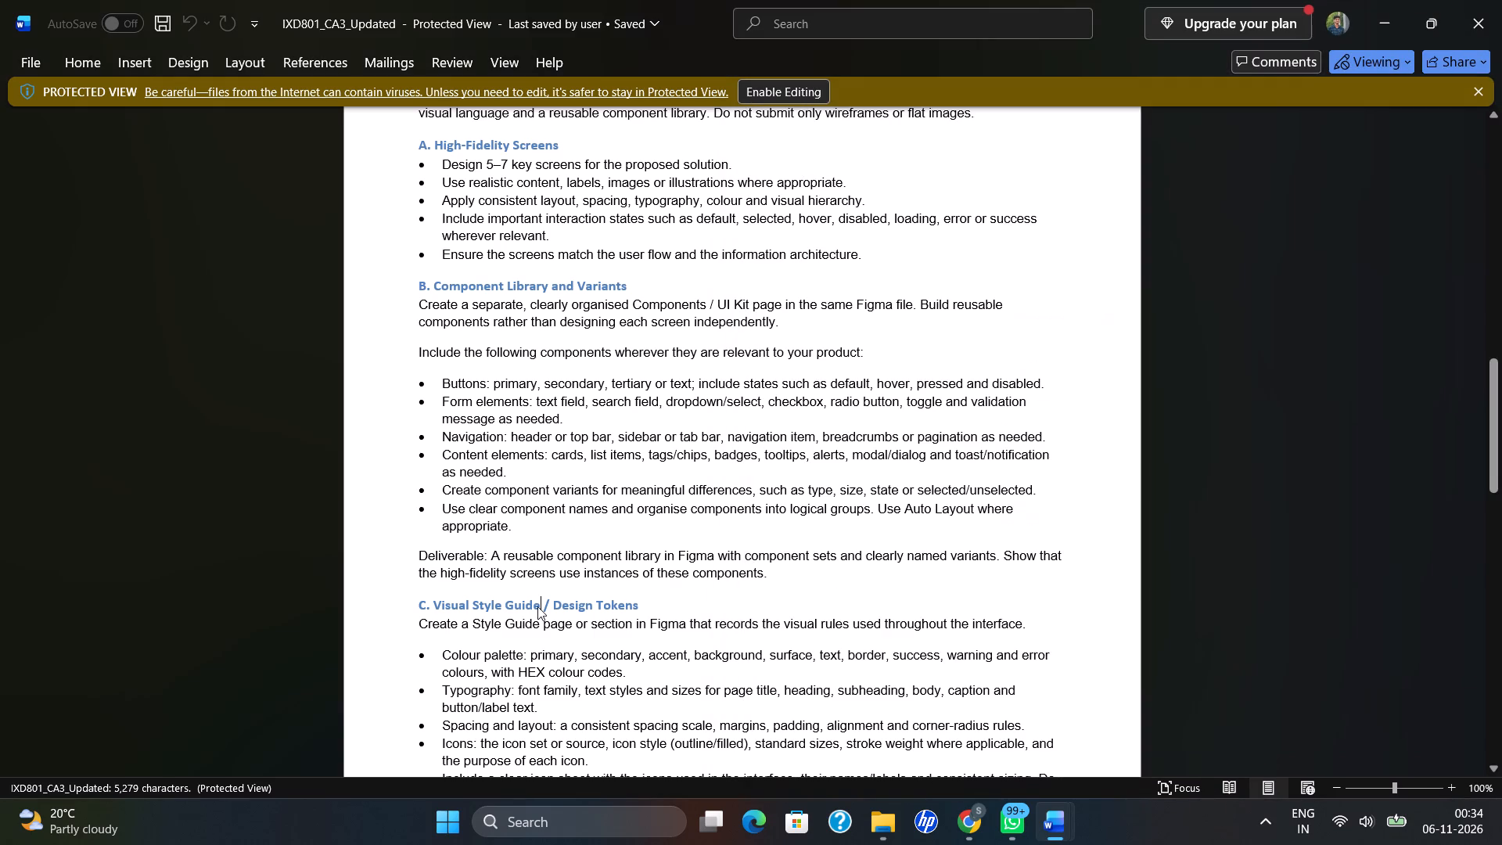
pyautogui.click(537, 606)
pyautogui.moveTo(537, 606); pyautogui.dragTo(462, 604)
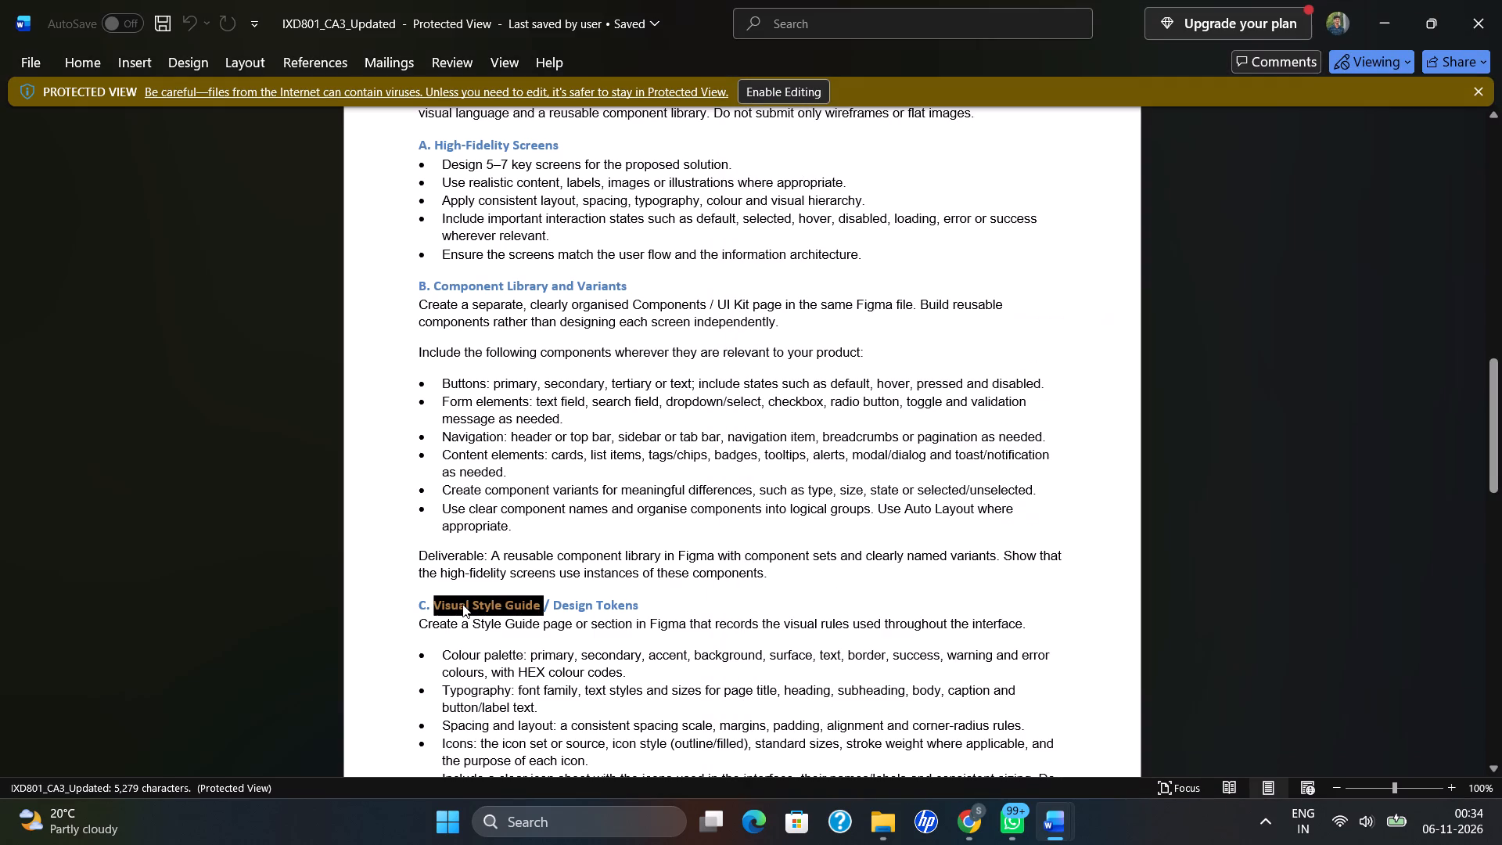
pyautogui.moveTo(462, 604); pyautogui.dragTo(470, 606)
pyautogui.hotkey('ctrl', 'c')
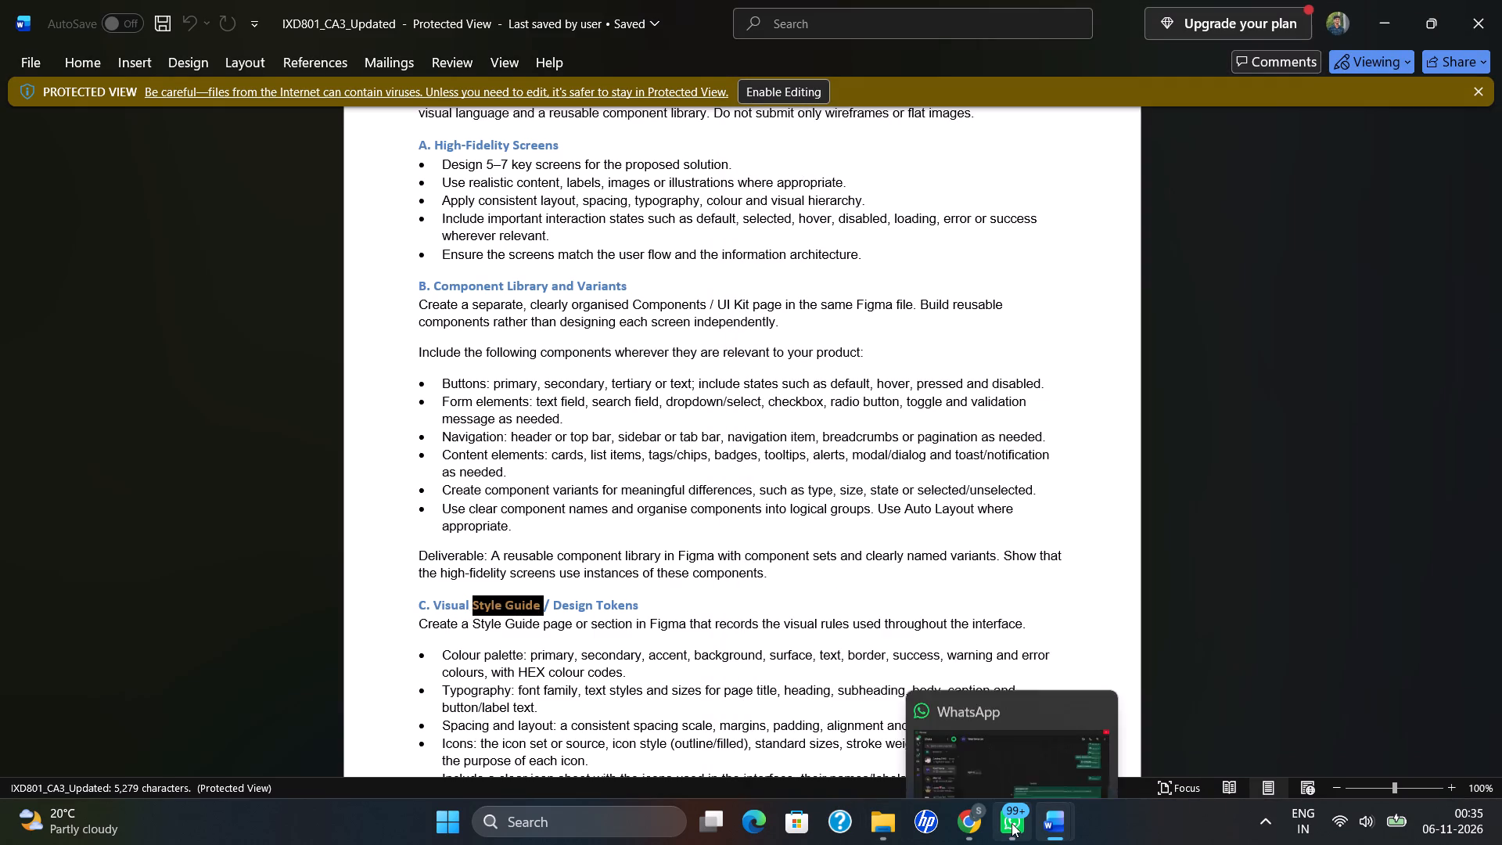
pyautogui.click(1293, 741)
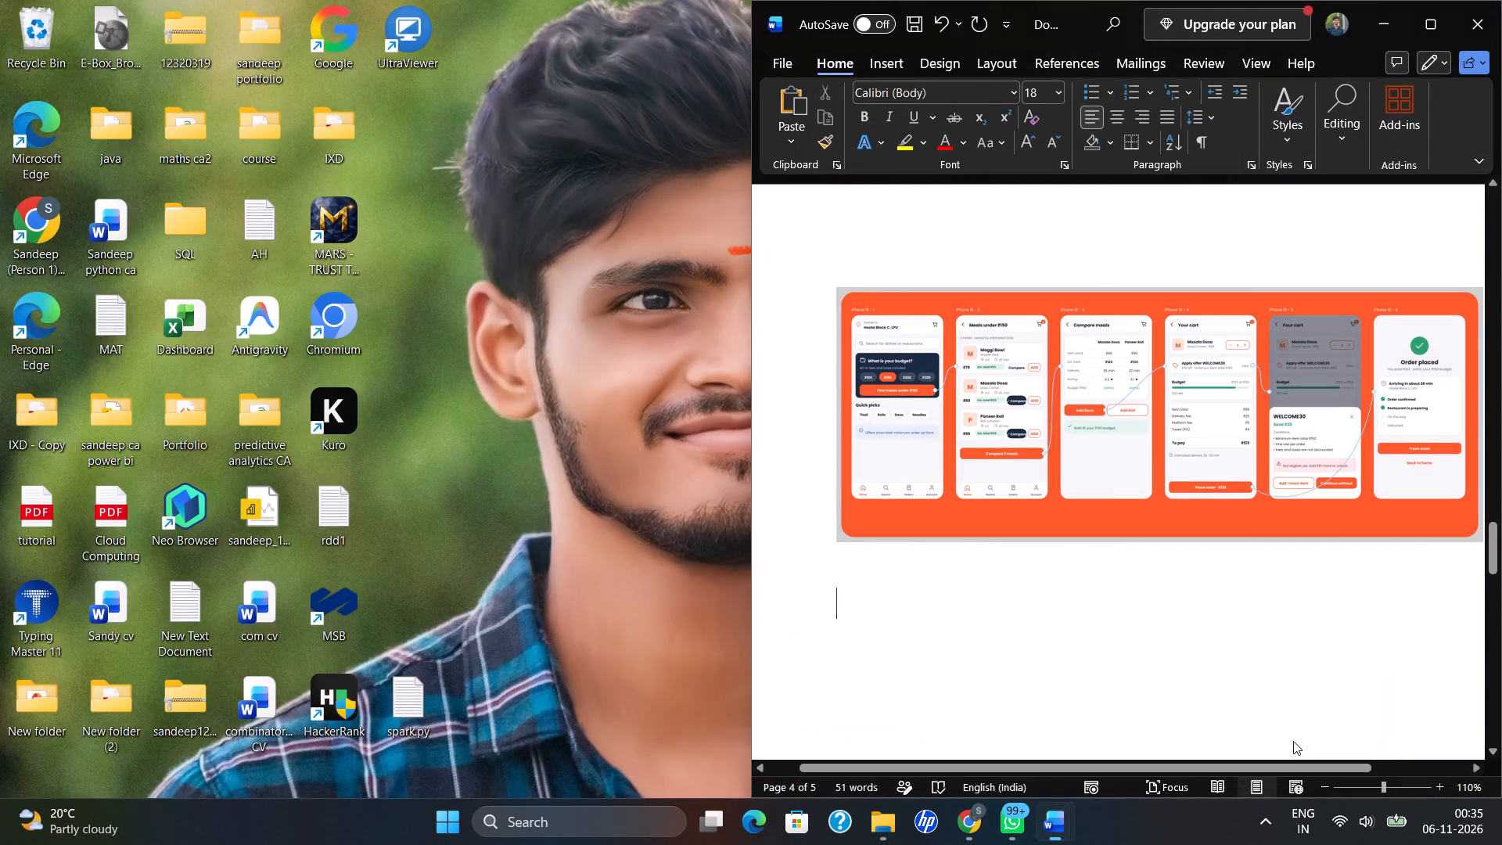
pyautogui.hotkey('ctrl', 'v')
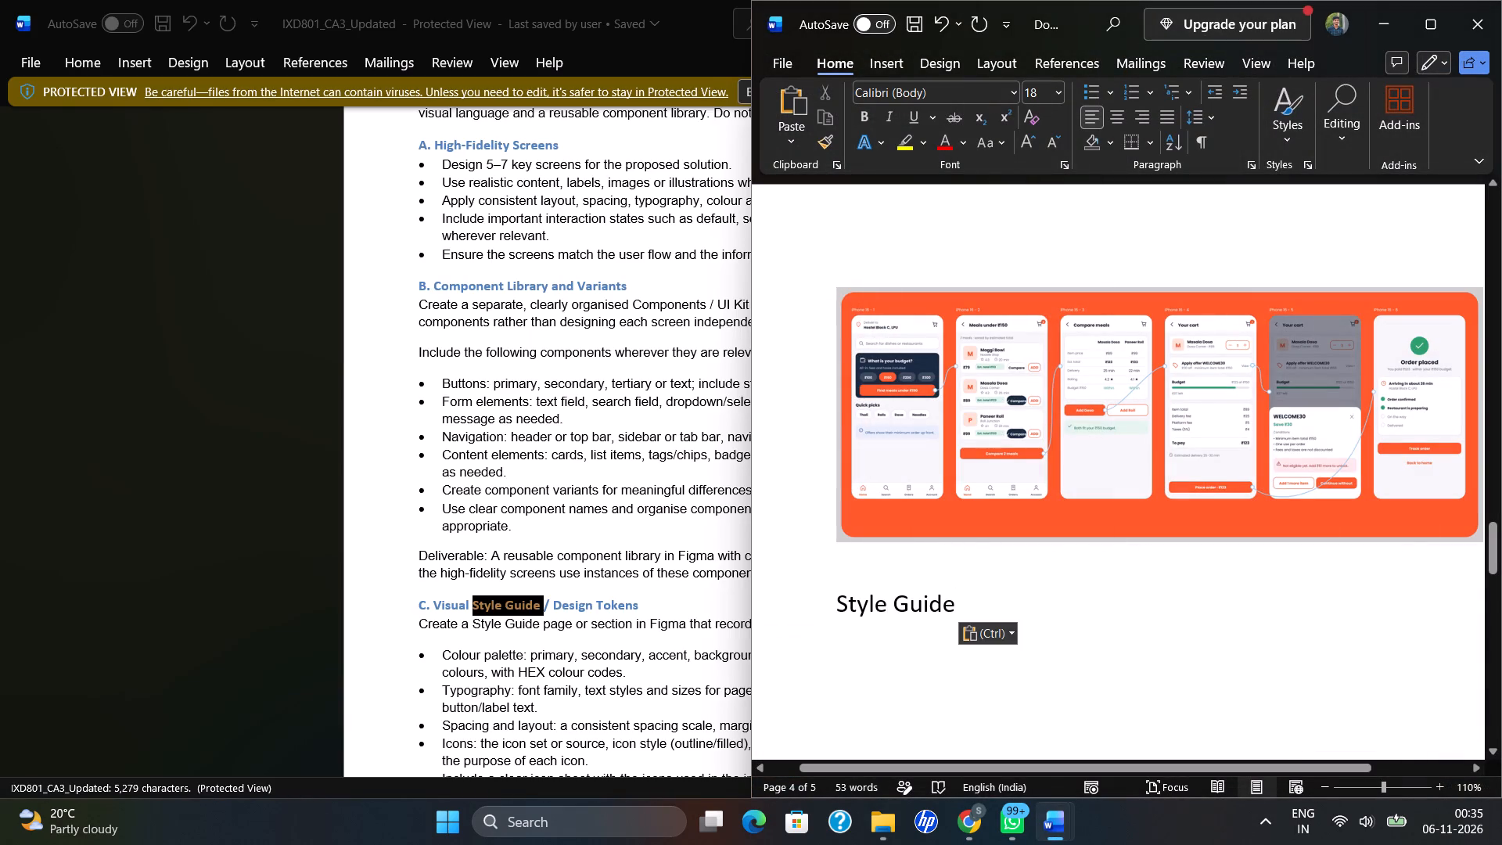
# Prefix the pasted "Style Guide" text with "Task 4: " and add an empty line below the heading.
pyautogui.click(838, 594)
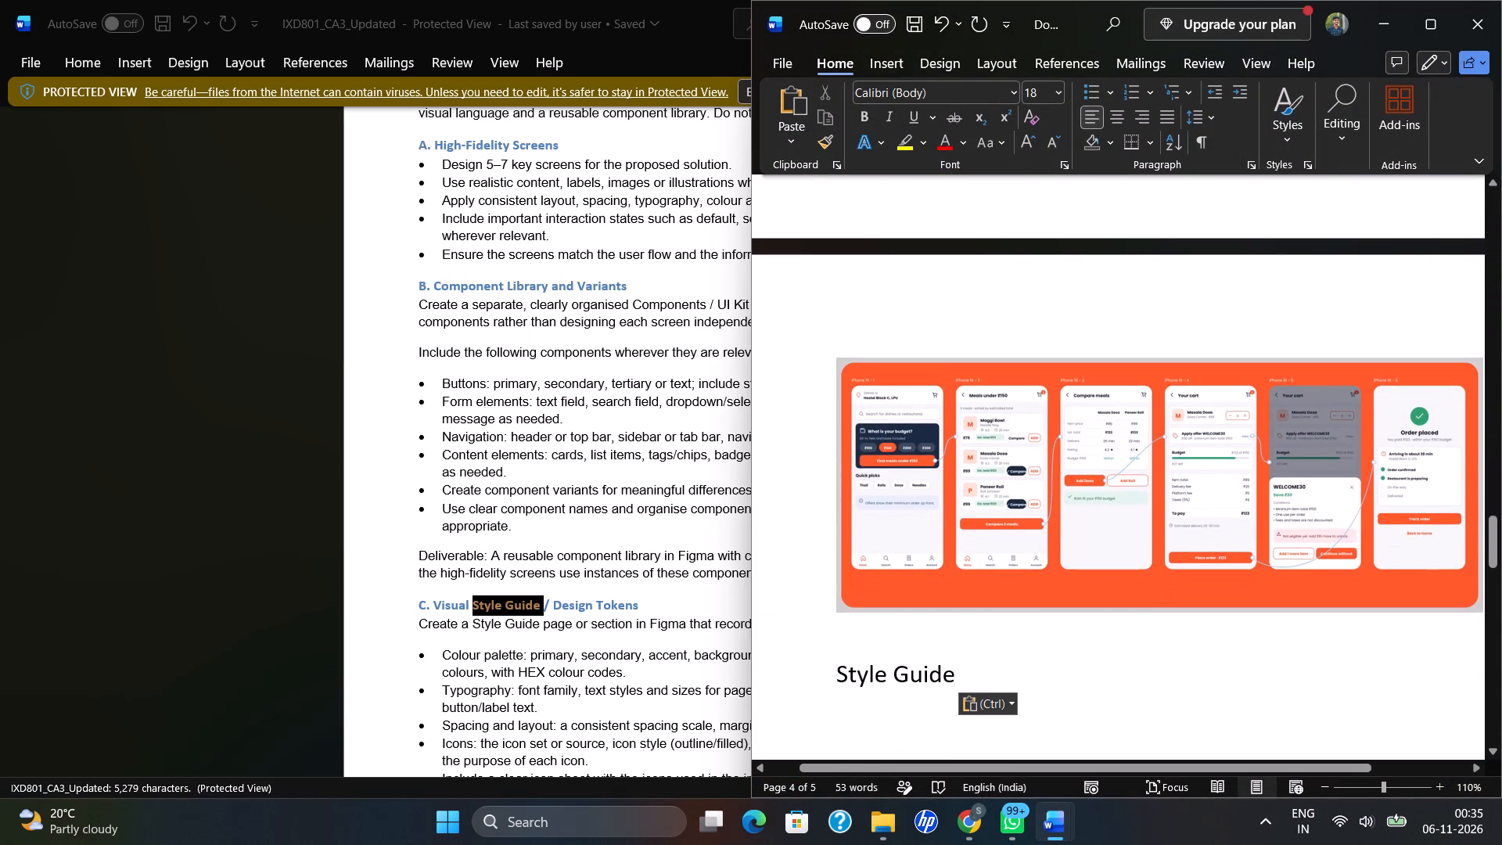
pyautogui.write('Ta')
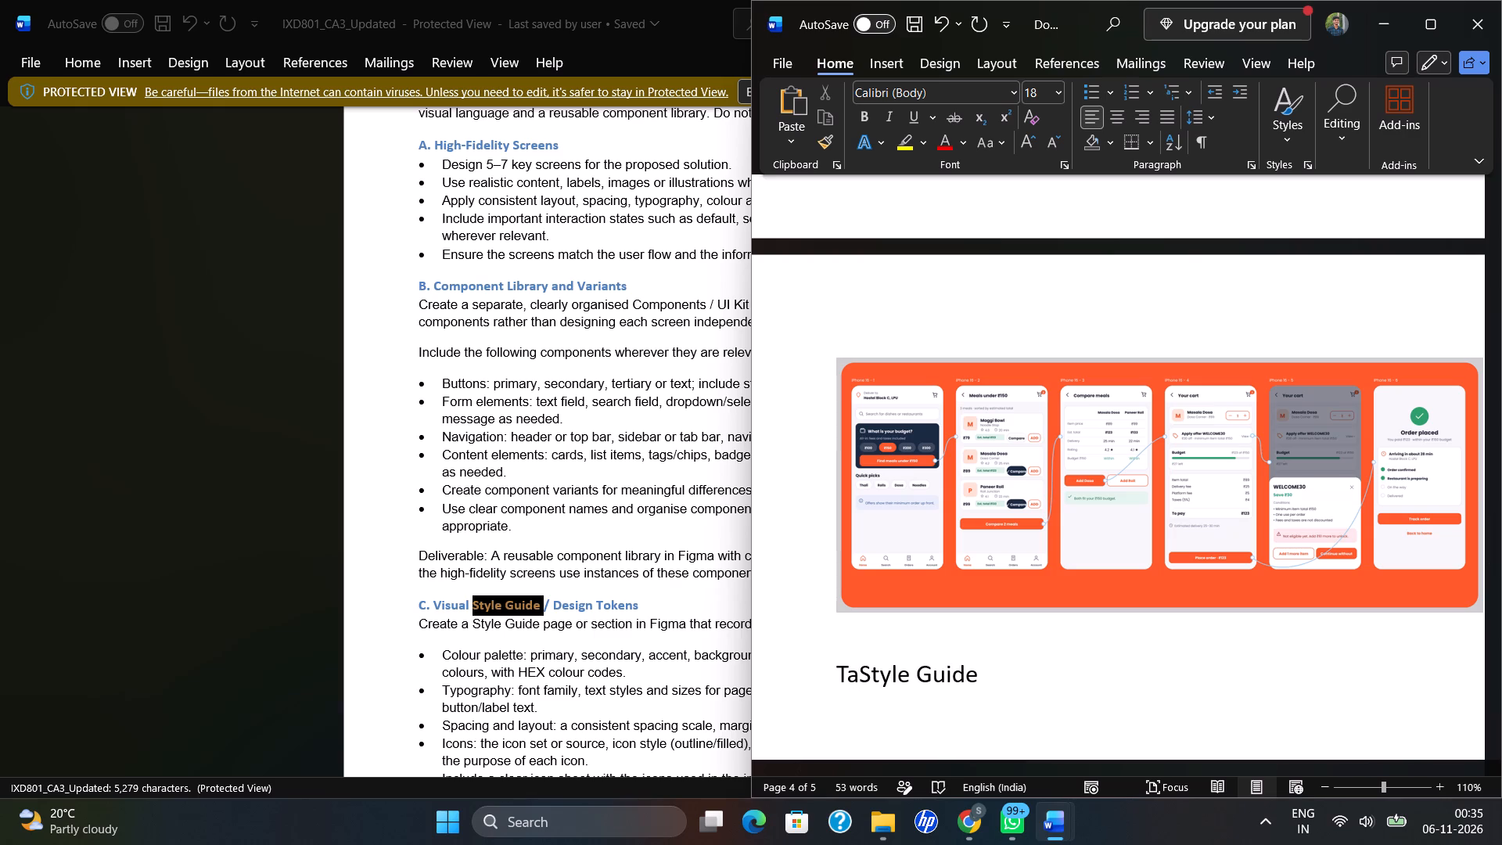
pyautogui.write('sk')
pyautogui.press('space')
pyautogui.press('4')
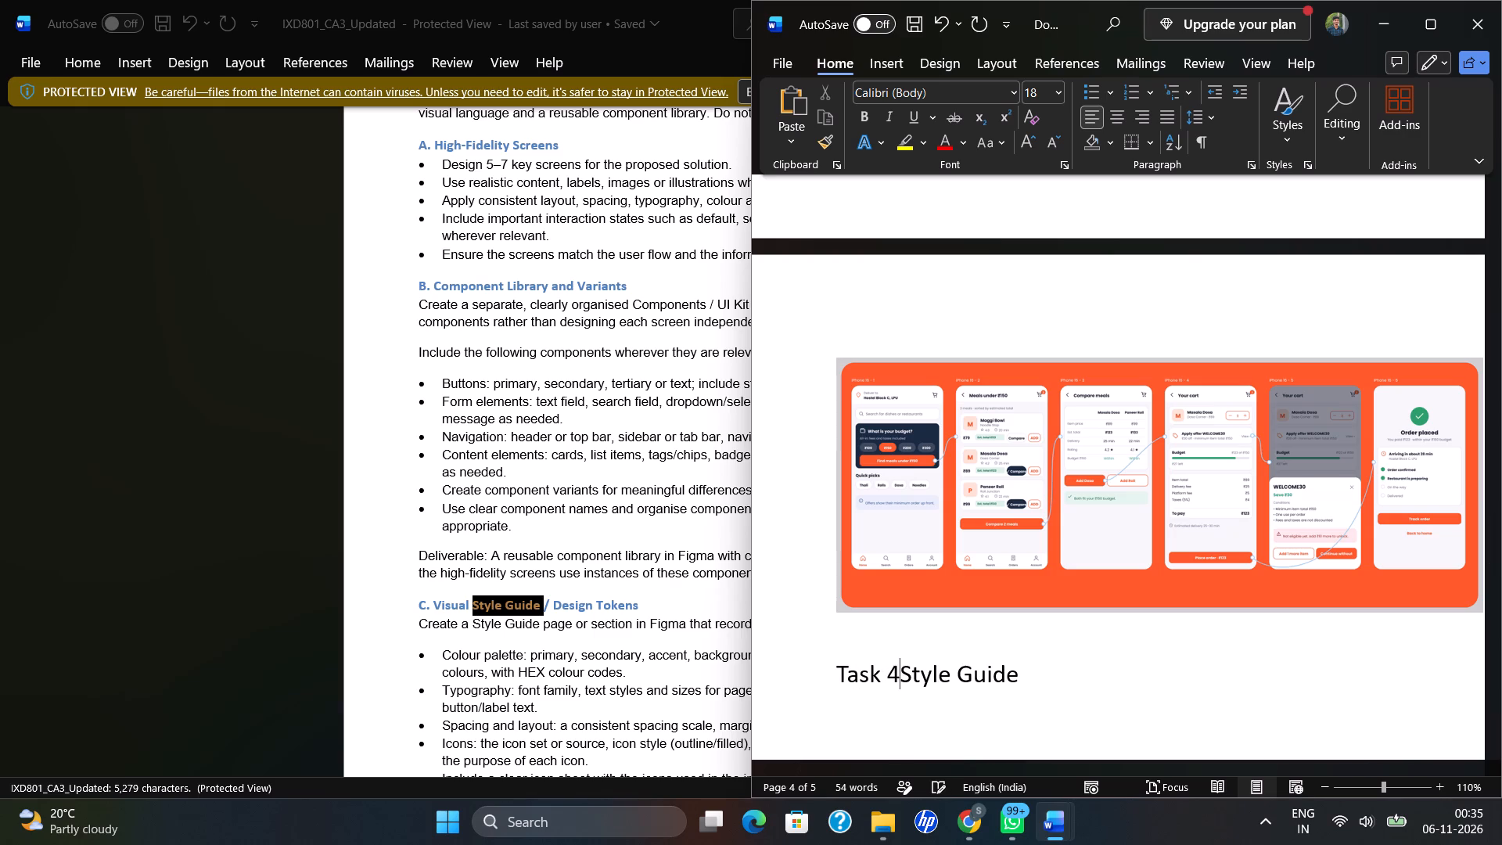
pyautogui.hotkey('shift', ':')
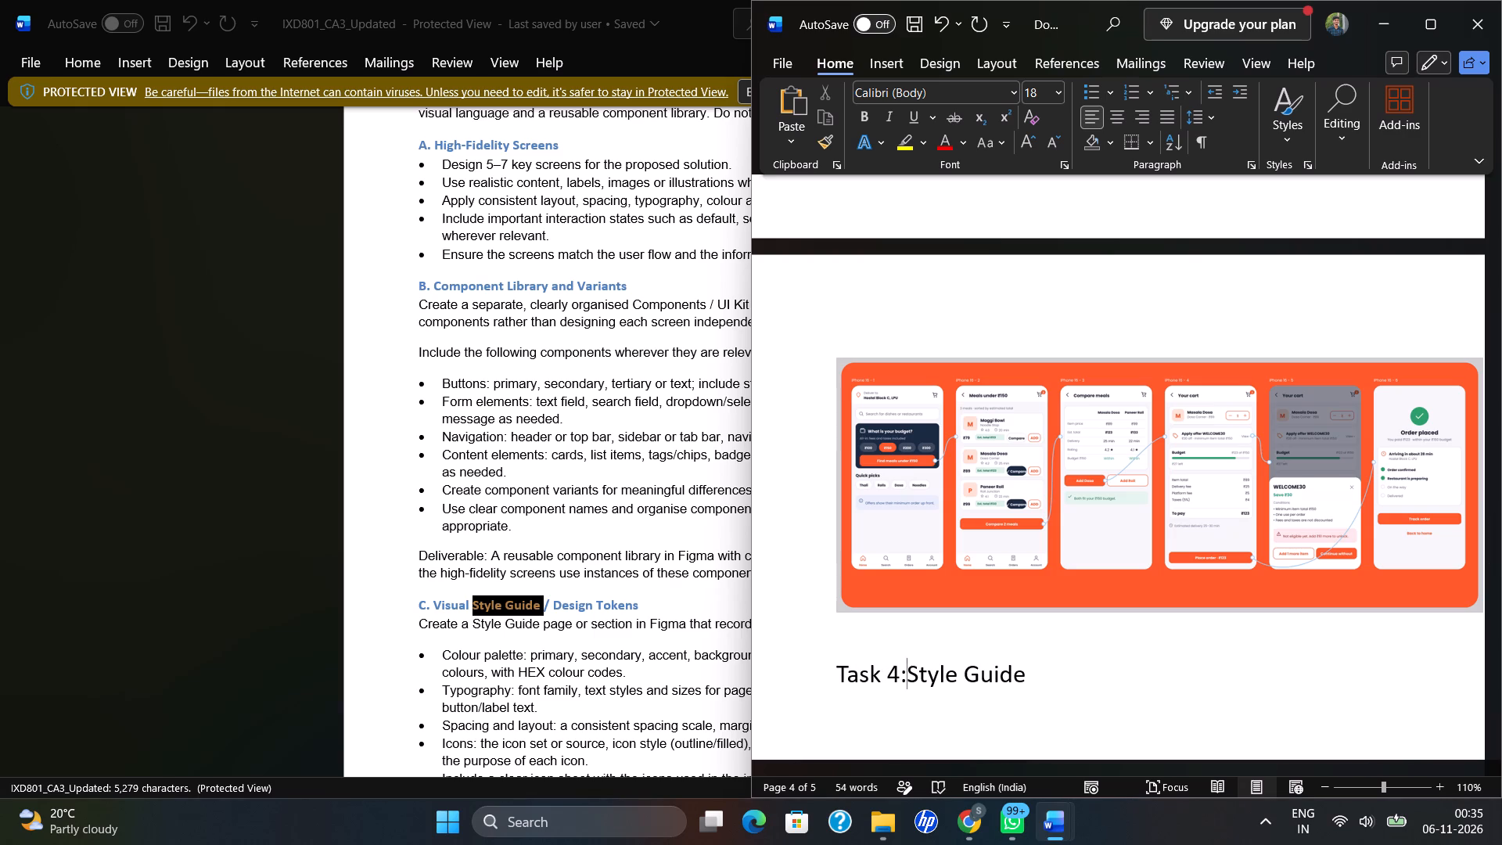
pyautogui.press('space')
pyautogui.click(1044, 675)
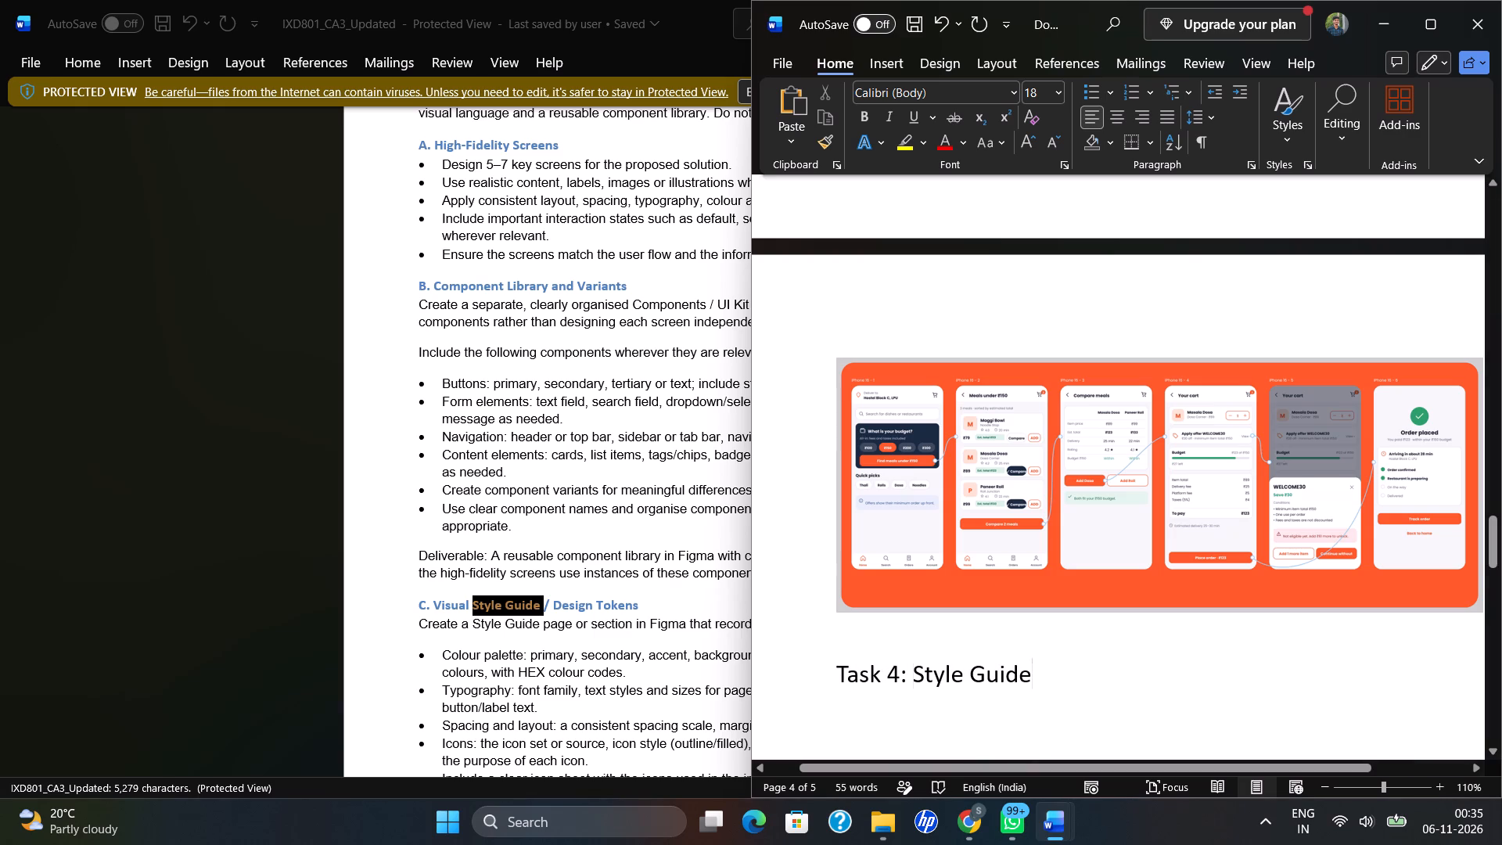
pyautogui.press('Return')
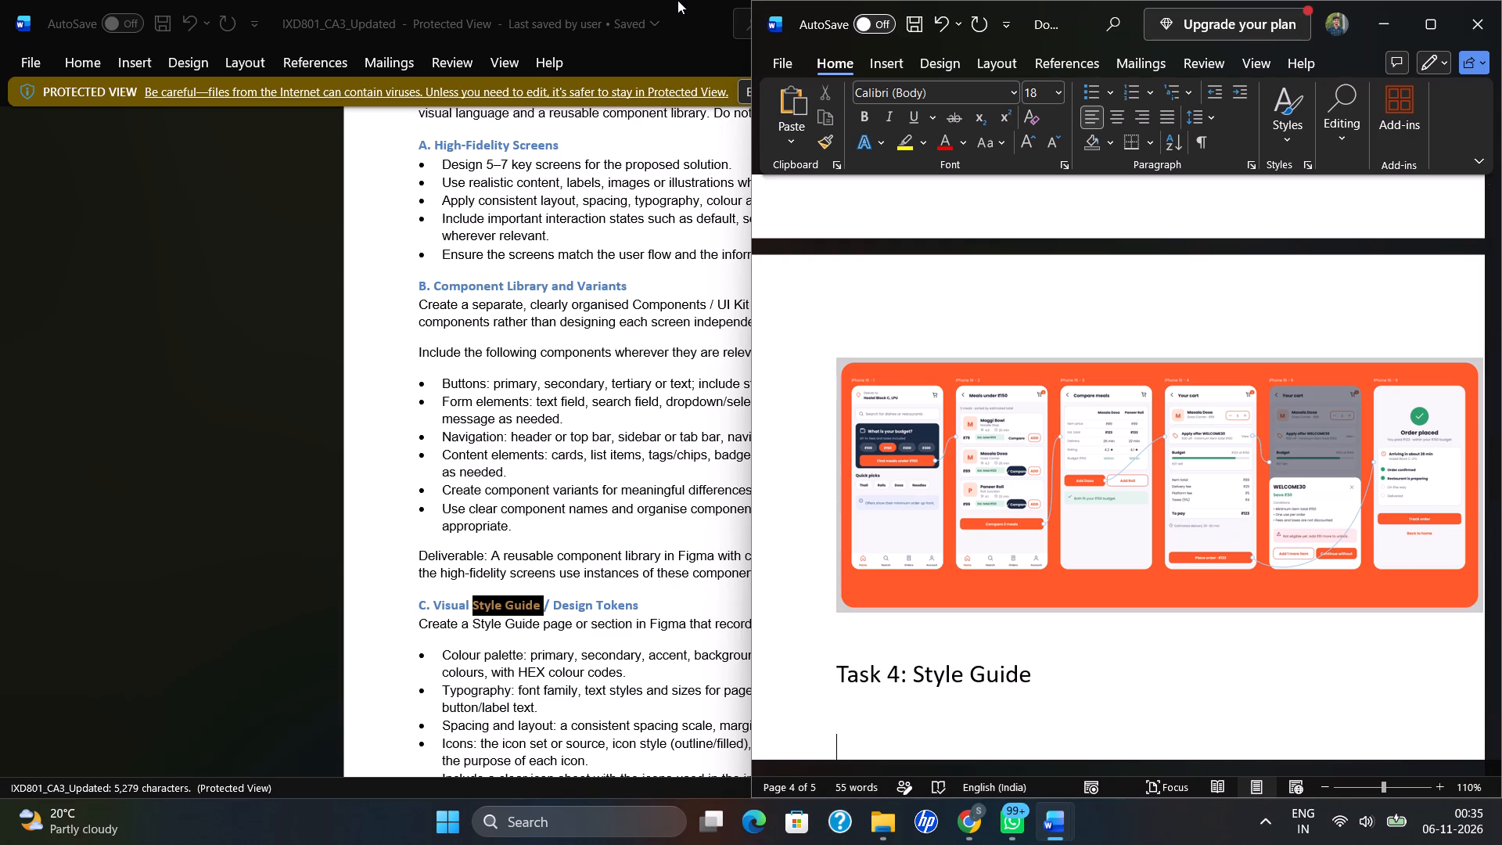
# Close the IXD801_CA3_Updated brief and the CA1 report, keeping the new report document open.
pyautogui.click(677, 0)
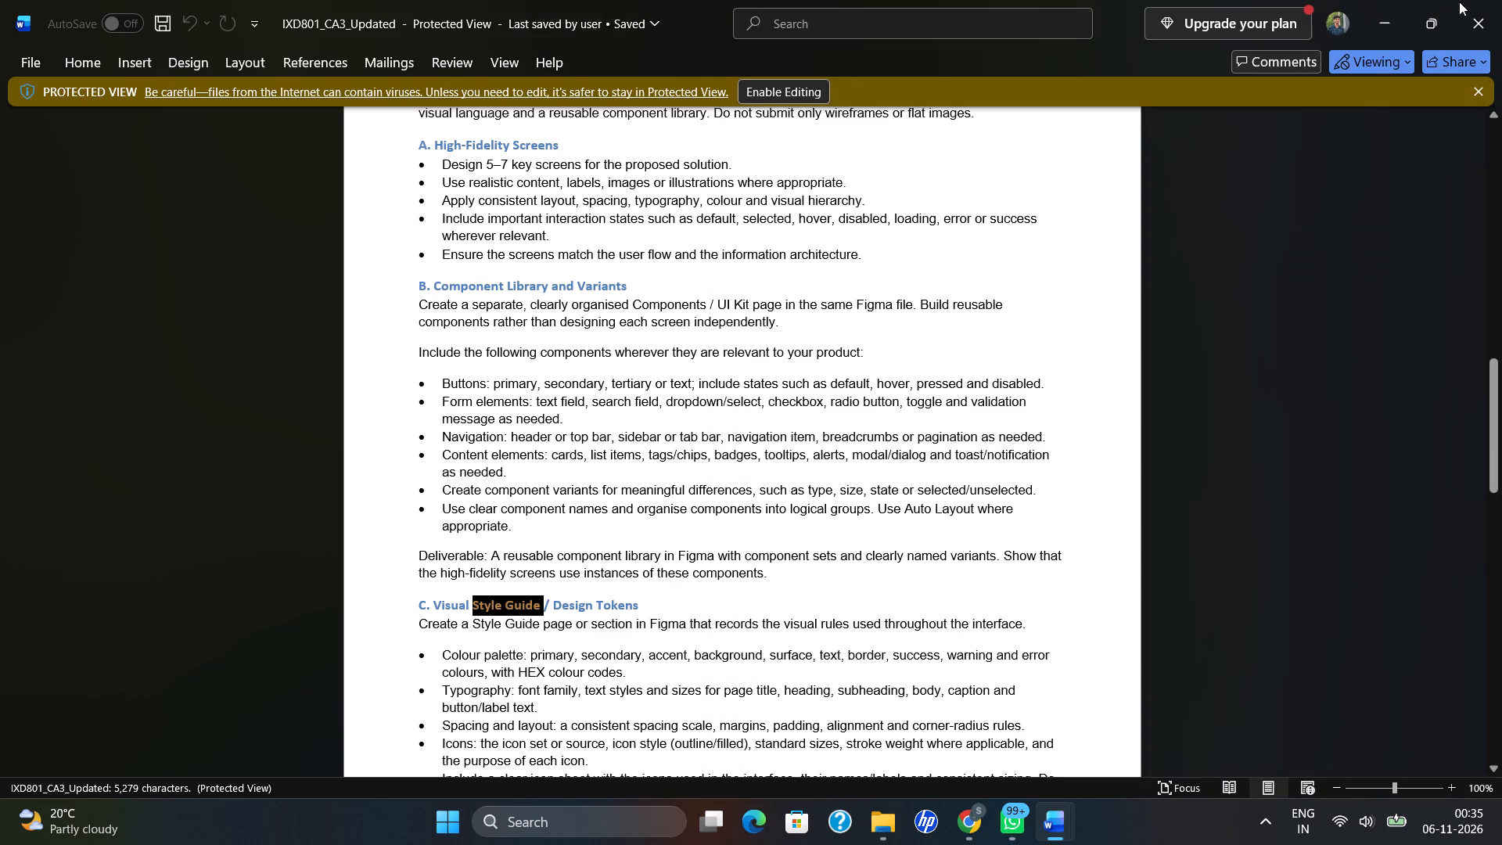
pyautogui.click(1460, 2)
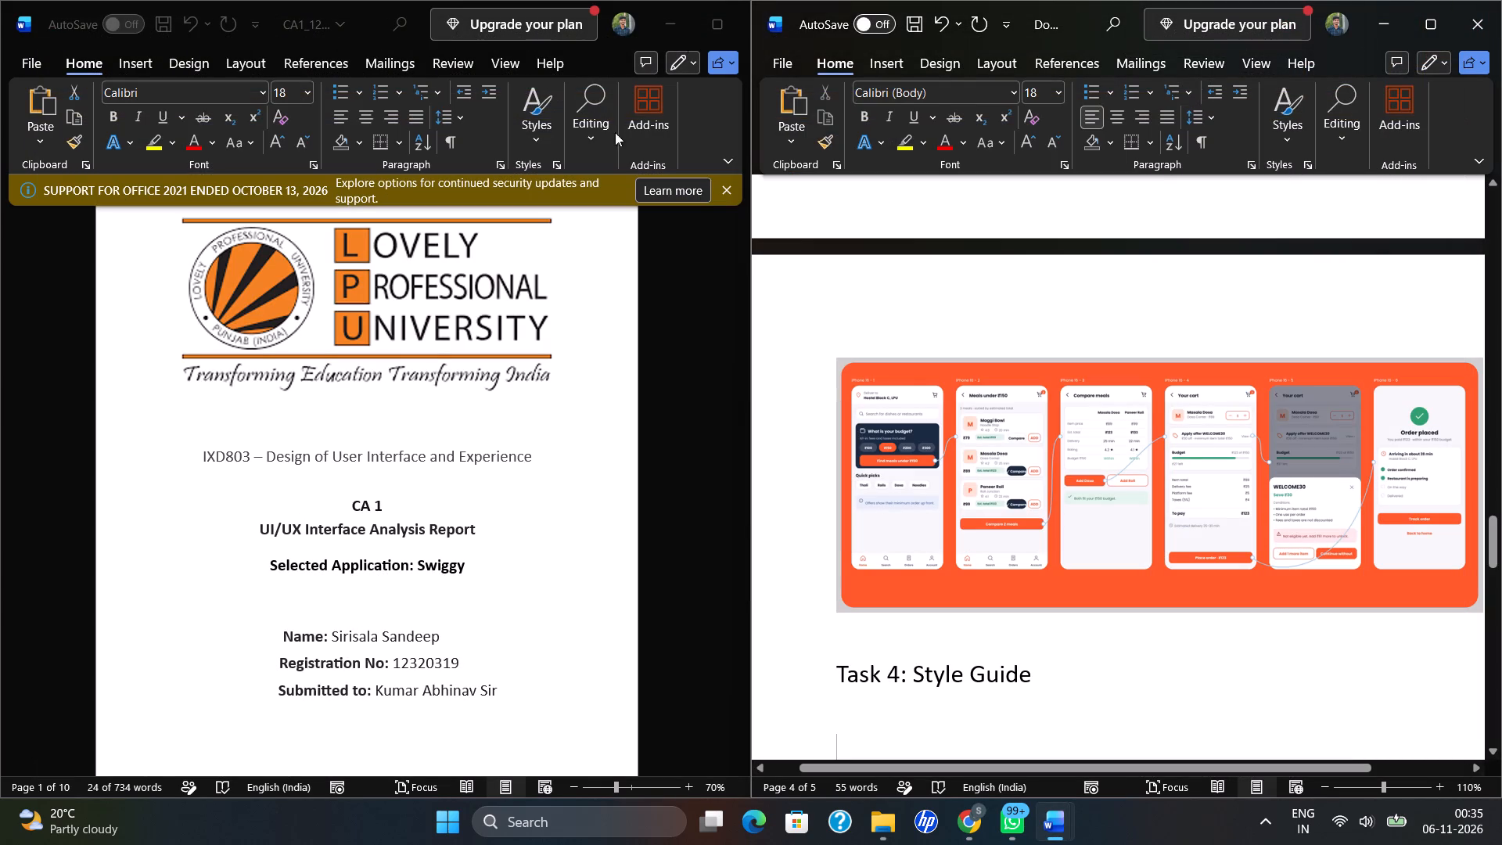
pyautogui.click(731, 9)
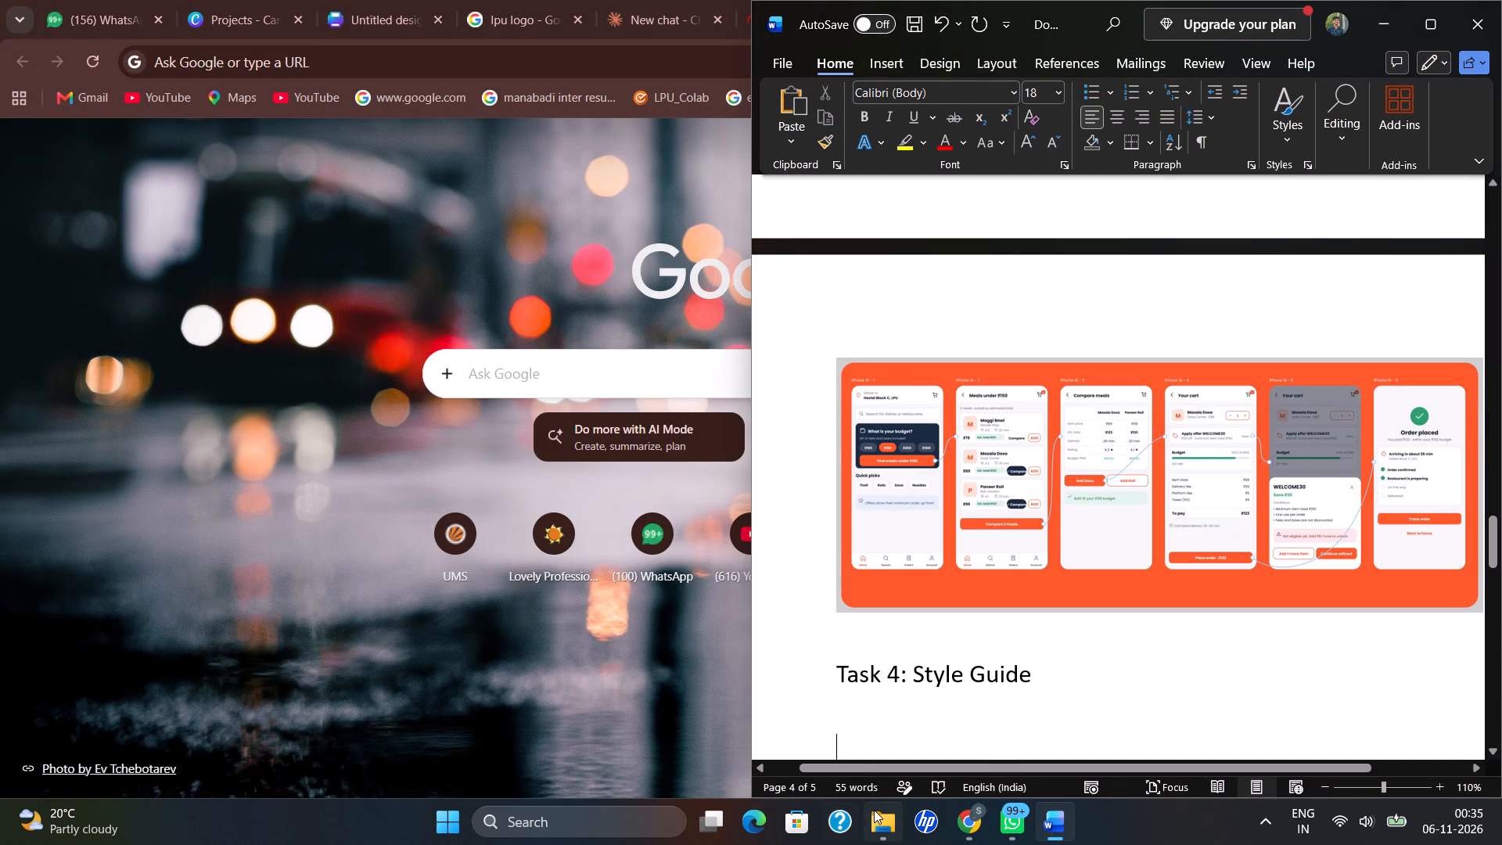
# Copy the "Style guide" image from the Downloads folder and paste it on the empty line below the Task 4 heading.
pyautogui.click(874, 810)
pyautogui.click(364, 287)
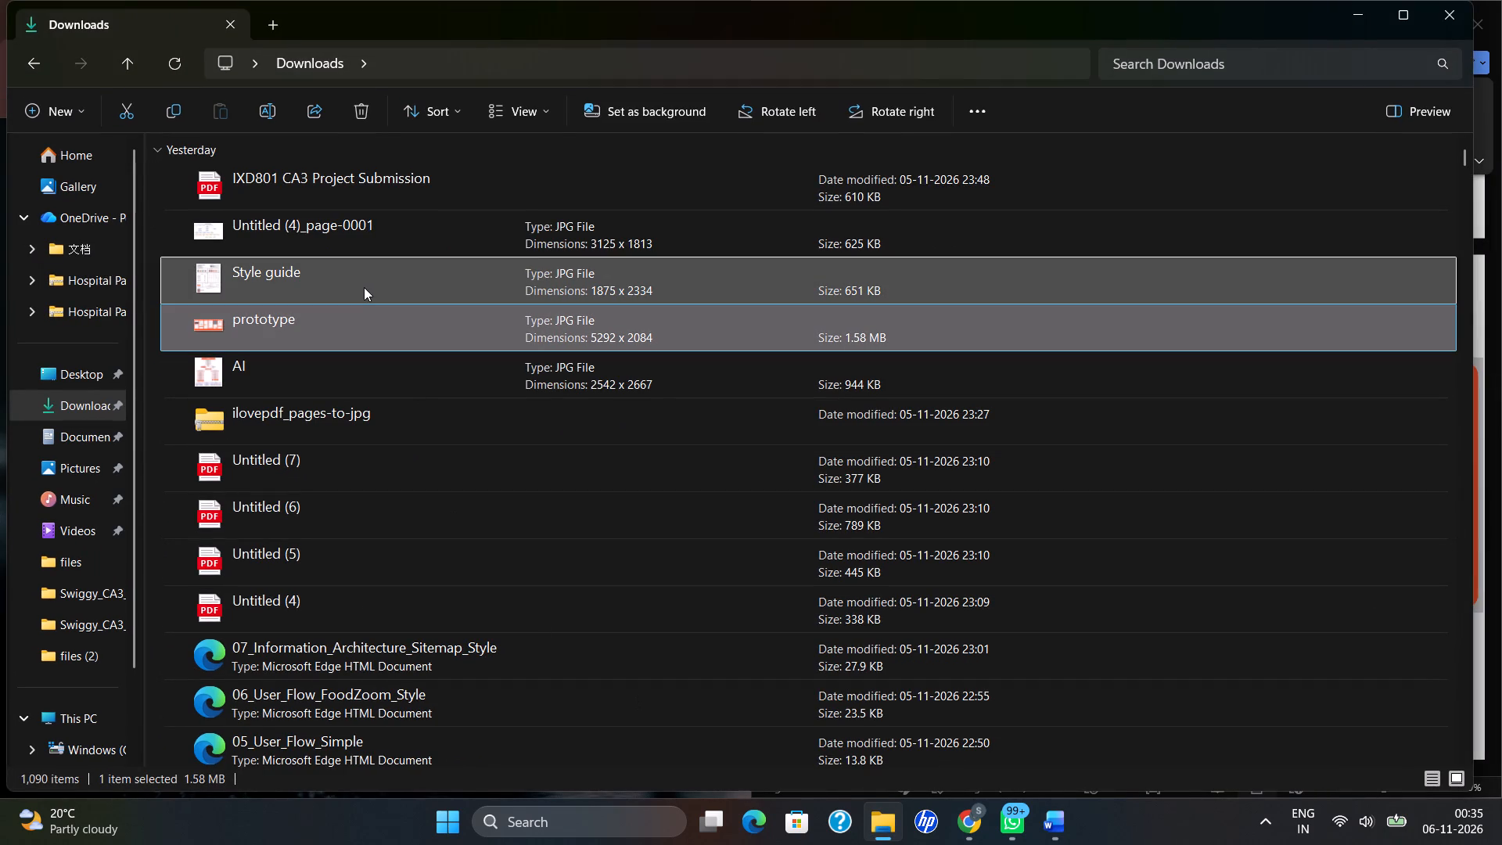
pyautogui.hotkey('ctrl', 'c')
pyautogui.hotkey('ctrl', 'c')
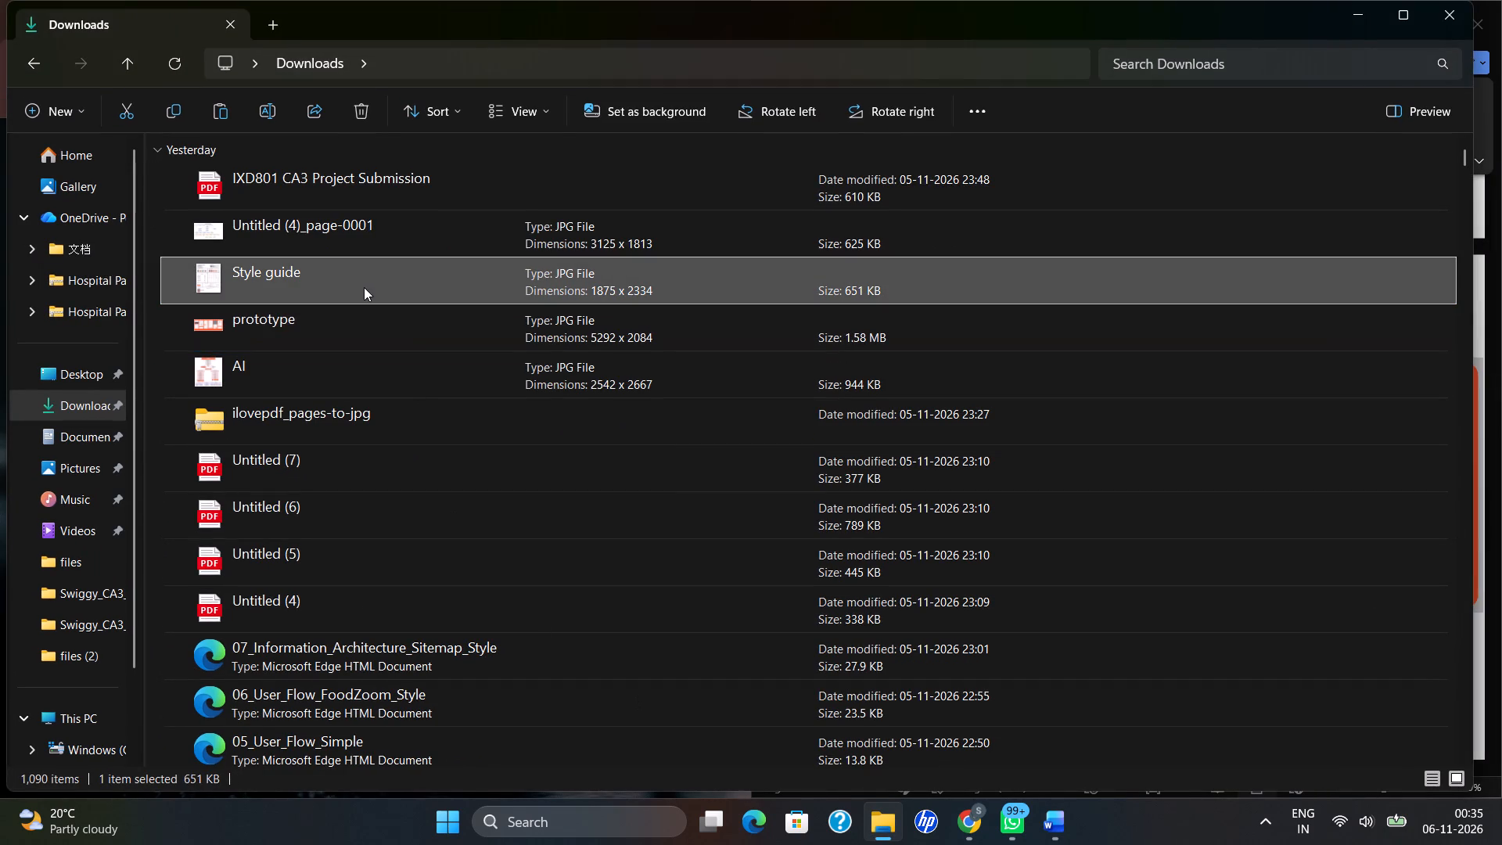
pyautogui.hotkey('ctrl', 'c')
pyautogui.click(189, 109)
pyautogui.click(1092, 735)
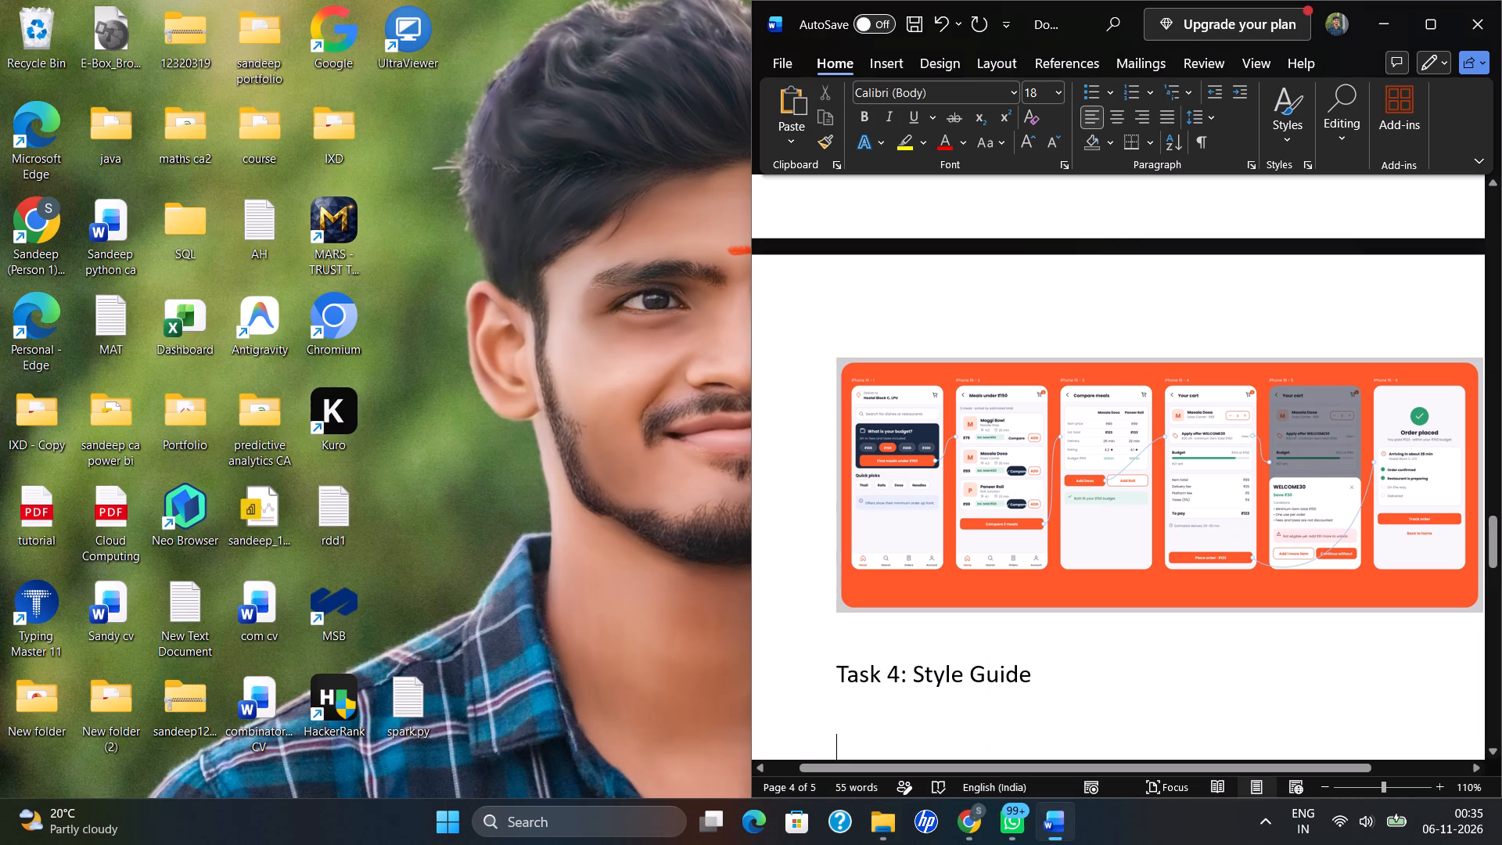
pyautogui.hotkey('ctrl', 'v')
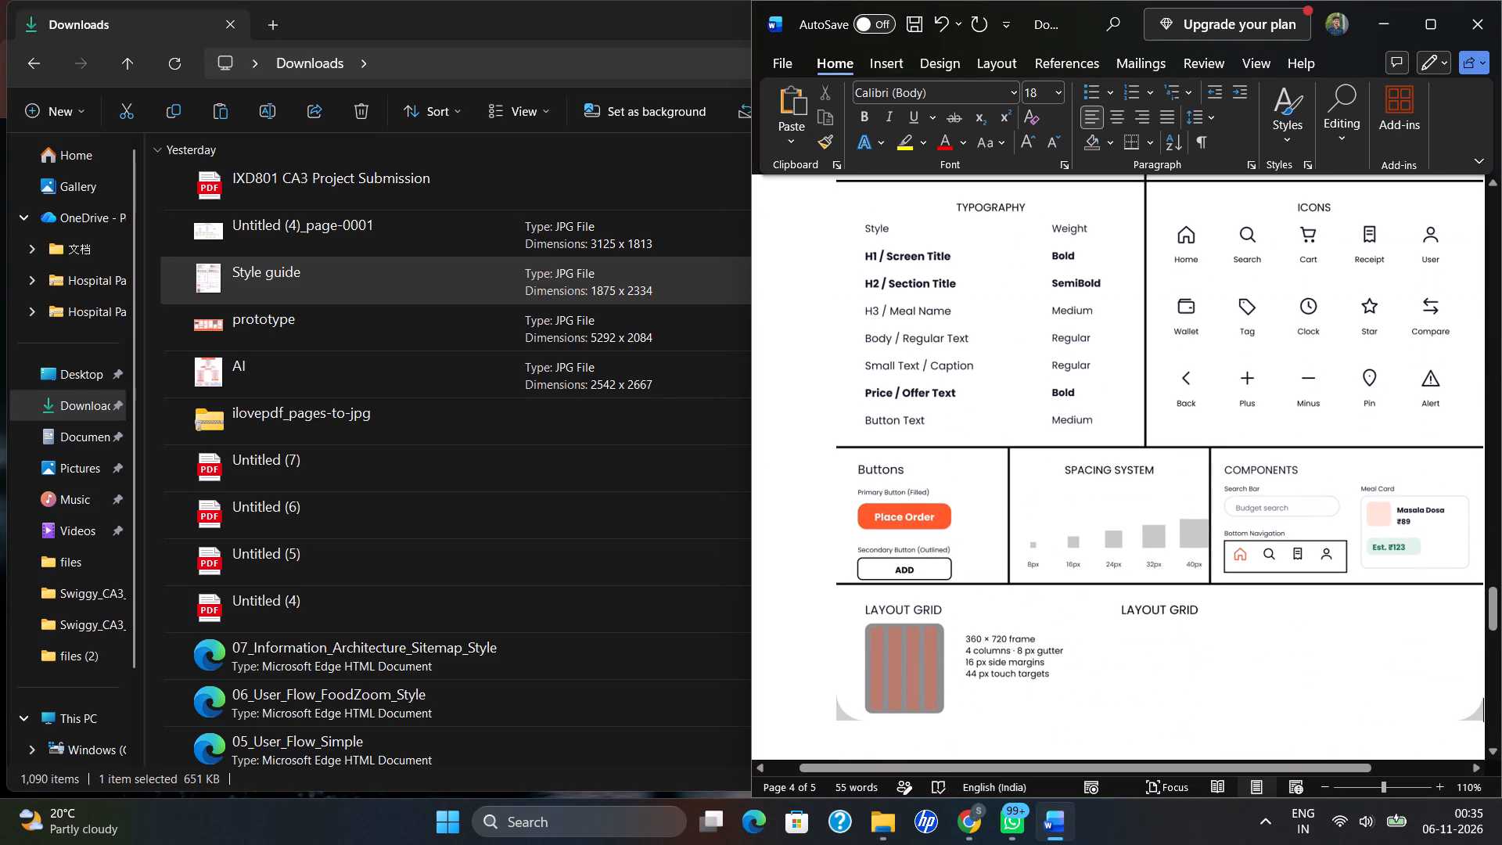
# Maximize the report and delete the line "UI/UX Interface Analysis Report" from the cover page, leaving its line empty.
pyautogui.click(1418, 20)
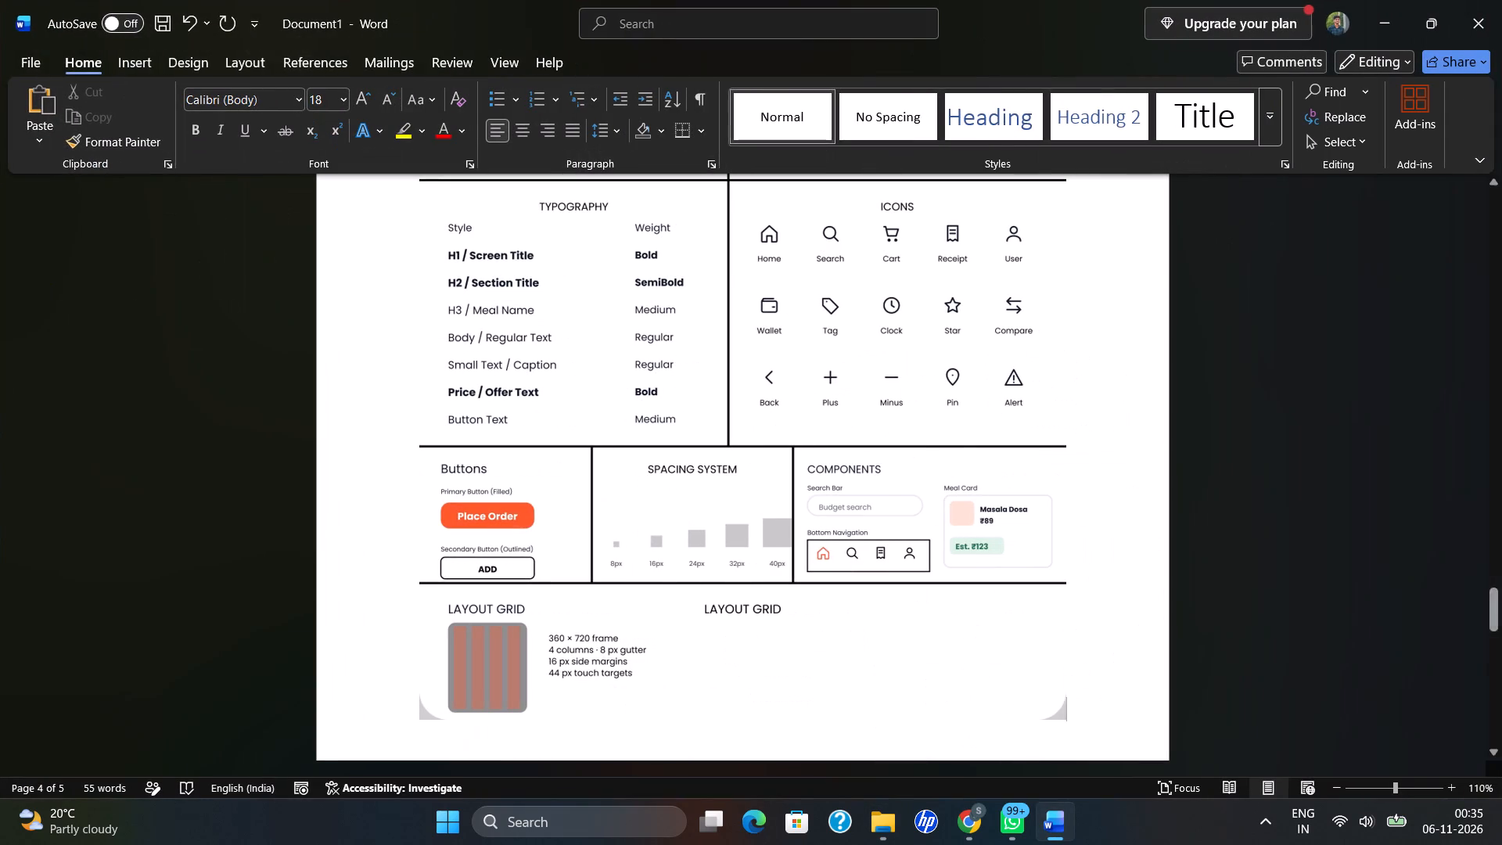
pyautogui.scroll(3, 1268, 333)
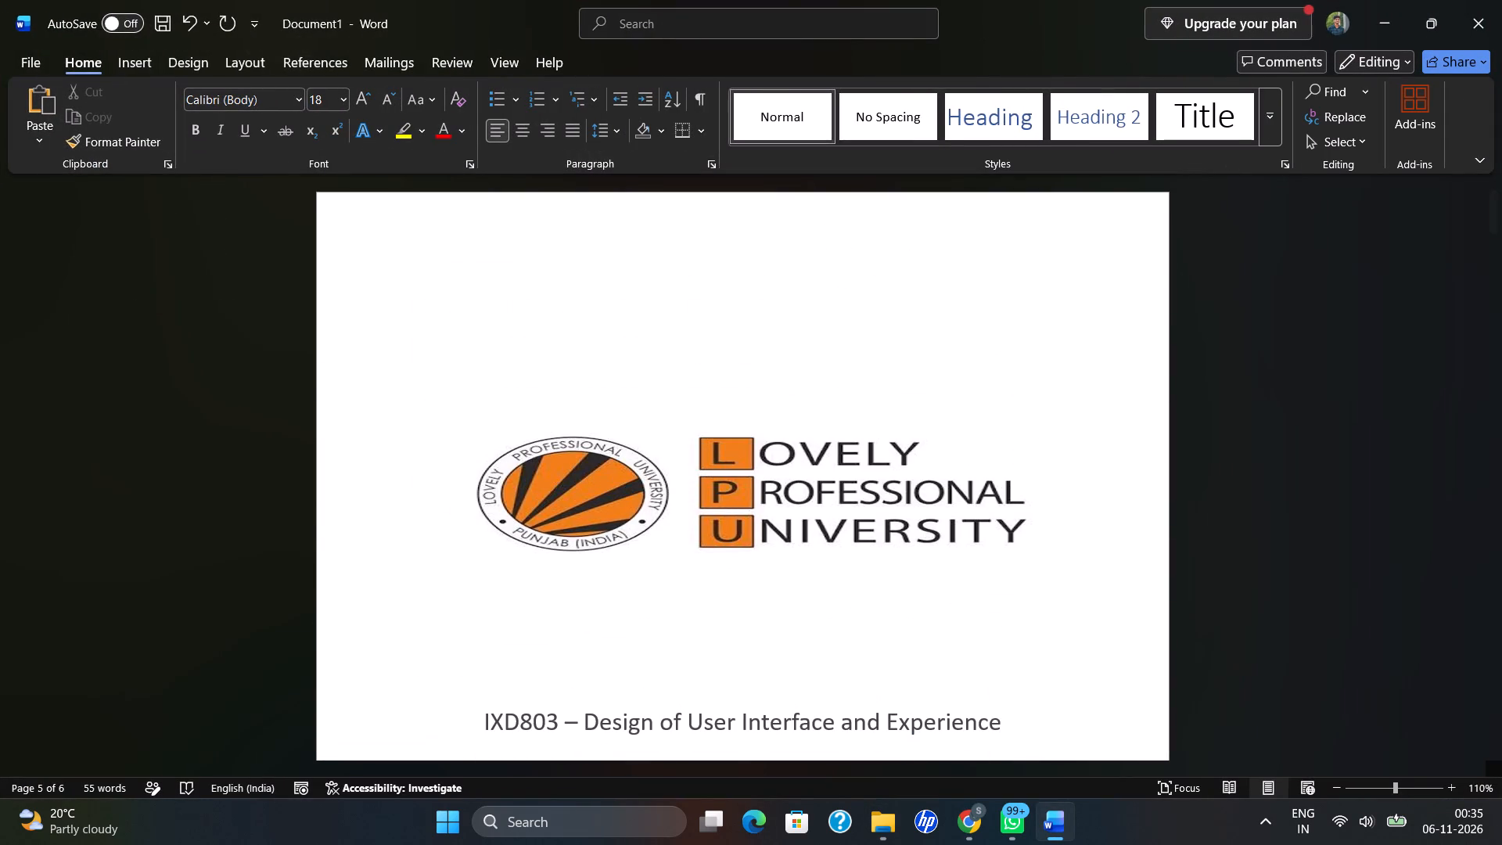
pyautogui.scroll(-1, 1268, 333)
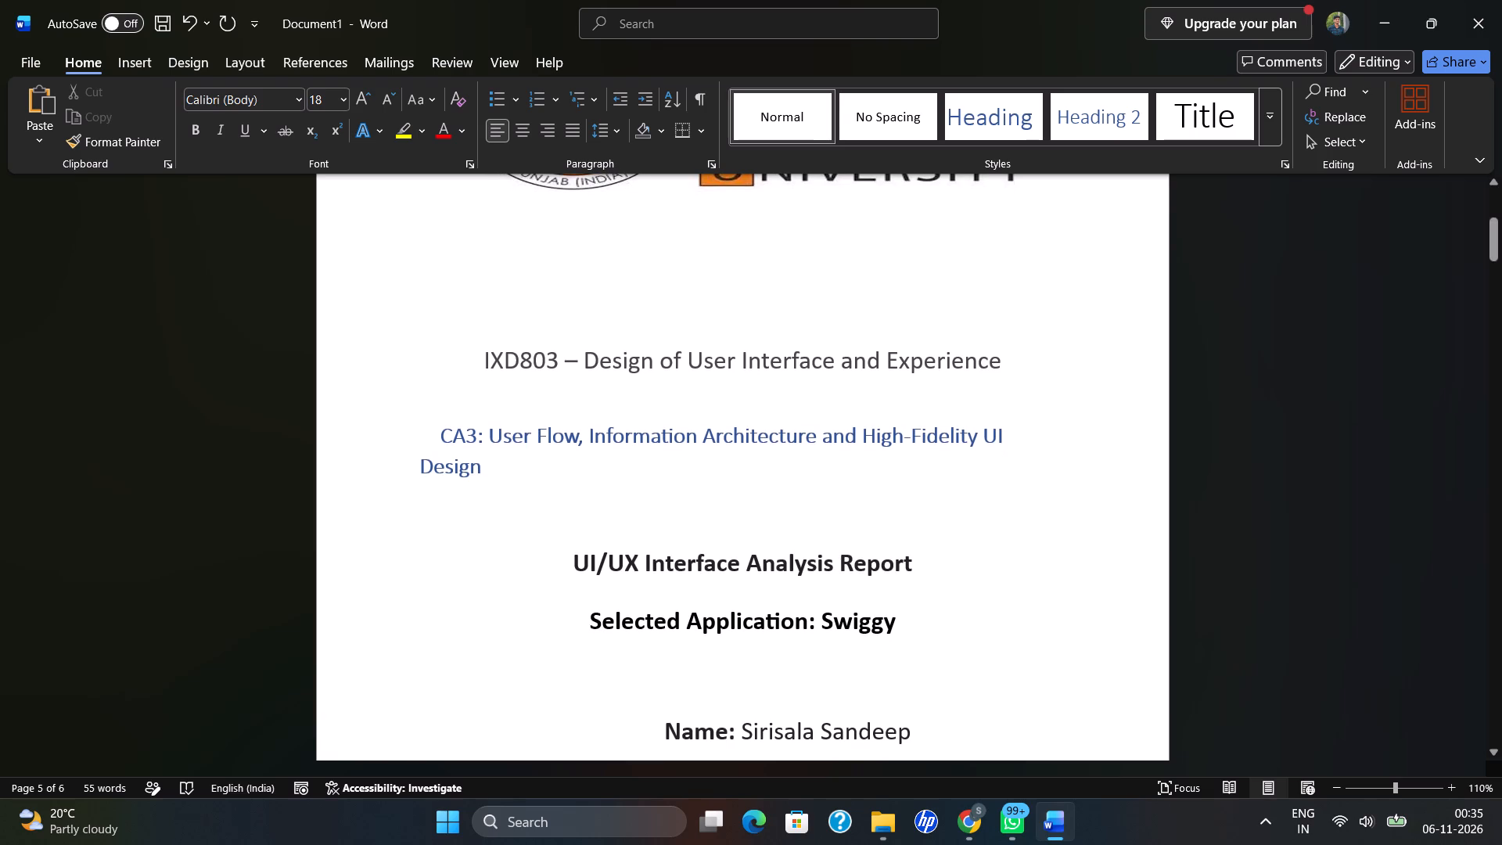
pyautogui.scroll(-1, 1268, 333)
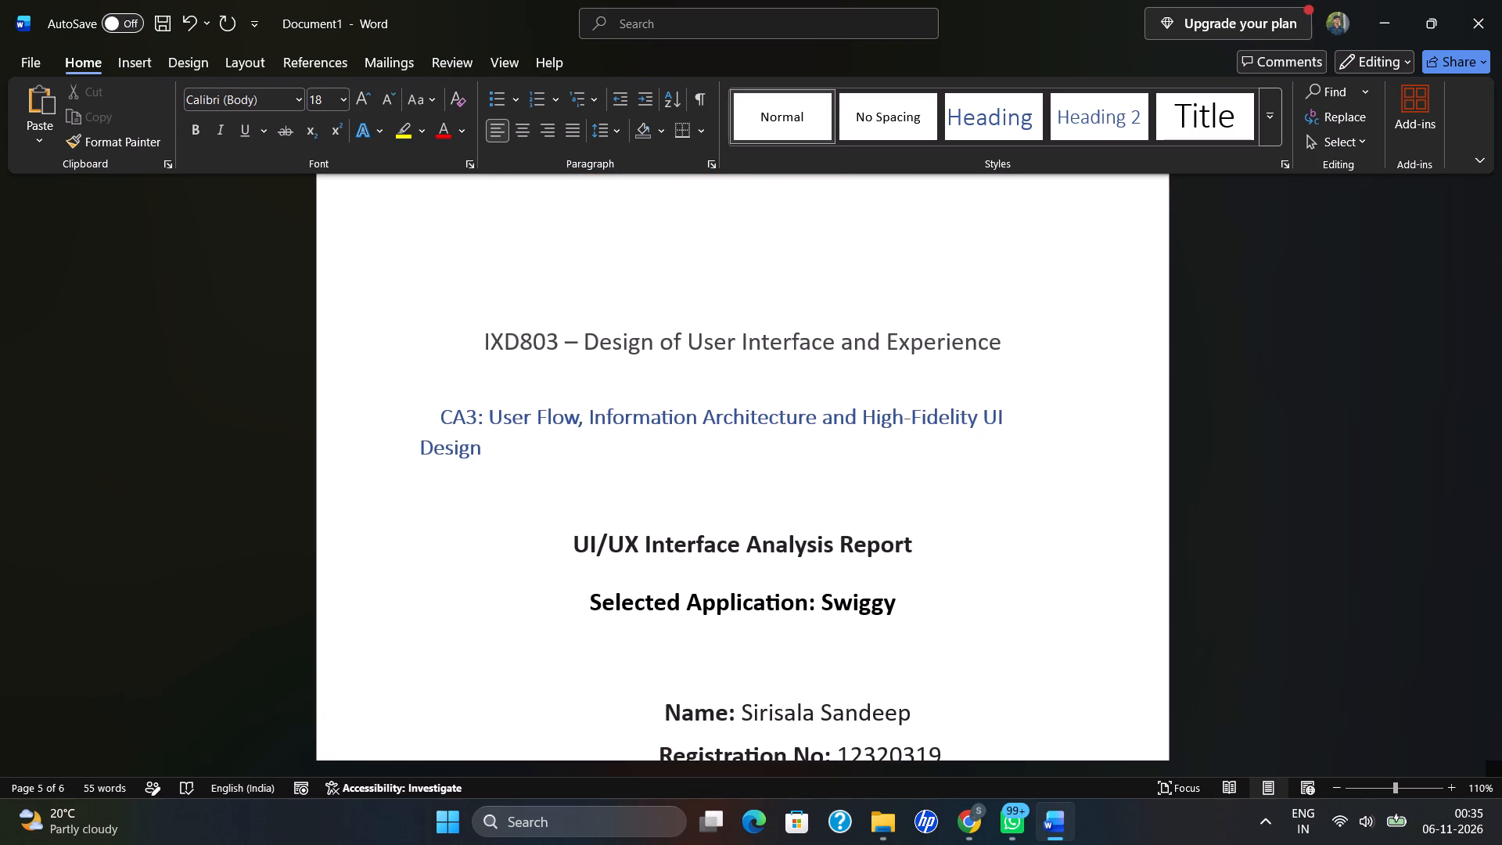
pyautogui.scroll(-1, 1268, 333)
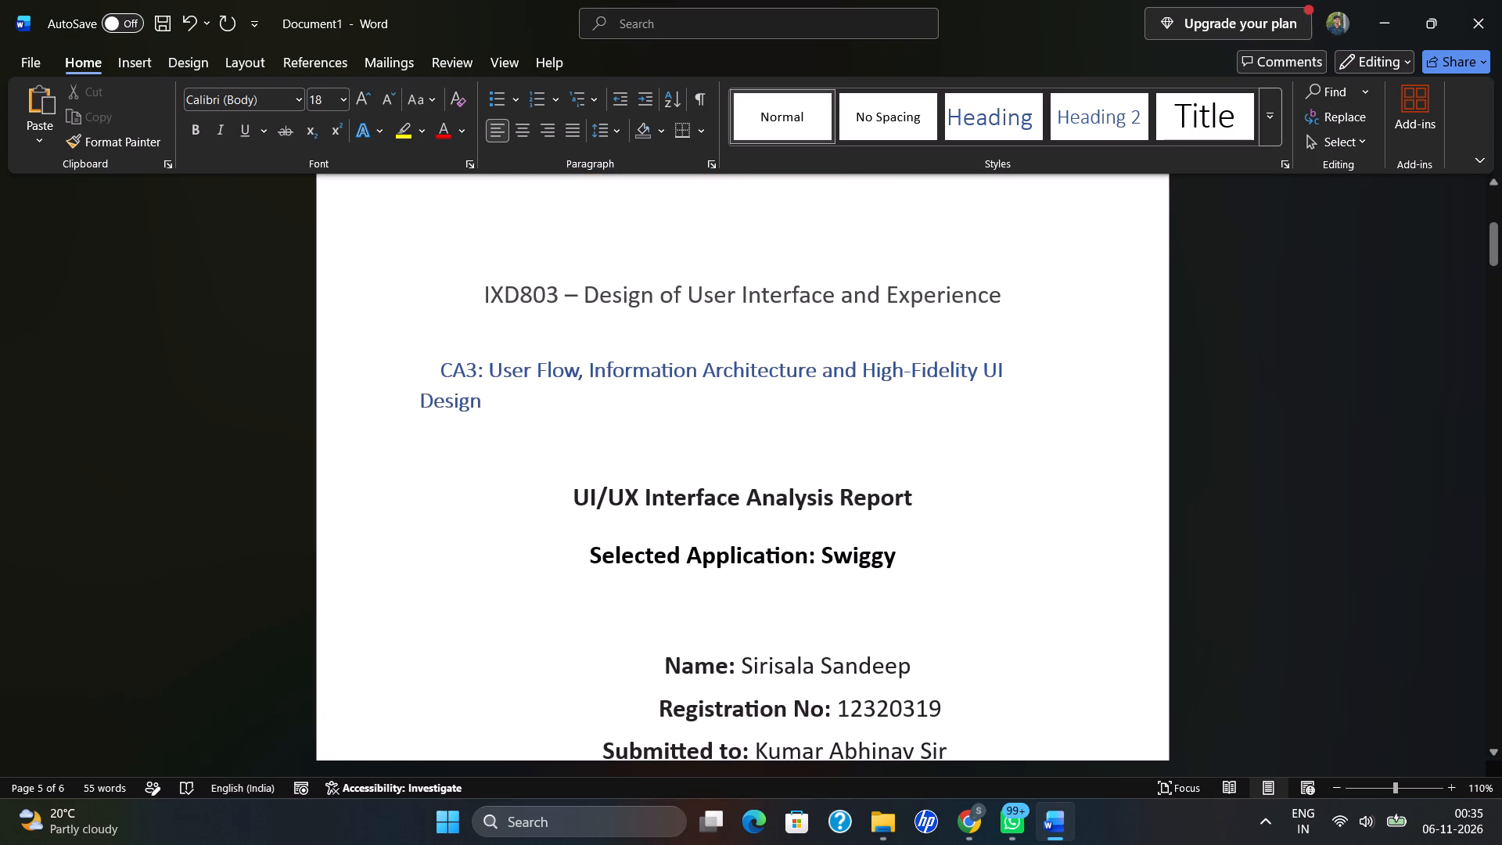
pyautogui.click(932, 496)
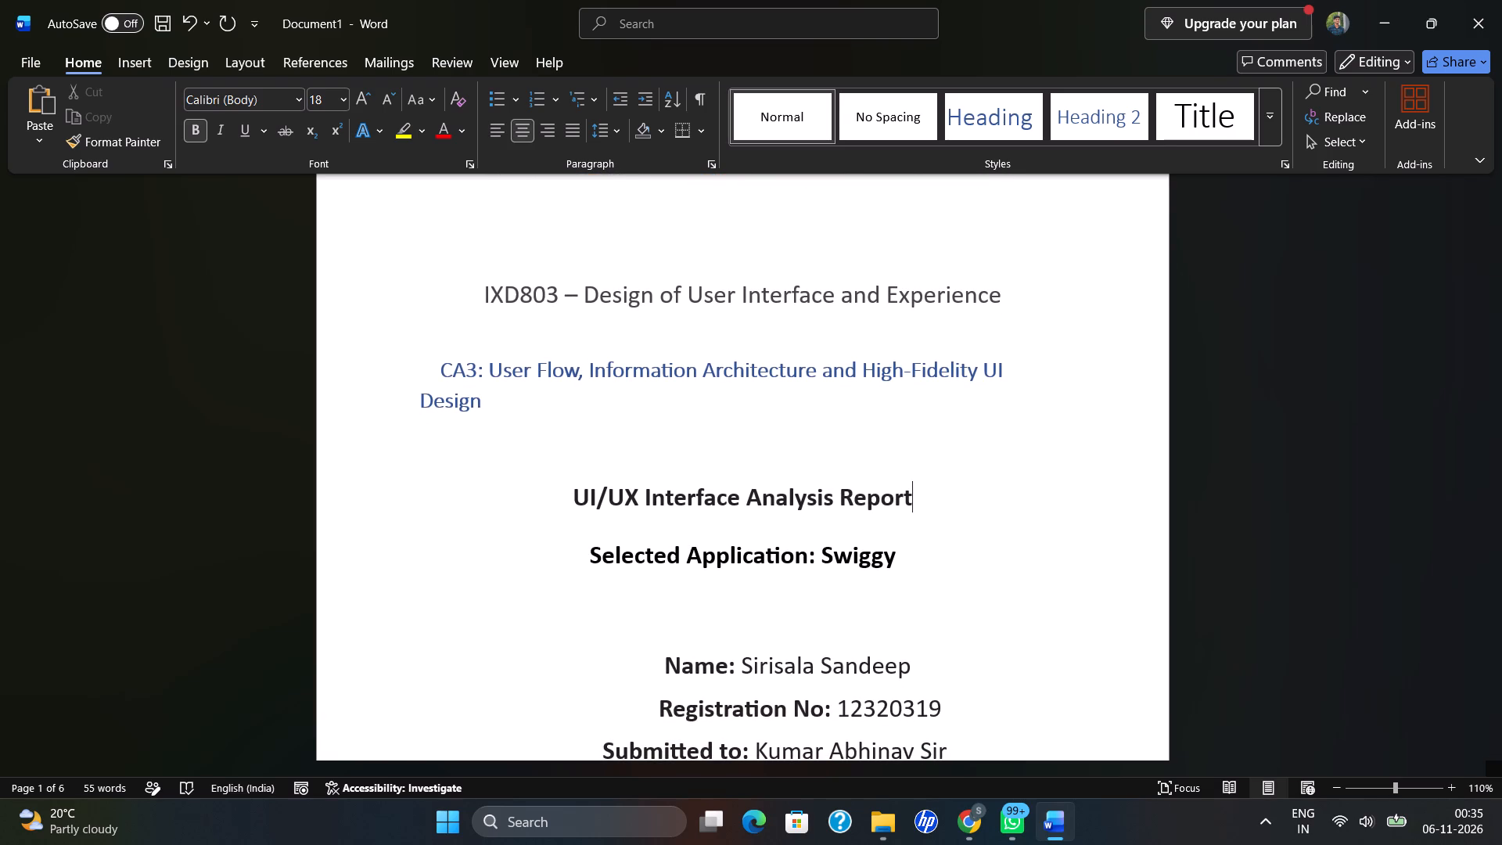
pyautogui.press('BackSpace')
pyautogui.press('BackSpace')
pyautogui.press('BackSpace')
pyautogui.press('BackSpace')
pyautogui.press('BackSpace')
pyautogui.press('BackSpace')
pyautogui.press('BackSpace')
pyautogui.press('BackSpace')
pyautogui.press('BackSpace')
pyautogui.press('BackSpace')
pyautogui.press('BackSpace')
pyautogui.press('BackSpace')
pyautogui.press('BackSpace')
pyautogui.press('BackSpace')
pyautogui.press('BackSpace')
pyautogui.press('BackSpace')
pyautogui.press('BackSpace')
pyautogui.press('BackSpace')
pyautogui.press('BackSpace')
pyautogui.press('BackSpace')
pyautogui.press('BackSpace')
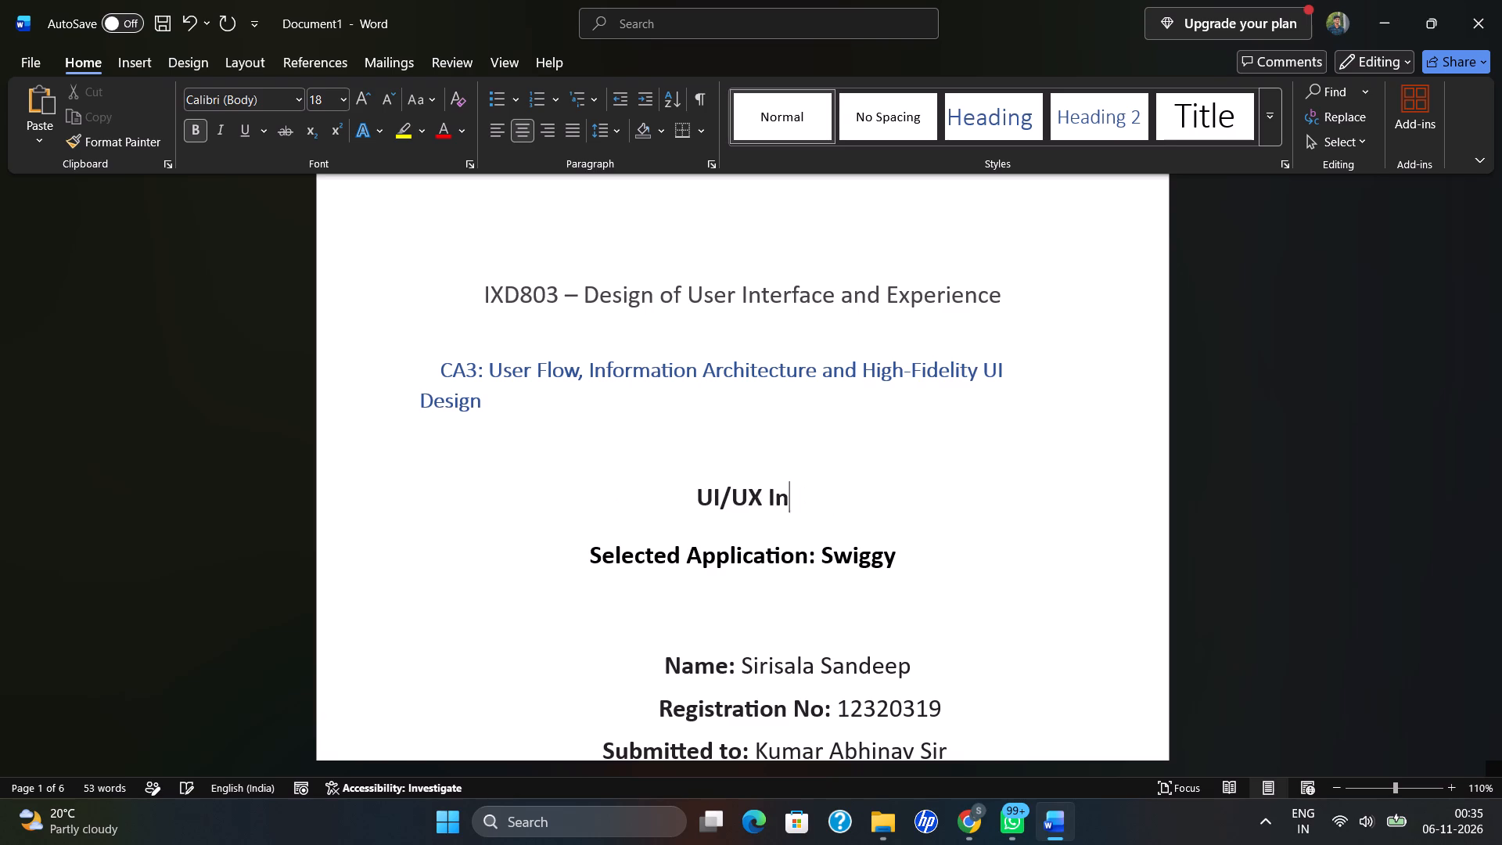
pyautogui.press('BackSpace')
pyautogui.press('BackSpace')
pyautogui.press('BackSpace')
pyautogui.press('BackSpace')
pyautogui.press('BackSpace')
pyautogui.press('BackSpace')
pyautogui.press('BackSpace')
pyautogui.press('BackSpace')
pyautogui.press('BackSpace')
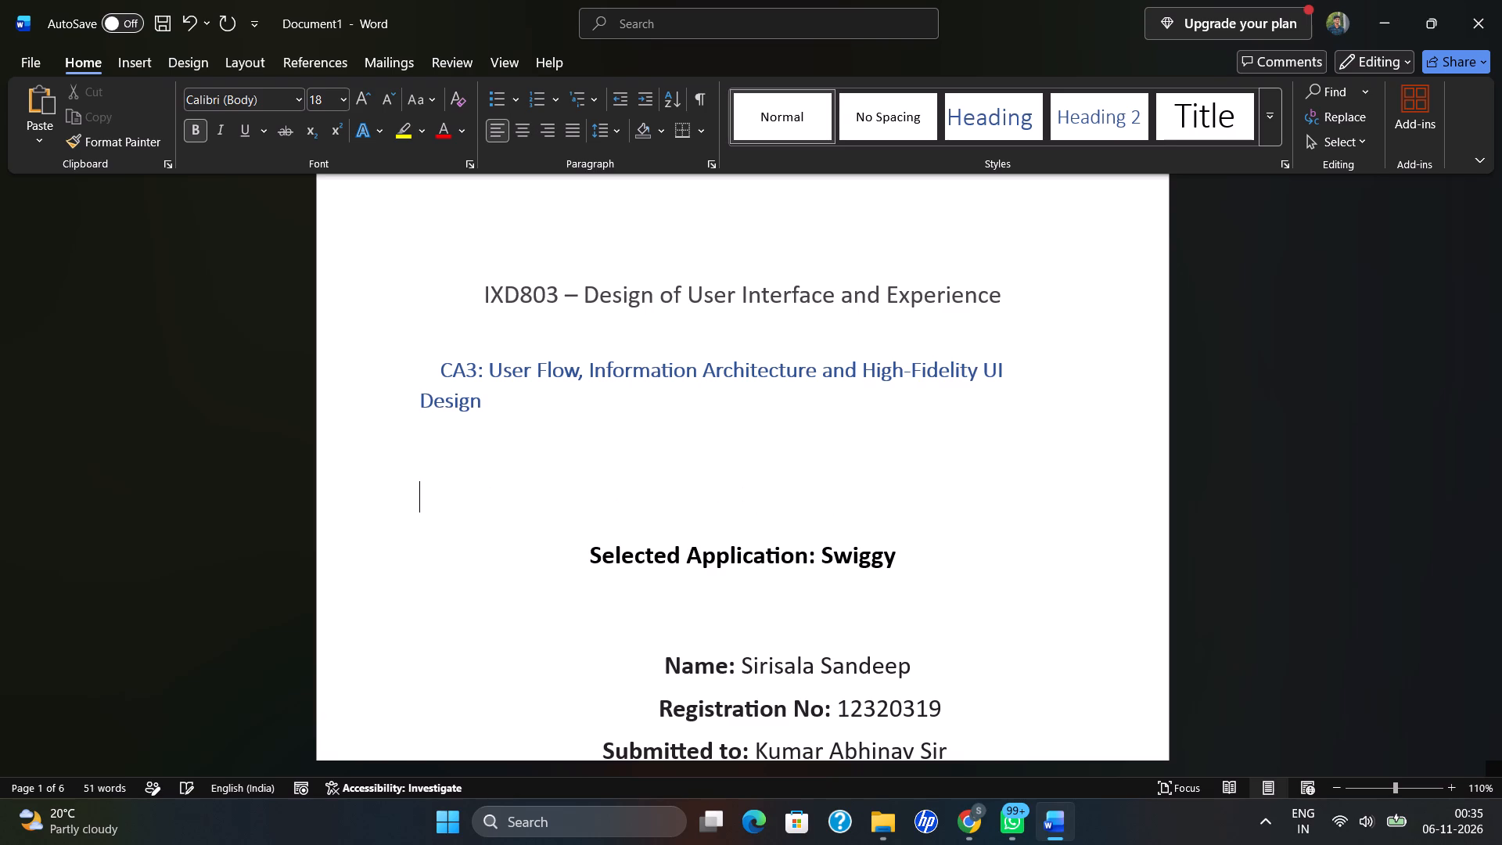
pyautogui.scroll(-1, 932, 496)
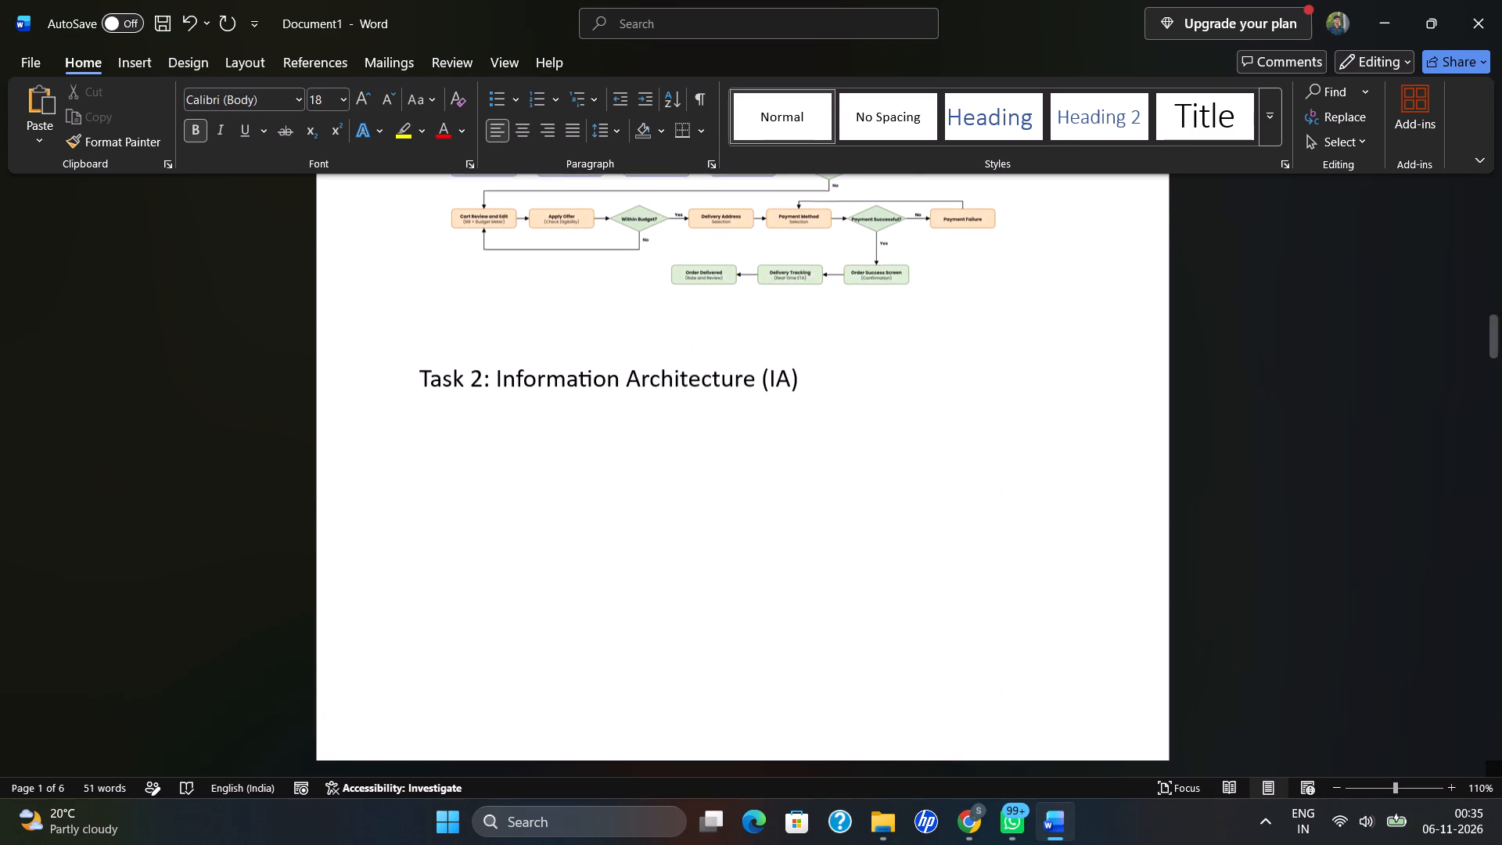
# Switch to Chrome and check the computer's Wi-Fi connection in the list of available networks.
pyautogui.click(976, 832)
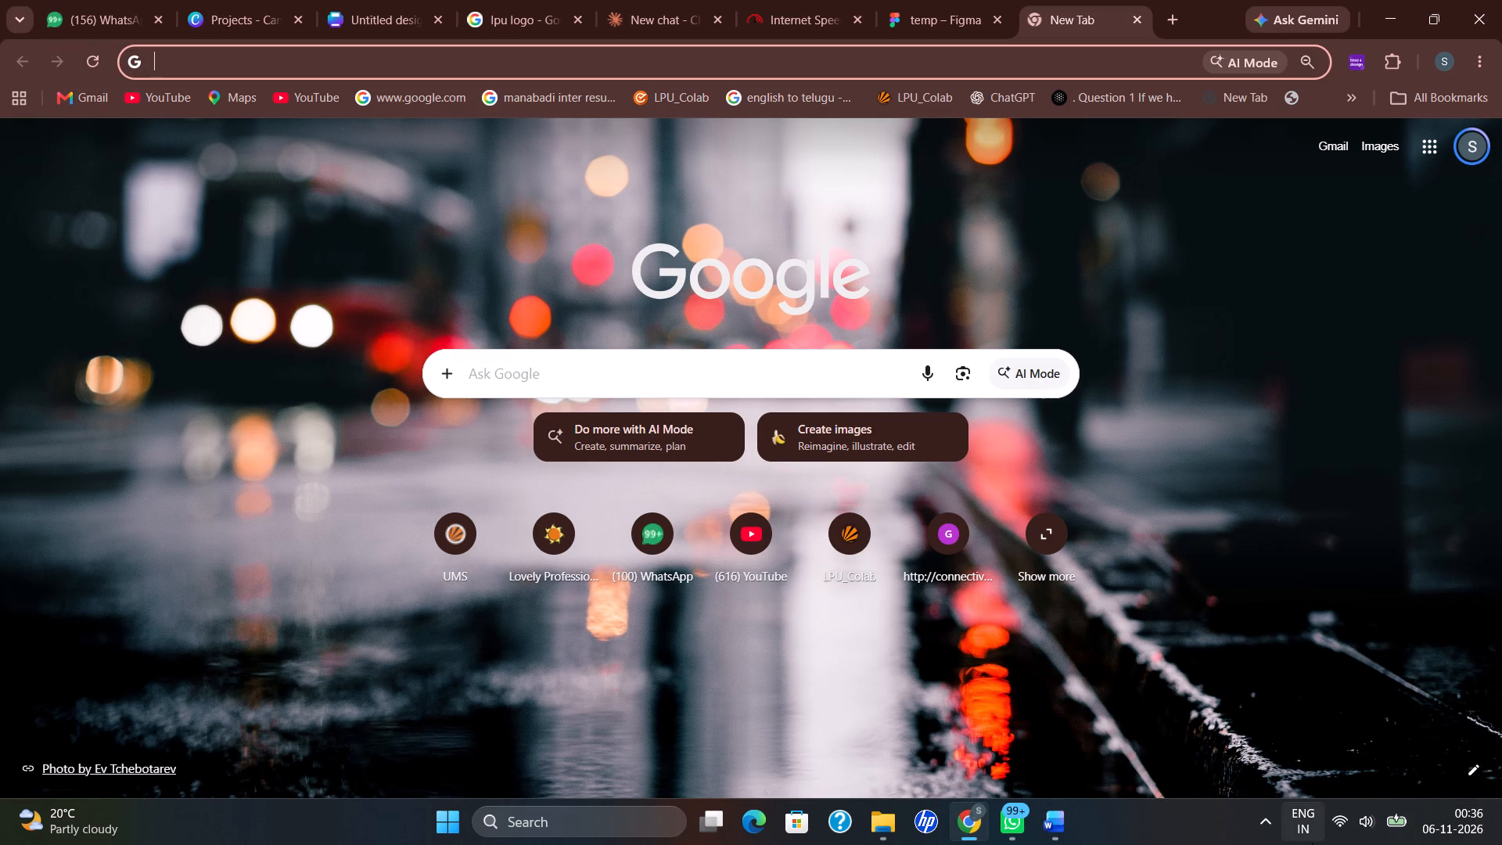
pyautogui.click(1343, 831)
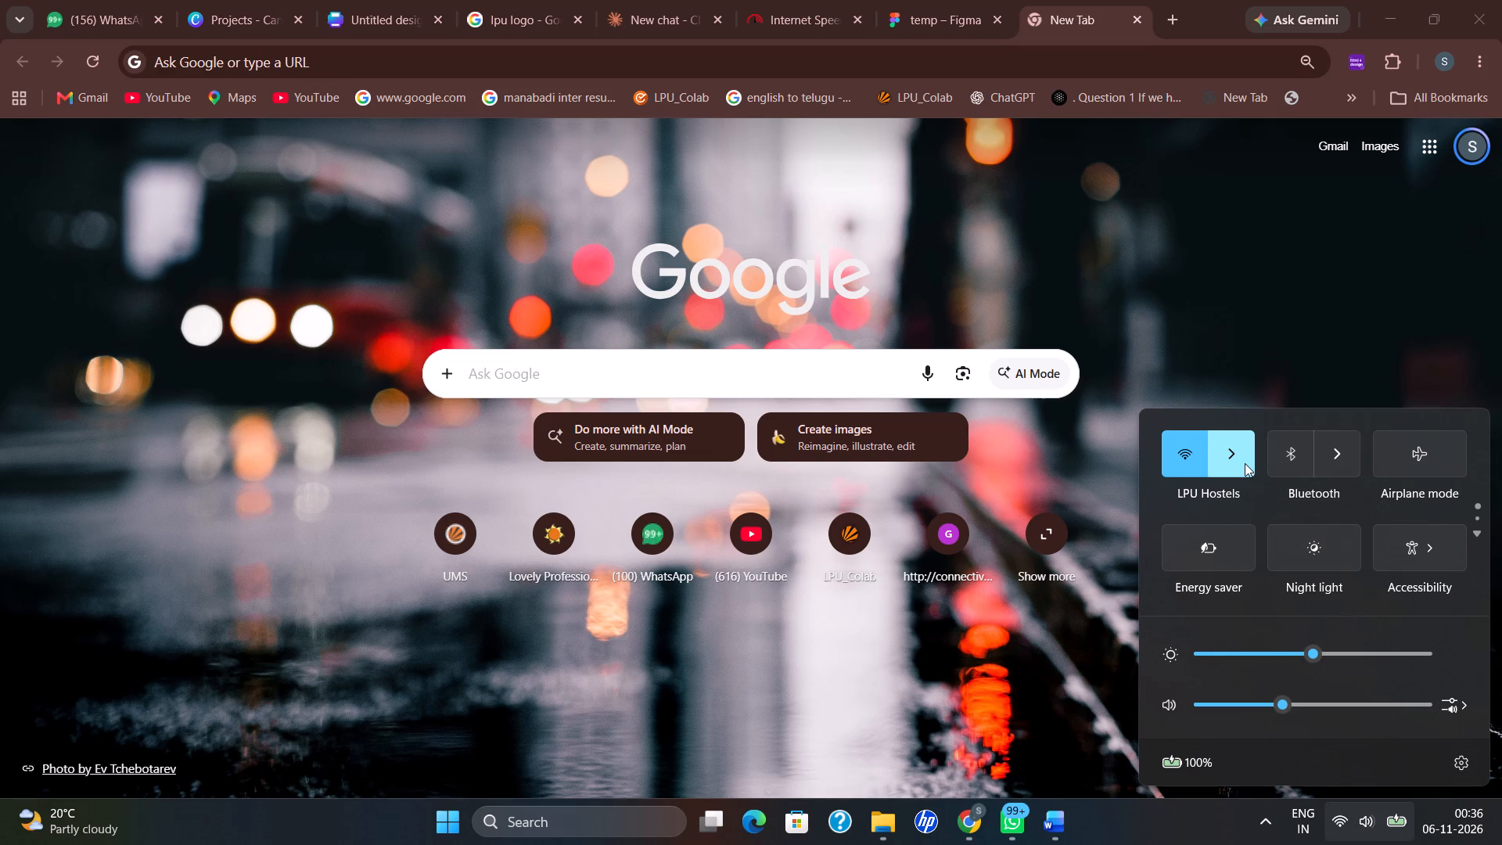
pyautogui.click(1245, 463)
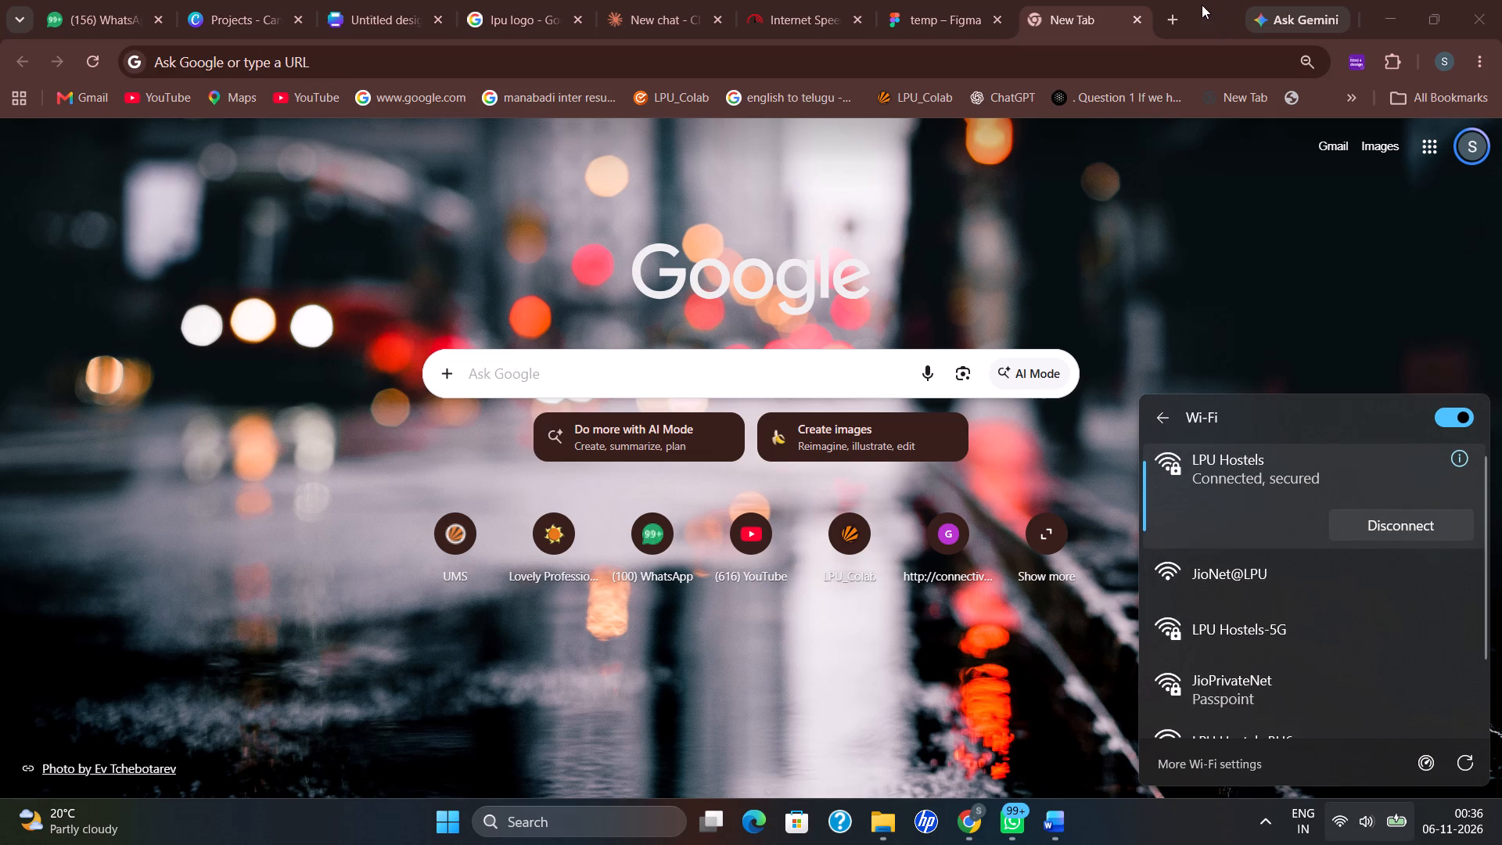
# Open the Figma design file "temp" in a new browser tab.
pyautogui.click(1173, 8)
pyautogui.click(1069, 66)
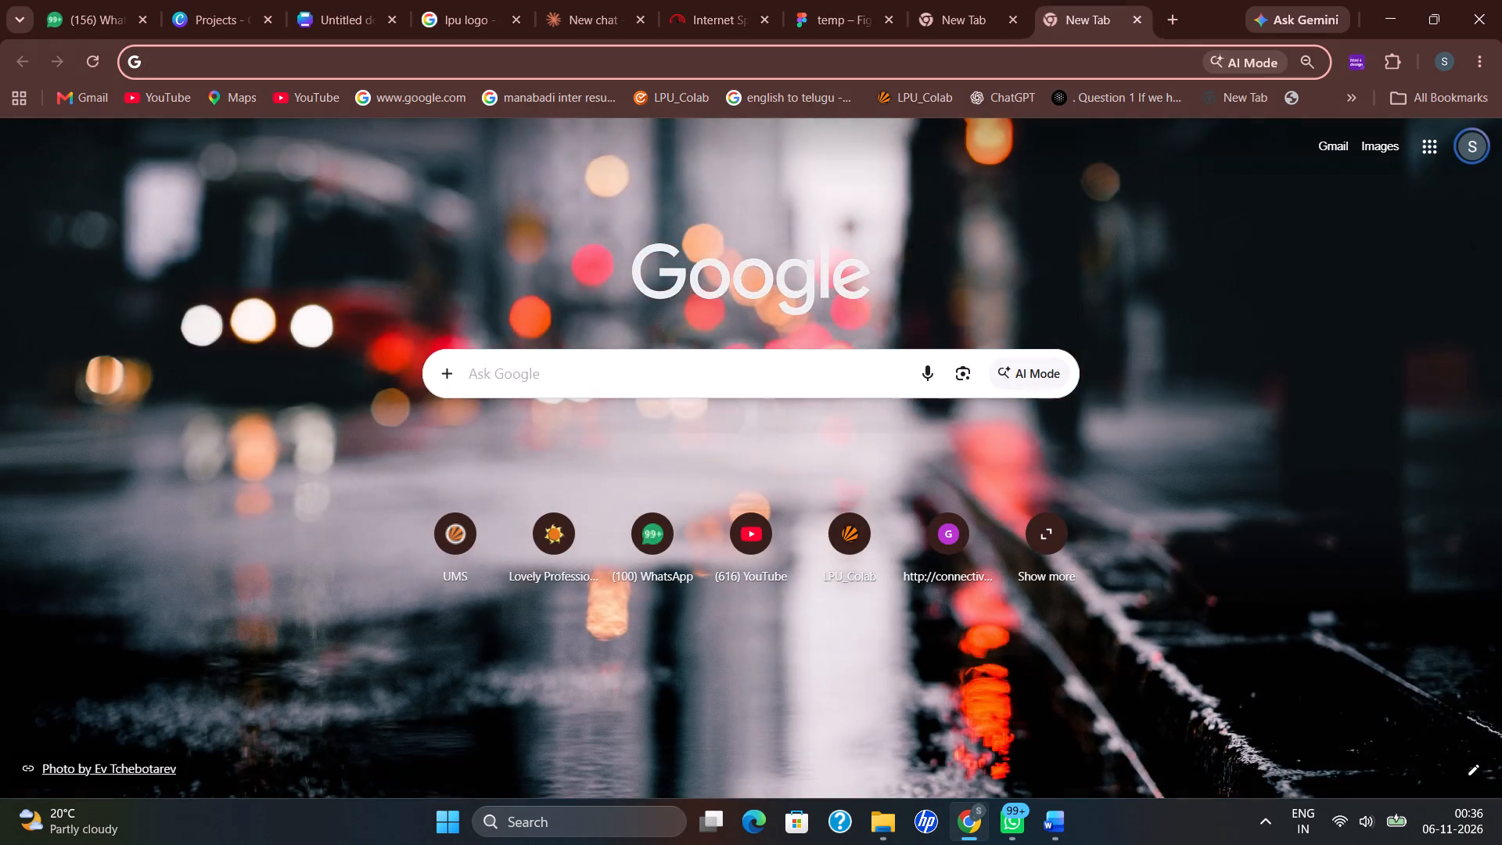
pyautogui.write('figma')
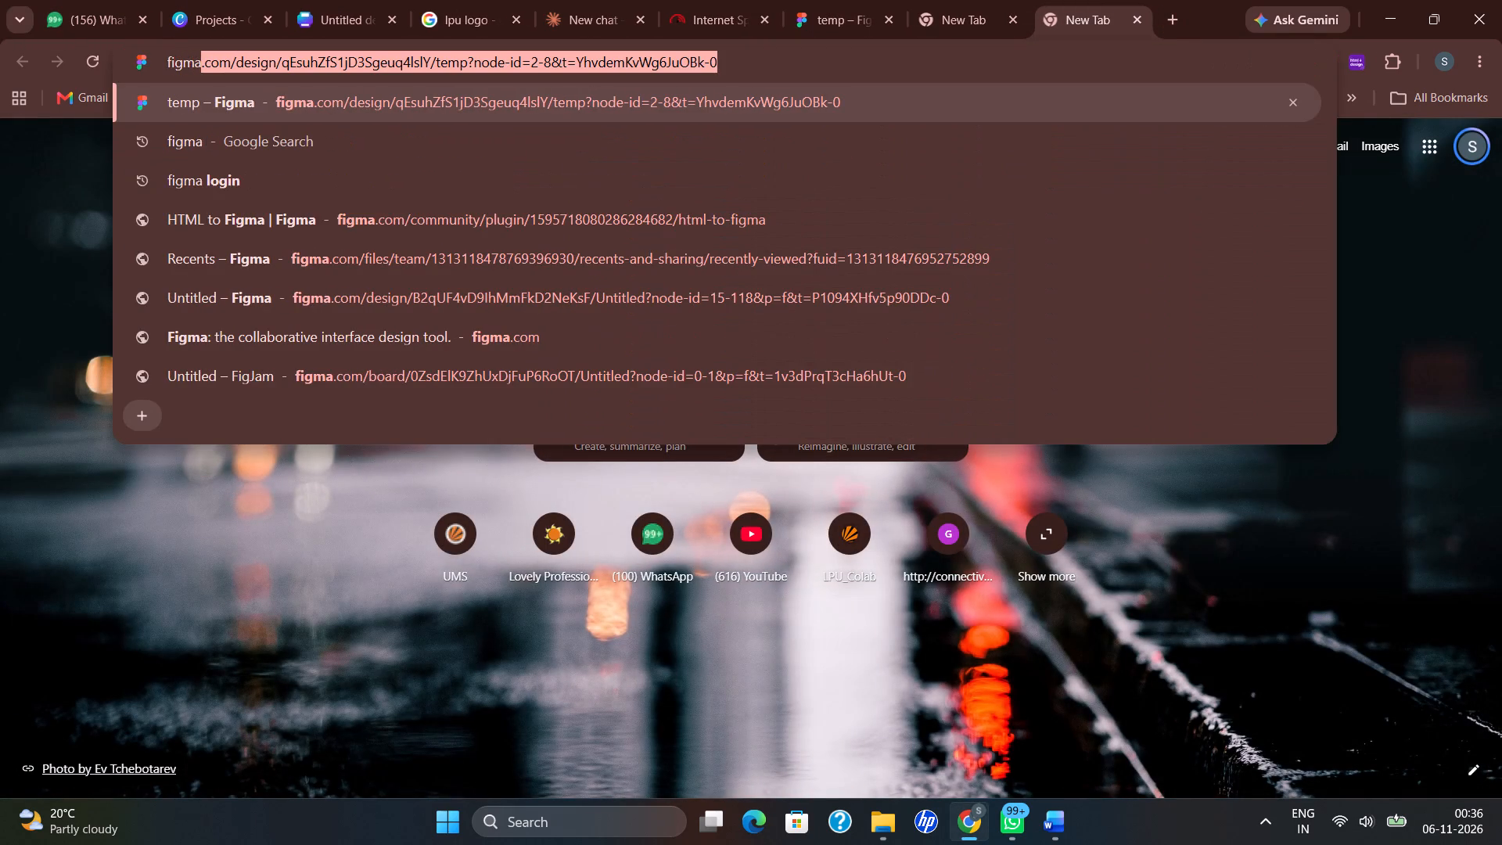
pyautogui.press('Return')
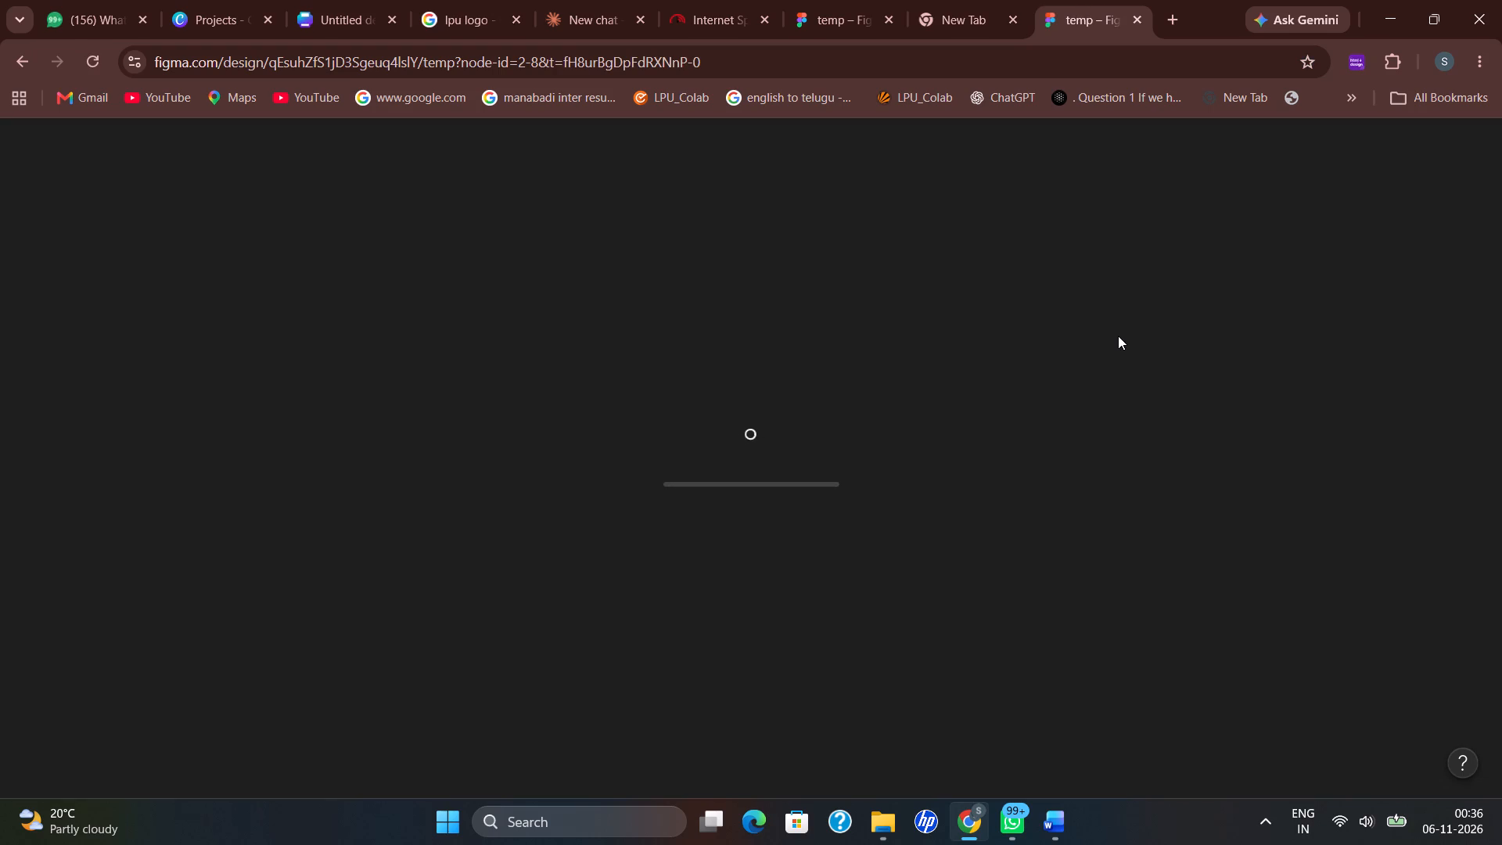
# Run an internet speed test on fast.com in another new browser tab.
pyautogui.click(1180, 14)
pyautogui.click(1083, 65)
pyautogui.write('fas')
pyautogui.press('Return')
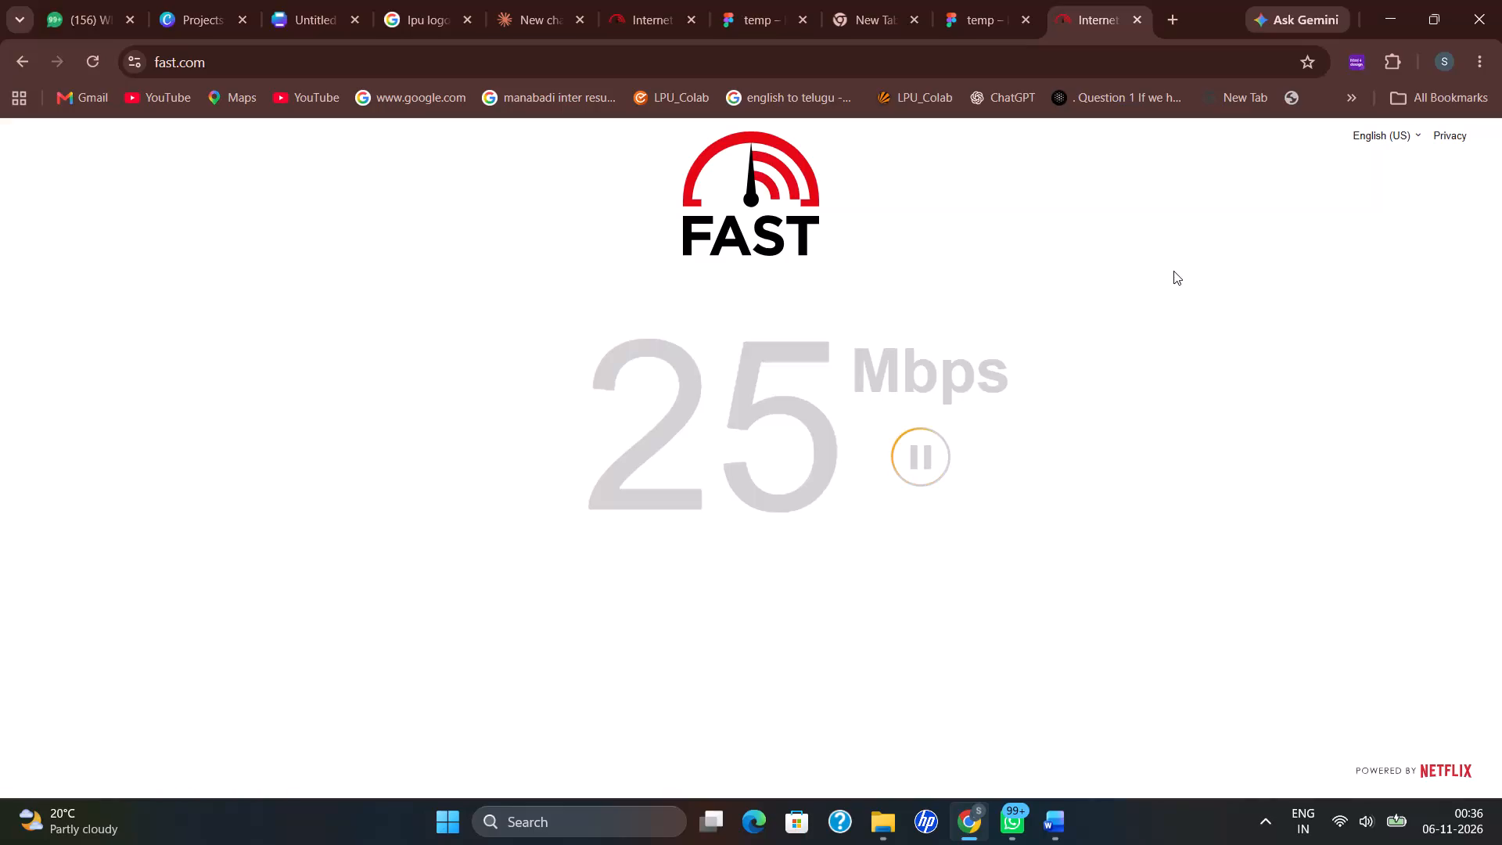
# Return to the newly opened Figma "temp" file and clear its web address.
pyautogui.click(976, 9)
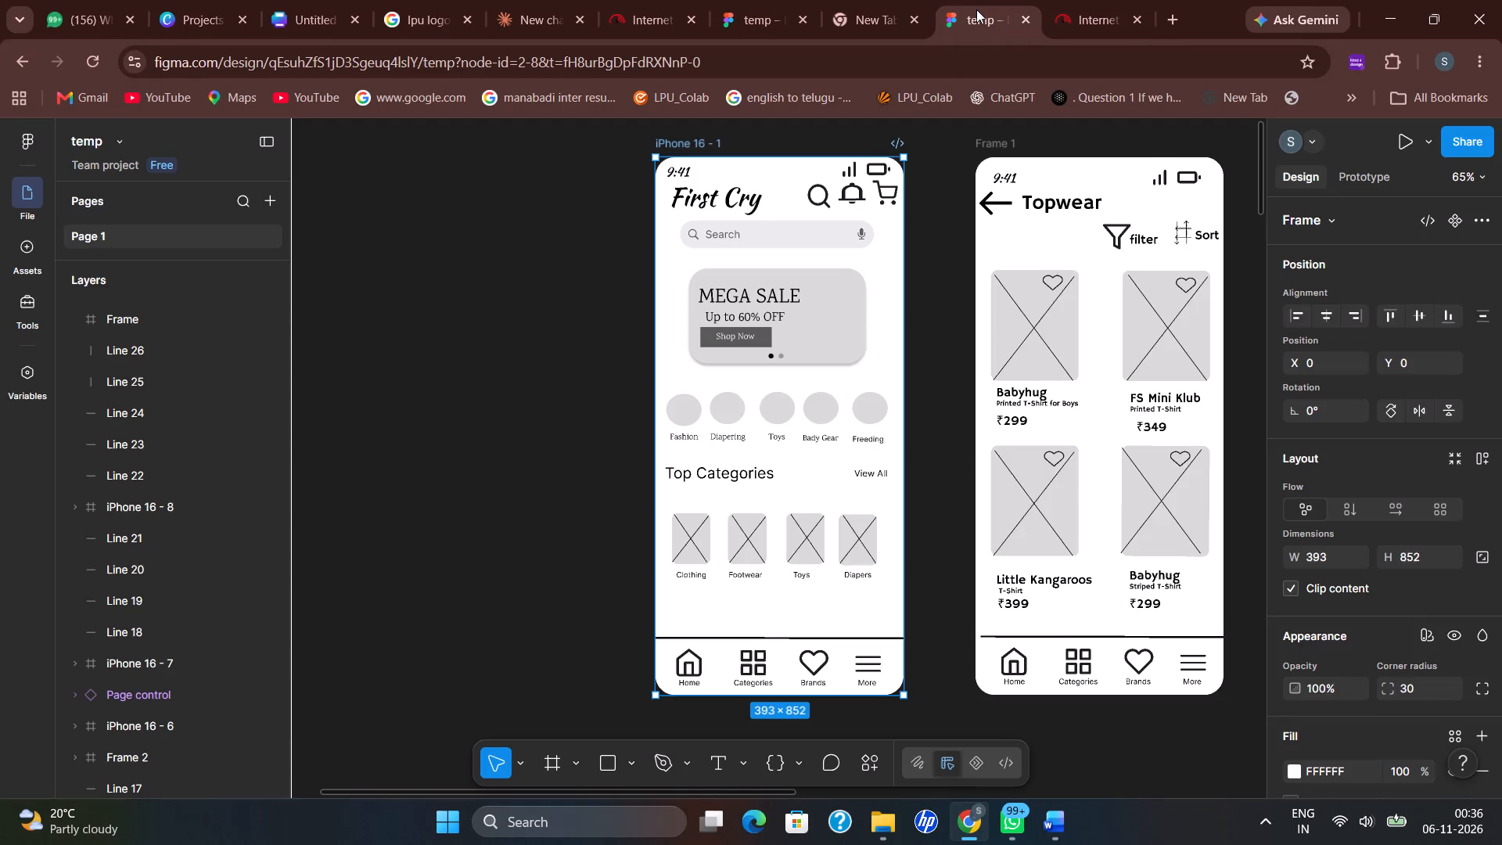
pyautogui.click(804, 55)
pyautogui.hotkey('ctrl', 'a')
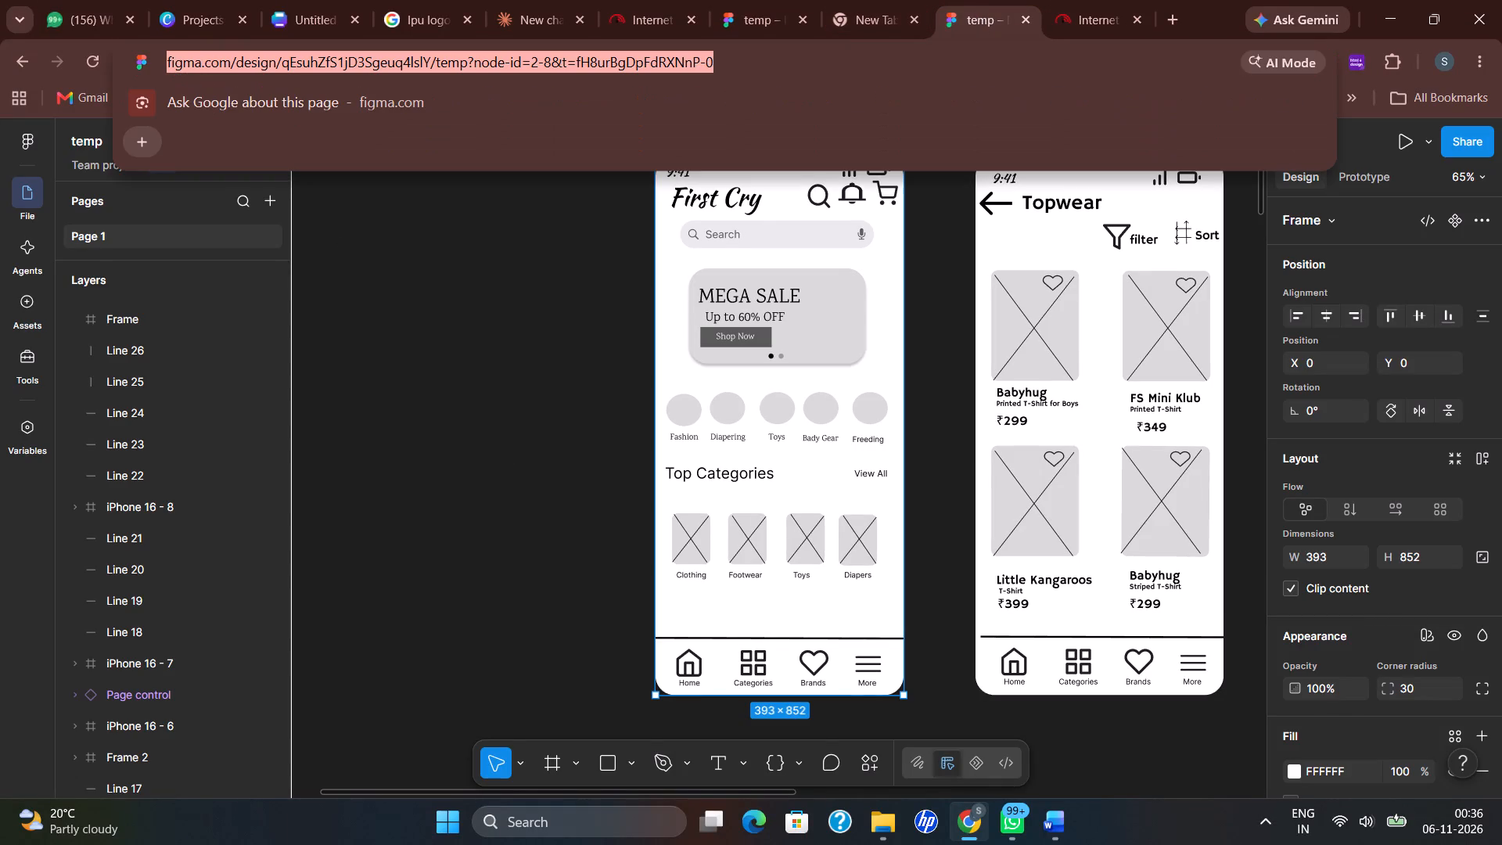
pyautogui.press('BackSpace')
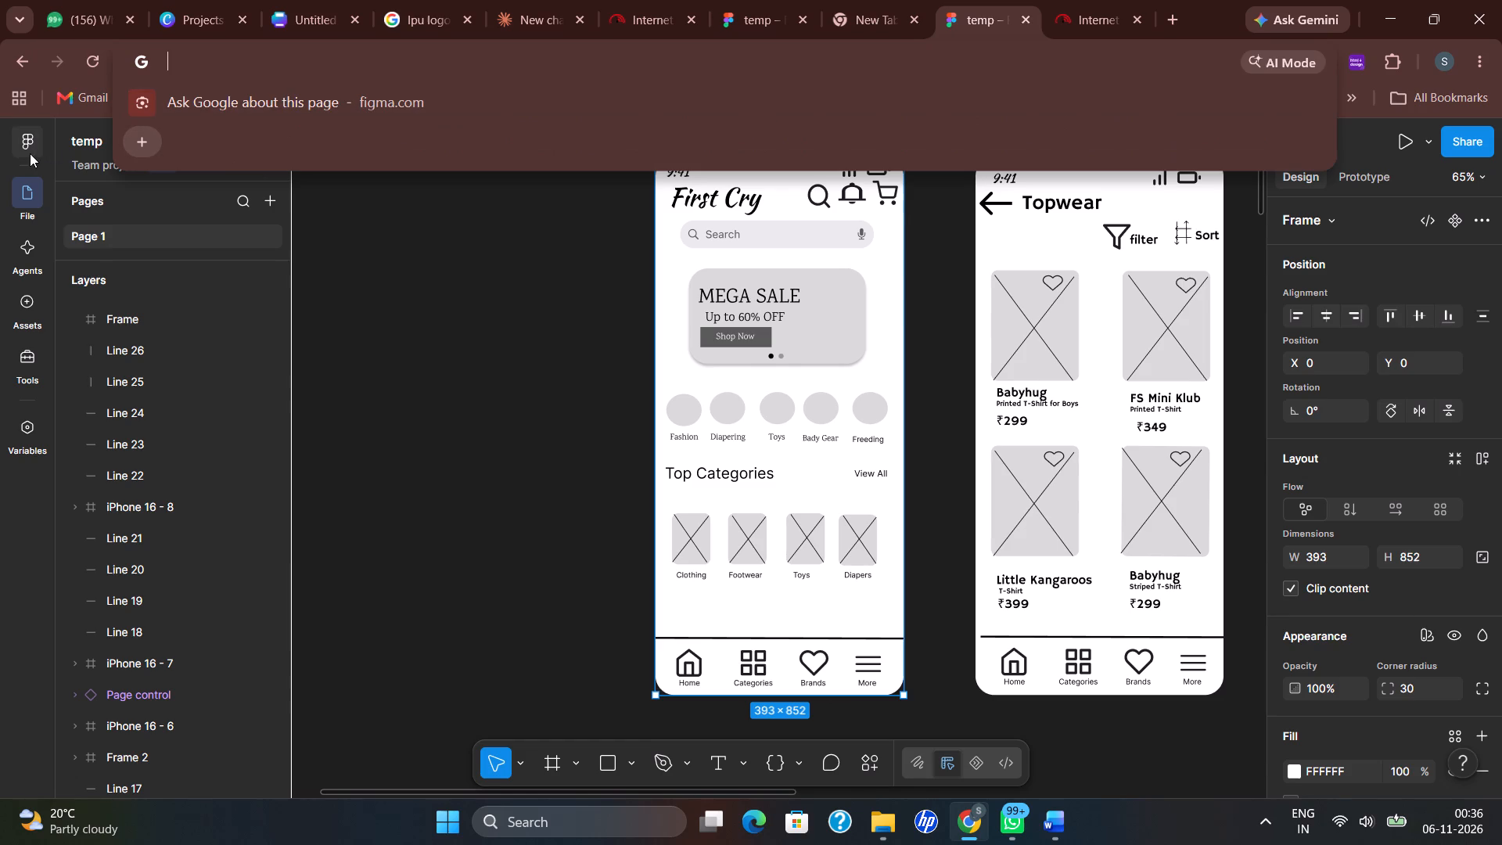
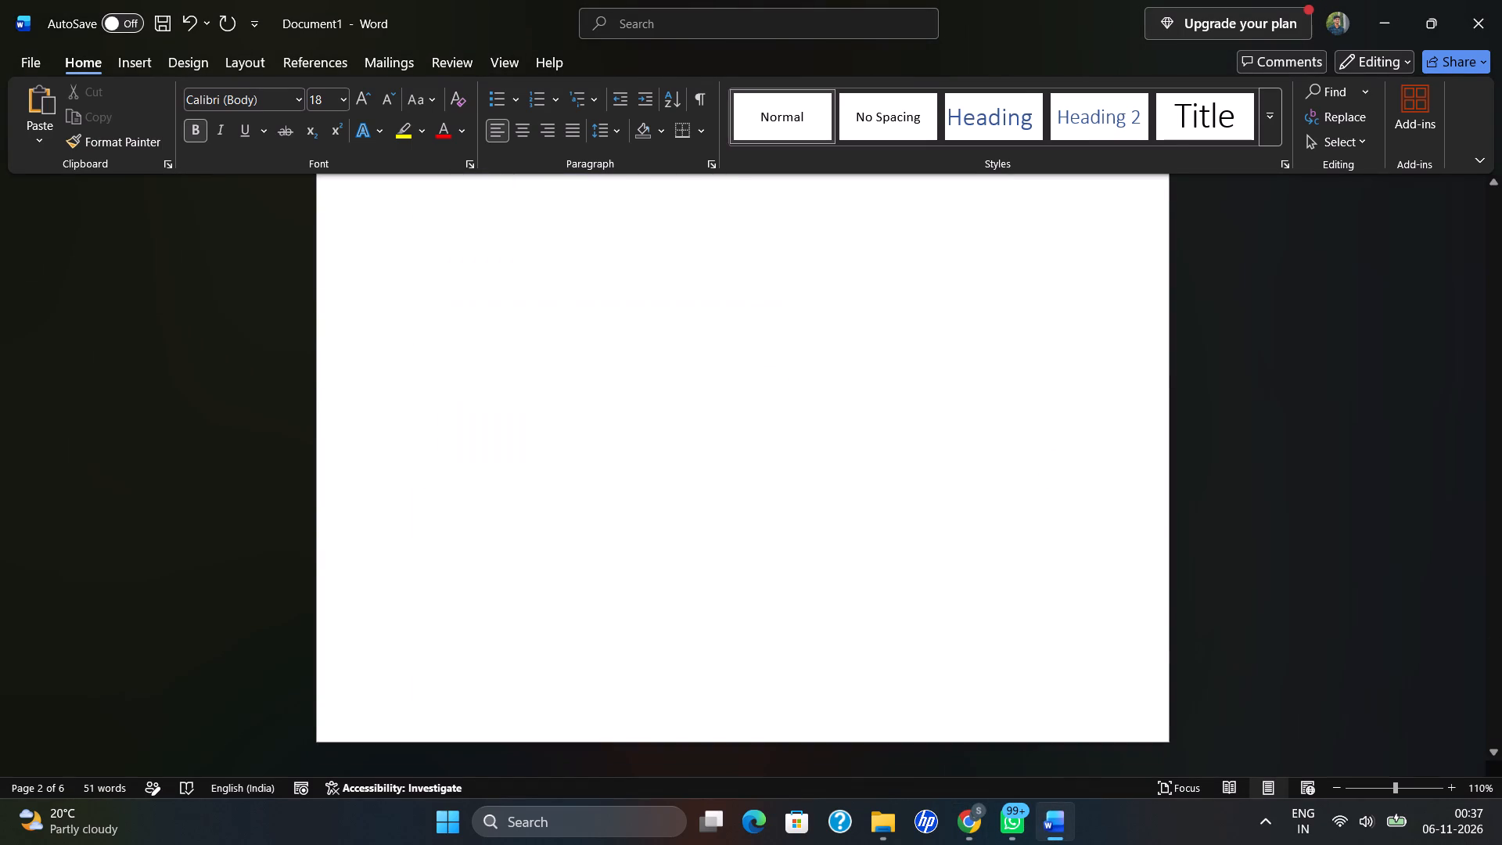
# Add the label "Figma Link:" on a new line below the style guide image, leaving empty space in between.
pyautogui.scroll(2, 811, 475)
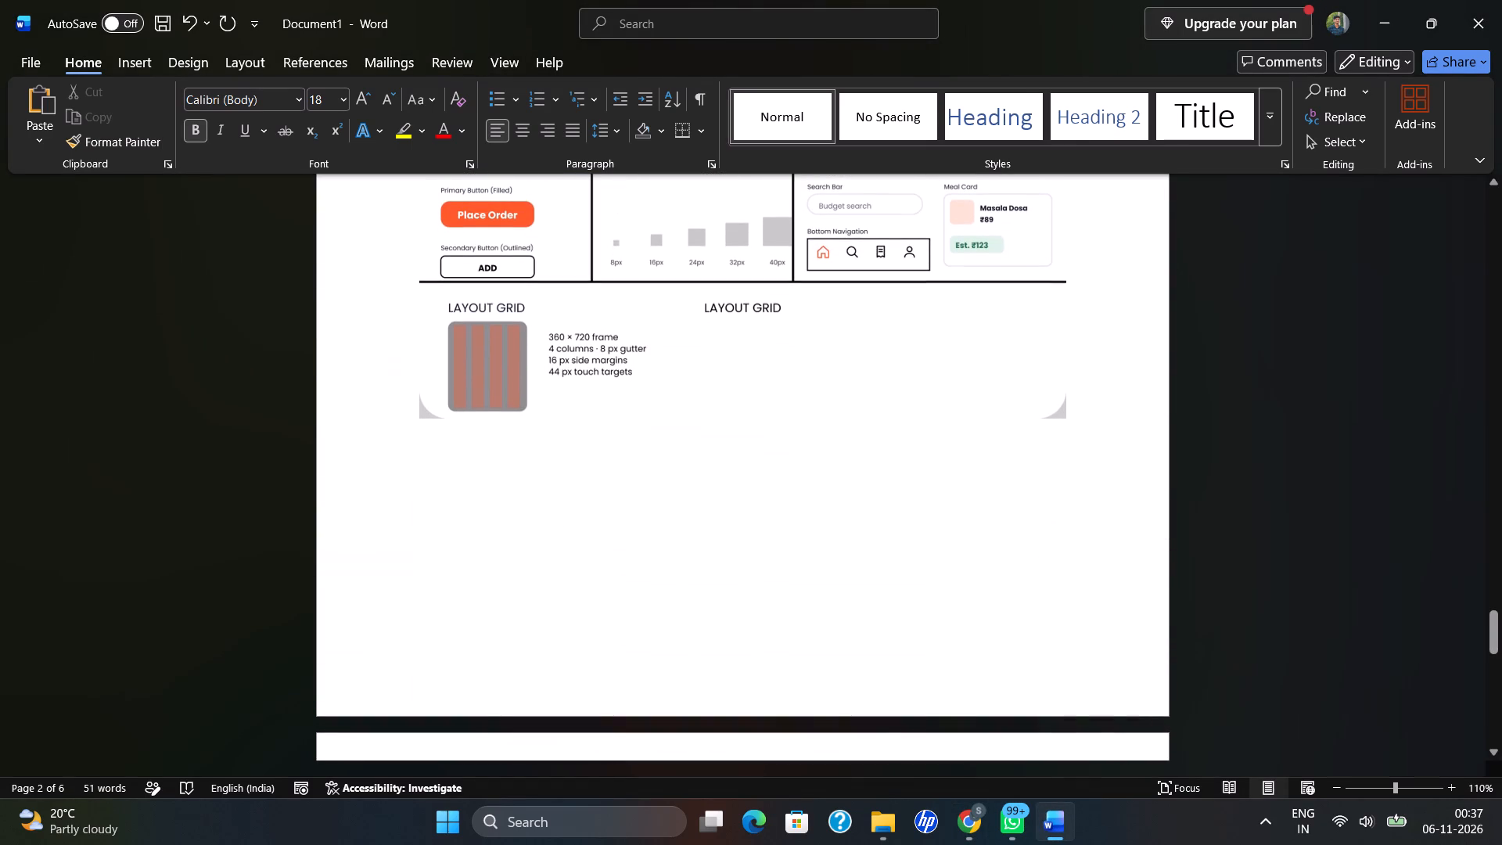
pyautogui.click(1089, 391)
pyautogui.press('Return')
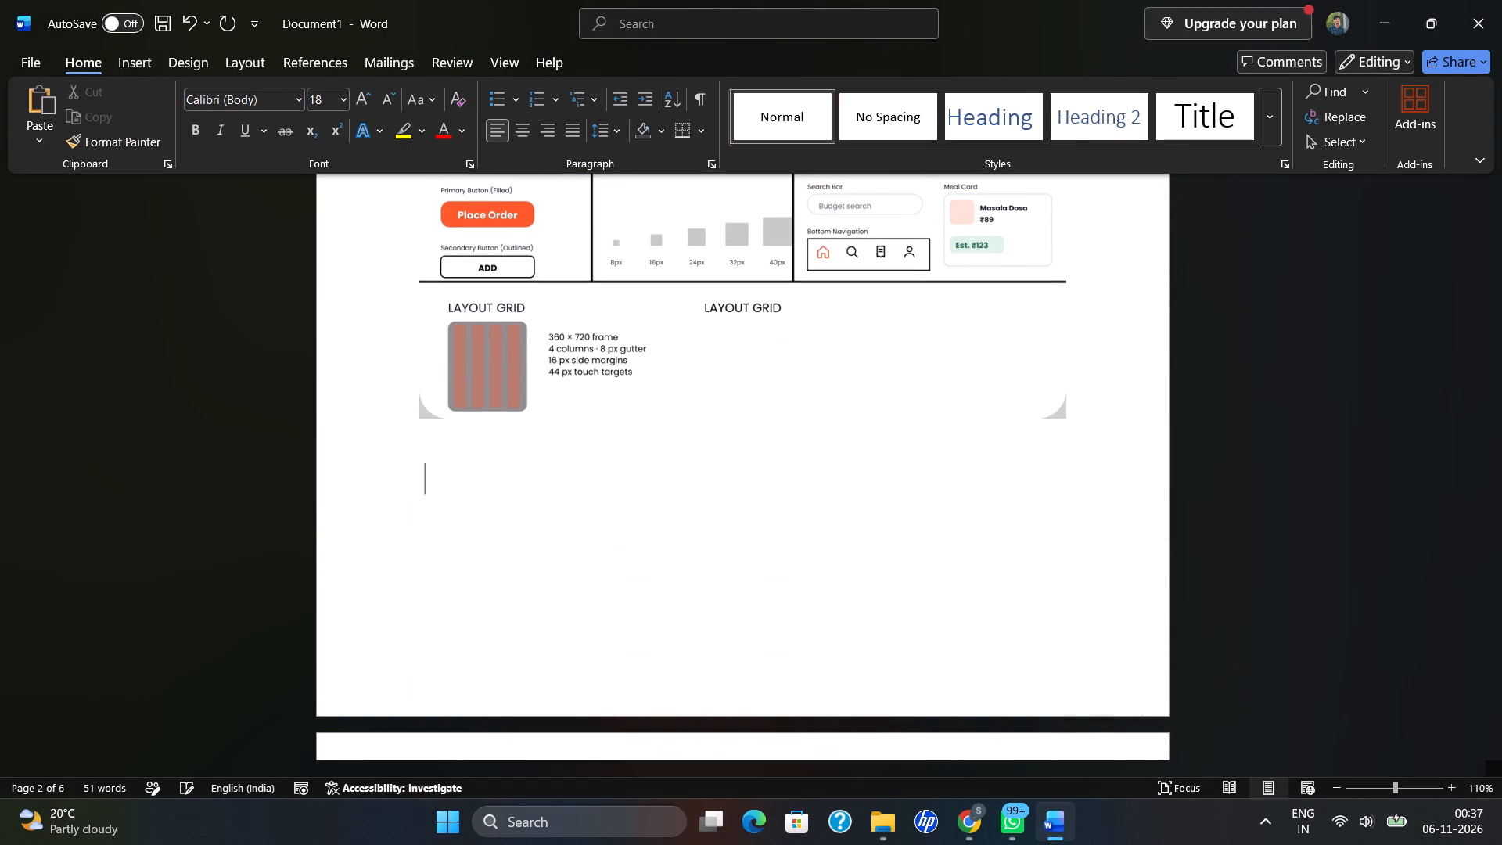
pyautogui.press('Return')
pyautogui.hotkey('shift', 'f')
pyautogui.write('igma Link')
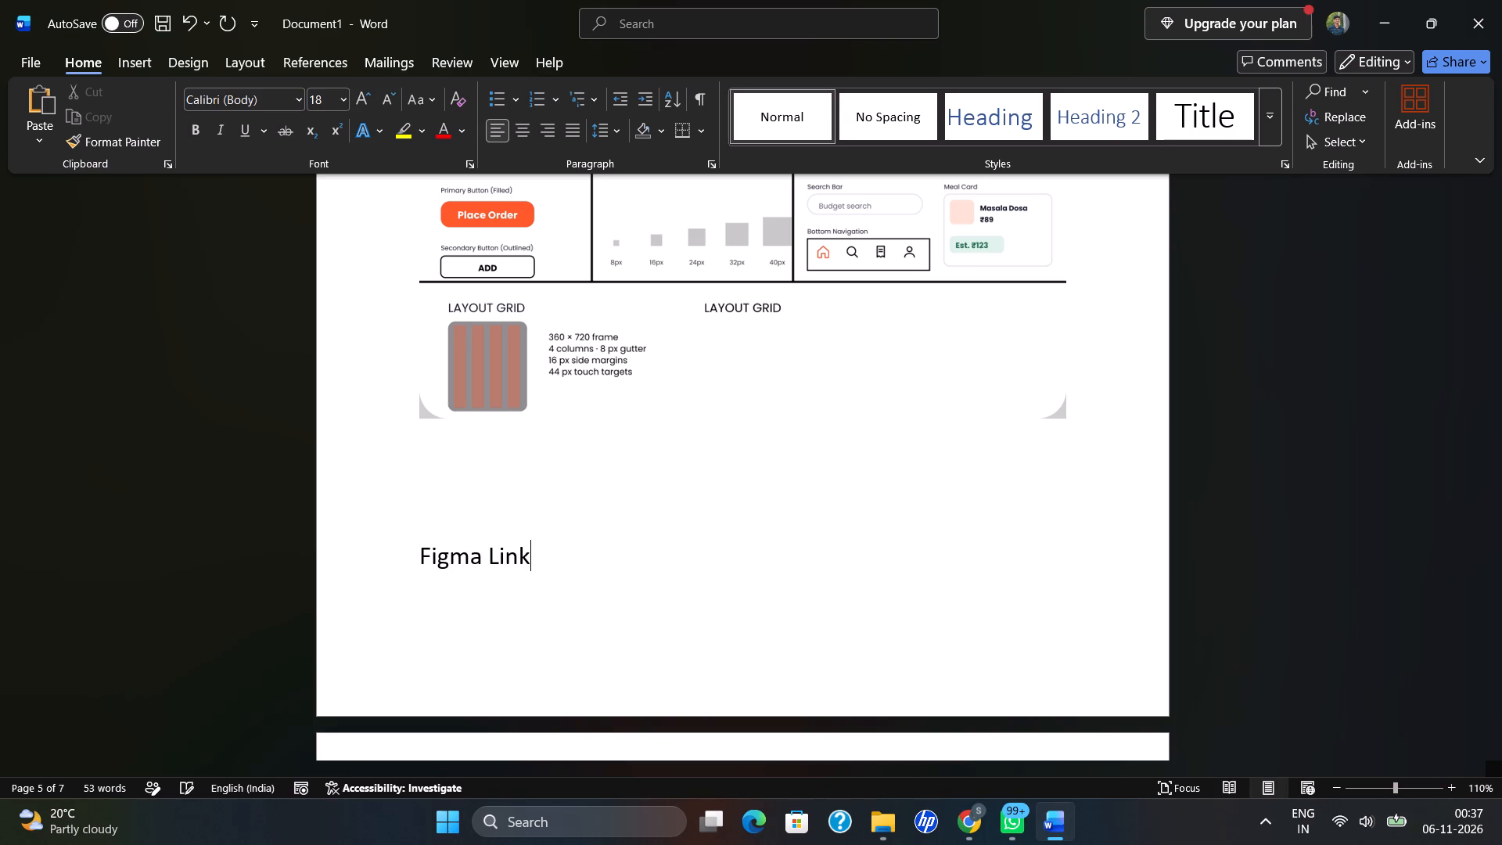
pyautogui.hotkey('shift', ':')
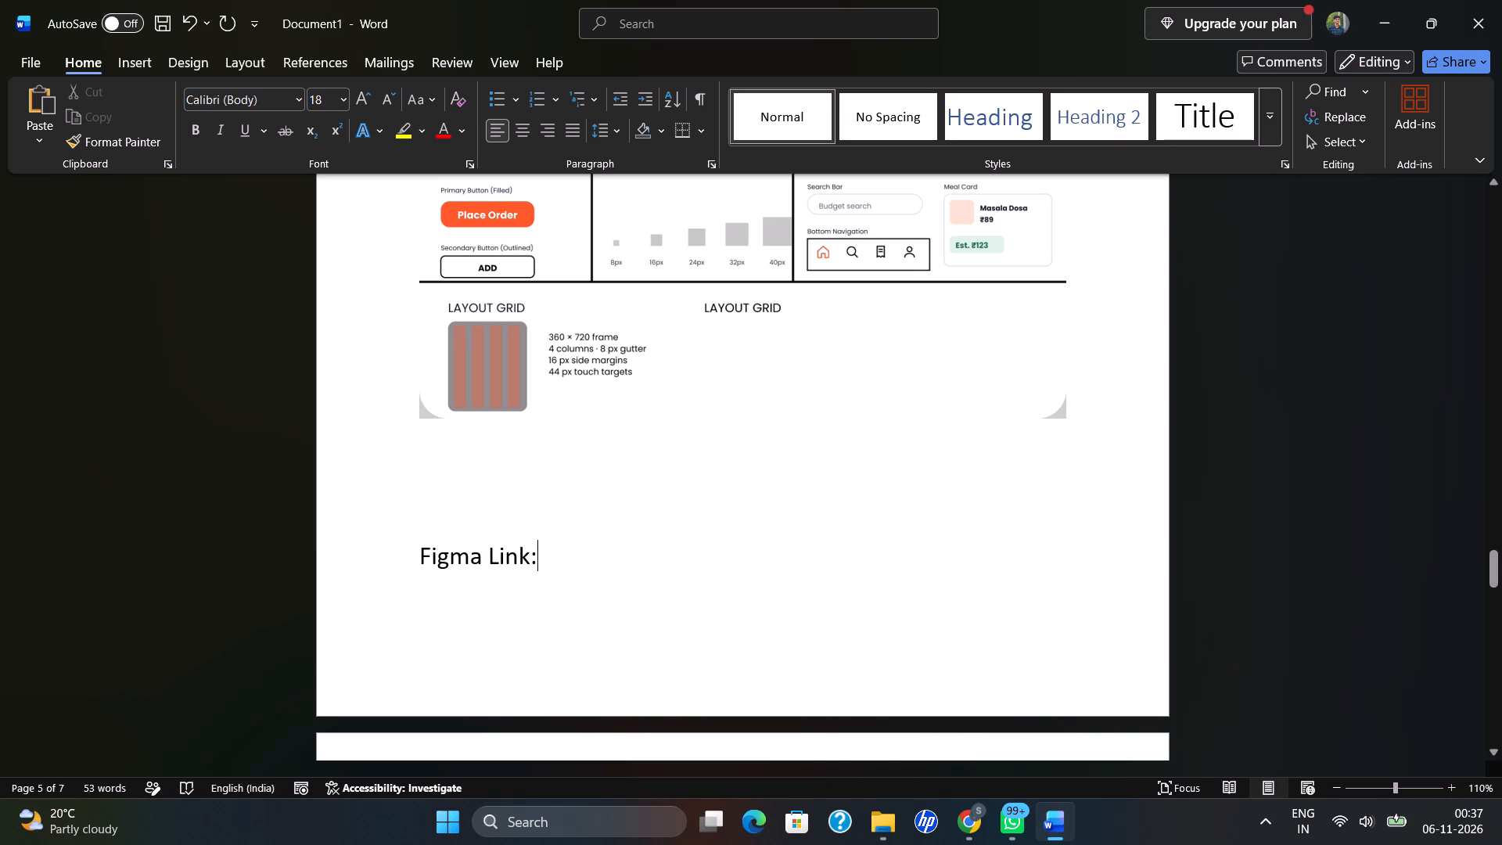
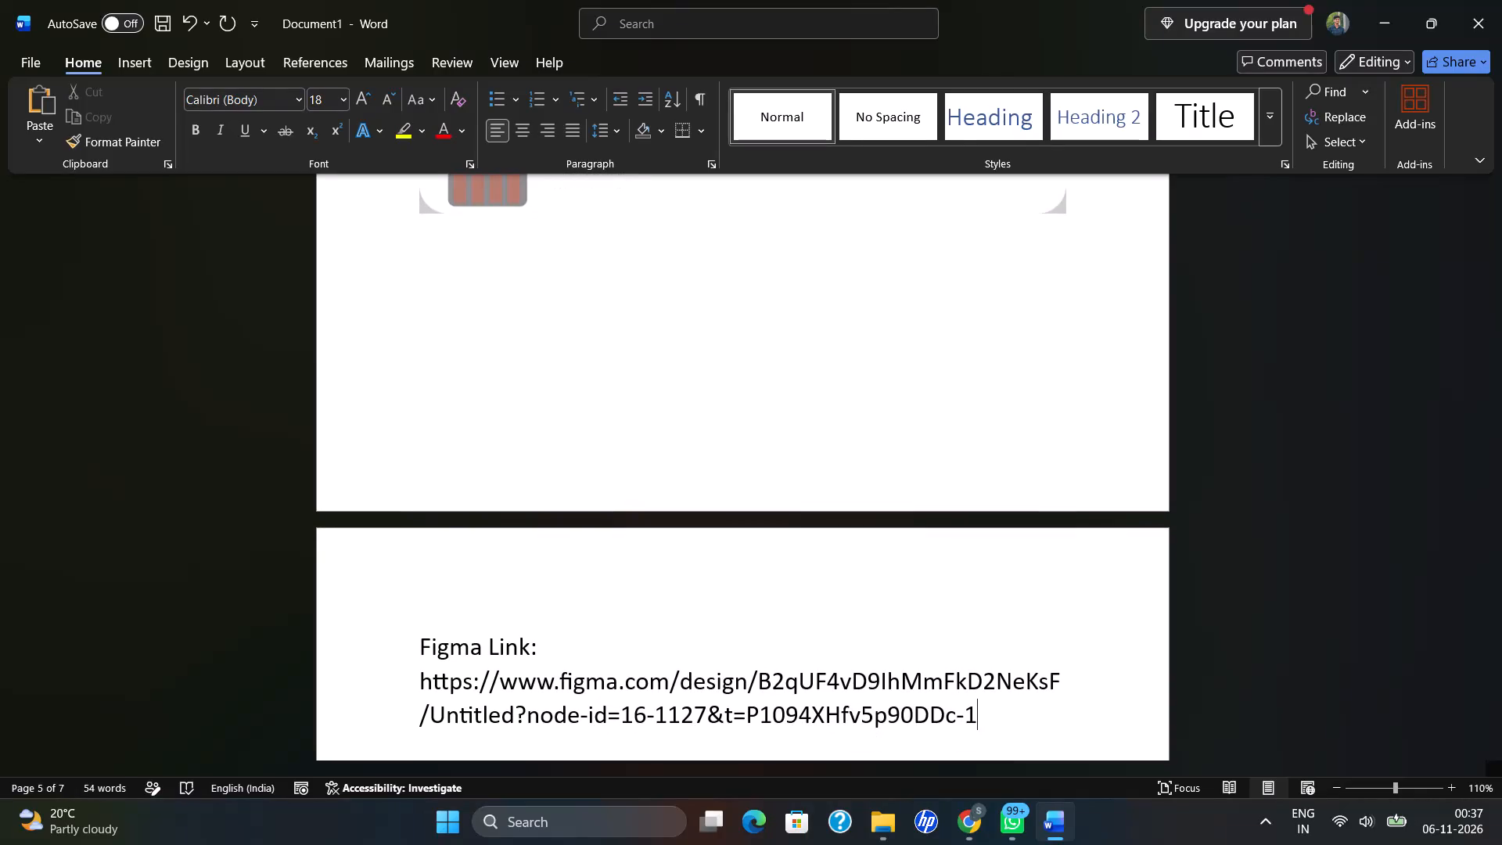
# Turn the pasted Figma URL under the "Figma Link:" label into a hyperlink and start a new line after it.
pyautogui.press('Return')
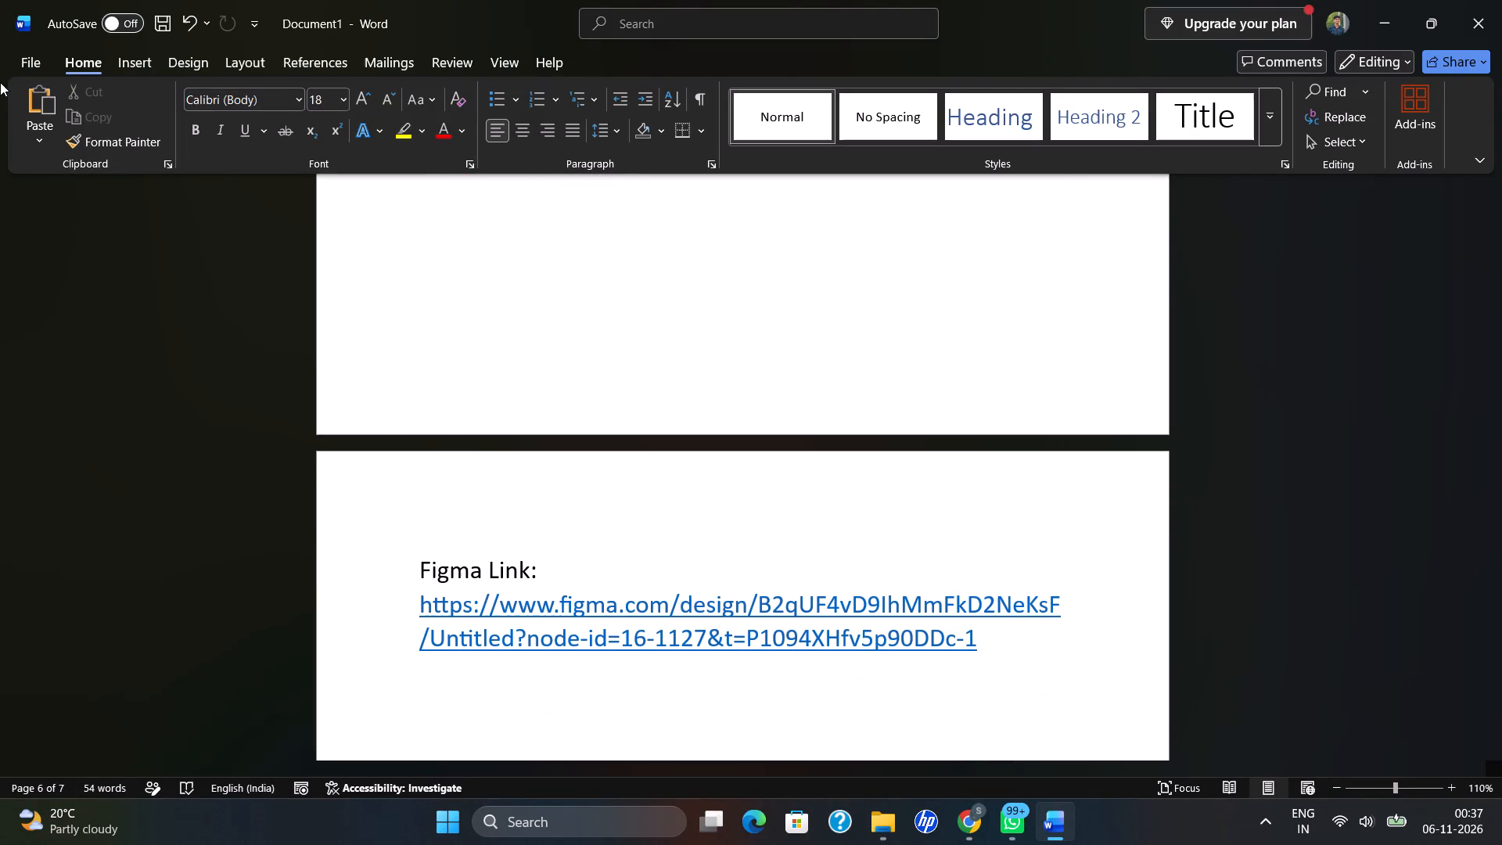
# Save the document in the Downloads folder as a Word Document named "IXD803 ca3__".
pyautogui.click(18, 63)
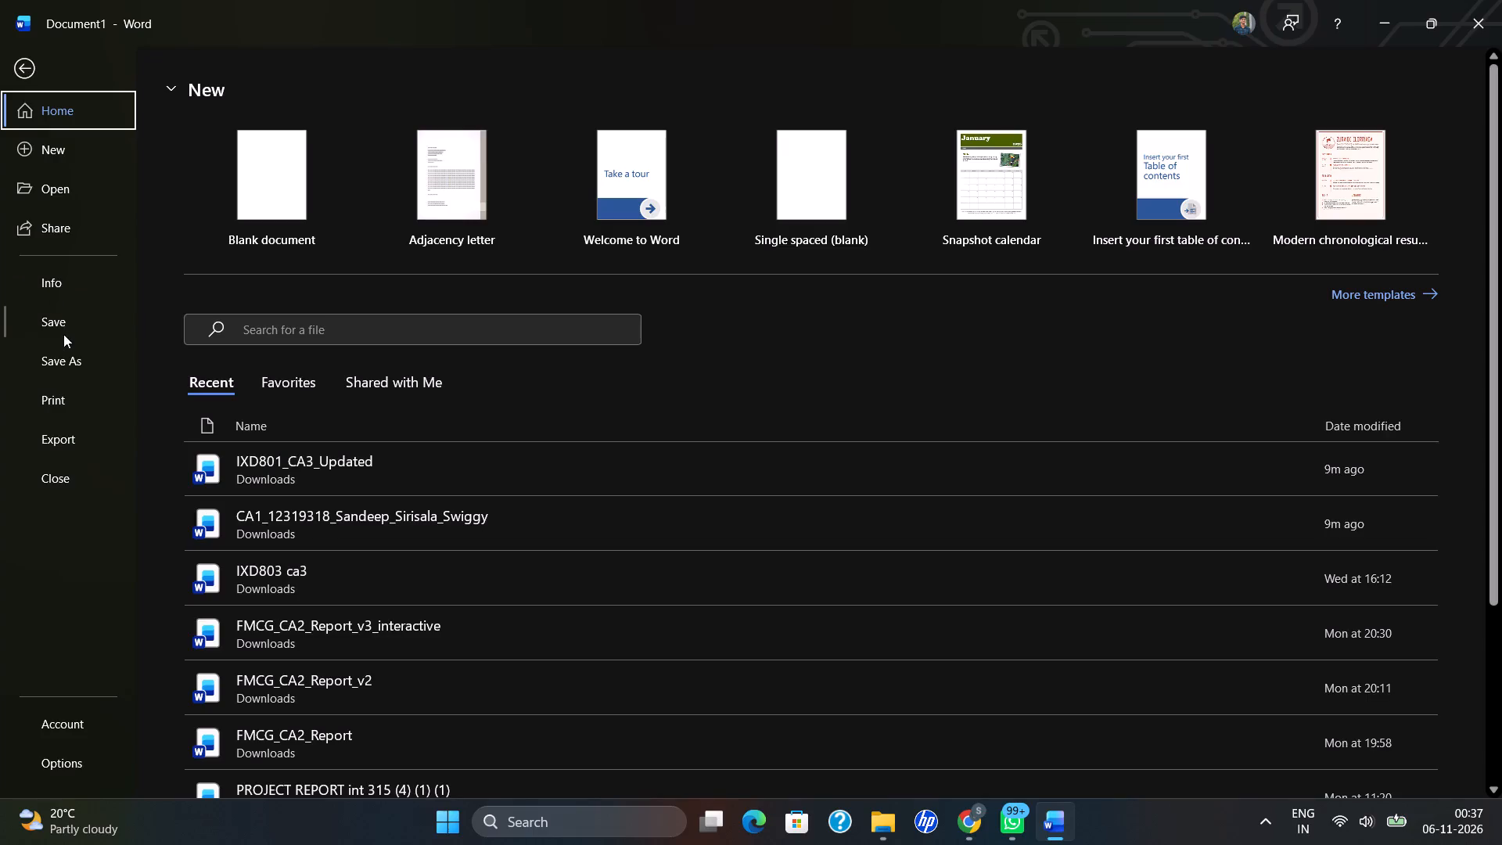
pyautogui.click(66, 359)
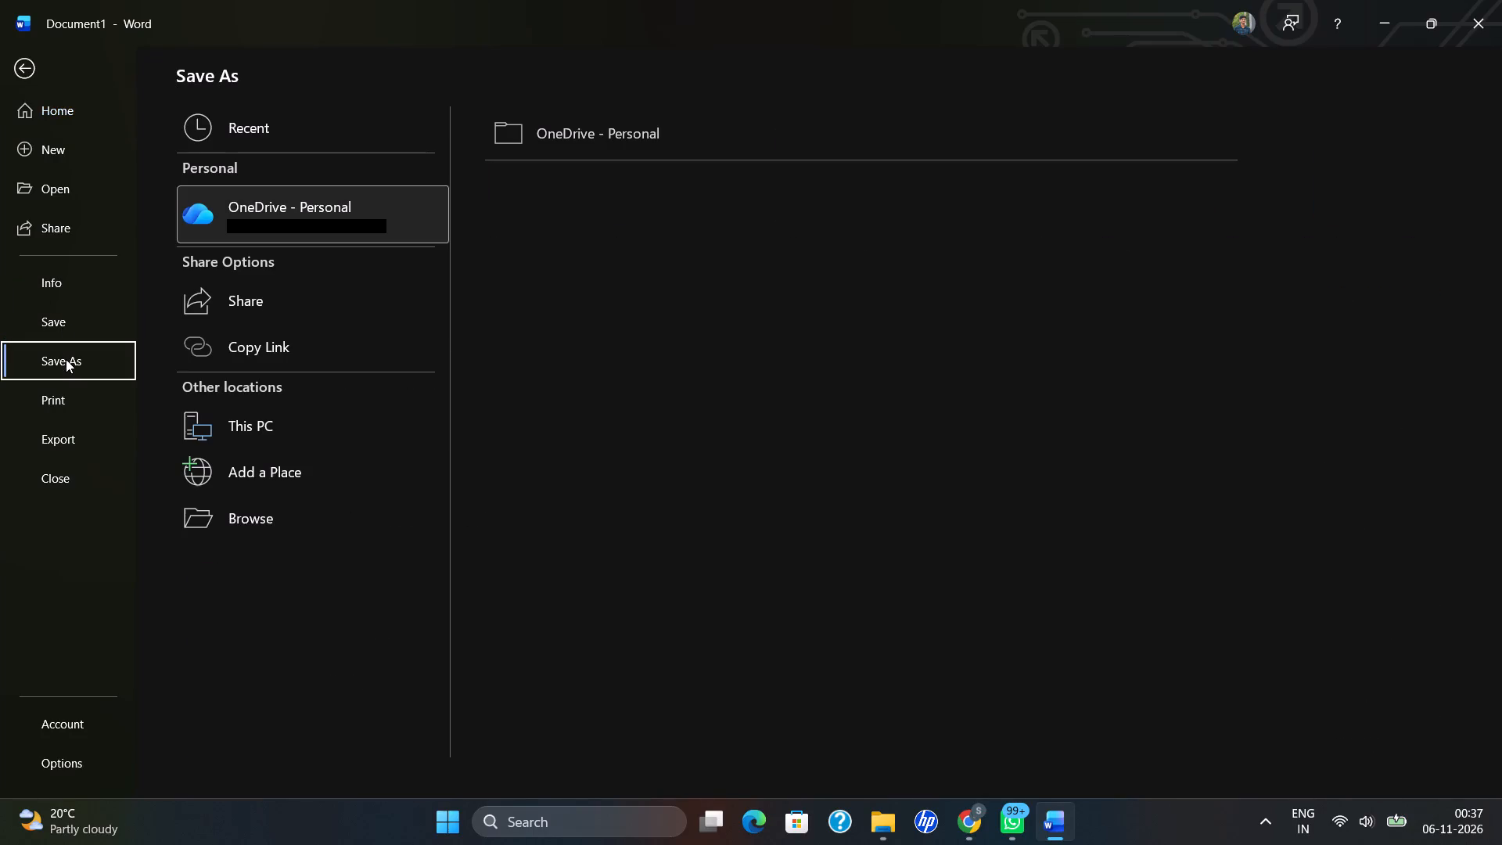
pyautogui.click(306, 427)
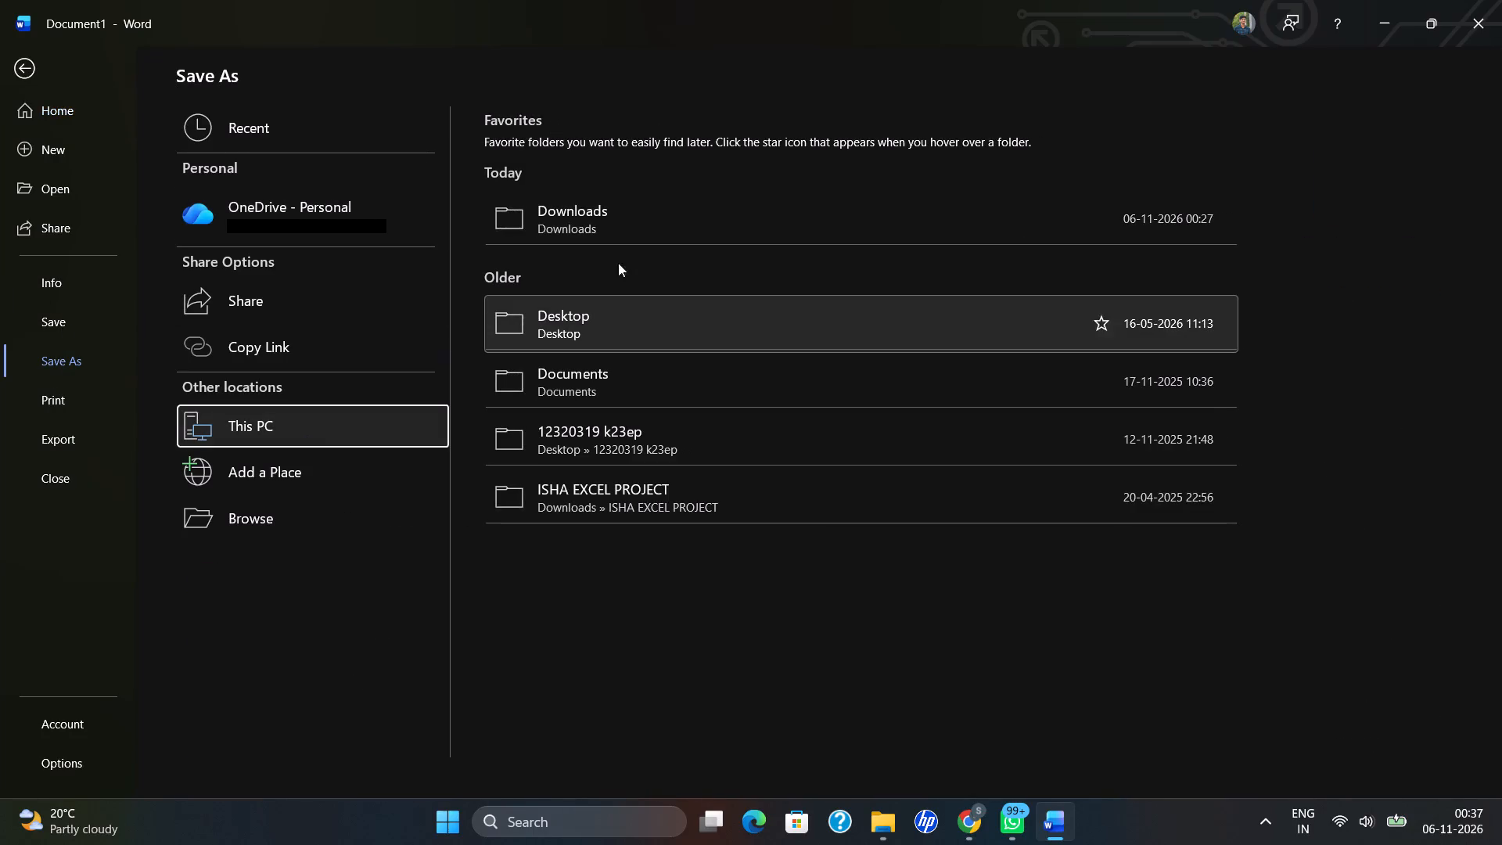
pyautogui.click(643, 223)
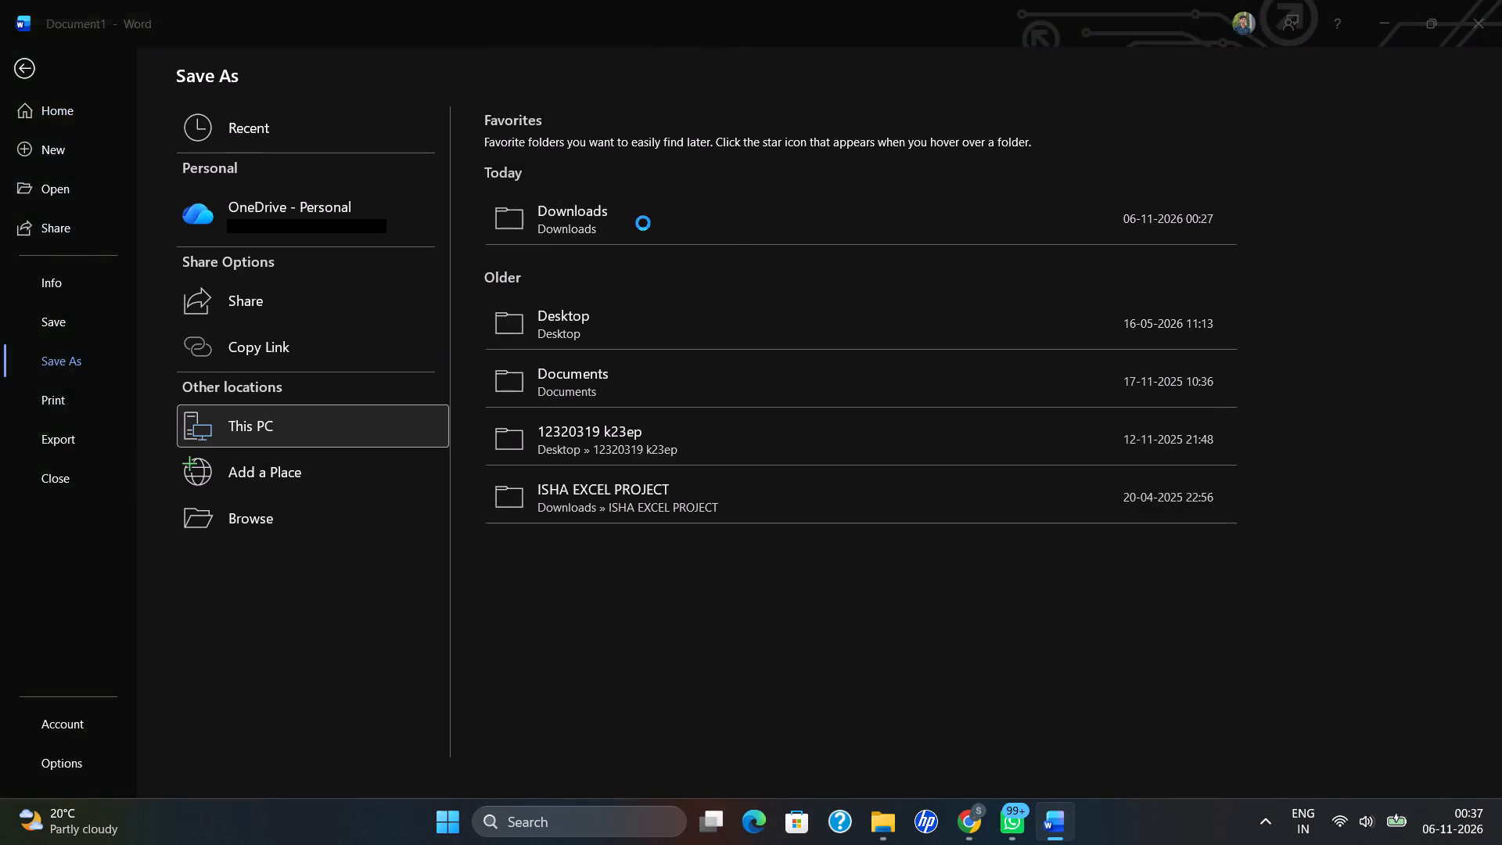
pyautogui.click(275, 321)
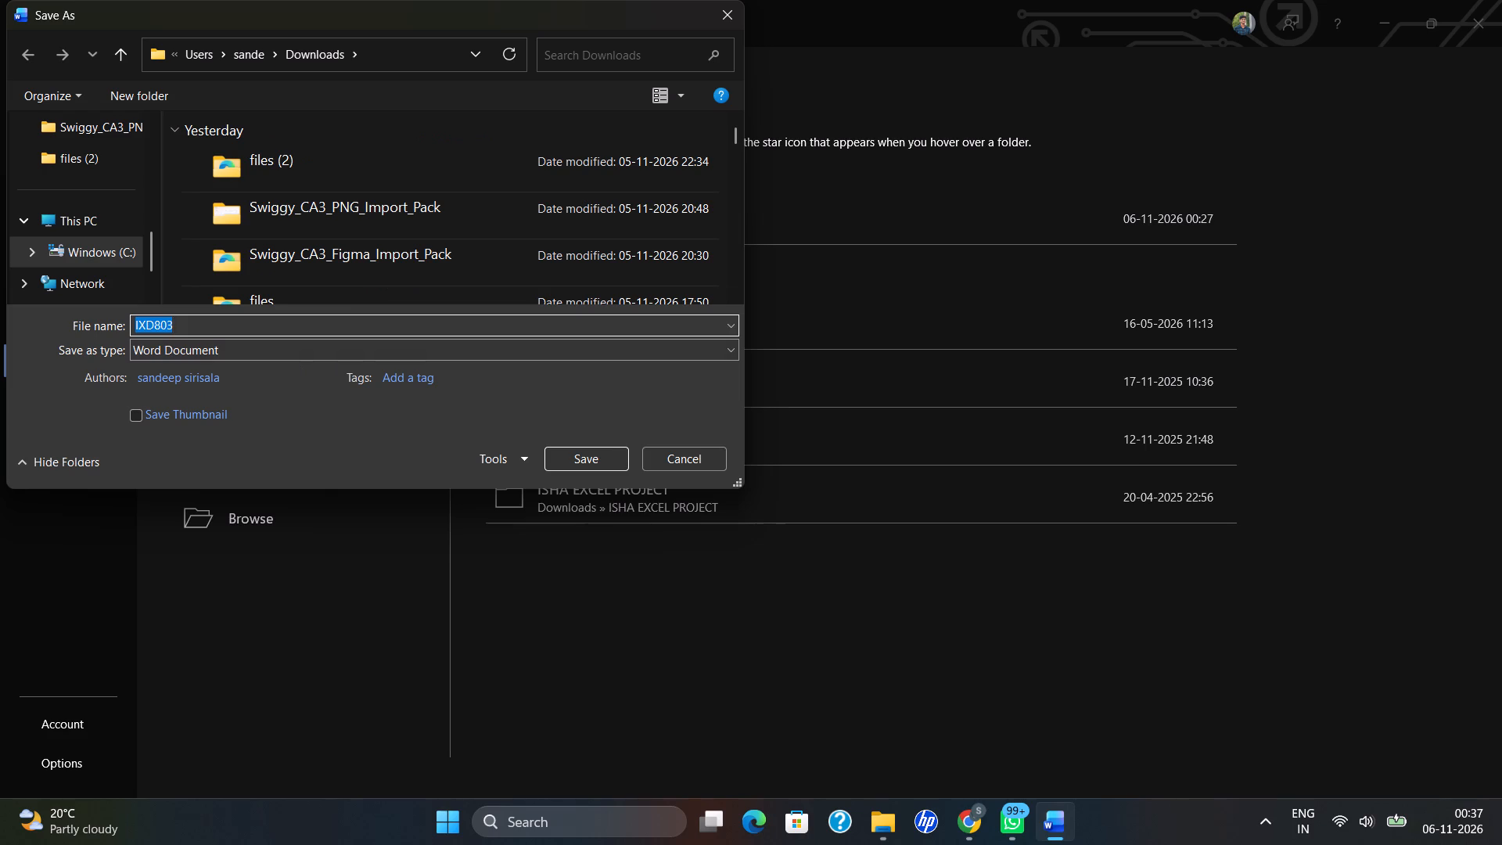
pyautogui.press('space')
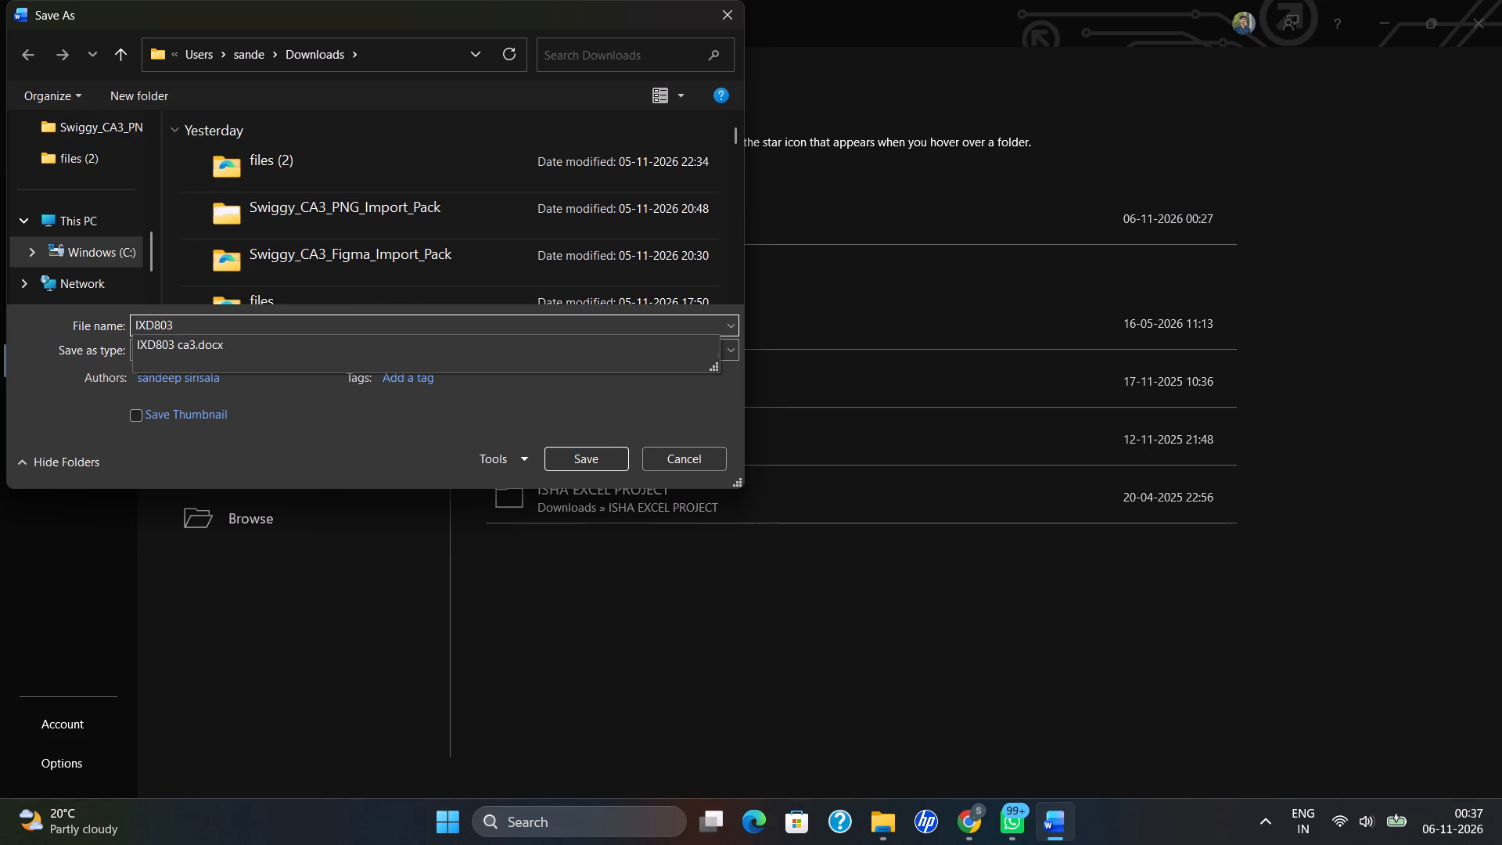
pyautogui.write('ca')
pyautogui.press('3')
pyautogui.write('__')
pyautogui.click(567, 457)
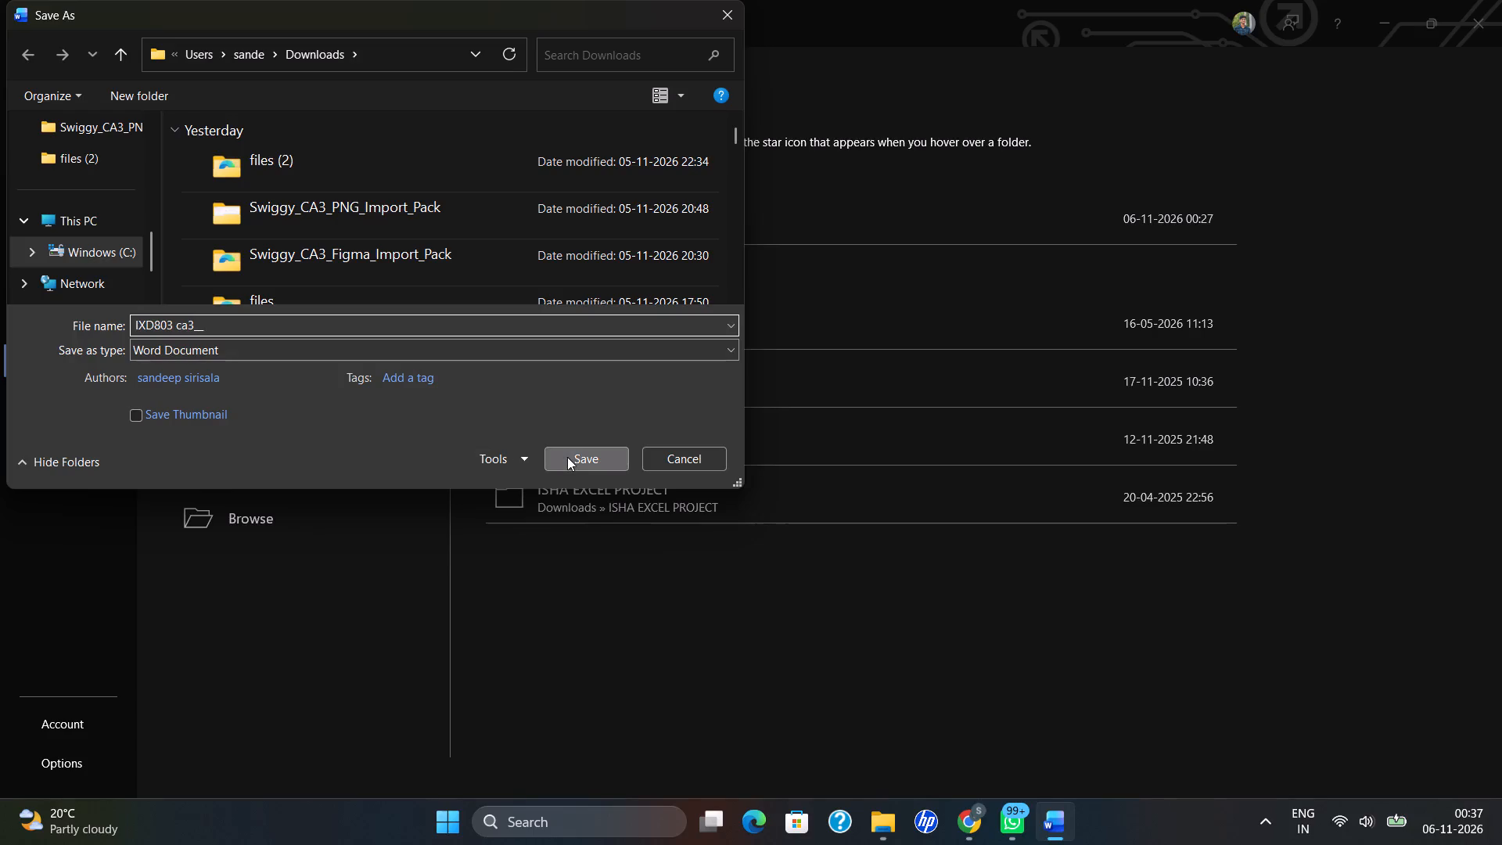
# Review the saved document from the cover page onward, checking the cover details and the pages that follow.
pyautogui.scroll(2, 1004, 497)
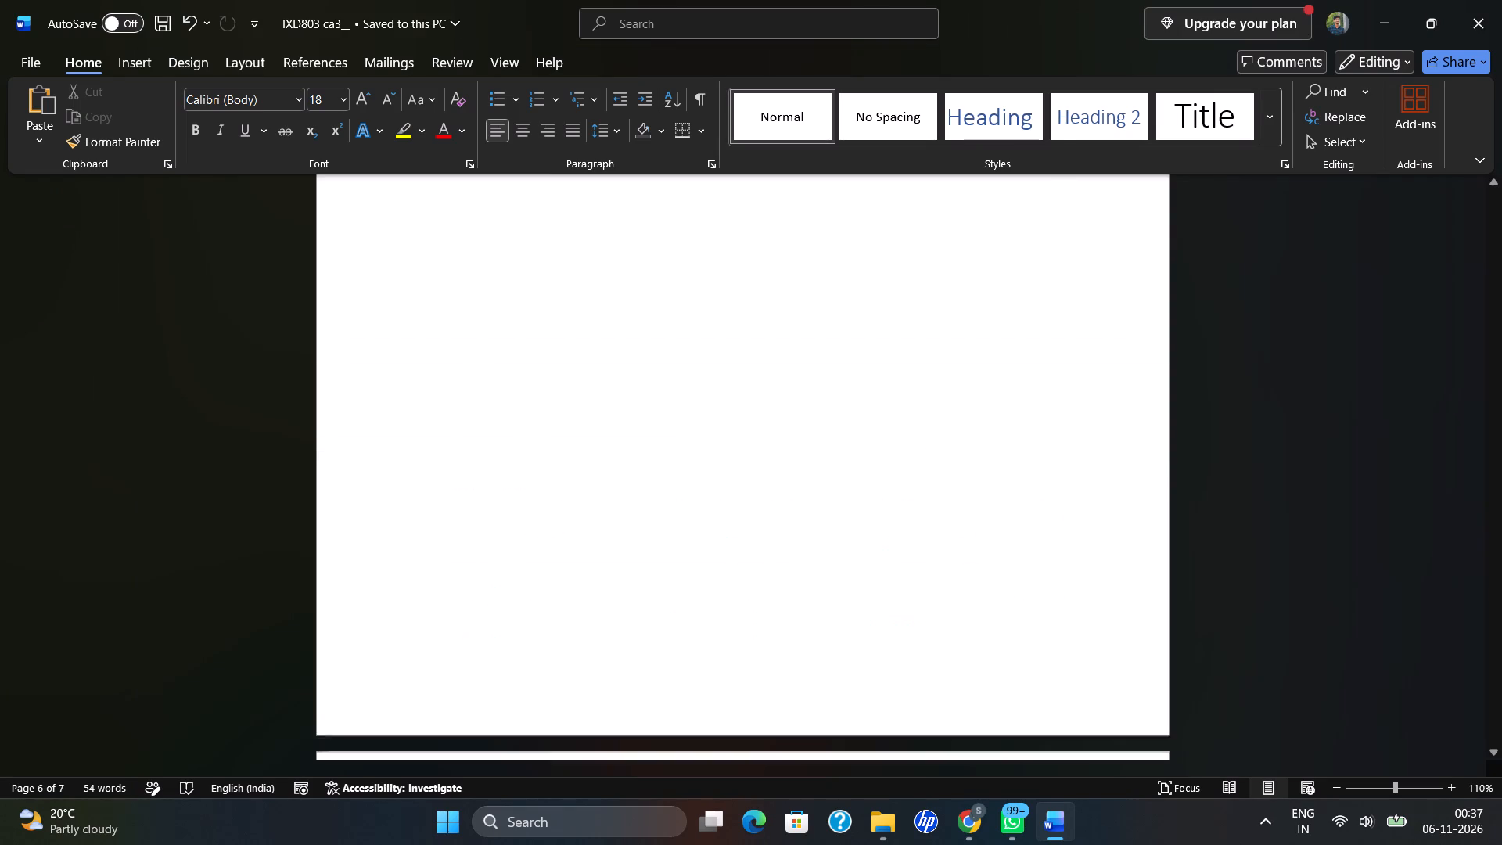
pyautogui.scroll(3, 1004, 497)
pyautogui.scroll(-1, 1004, 497)
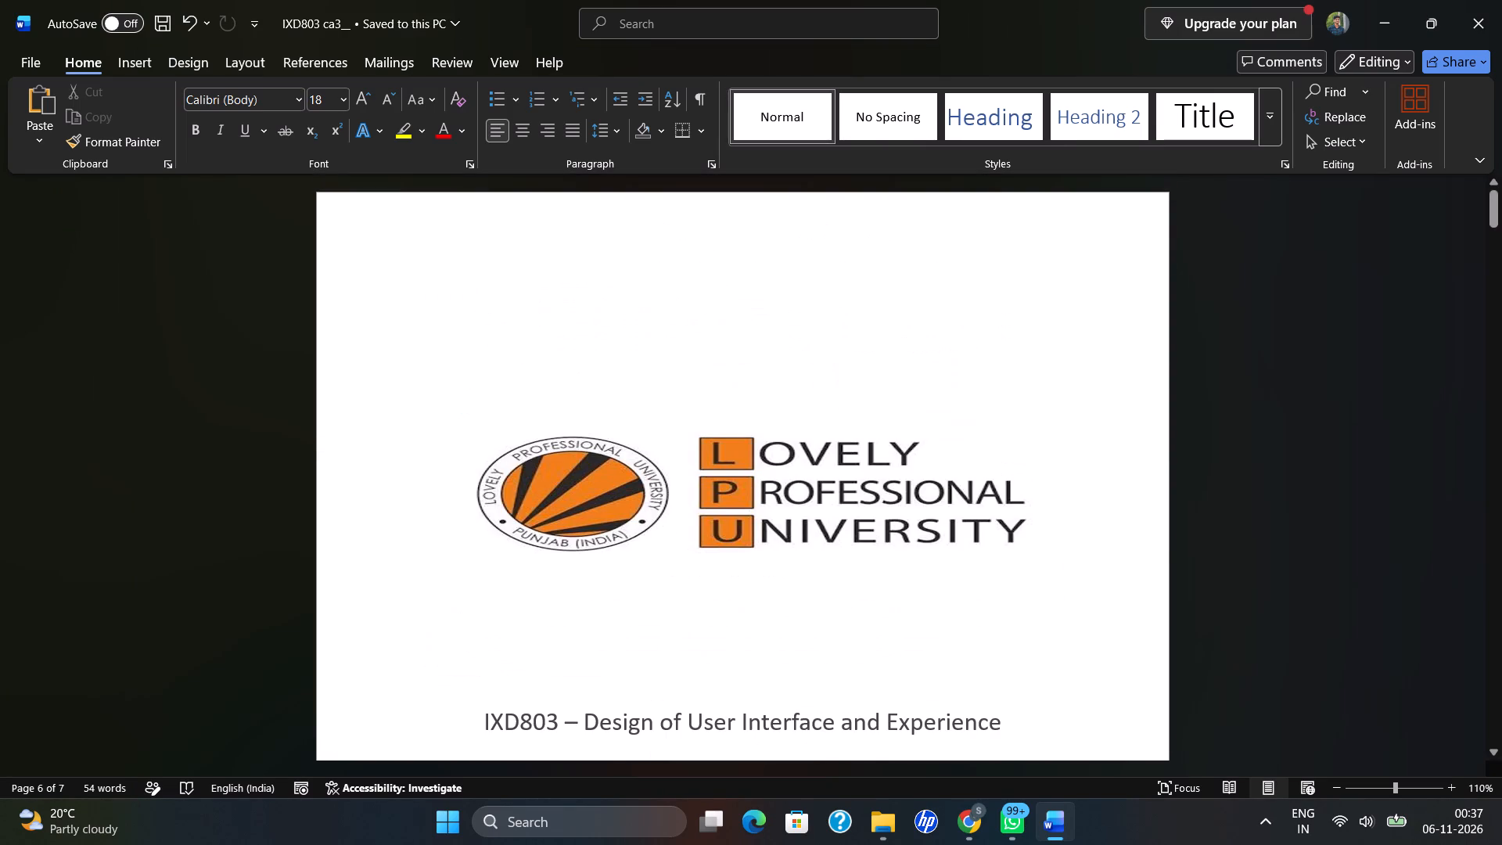
pyautogui.scroll(-1, 1004, 497)
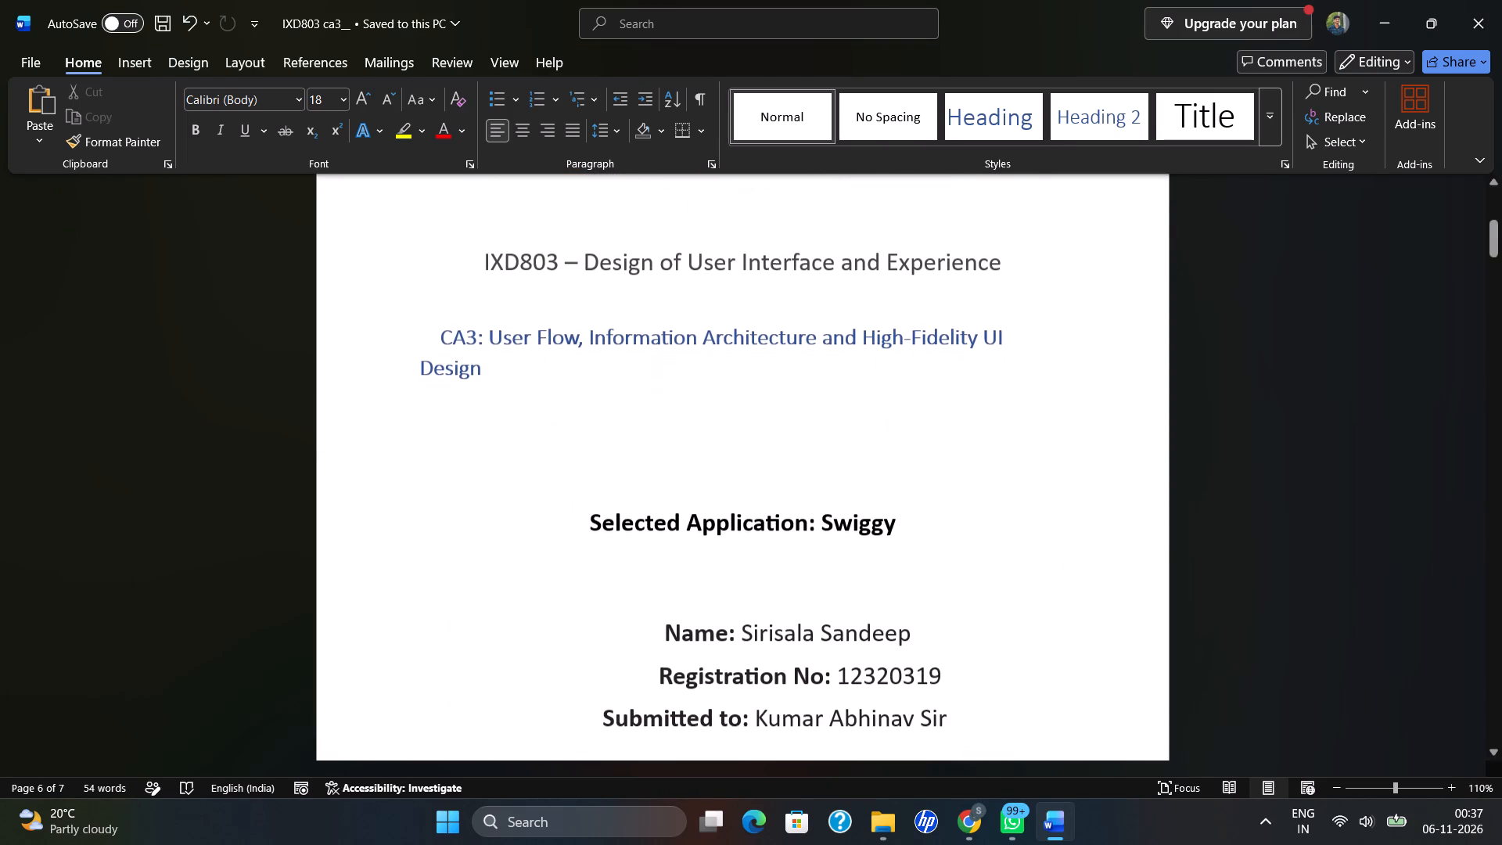
pyautogui.scroll(-3, 1004, 497)
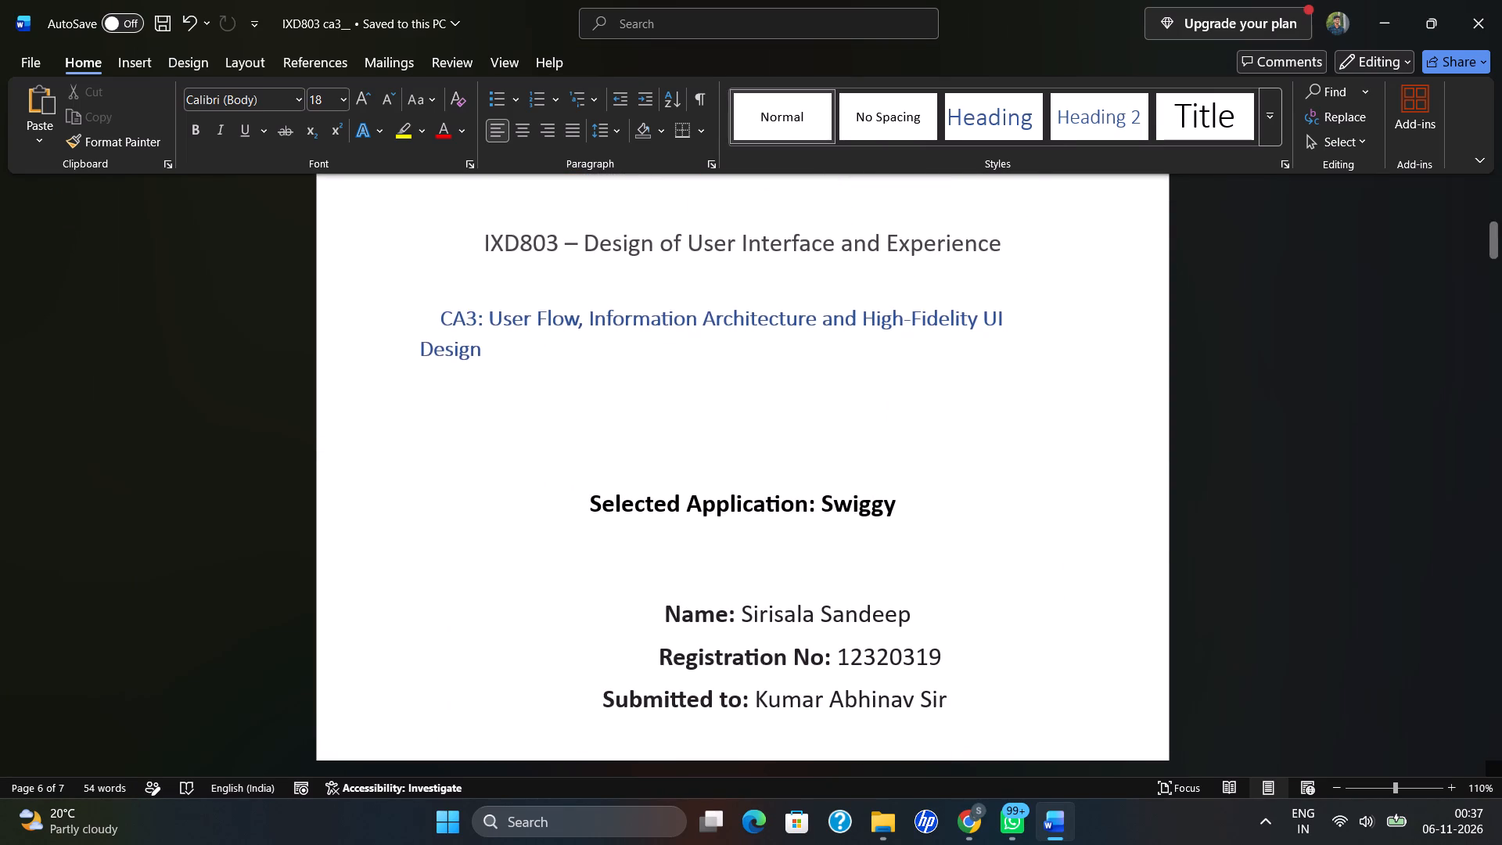
pyautogui.scroll(-1, 1004, 497)
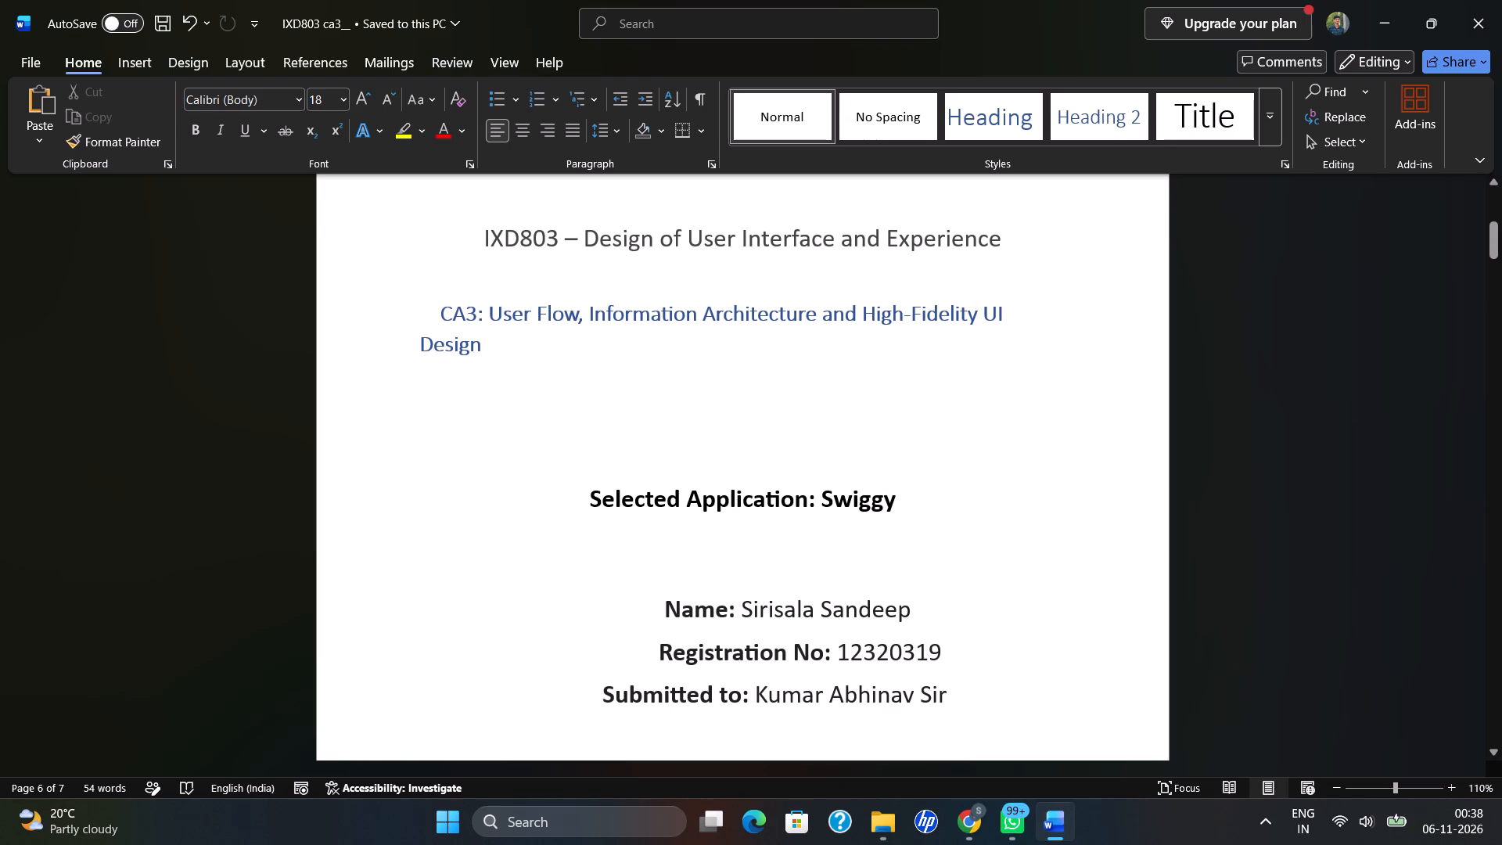
pyautogui.scroll(-1, 1004, 497)
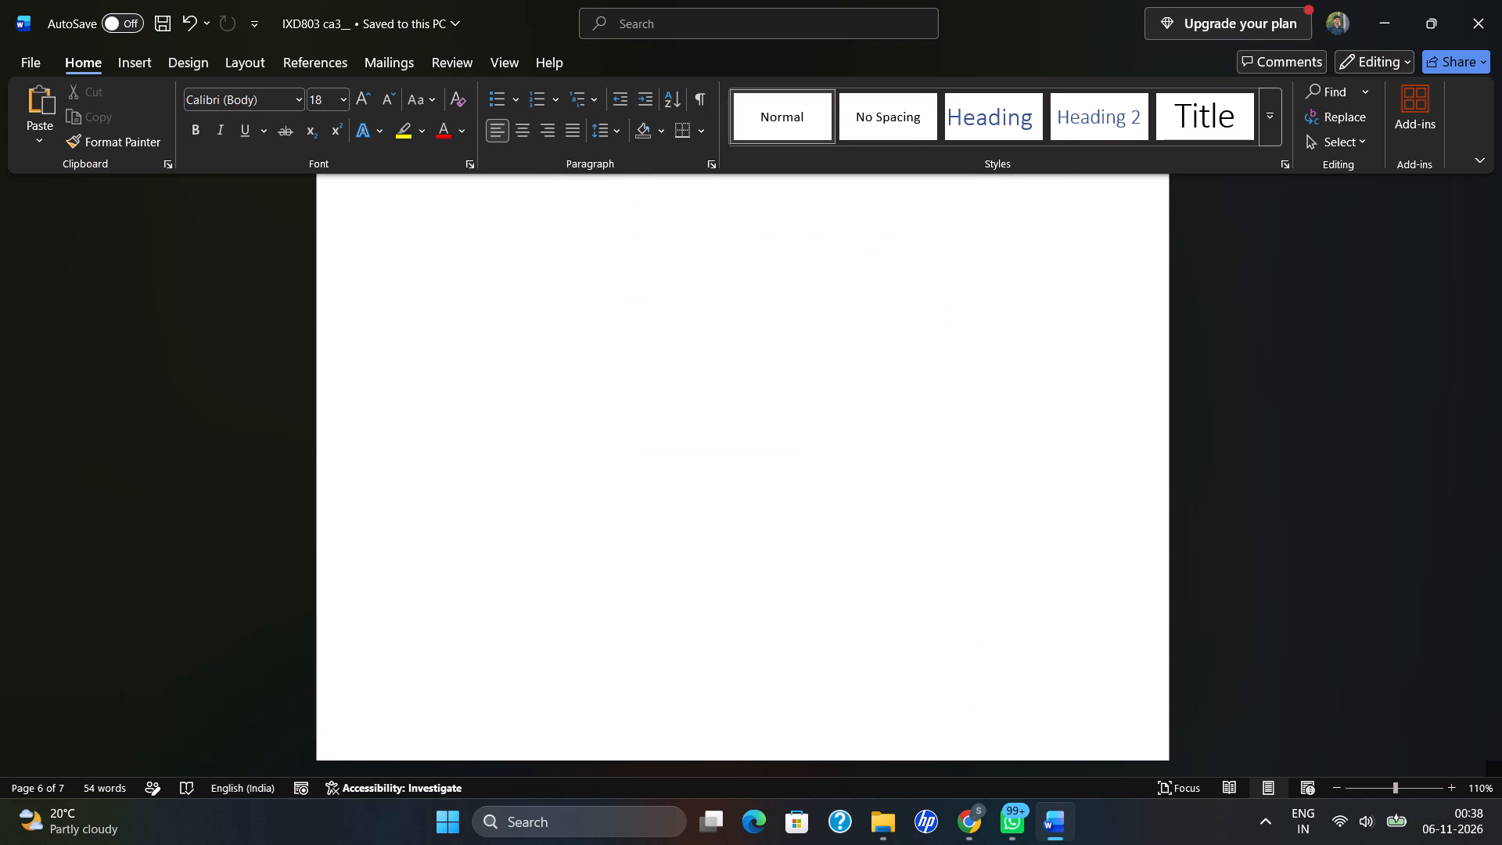
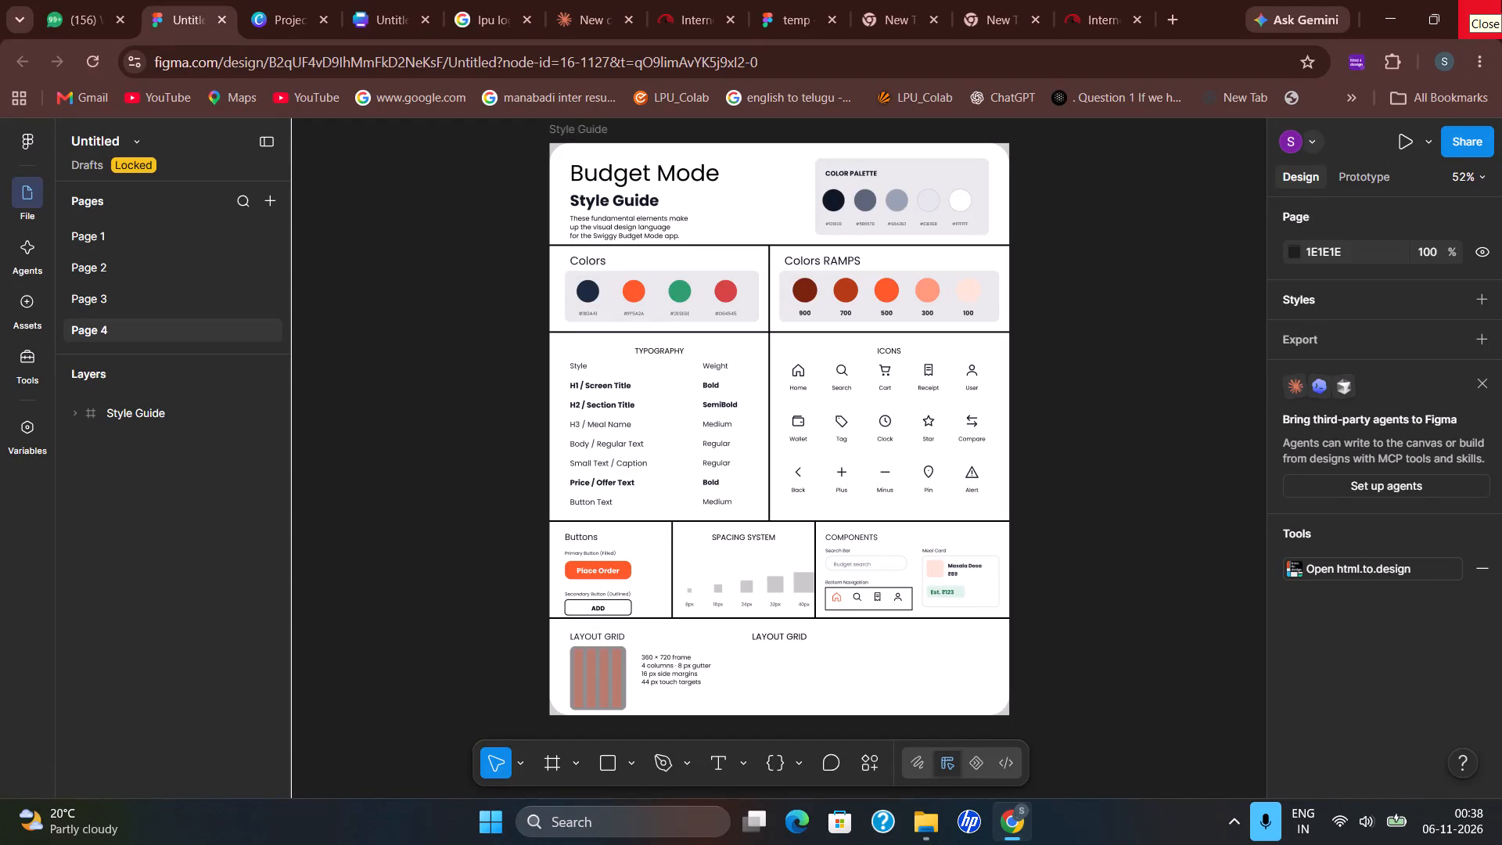
# Open the copied Figma link in a new browser tab.
pyautogui.click(1175, 18)
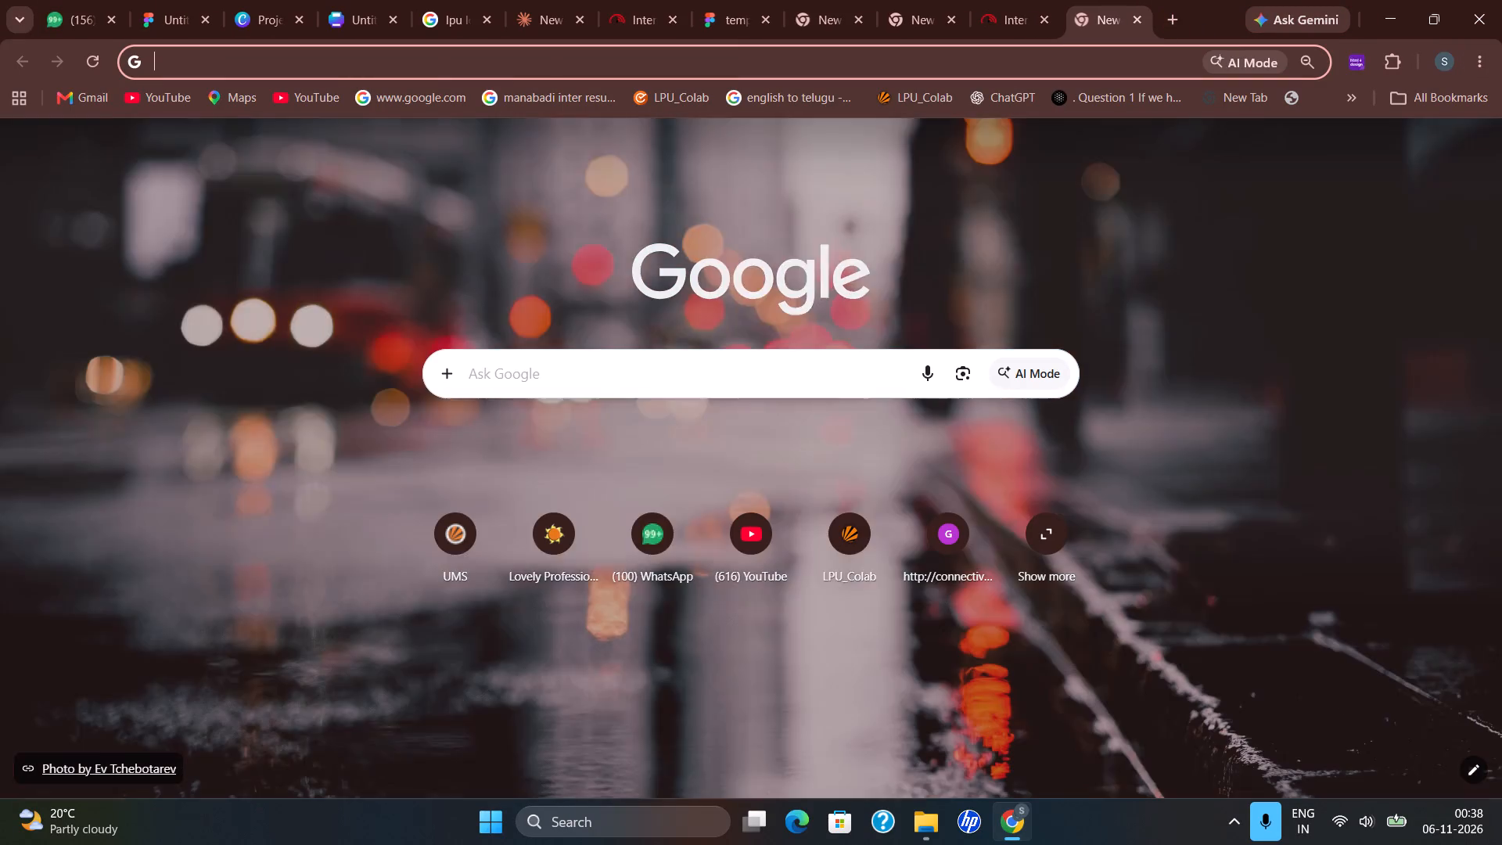
pyautogui.hotkey('ctrl', 'v')
pyautogui.press('Return')
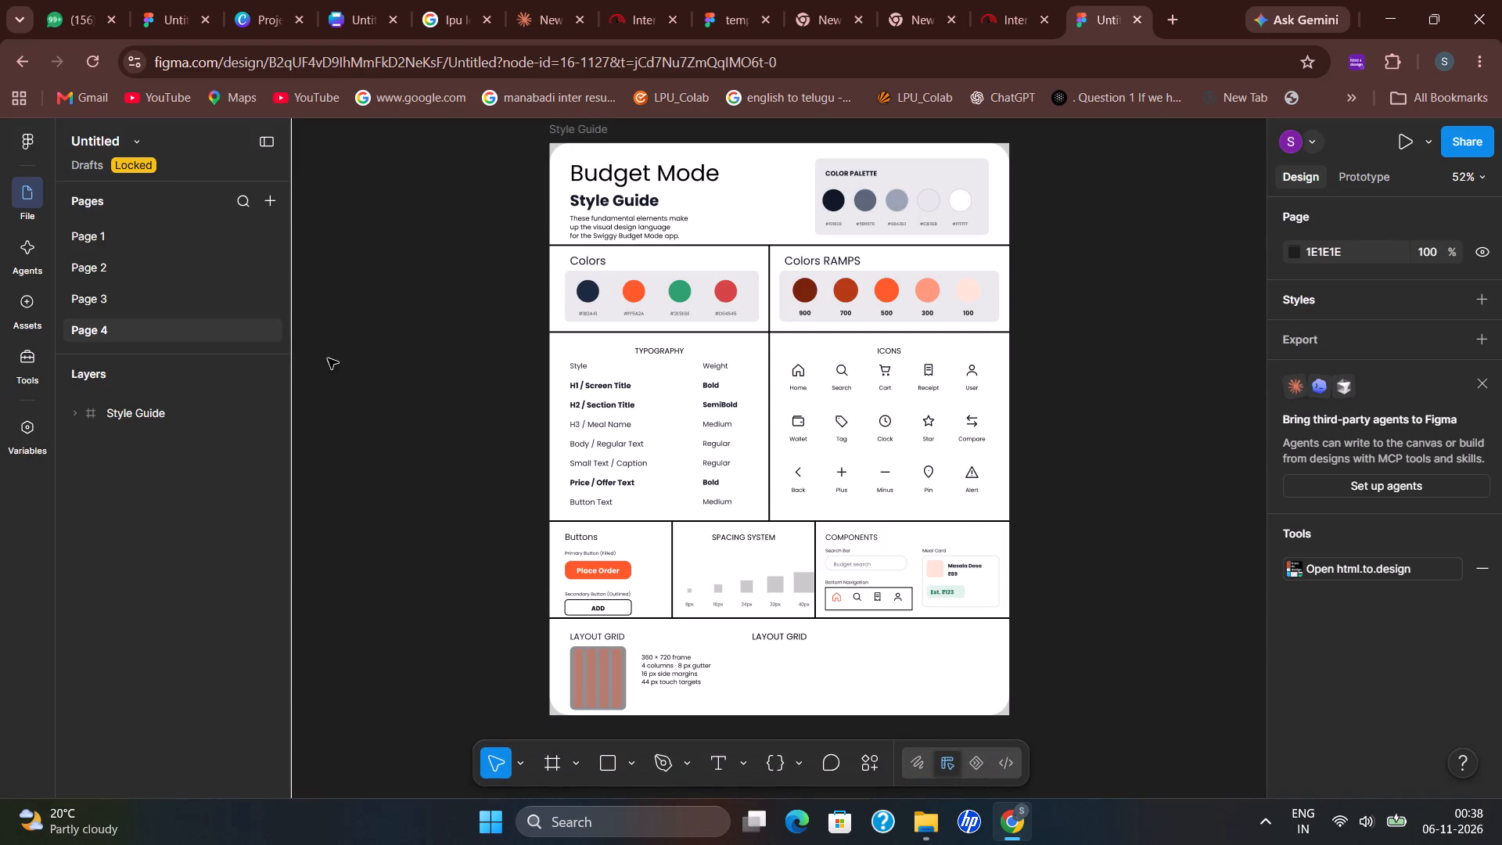
# Look through Pages 1, 2 and 3 of the linked Figma file to check the user flow, information architecture and prototype screens.
pyautogui.click(142, 235)
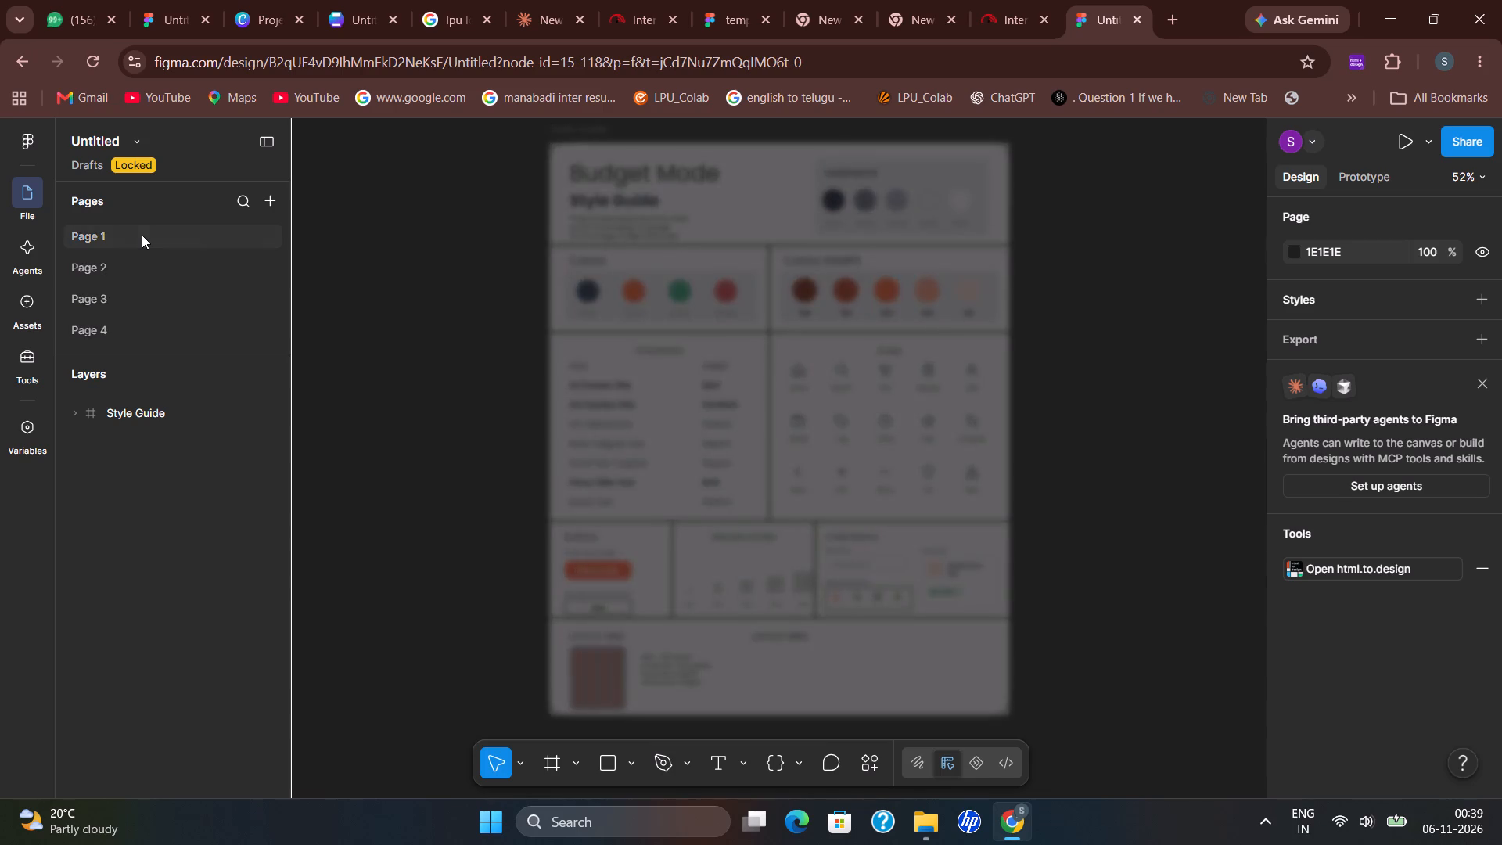
pyautogui.click(107, 266)
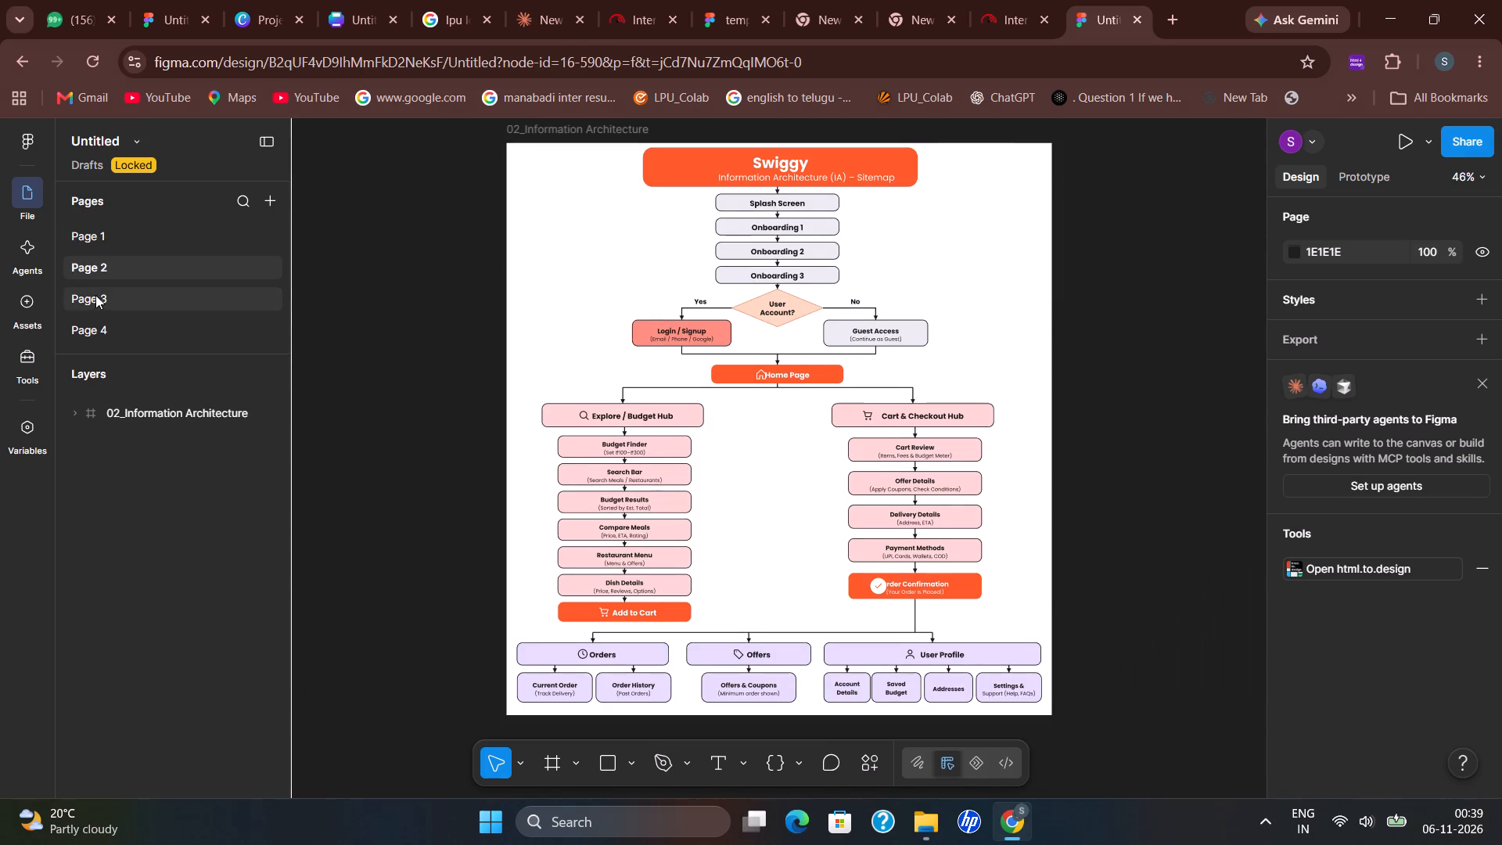
pyautogui.click(95, 295)
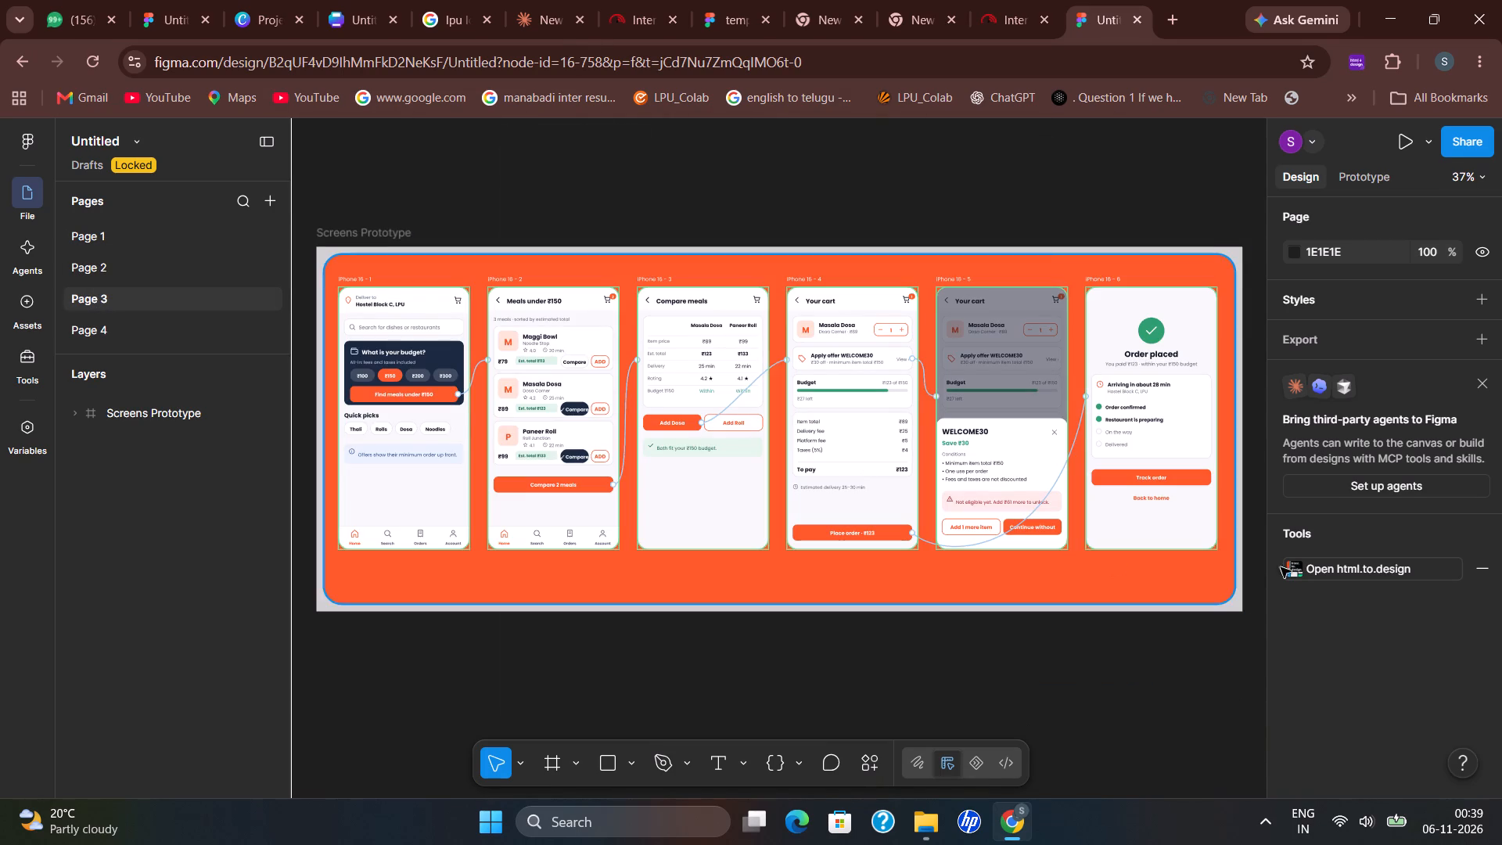
pyautogui.click(1477, 566)
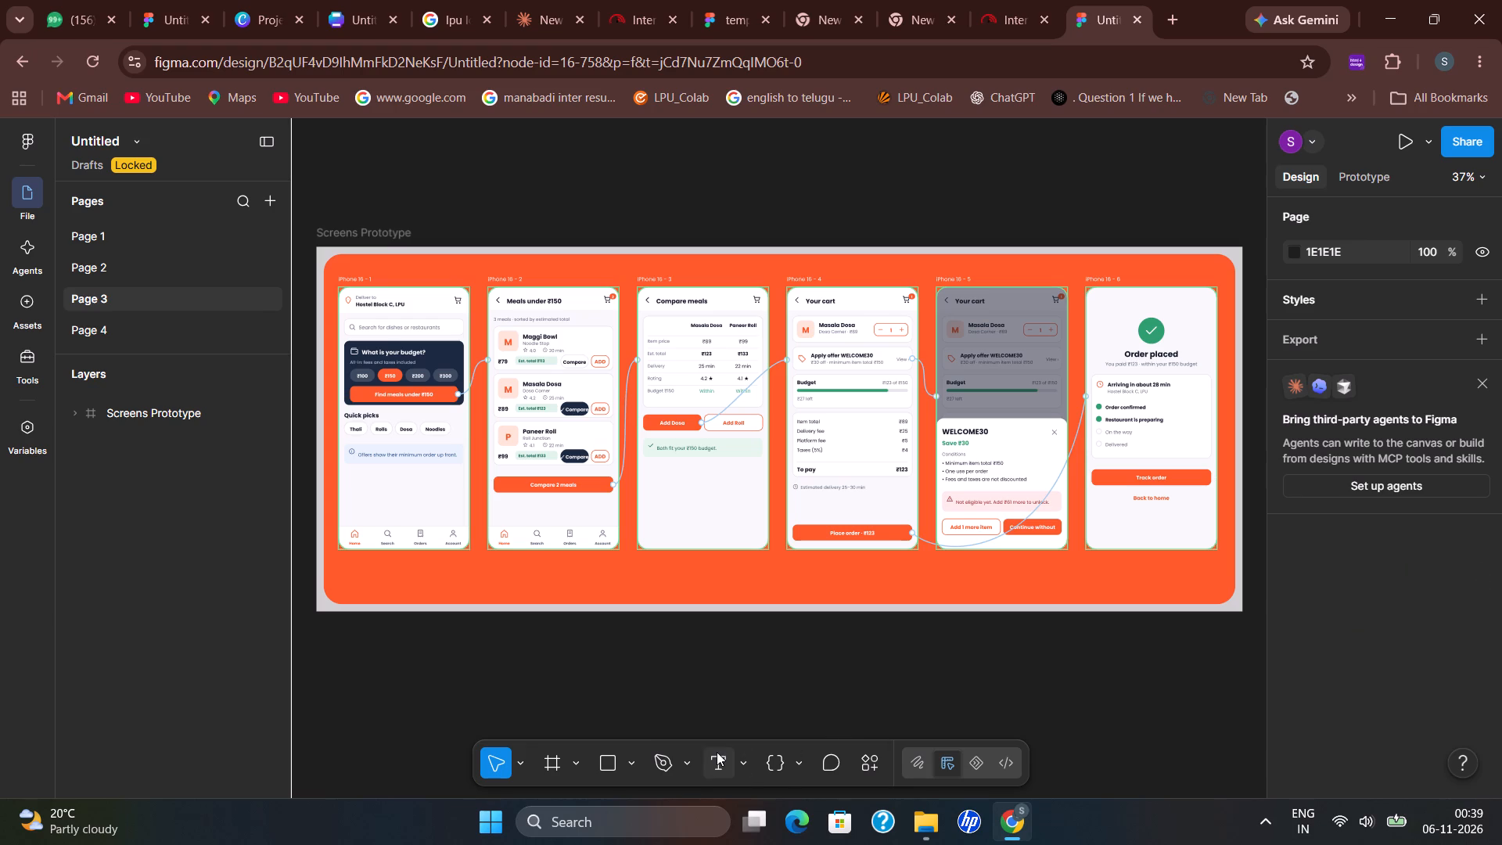
pyautogui.click(857, 762)
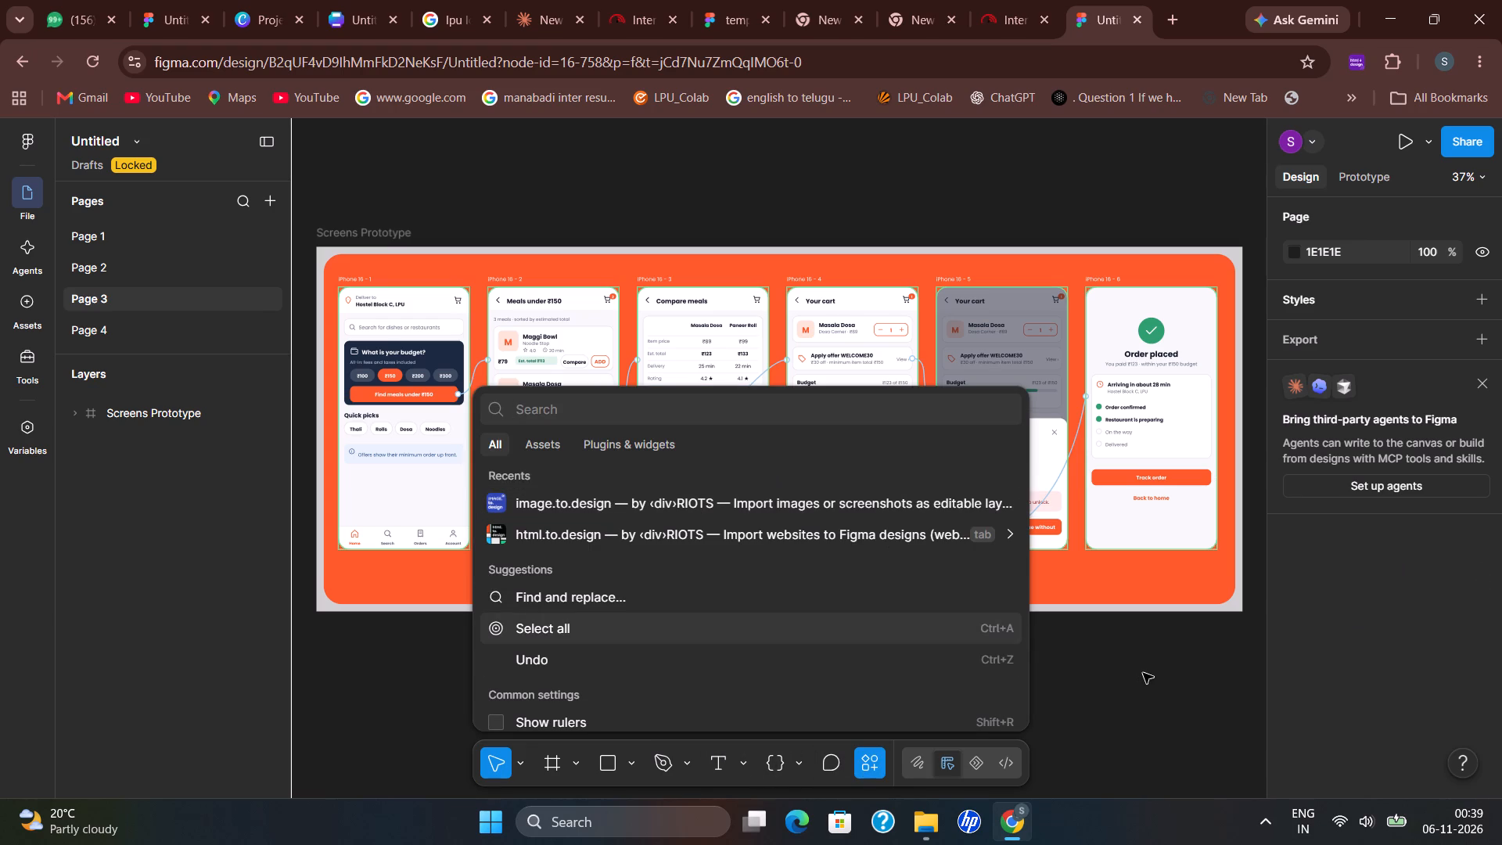
pyautogui.click(1143, 673)
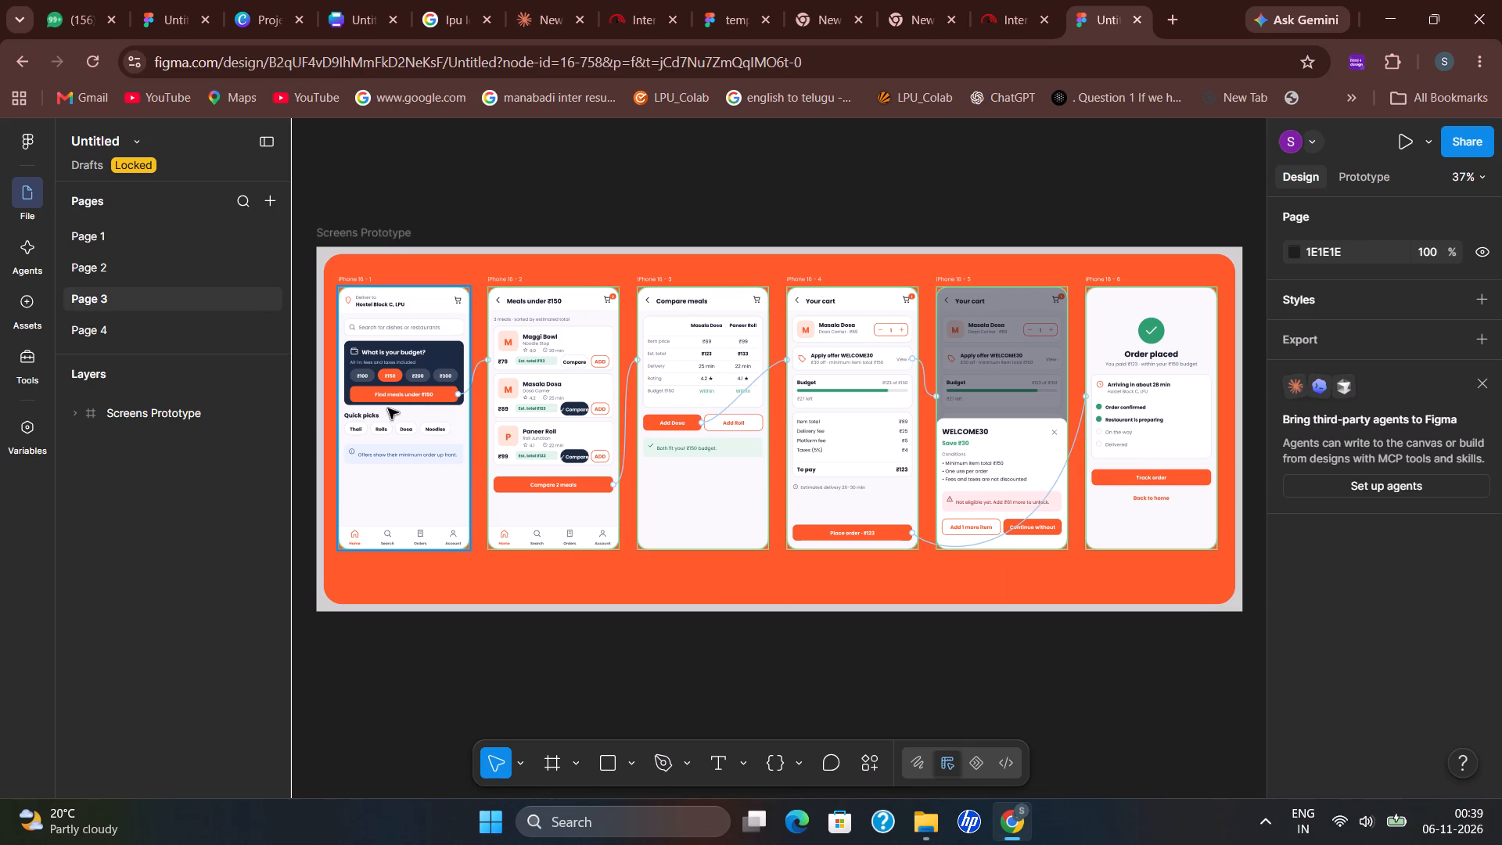
pyautogui.click(149, 229)
pyautogui.click(125, 266)
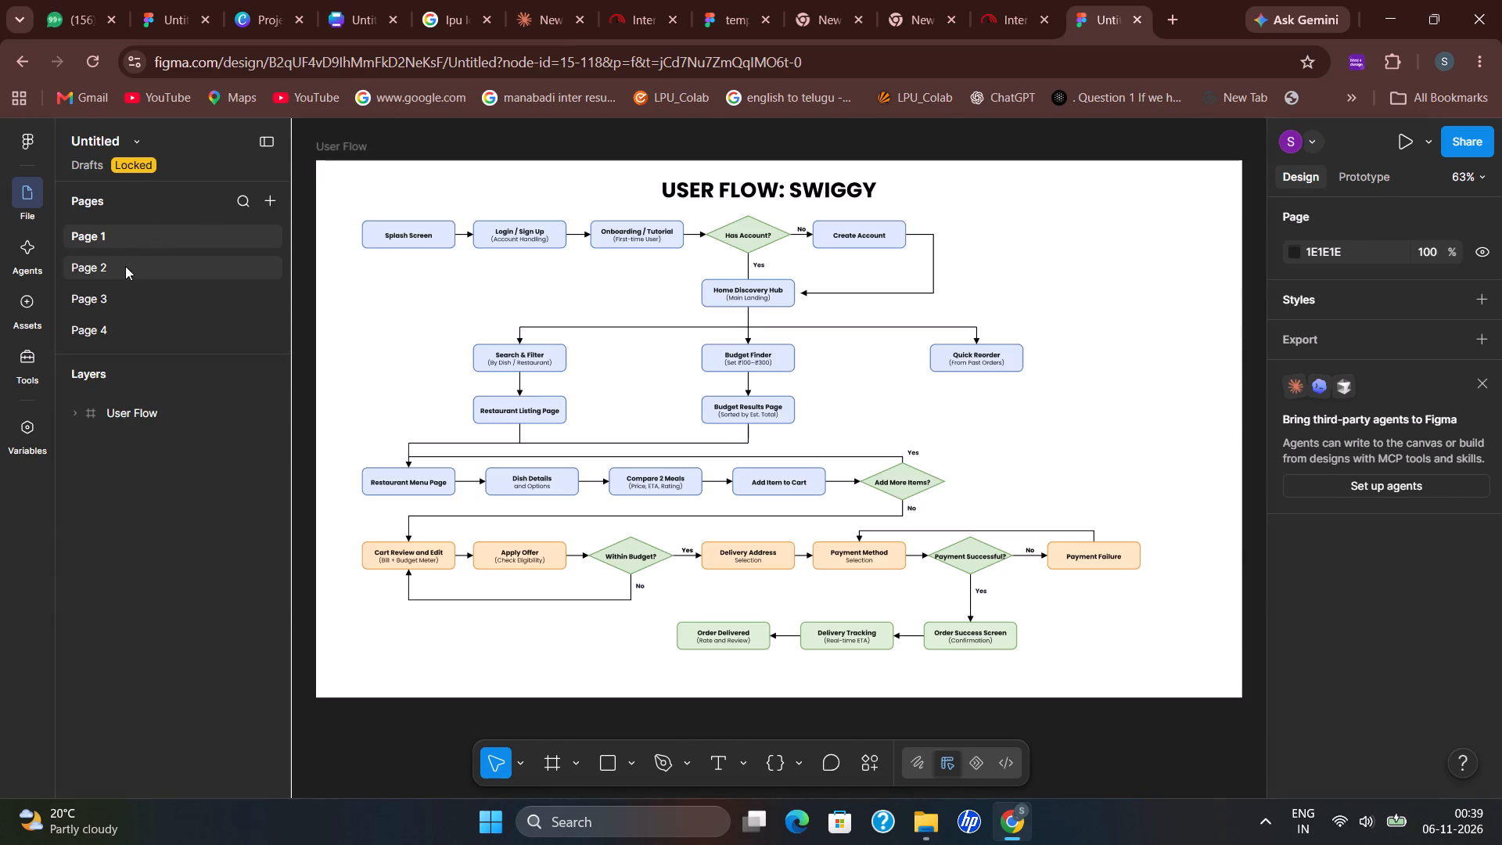
pyautogui.click(123, 241)
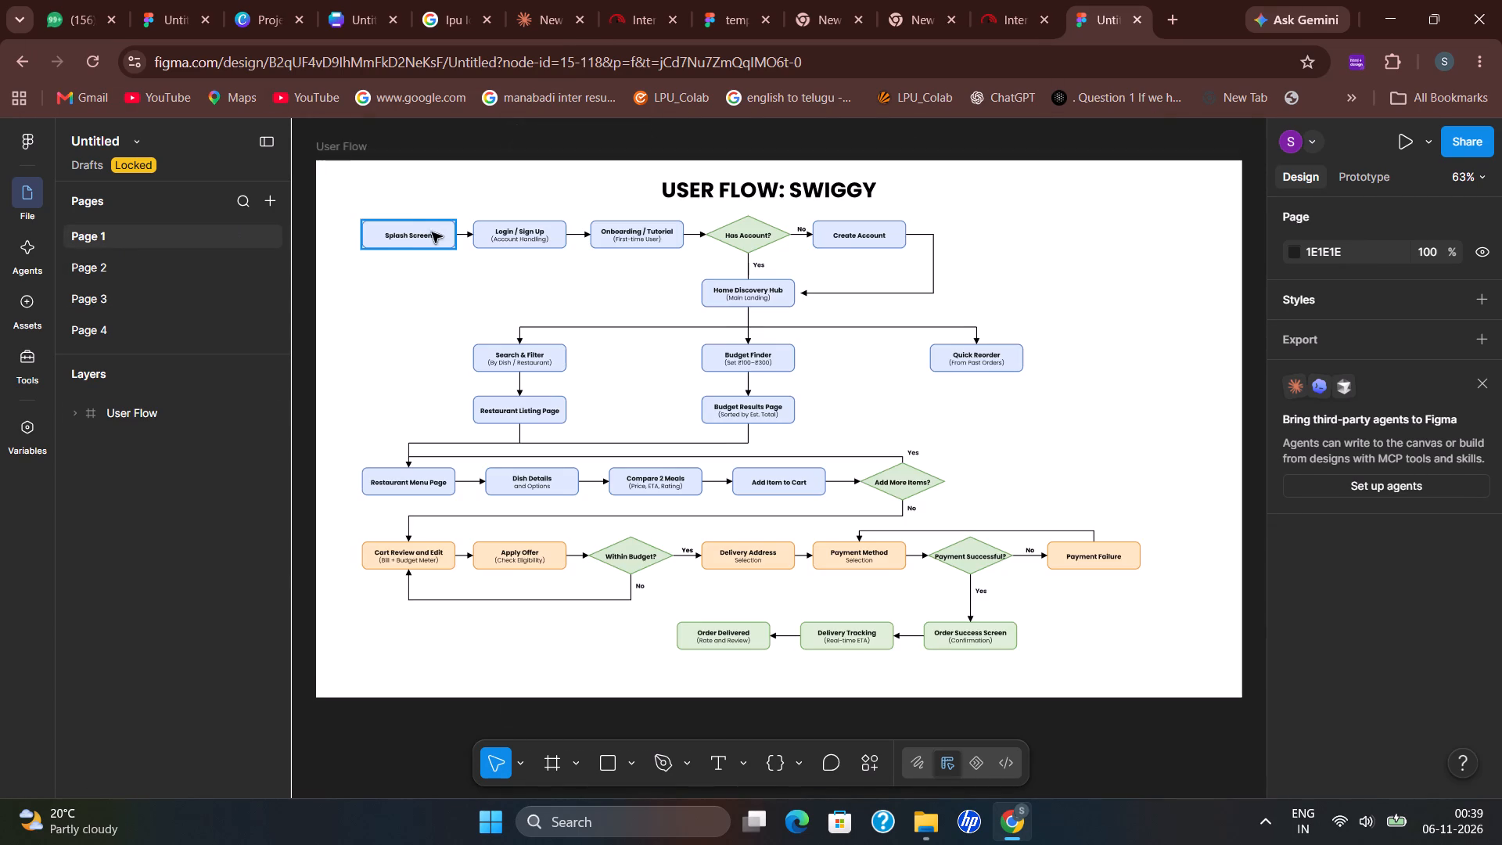
# Check the share settings for the User Flow frame, including who can access the file and what they can do.
pyautogui.click(418, 196)
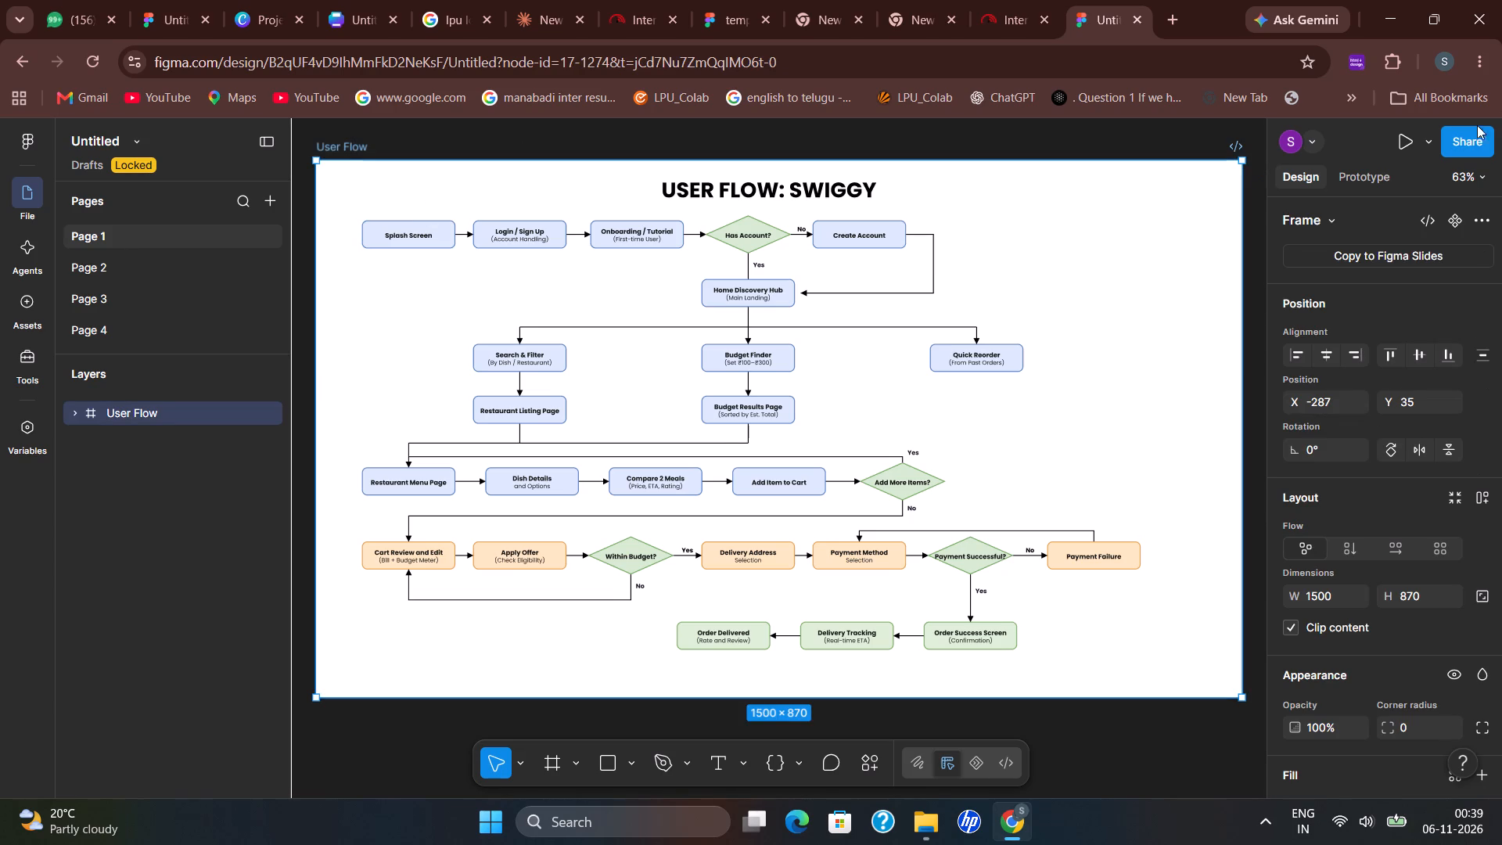
pyautogui.click(1469, 130)
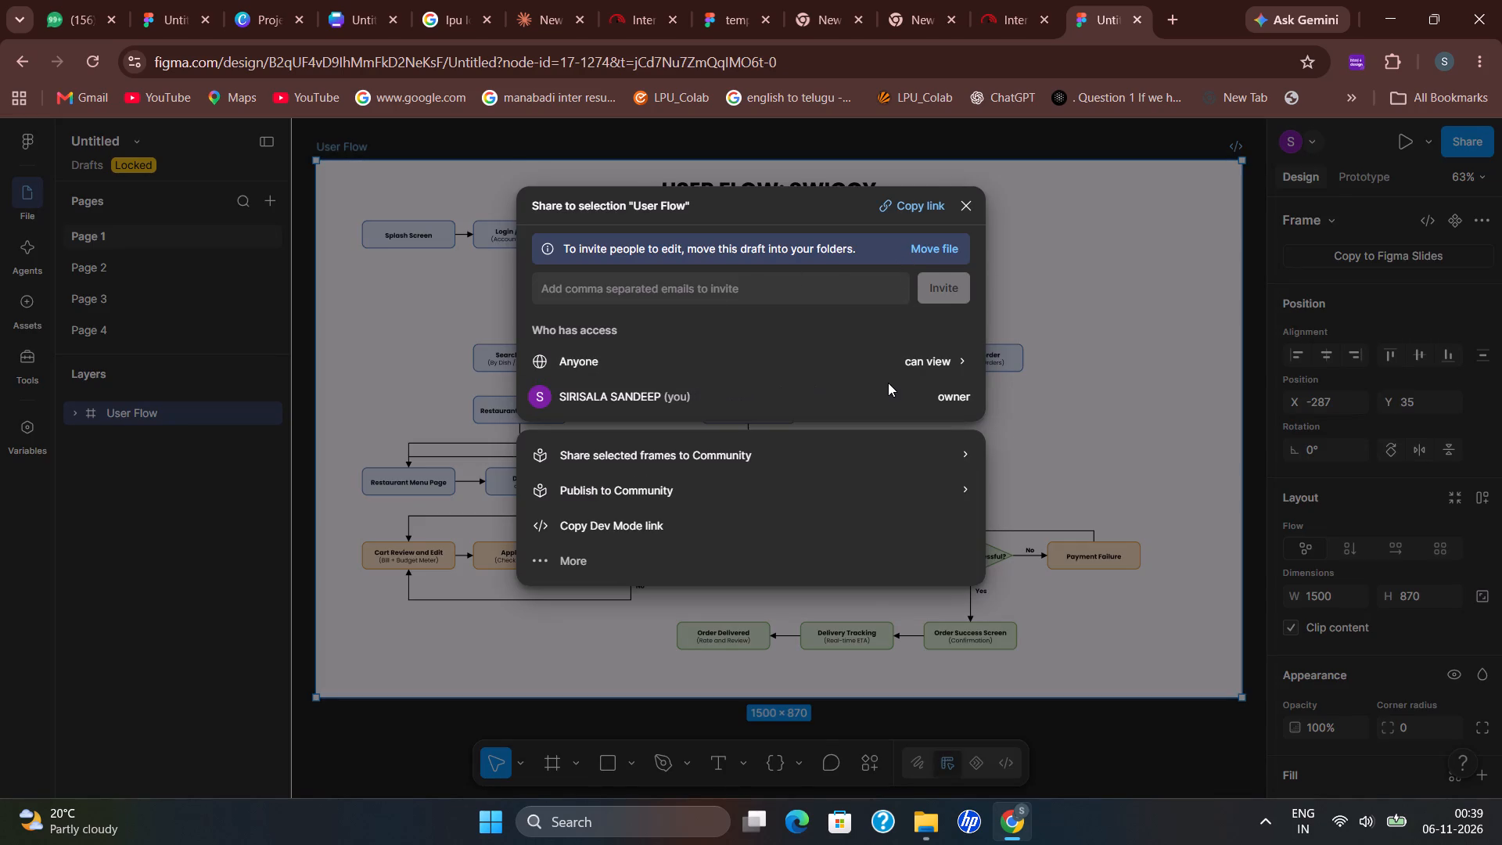
pyautogui.click(1415, 142)
pyautogui.click(1492, 142)
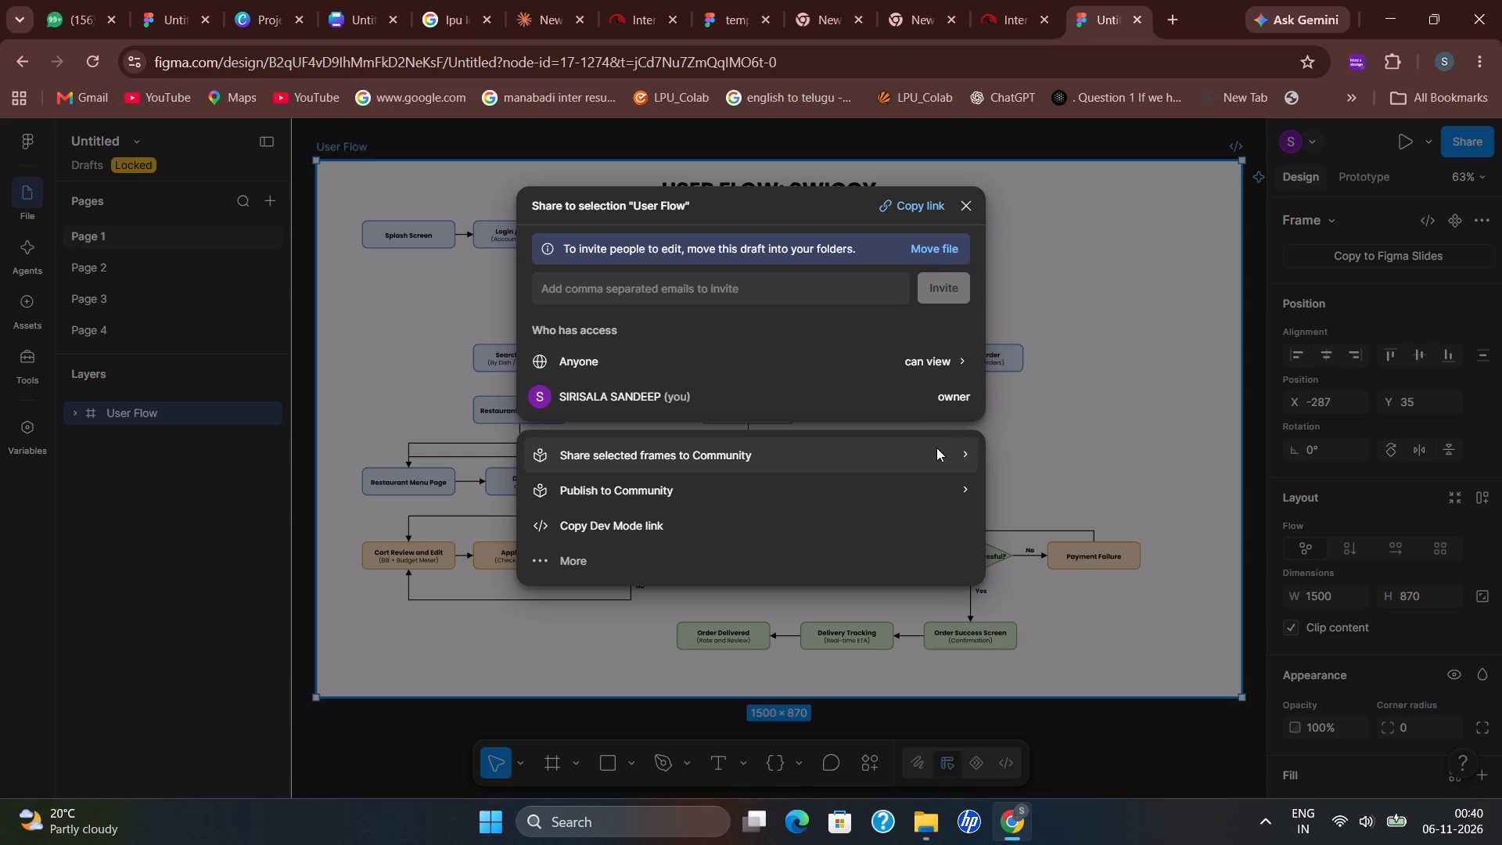
pyautogui.click(958, 358)
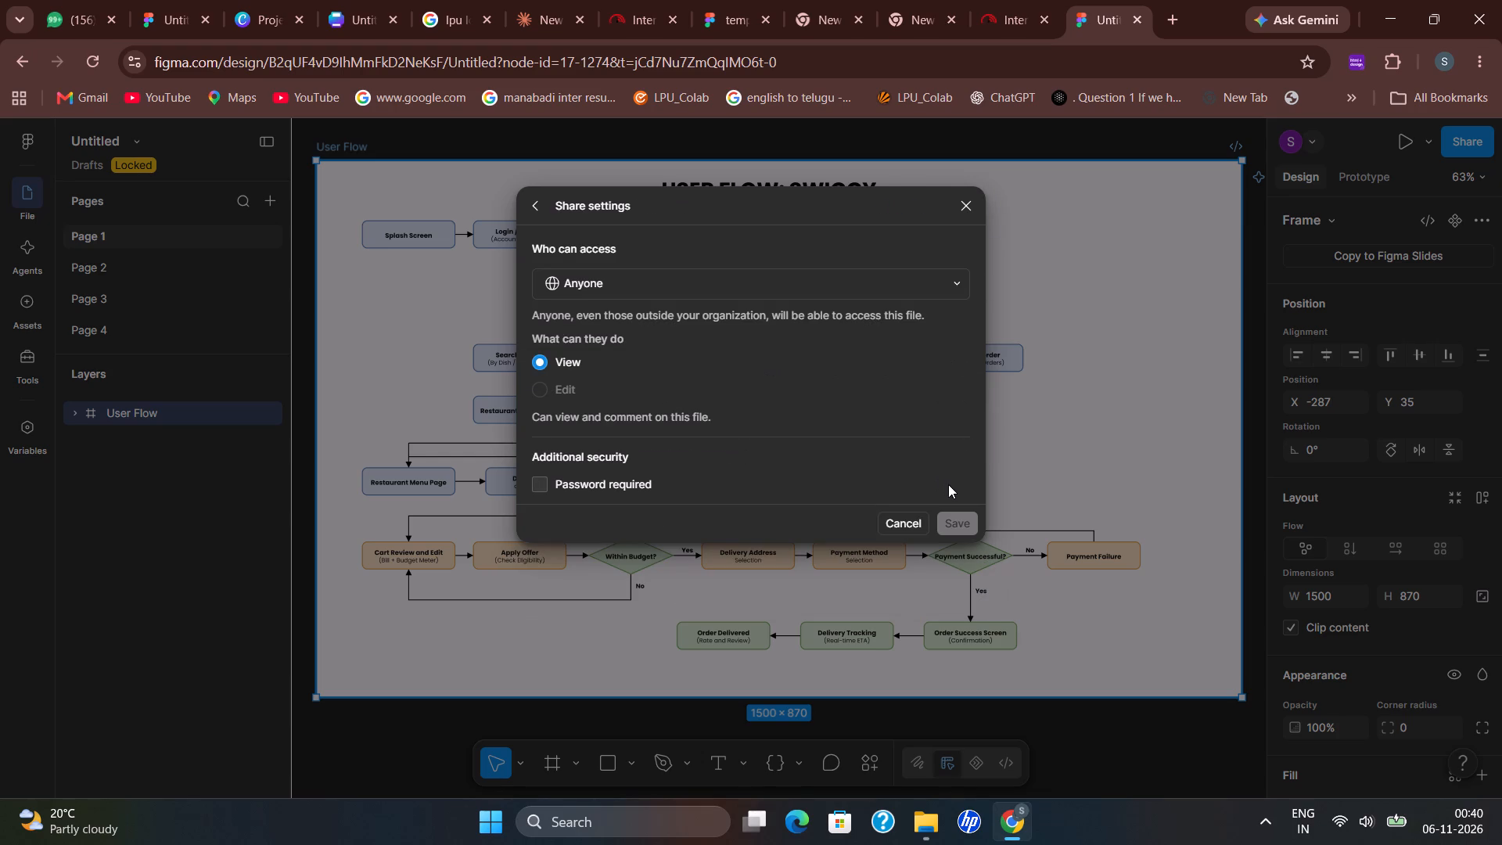
pyautogui.click(958, 280)
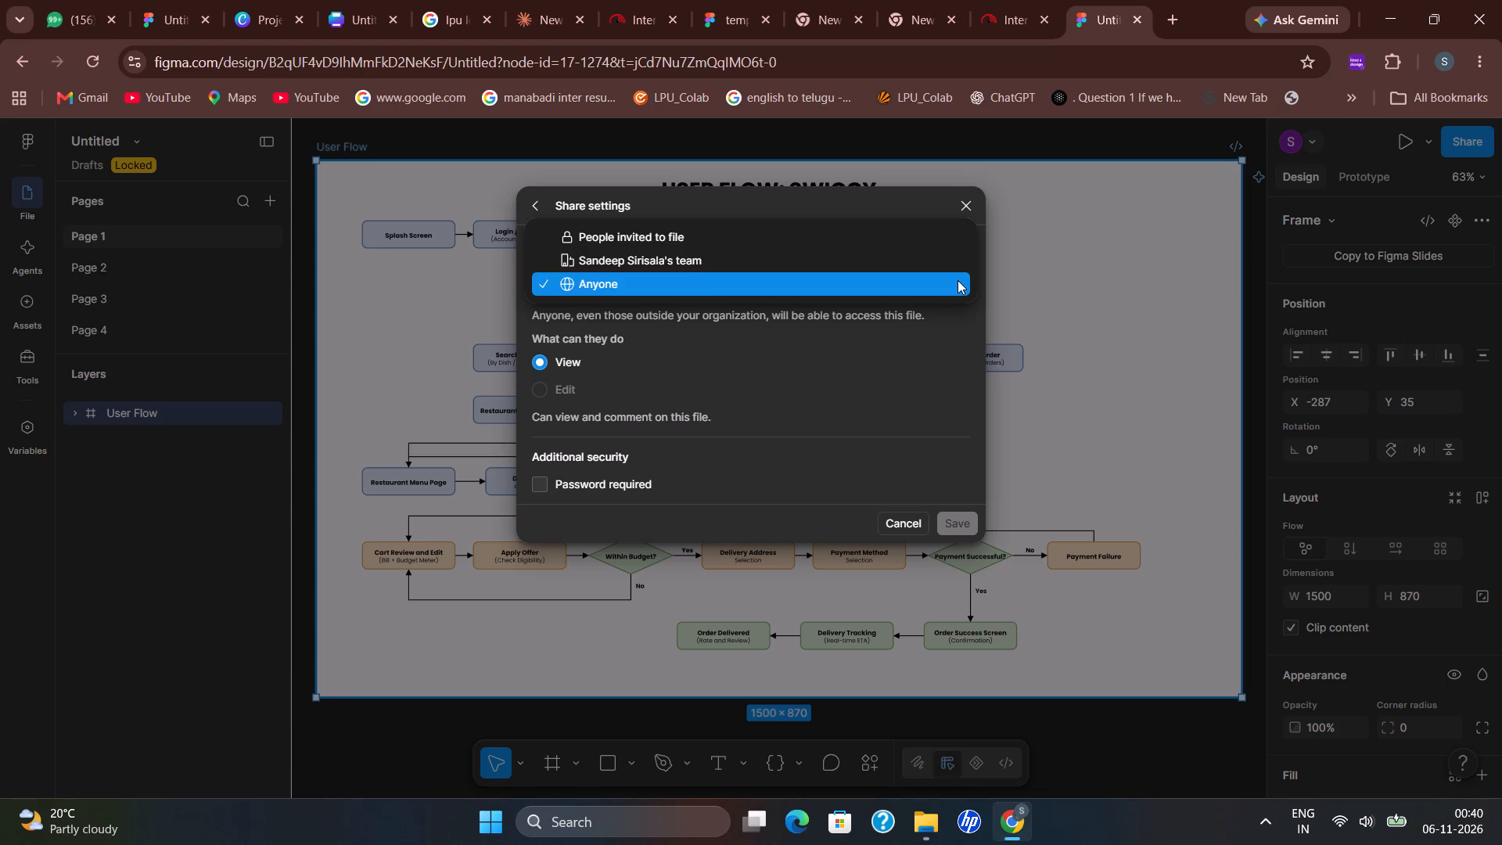
pyautogui.click(1027, 275)
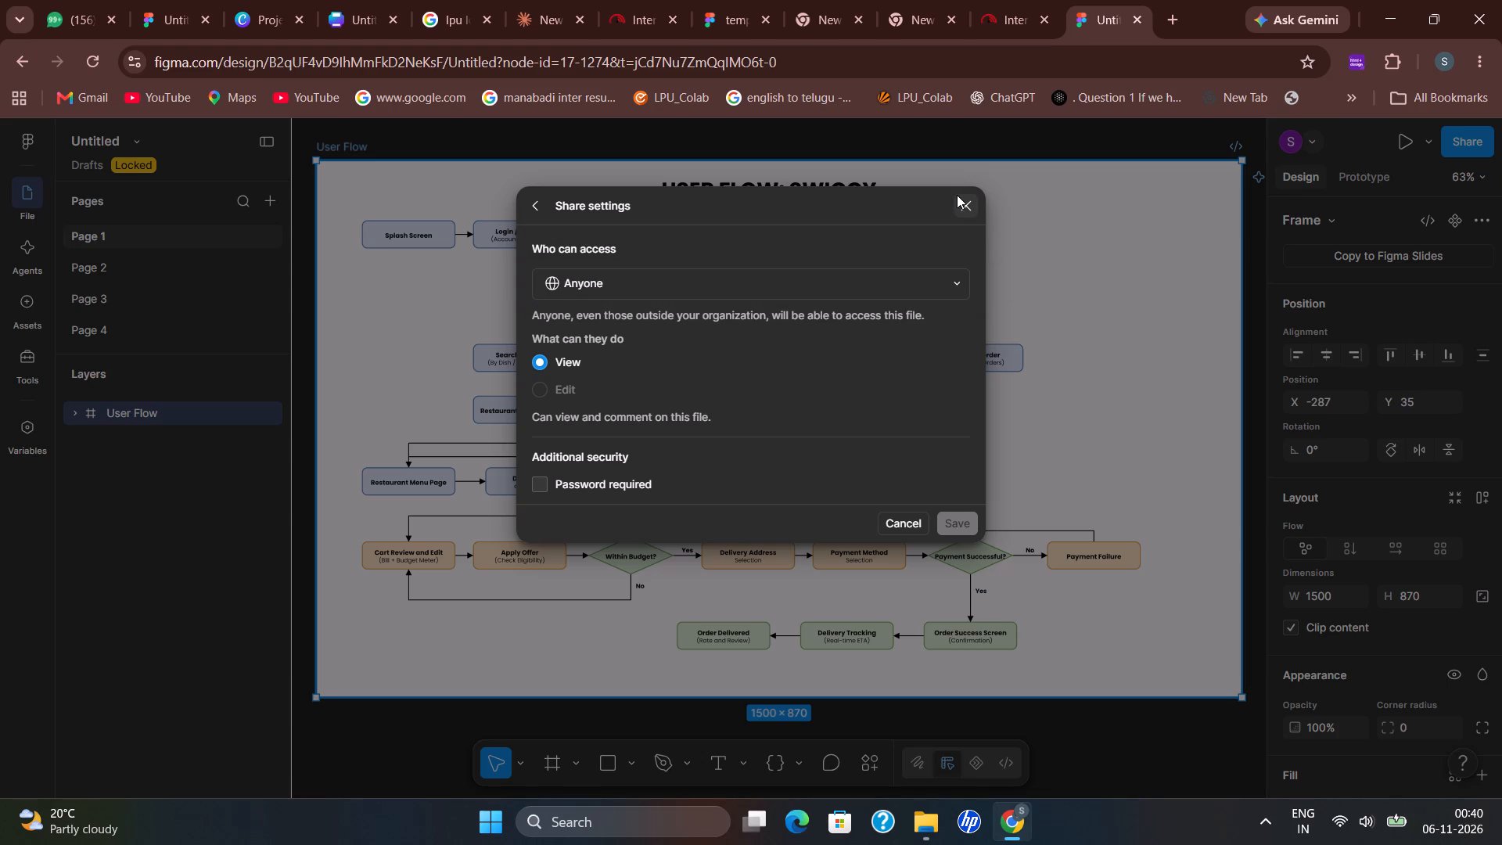
pyautogui.click(959, 201)
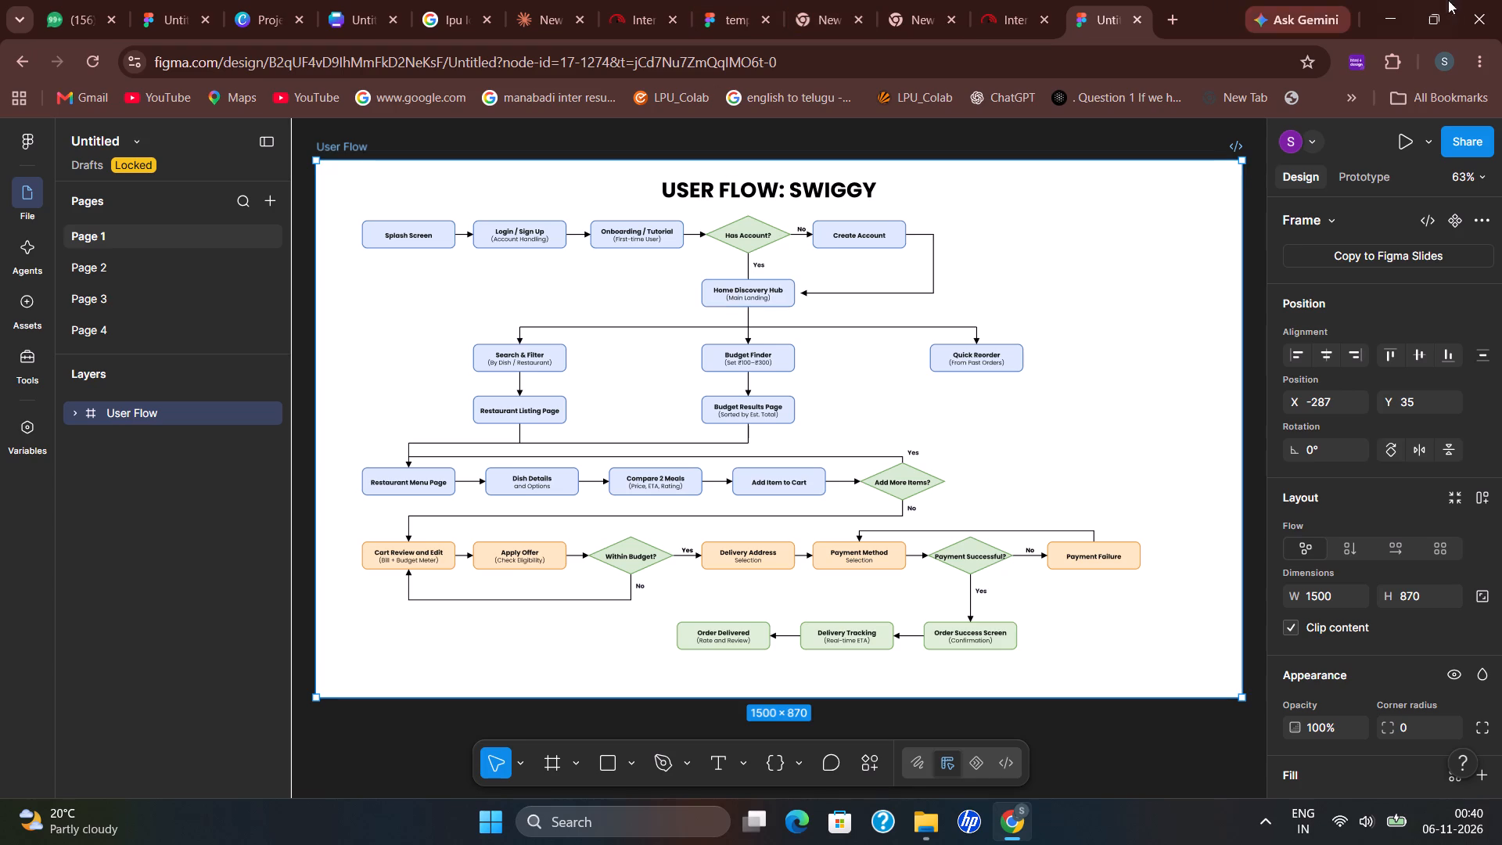
# Close the browser window and the Downloads folder window.
pyautogui.click(1475, 0)
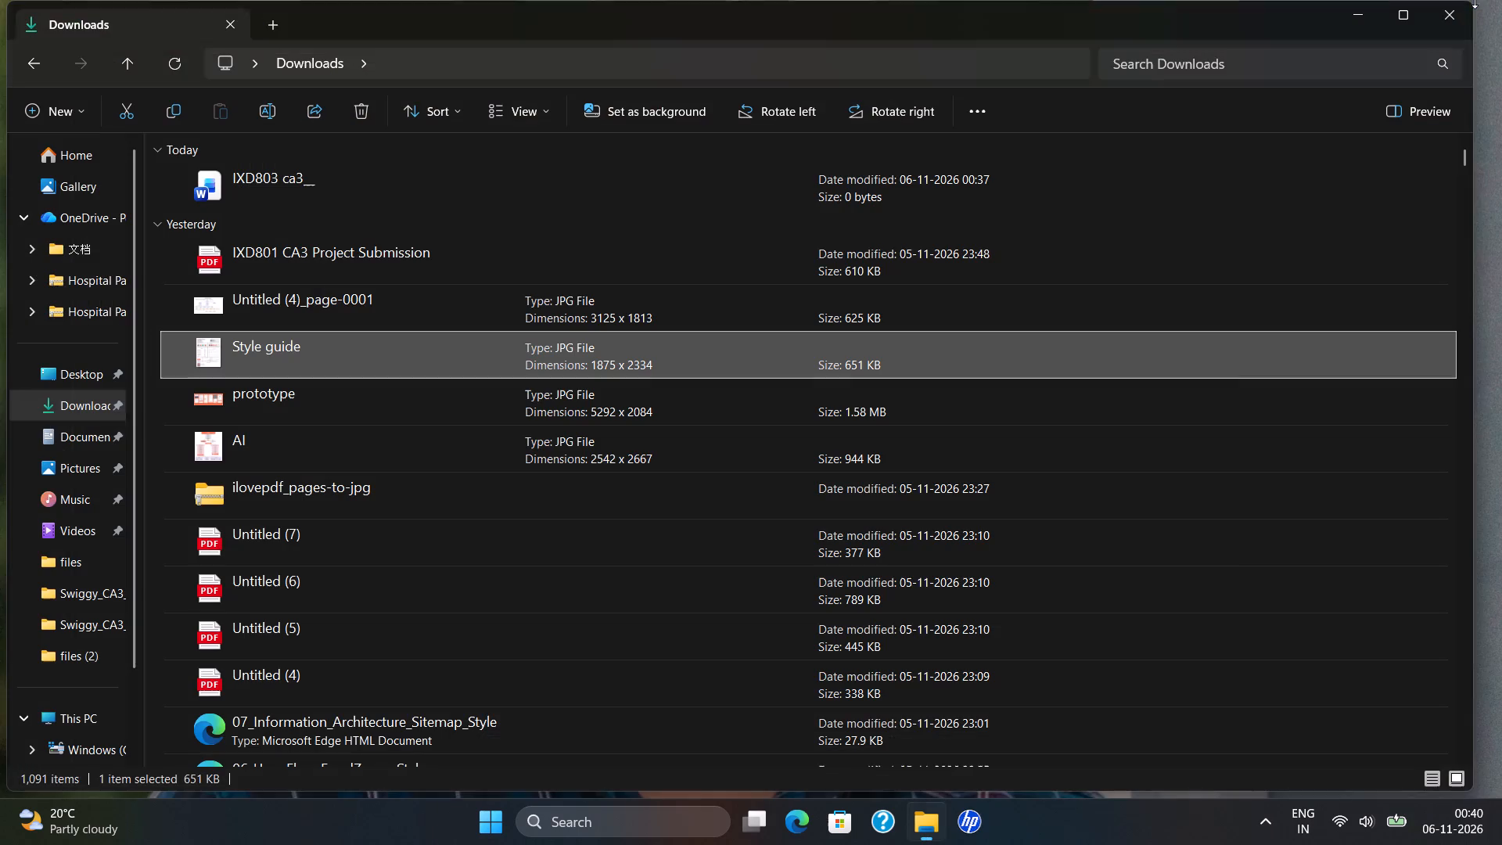
pyautogui.click(1447, 25)
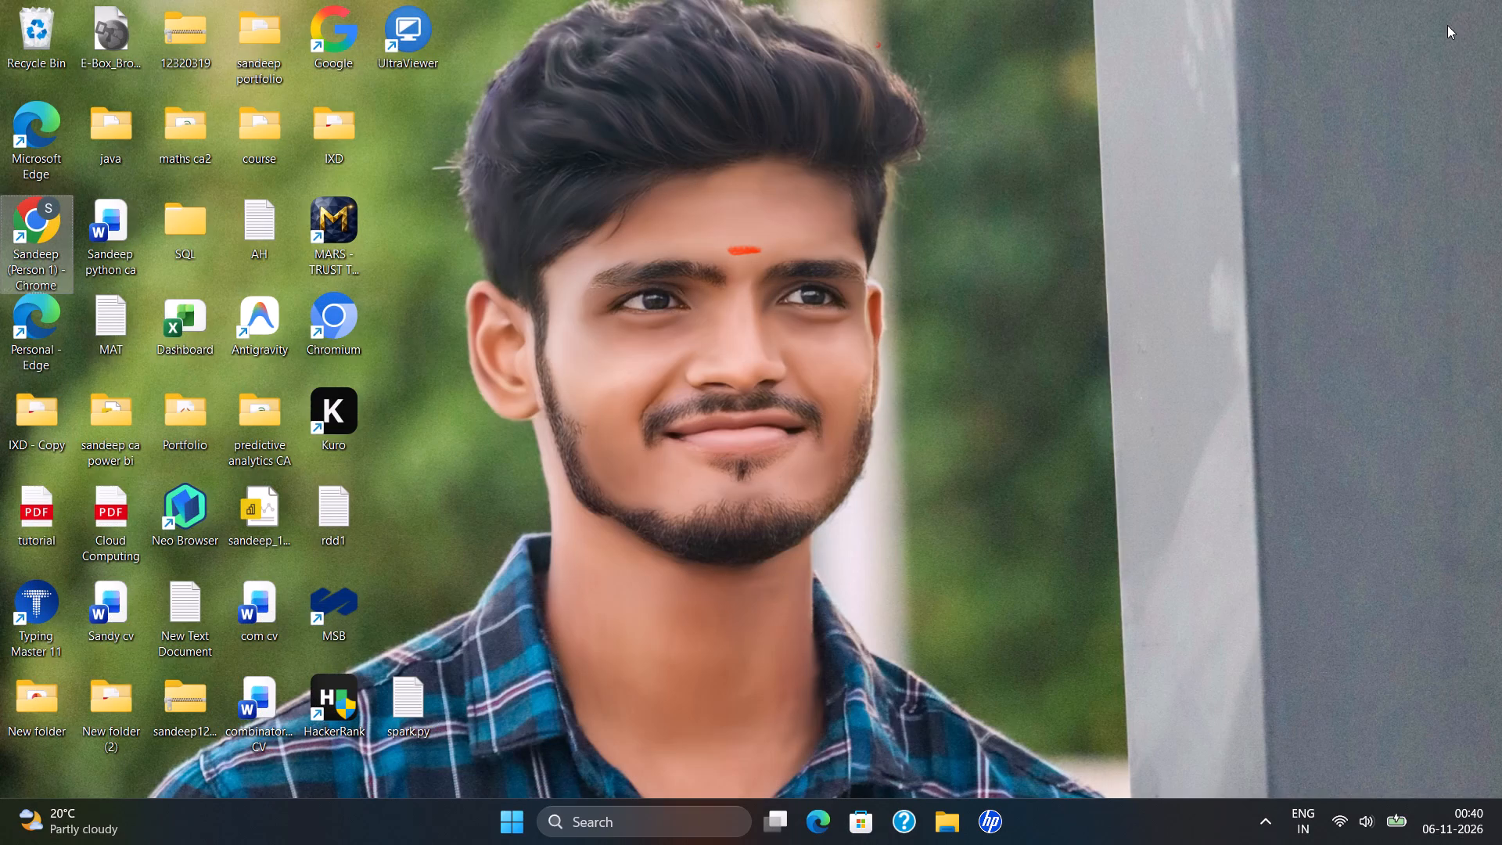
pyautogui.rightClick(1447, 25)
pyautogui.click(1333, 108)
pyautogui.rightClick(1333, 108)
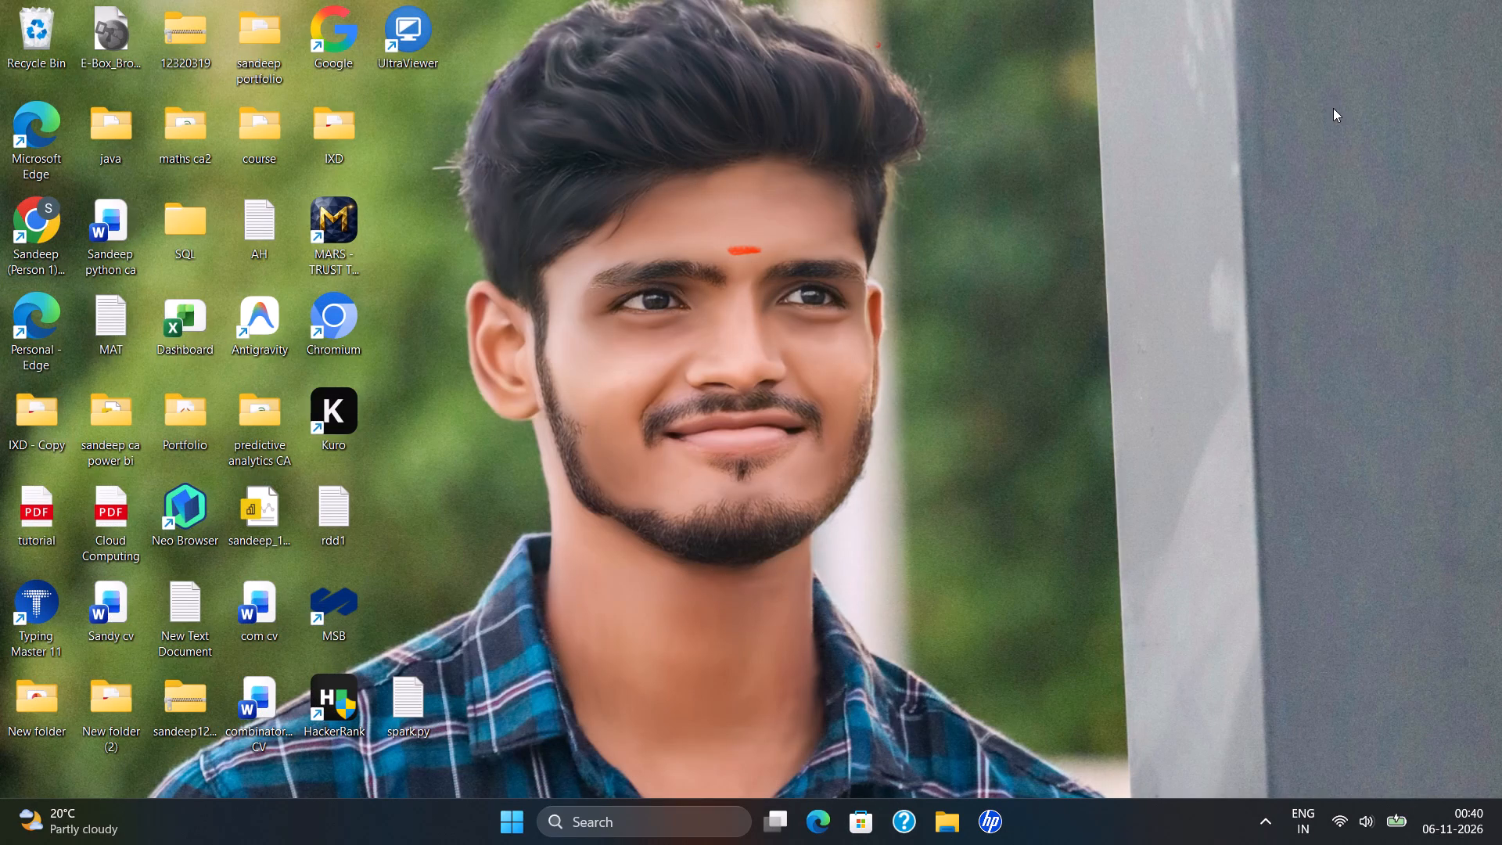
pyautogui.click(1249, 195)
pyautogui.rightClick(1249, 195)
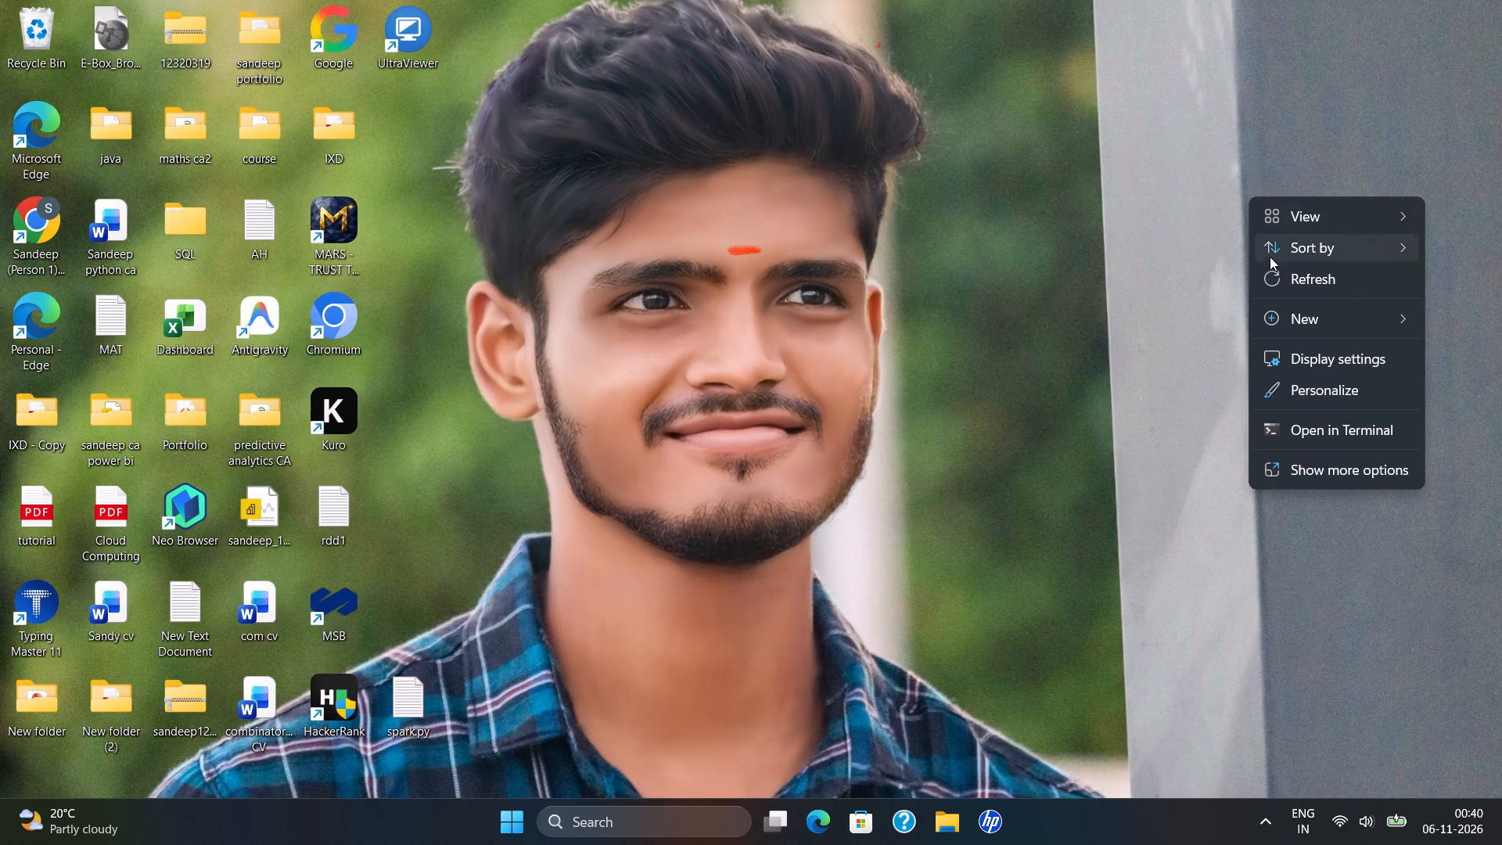
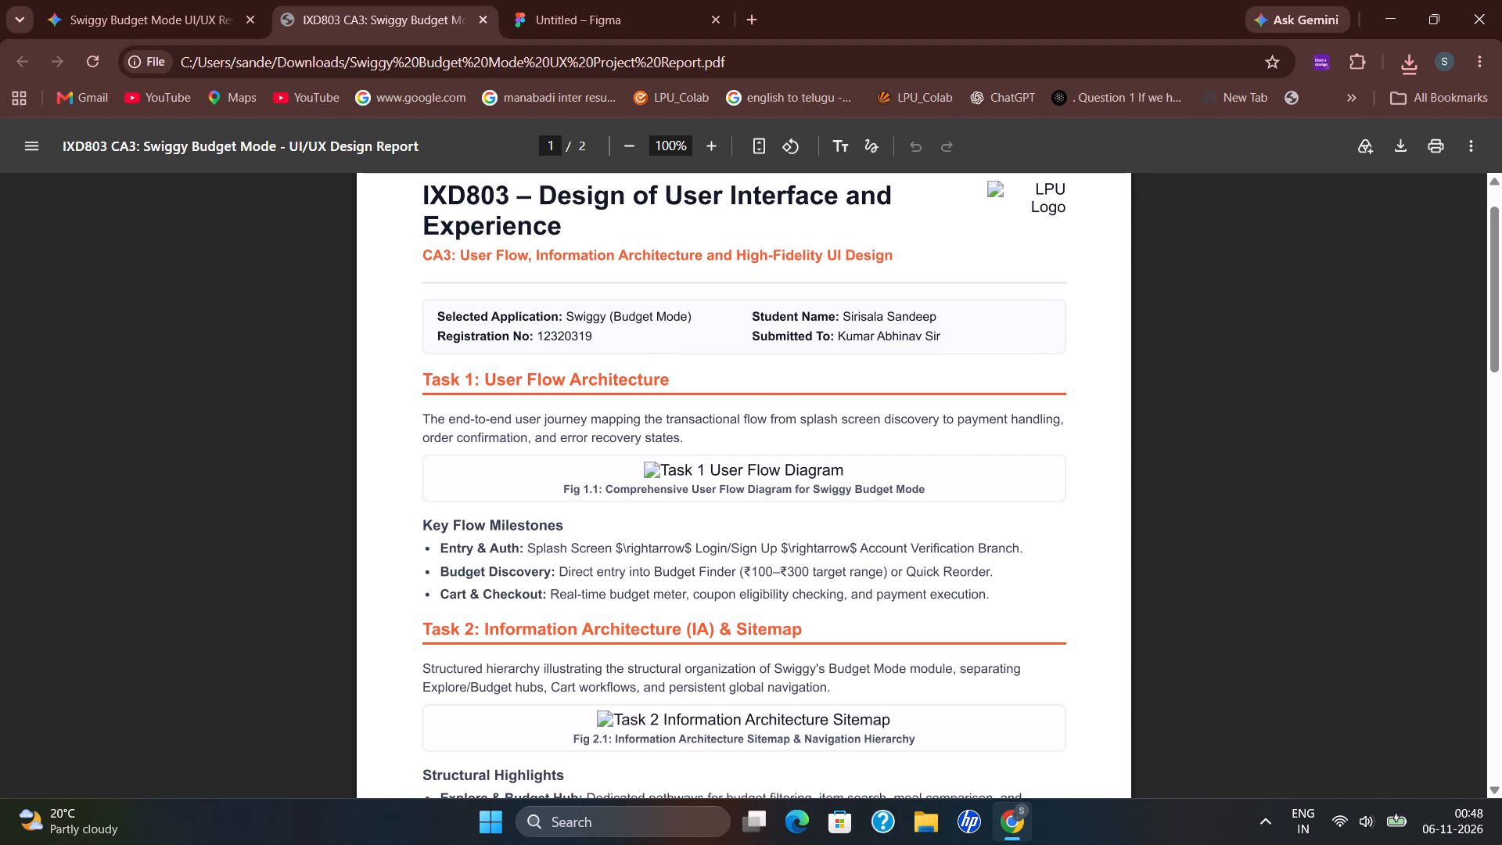
# Open the Swiggy Budget Mode UX Project Report PDF from the Downloads folder in Word just once, maximize it and enable editing.
pyautogui.click(929, 825)
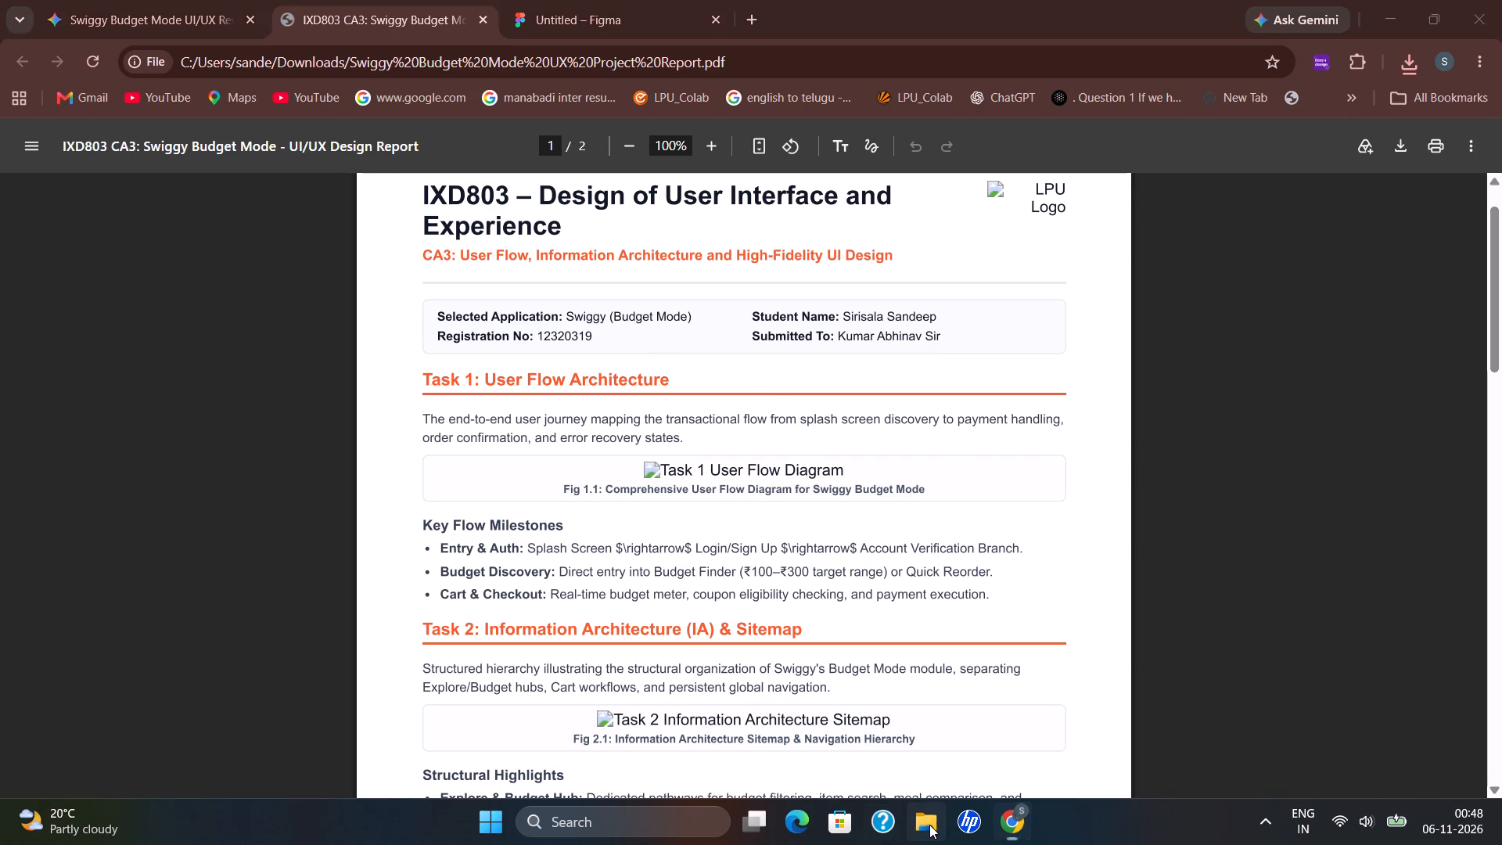
pyautogui.click(94, 407)
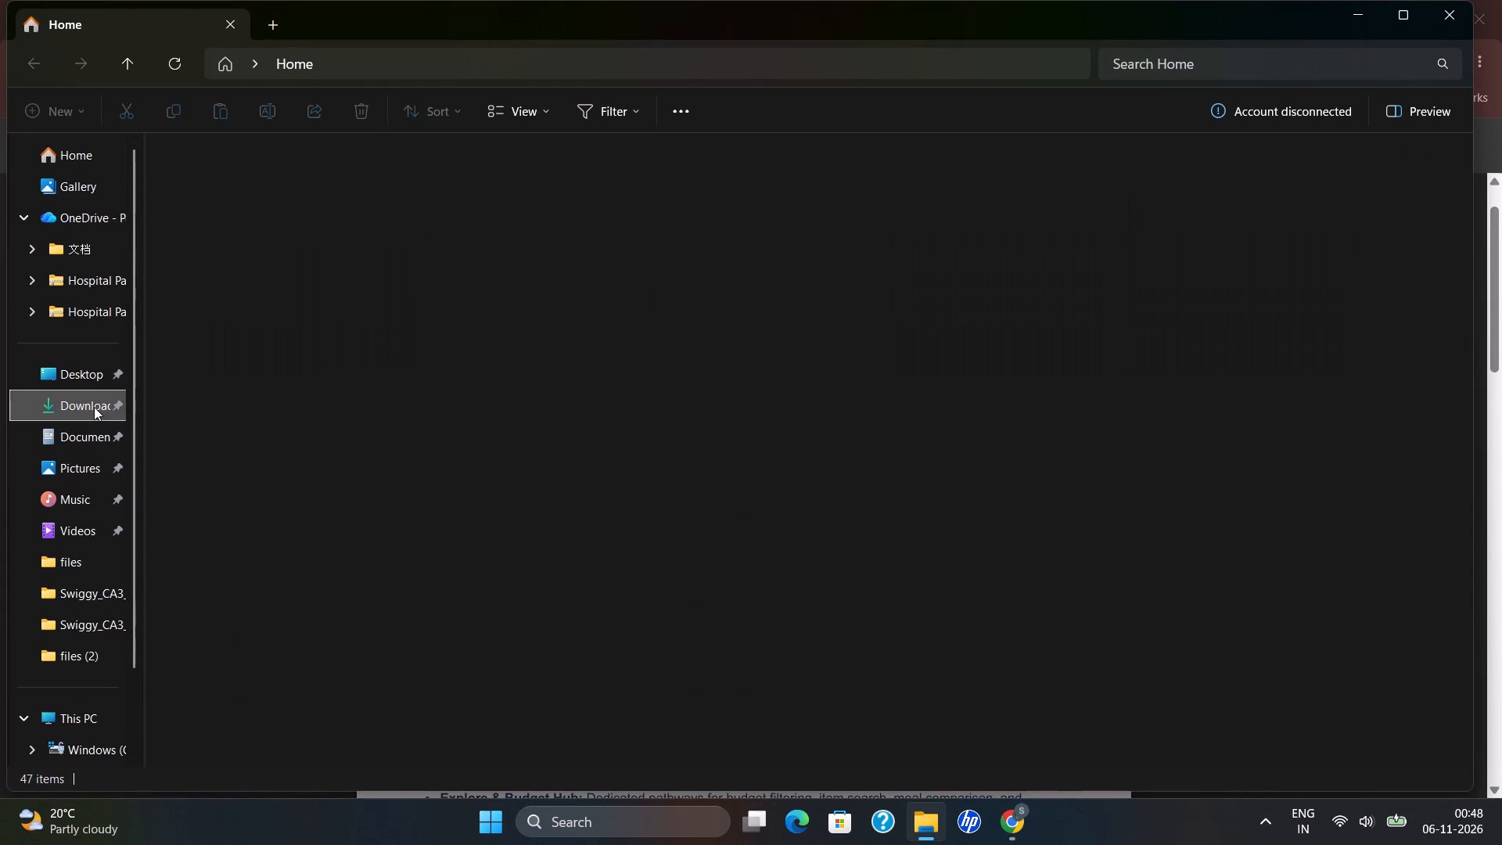
pyautogui.click(355, 201)
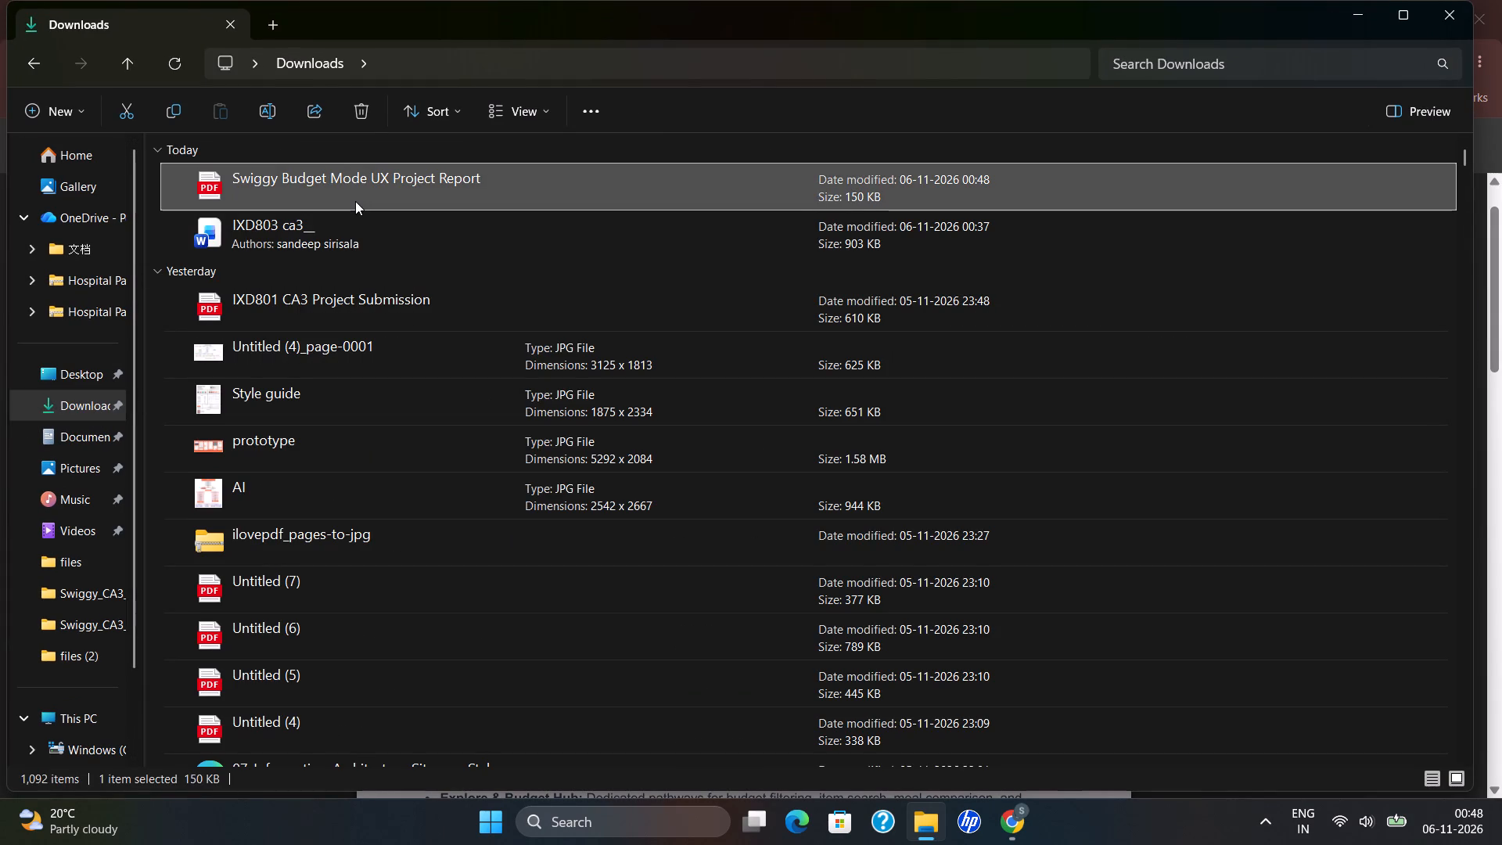
pyautogui.rightClick(355, 201)
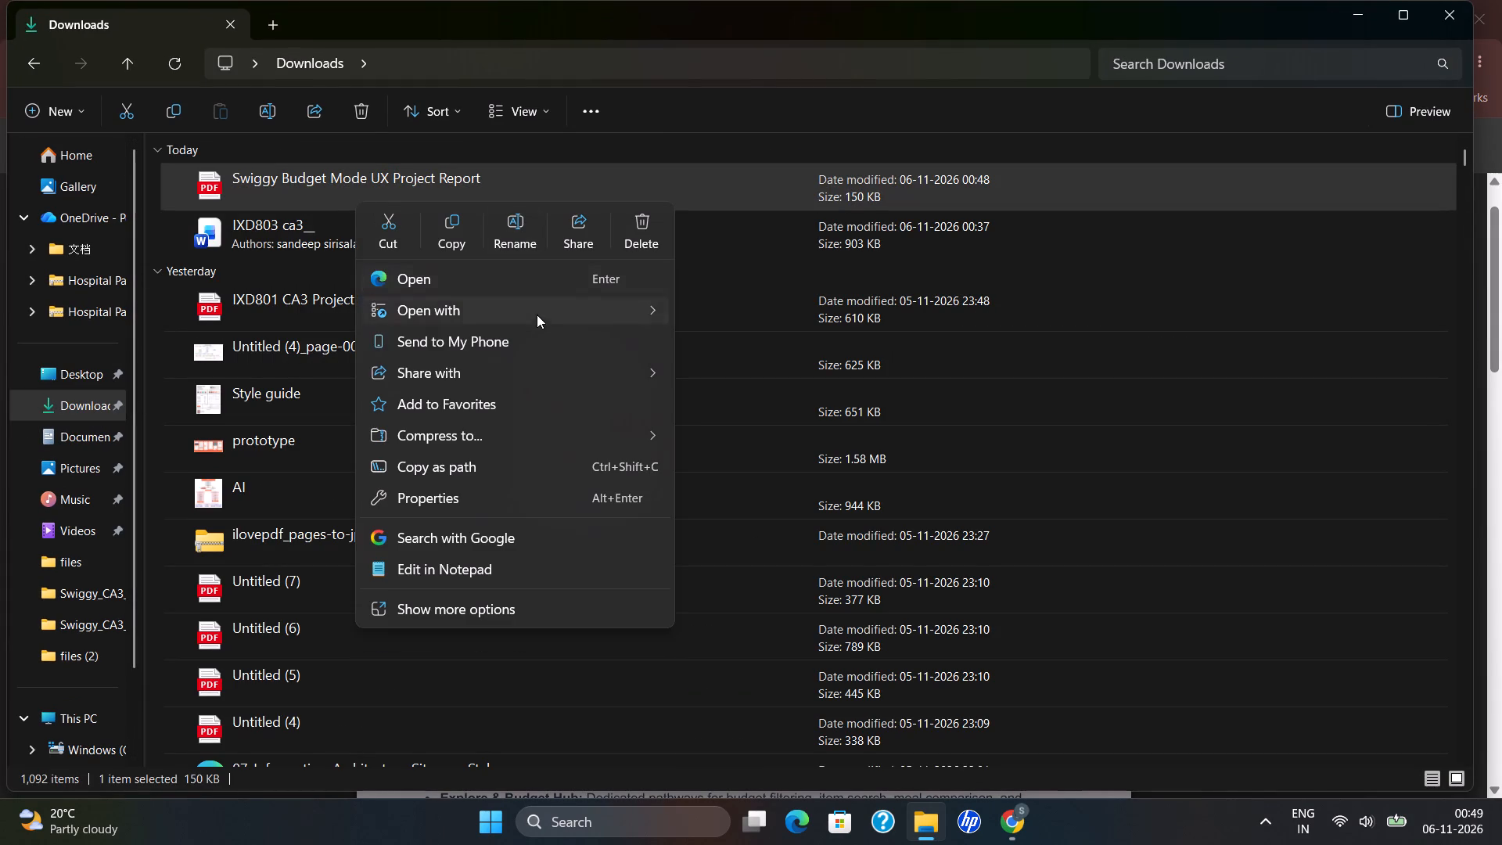
pyautogui.click(530, 310)
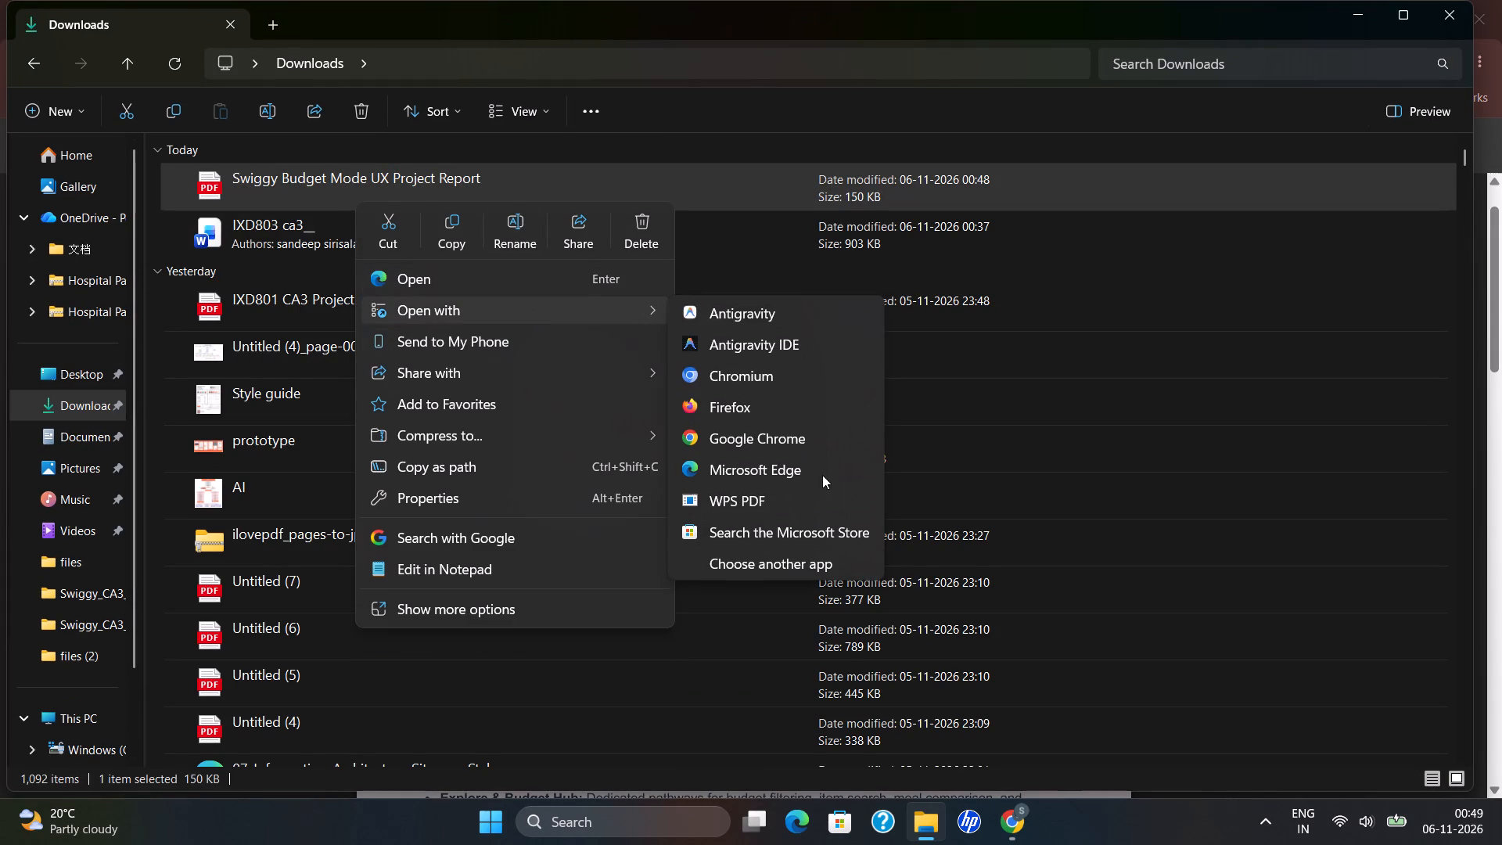
pyautogui.scroll(-2, 807, 508)
pyautogui.click(765, 567)
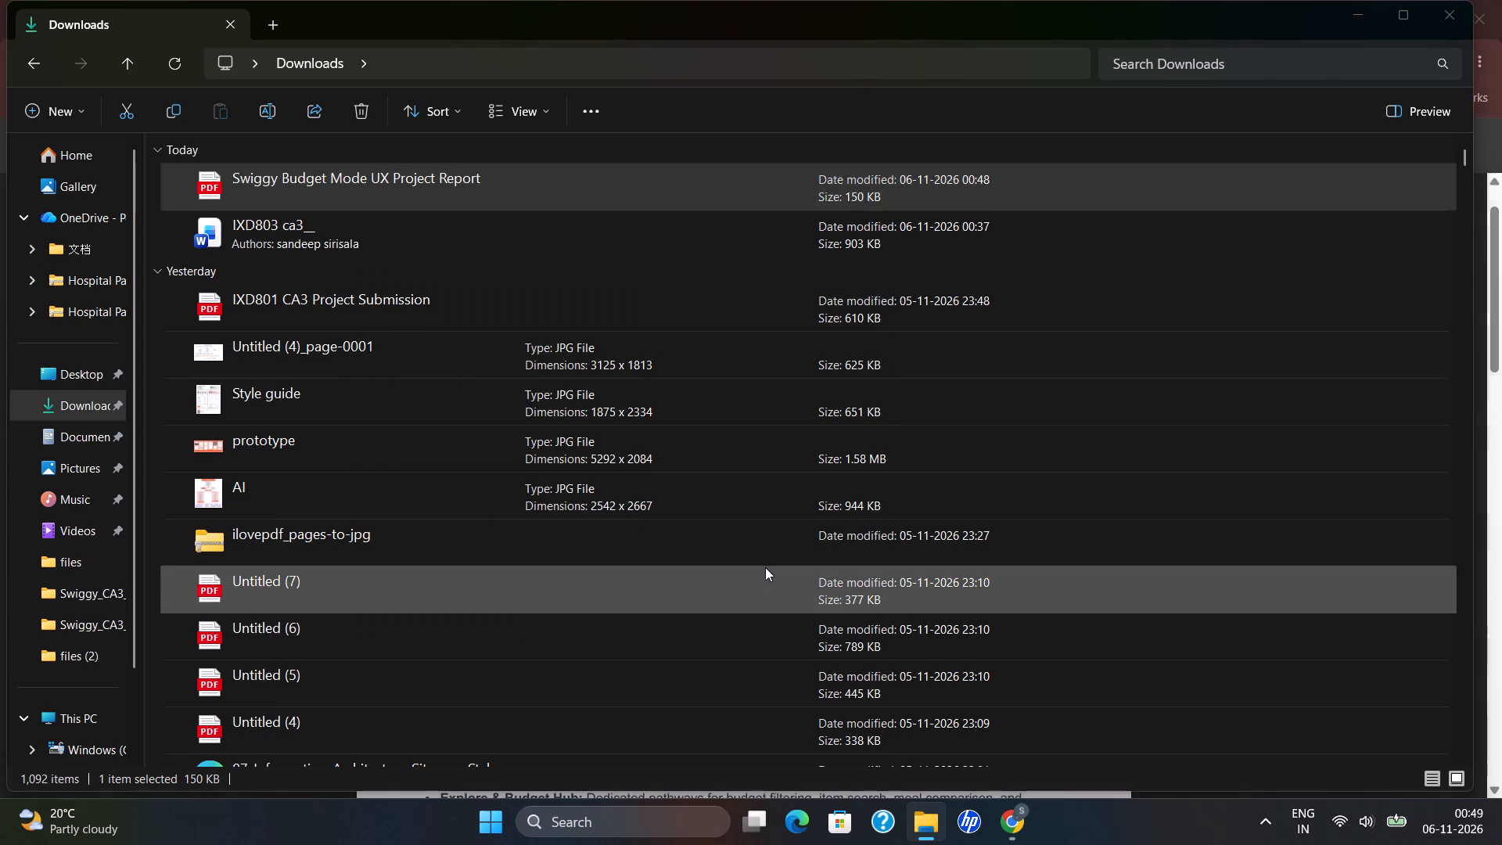
pyautogui.scroll(-3, 740, 420)
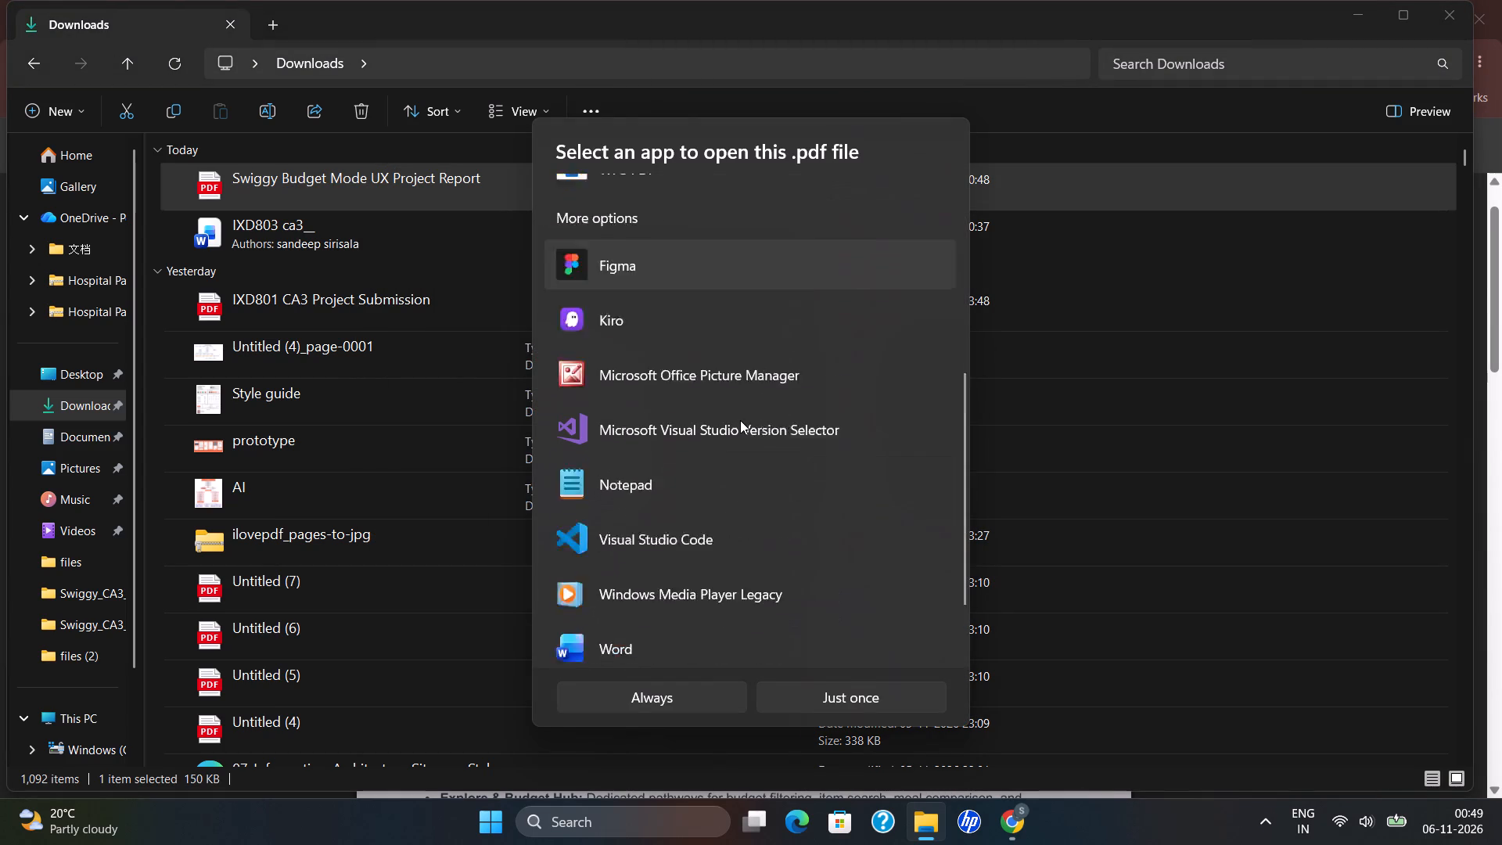
pyautogui.scroll(-1, 740, 420)
pyautogui.click(638, 557)
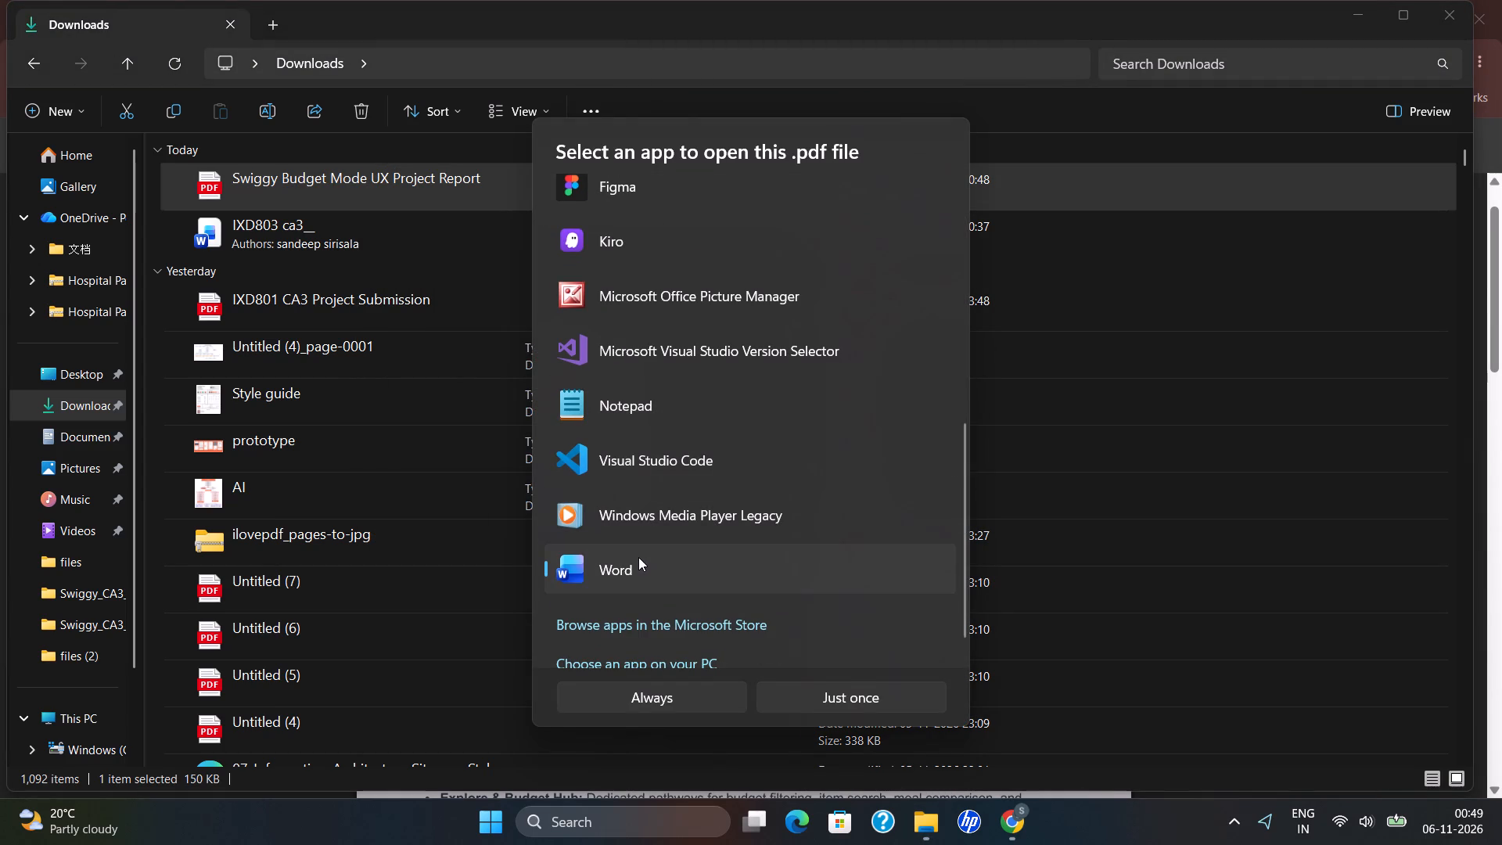
pyautogui.click(805, 697)
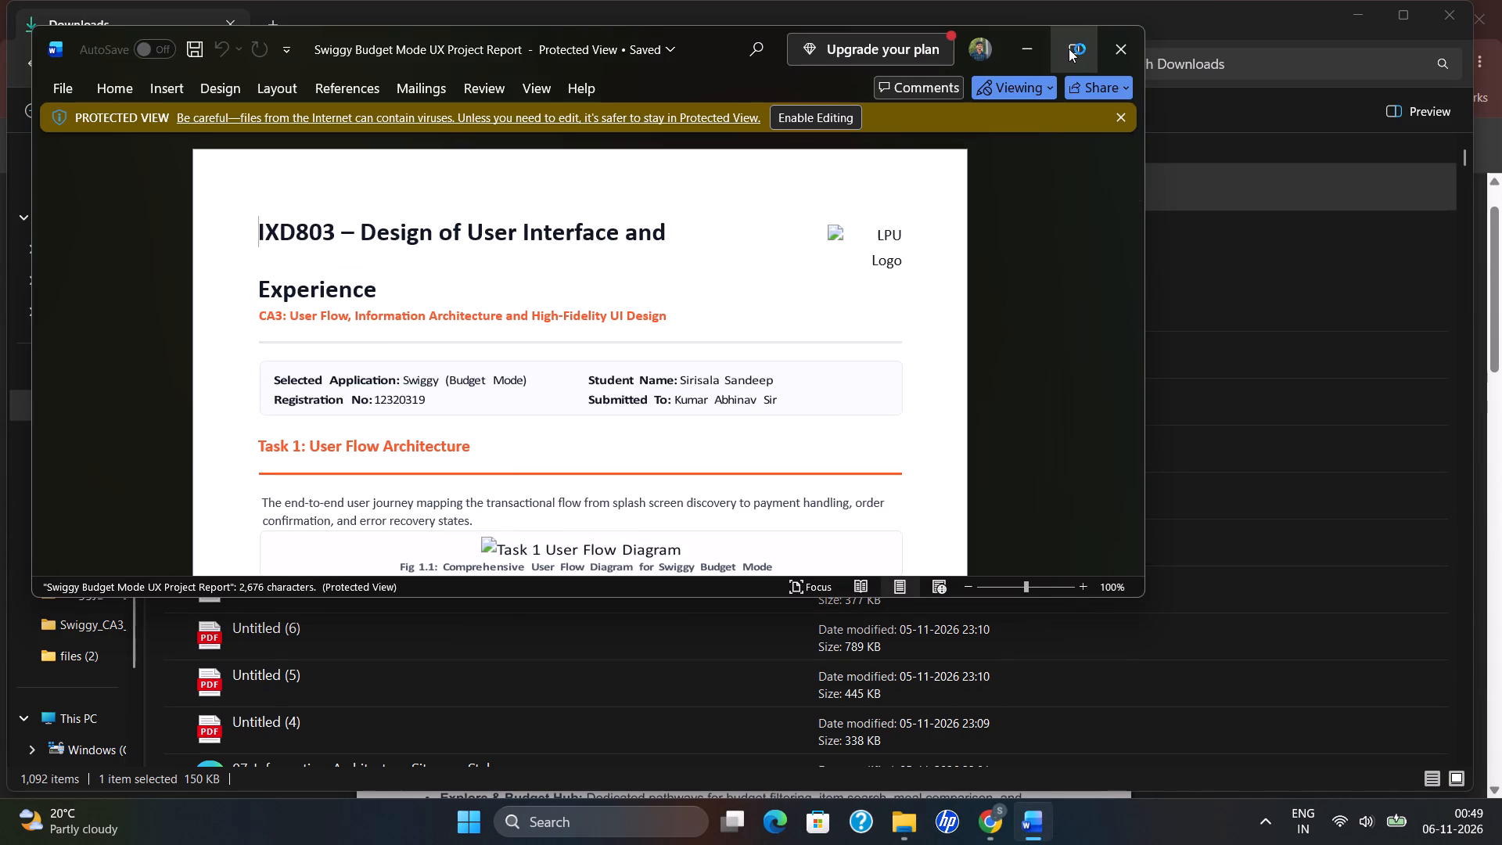
pyautogui.click(1068, 47)
pyautogui.click(803, 84)
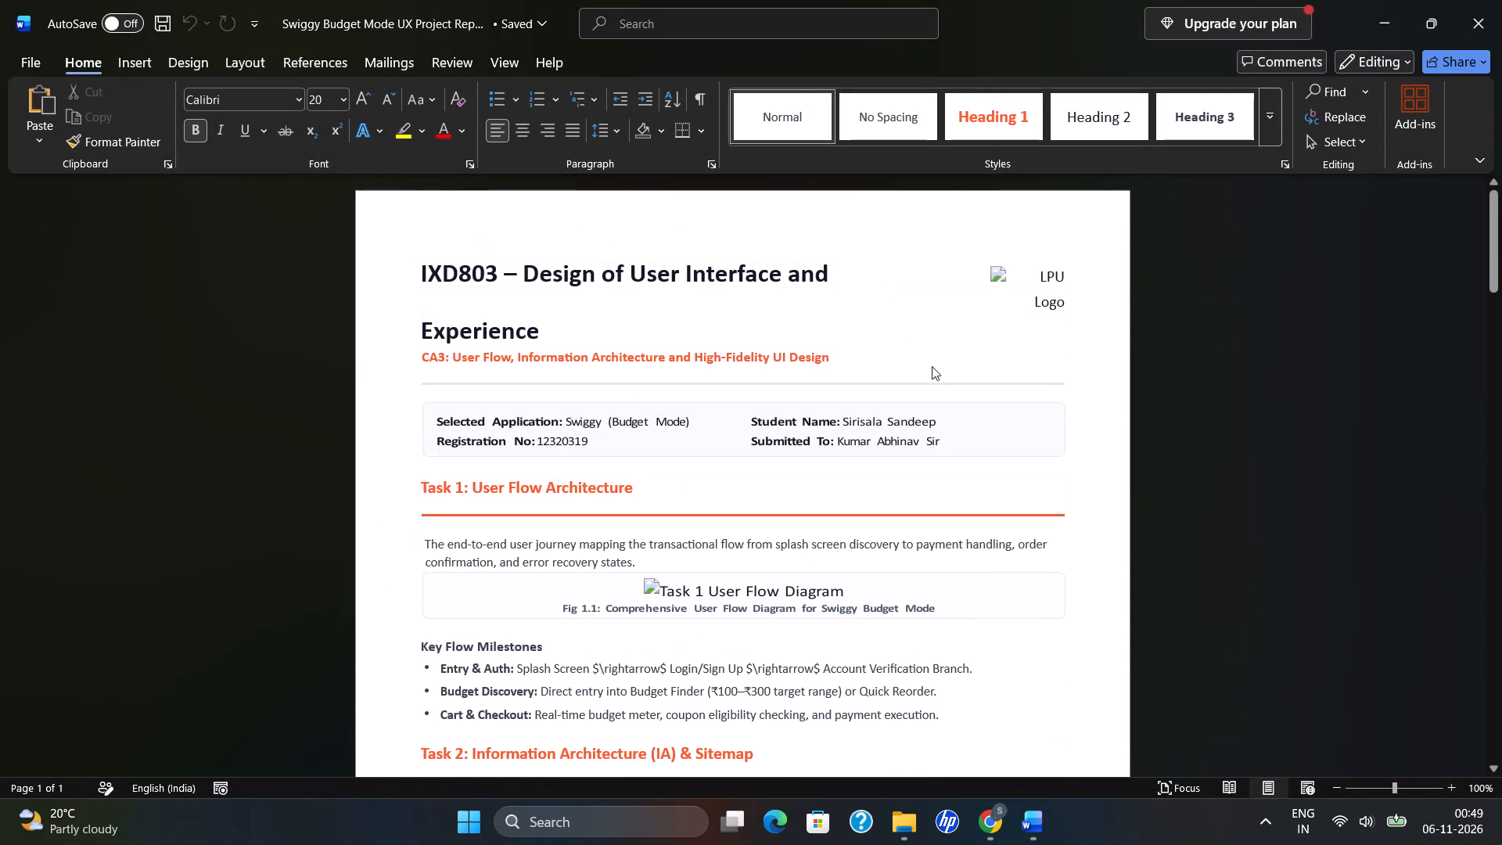
# Insert nine blank lines above the IXD803 title on the report's first page.
pyautogui.press('Return')
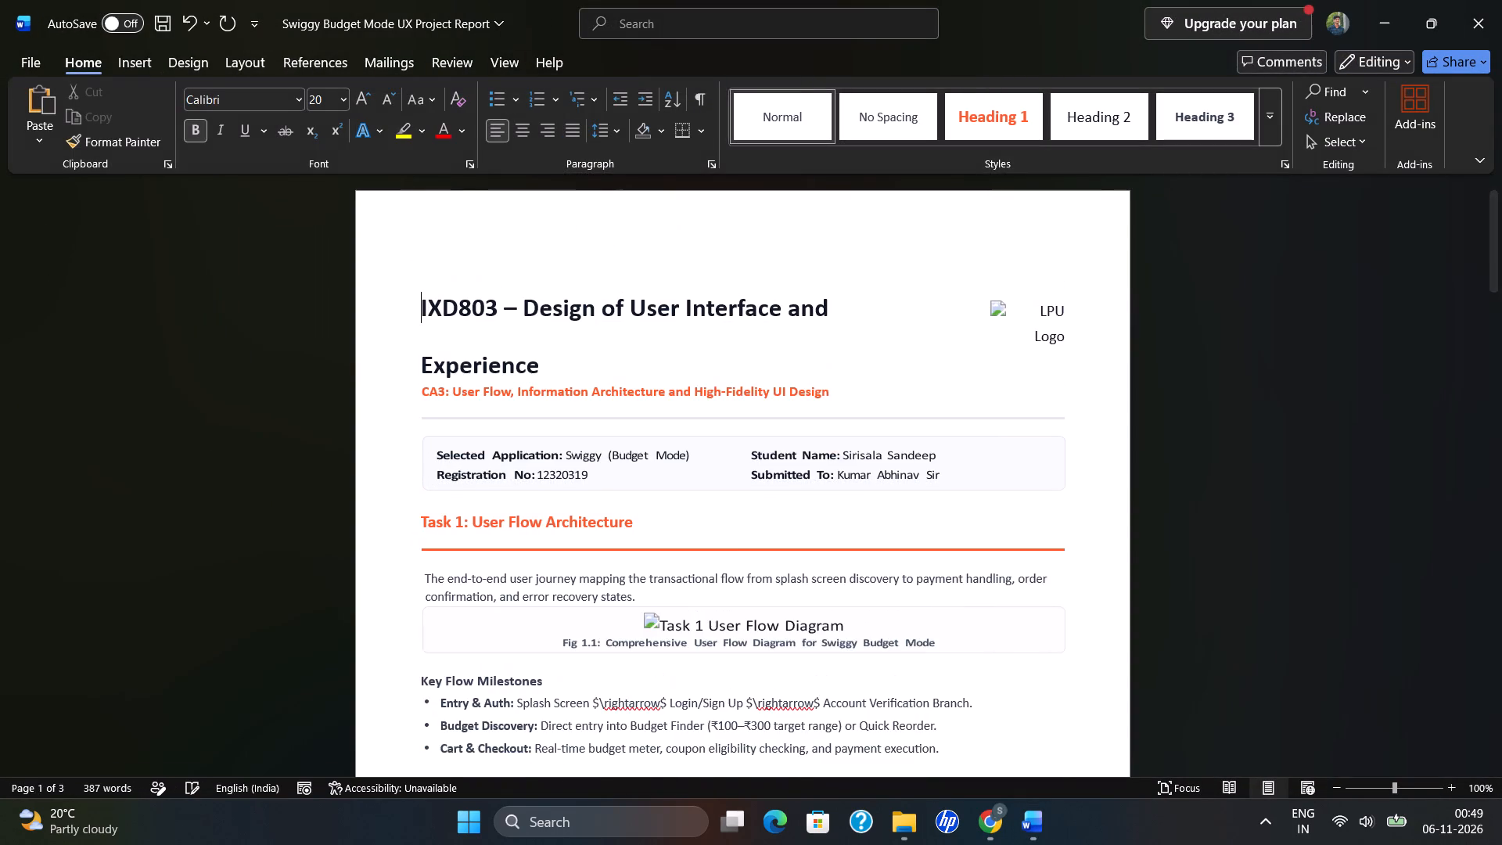
pyautogui.press('Return')
pyautogui.press('Return')
pyautogui.press('Return')
pyautogui.press('Return')
pyautogui.press('Return')
pyautogui.press('Return')
pyautogui.press('Return')
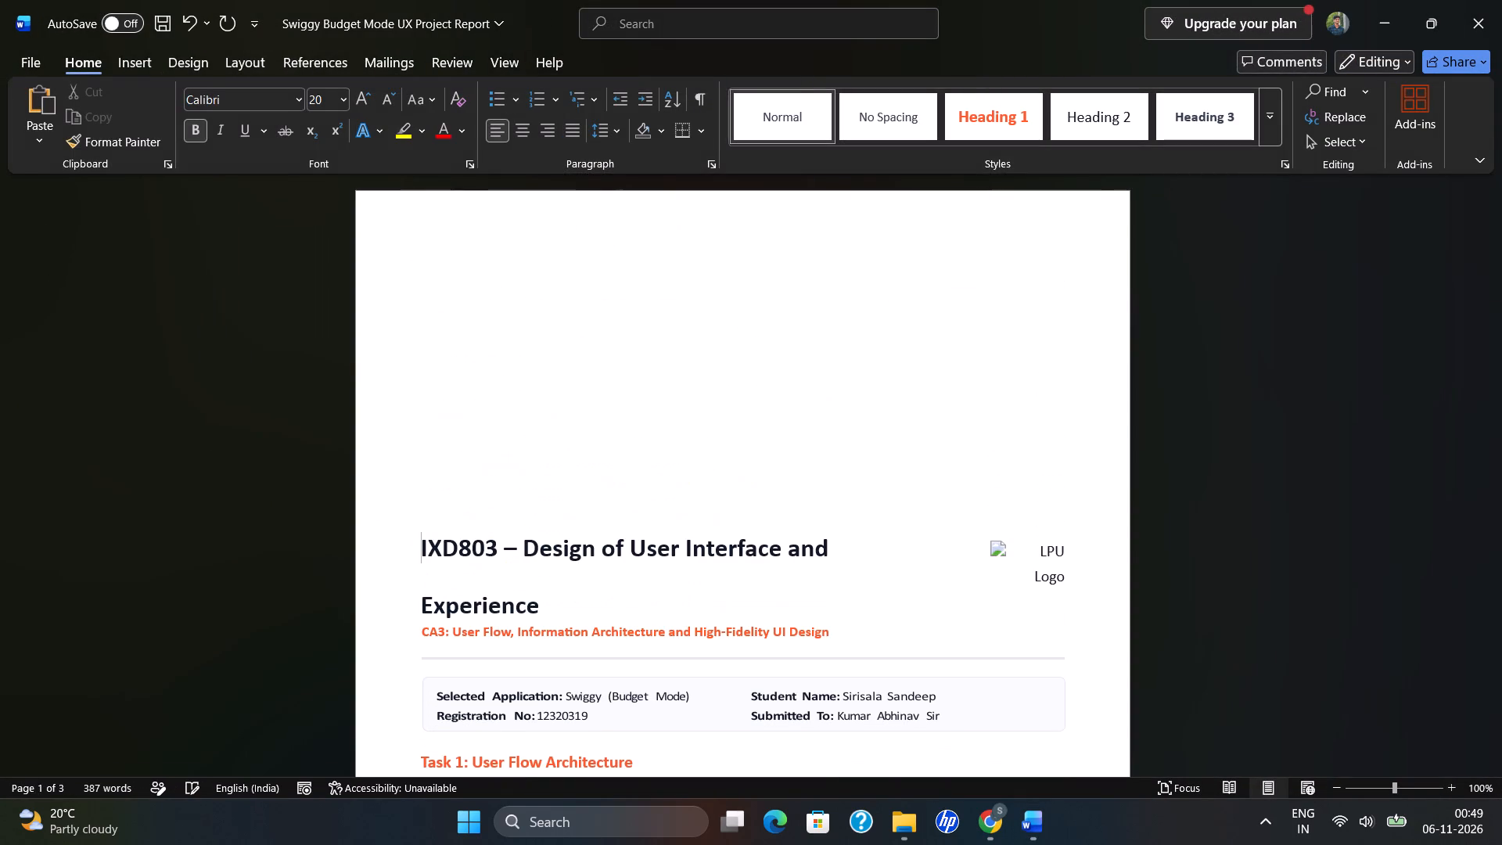
pyautogui.press('Return')
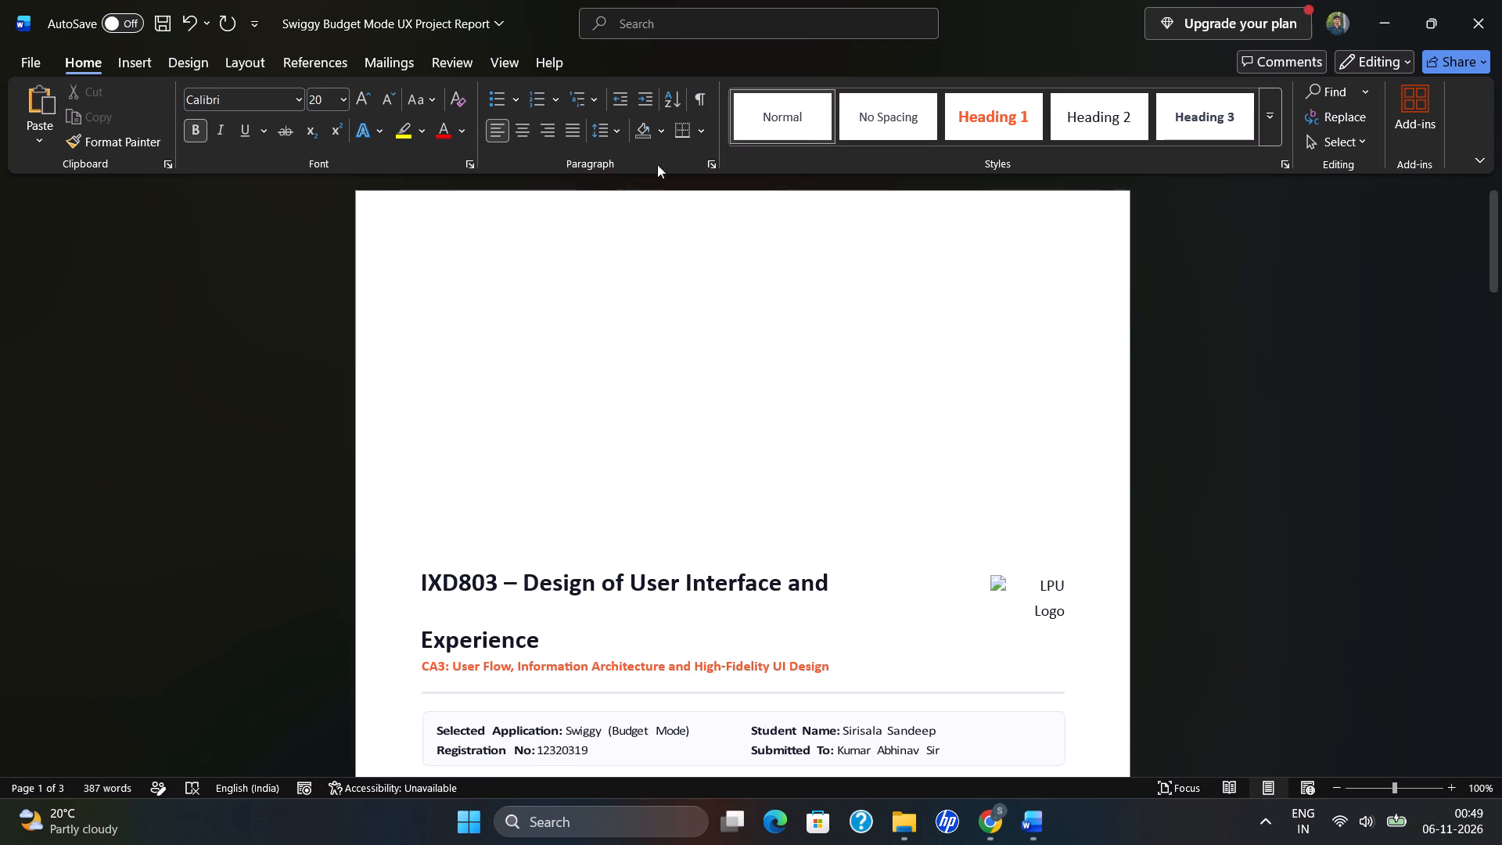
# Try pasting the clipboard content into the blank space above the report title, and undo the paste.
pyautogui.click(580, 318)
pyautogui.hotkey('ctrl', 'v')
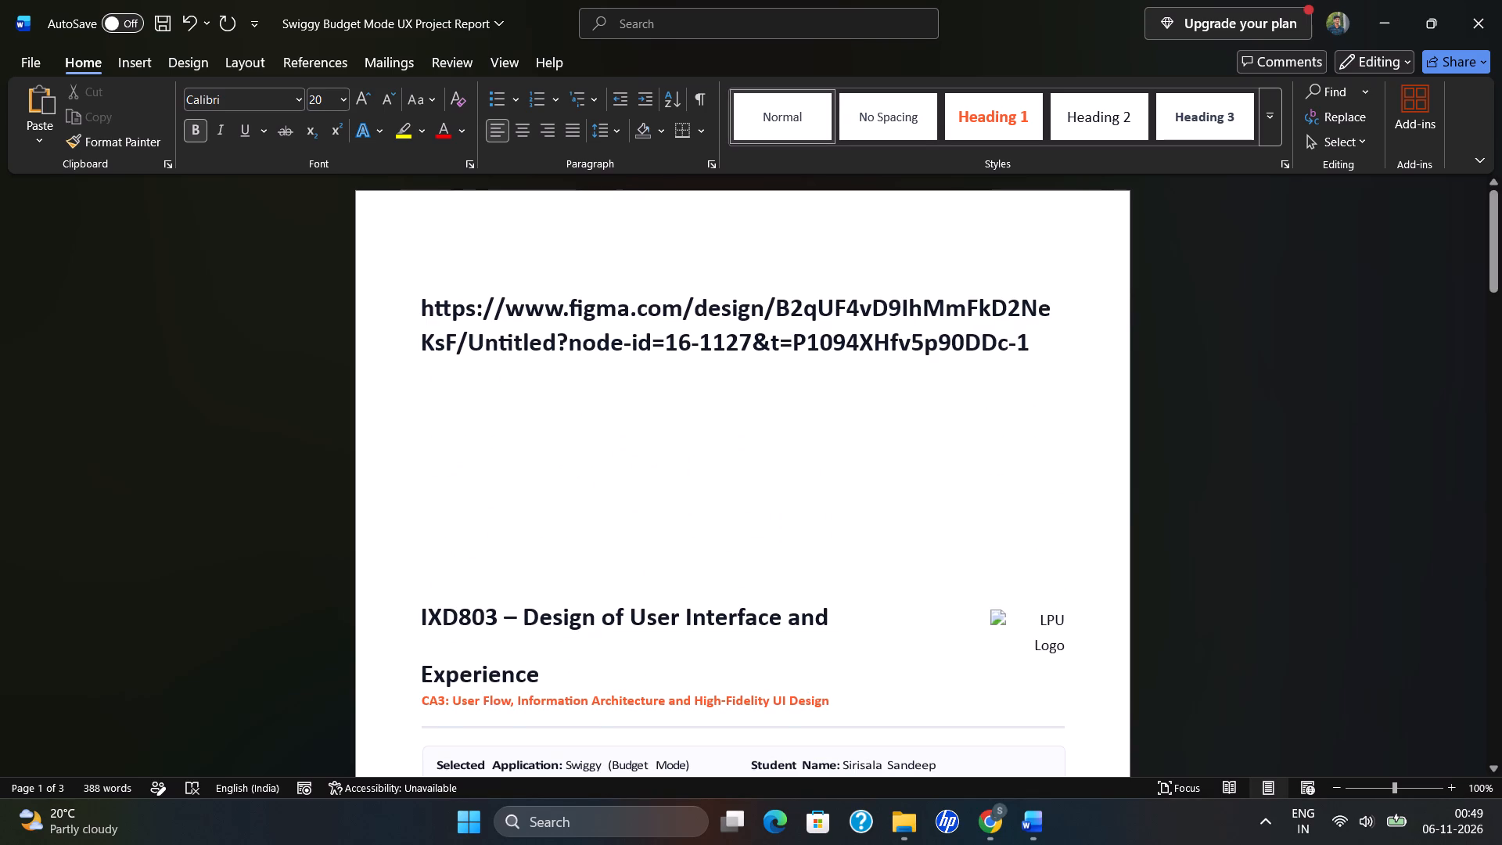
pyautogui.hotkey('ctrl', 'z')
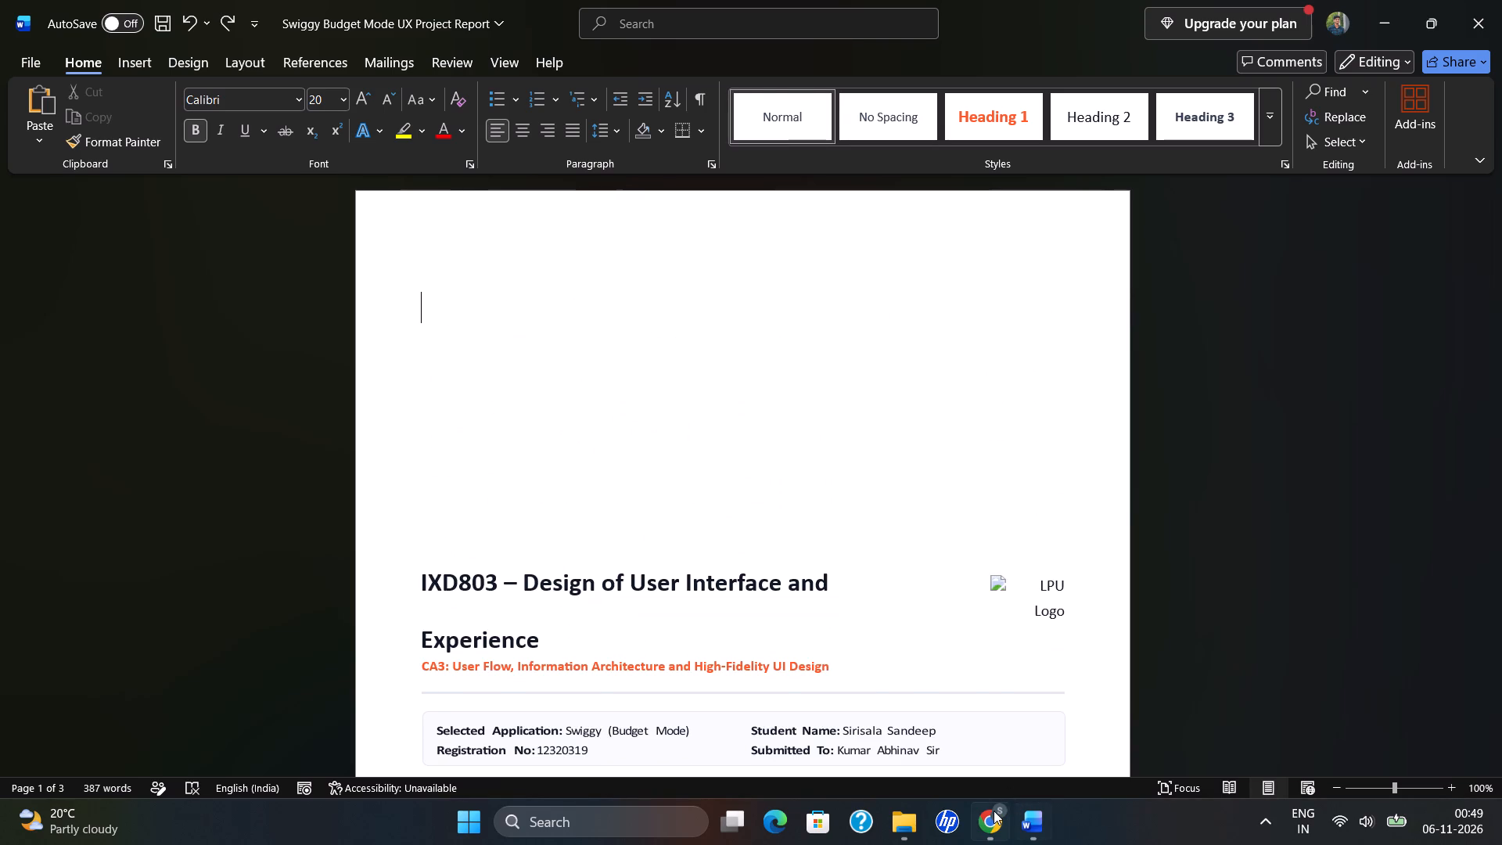
# Search Google in Chrome for "lpu logo", copy the Pinterest Lovely Professional University logo image, and return to the Word report.
pyautogui.click(994, 811)
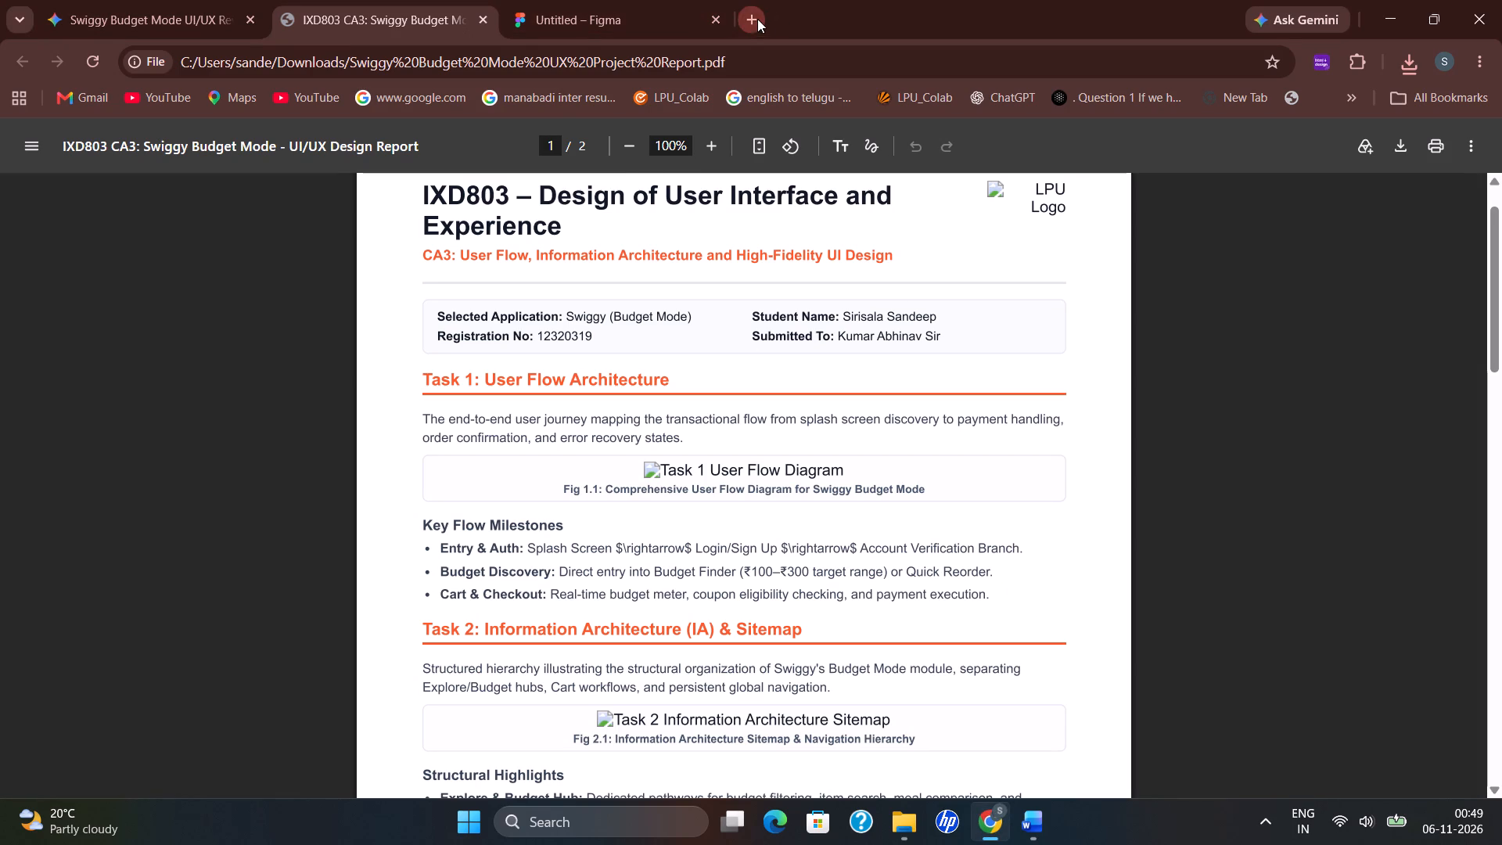
pyautogui.moveTo(757, 19); pyautogui.dragTo(745, 16)
pyautogui.click(745, 16)
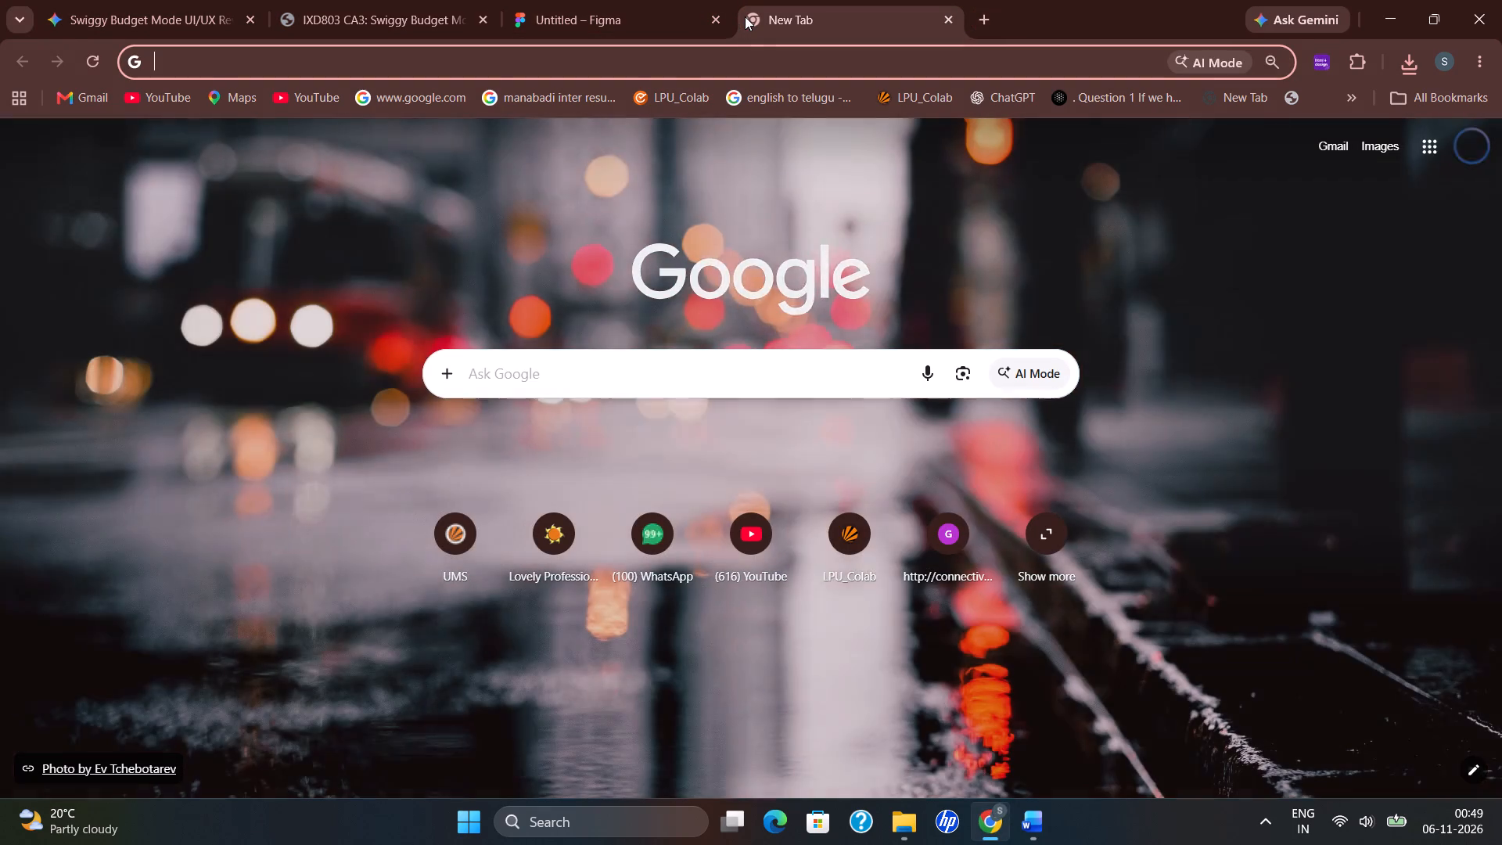
pyautogui.press('l')
pyautogui.press('u')
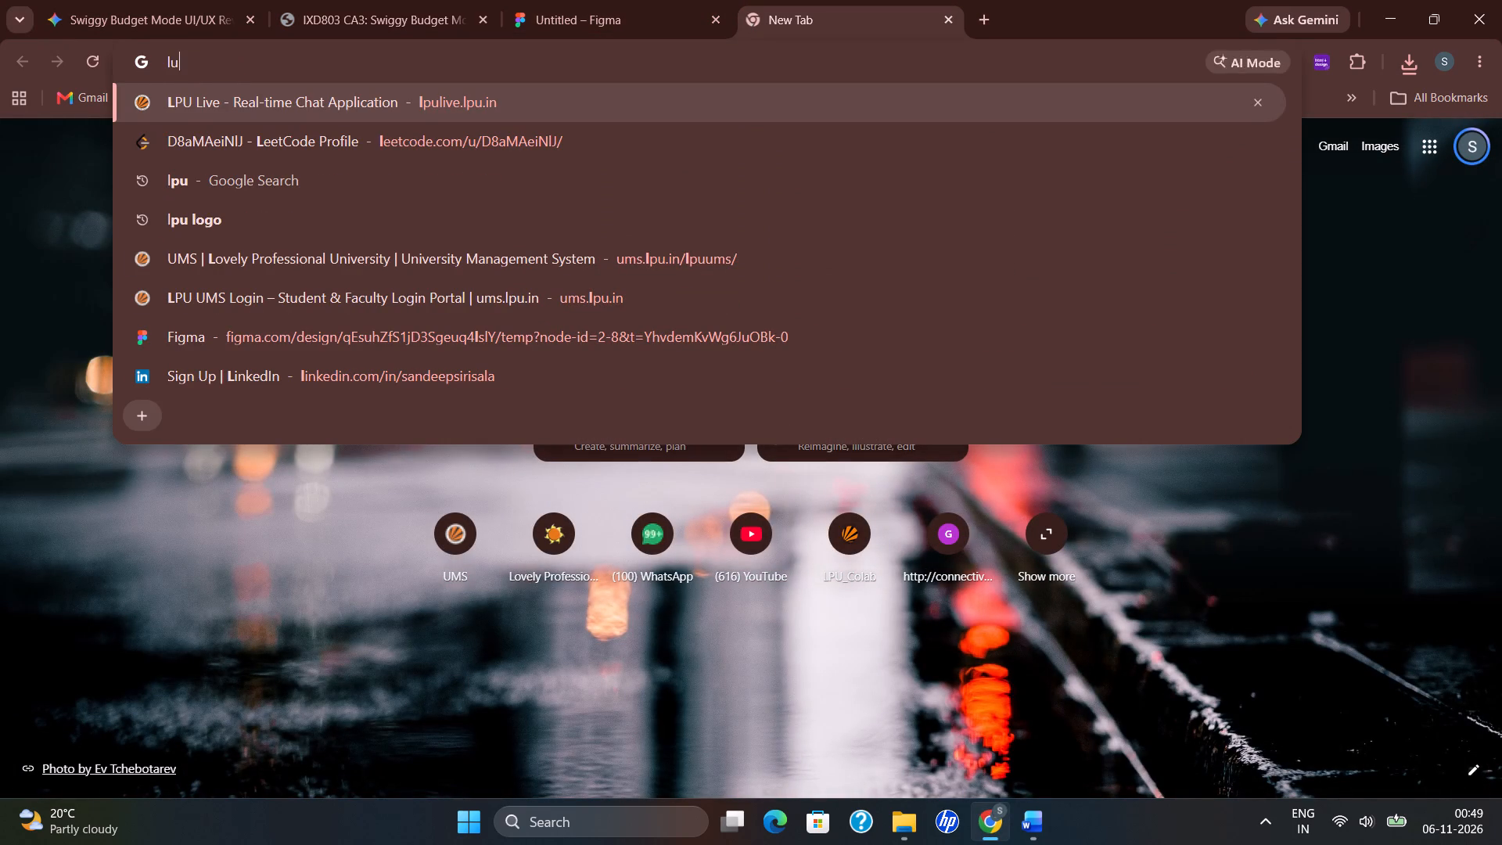
pyautogui.press('BackSpace')
pyautogui.press('BackSpace')
pyautogui.write('lpu')
pyautogui.press('space')
pyautogui.write('lo')
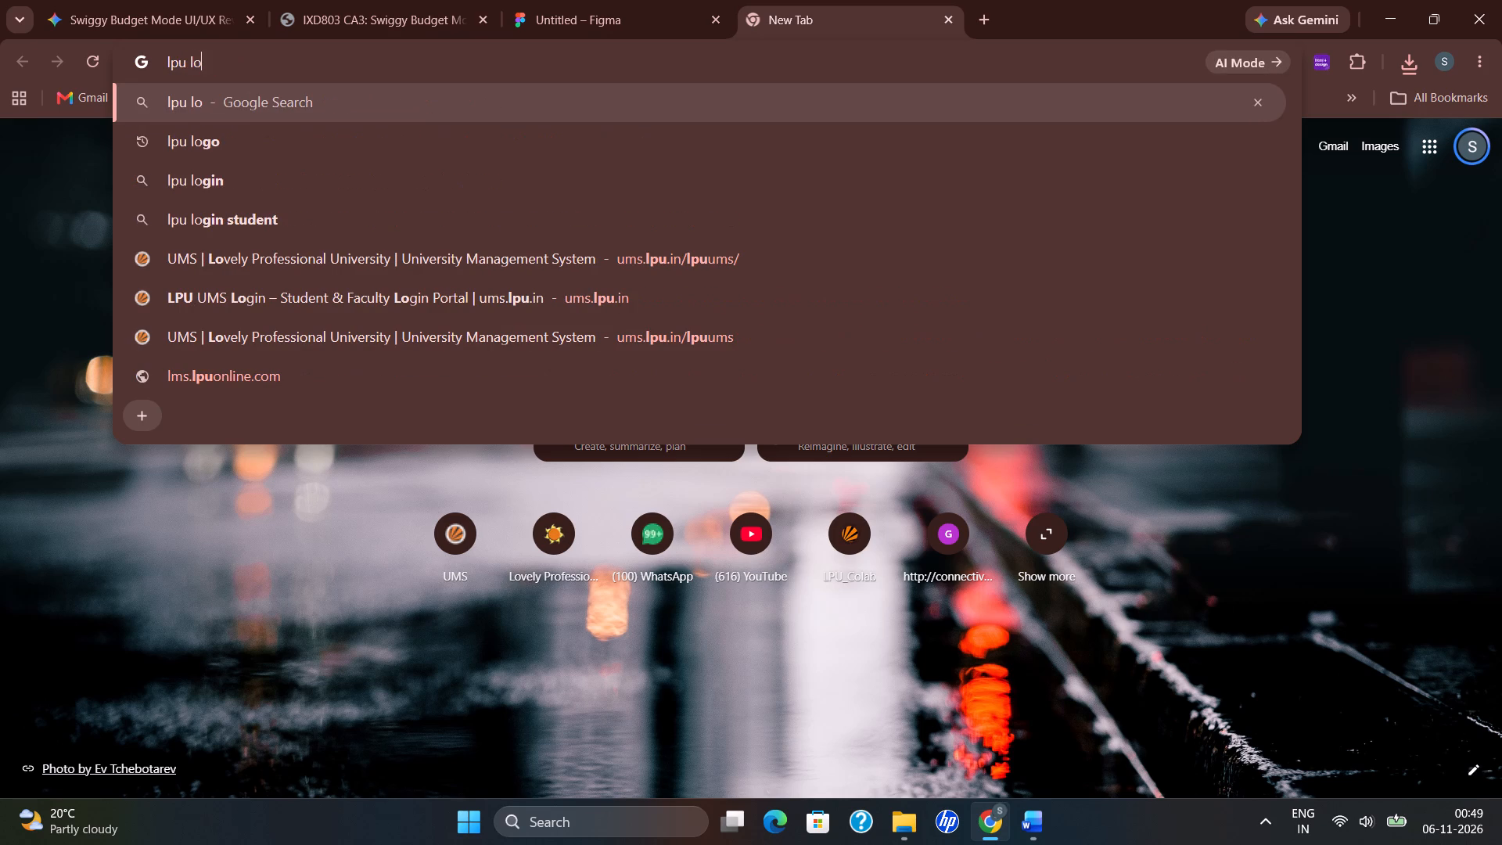
pyautogui.click(460, 142)
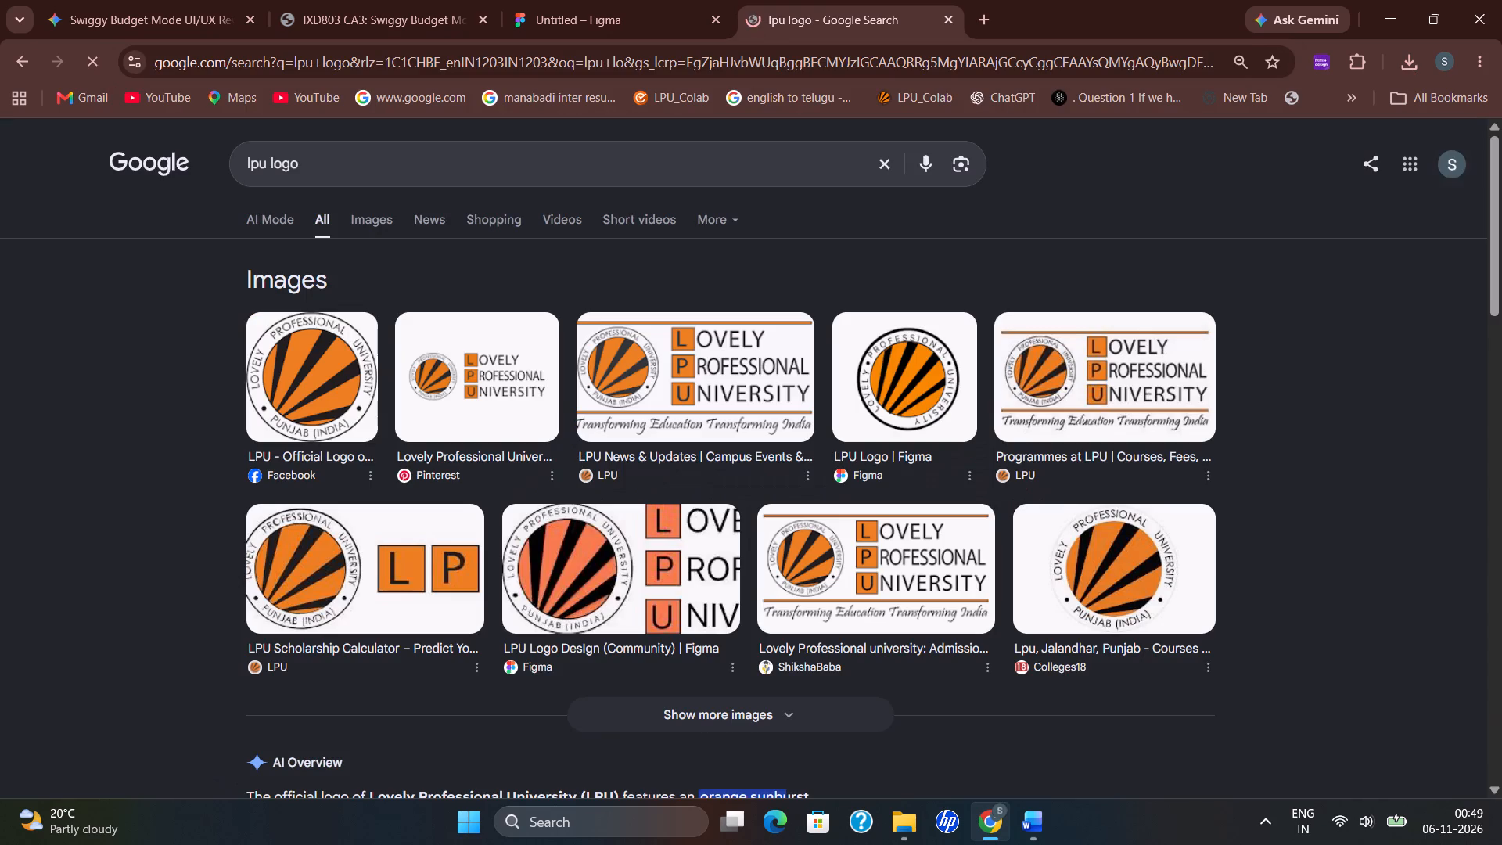
pyautogui.click(451, 351)
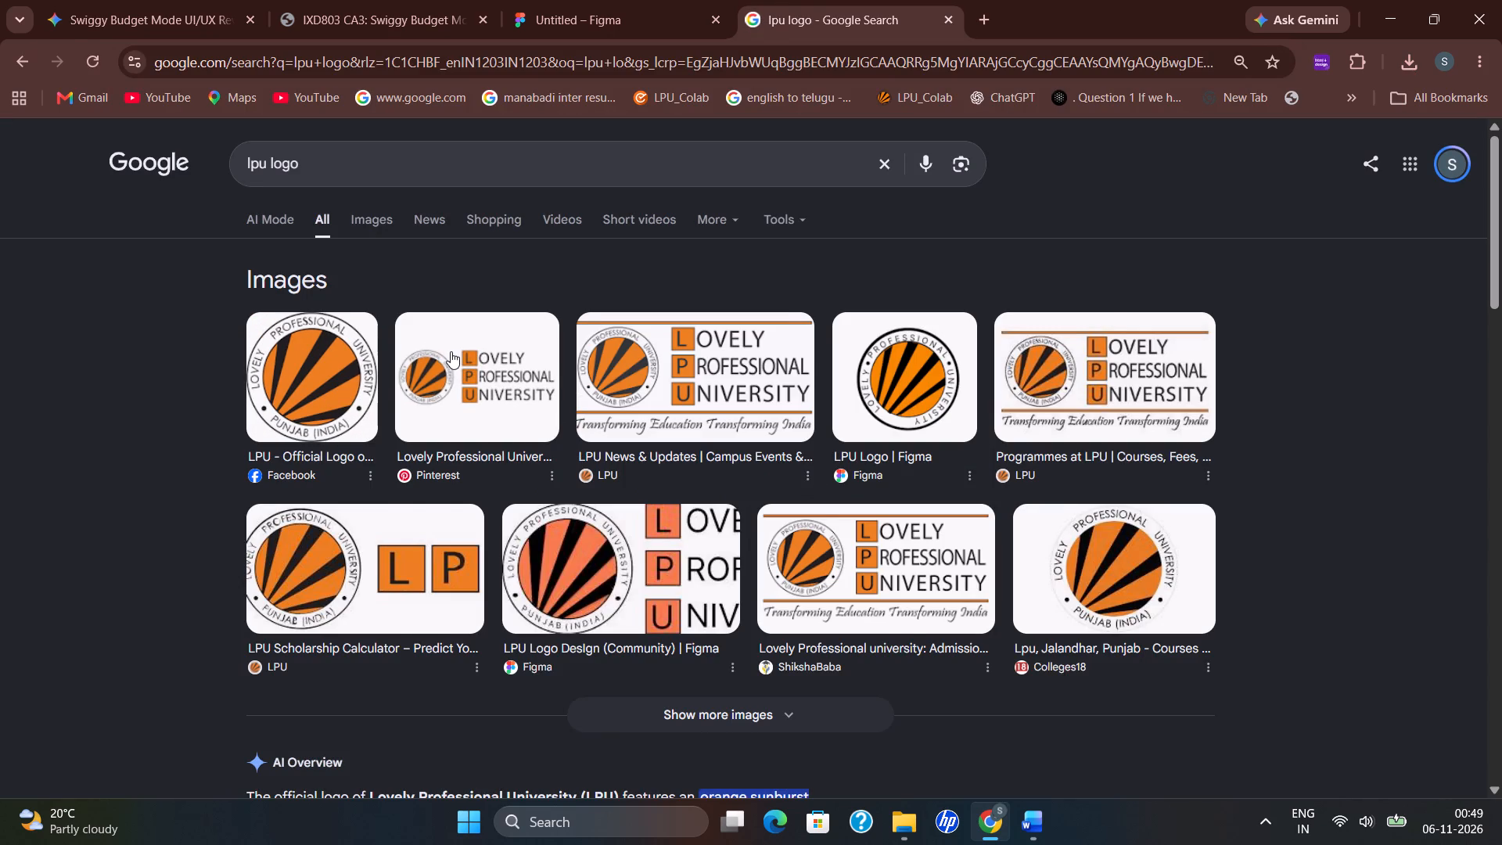
pyautogui.rightClick(451, 351)
pyautogui.click(551, 426)
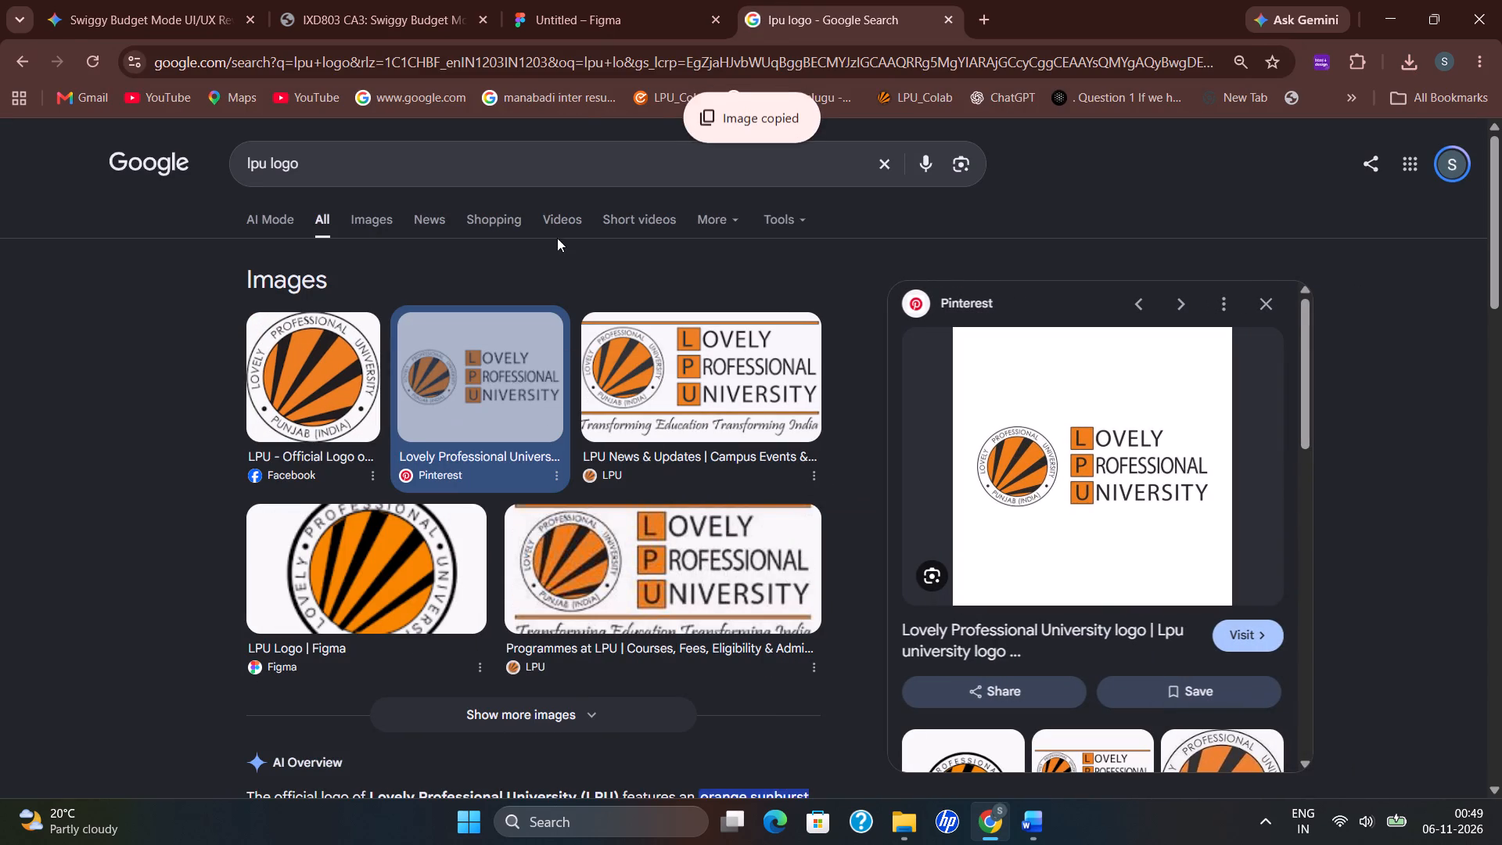
pyautogui.click(1037, 829)
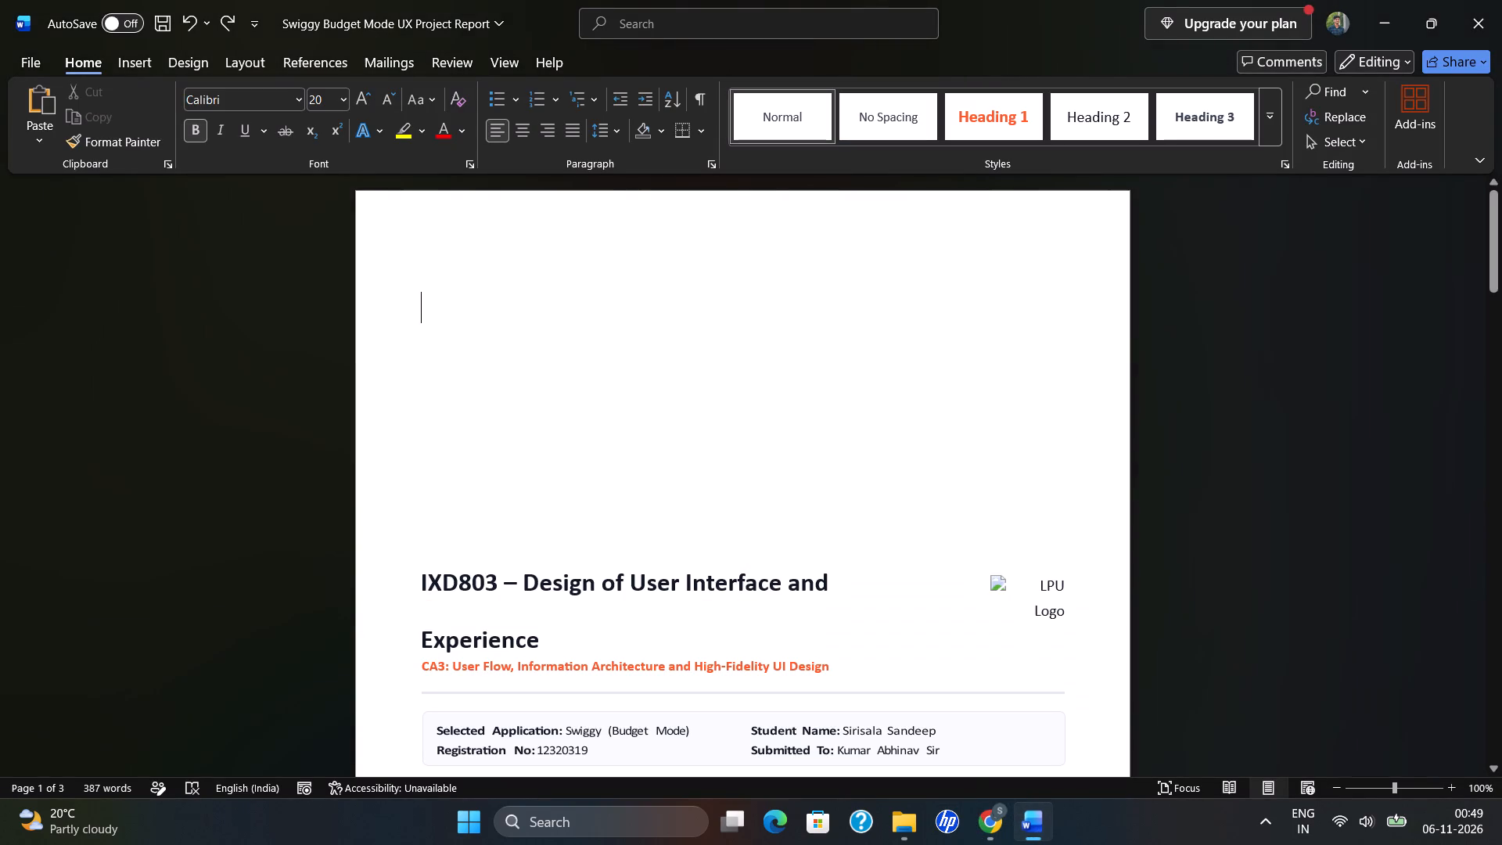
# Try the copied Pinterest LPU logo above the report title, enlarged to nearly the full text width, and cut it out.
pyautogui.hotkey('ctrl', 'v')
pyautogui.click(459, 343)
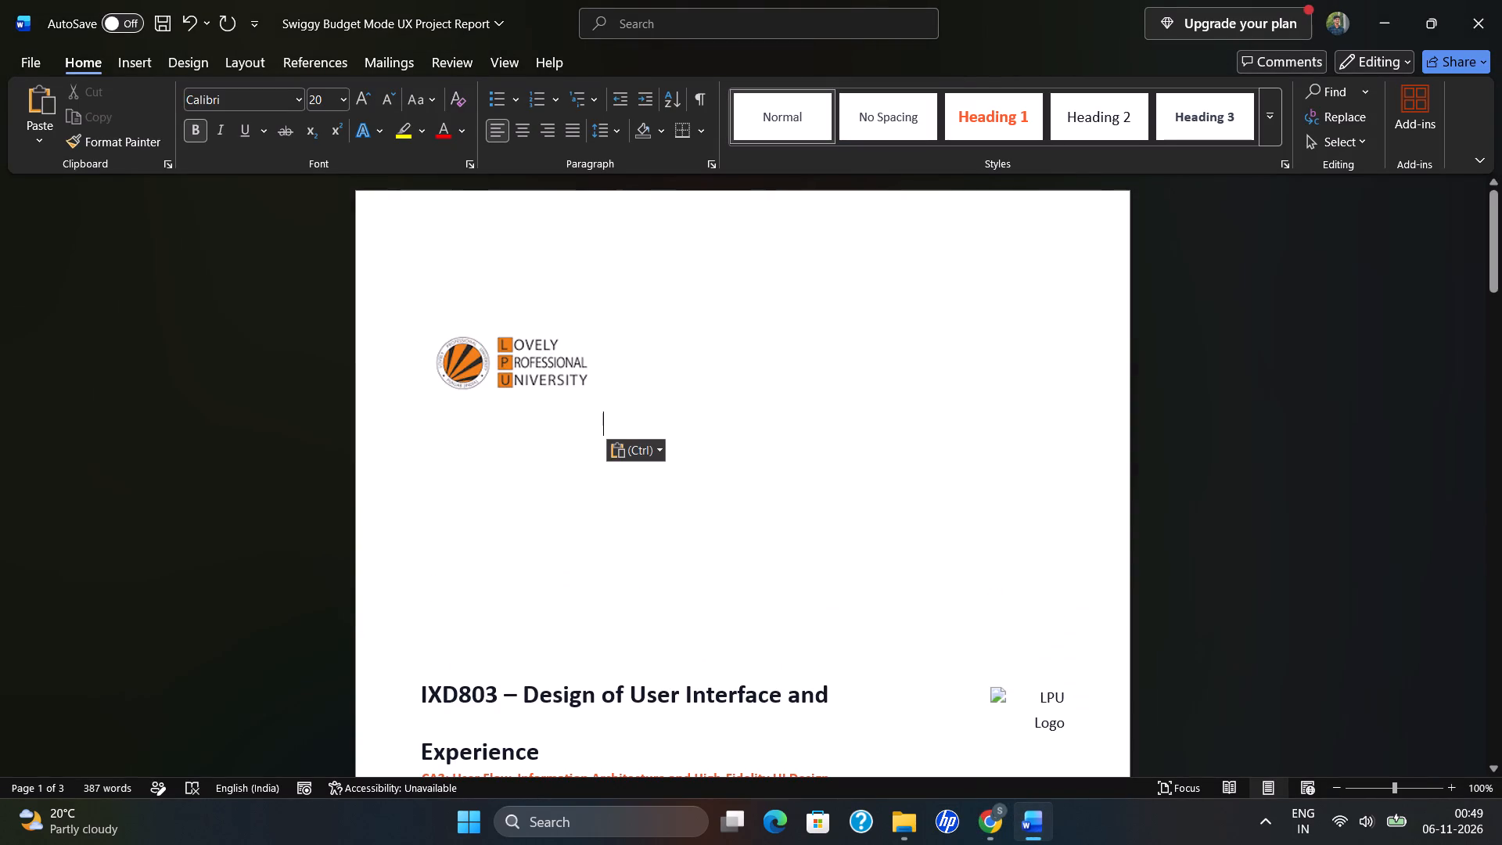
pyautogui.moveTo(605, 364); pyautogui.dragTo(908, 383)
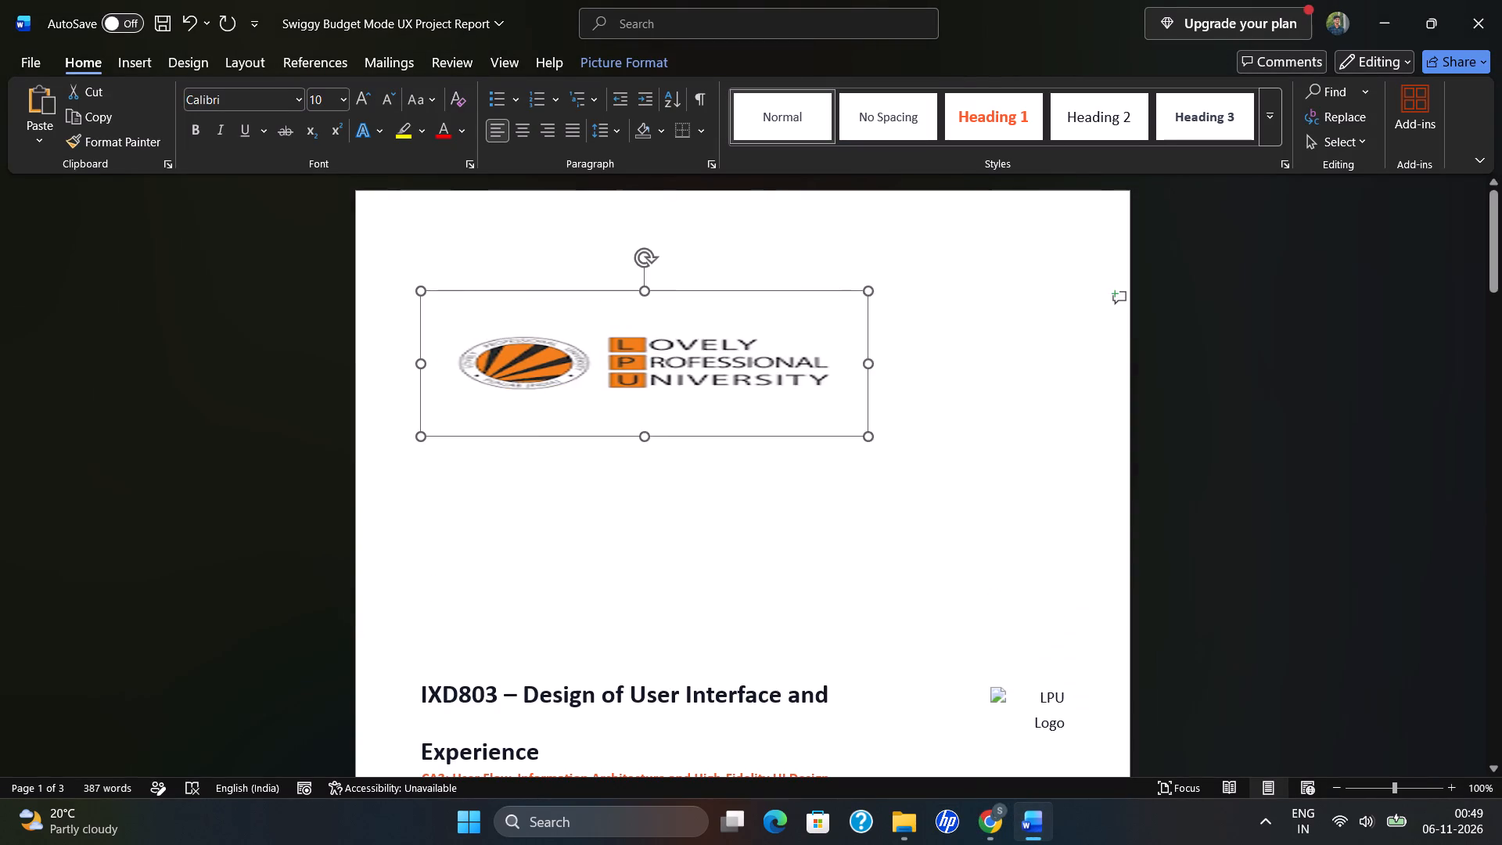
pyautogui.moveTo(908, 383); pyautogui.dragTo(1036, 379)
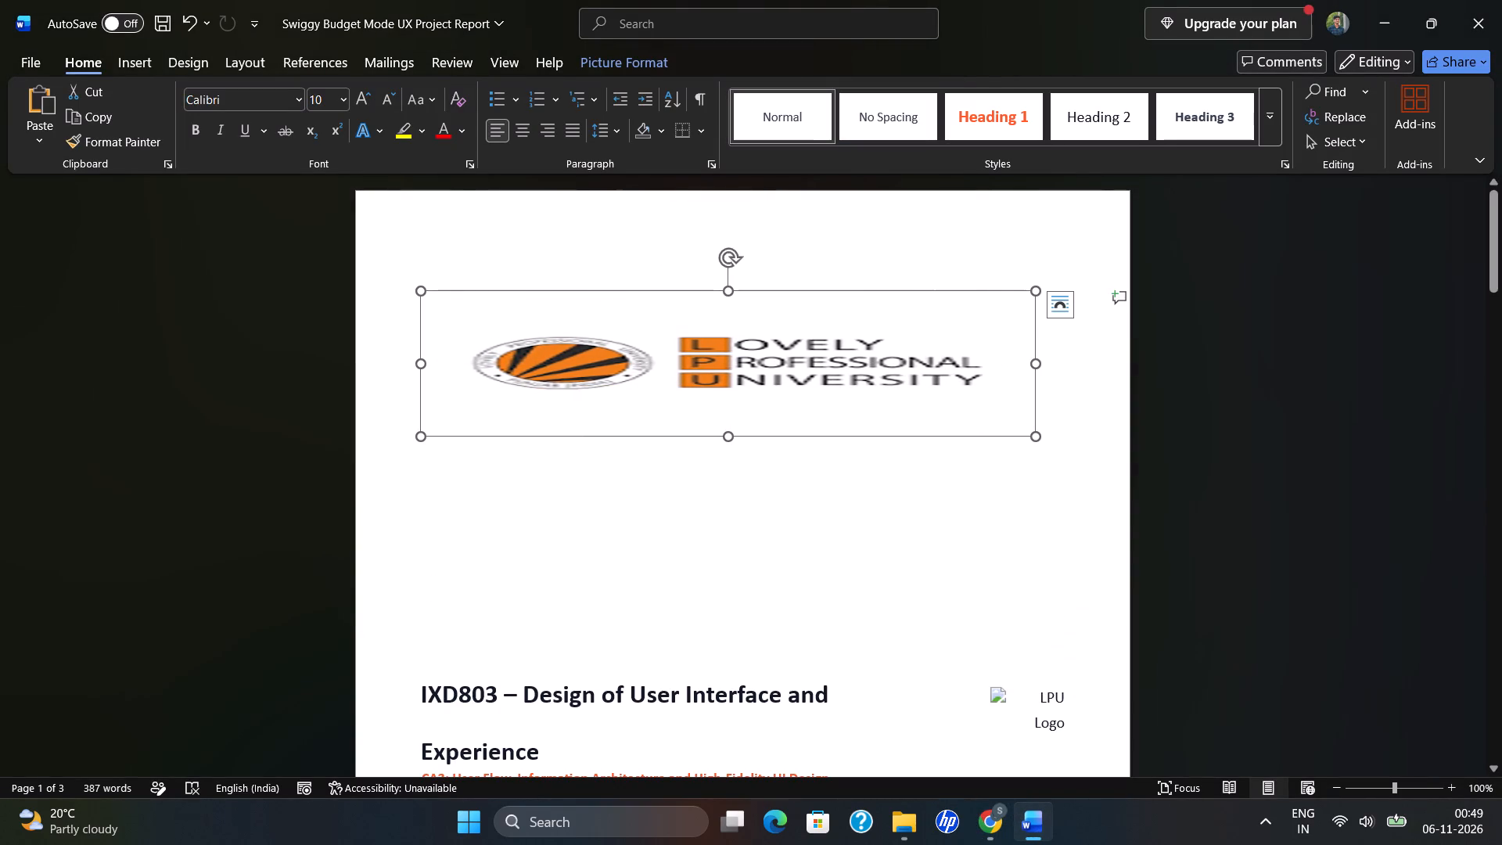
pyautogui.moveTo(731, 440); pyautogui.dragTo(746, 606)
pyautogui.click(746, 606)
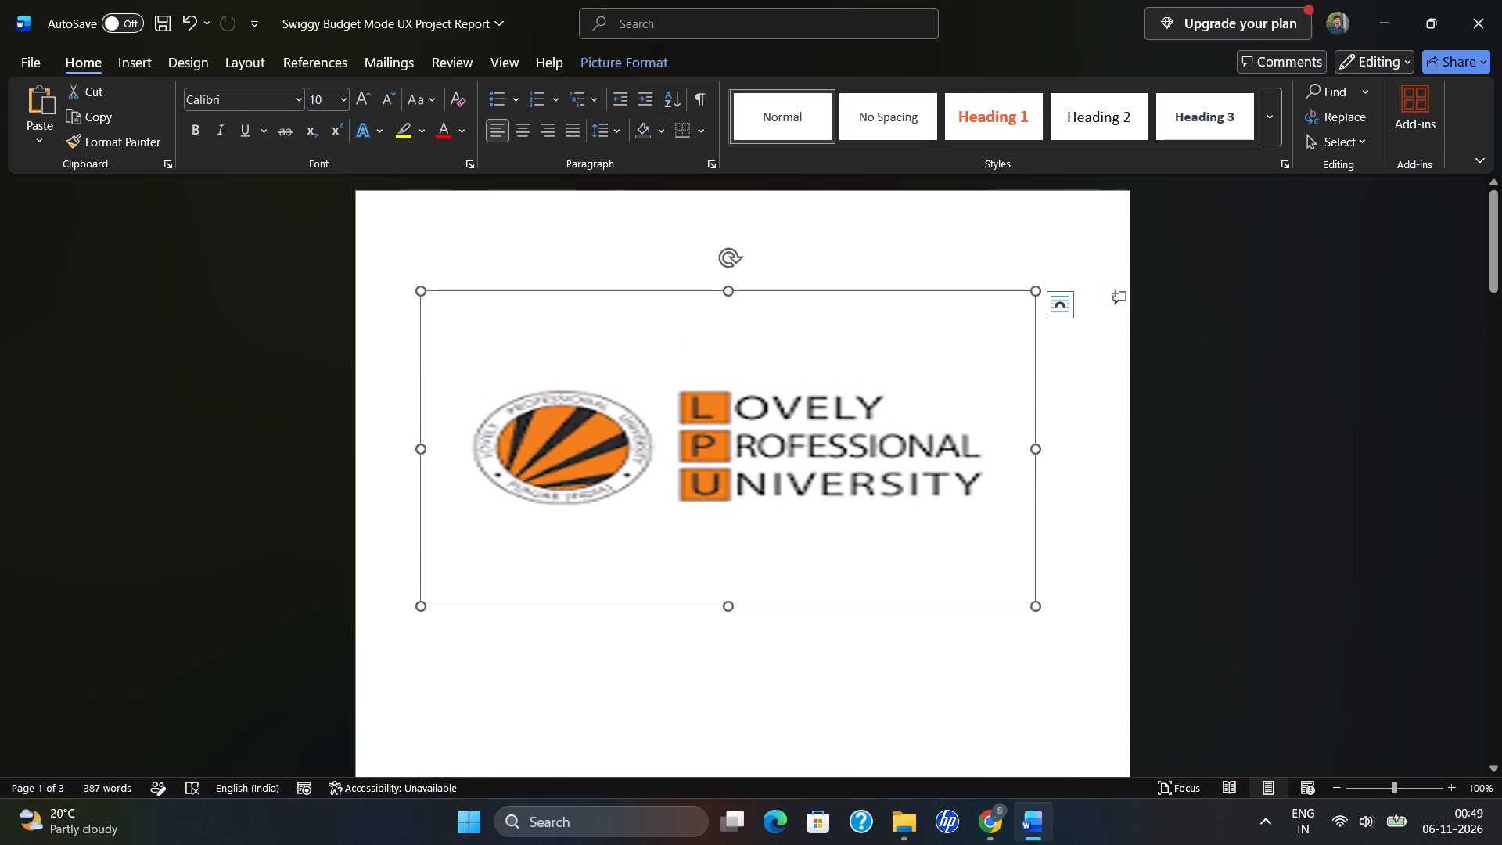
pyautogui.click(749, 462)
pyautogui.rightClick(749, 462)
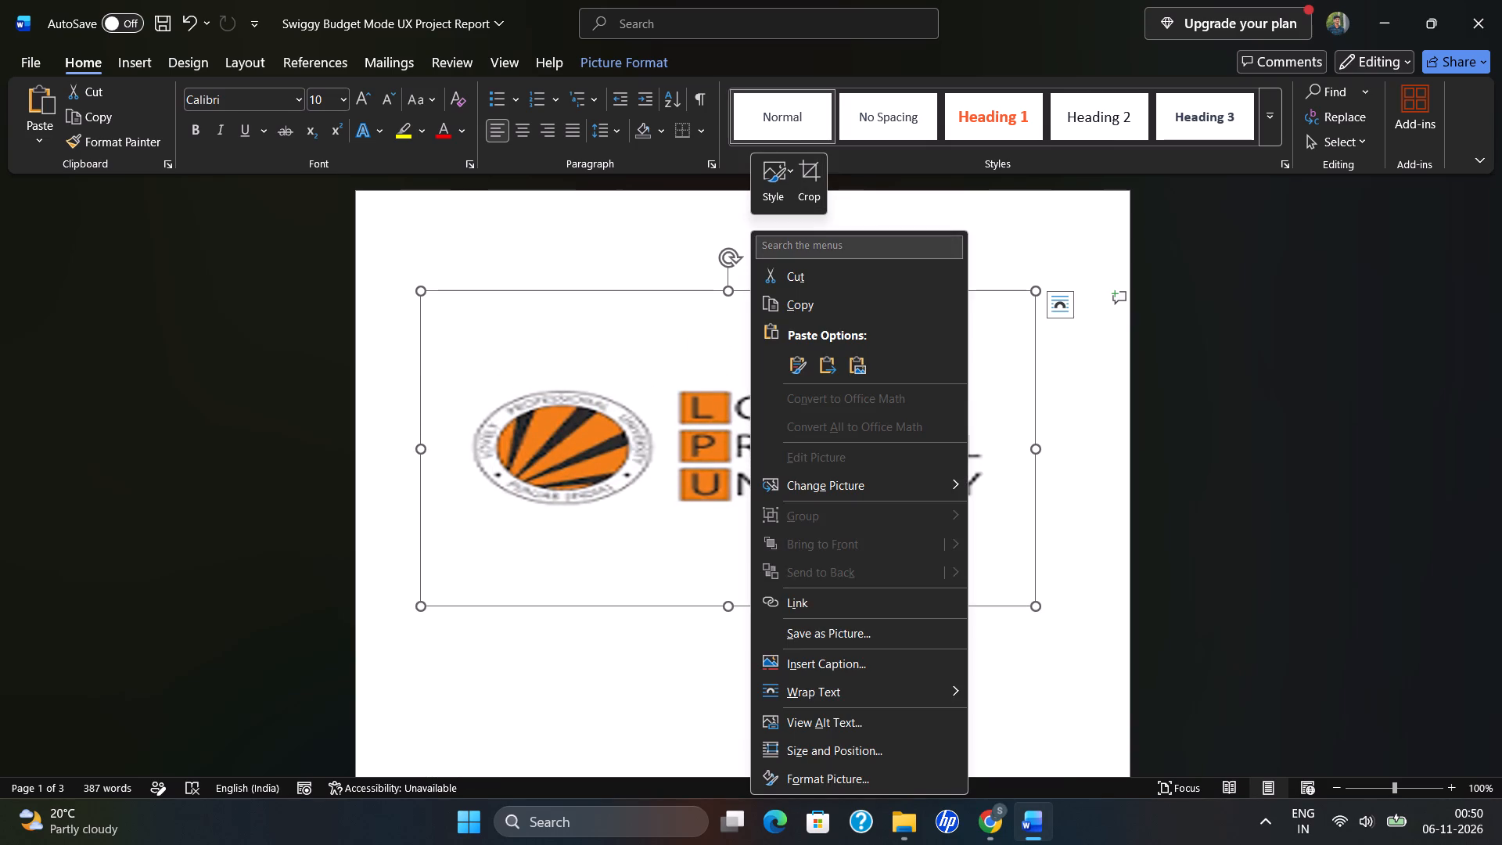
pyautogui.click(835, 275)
# Copy the LPU News & Updates logo image from the Google results in Chrome and return to the Word report.
pyautogui.click(987, 820)
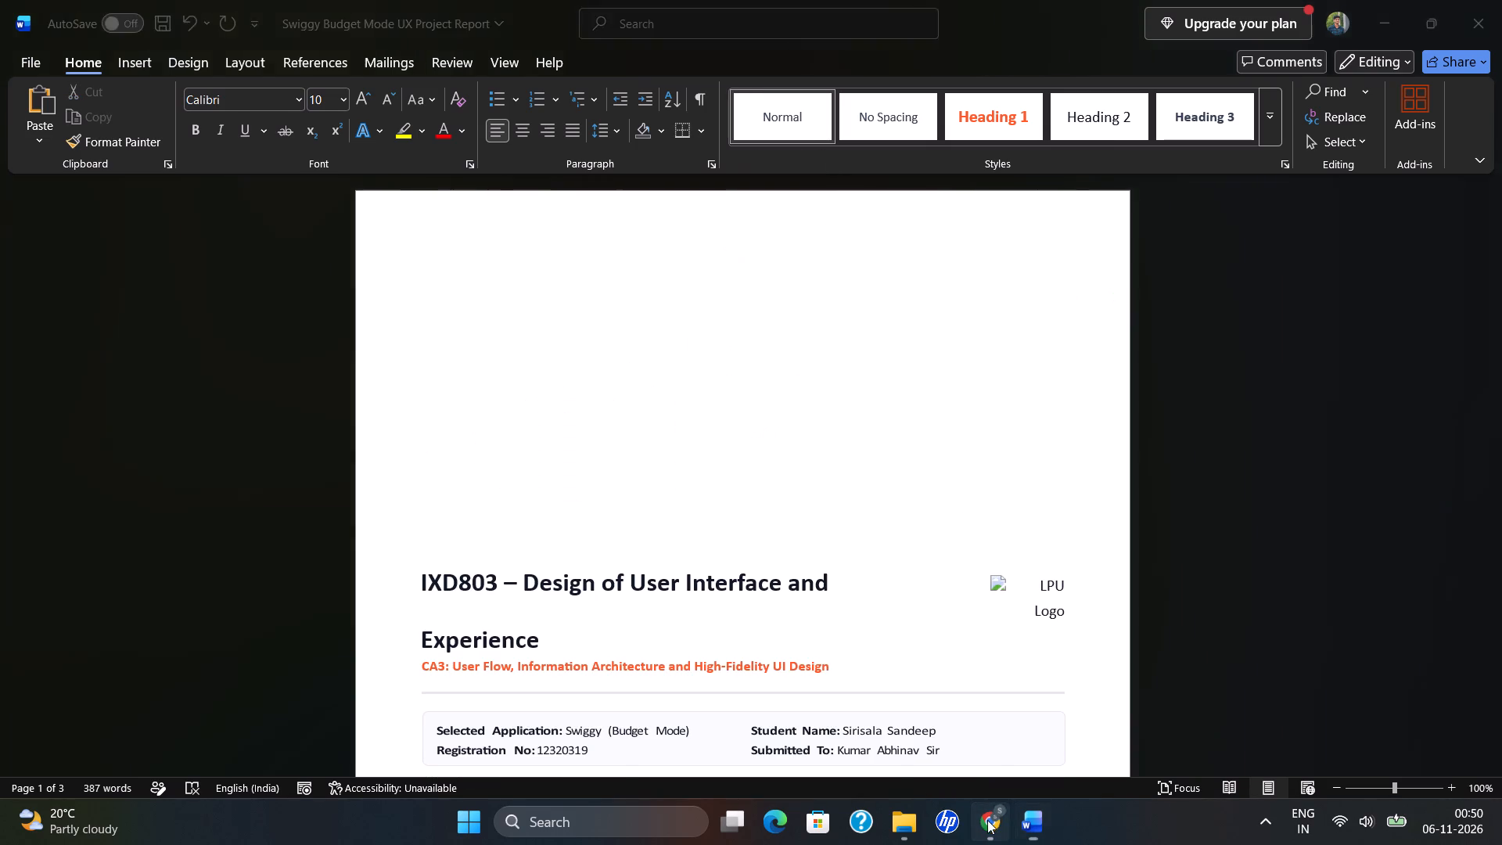
pyautogui.click(706, 388)
pyautogui.rightClick(706, 388)
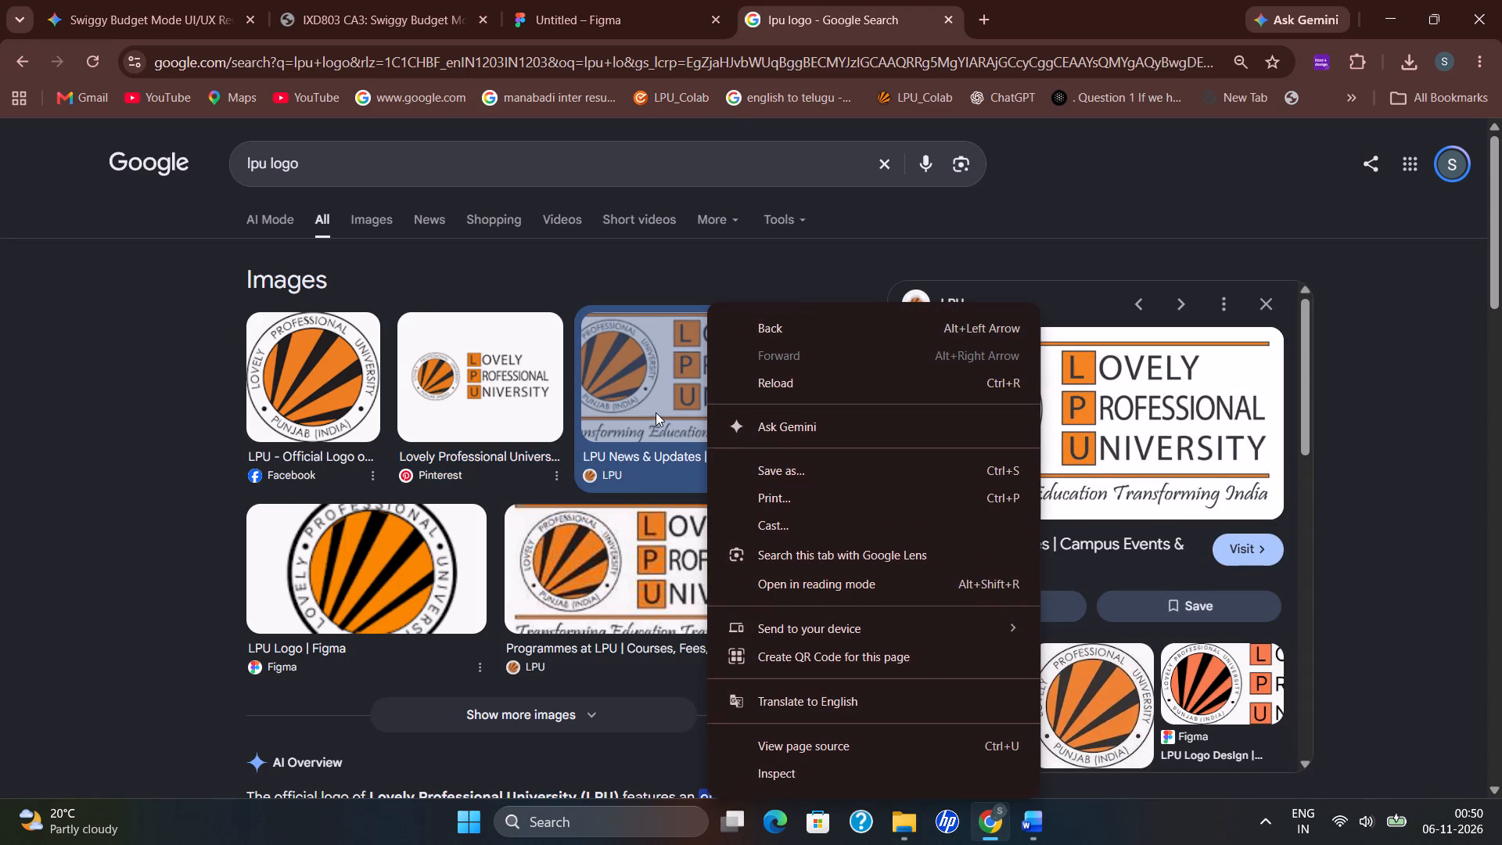
pyautogui.click(637, 390)
pyautogui.rightClick(637, 390)
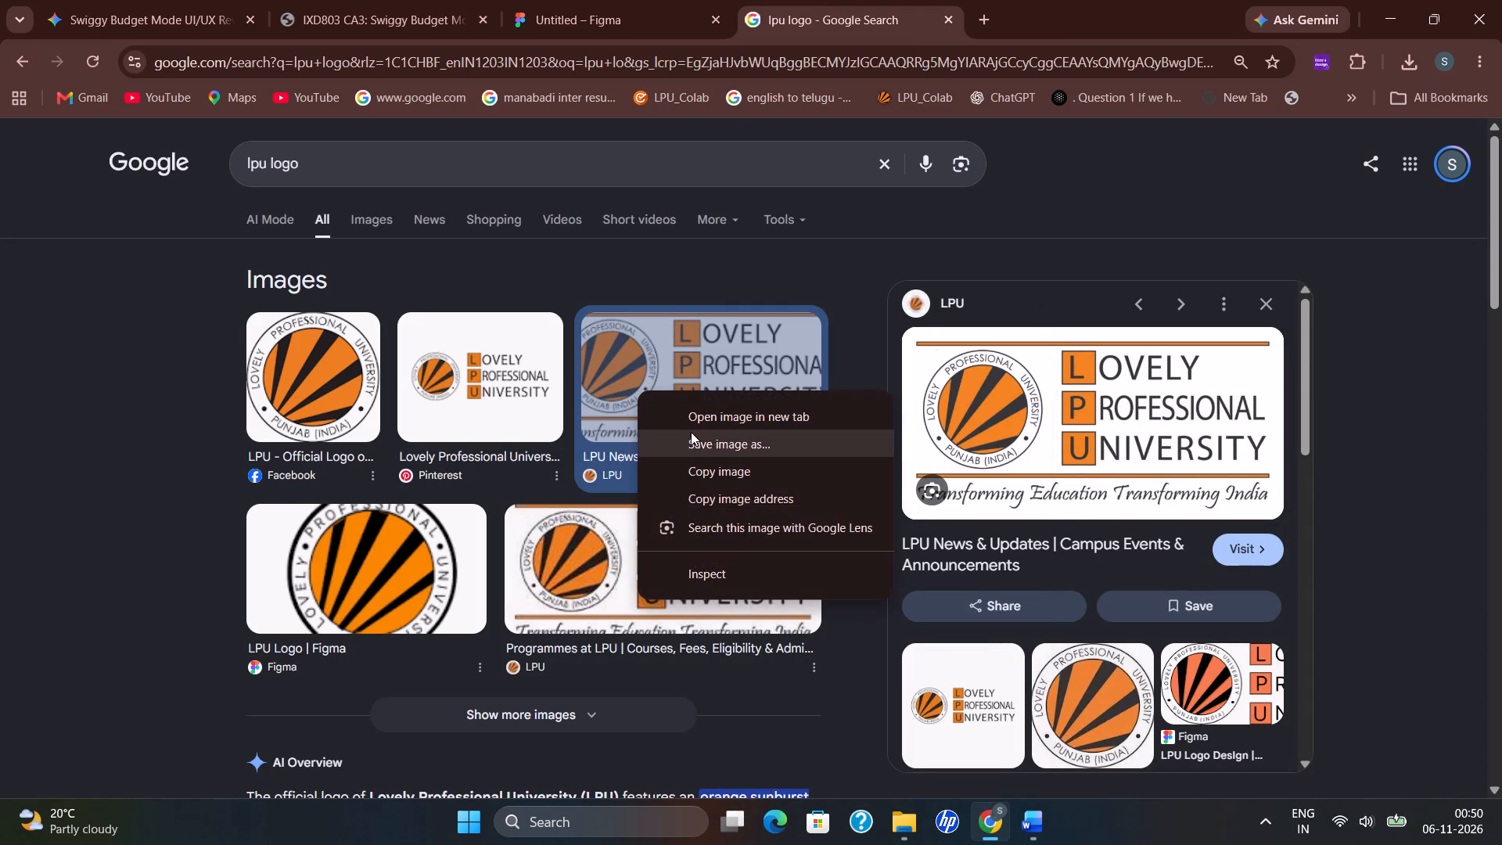
pyautogui.click(706, 472)
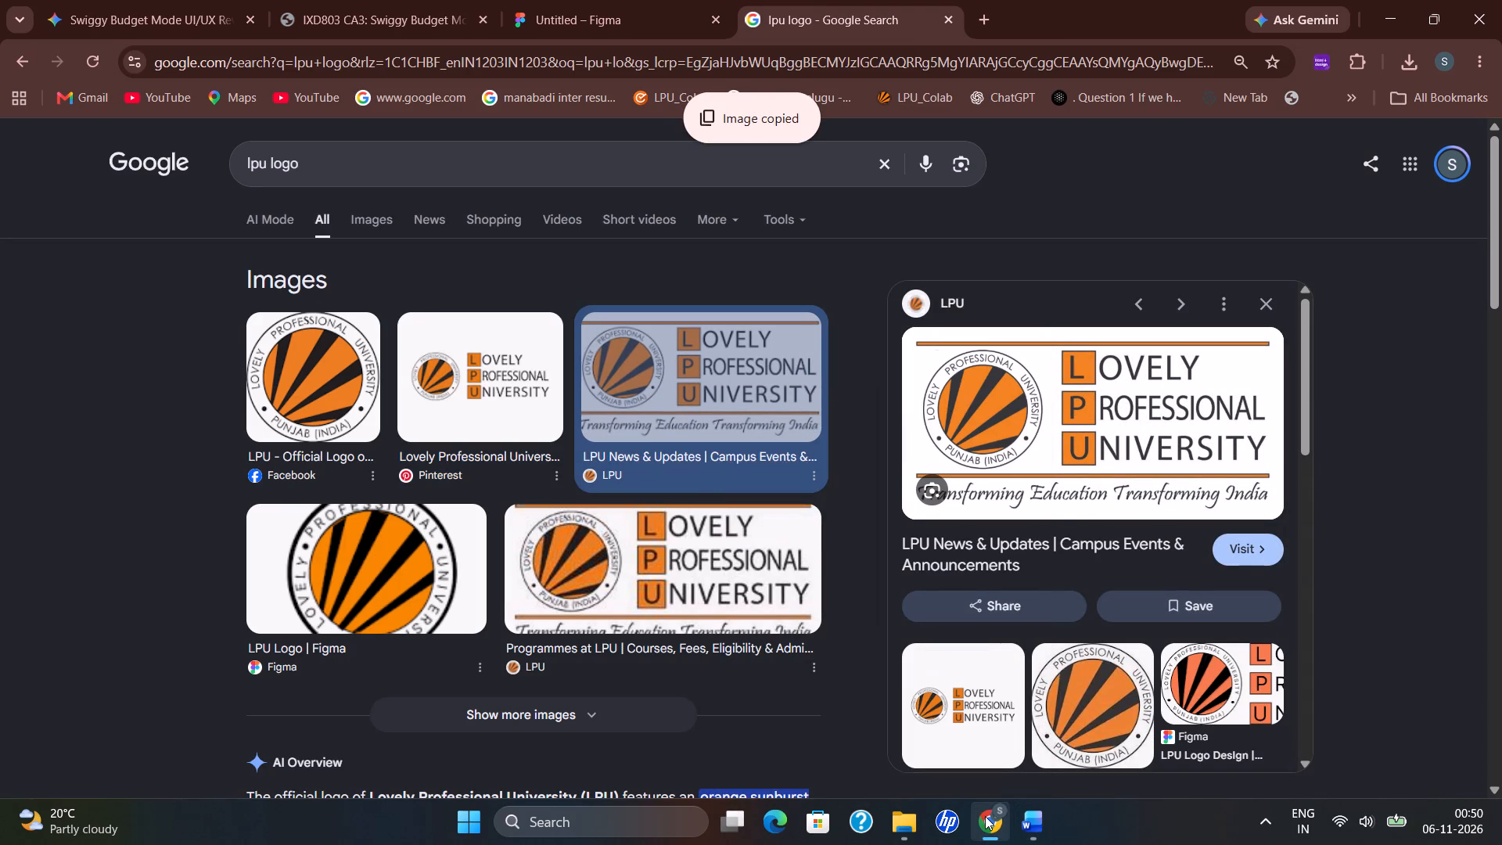
pyautogui.click(1019, 814)
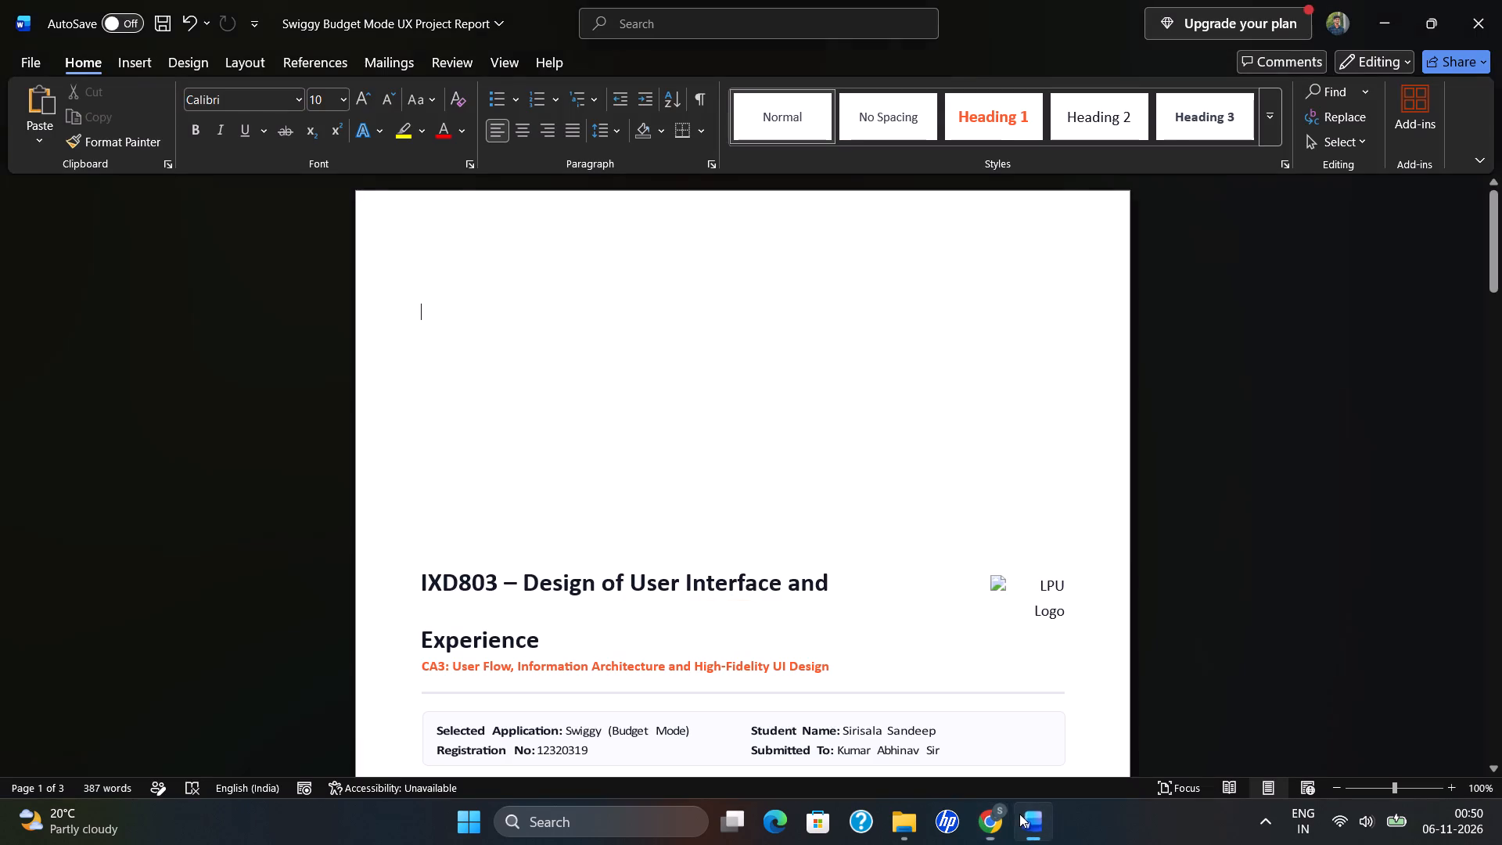
# Paste the logo above the report title, stretch it to nearly the full text width and make it about twice as tall.
pyautogui.hotkey('ctrl', 'v')
pyautogui.keyDown('ctrl'); pyautogui.click(623, 427); pyautogui.keyUp('ctrl')
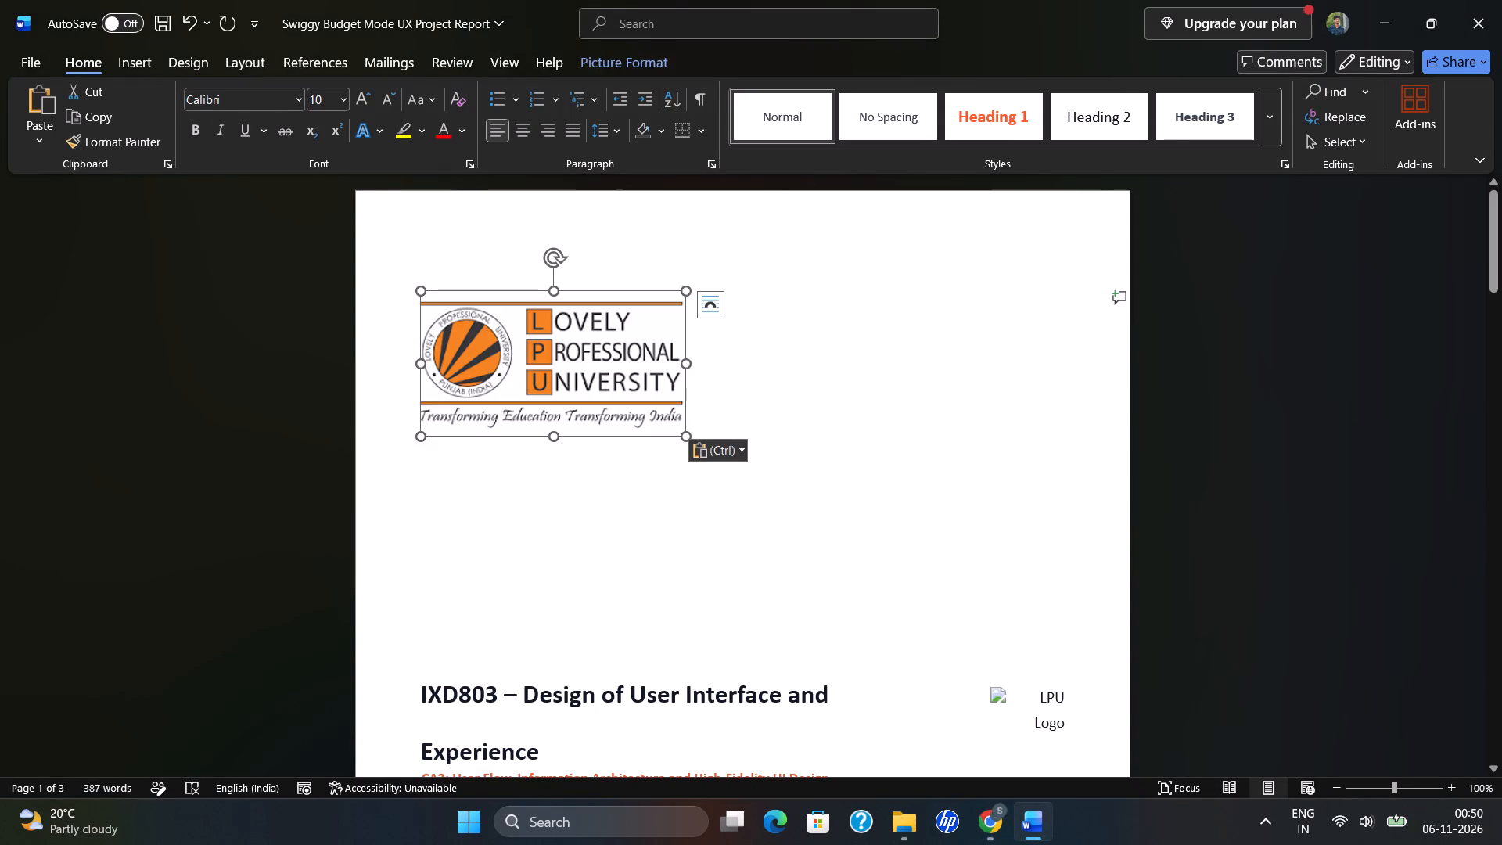
pyautogui.click(548, 336)
pyautogui.moveTo(688, 363); pyautogui.dragTo(1027, 391)
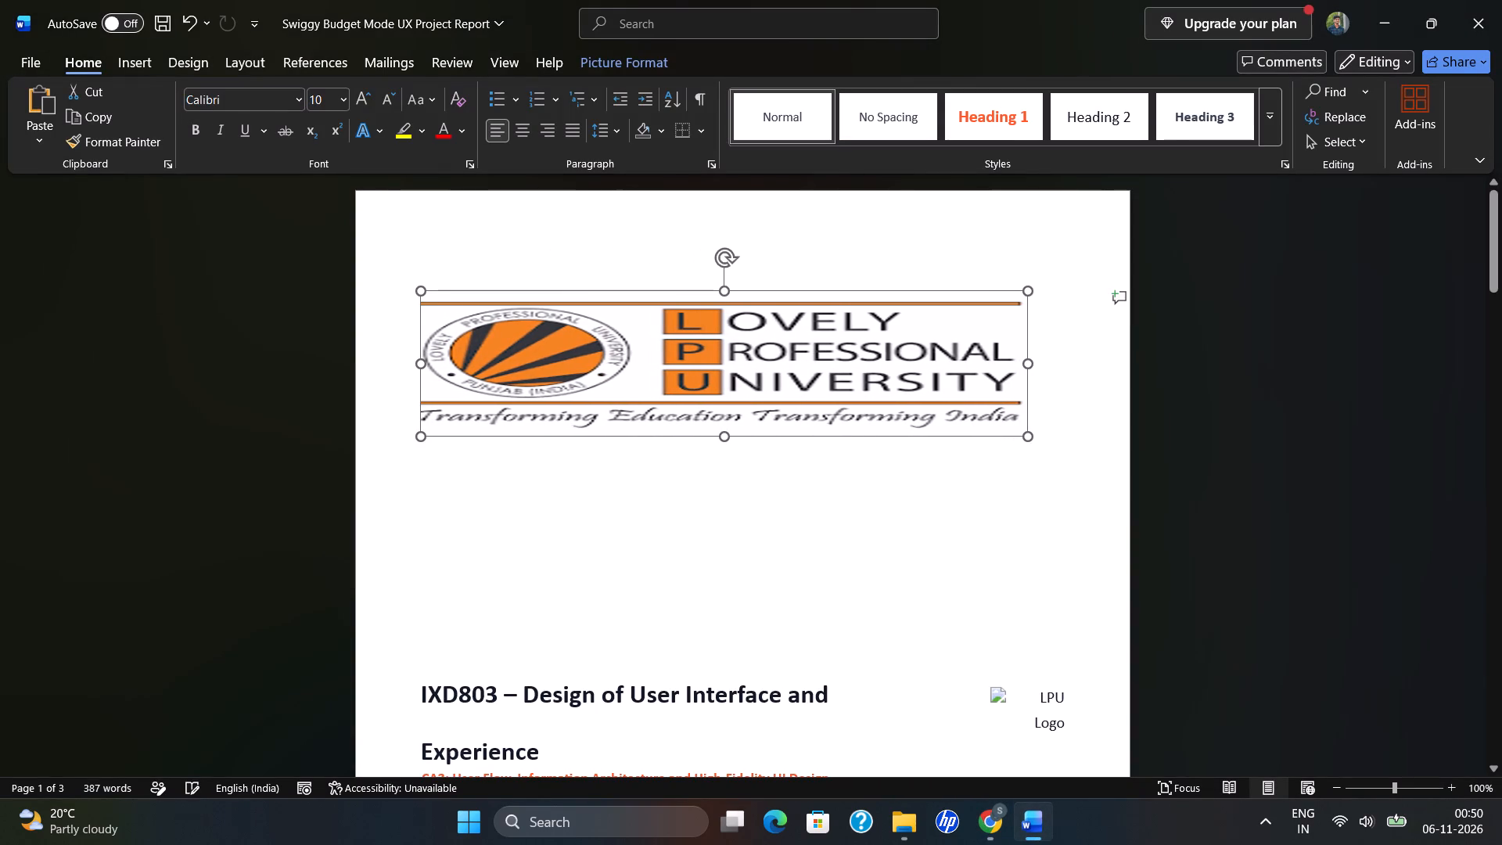
pyautogui.moveTo(721, 434); pyautogui.dragTo(721, 584)
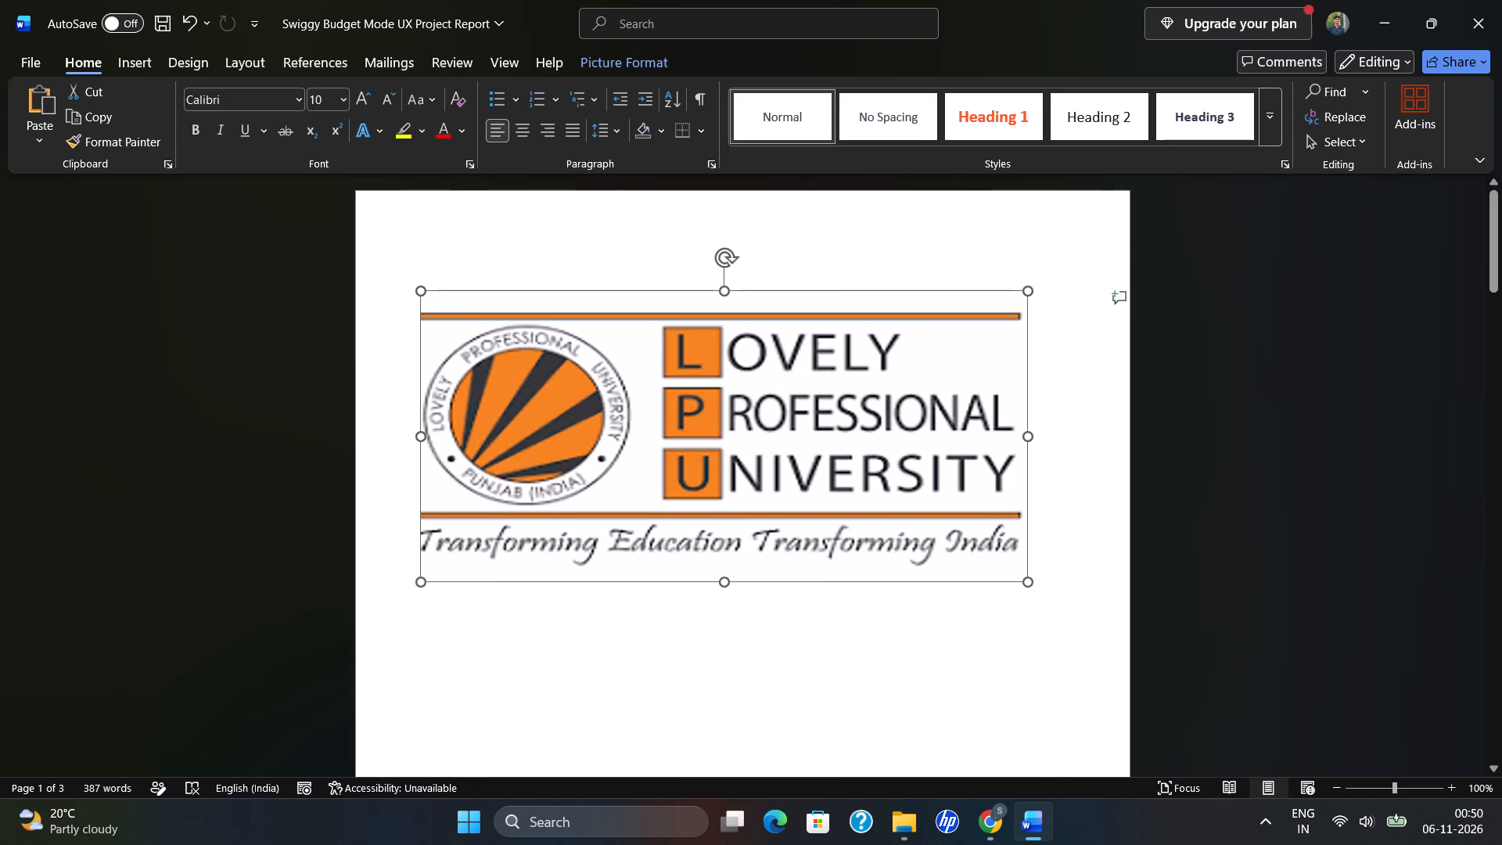
pyautogui.moveTo(721, 584); pyautogui.dragTo(721, 592)
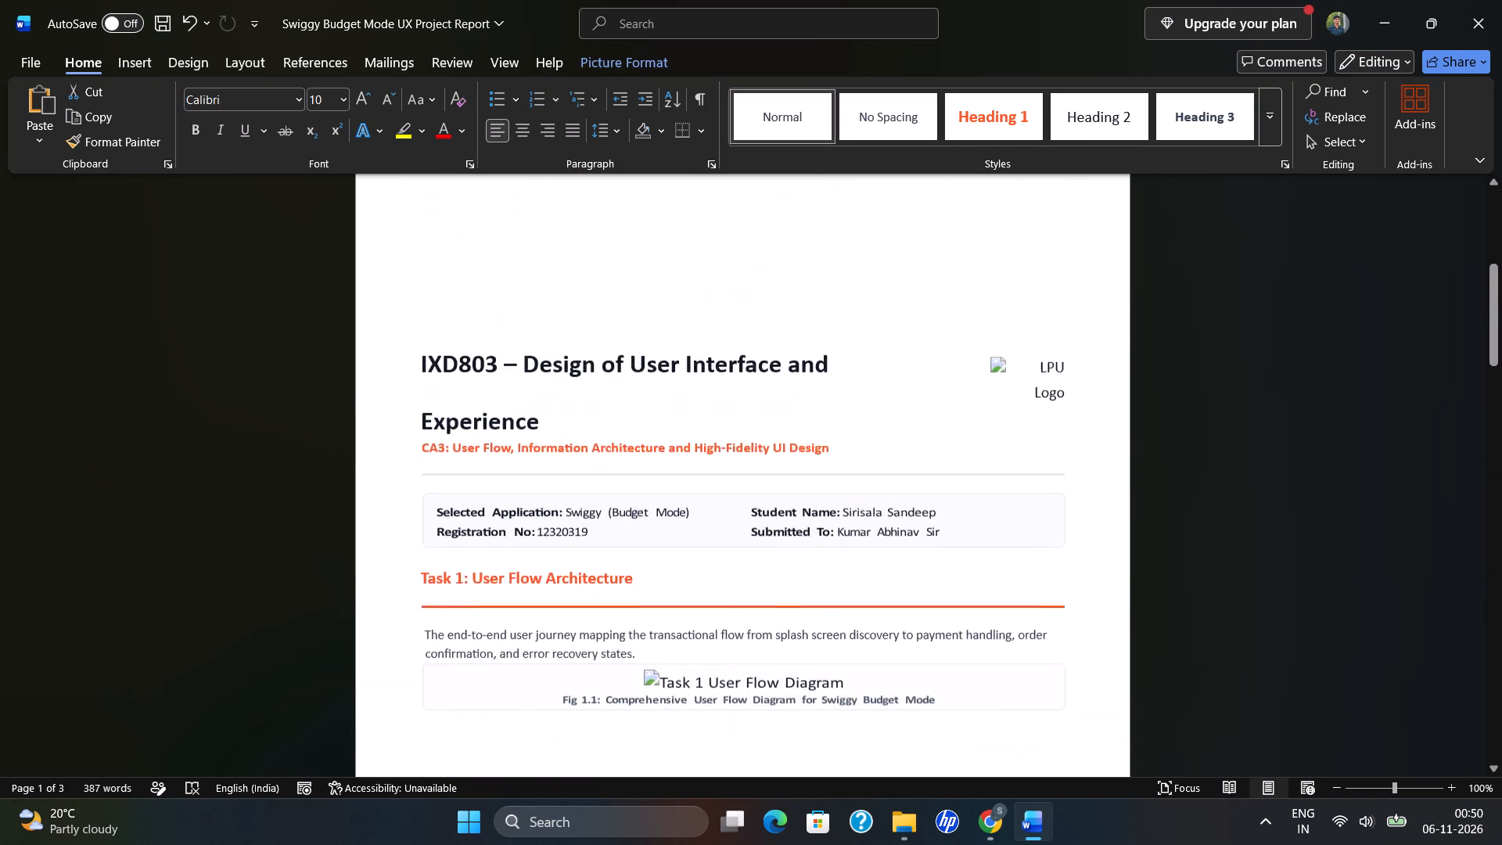
# Delete the extra blank lines between the logo and the IXD803 title, leaving only one.
pyautogui.click(590, 613)
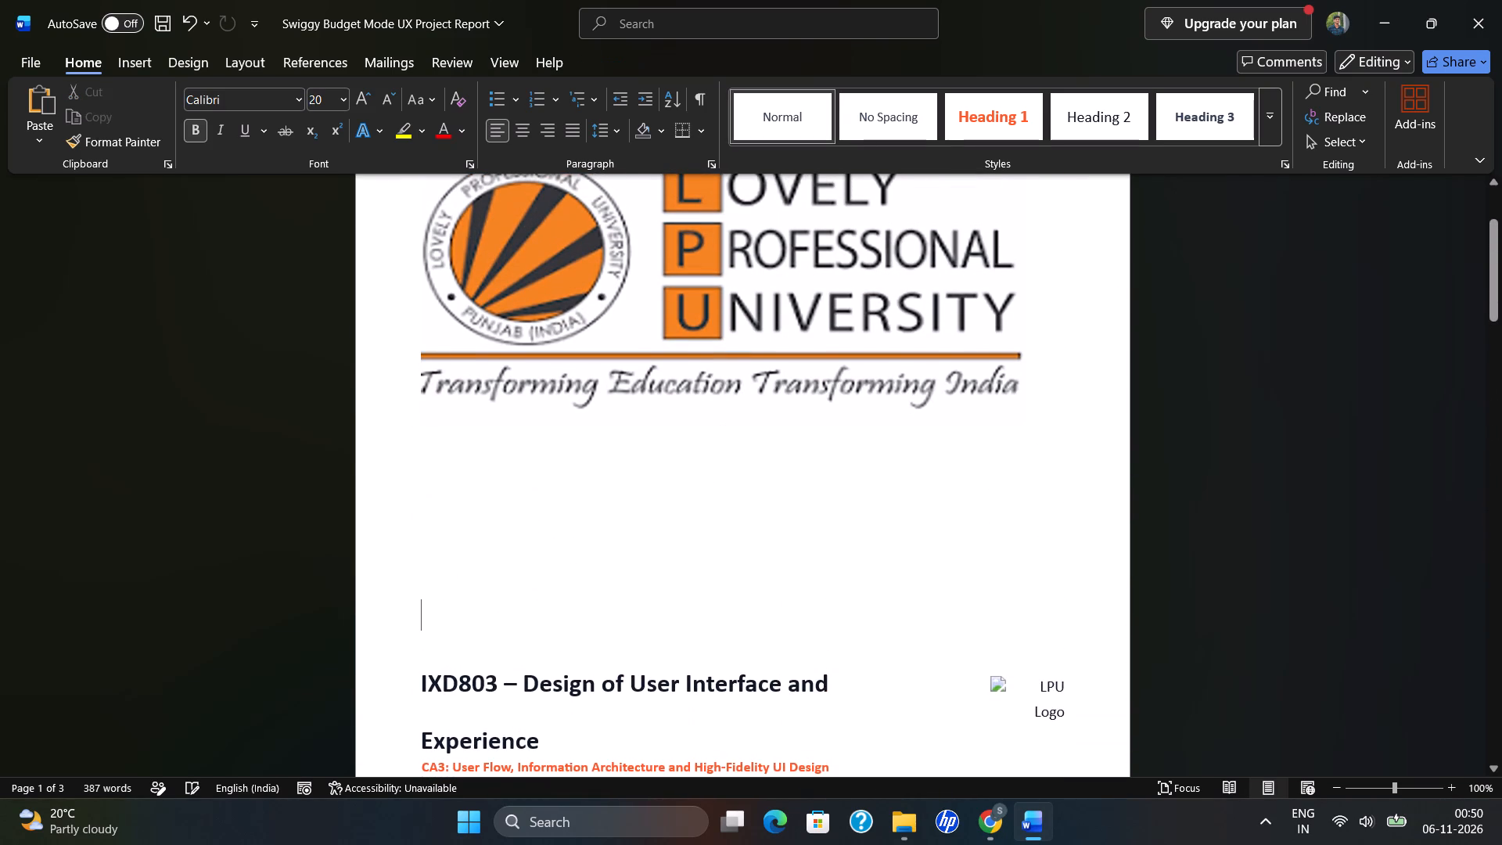
pyautogui.press('BackSpace')
pyautogui.press('BackSpace')
pyautogui.press('BackSpace')
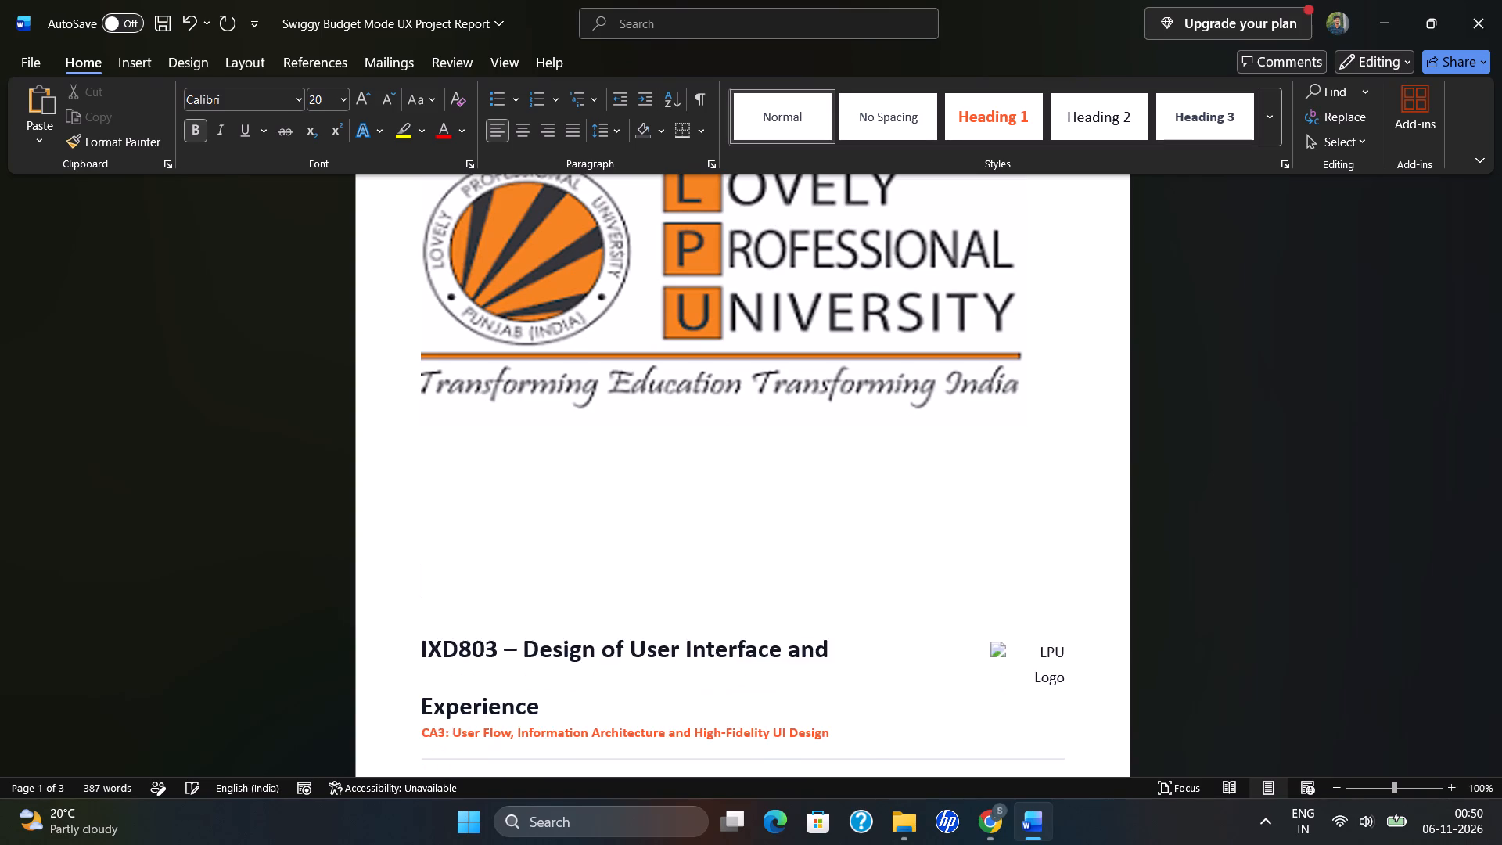
pyautogui.press('BackSpace')
pyautogui.press('BackSpace')
pyautogui.press('BackSpace')
pyautogui.press('BackSpace')
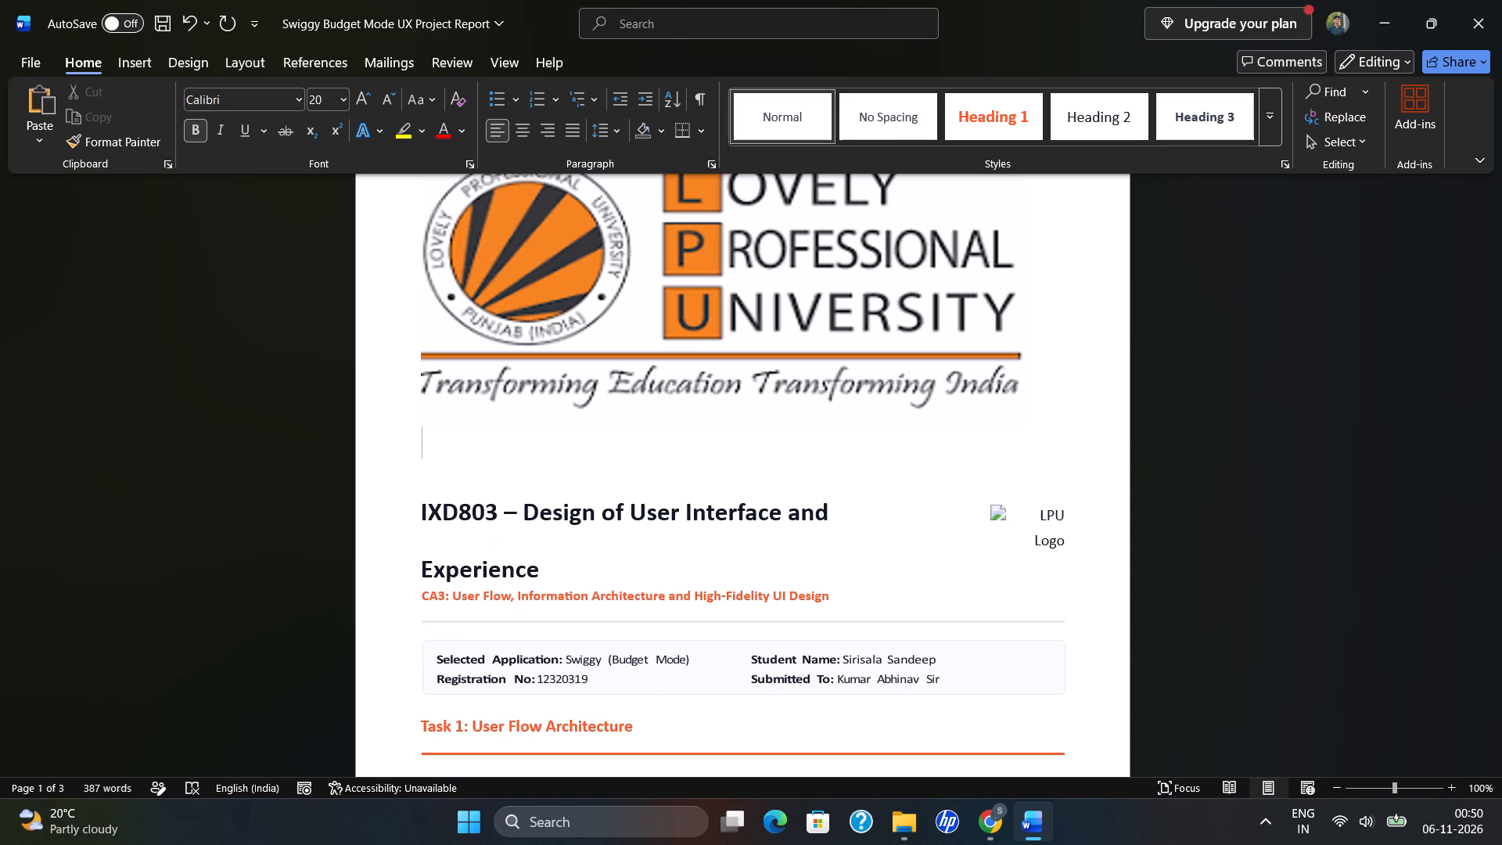
pyautogui.hscroll(1, 590, 613)
pyautogui.scroll(1, 590, 613)
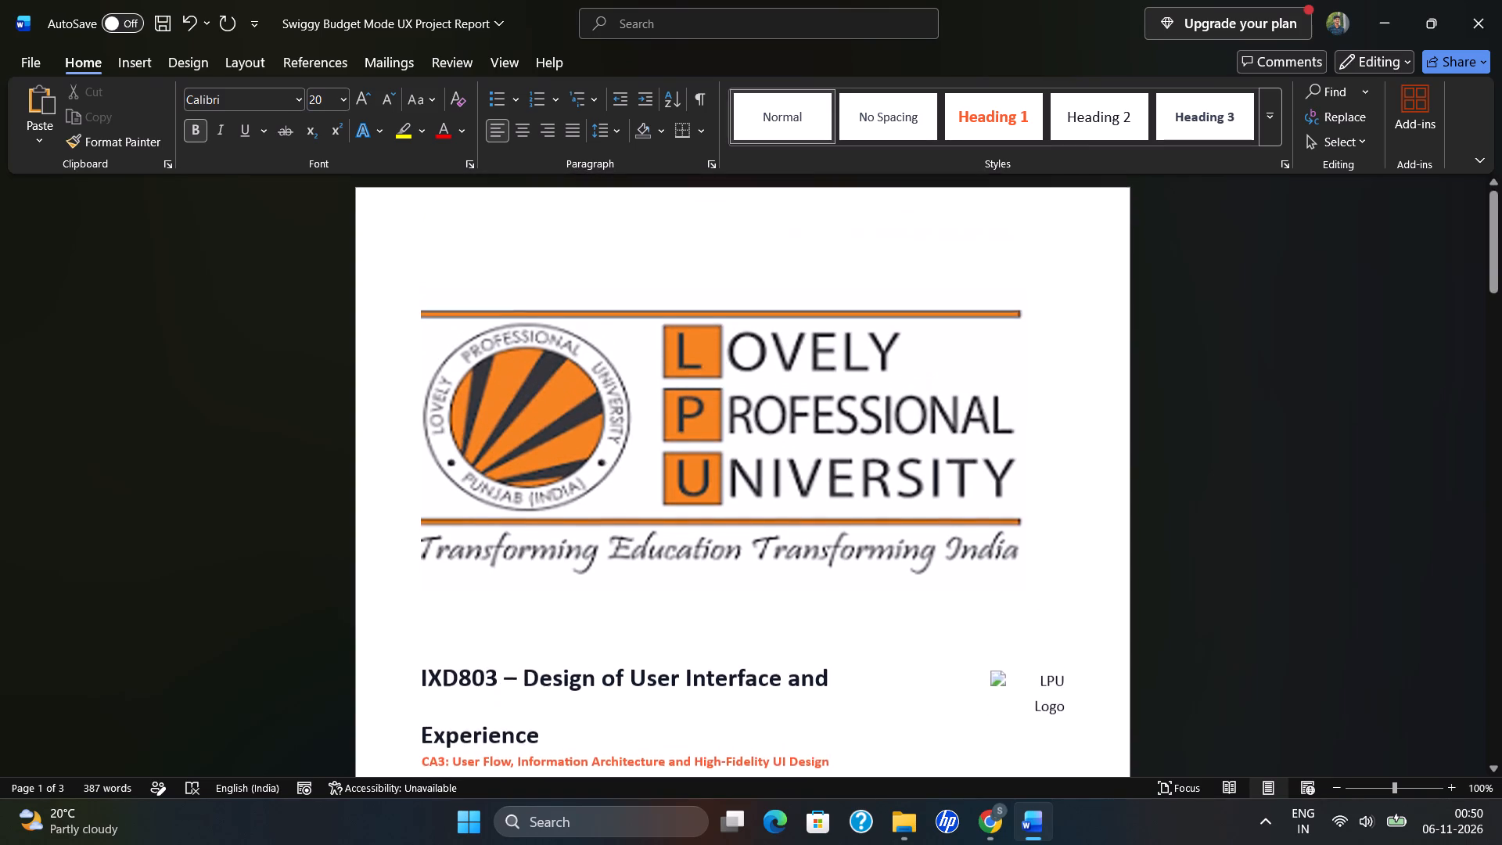
pyautogui.scroll(1, 590, 613)
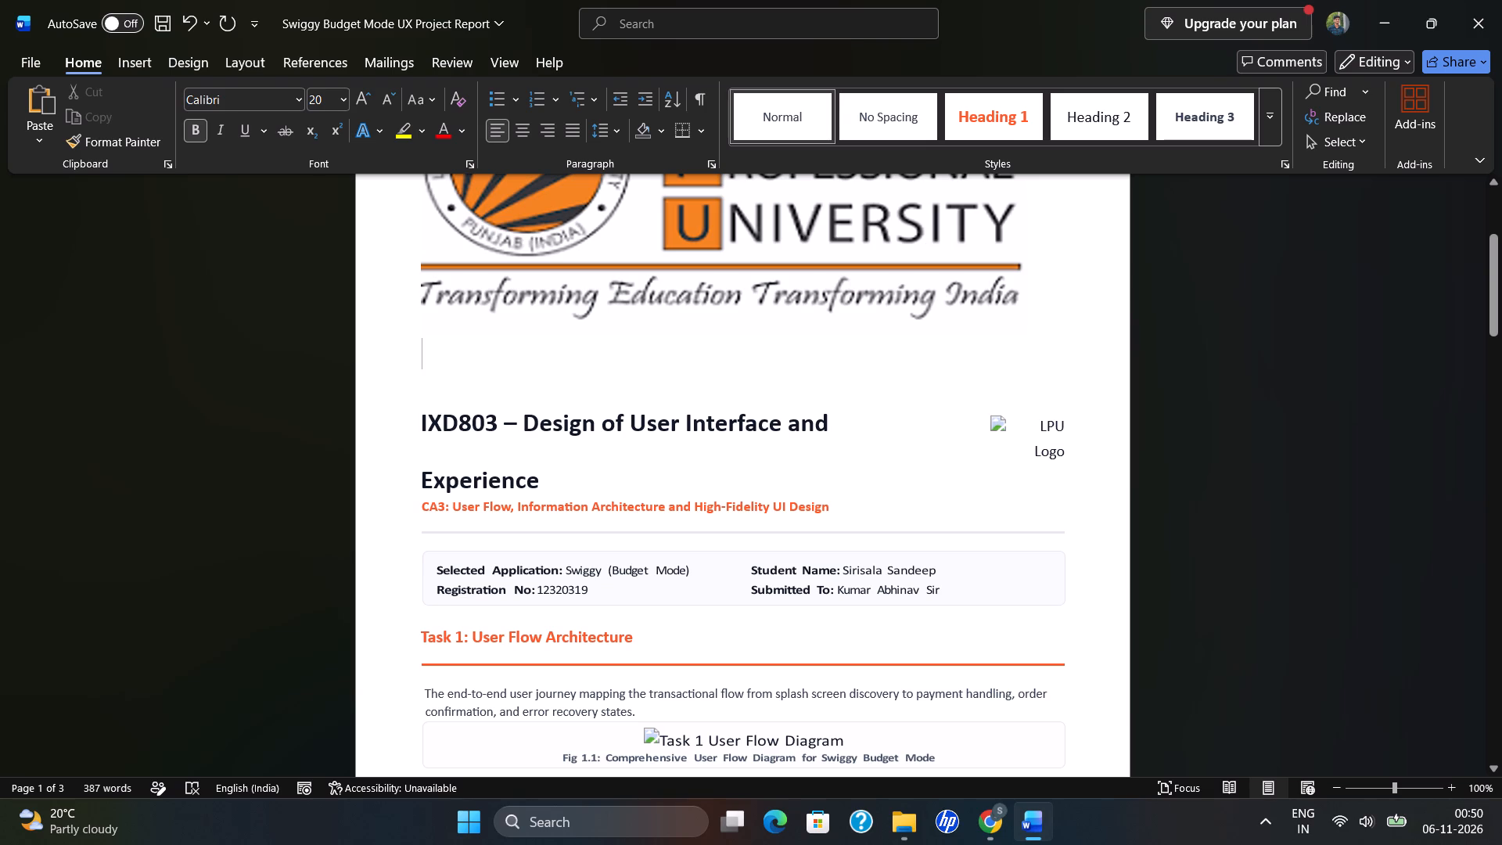
# Delete the broken "LPU Logo" image placeholder beside the IXD803 title.
pyautogui.click(1037, 437)
pyautogui.moveTo(1075, 458); pyautogui.dragTo(981, 427)
pyautogui.press('BackSpace')
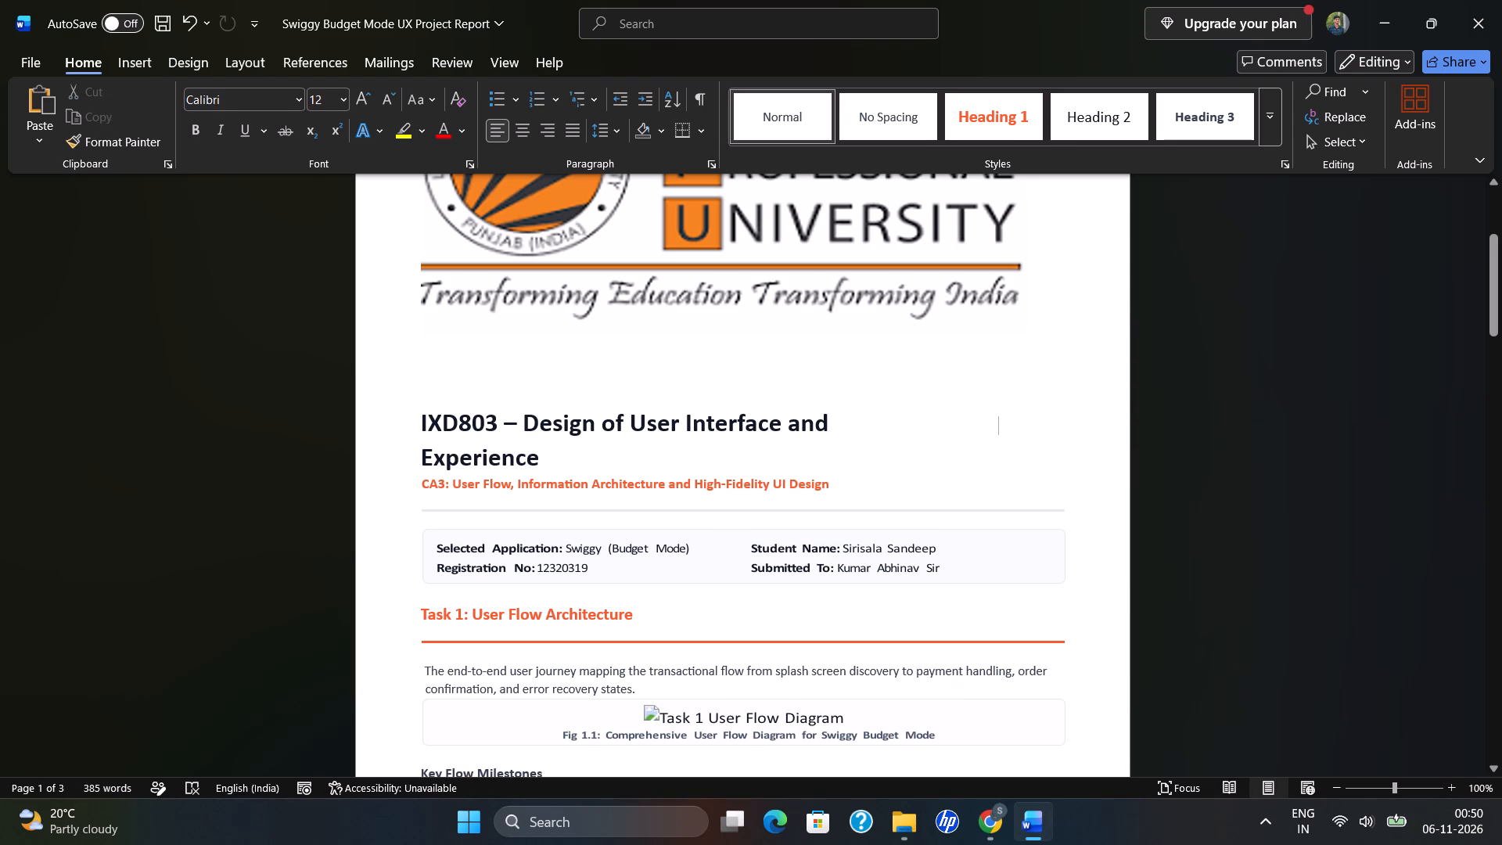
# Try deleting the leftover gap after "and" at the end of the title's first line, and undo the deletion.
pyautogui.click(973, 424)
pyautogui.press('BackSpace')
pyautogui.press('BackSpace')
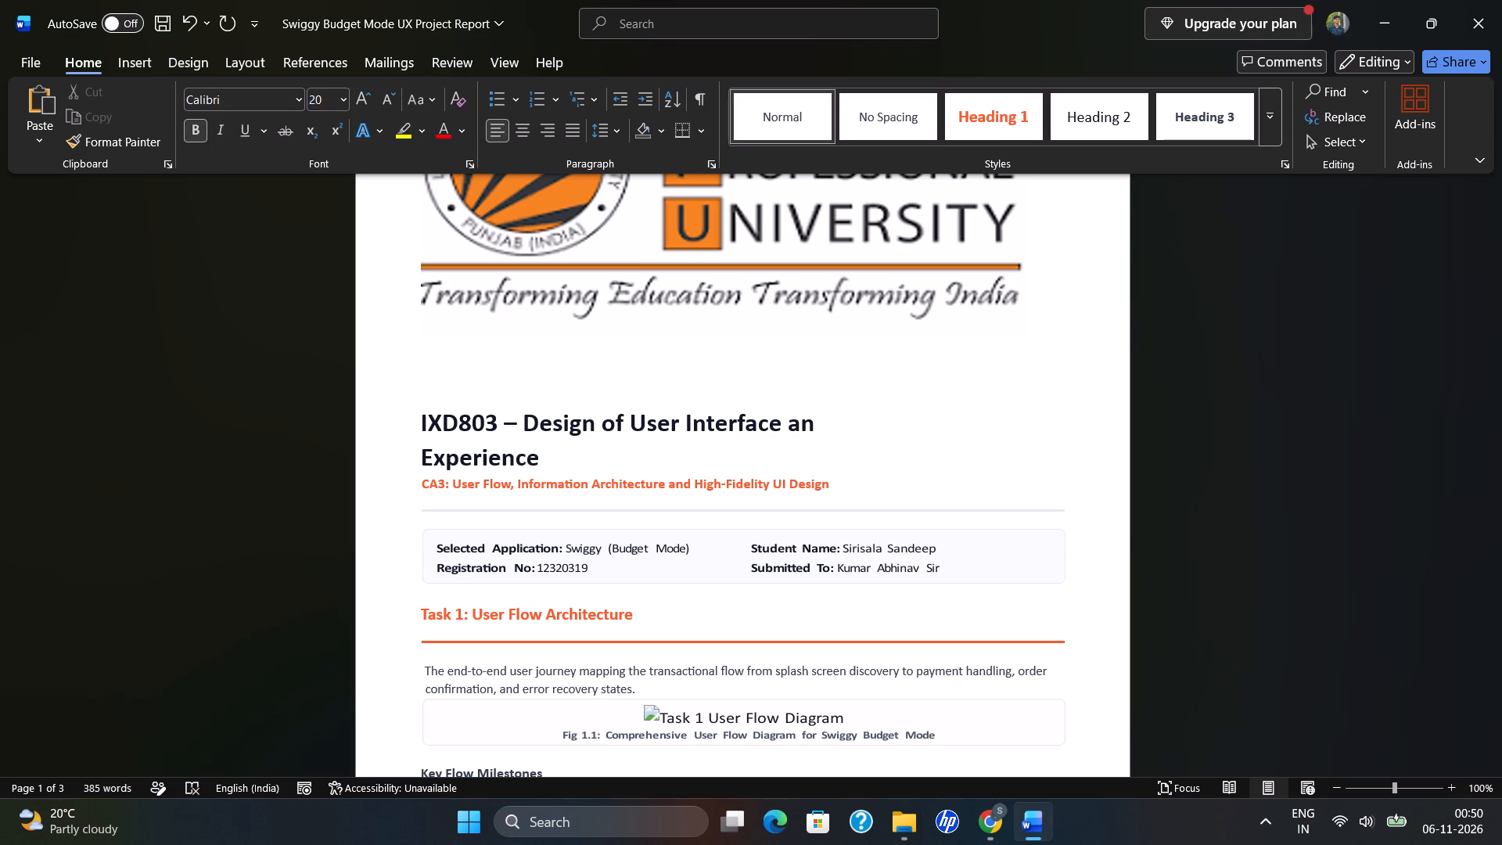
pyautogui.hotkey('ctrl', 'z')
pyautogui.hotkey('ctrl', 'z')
# Join "Experience" onto the title's first line, separated from "and" by two spaces.
pyautogui.click(421, 452)
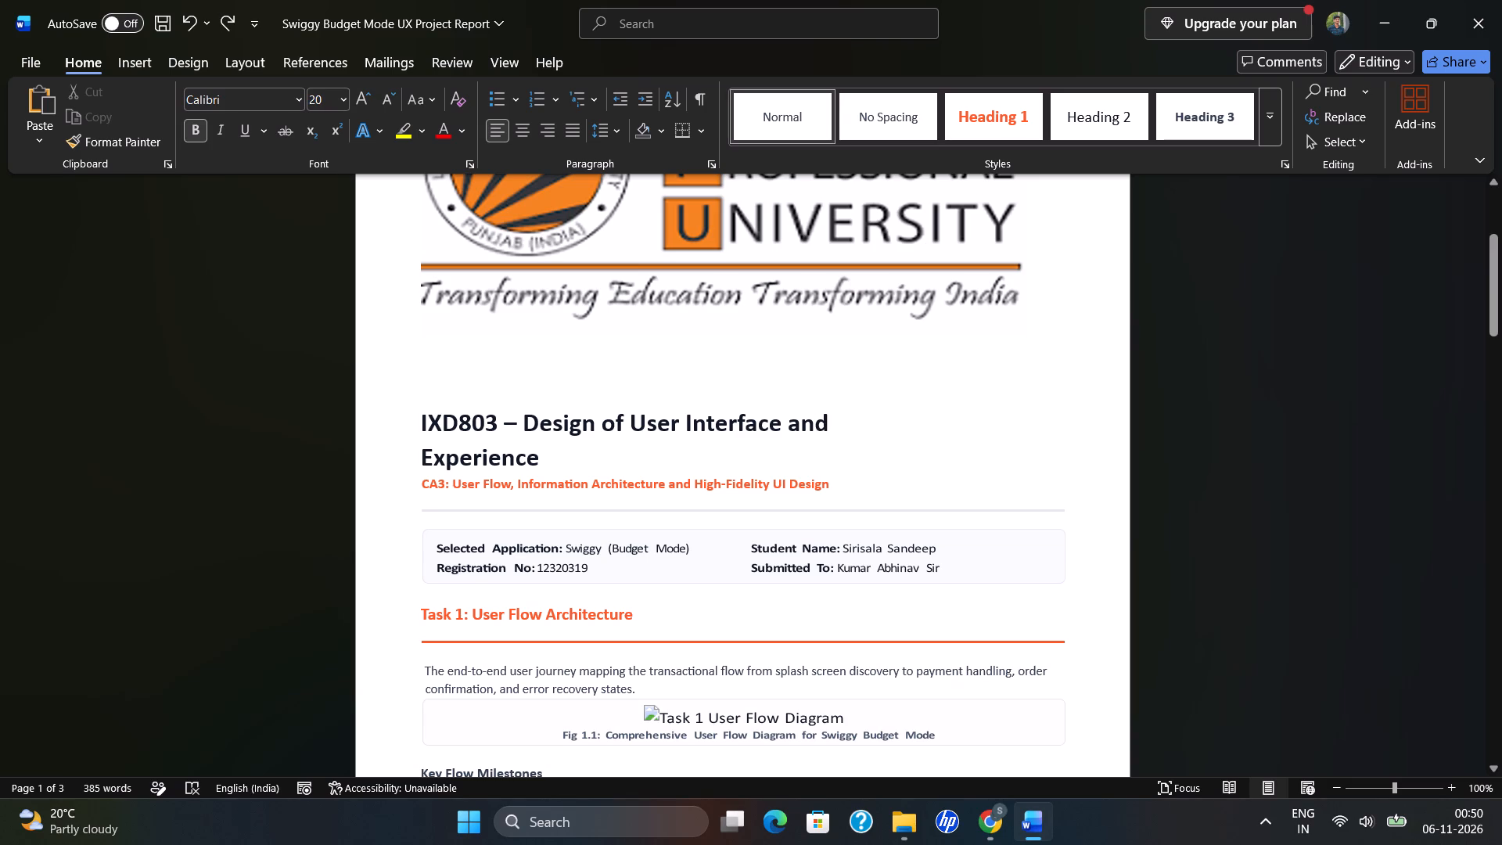
pyautogui.press('BackSpace')
pyautogui.press('BackSpace')
pyautogui.press('BackSpace')
pyautogui.press('BackSpace')
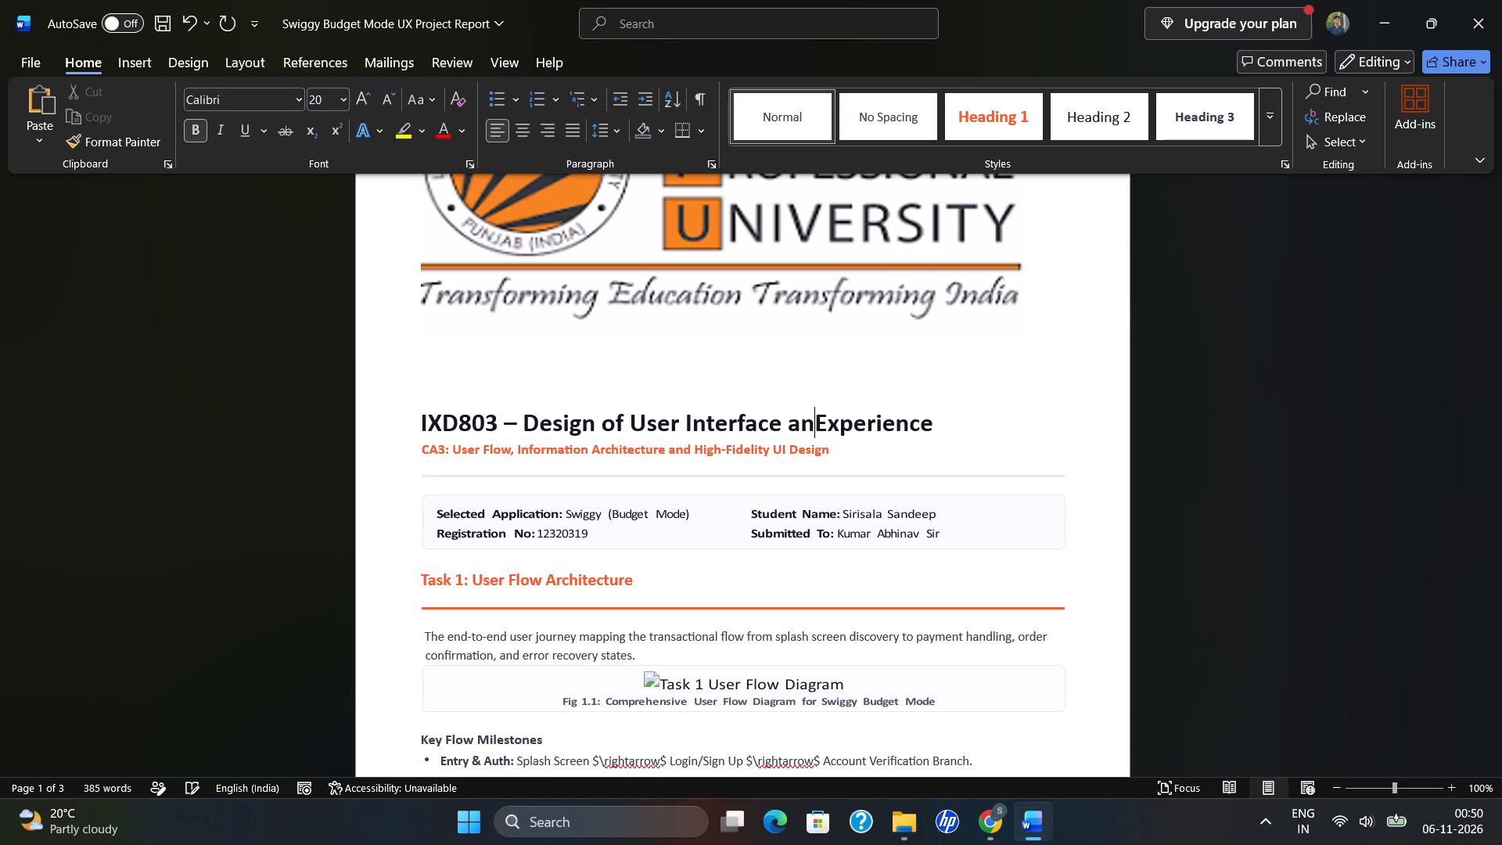
pyautogui.hotkey('ctrl', 'z')
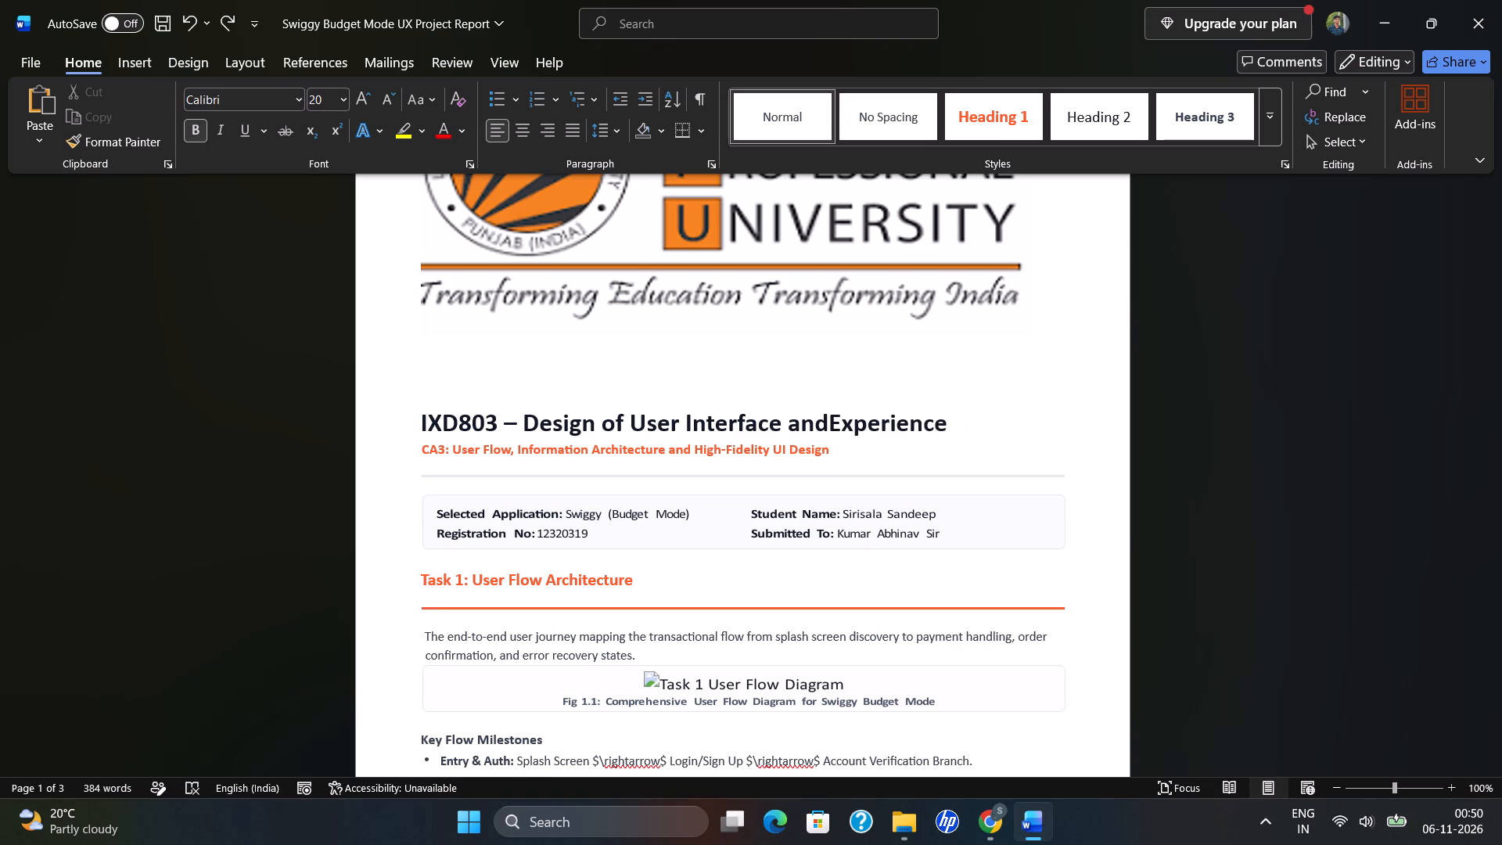
pyautogui.press('space')
pyautogui.press('space')
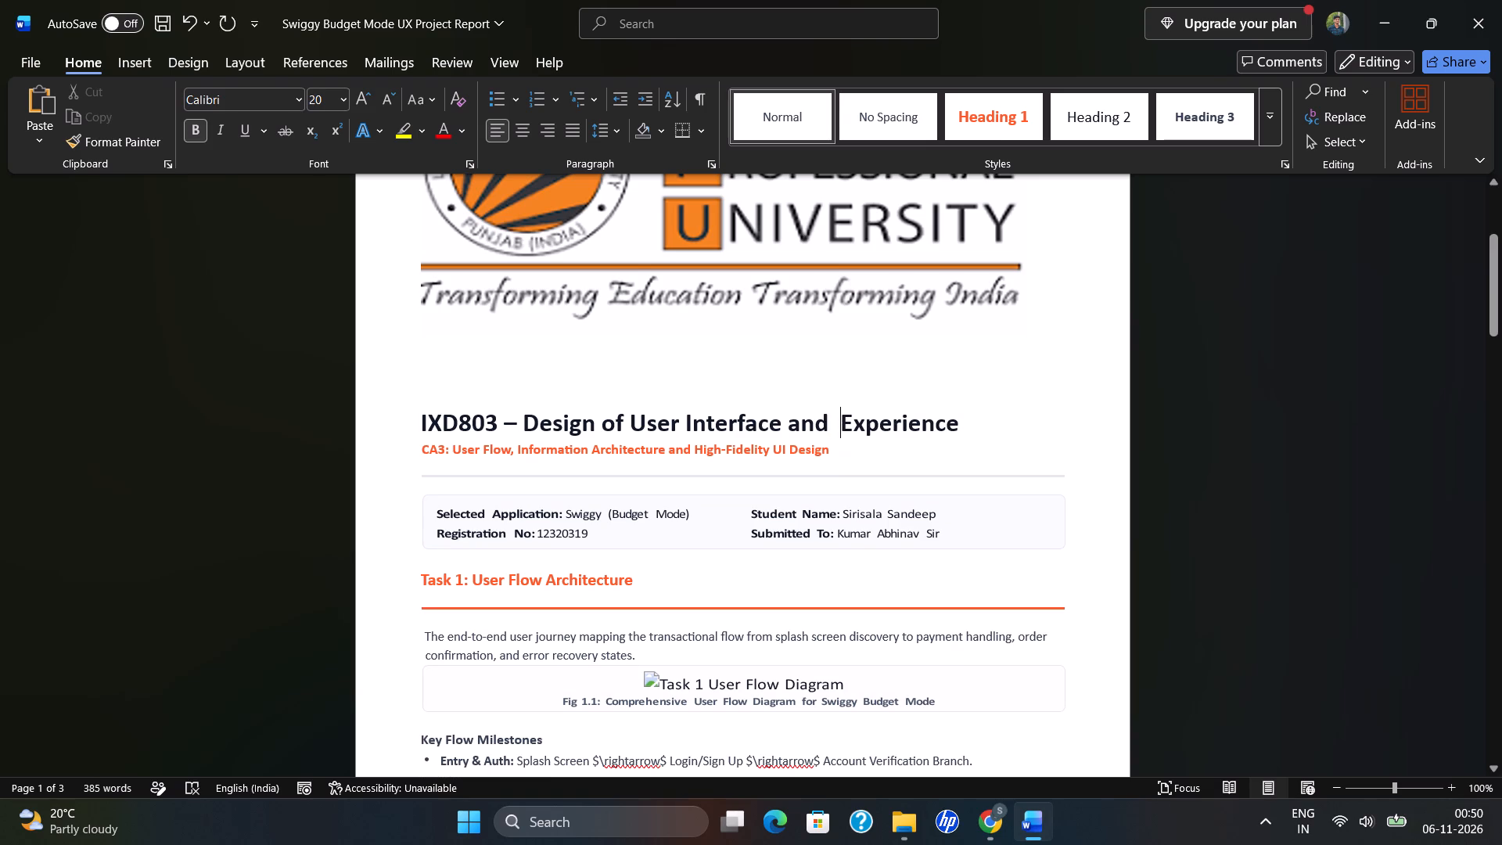
# Indent the orange CA3 subtitle line with leading spaces until it sits roughly centred on the page.
pyautogui.click(419, 445)
pyautogui.press('space')
pyautogui.press('space')
pyautogui.press('space')
pyautogui.press('space')
pyautogui.press('space')
pyautogui.press('space')
pyautogui.press('space')
pyautogui.press('space')
pyautogui.press('space')
pyautogui.press('space')
pyautogui.press('space')
pyautogui.press('space')
pyautogui.press('space')
pyautogui.press('space')
pyautogui.press('space')
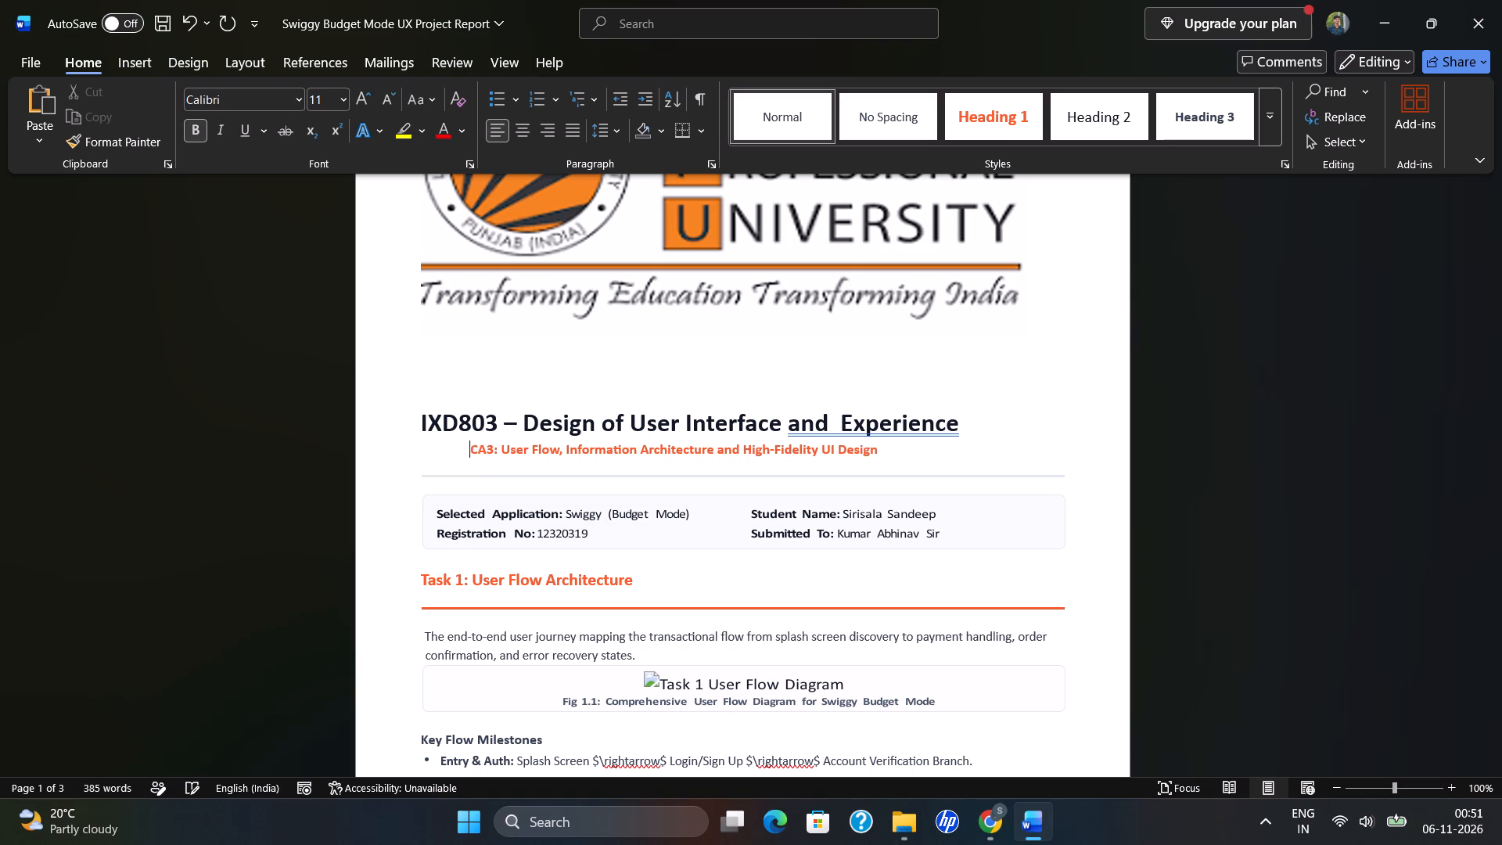
pyautogui.press('space')
pyautogui.press('space')
pyautogui.press('space')
pyautogui.press('space')
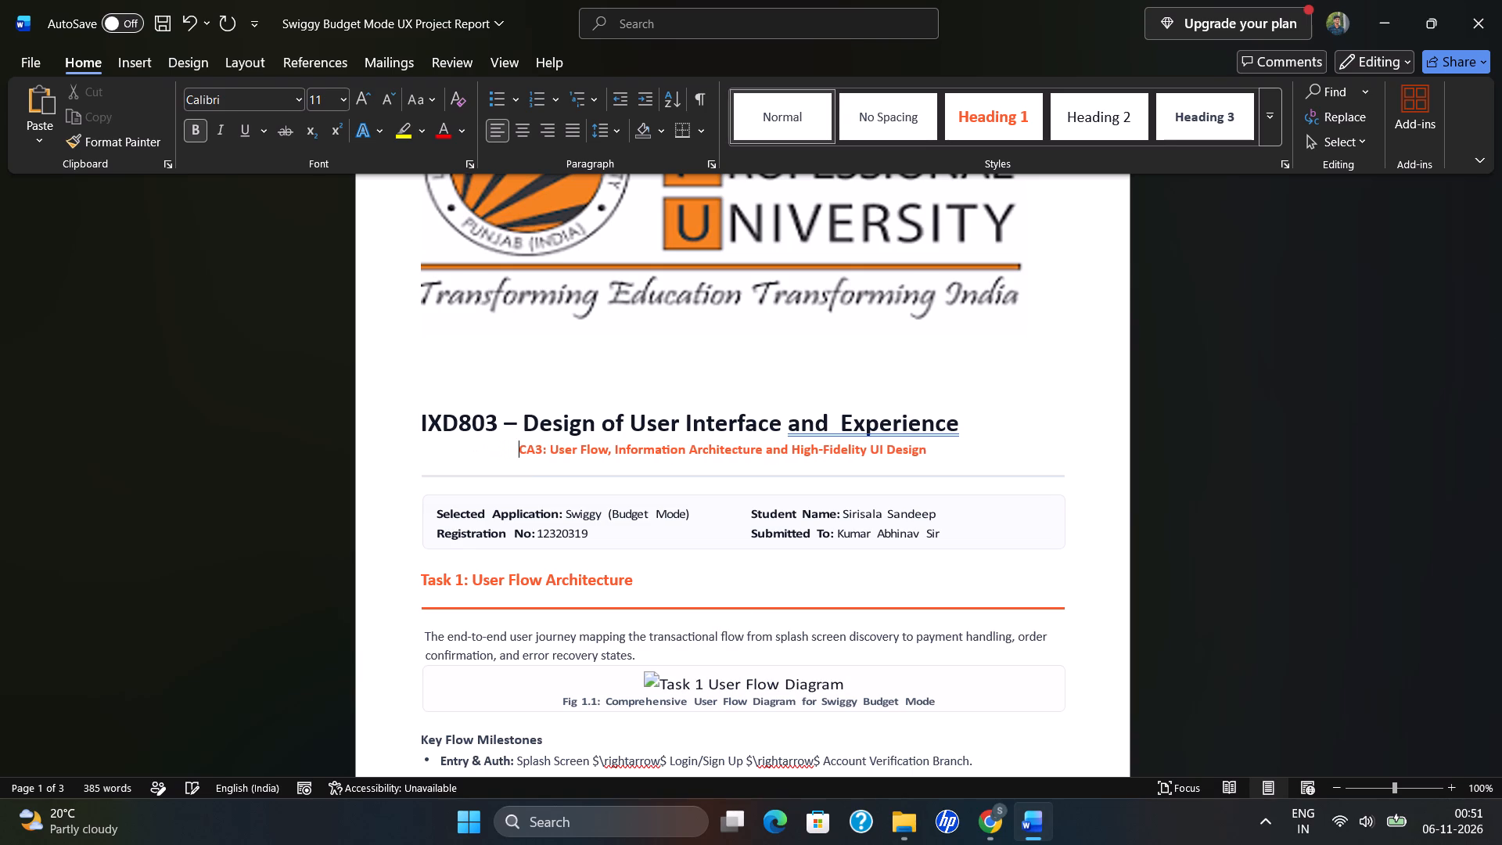
pyautogui.press('space')
# Indent the IXD803 title line with leading spaces until it sits roughly centred above the CA3 subtitle.
pyautogui.click(415, 415)
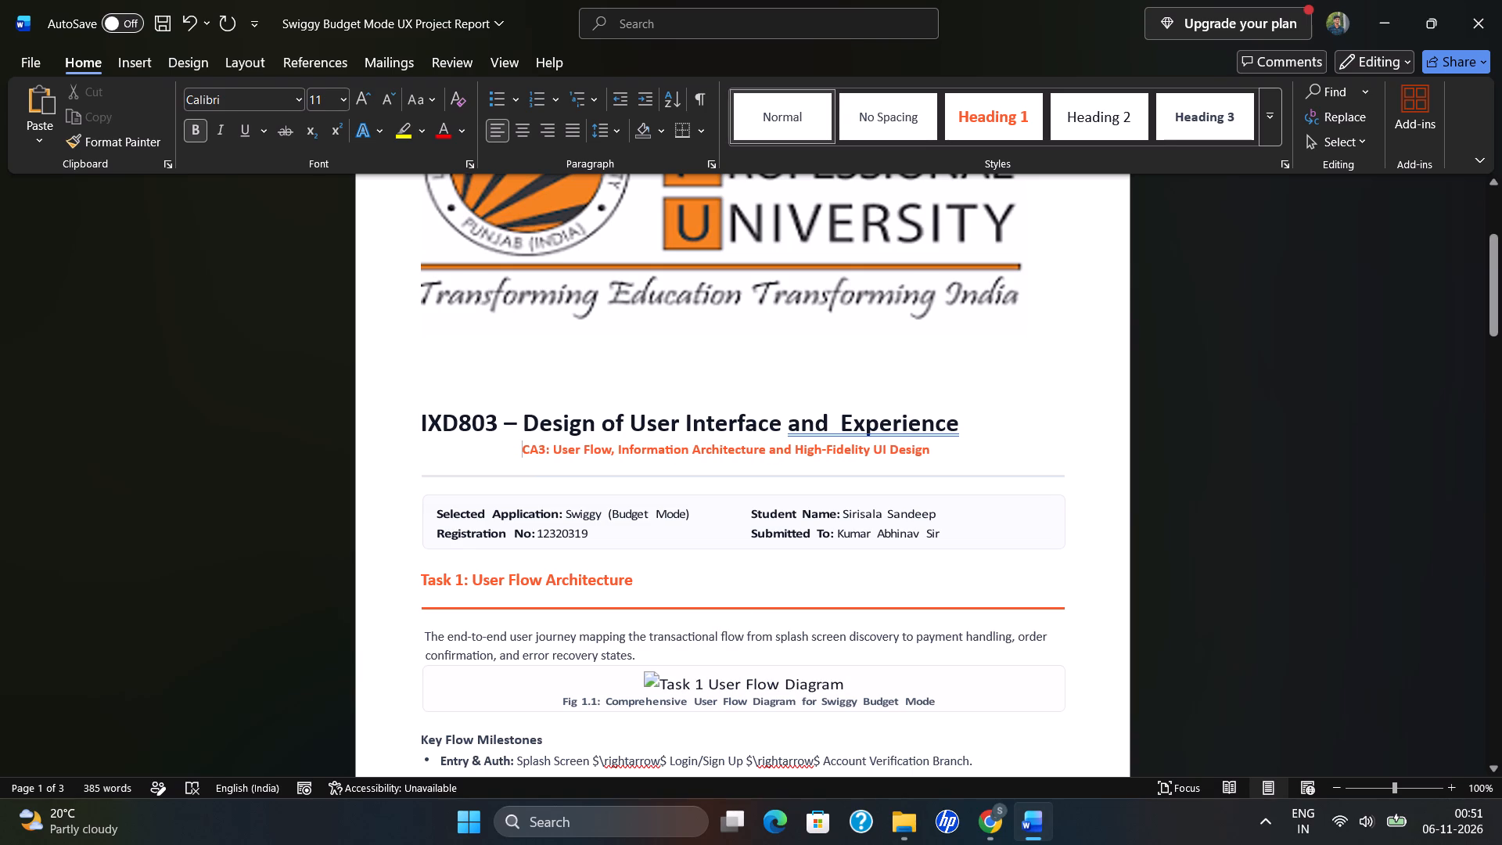
pyautogui.press('space')
pyautogui.press('space')
pyautogui.press('space')
pyautogui.press('space')
pyautogui.press('space')
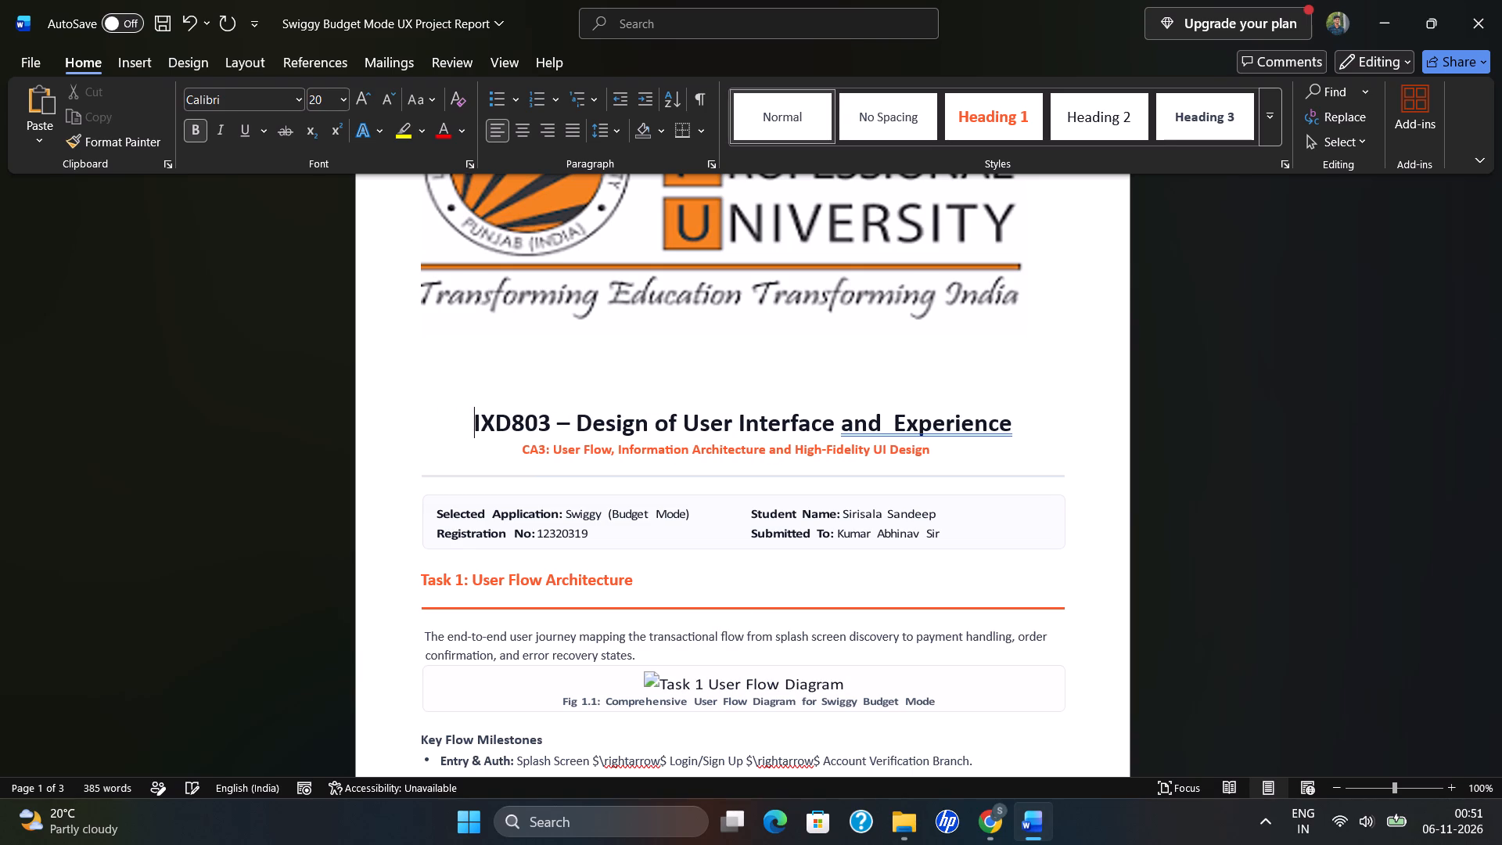
pyautogui.press('space')
pyautogui.press('space')
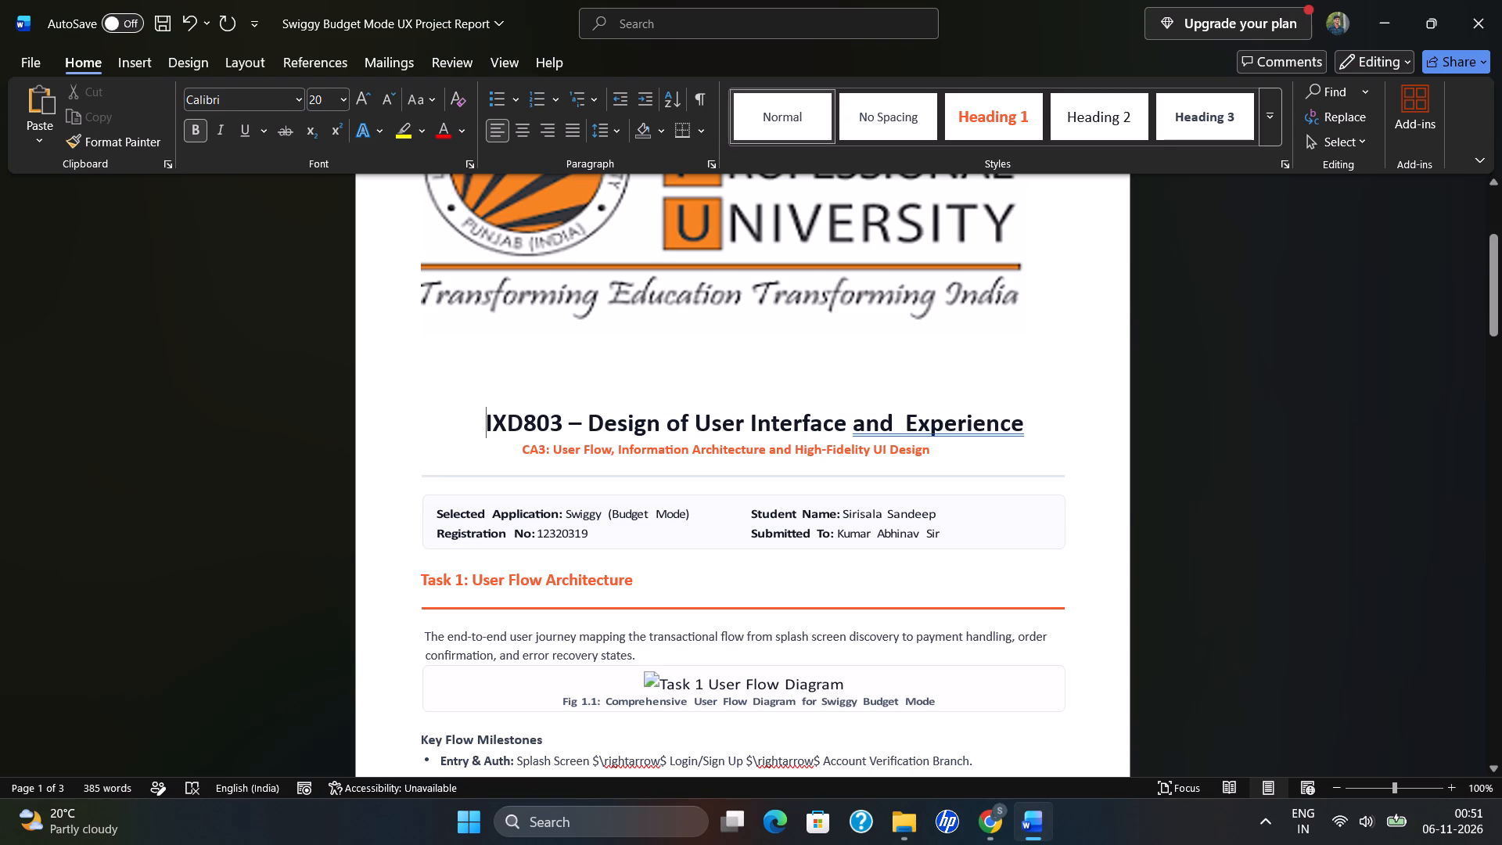
# Shift the orange CA3 subtitle line slightly further along with five more leading spaces so it centres under the IXD803 title.
pyautogui.click(492, 461)
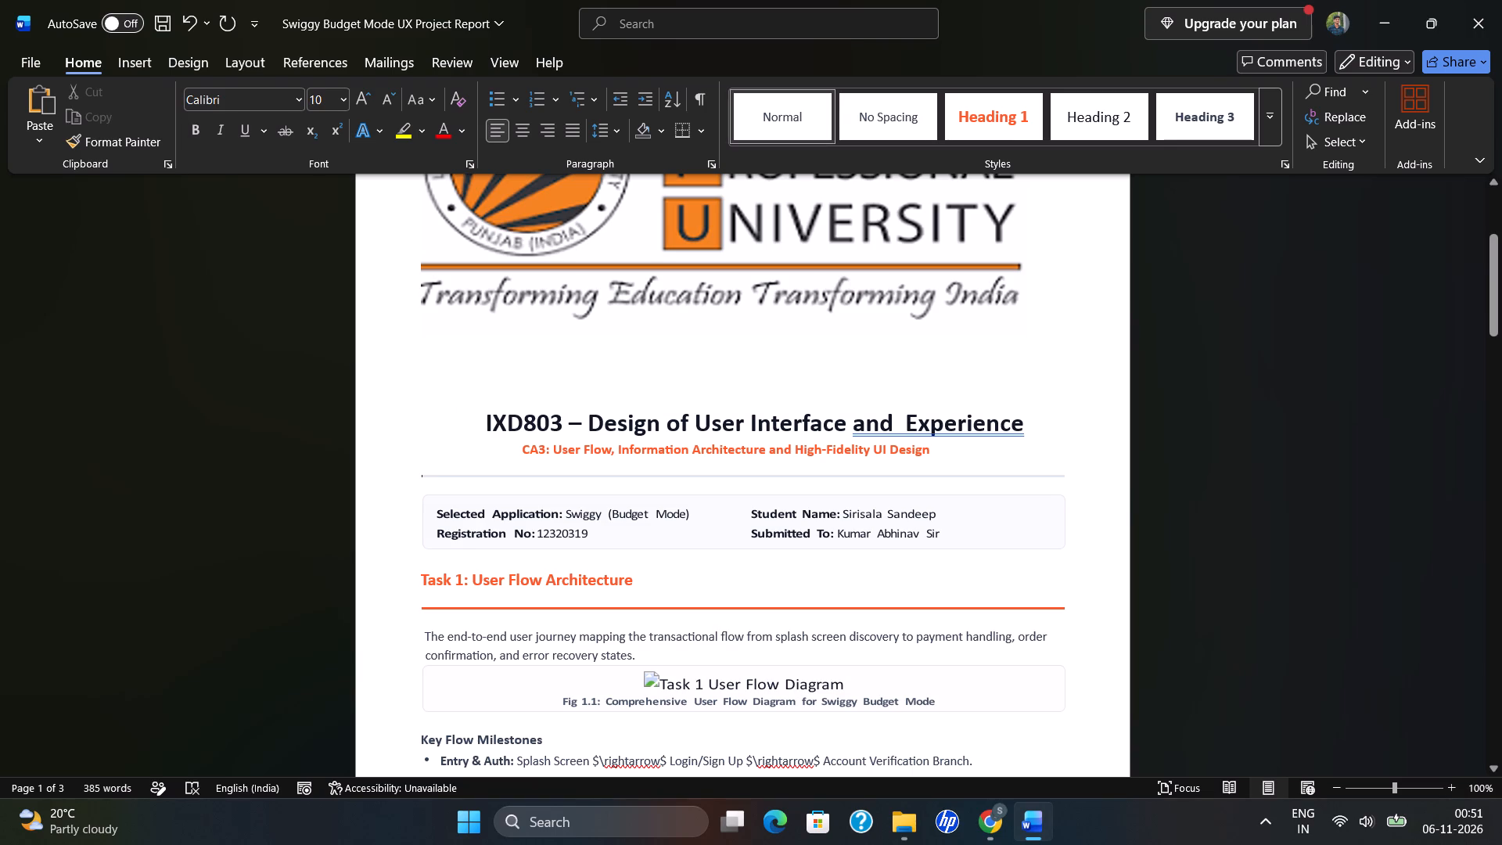
pyautogui.click(527, 451)
pyautogui.click(526, 451)
pyautogui.press('Left')
pyautogui.press('space')
pyautogui.press('space')
pyautogui.press('space')
pyautogui.press('space')
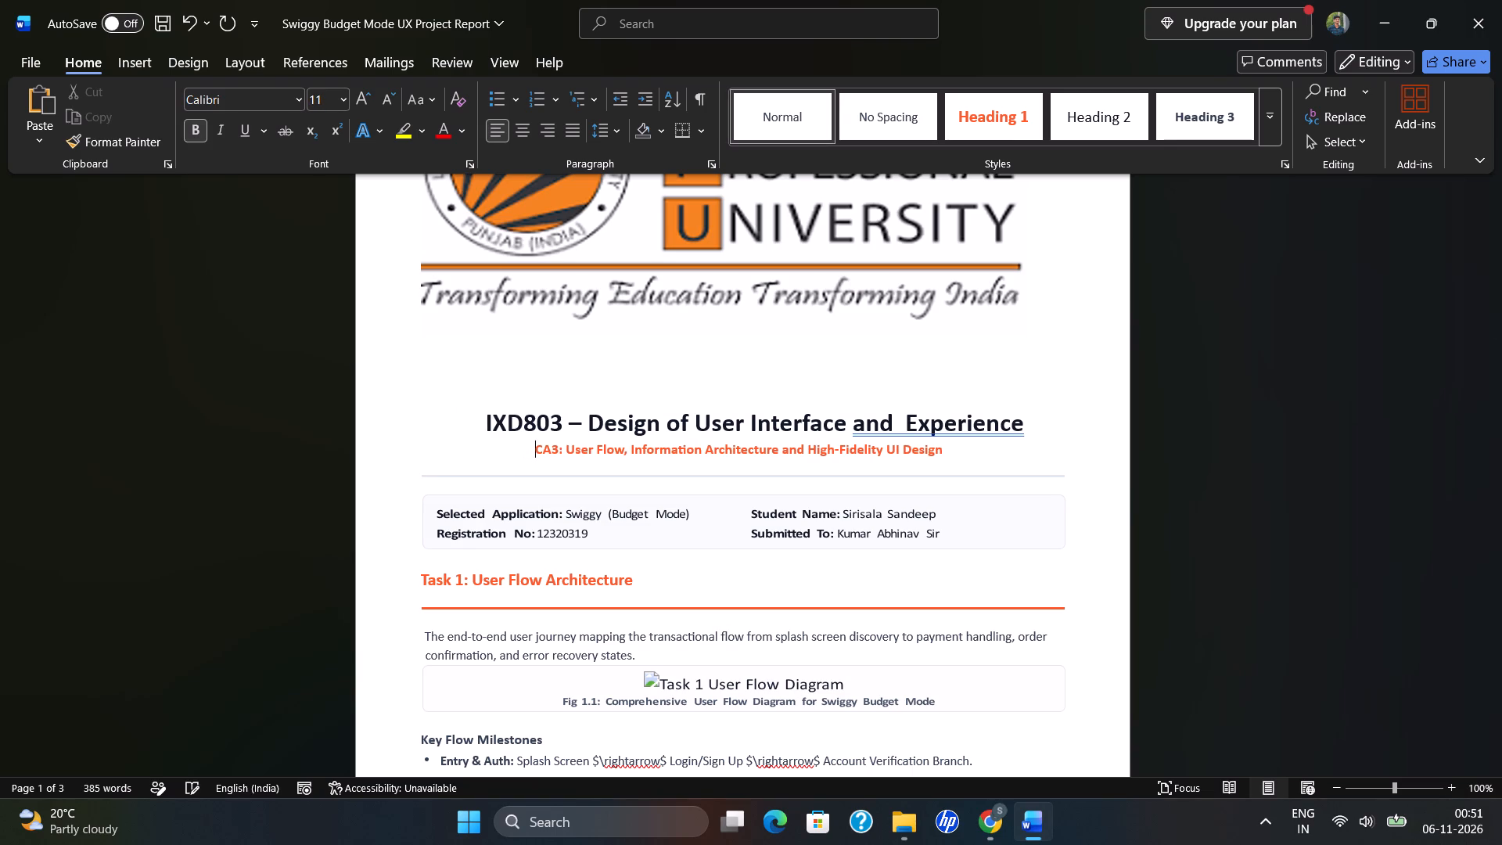
pyautogui.press('space')
# Resize the application and student details box below the subtitle, making it slightly wider and noticeably taller.
pyautogui.click(539, 530)
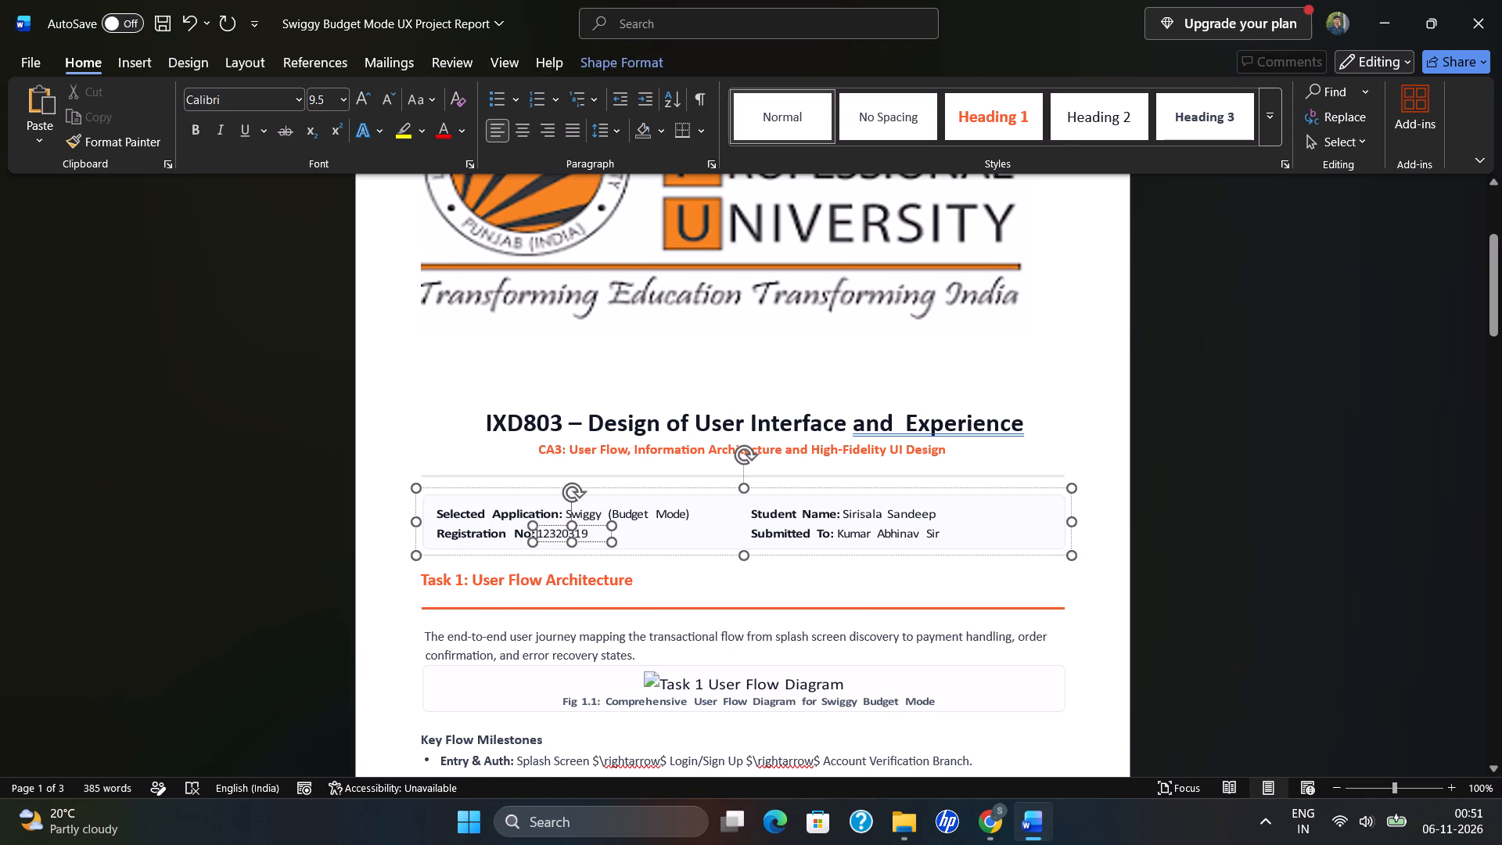
pyautogui.keyDown('ctrl'); pyautogui.scroll(1, 539, 530); pyautogui.keyUp('ctrl')
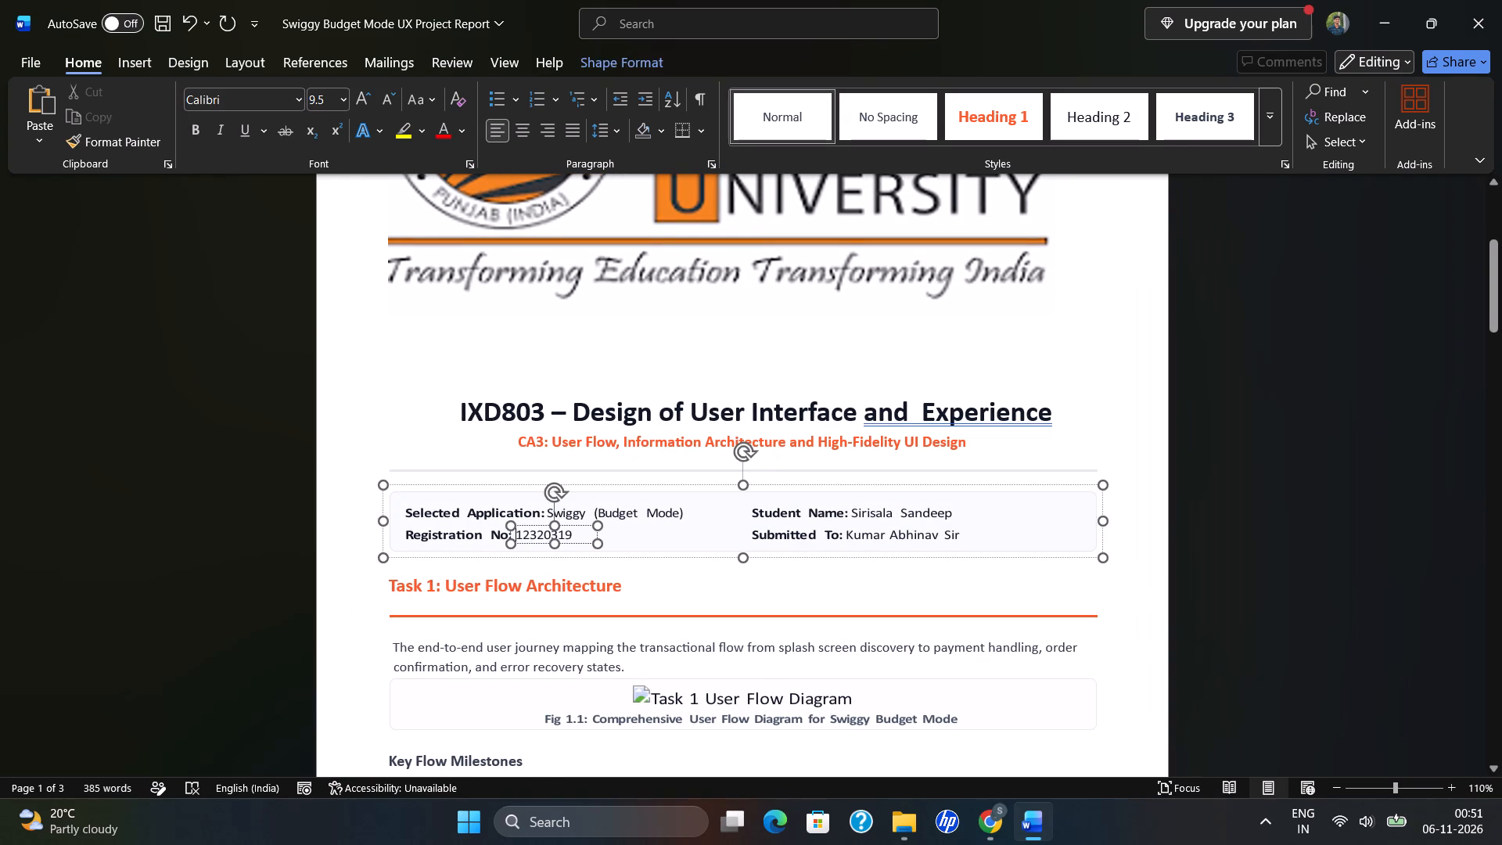
pyautogui.moveTo(1105, 518); pyautogui.dragTo(918, 524)
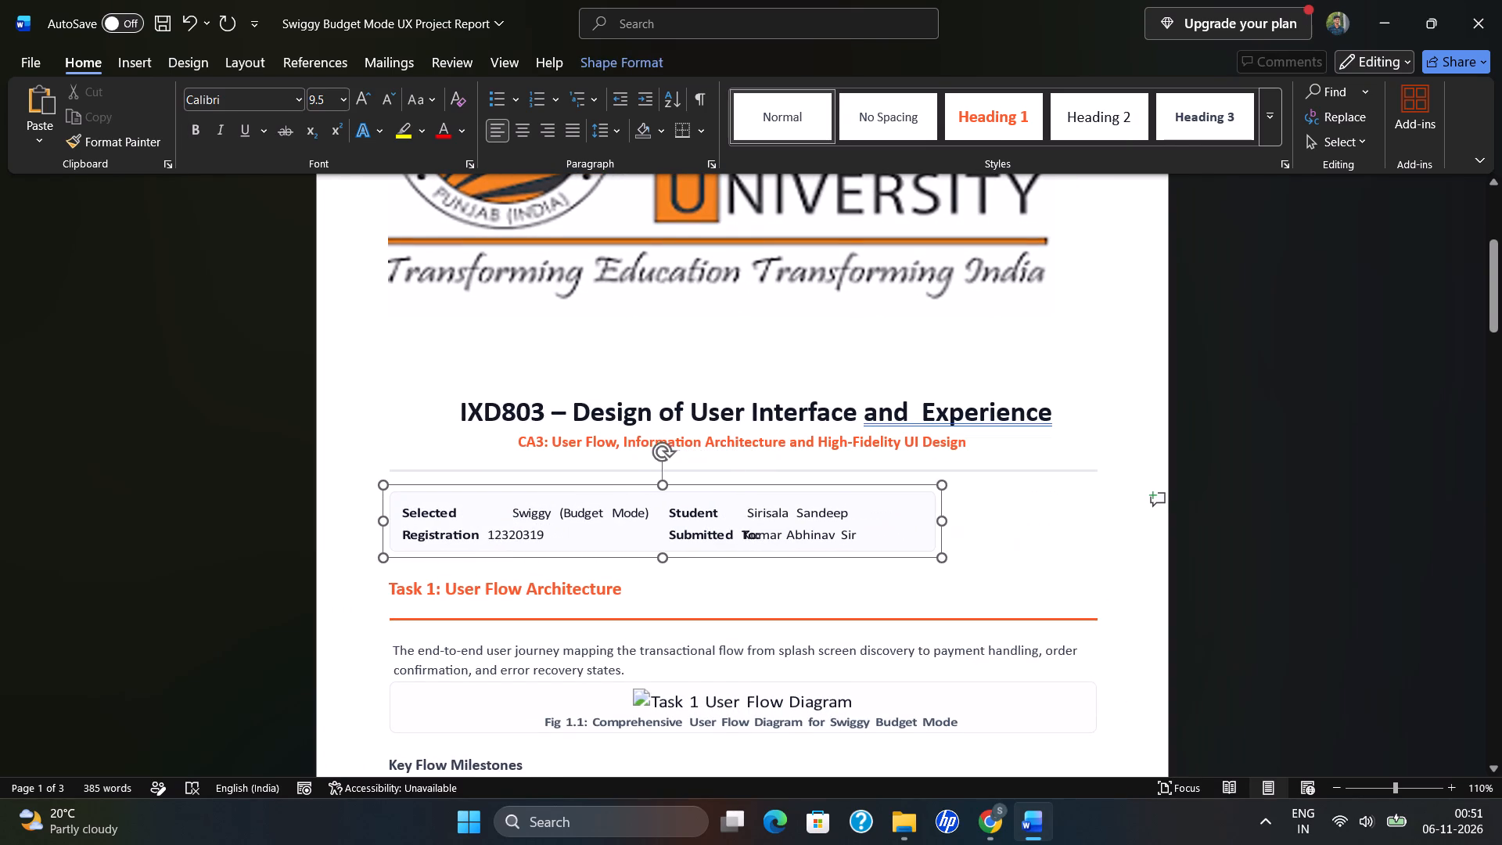
pyautogui.moveTo(918, 524); pyautogui.dragTo(706, 509)
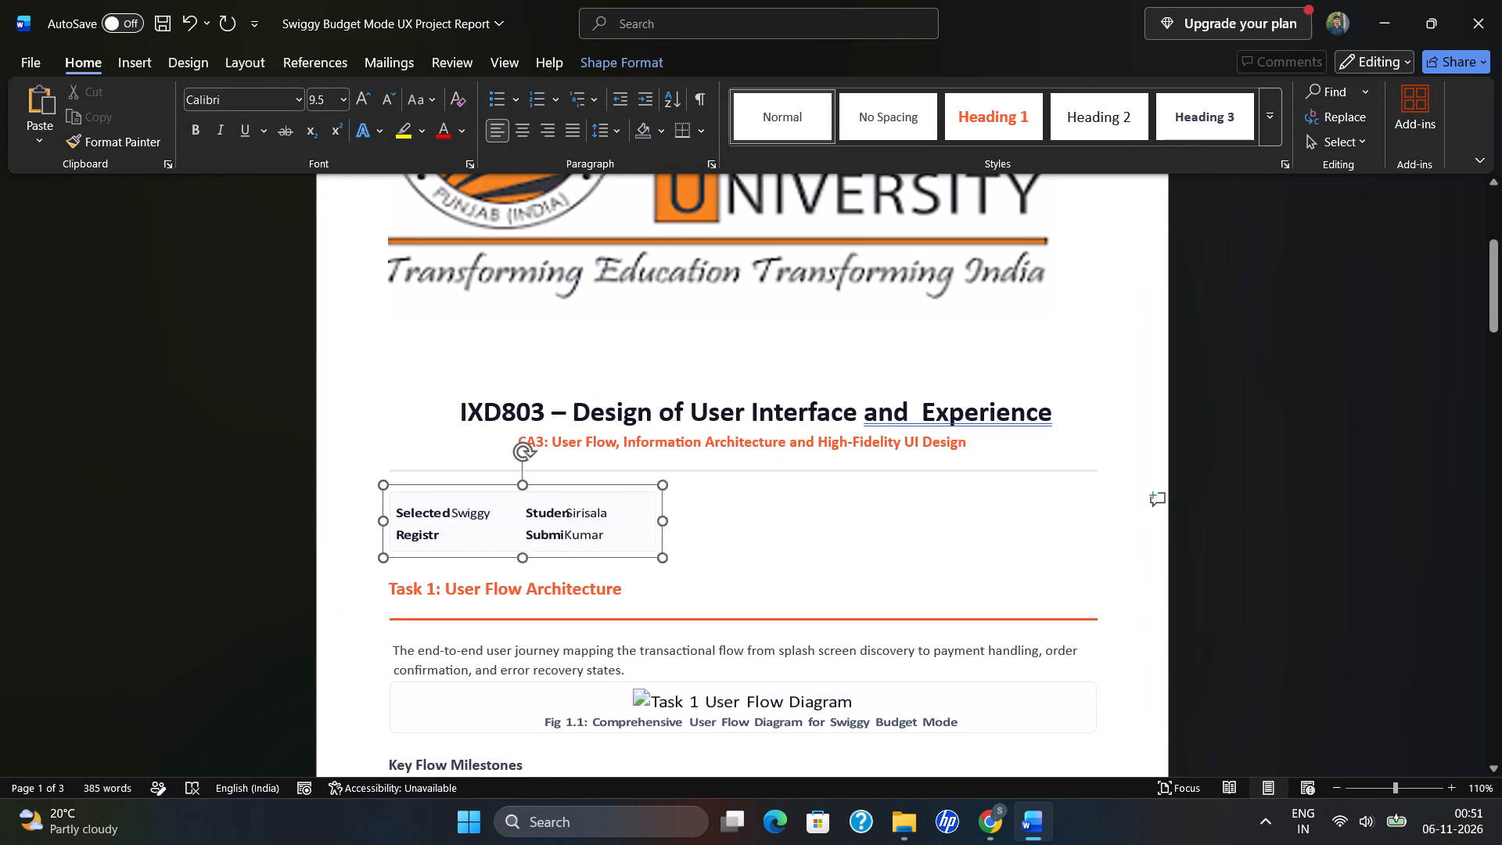
pyautogui.moveTo(706, 509); pyautogui.dragTo(1120, 520)
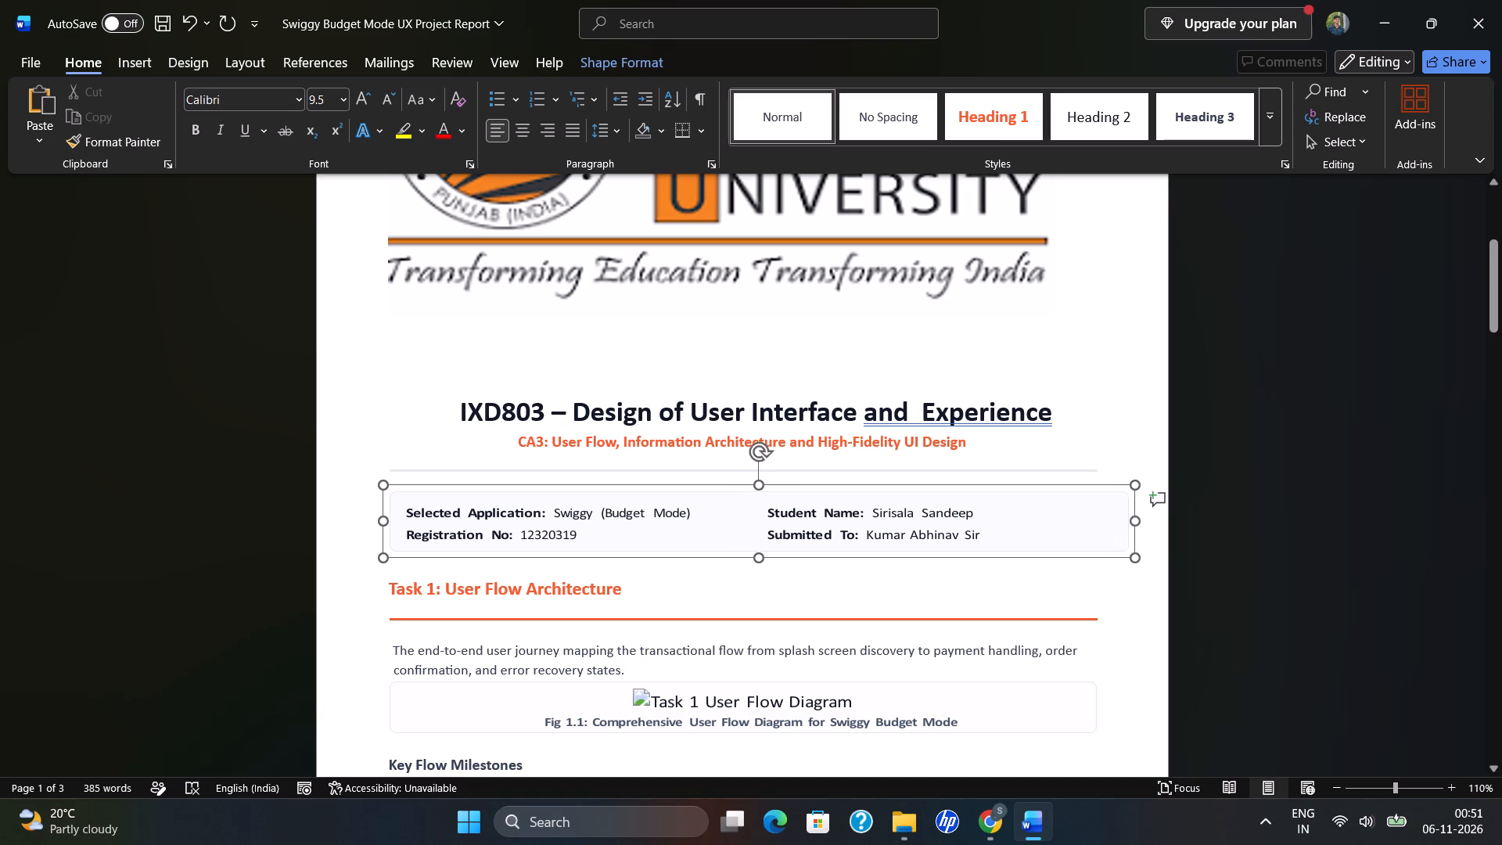
pyautogui.moveTo(1120, 520); pyautogui.dragTo(1117, 521)
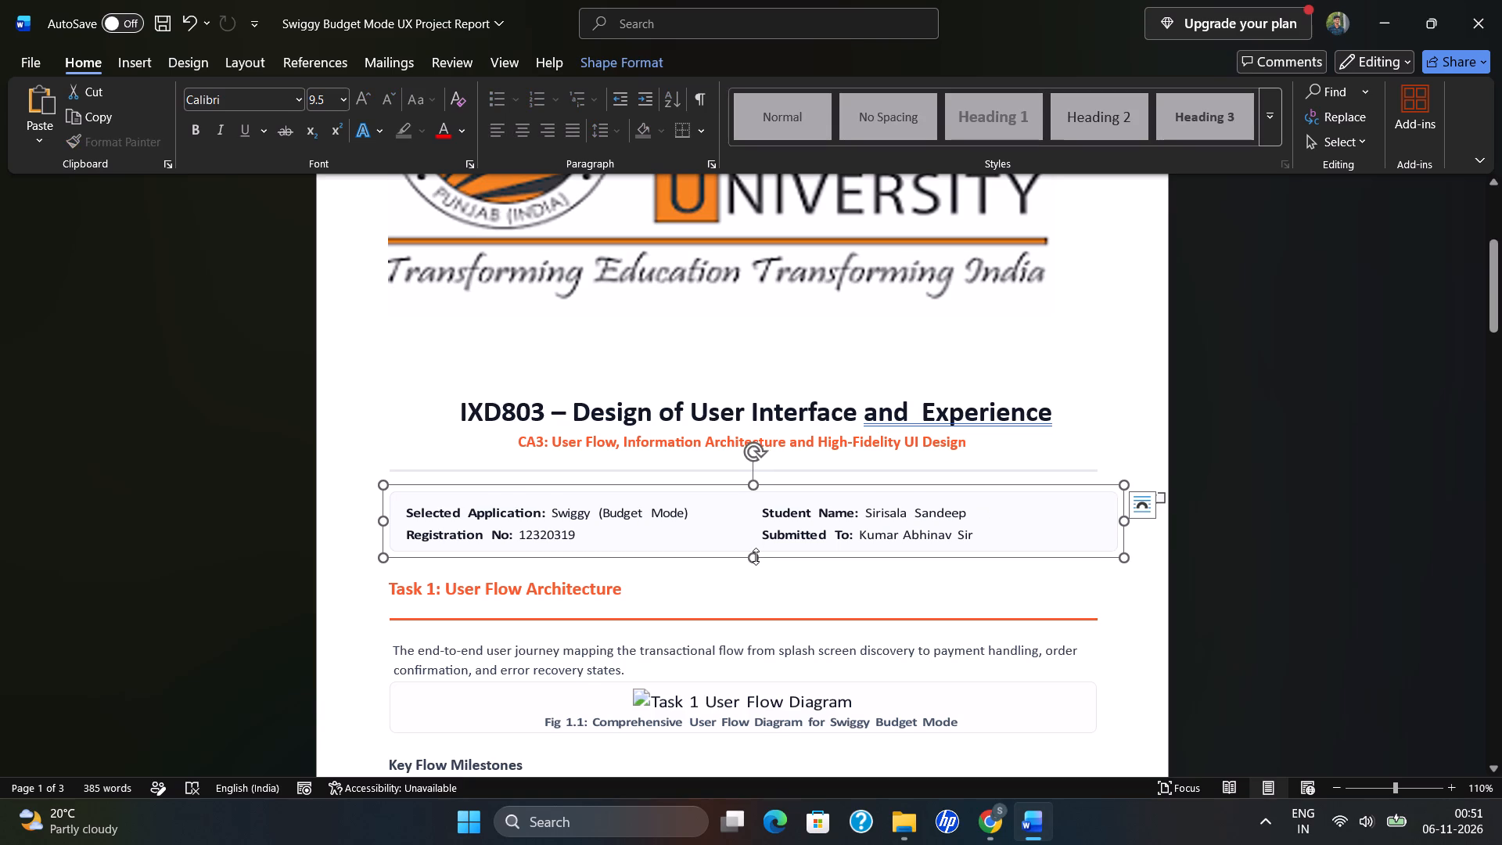
pyautogui.moveTo(756, 556); pyautogui.dragTo(760, 603)
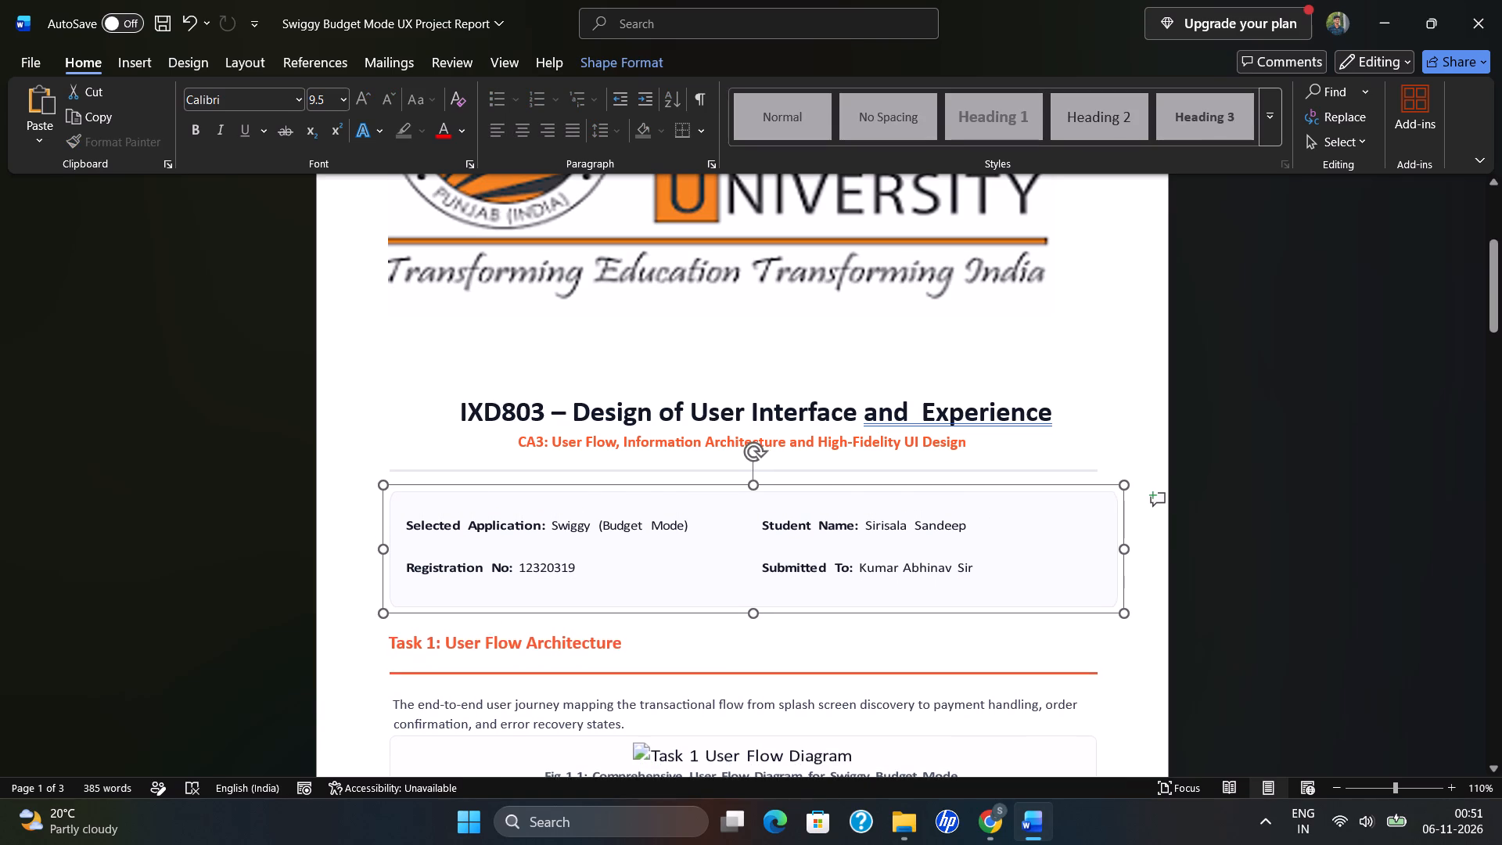
pyautogui.moveTo(760, 603); pyautogui.dragTo(760, 600)
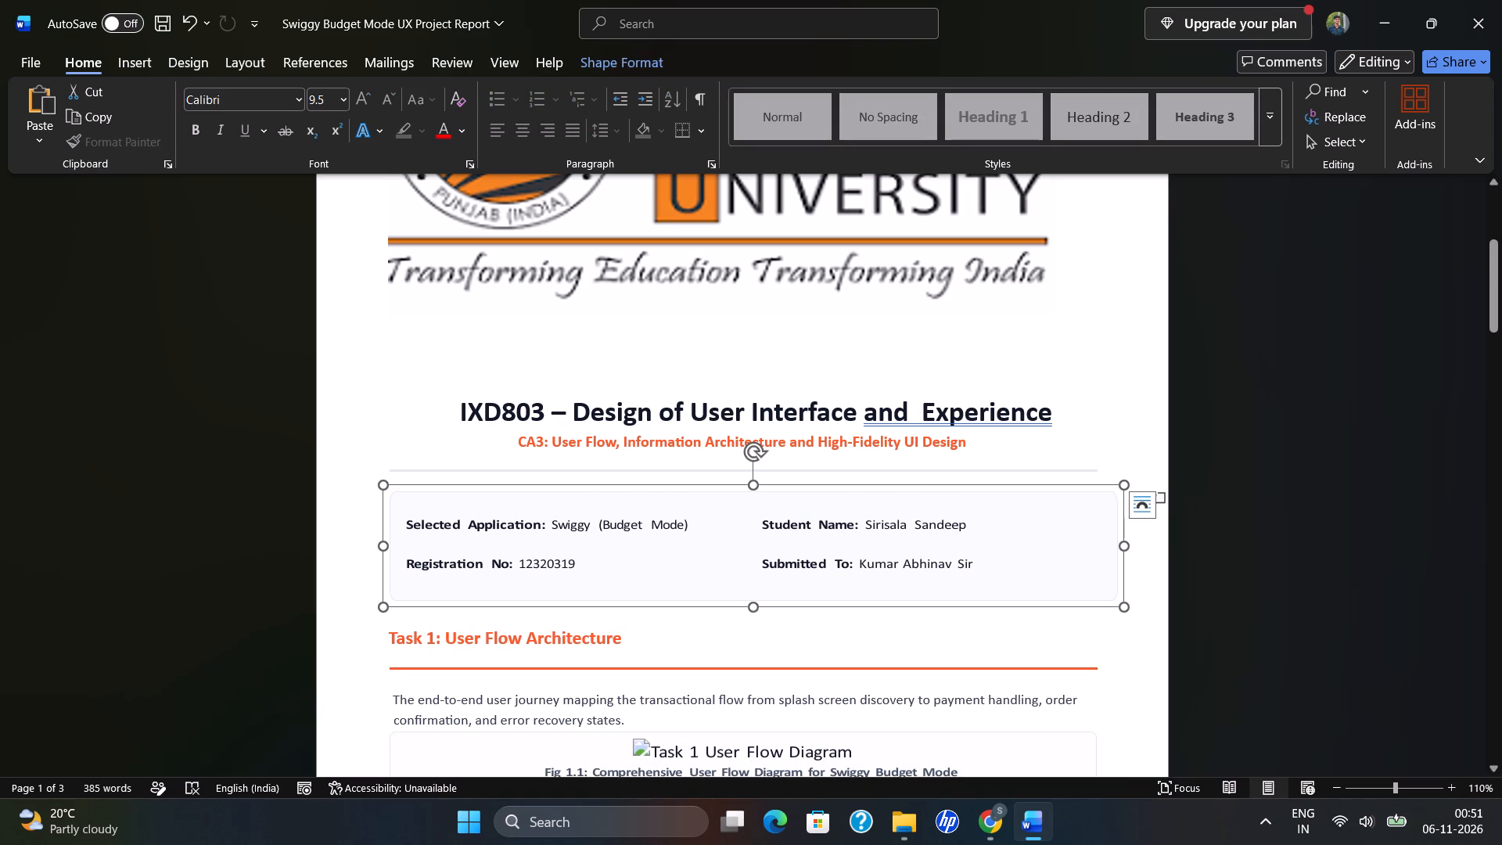
pyautogui.click(466, 394)
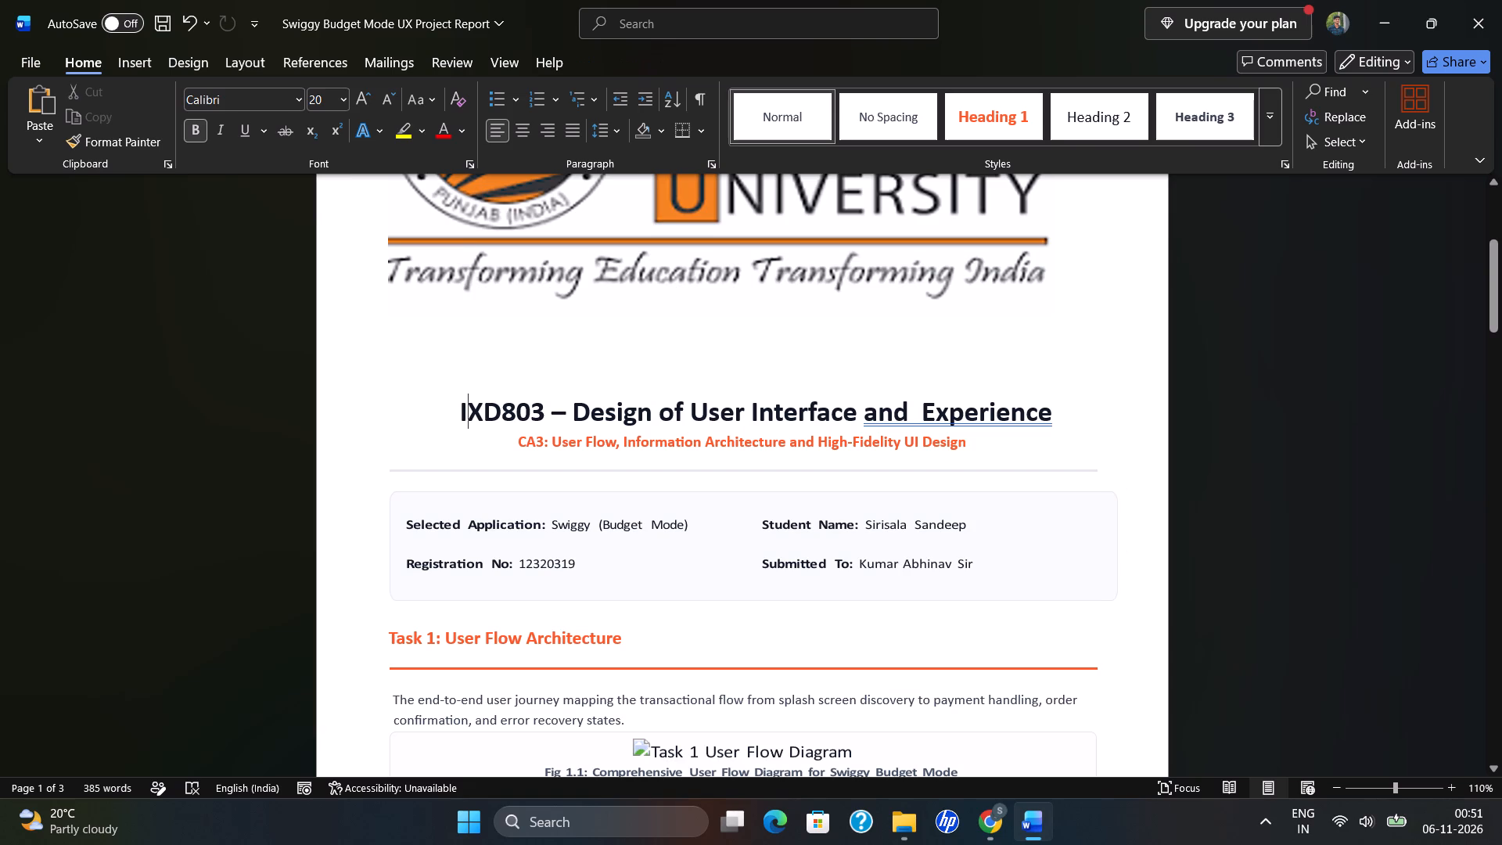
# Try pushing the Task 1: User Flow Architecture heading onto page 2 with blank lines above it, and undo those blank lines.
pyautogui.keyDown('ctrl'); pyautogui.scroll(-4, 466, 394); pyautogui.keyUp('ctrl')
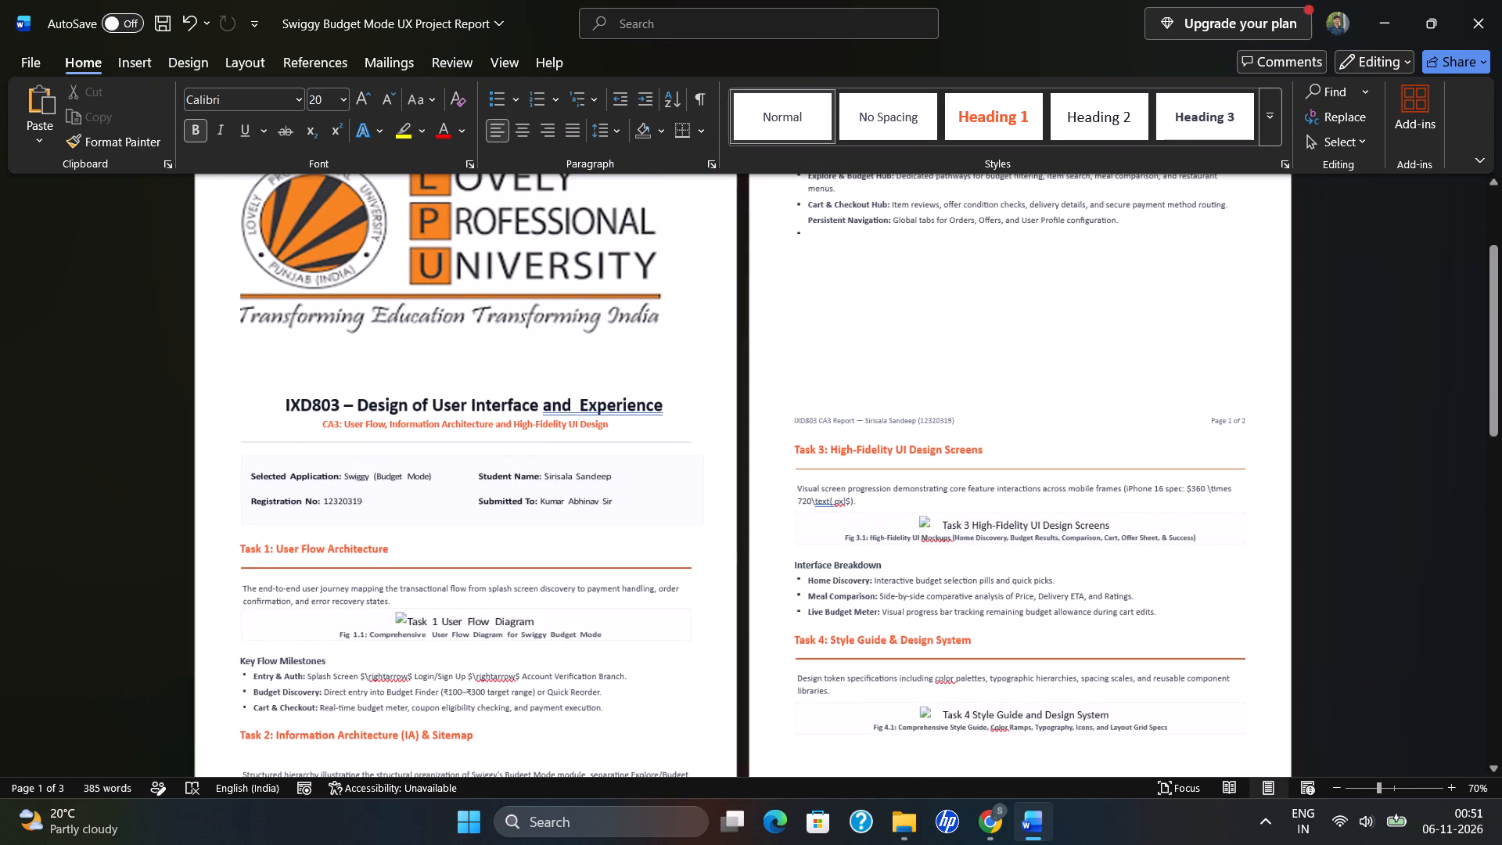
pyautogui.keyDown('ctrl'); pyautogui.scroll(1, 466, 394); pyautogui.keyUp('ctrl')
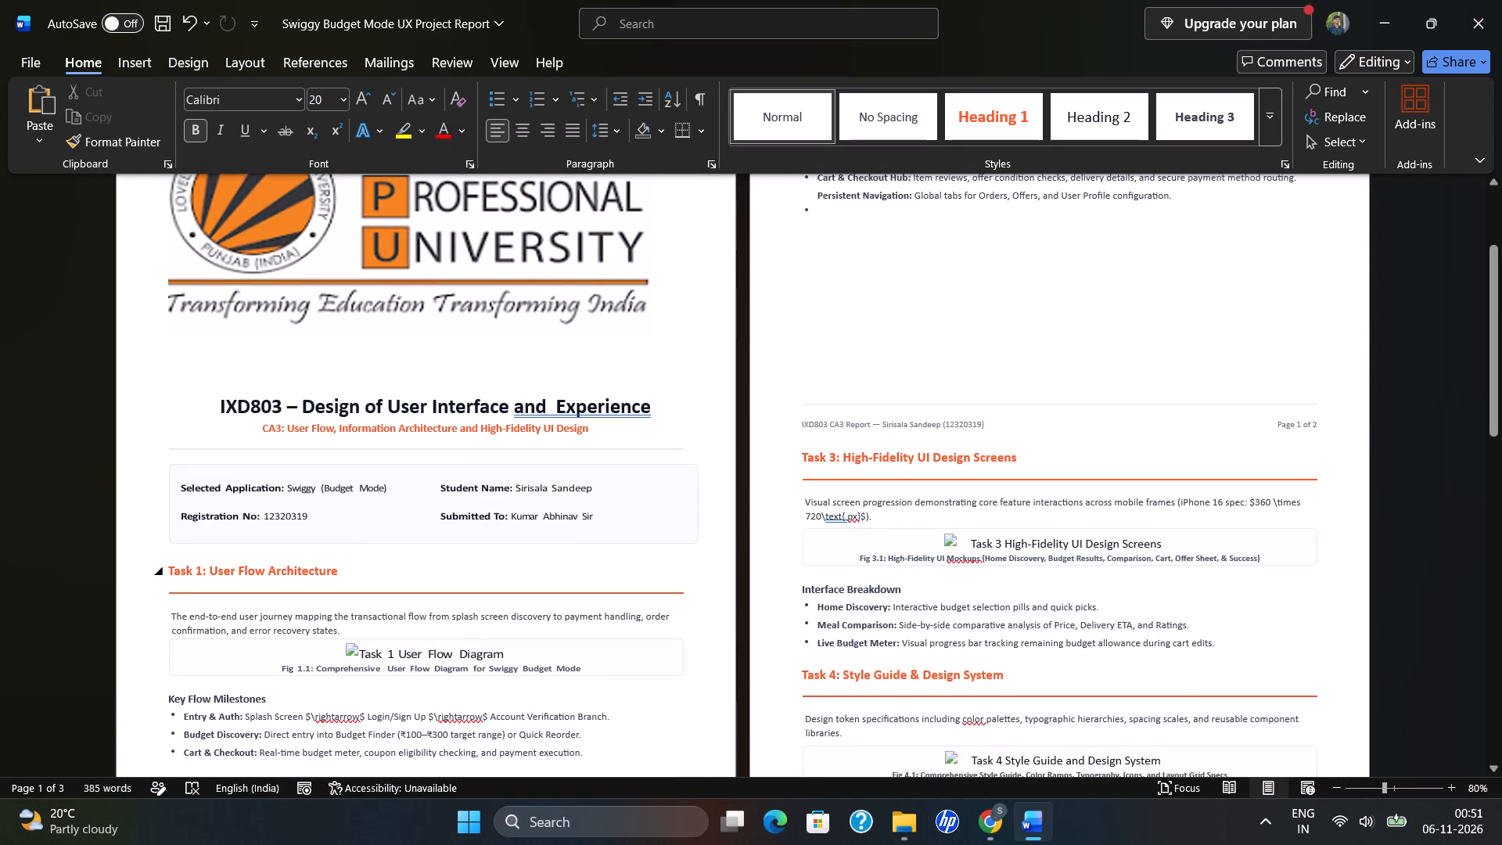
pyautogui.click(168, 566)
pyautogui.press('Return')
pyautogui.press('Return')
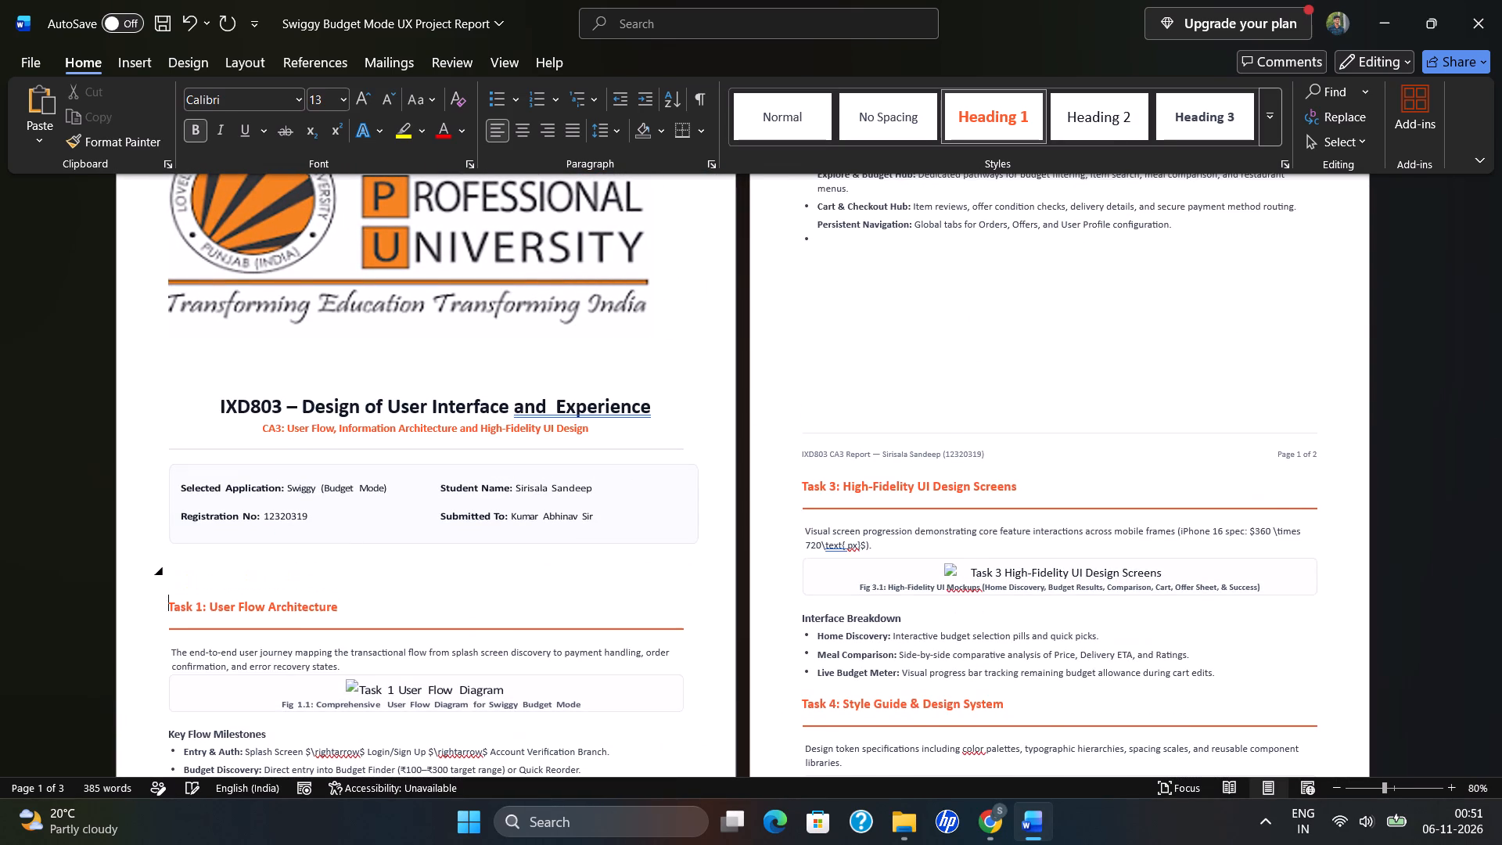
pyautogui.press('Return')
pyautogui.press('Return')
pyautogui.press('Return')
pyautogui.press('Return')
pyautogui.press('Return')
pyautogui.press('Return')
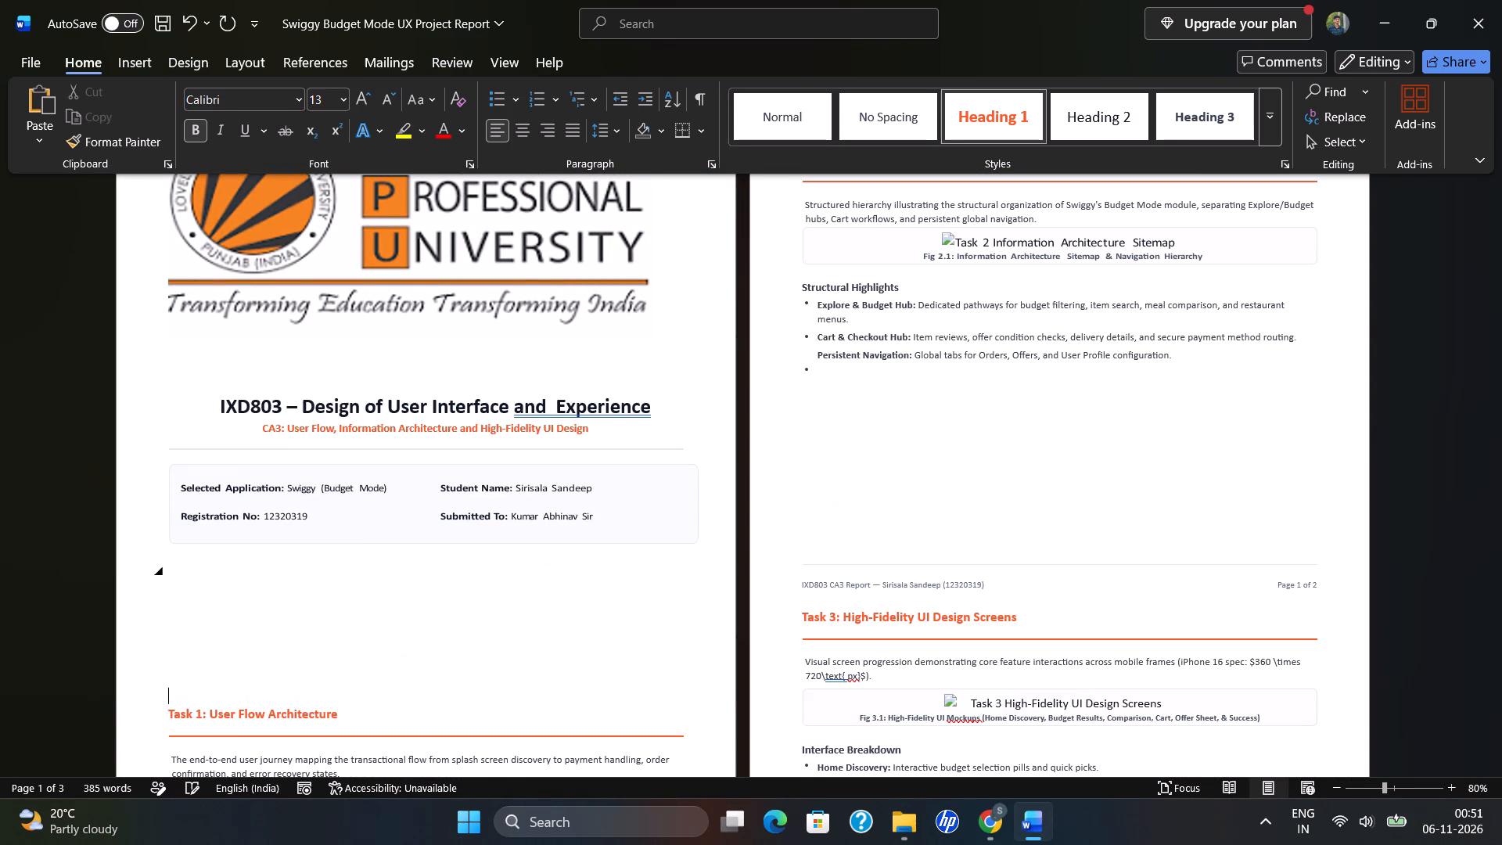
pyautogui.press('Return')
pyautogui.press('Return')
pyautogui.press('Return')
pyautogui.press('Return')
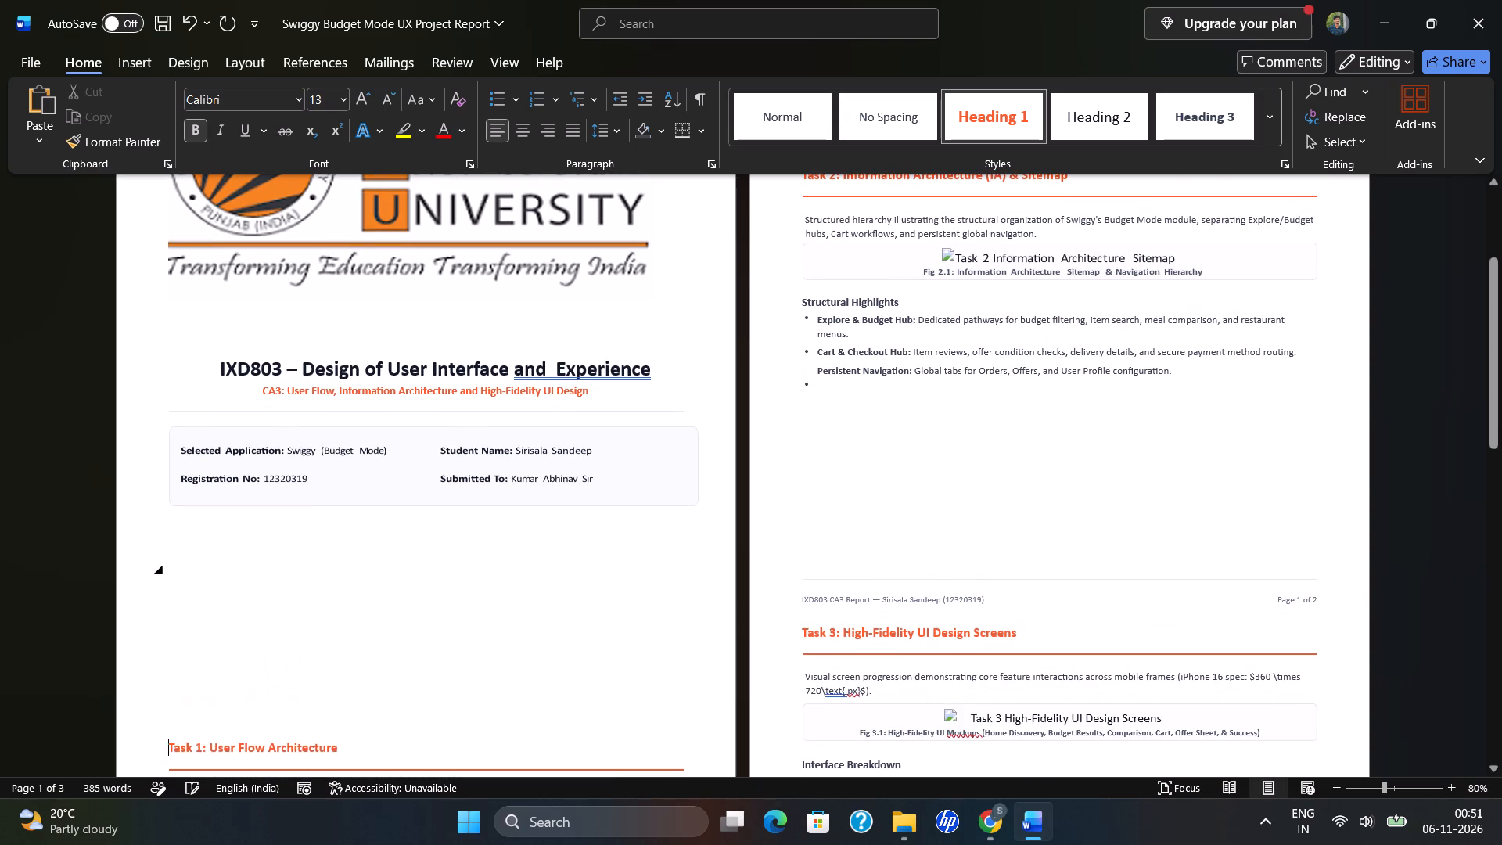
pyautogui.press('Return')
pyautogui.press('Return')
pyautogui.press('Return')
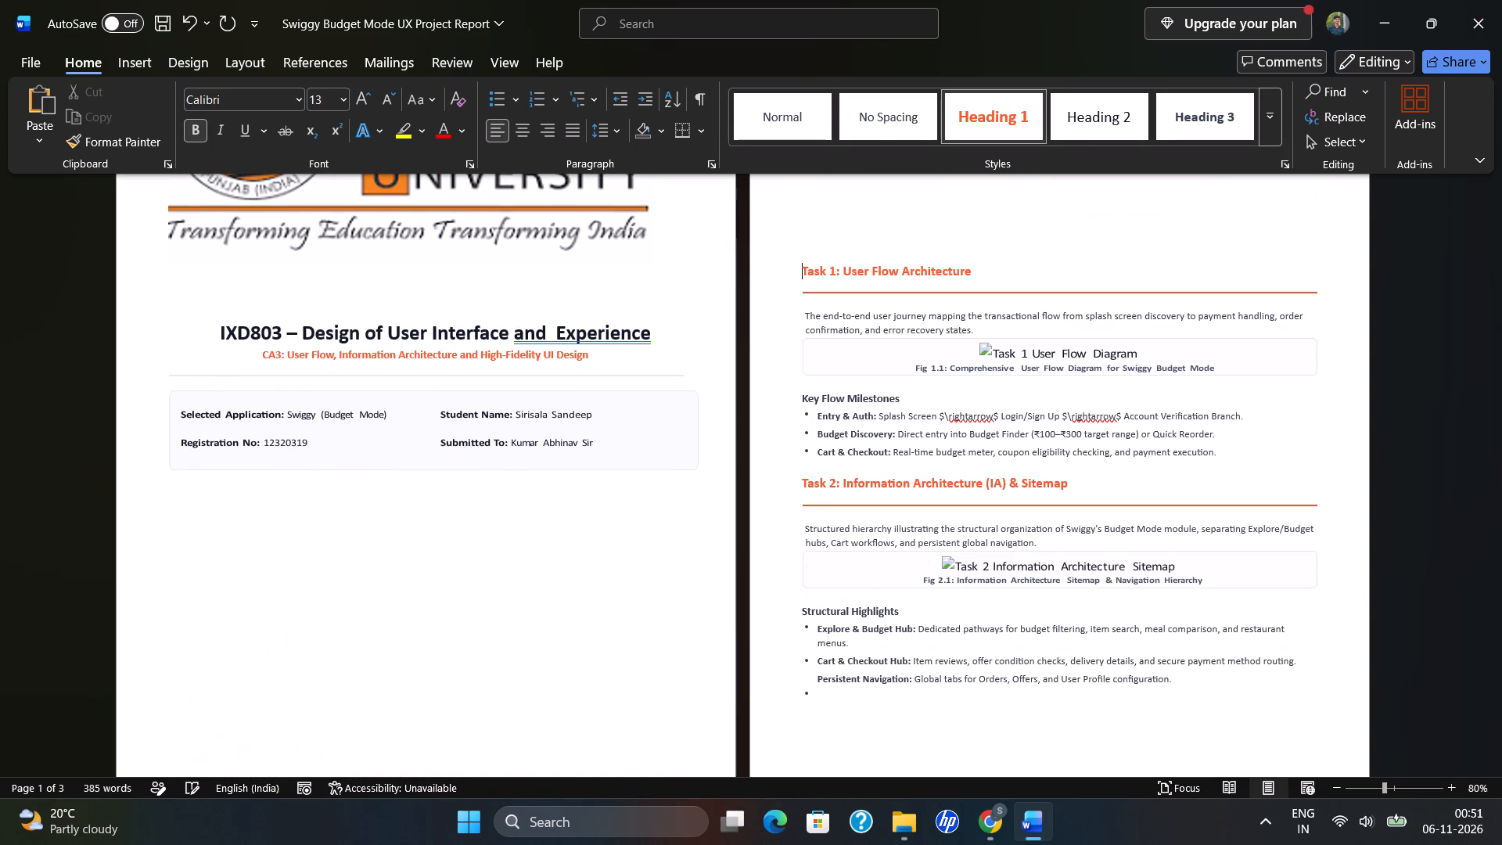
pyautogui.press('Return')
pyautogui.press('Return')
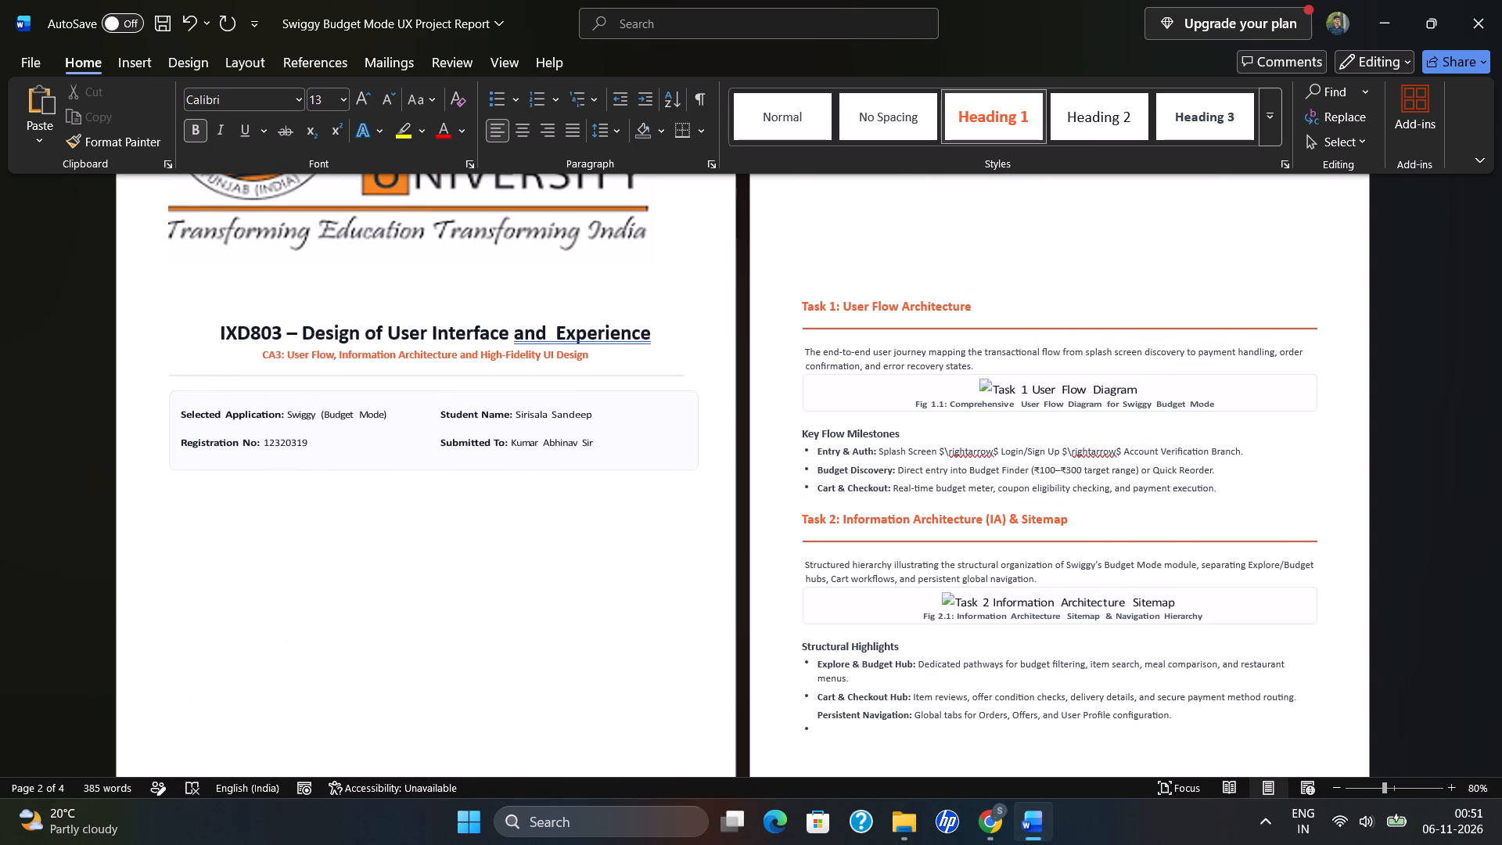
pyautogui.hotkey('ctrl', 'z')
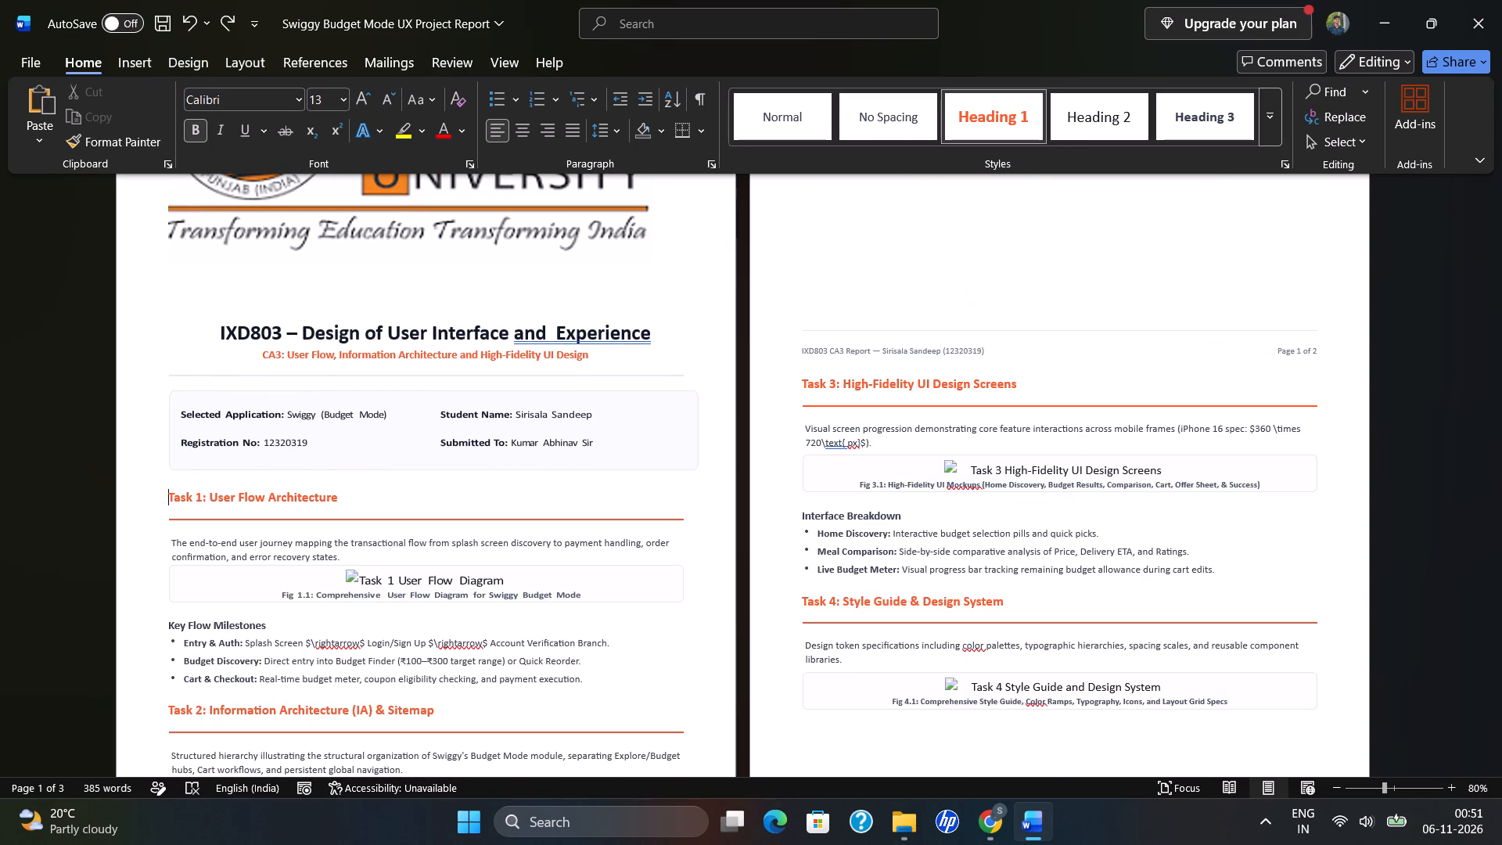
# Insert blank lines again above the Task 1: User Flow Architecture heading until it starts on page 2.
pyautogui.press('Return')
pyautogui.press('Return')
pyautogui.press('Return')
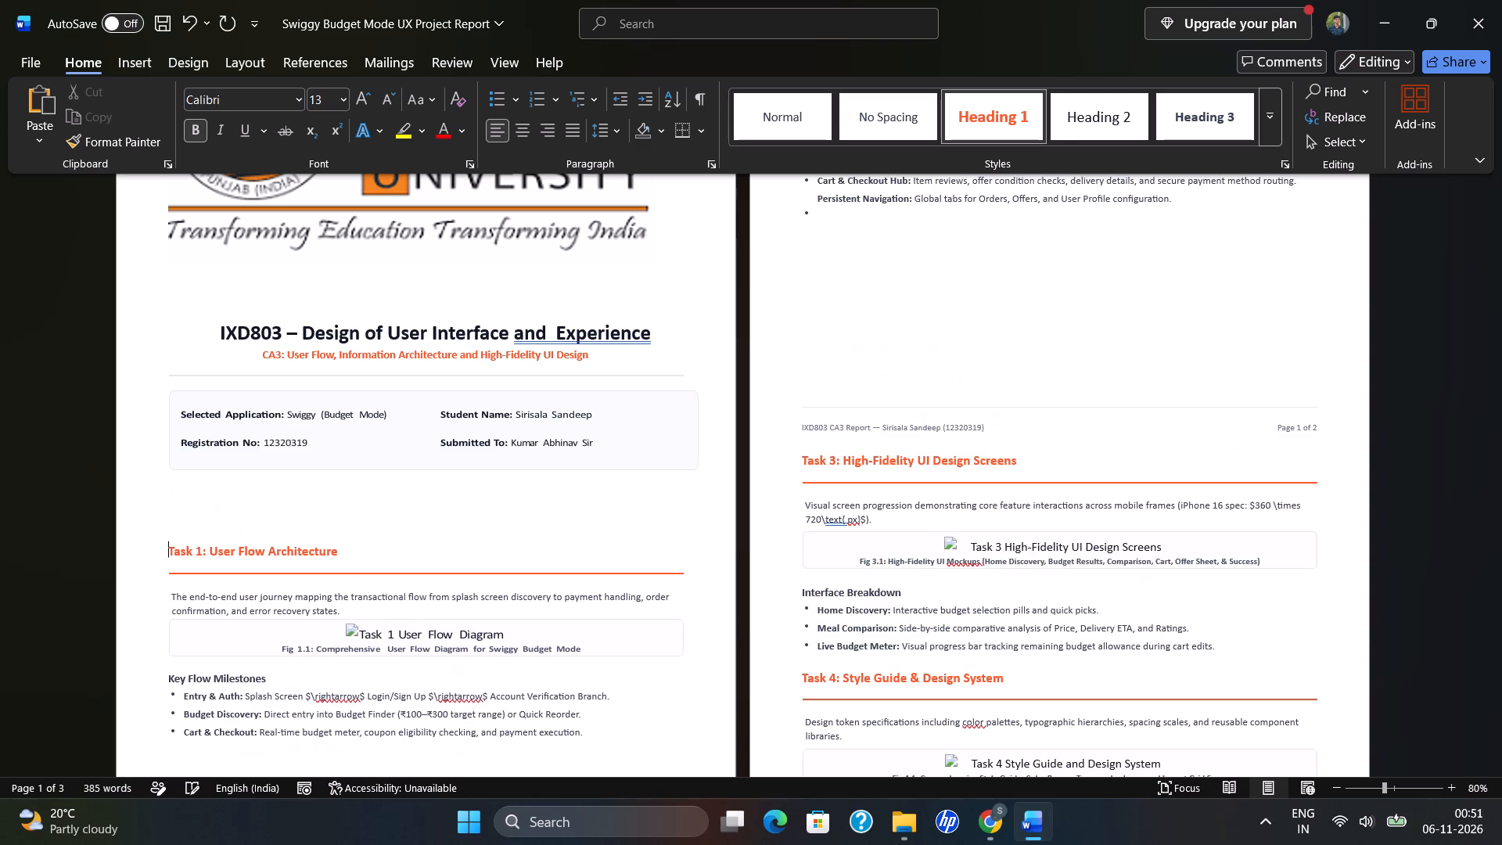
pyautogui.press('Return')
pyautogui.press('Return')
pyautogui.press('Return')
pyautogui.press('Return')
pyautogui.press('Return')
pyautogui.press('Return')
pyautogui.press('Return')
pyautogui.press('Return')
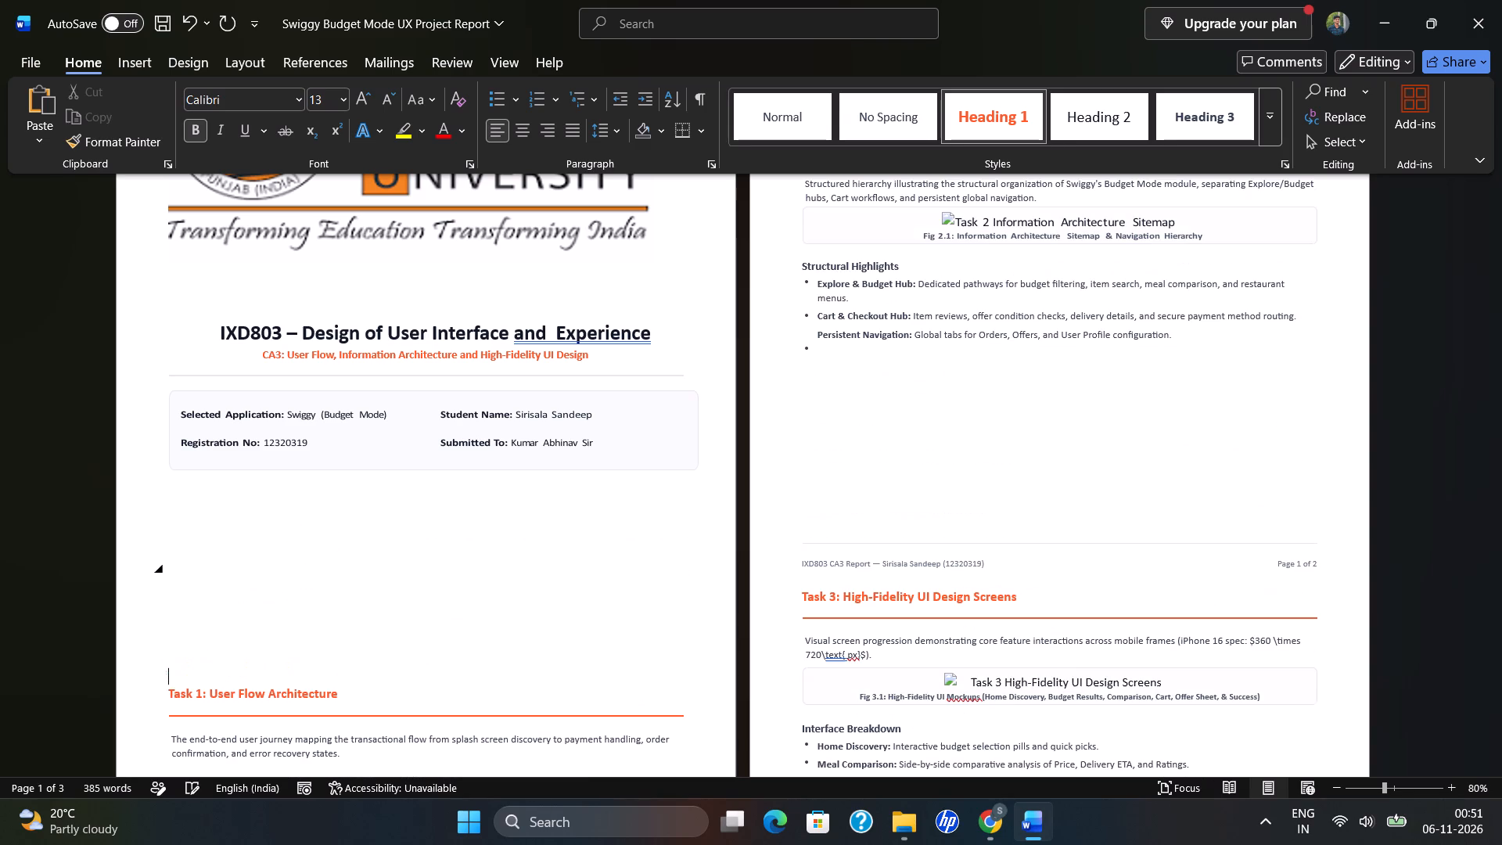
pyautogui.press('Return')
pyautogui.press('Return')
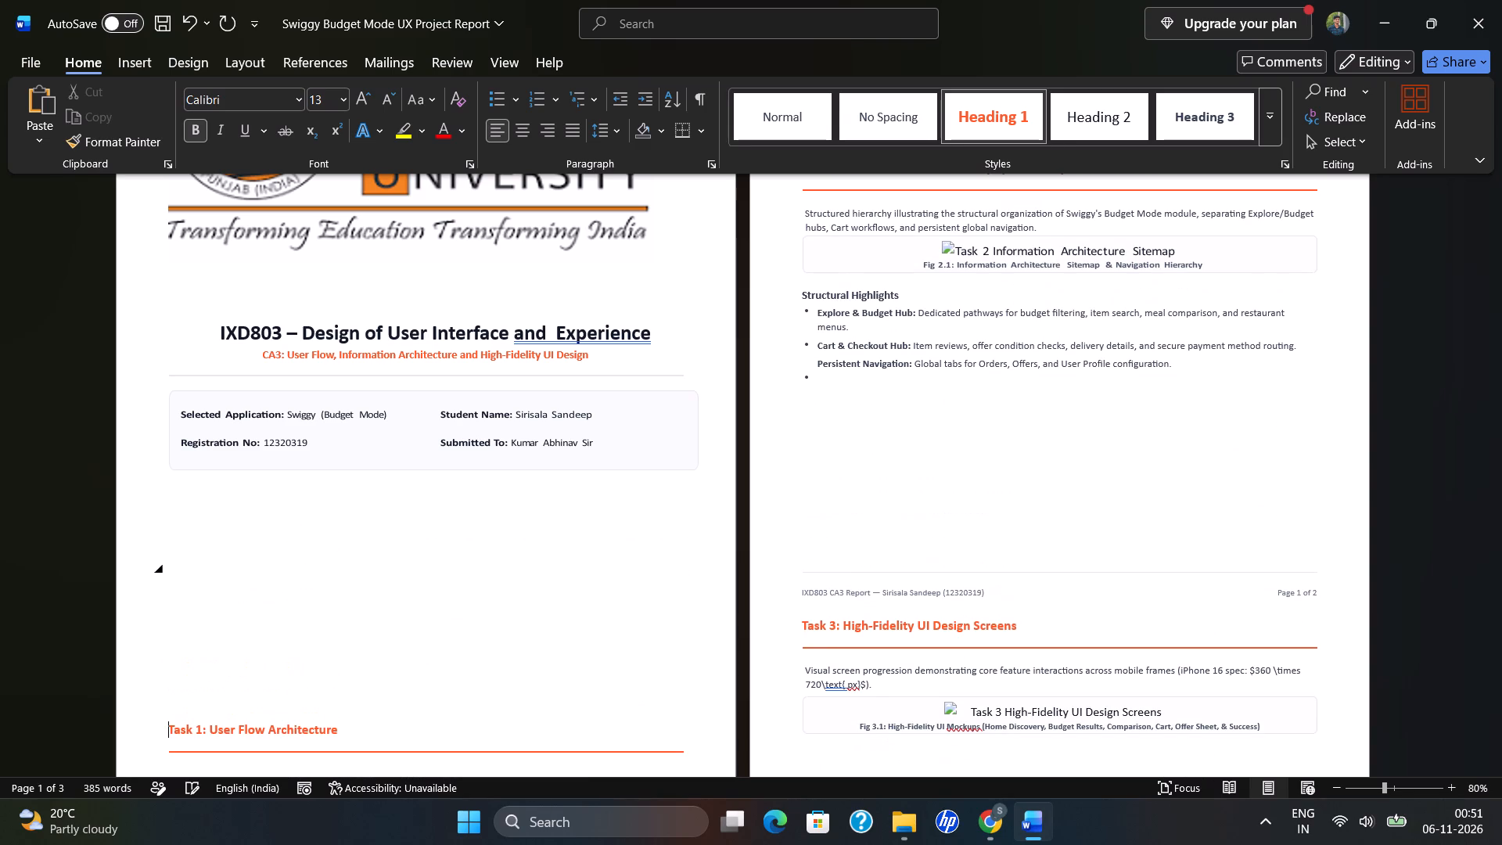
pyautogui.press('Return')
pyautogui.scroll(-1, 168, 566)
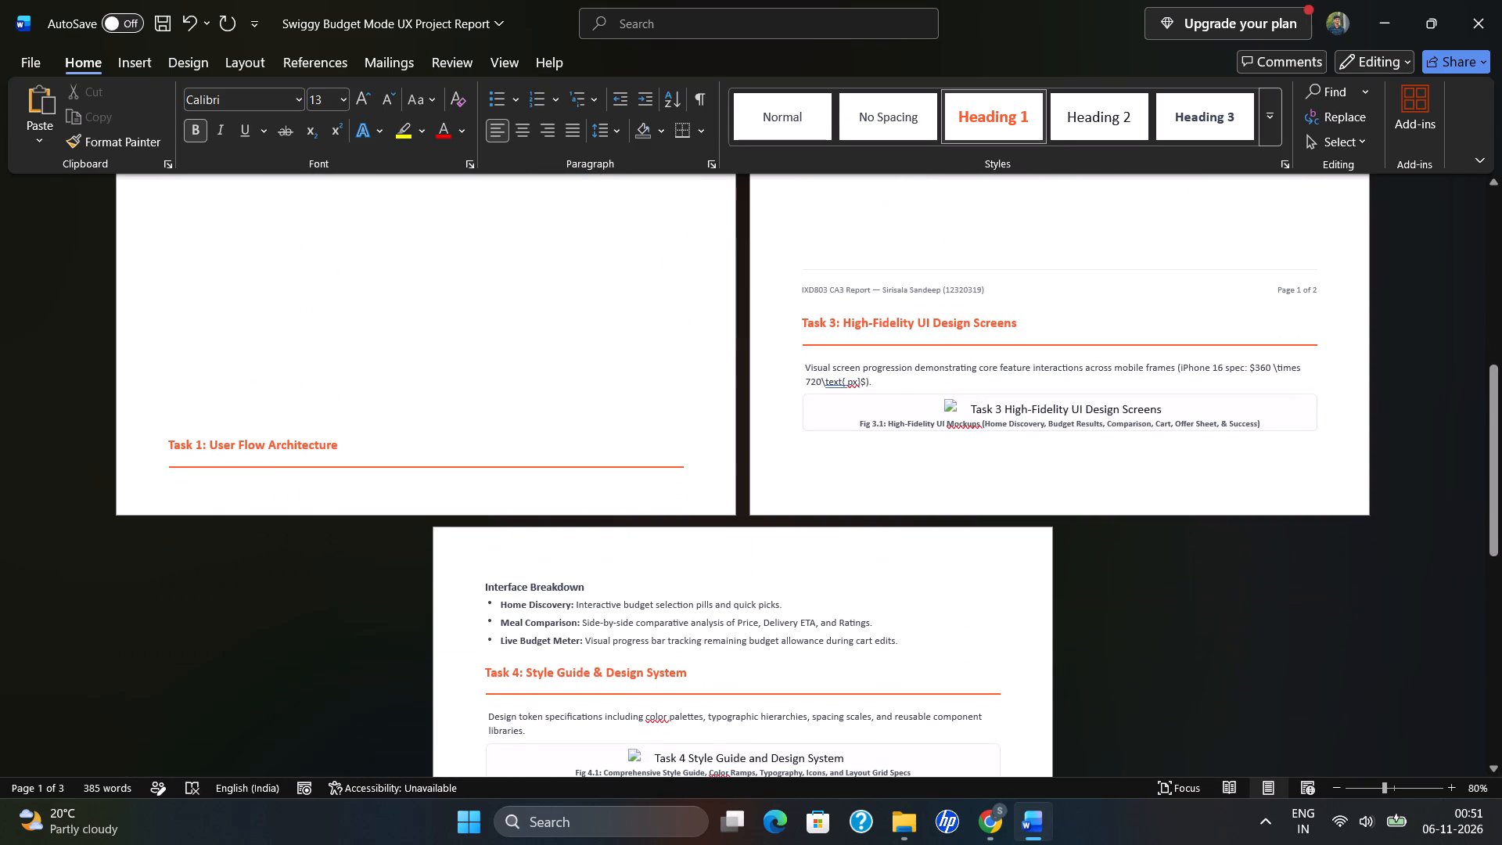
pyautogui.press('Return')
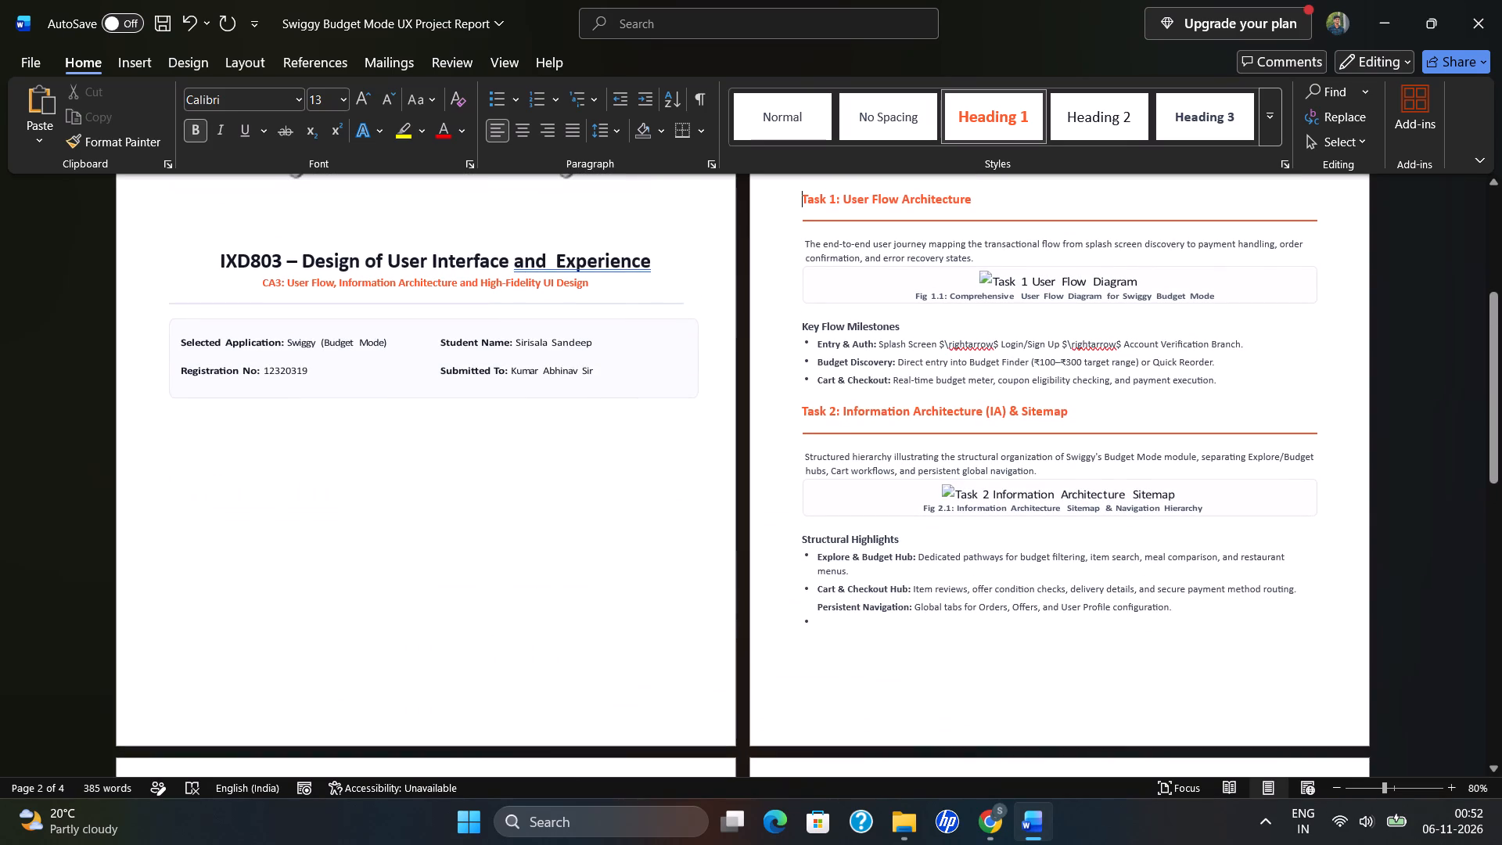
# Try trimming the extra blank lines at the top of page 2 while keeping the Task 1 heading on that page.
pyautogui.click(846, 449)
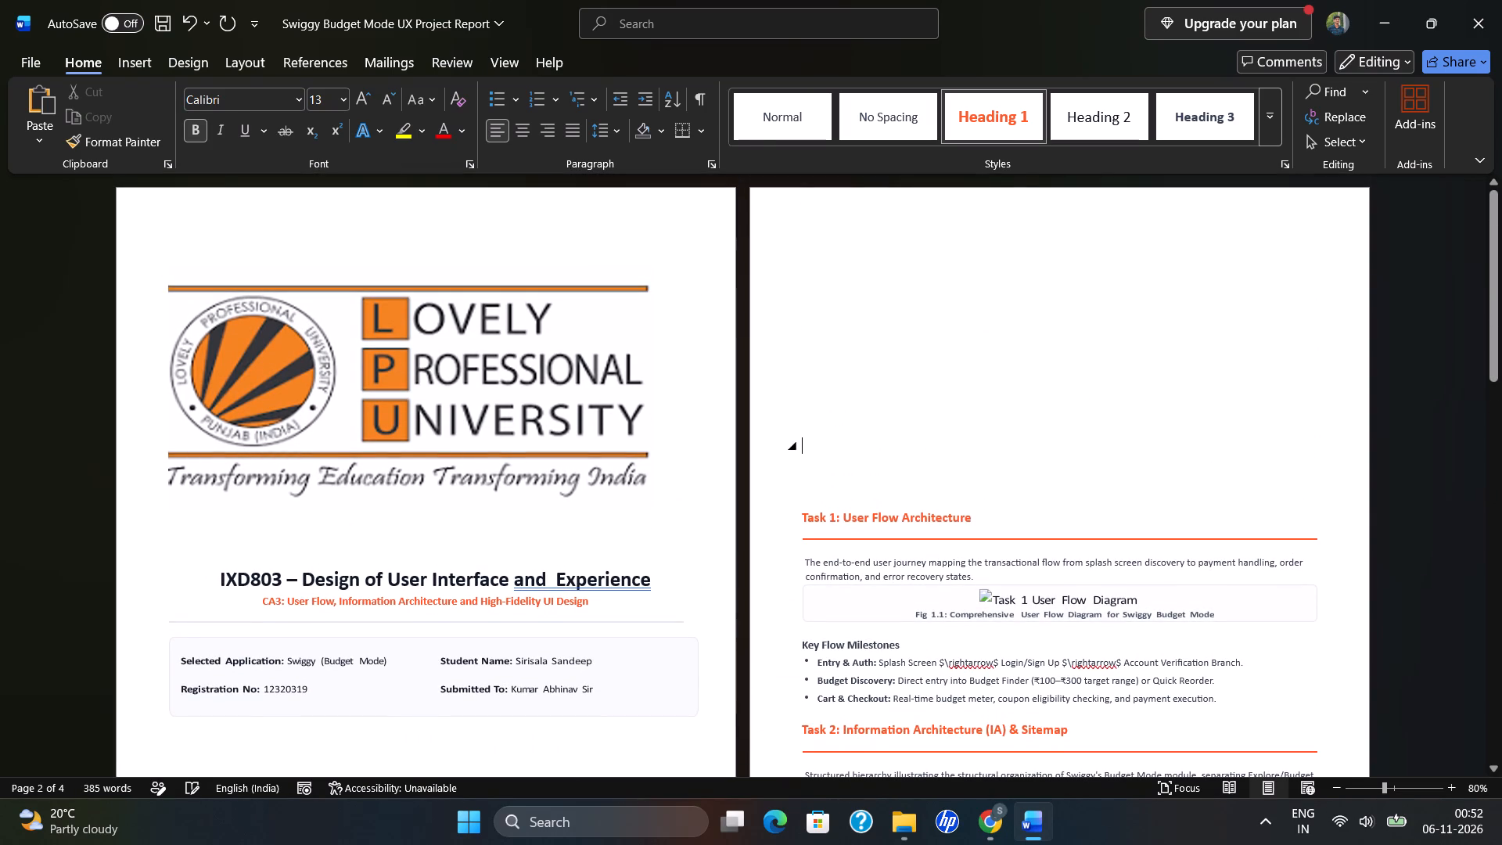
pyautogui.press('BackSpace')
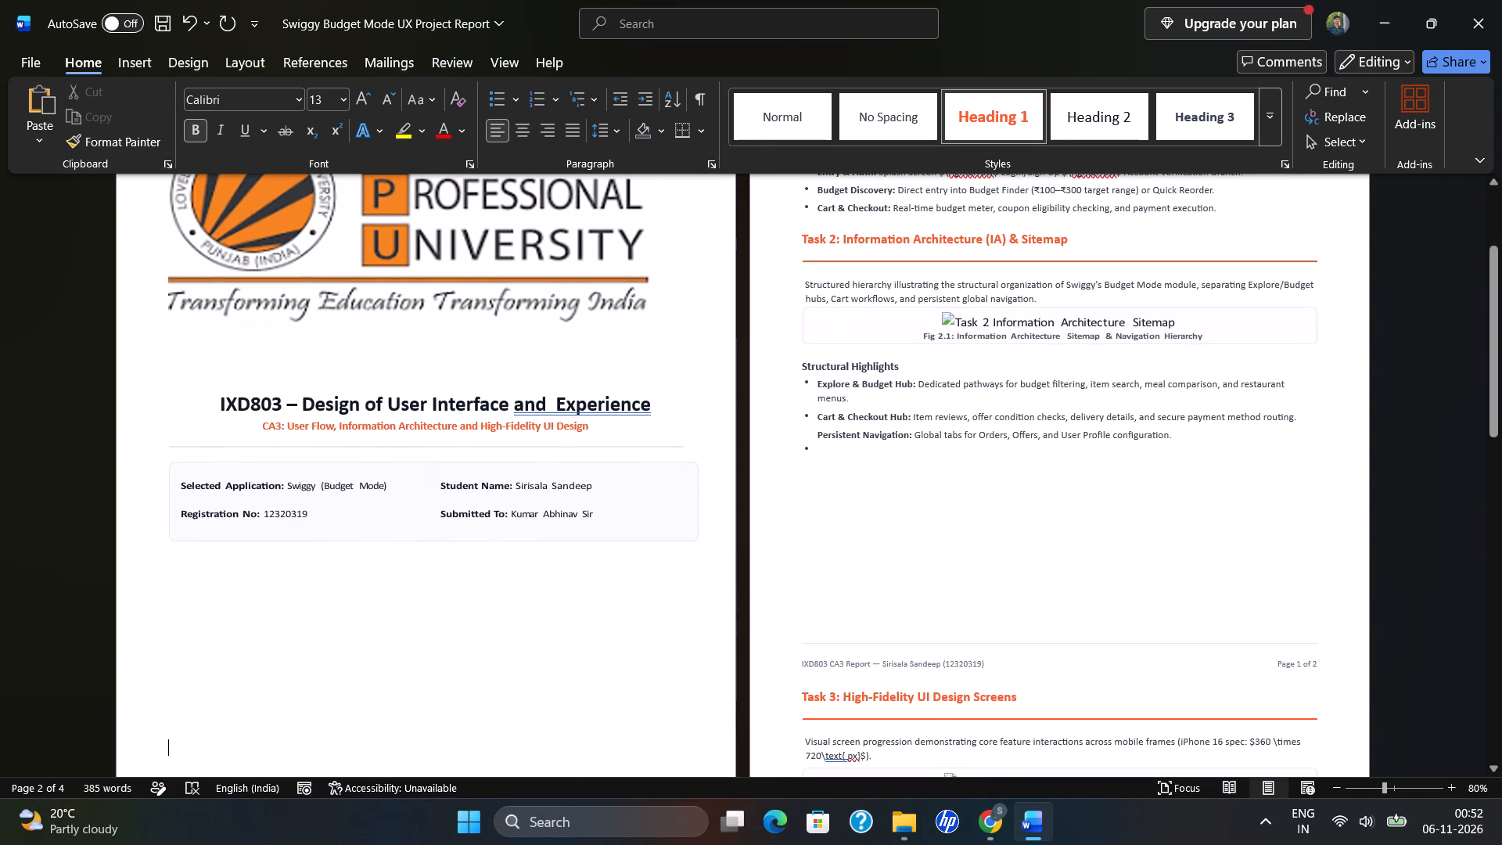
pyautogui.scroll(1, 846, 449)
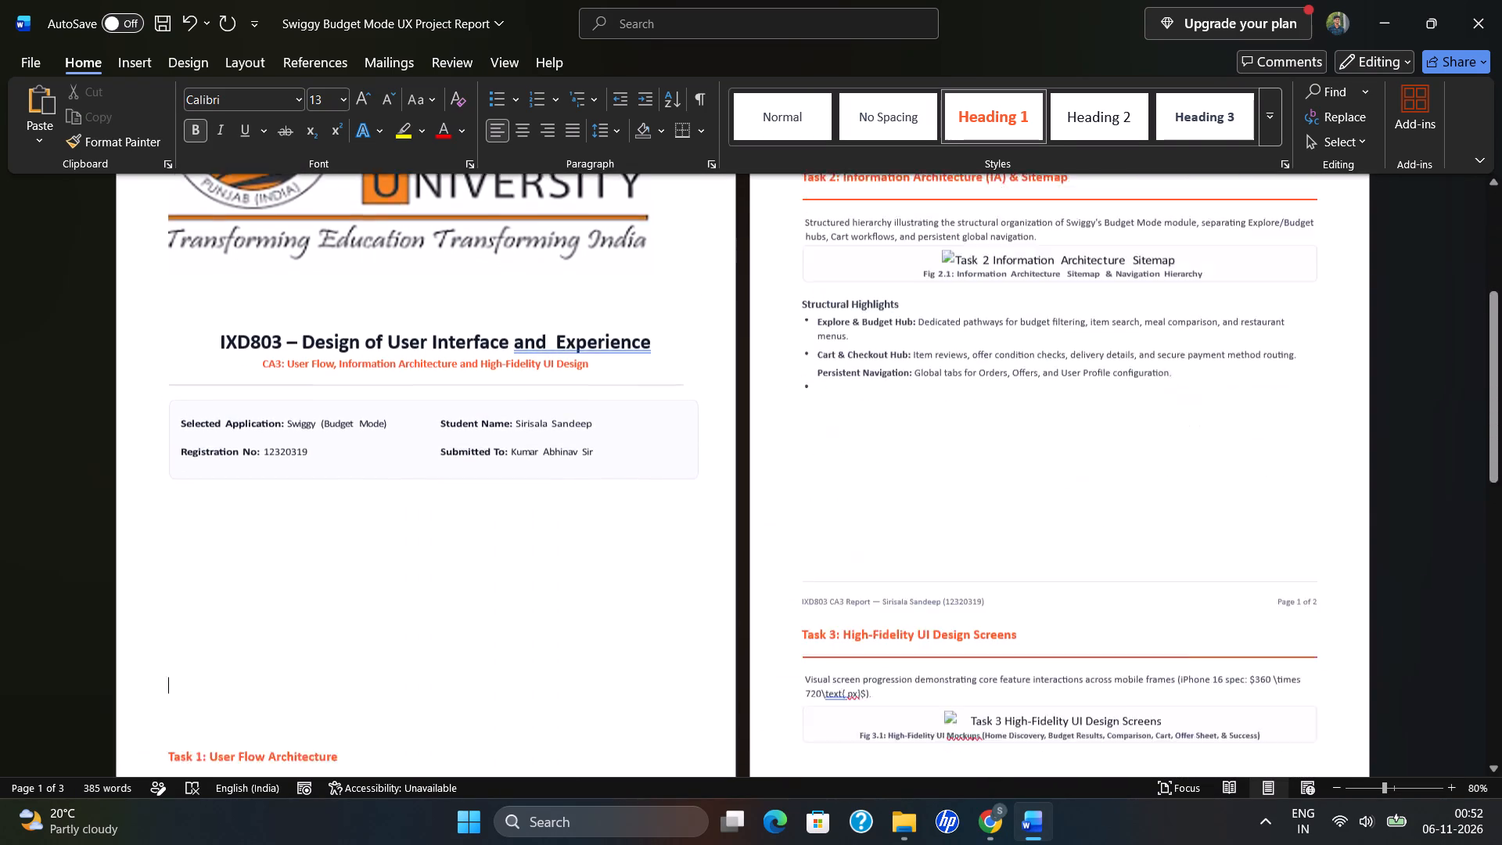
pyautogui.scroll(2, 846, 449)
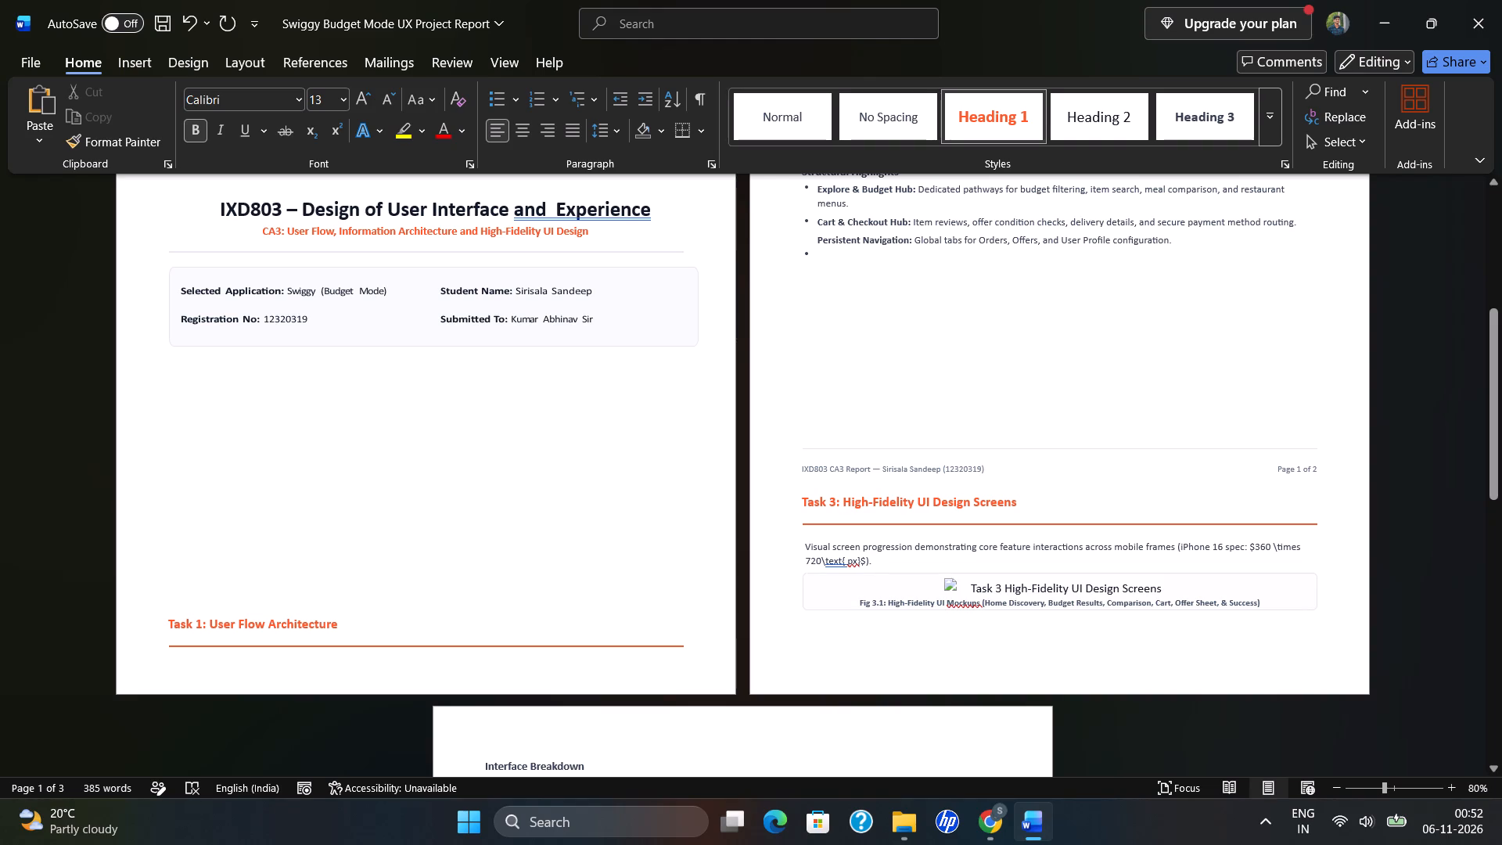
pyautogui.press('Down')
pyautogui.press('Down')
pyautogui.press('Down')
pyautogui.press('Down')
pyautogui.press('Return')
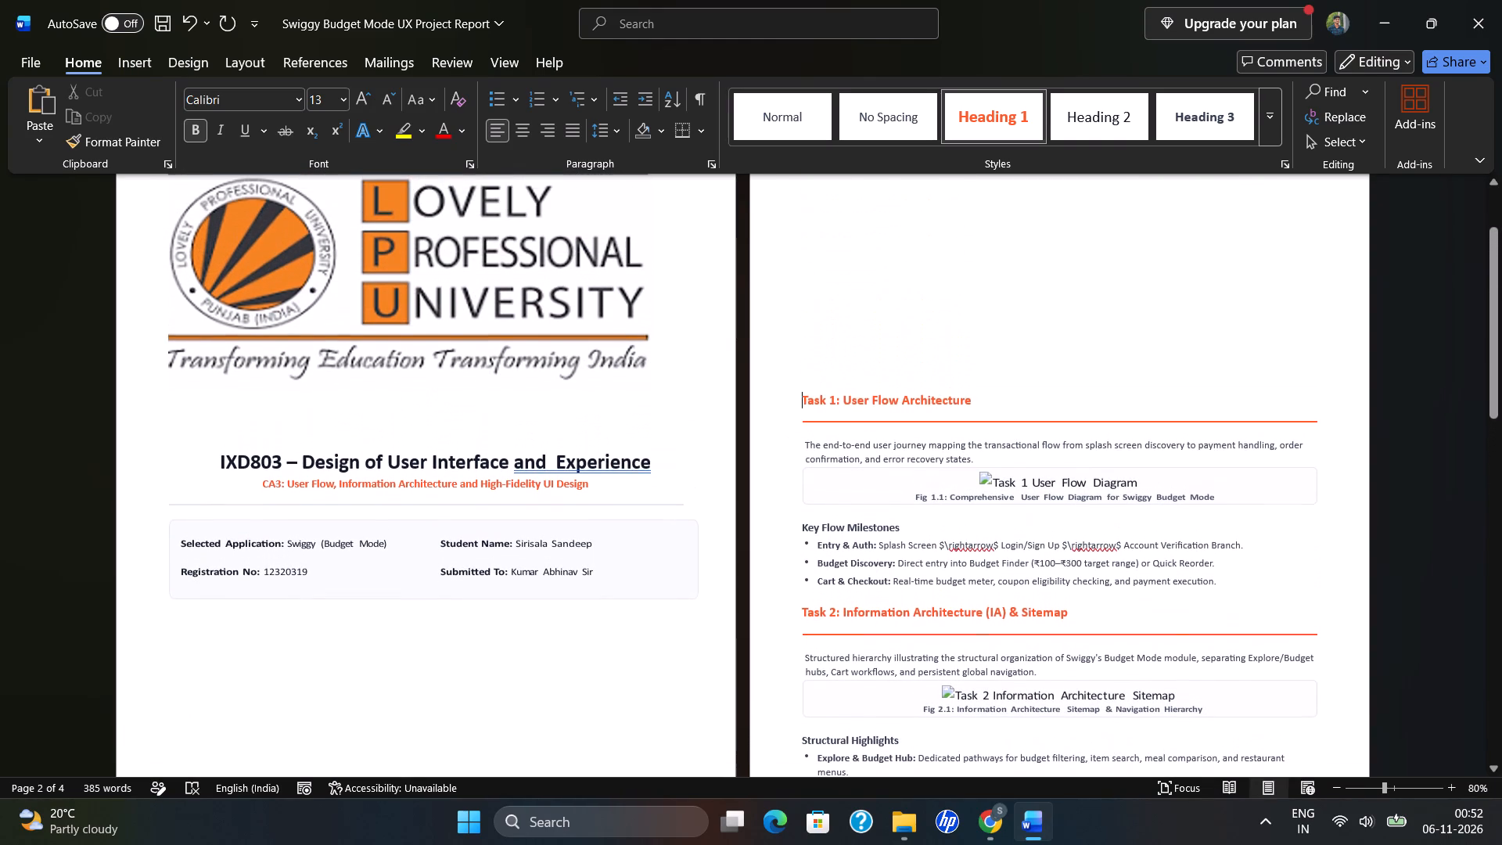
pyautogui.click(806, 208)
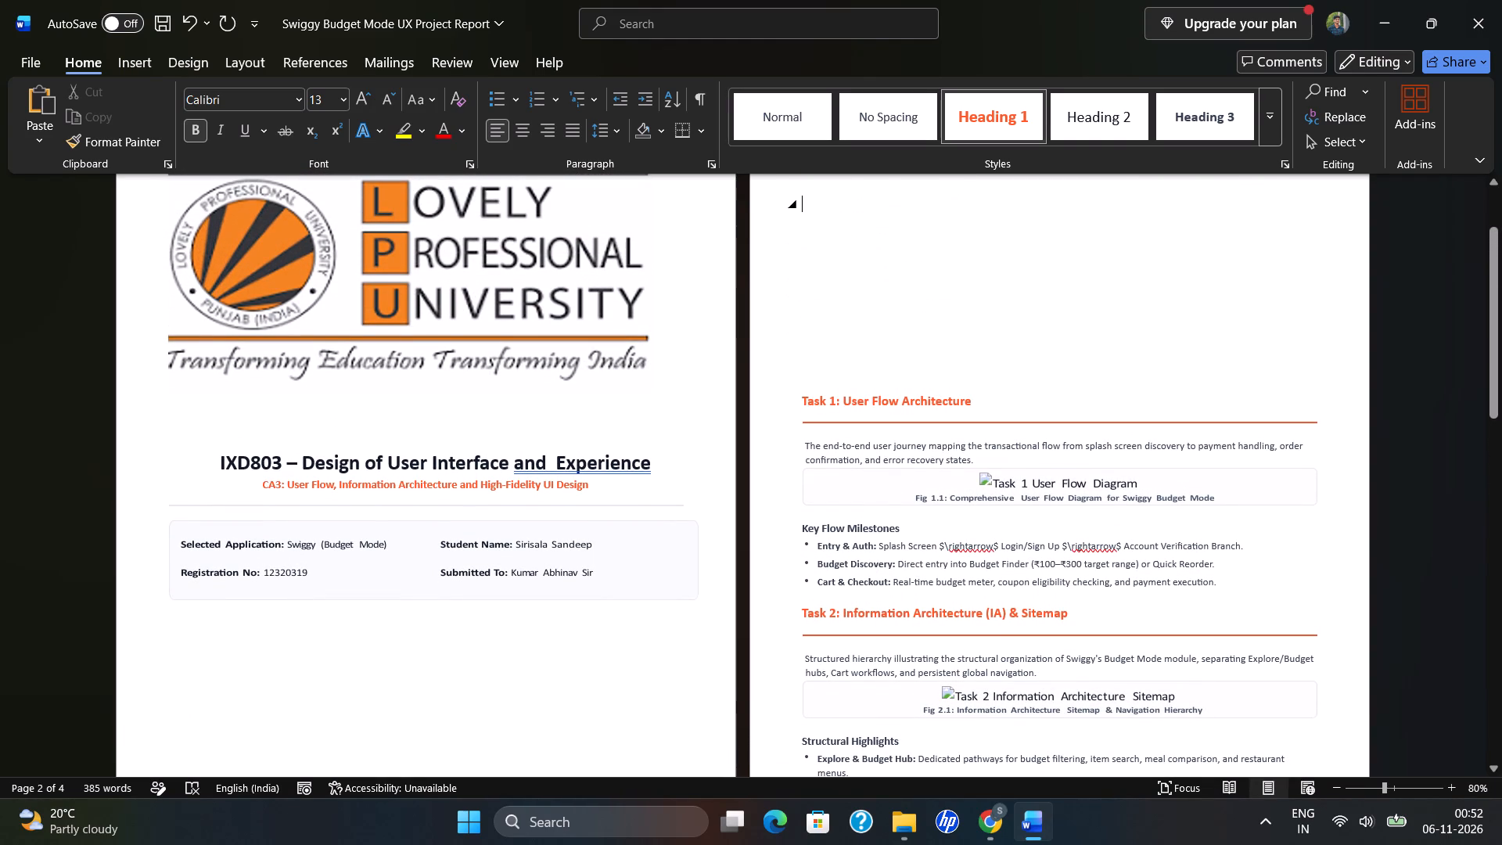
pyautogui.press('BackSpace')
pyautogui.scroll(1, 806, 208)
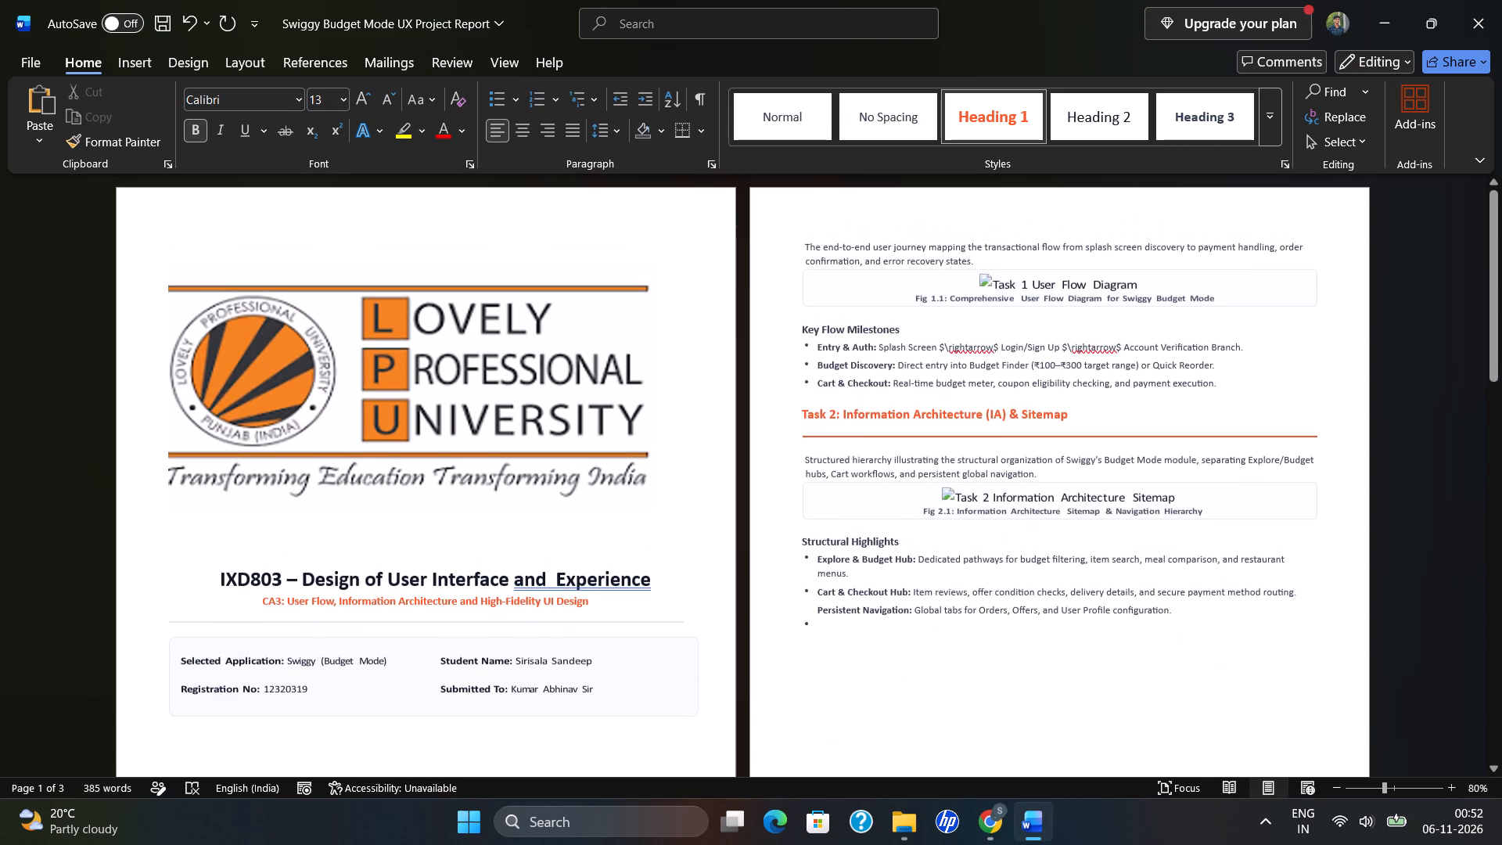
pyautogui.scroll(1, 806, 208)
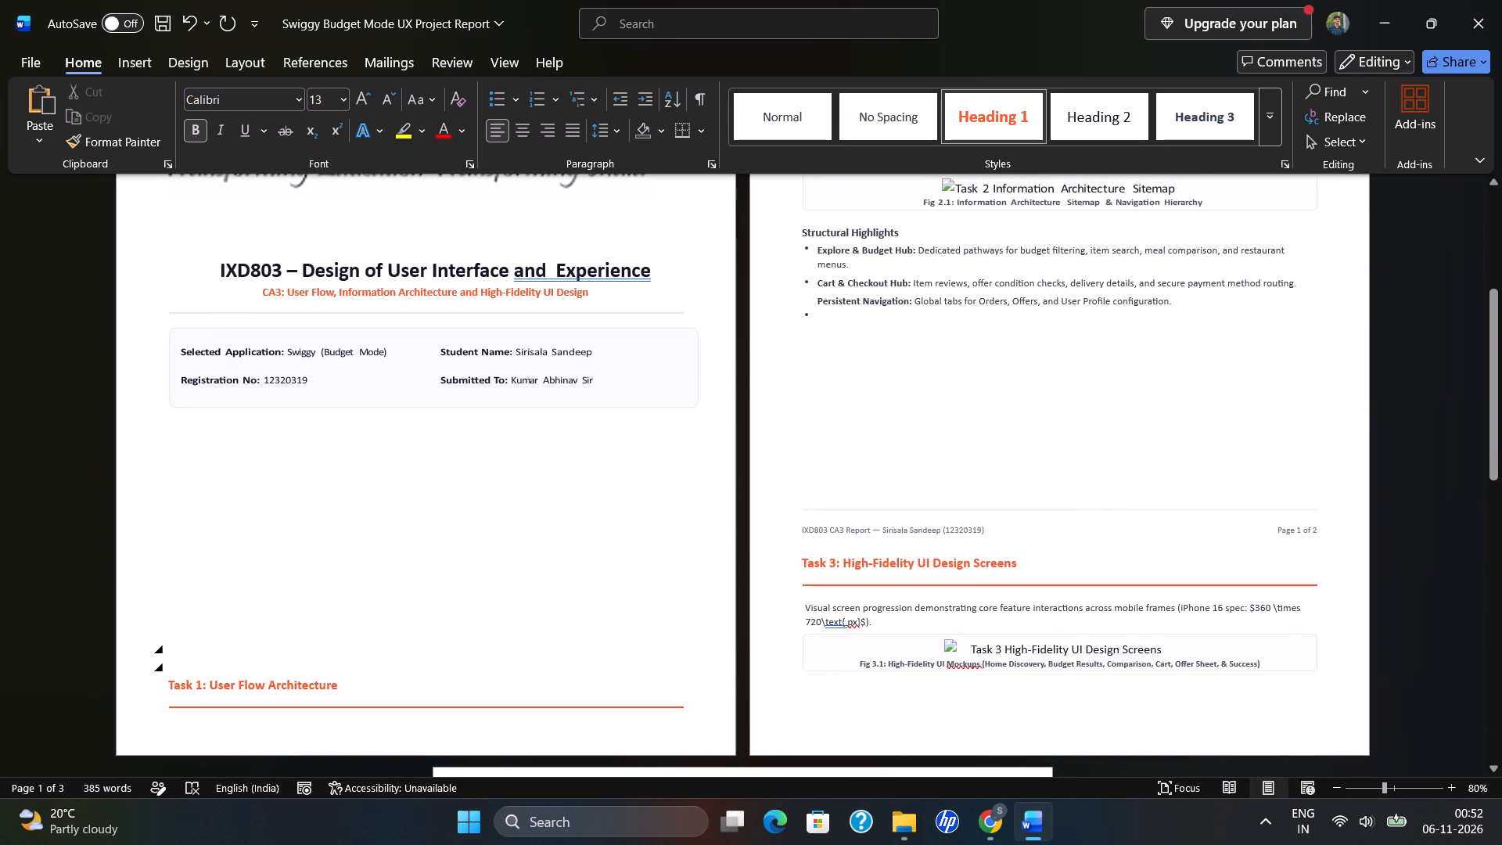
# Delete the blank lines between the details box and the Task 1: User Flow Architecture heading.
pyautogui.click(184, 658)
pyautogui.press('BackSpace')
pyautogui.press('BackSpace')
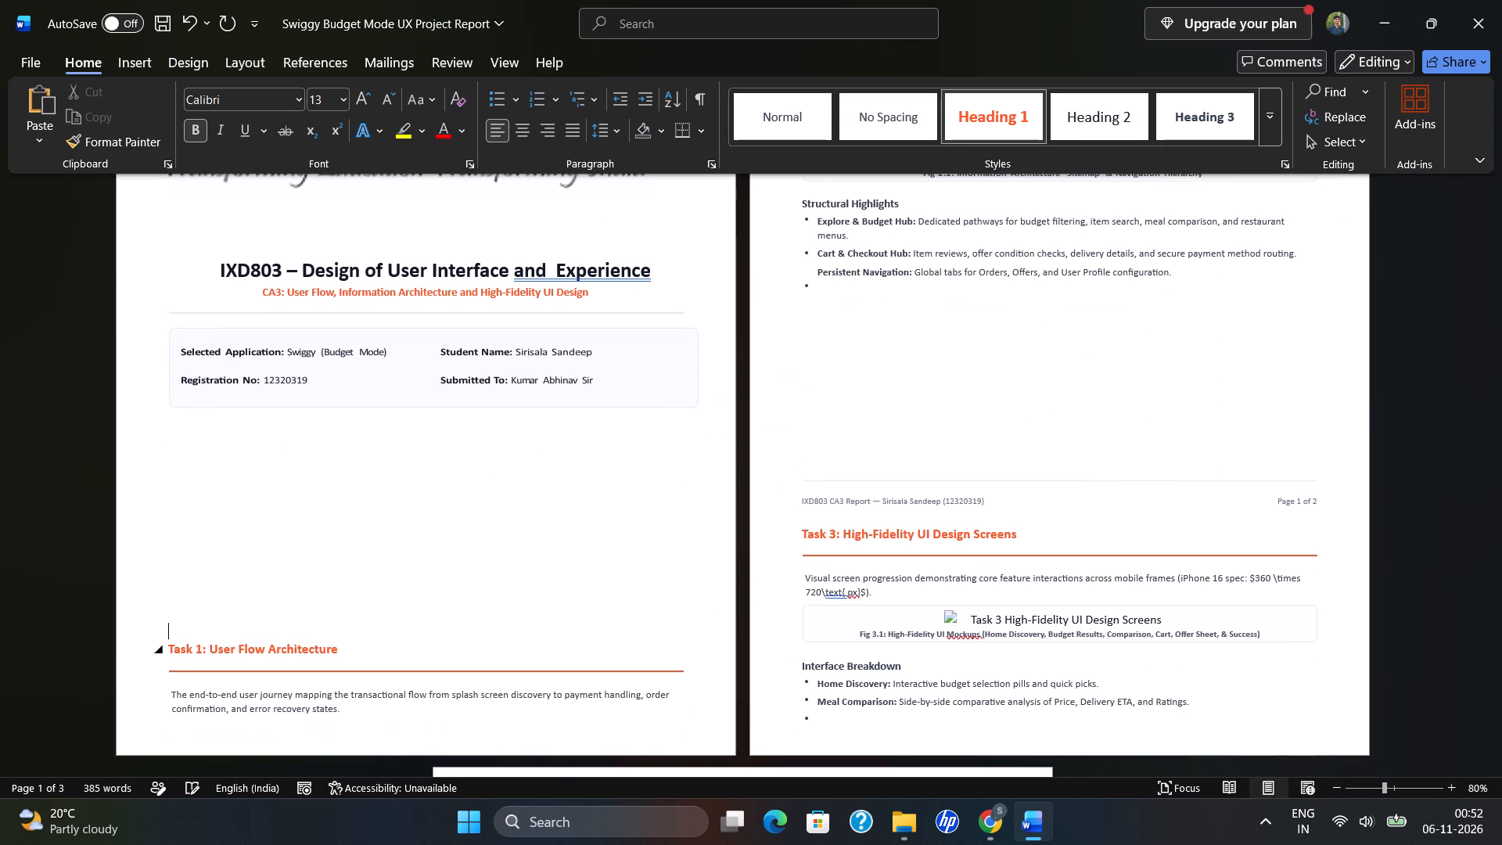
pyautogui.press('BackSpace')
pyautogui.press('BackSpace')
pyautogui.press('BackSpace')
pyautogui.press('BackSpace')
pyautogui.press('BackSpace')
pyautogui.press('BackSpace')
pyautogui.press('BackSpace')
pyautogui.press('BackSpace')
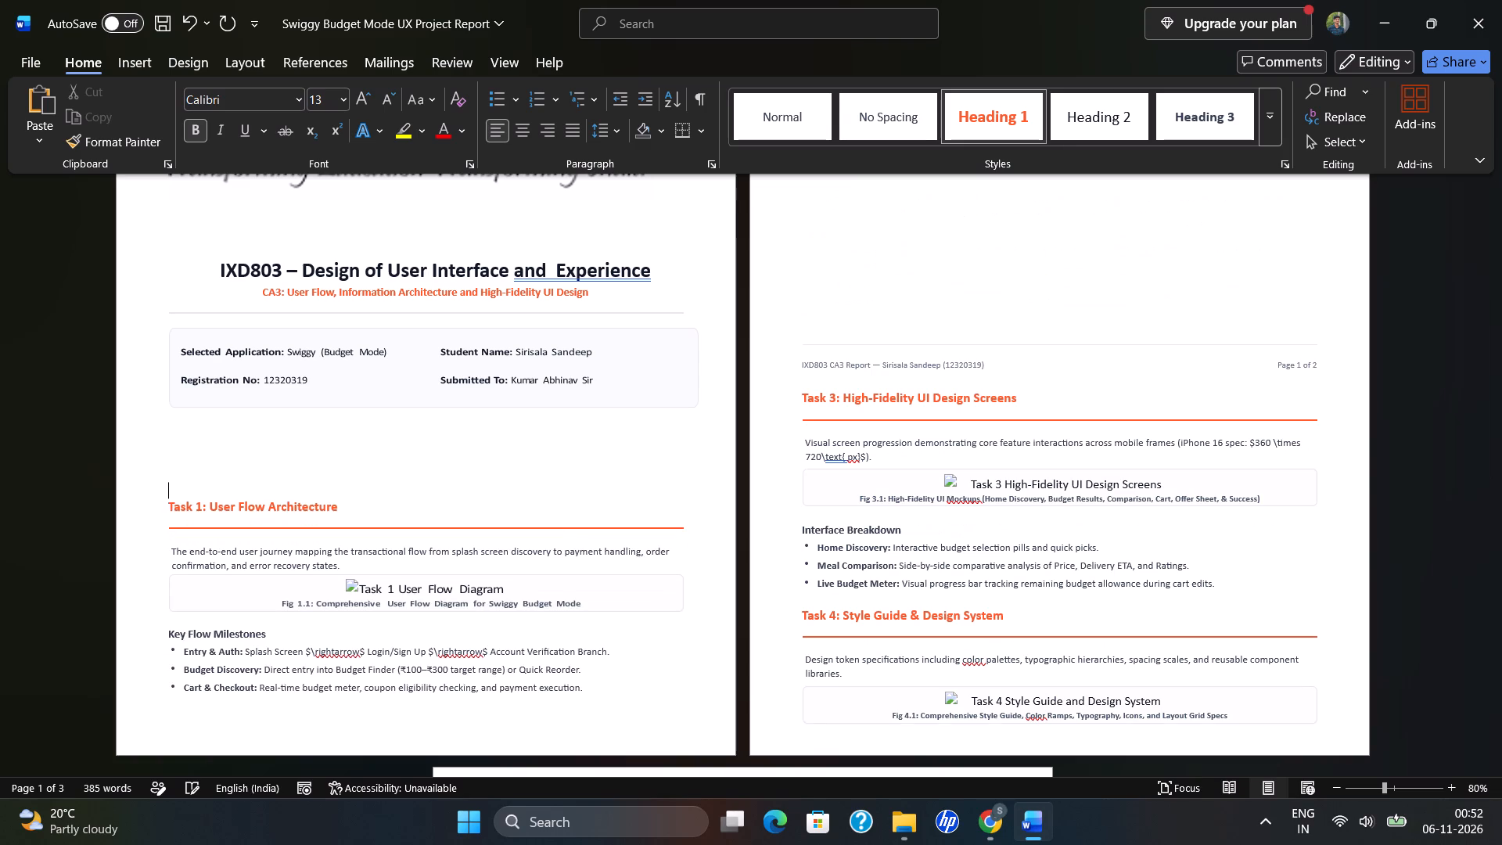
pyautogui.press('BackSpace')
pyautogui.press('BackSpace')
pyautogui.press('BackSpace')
# Insert blank lines below the details box until the Task 1: User Flow Architecture heading sits at the top of page 2.
pyautogui.press('Return')
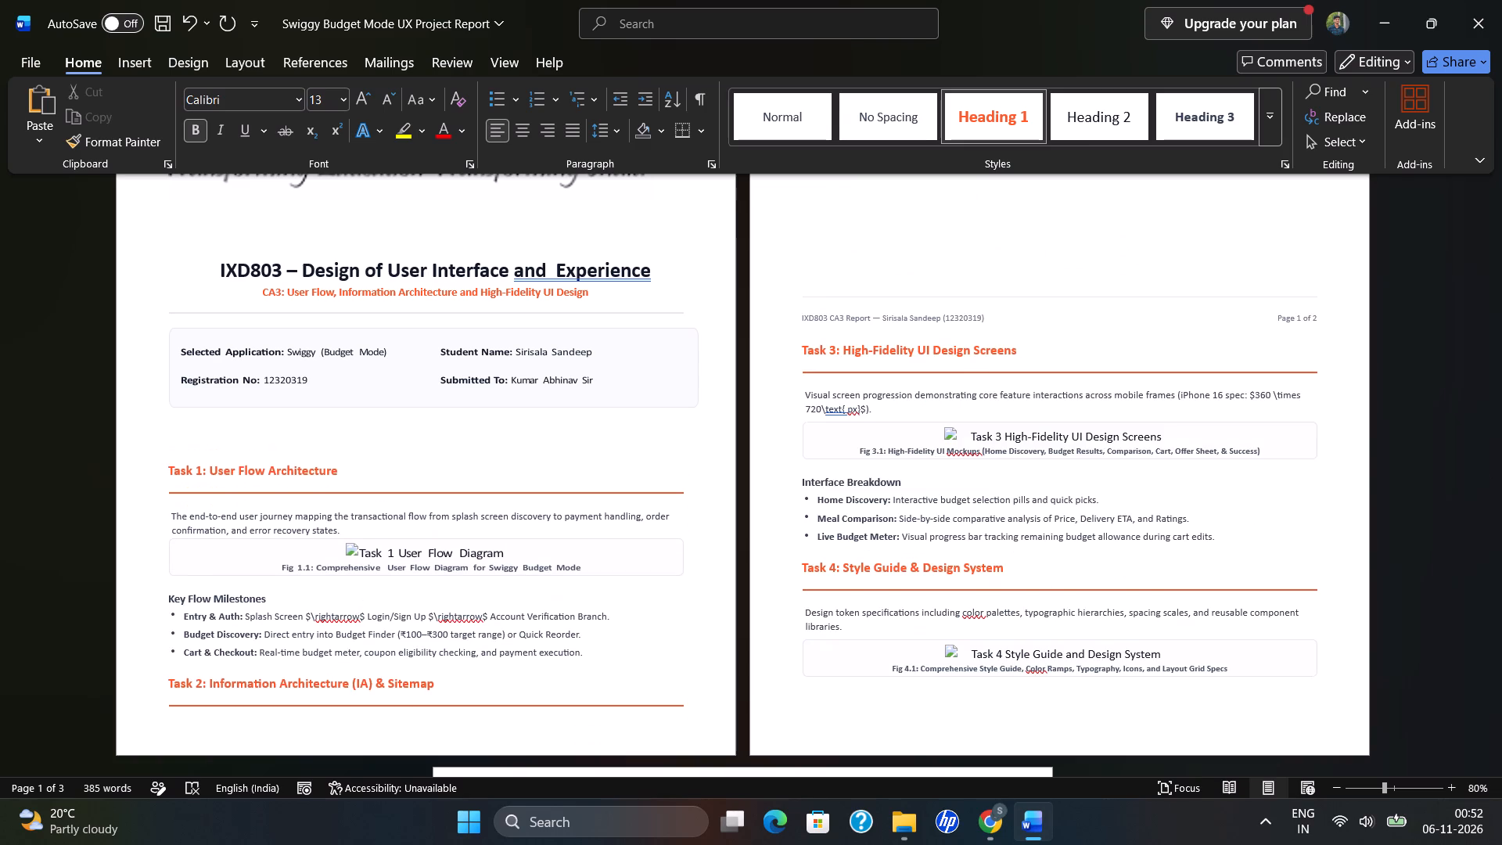
pyautogui.press('Return')
pyautogui.press('Return')
pyautogui.press('Return')
pyautogui.press('Return')
pyautogui.press('Return')
pyautogui.press('Return')
pyautogui.press('Return')
pyautogui.press('Return')
pyautogui.press('Return')
pyautogui.press('Return')
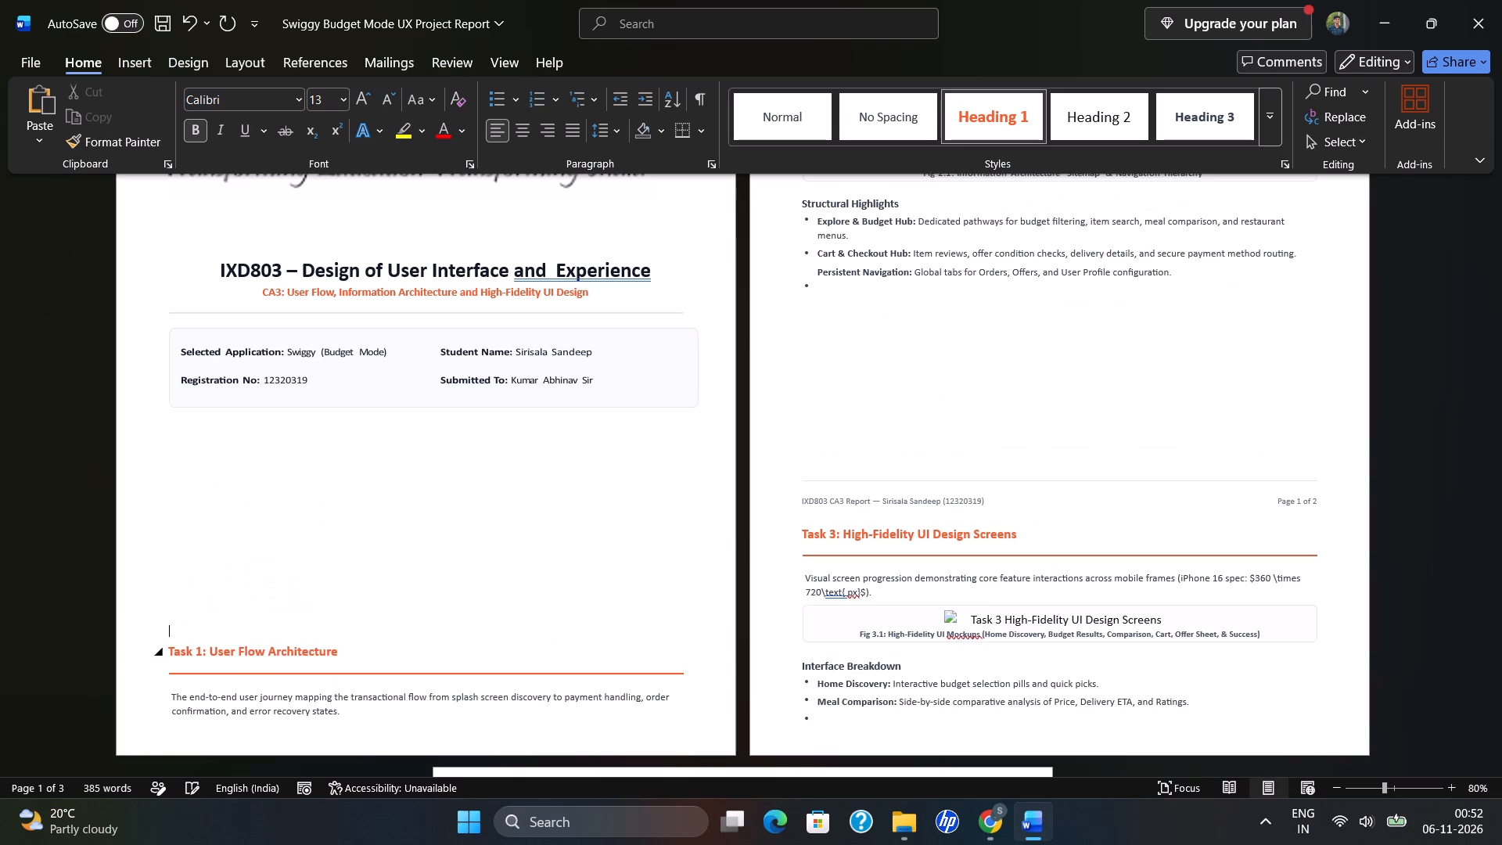
pyautogui.press('Return')
pyautogui.press('Return')
pyautogui.press('Return')
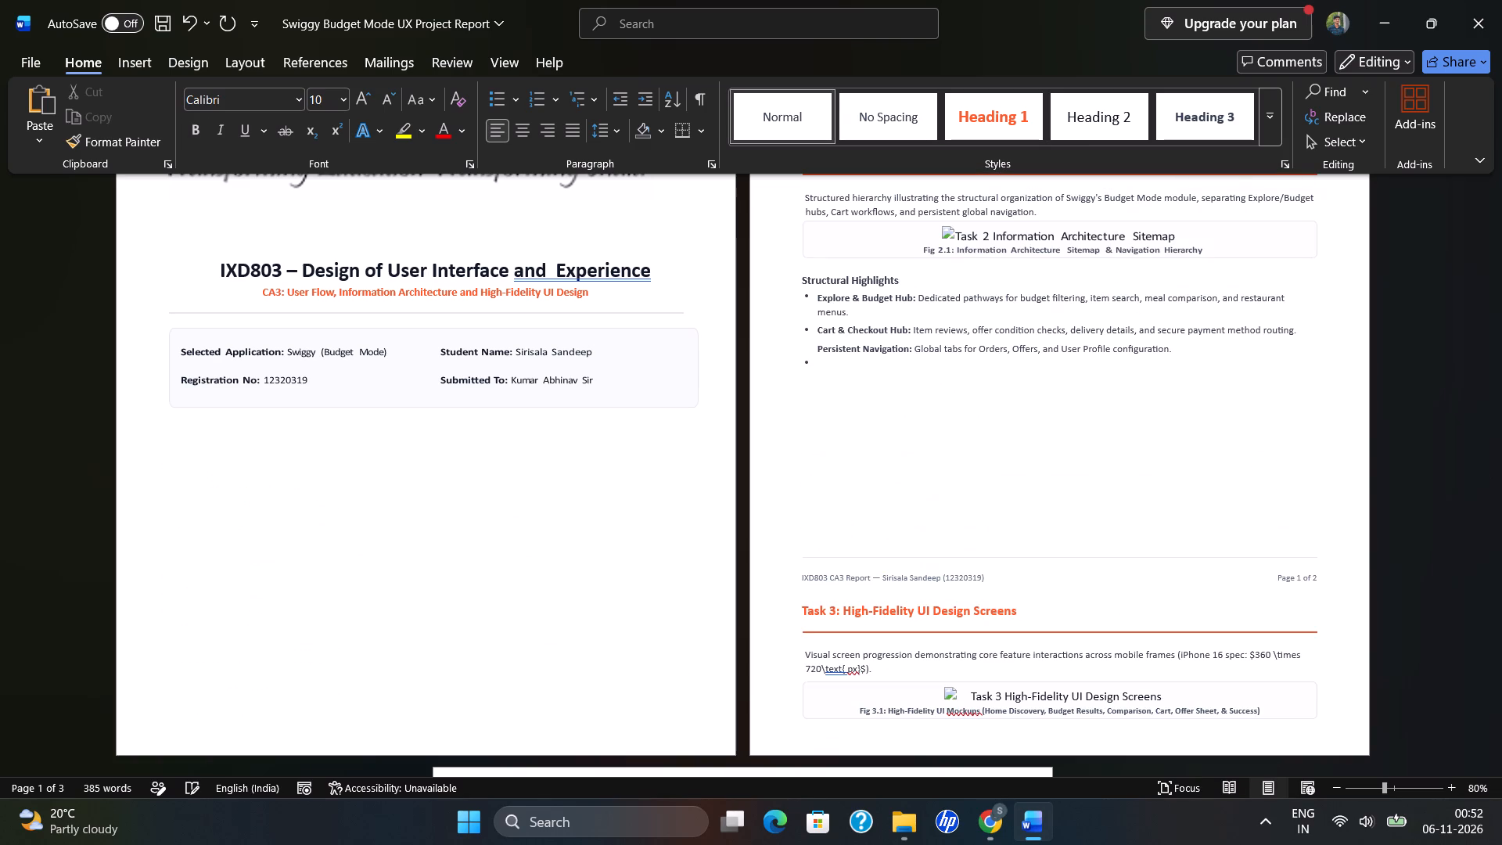
pyautogui.scroll(1, 878, 529)
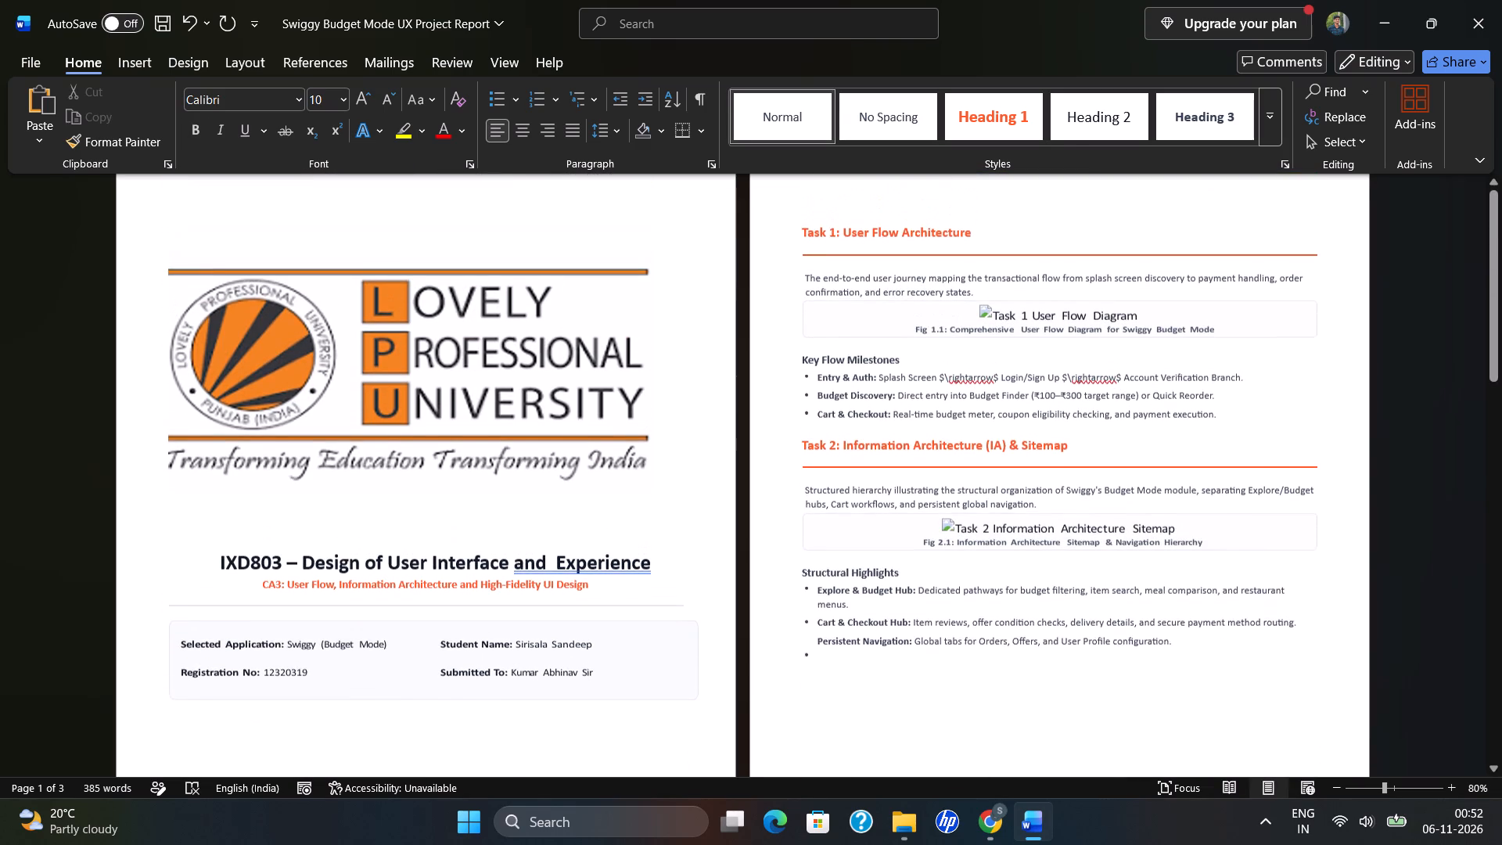
pyautogui.scroll(1, 878, 529)
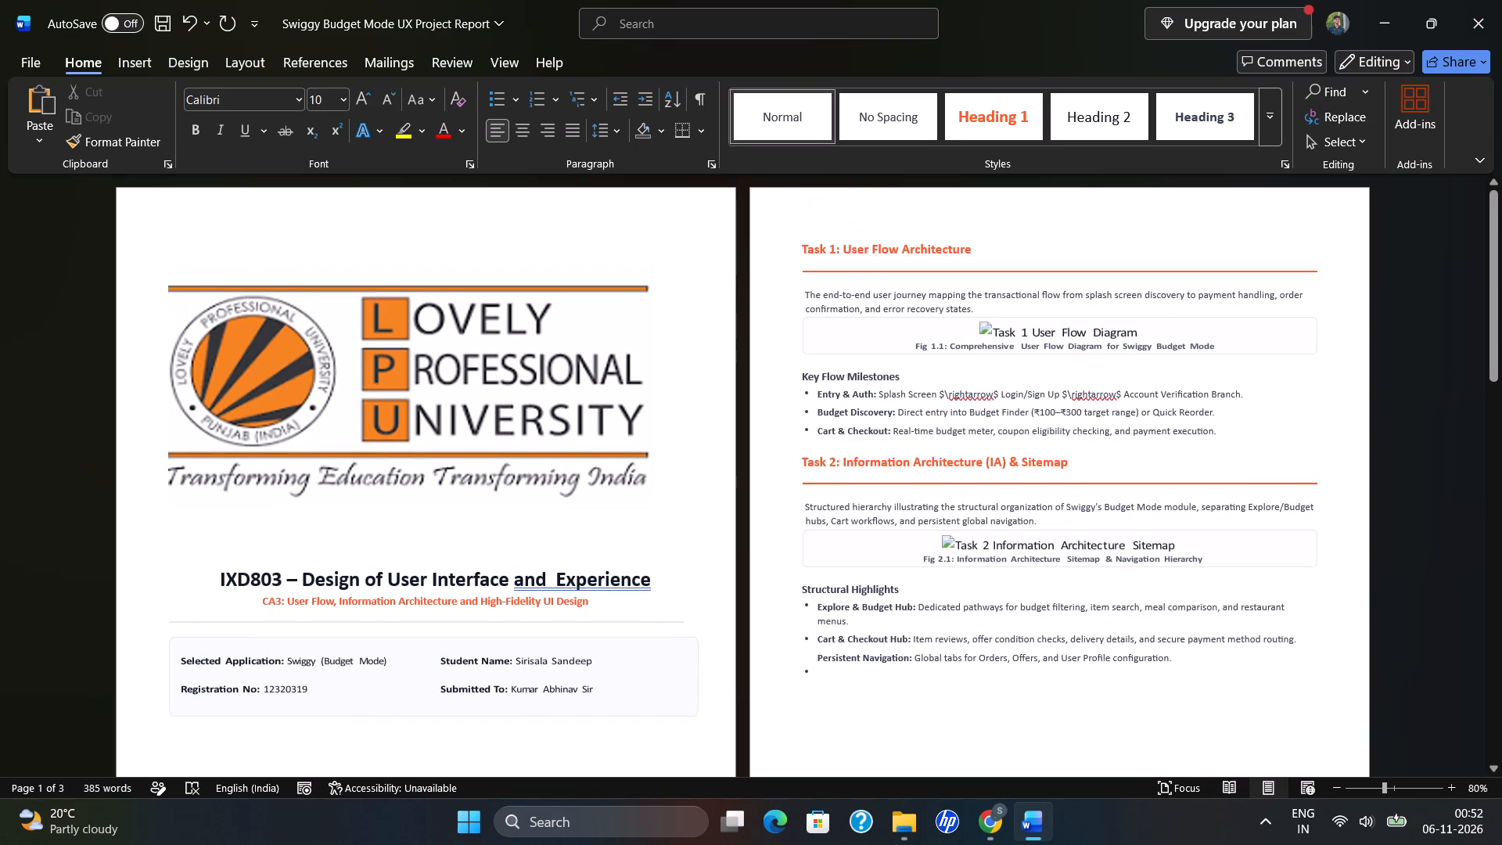
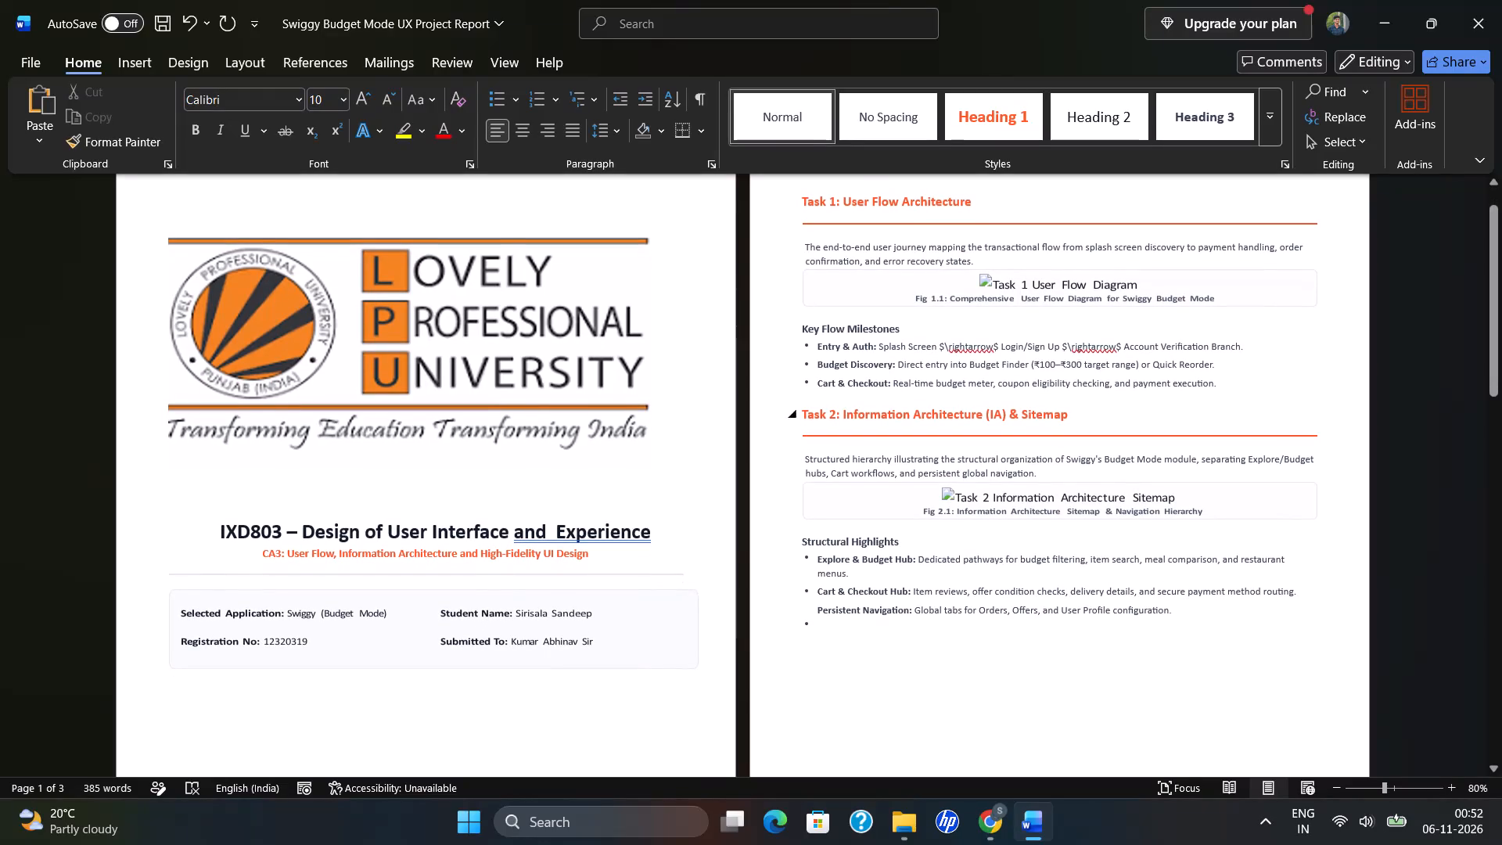
# Delete the broken User Flow Diagram placeholder box with its Fig 1.1 caption under Task 1.
pyautogui.click(1044, 288)
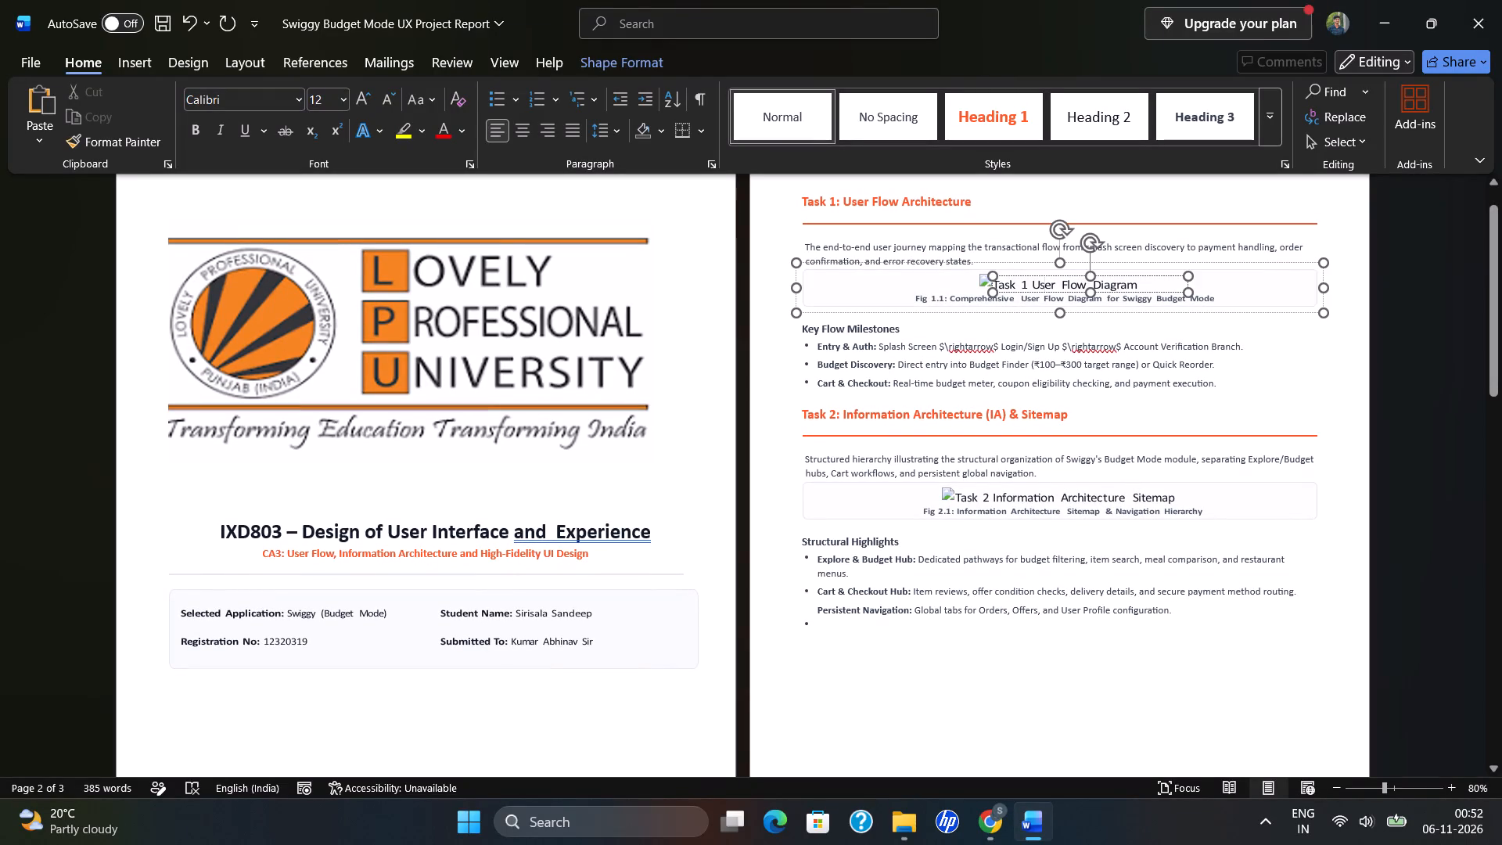
pyautogui.press('BackSpace')
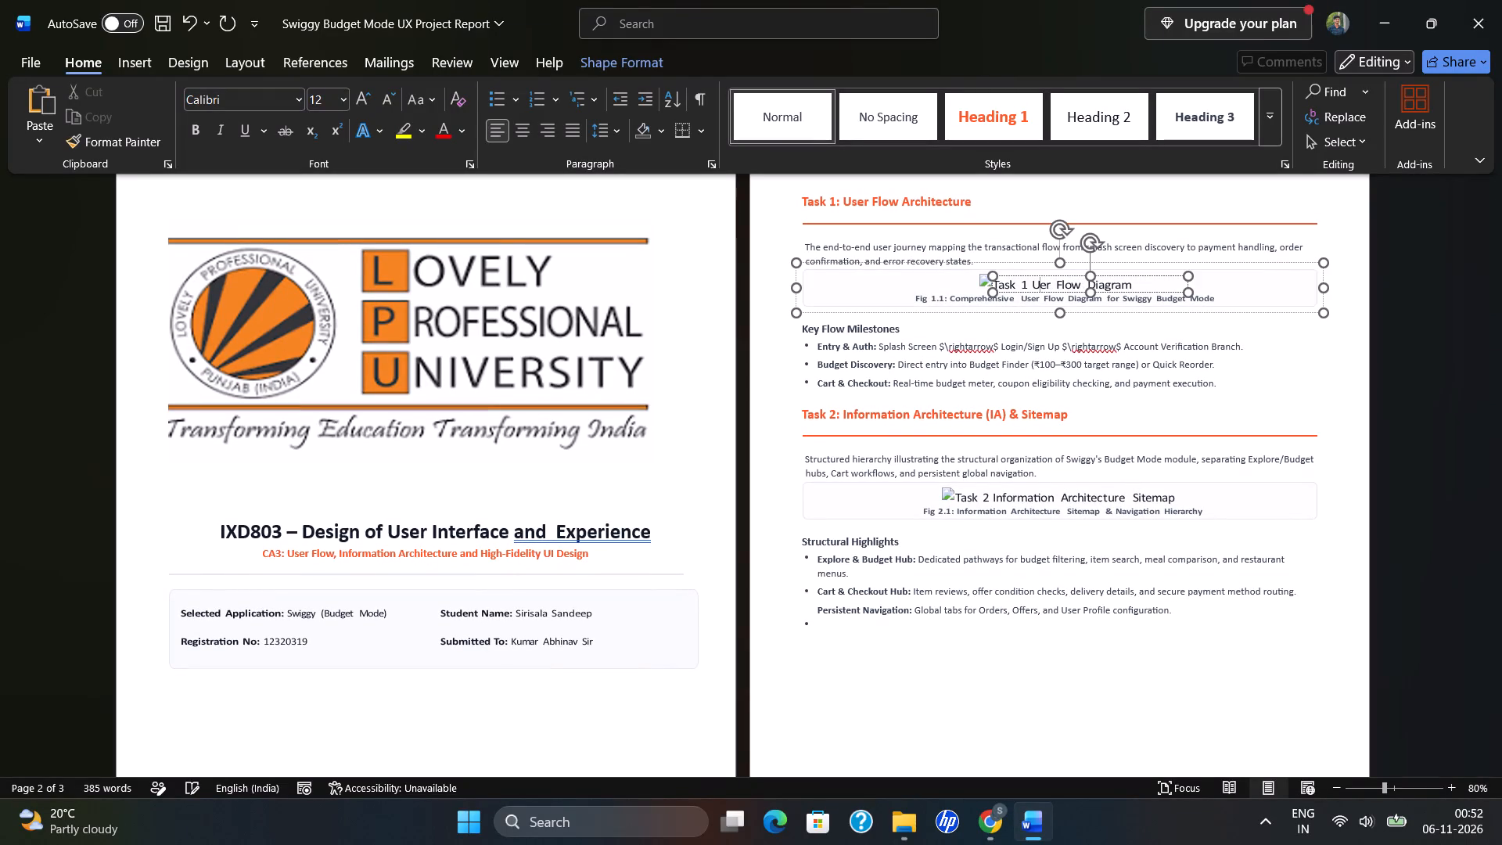
pyautogui.click(823, 286)
pyautogui.press('BackSpace')
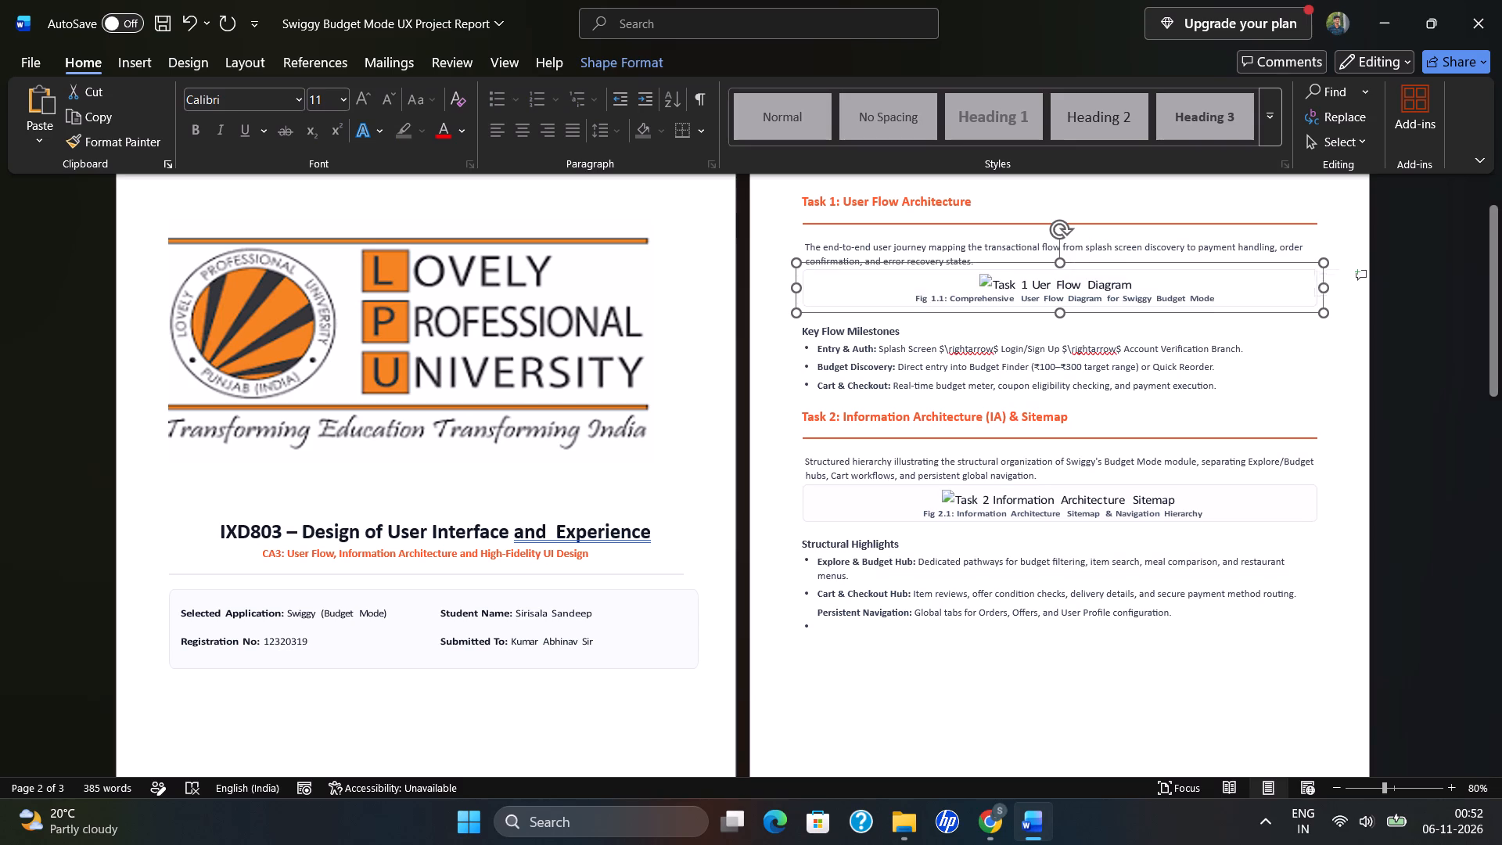
pyautogui.press('BackSpace')
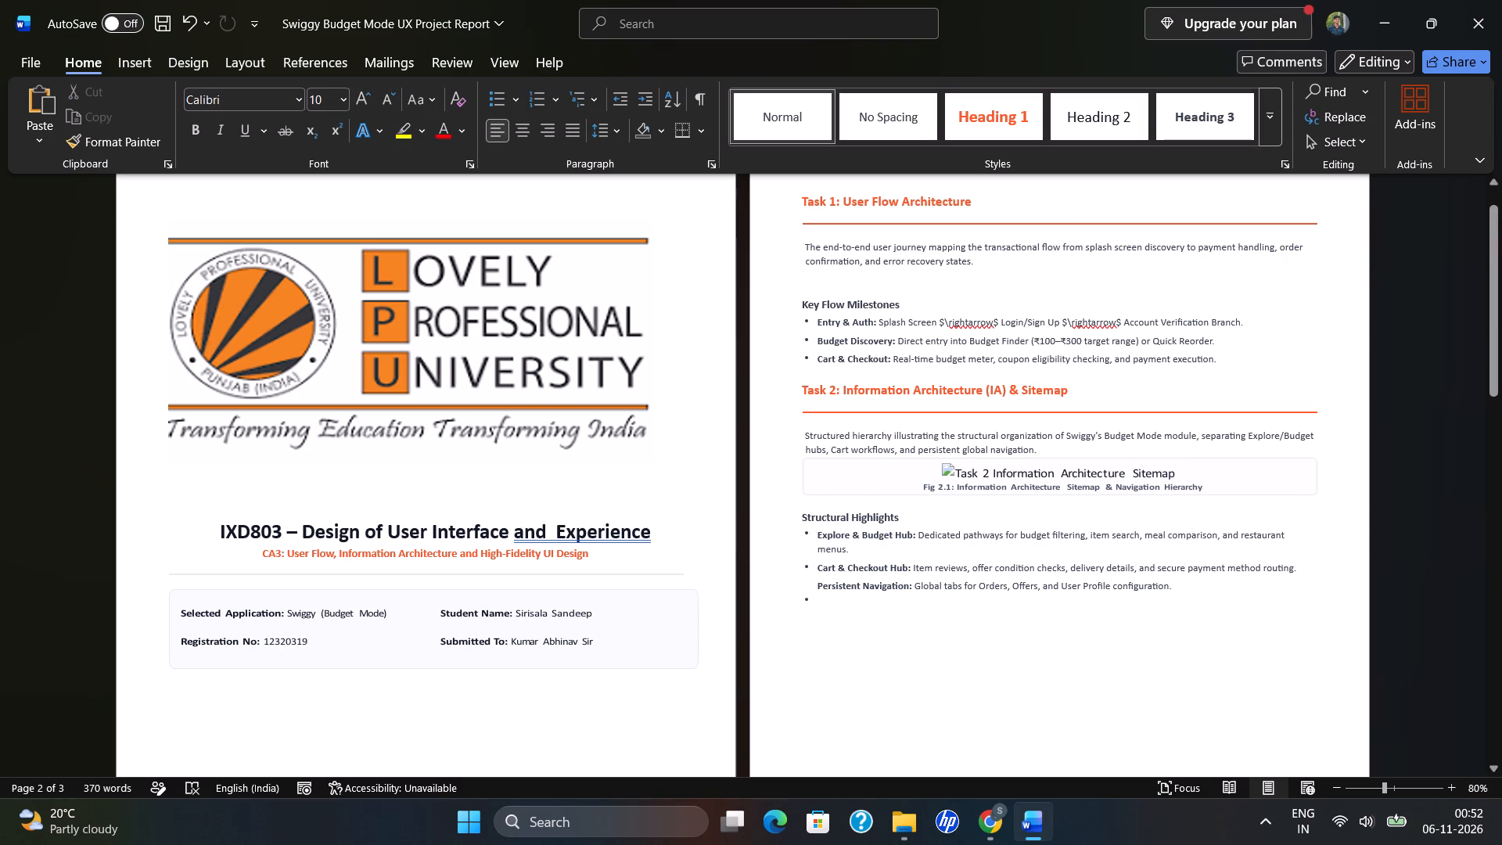
# Copy the image Untitled (4)_page-0001 from Downloads in File Explorer and paste it in Word below the Task 1 introduction.
pyautogui.click(908, 818)
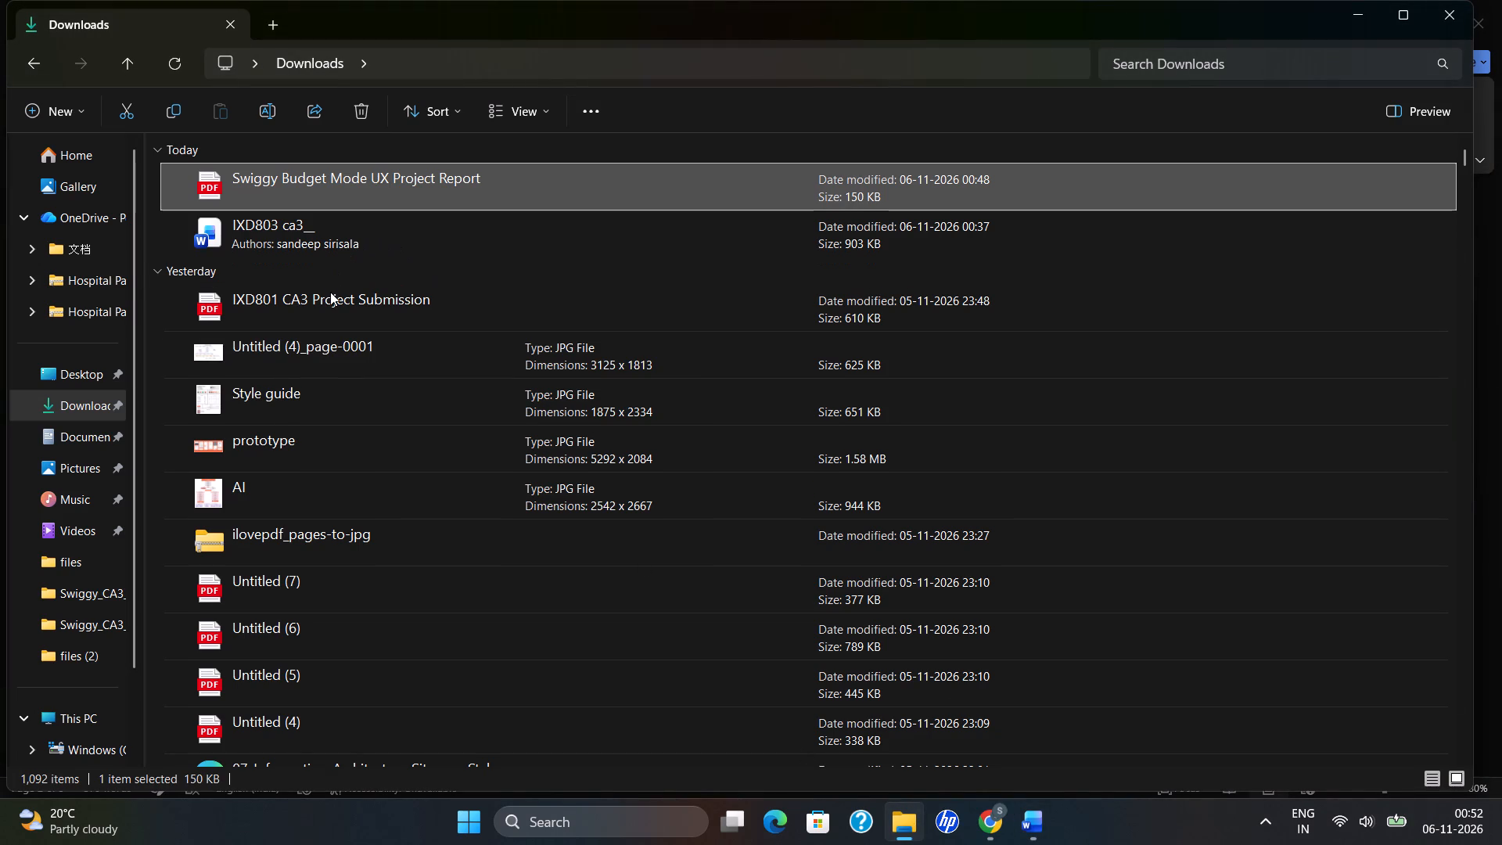
pyautogui.click(319, 342)
pyautogui.rightClick(319, 342)
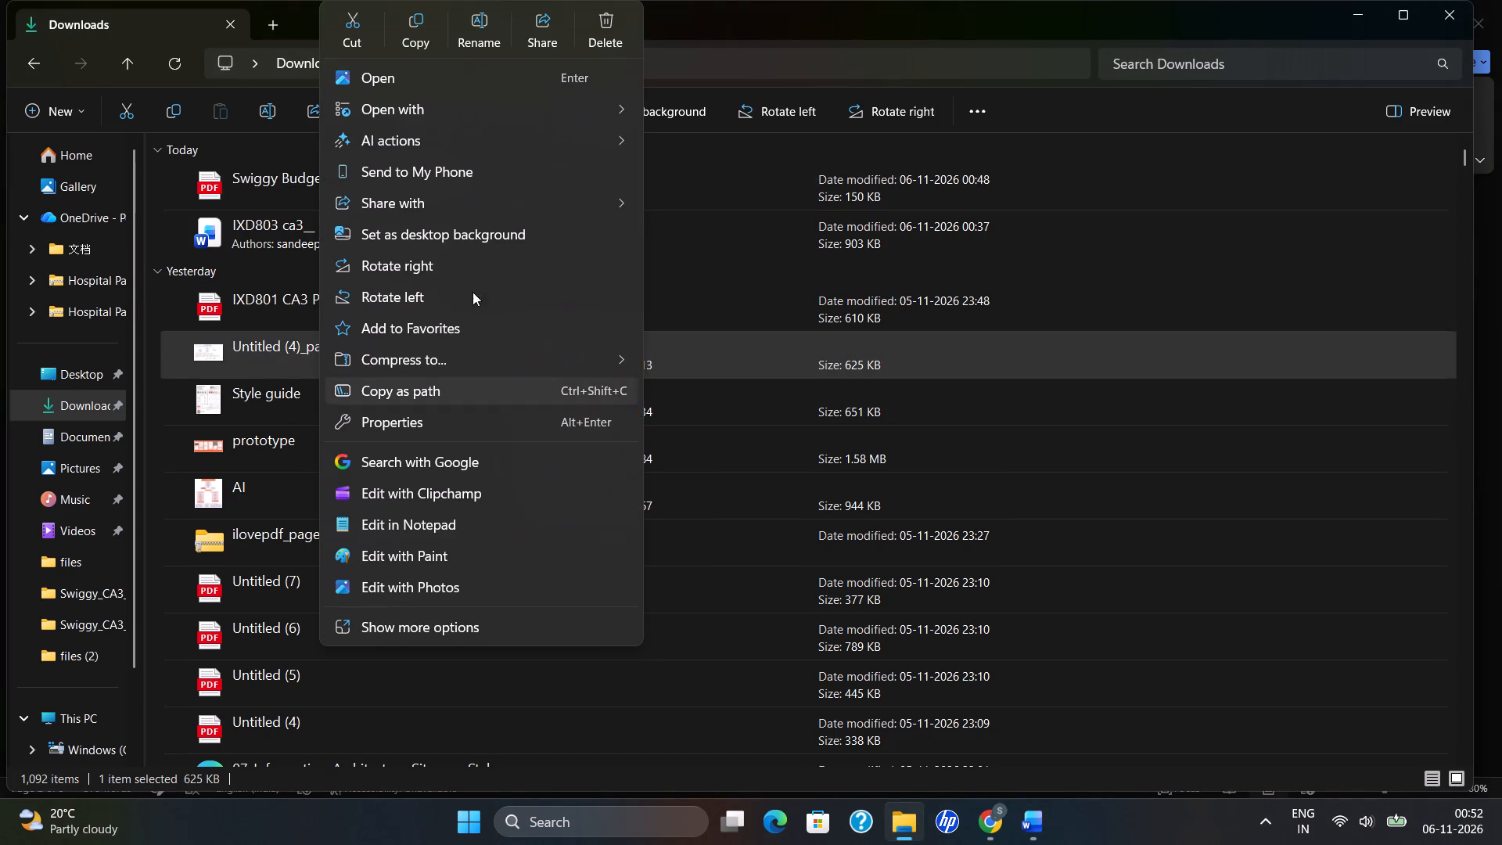
pyautogui.click(419, 38)
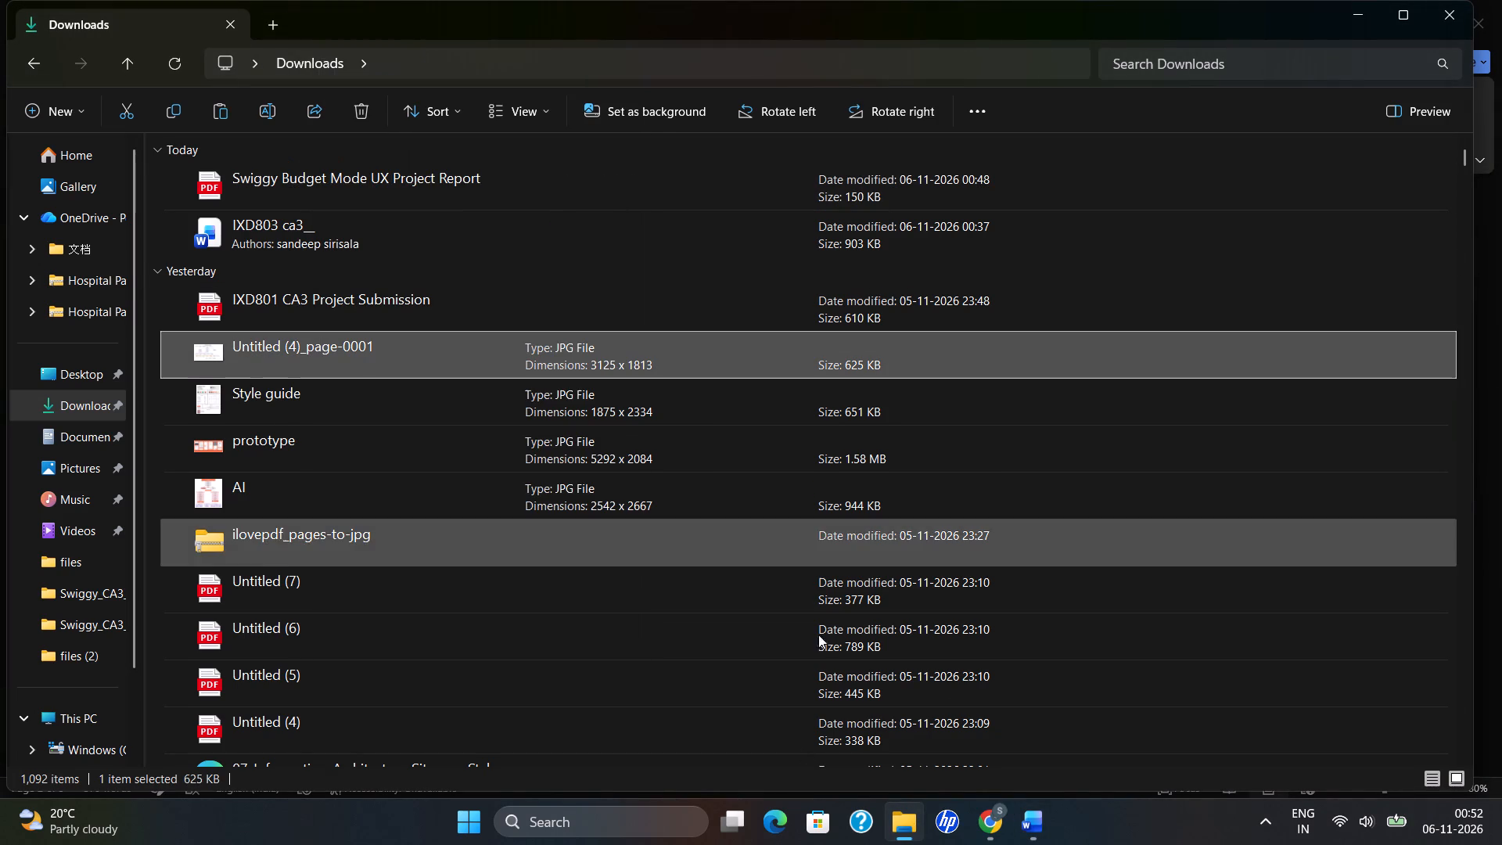
pyautogui.click(1029, 822)
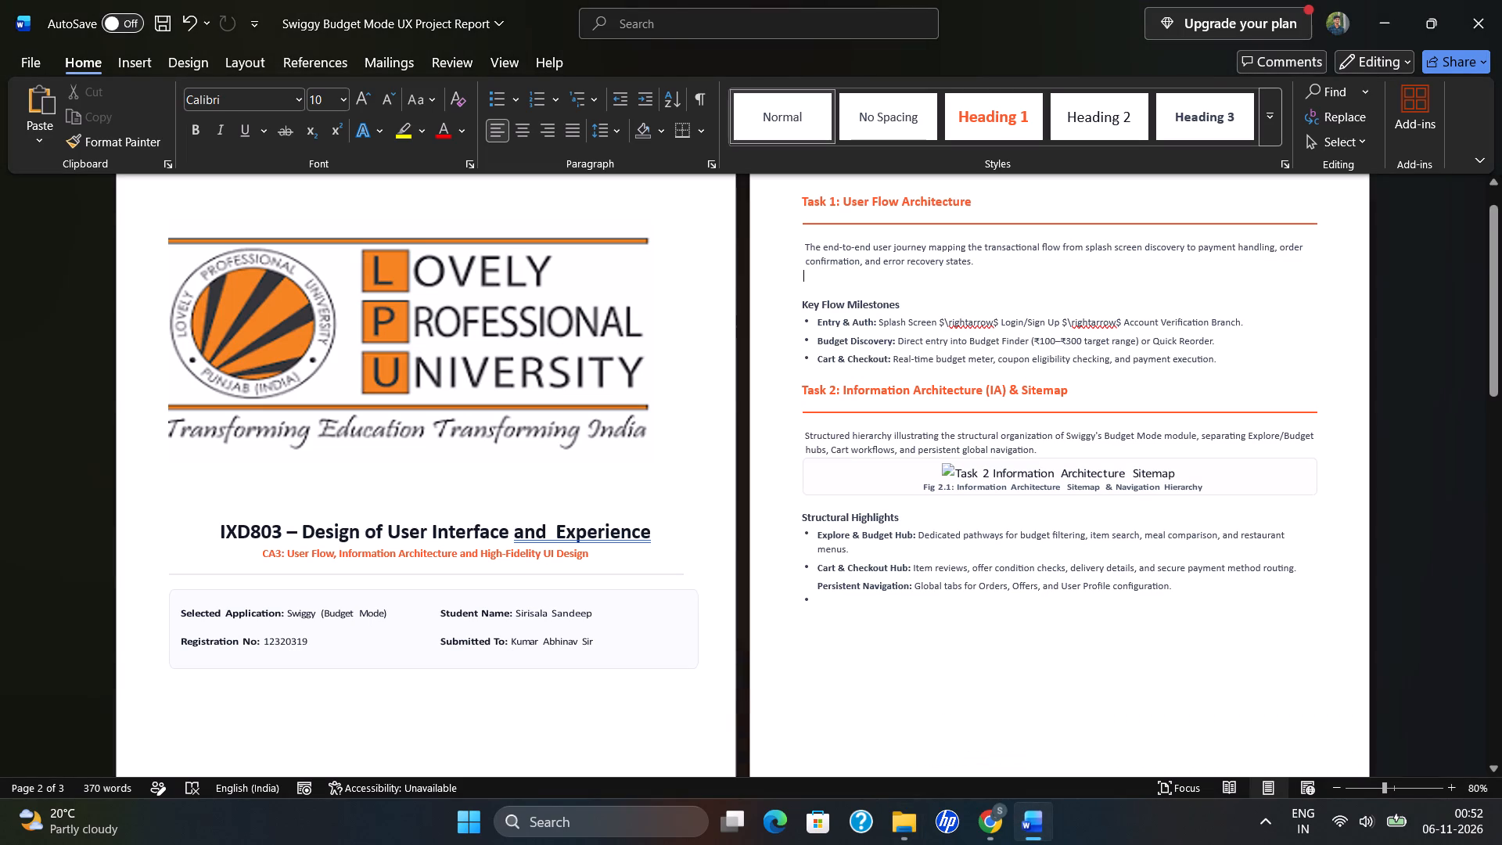
pyautogui.click(834, 273)
pyautogui.hotkey('ctrl', 'v')
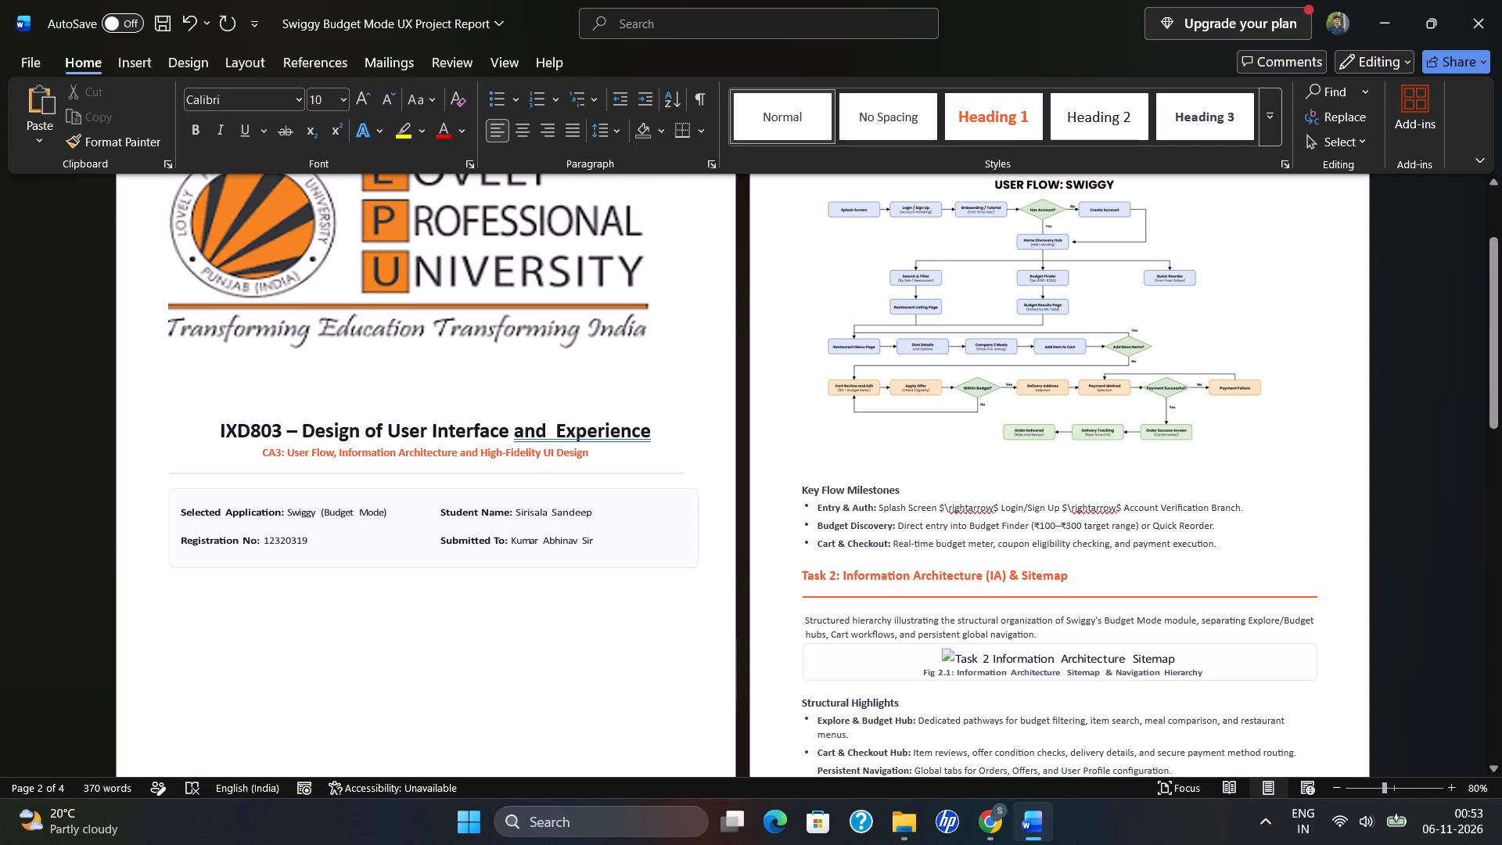
# Insert blank lines after the Task 1 Cart & Checkout bullet until the Task 2 heading starts on page 3.
pyautogui.click(1231, 549)
pyautogui.press('Return')
pyautogui.press('Return')
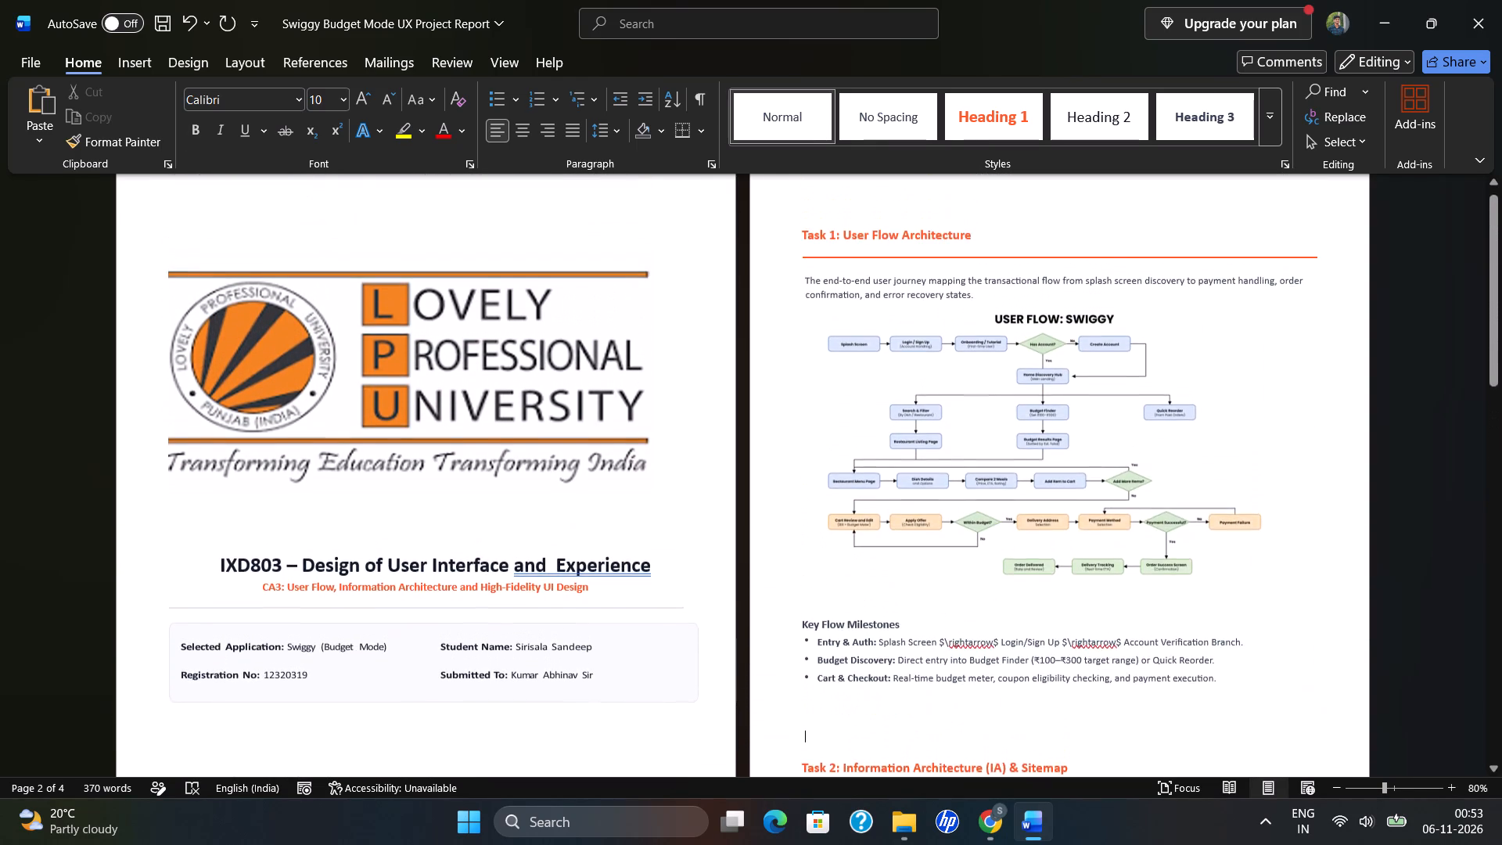
pyautogui.press('Return')
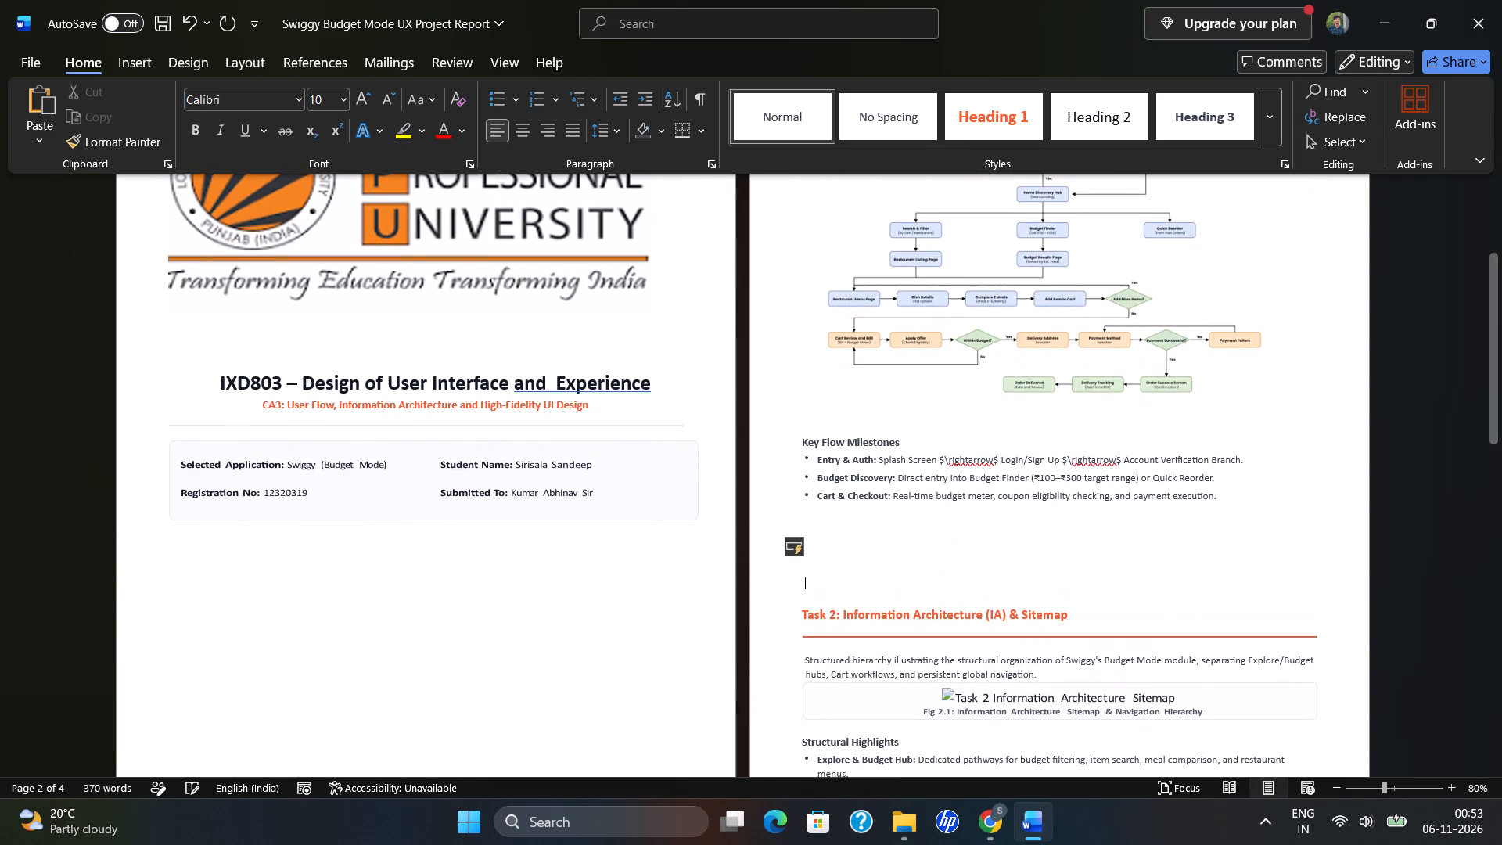
pyautogui.press('Return')
pyautogui.press('Return')
pyautogui.press('Return')
pyautogui.press('Return')
pyautogui.press('Return')
pyautogui.press('Return')
pyautogui.press('Return')
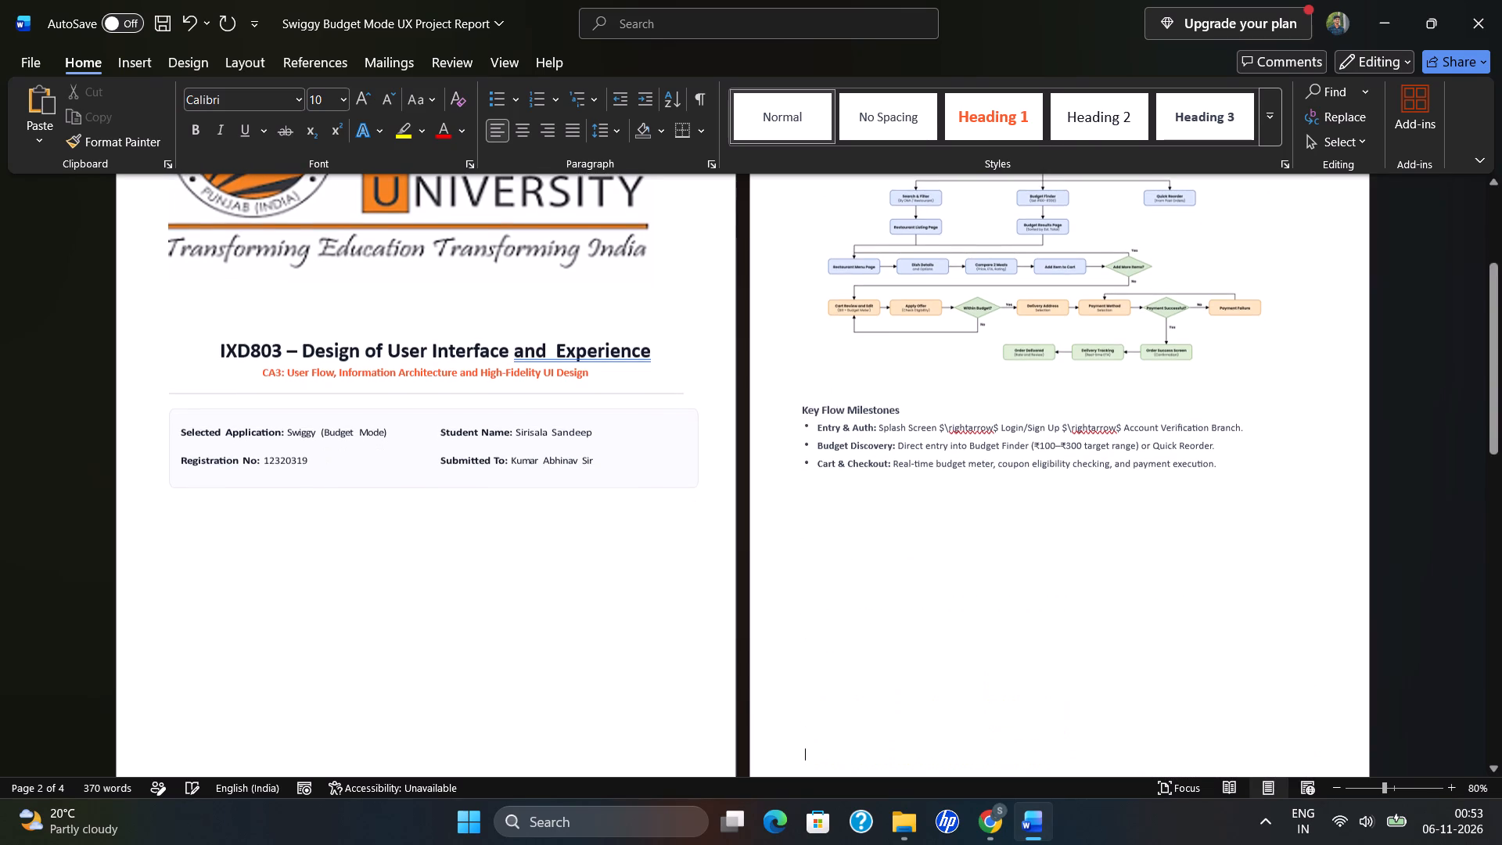
pyautogui.press('Return')
pyautogui.press('Return')
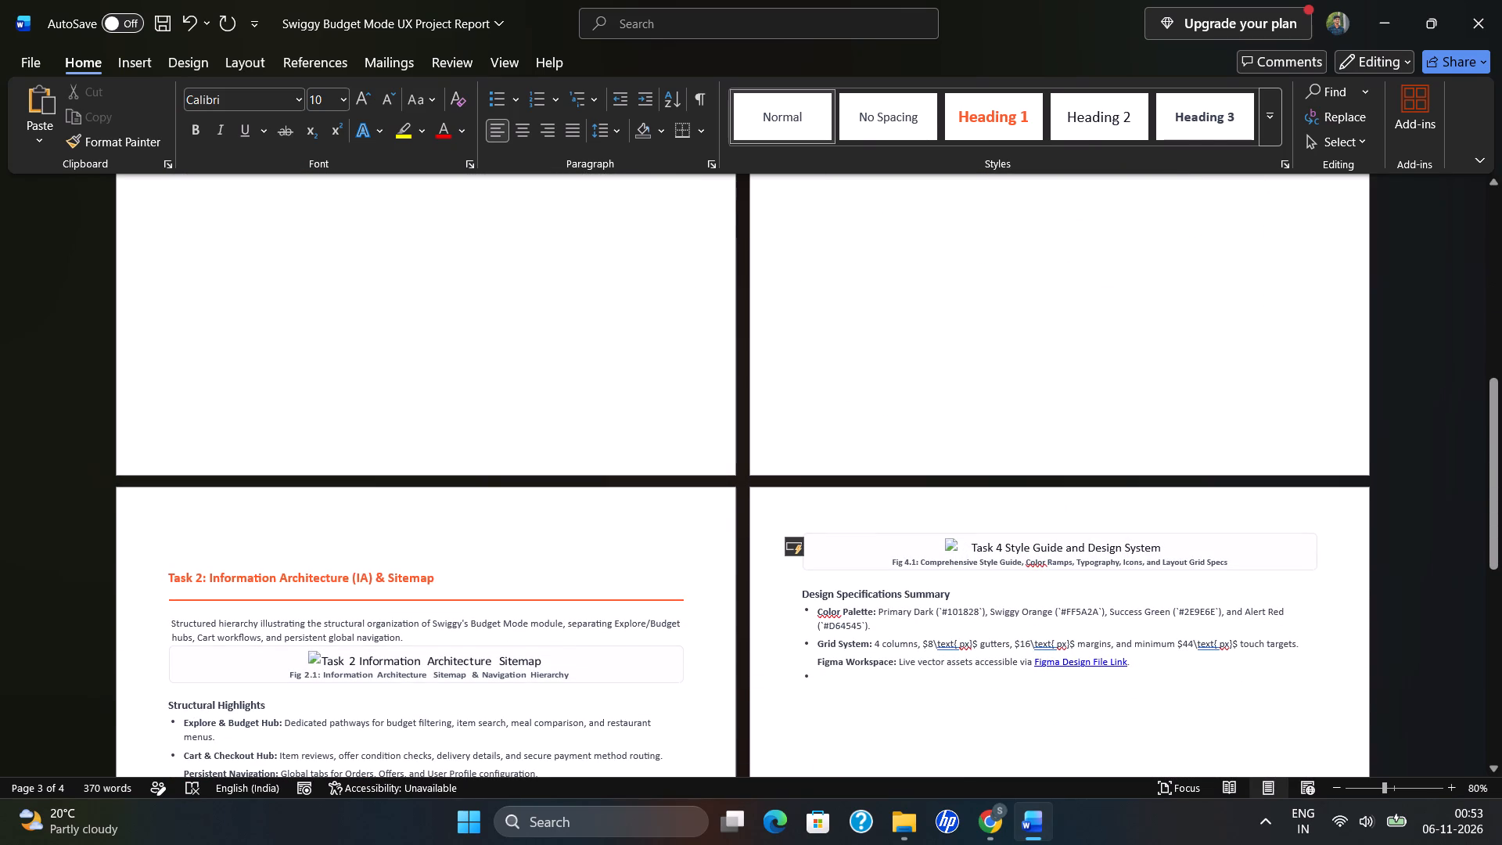
# Delete the broken Information Architecture Sitemap placeholder box with its Fig 2.1 caption under Task 2.
pyautogui.click(686, 659)
pyautogui.doubleClick(657, 660)
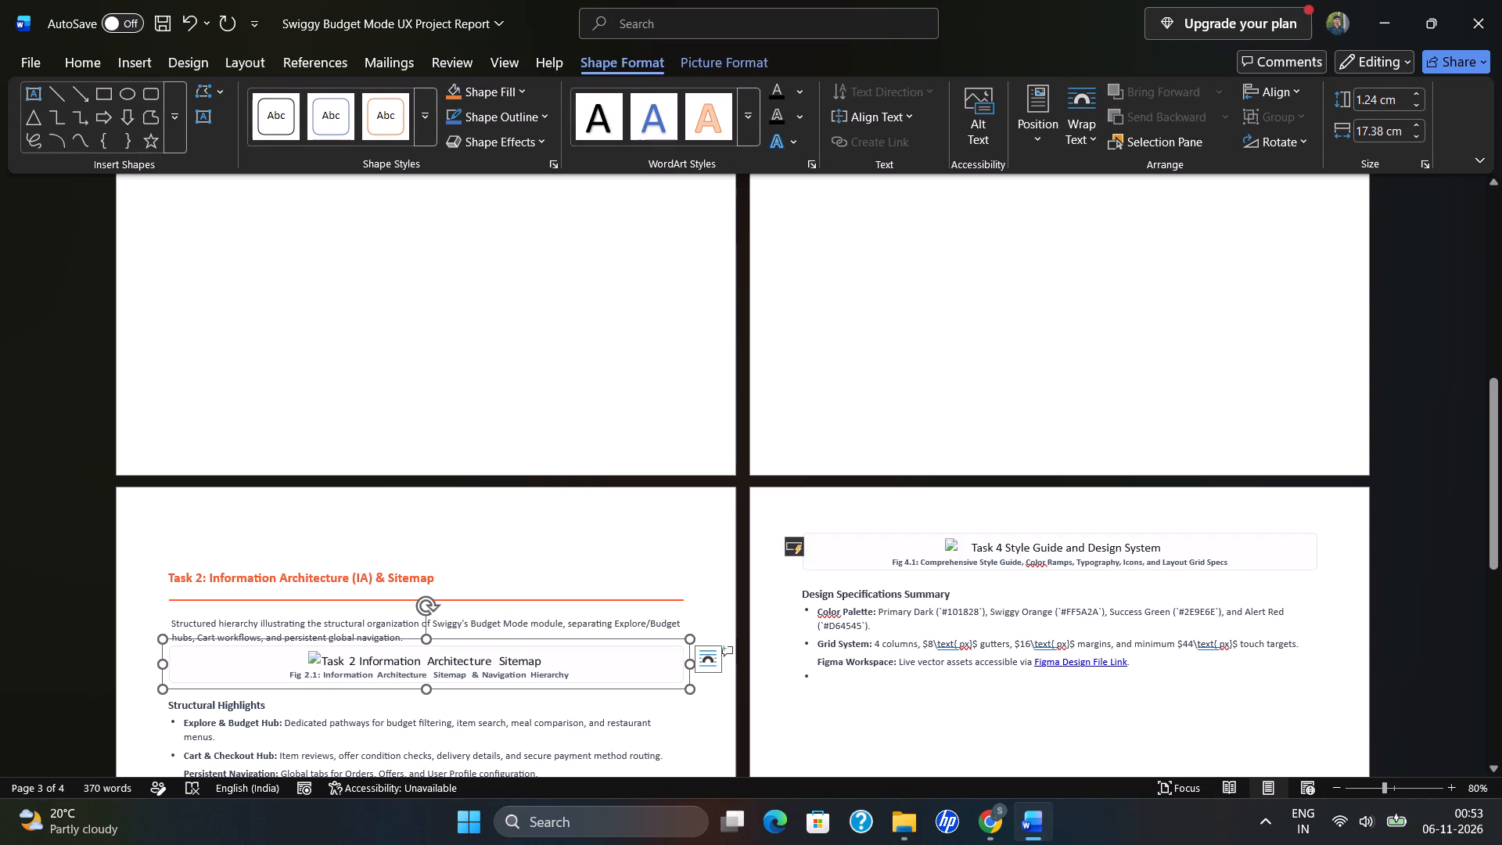
pyautogui.press('BackSpace')
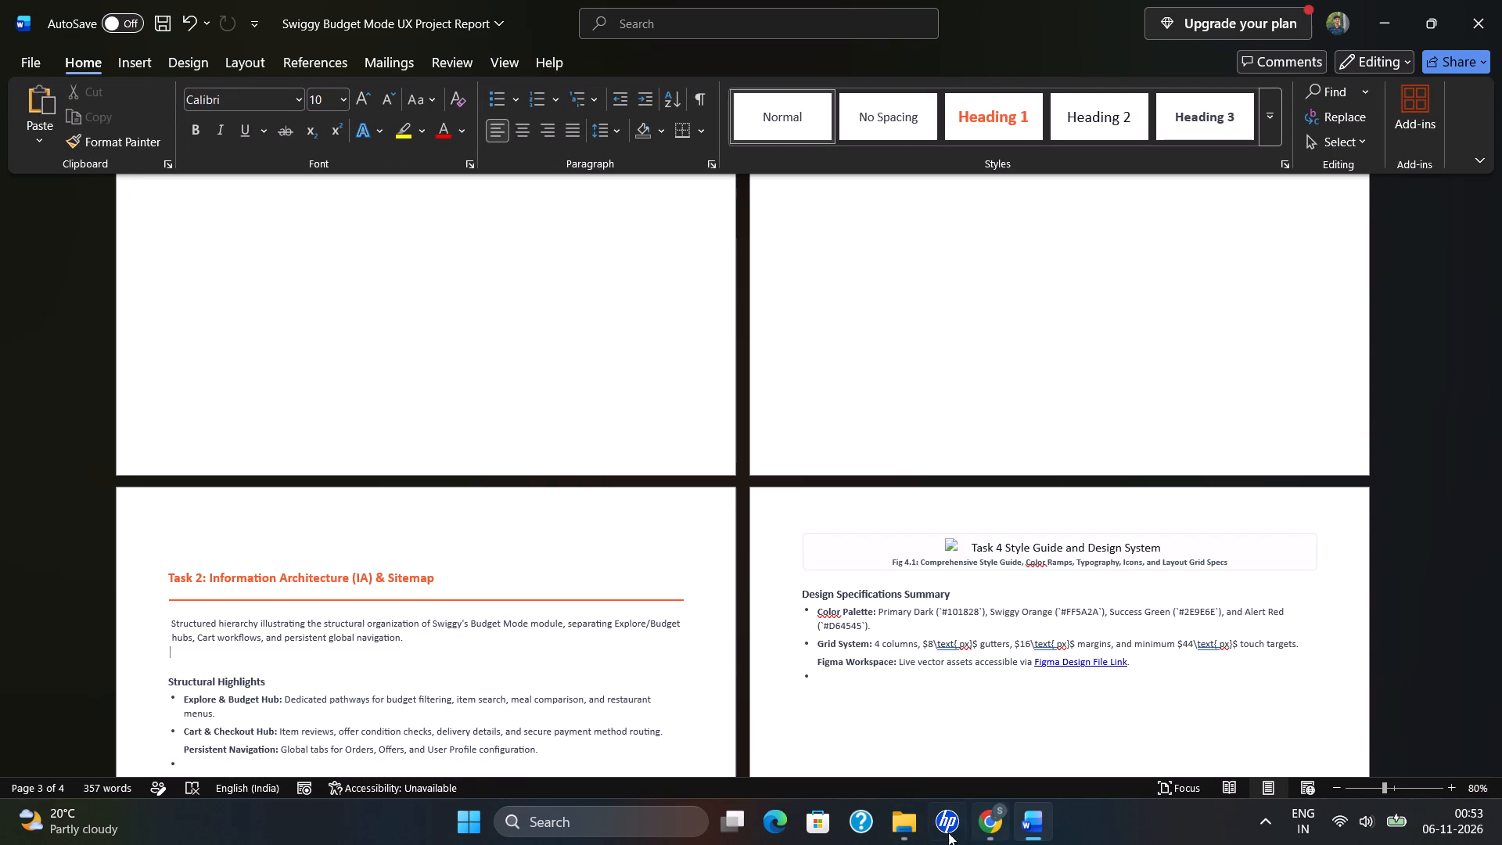
# Copy the AI image from Downloads in File Explorer and paste it in Word below the Task 2 introduction.
pyautogui.click(910, 829)
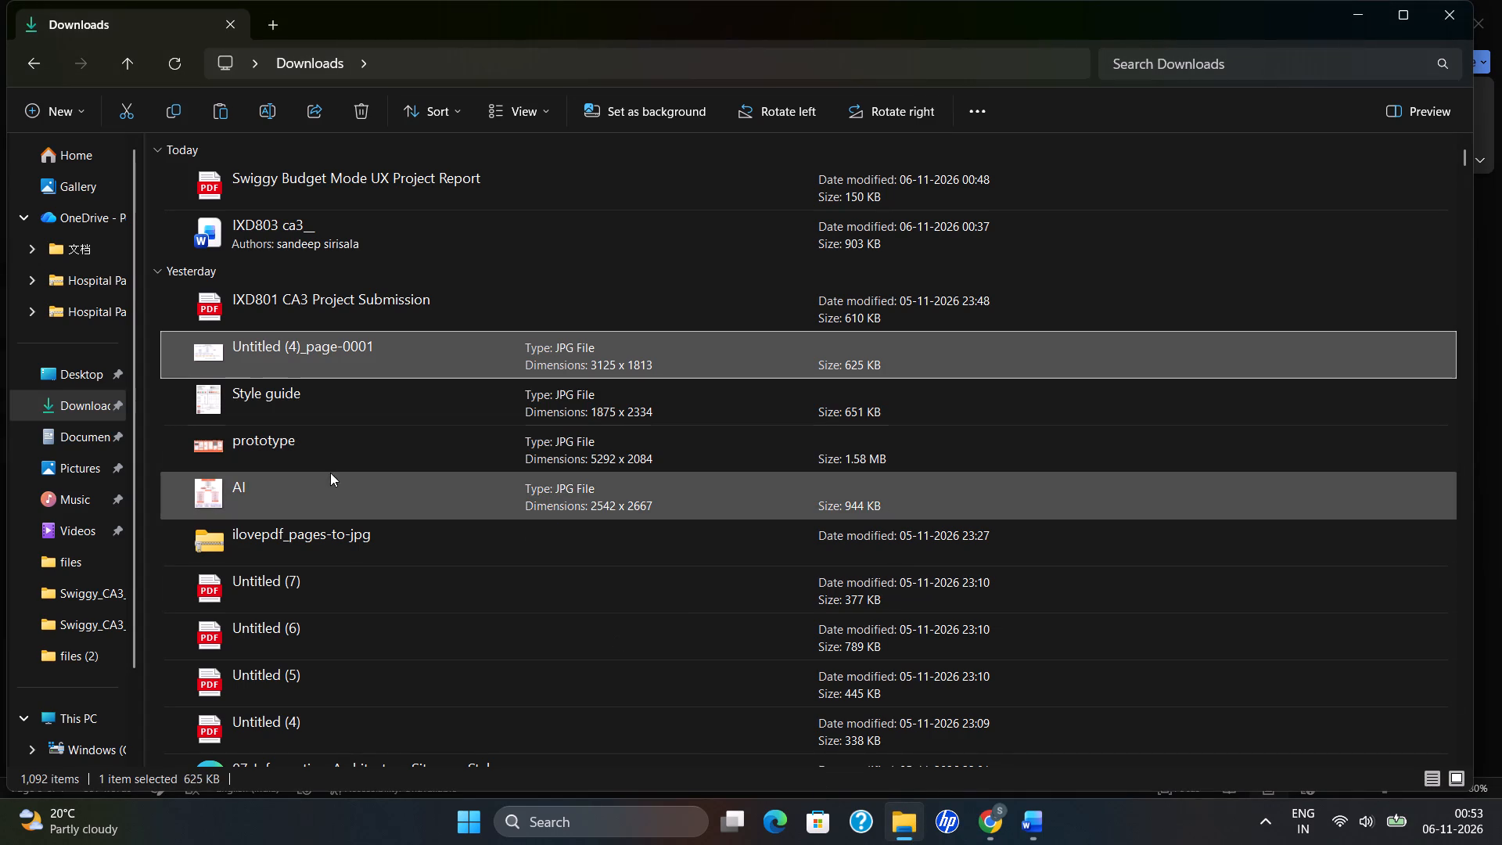
pyautogui.click(330, 480)
pyautogui.rightClick(330, 480)
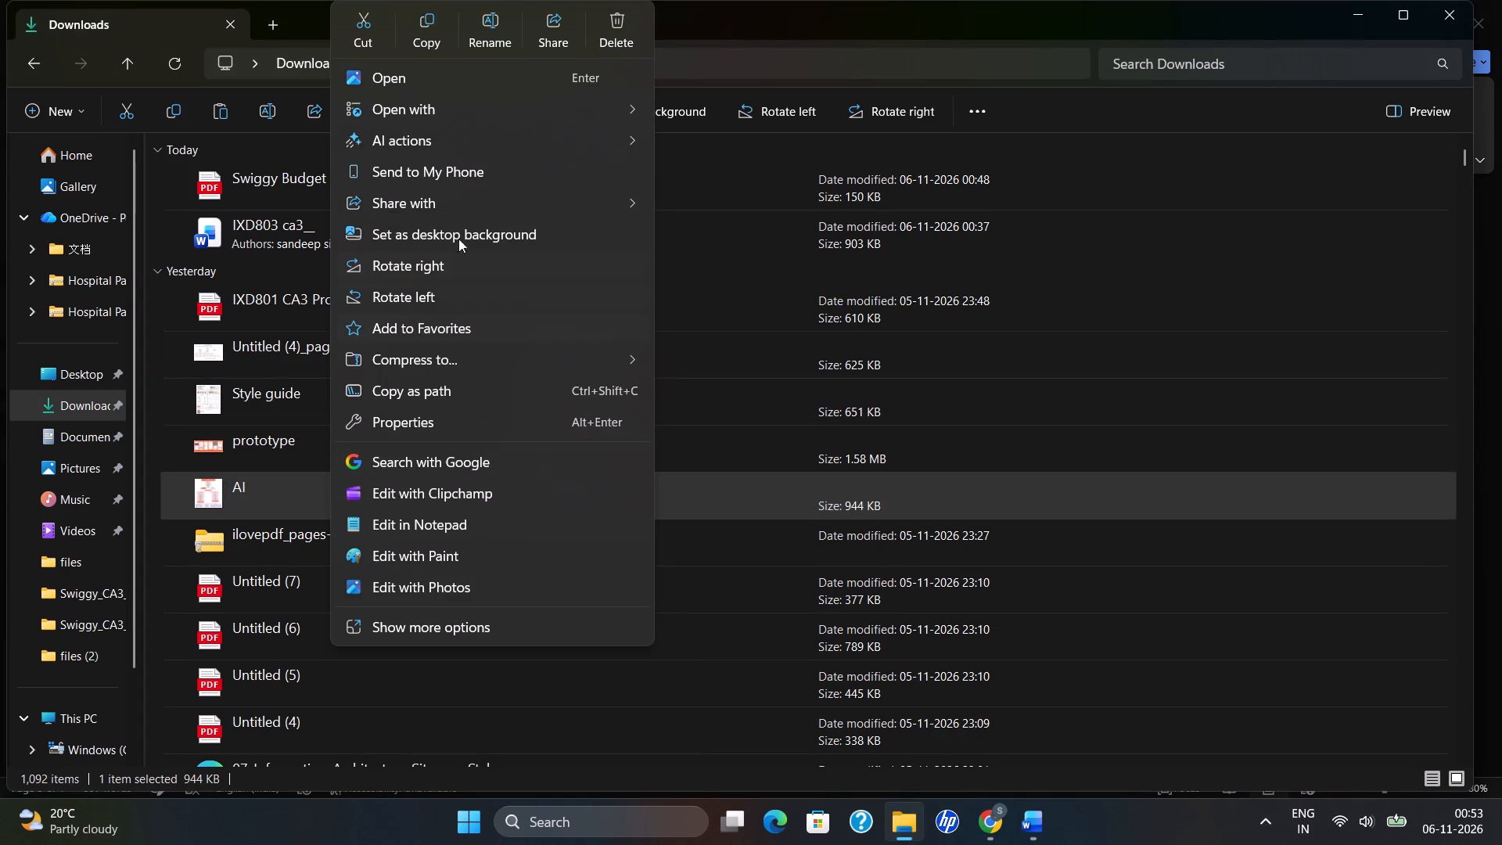
pyautogui.click(430, 27)
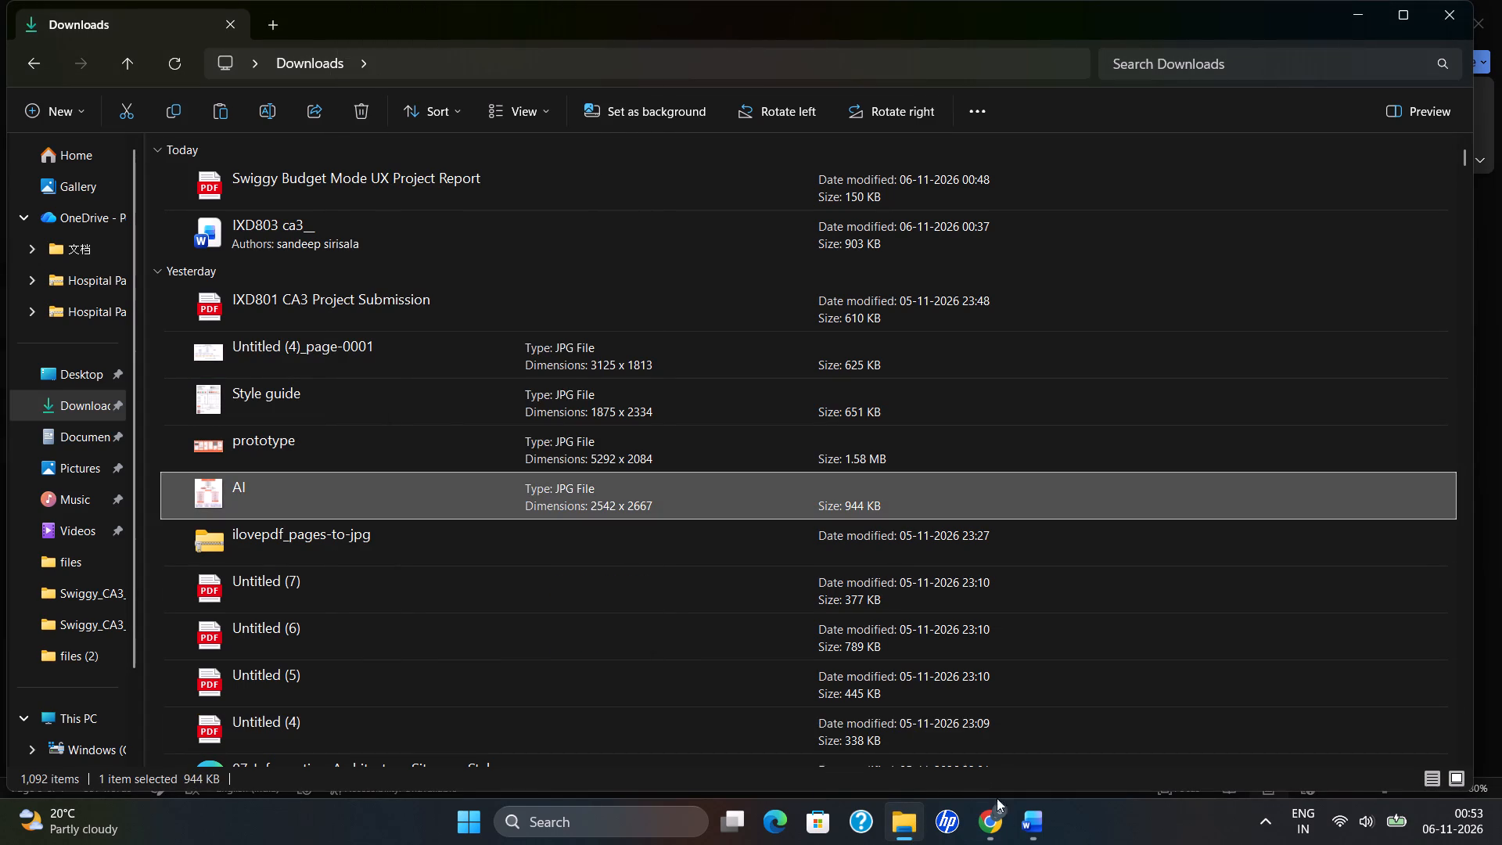
pyautogui.click(1026, 830)
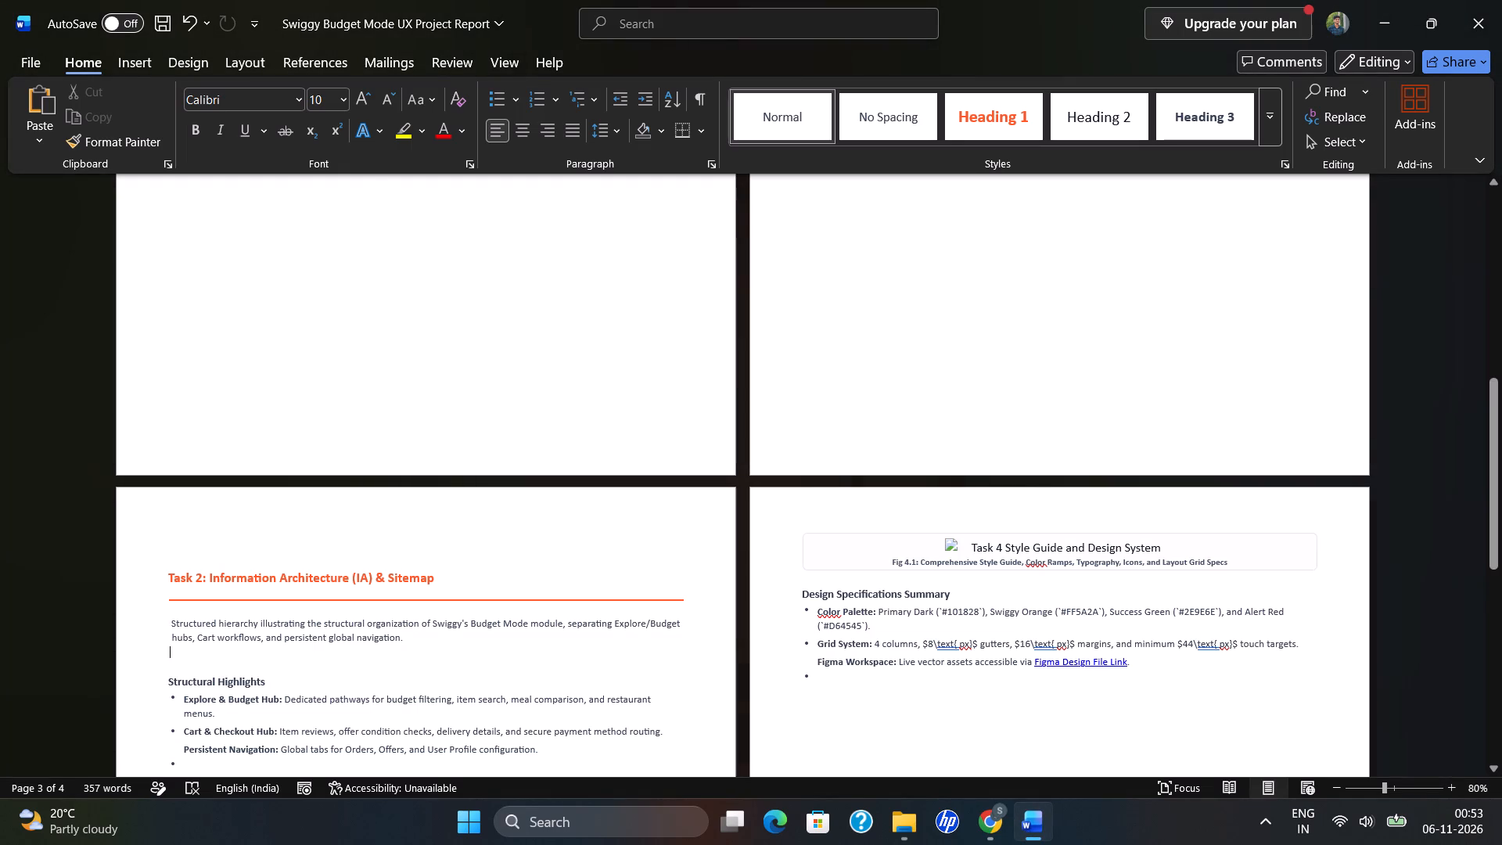
pyautogui.click(192, 651)
pyautogui.hotkey('ctrl', 'v')
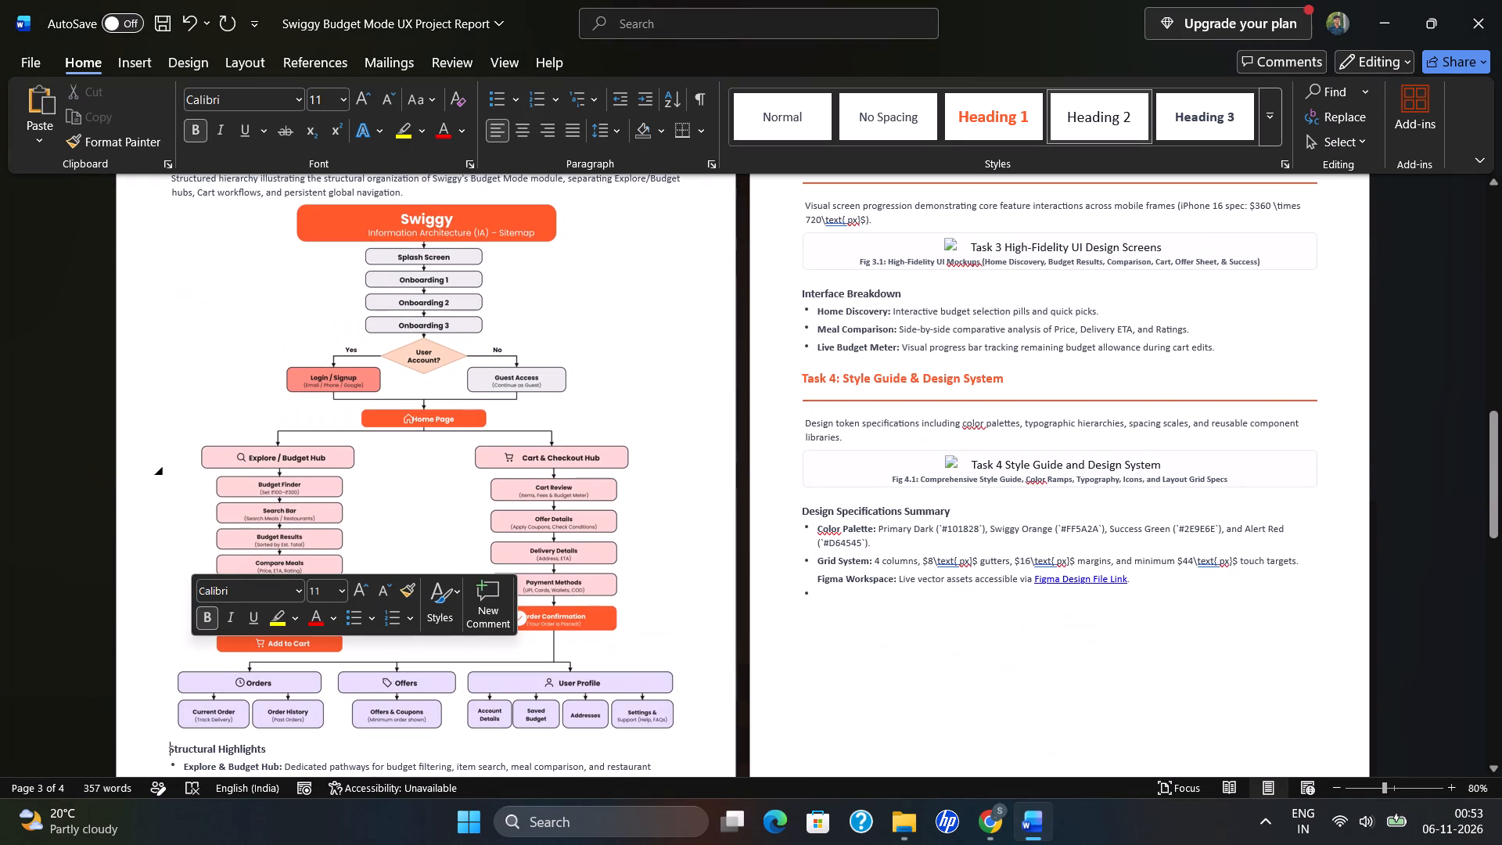
# Delete the extra blank lines above the Task 2: Information Architecture heading at the top of page 3.
pyautogui.scroll(1, 476, 480)
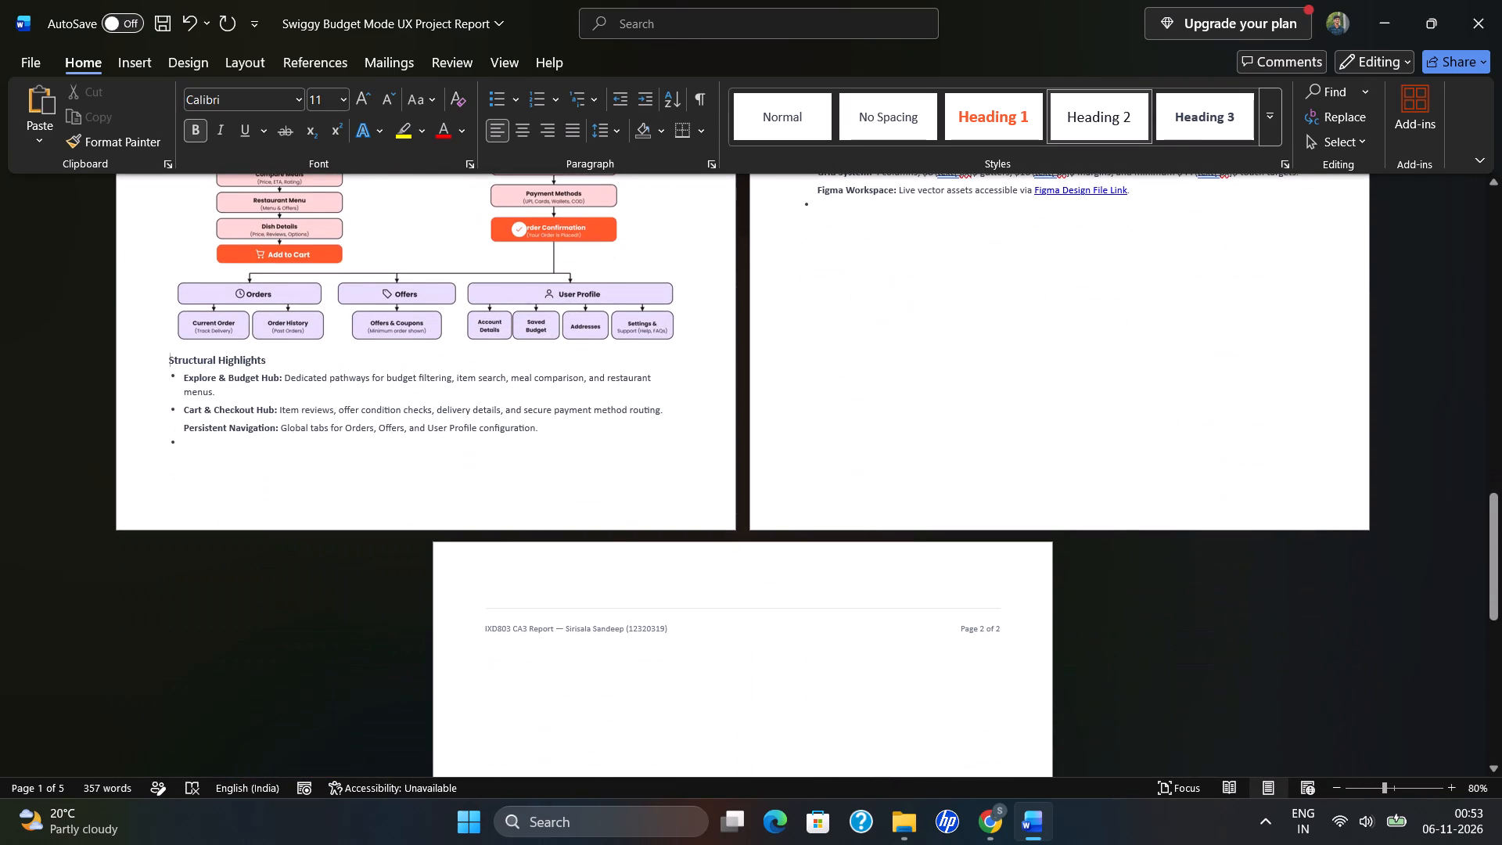
pyautogui.scroll(2, 476, 480)
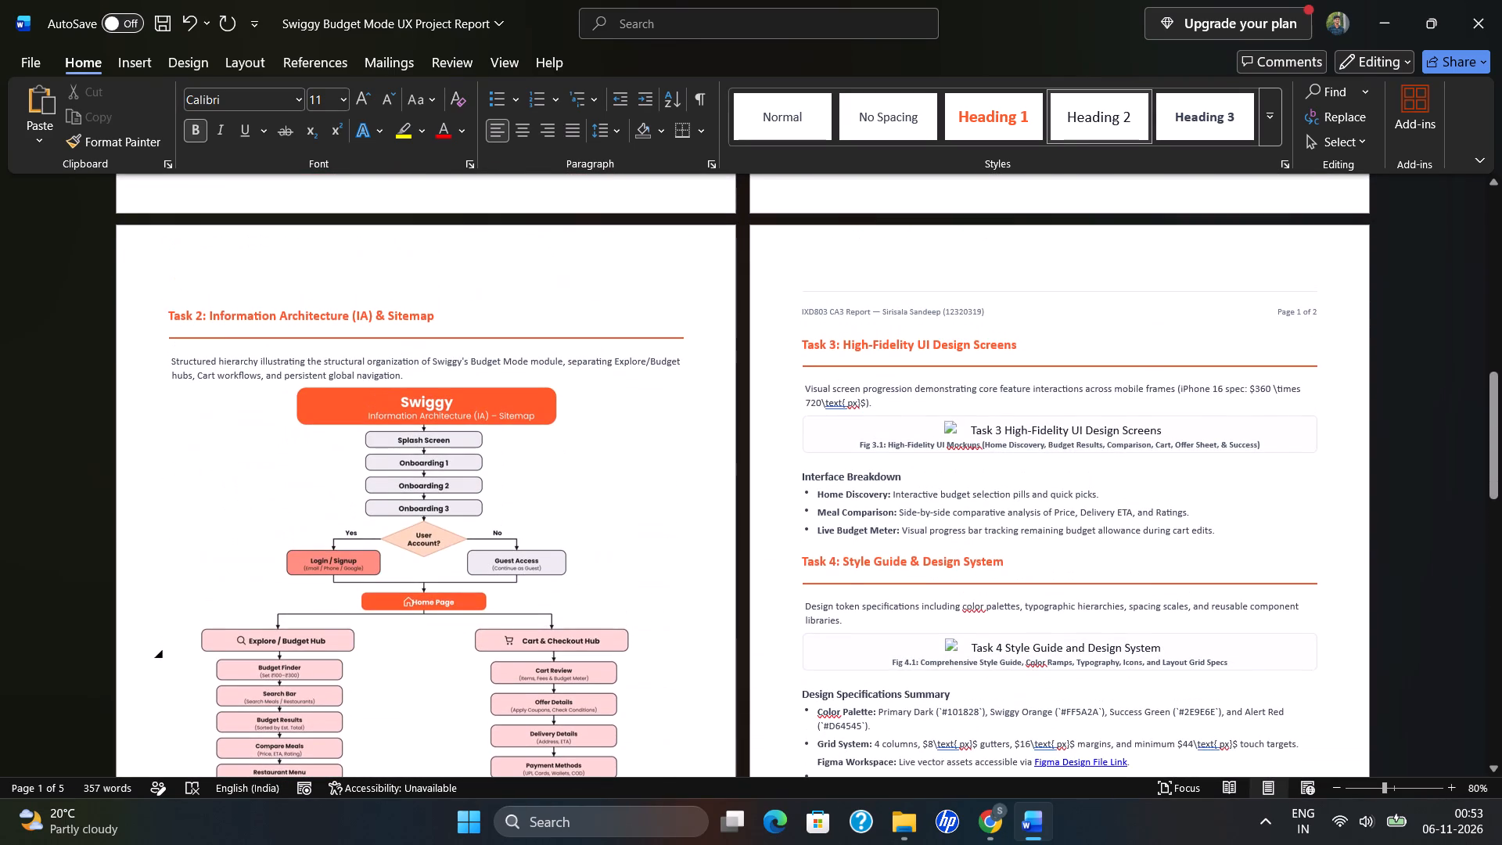
pyautogui.click(166, 285)
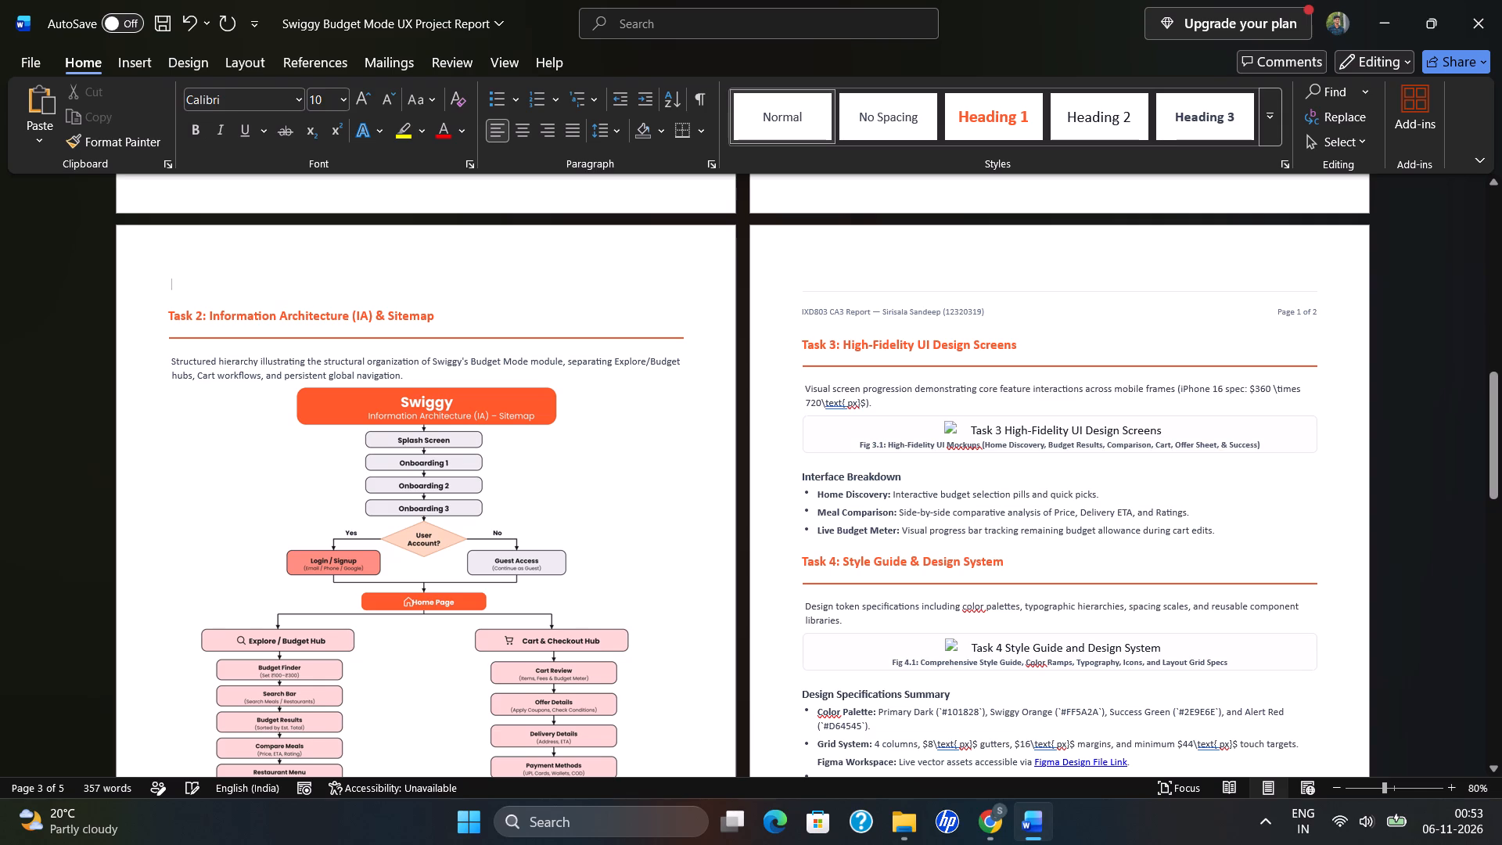
pyautogui.press('BackSpace')
pyautogui.press('BackSpace')
pyautogui.press('BackSpace')
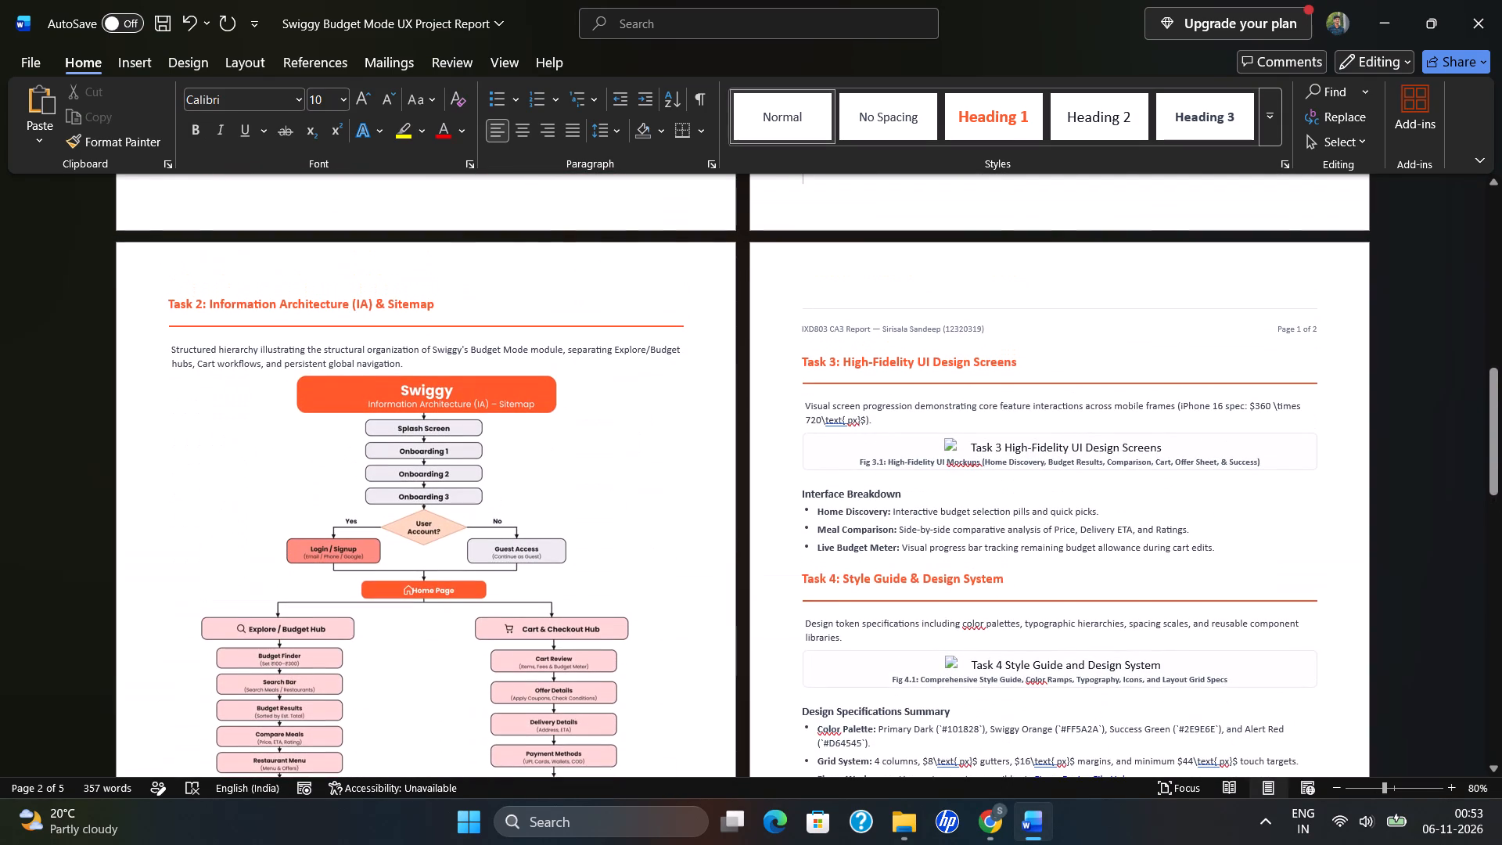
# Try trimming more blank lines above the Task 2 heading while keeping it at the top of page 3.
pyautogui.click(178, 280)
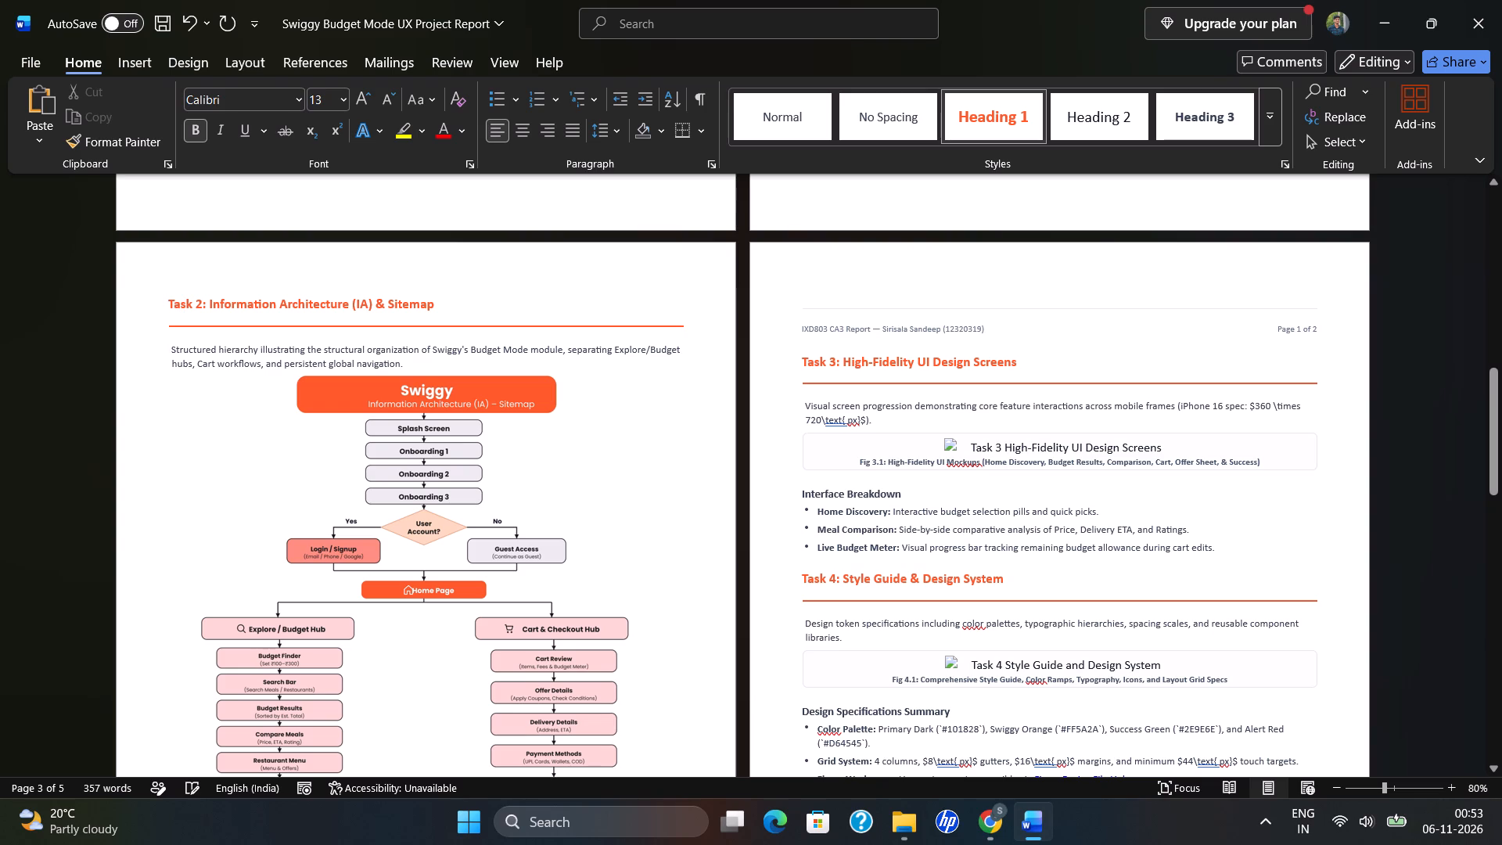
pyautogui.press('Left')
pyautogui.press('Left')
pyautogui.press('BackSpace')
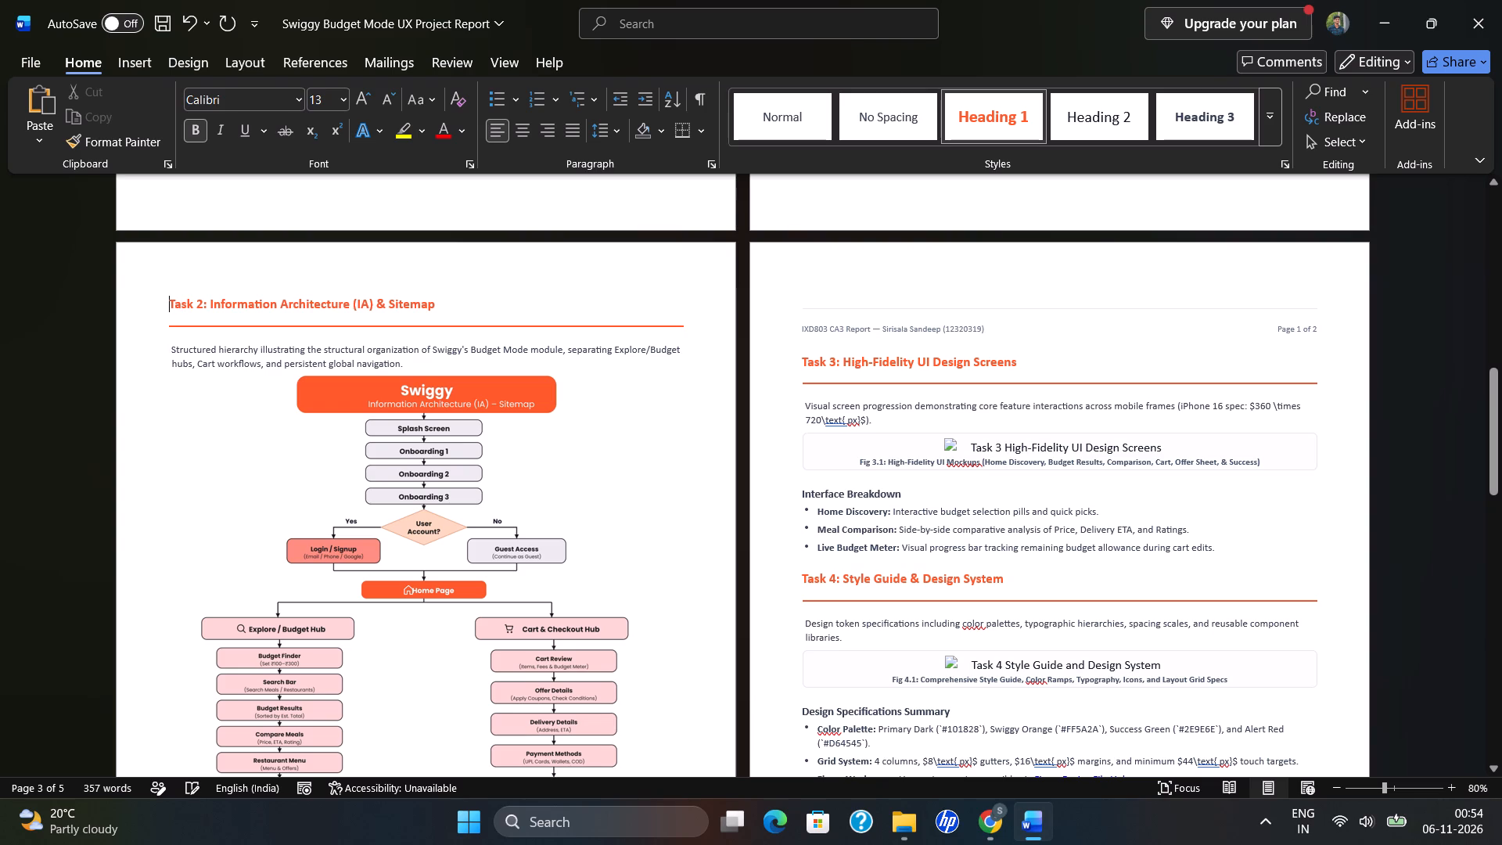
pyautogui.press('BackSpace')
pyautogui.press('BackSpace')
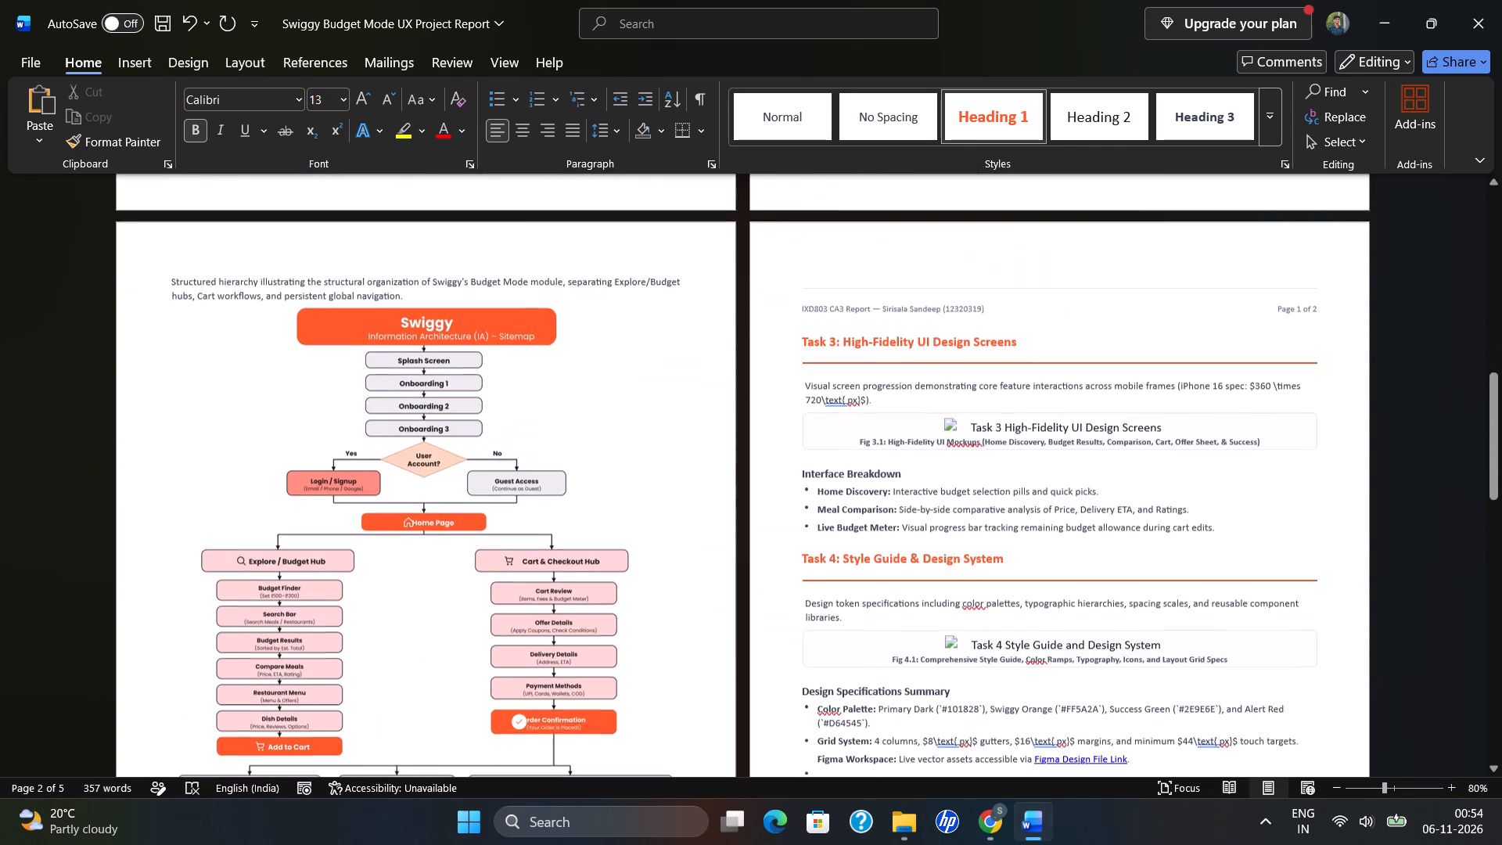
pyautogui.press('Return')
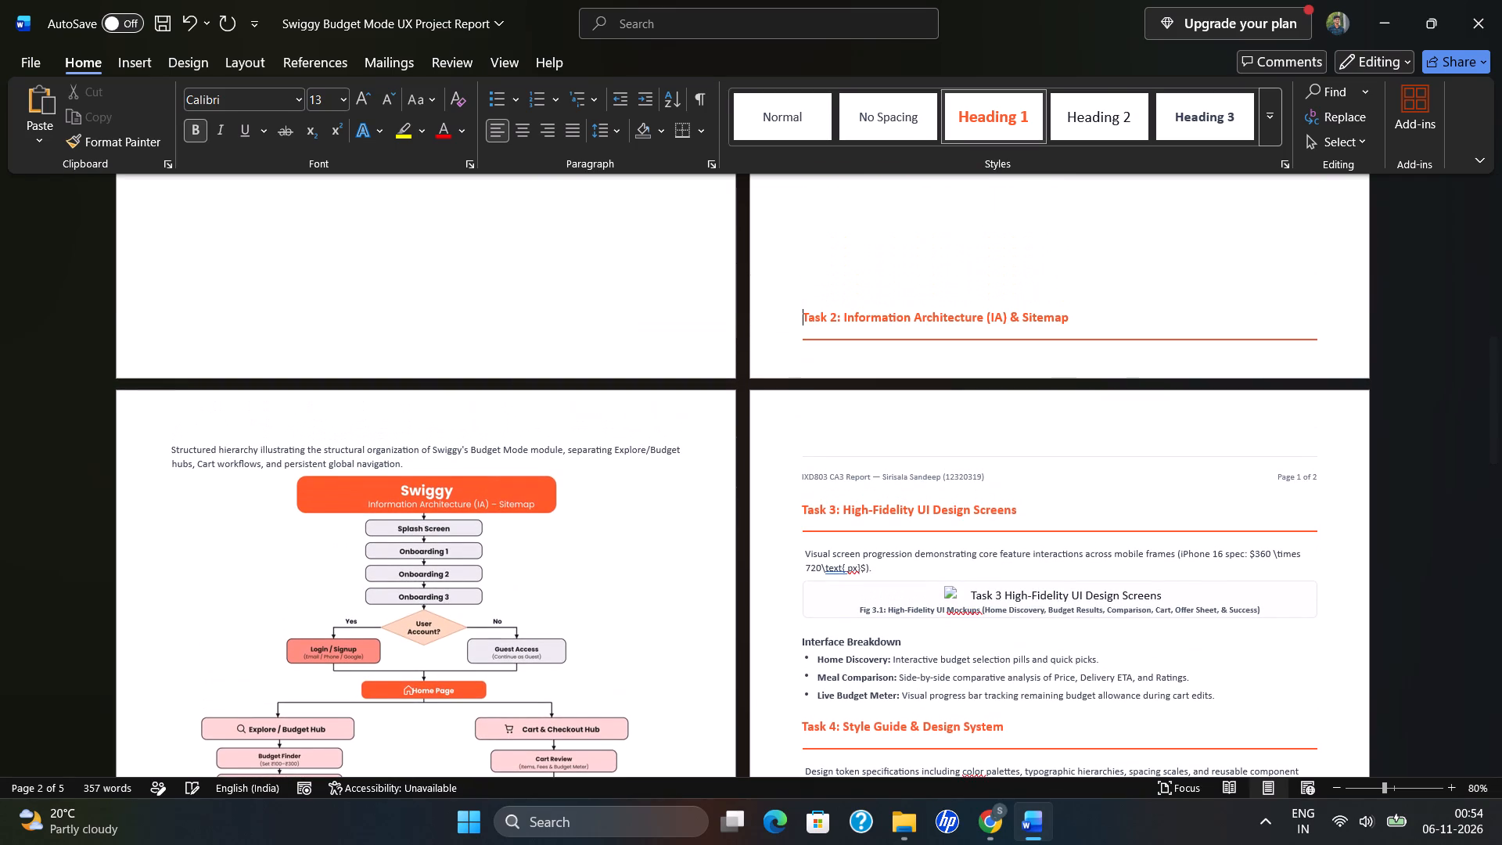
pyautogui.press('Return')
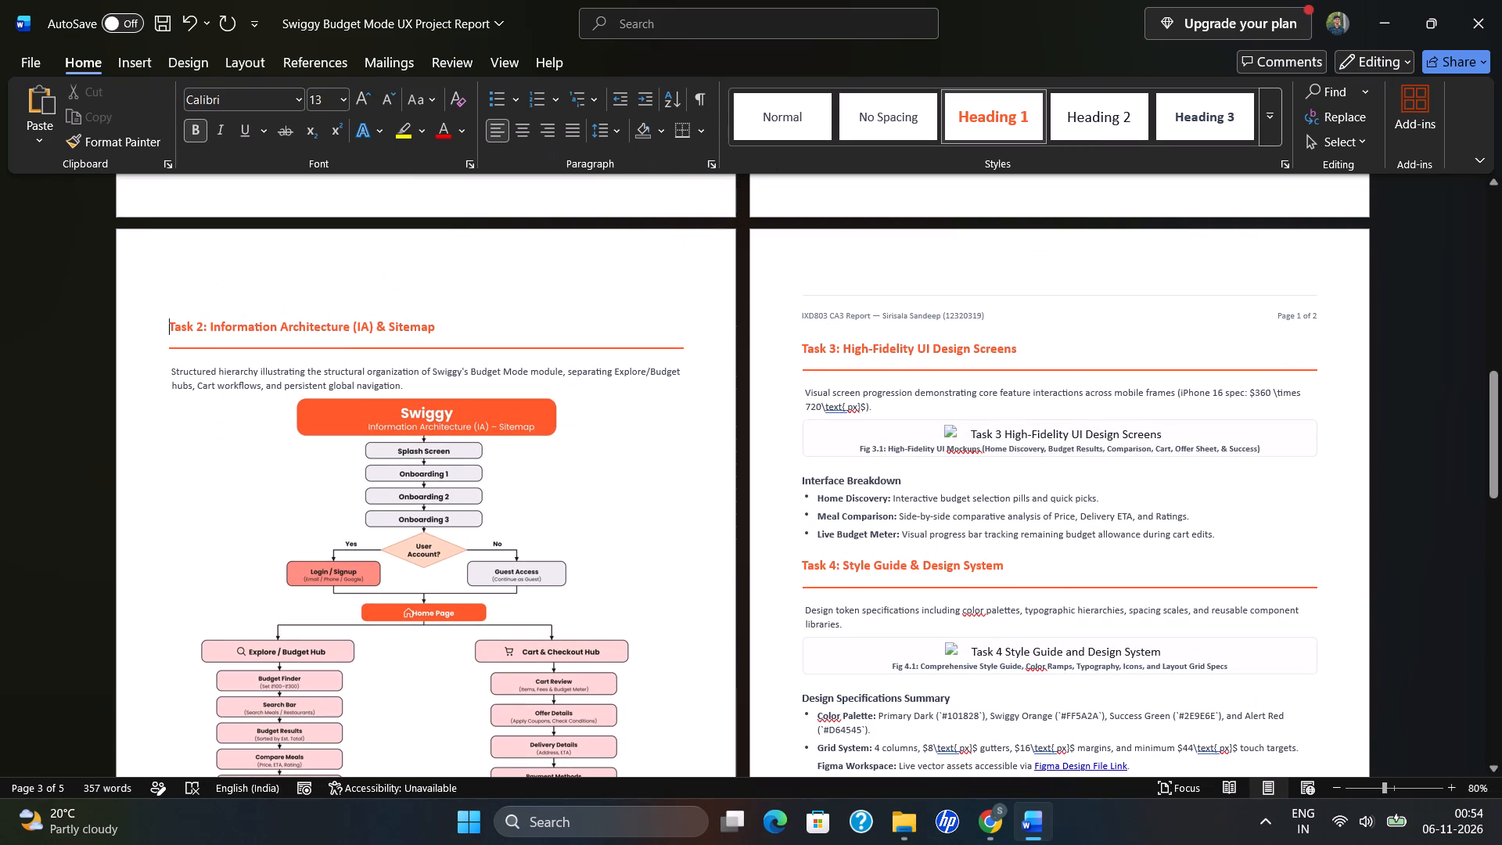
# Delete the broken image placeholder box with the Fig 3.1 caption under Task 3.
pyautogui.doubleClick(1047, 444)
pyautogui.click(784, 421)
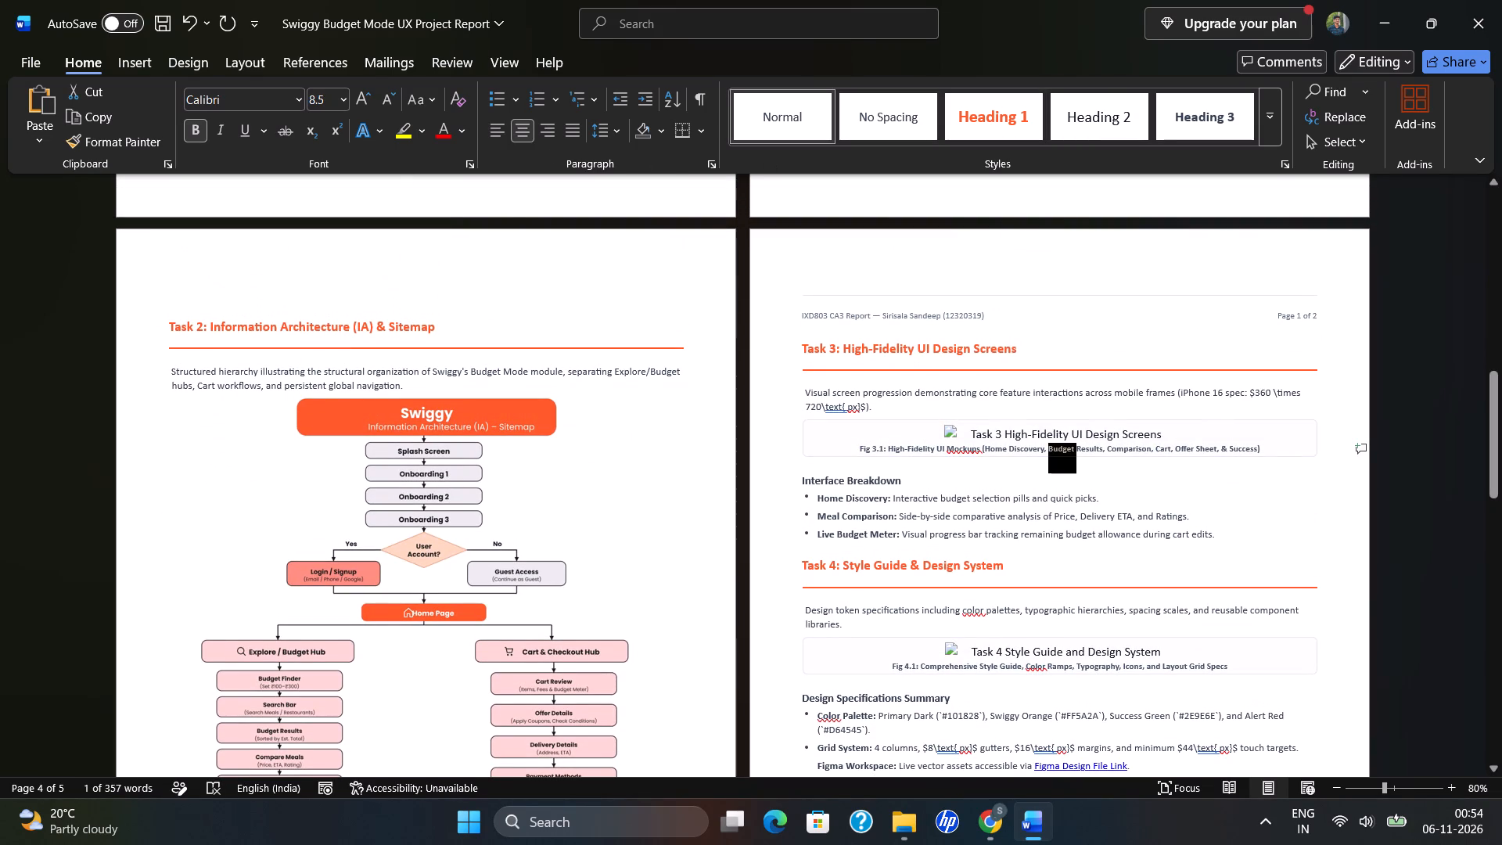
pyautogui.click(821, 455)
pyautogui.tripleClick(829, 445)
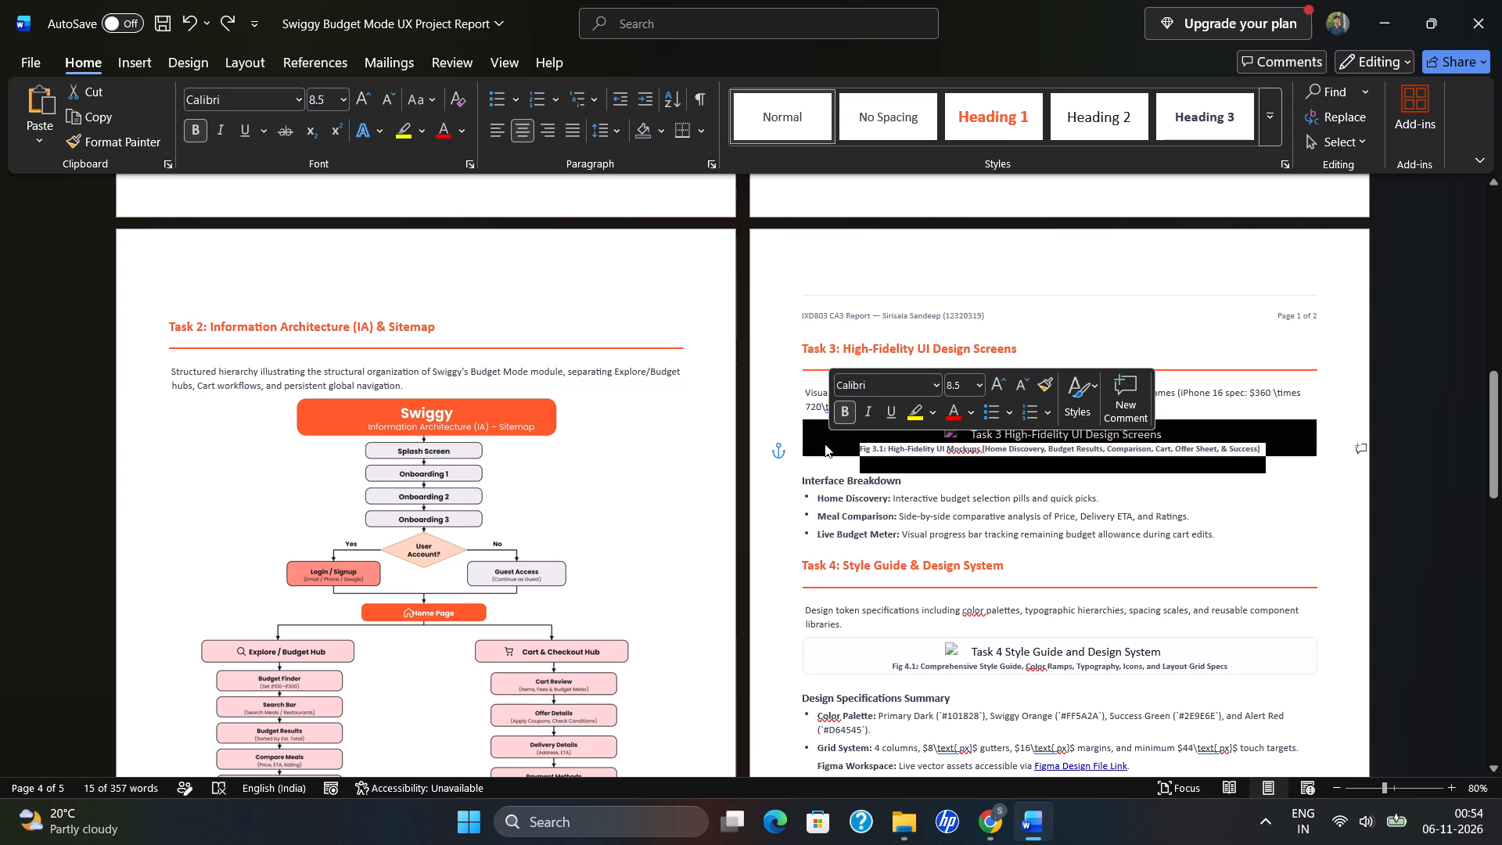
pyautogui.press('BackSpace')
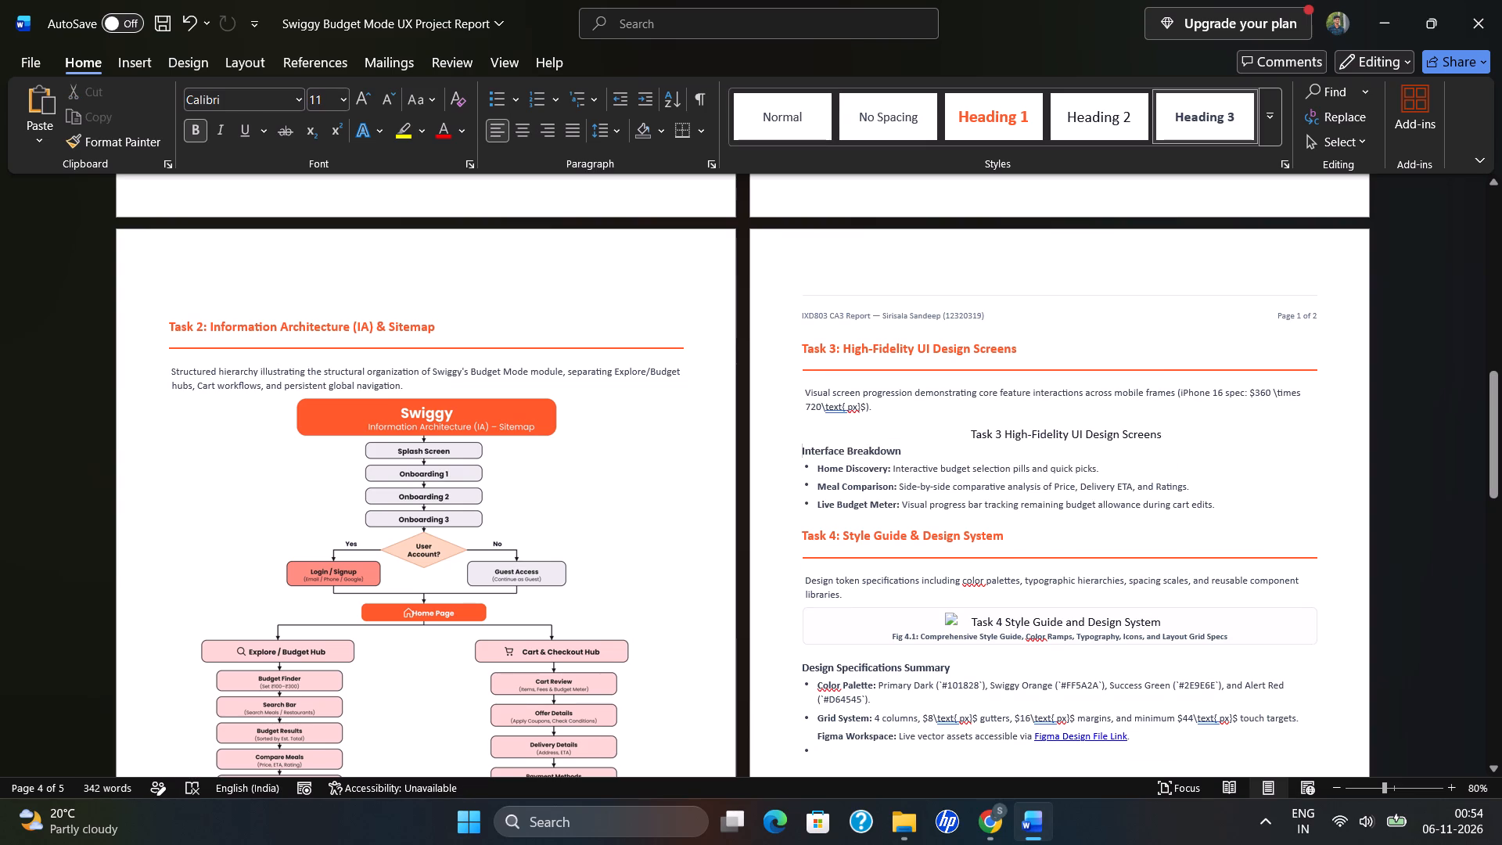
# Insert three line breaks after the text Task 3 High-Fidelity UI Design Screens, above Interface Breakdown.
pyautogui.click(1168, 430)
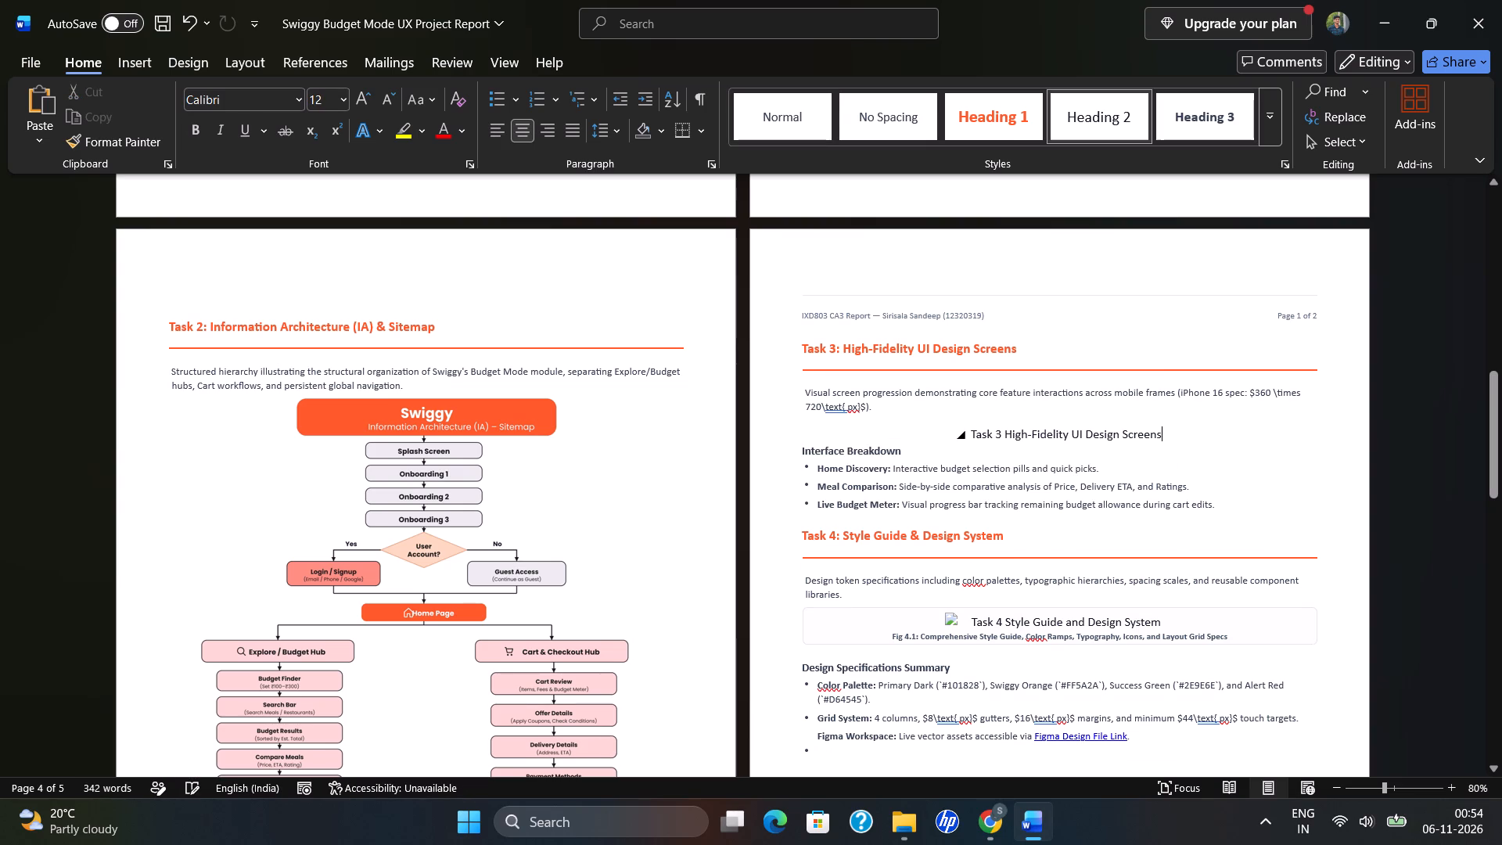
pyautogui.press('Return')
pyautogui.press('Return')
pyautogui.press('Return')
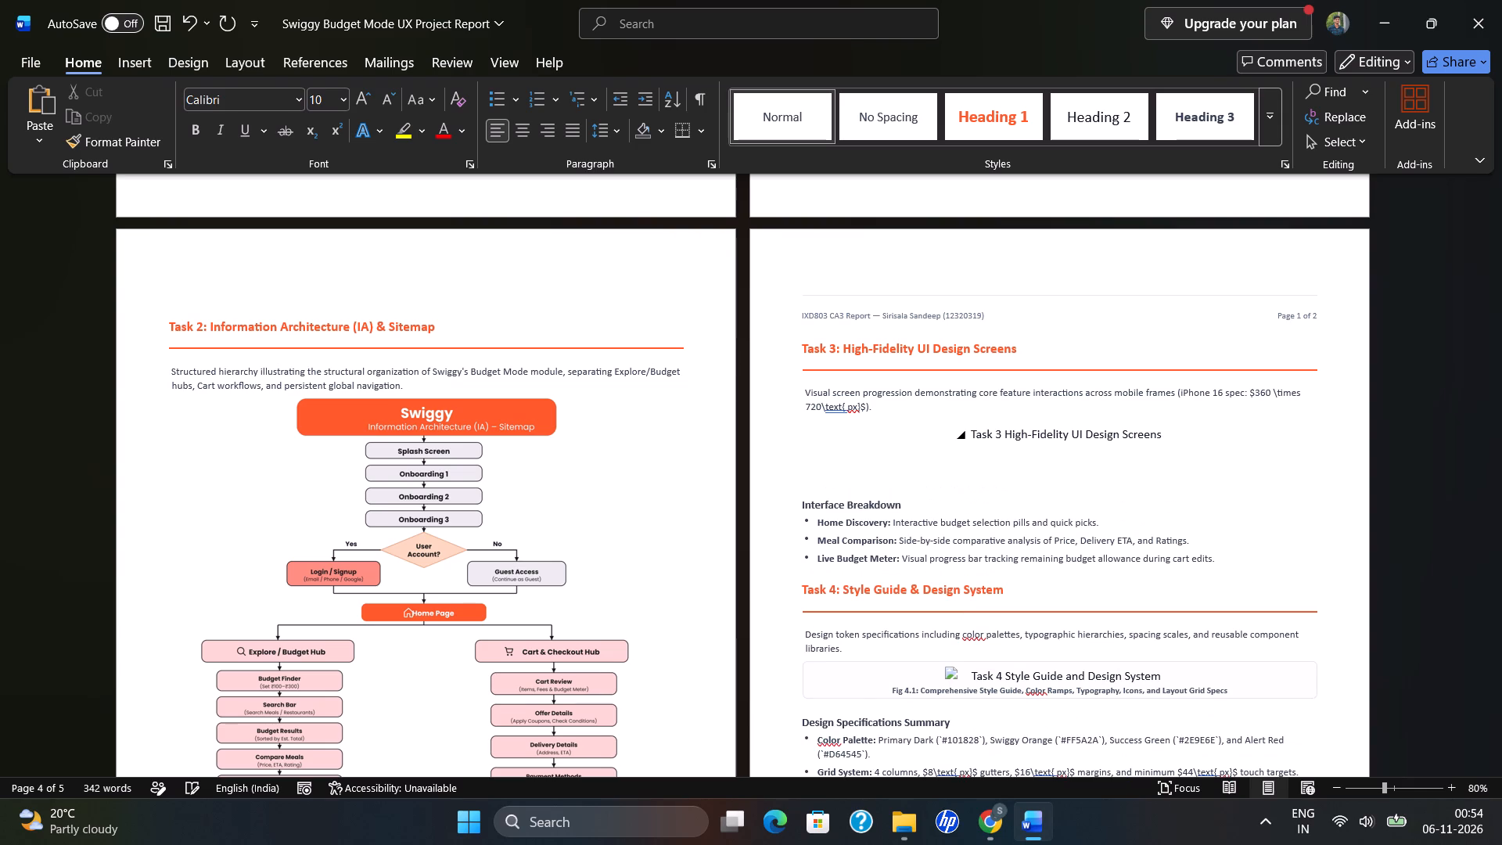
# Copy the prototype image from the Downloads folder and paste it into the Word report under Task 3, above Interface Breakdown.
pyautogui.click(991, 814)
pyautogui.click(907, 818)
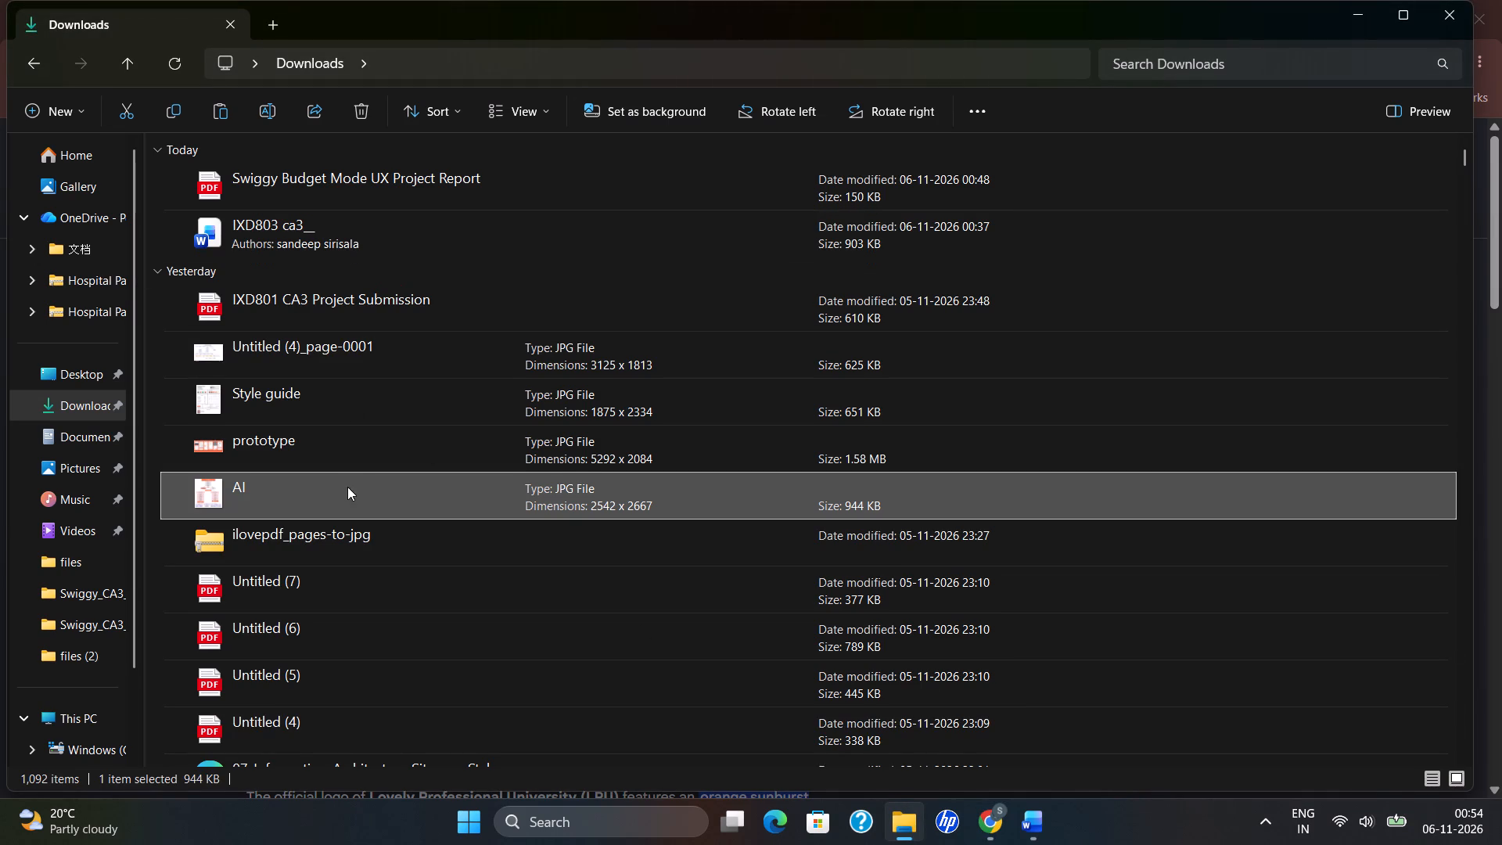
pyautogui.click(318, 455)
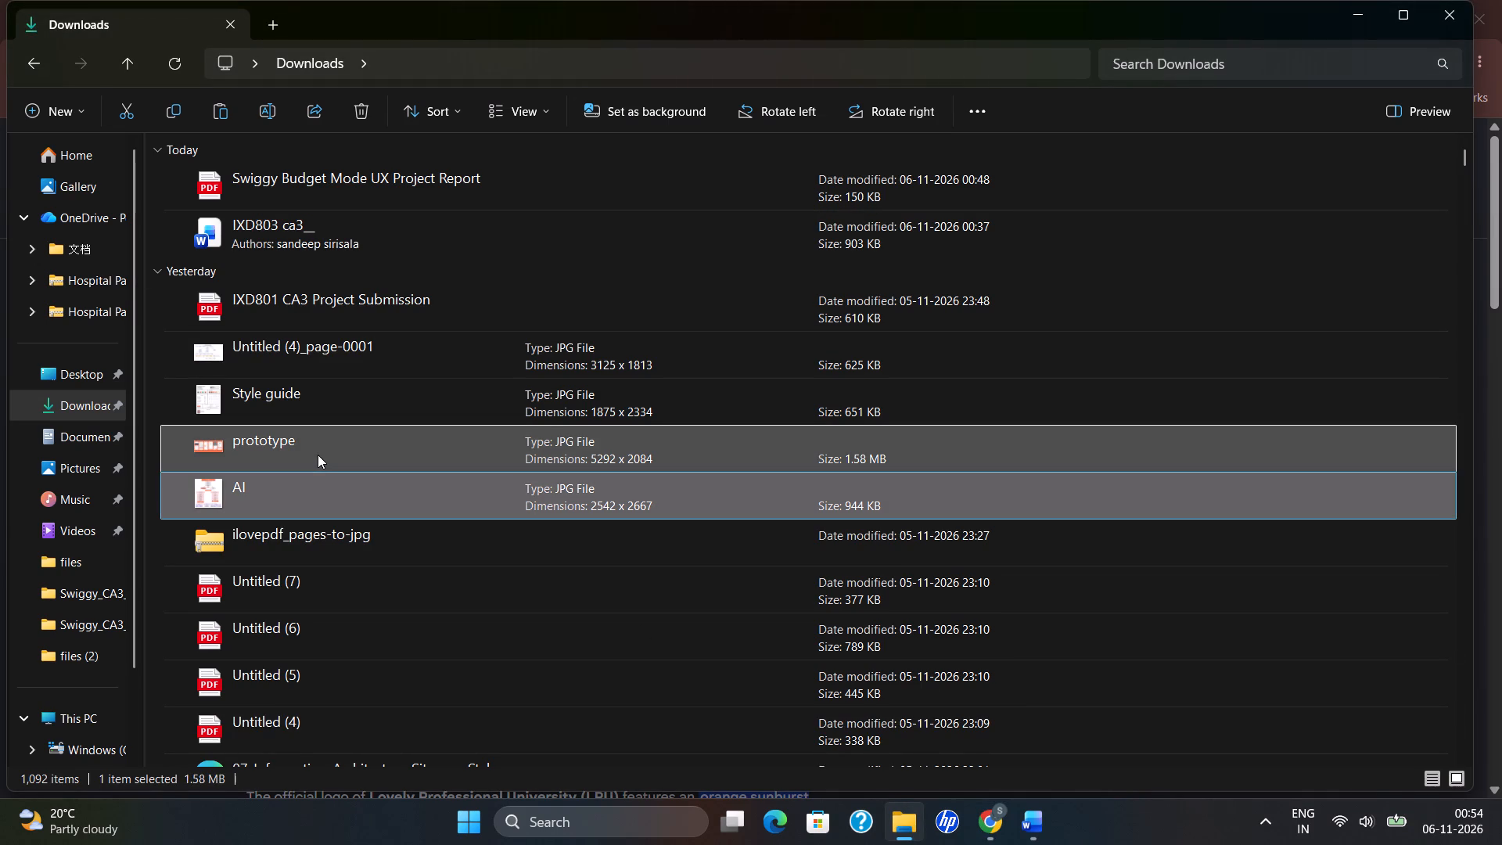
pyautogui.rightClick(318, 455)
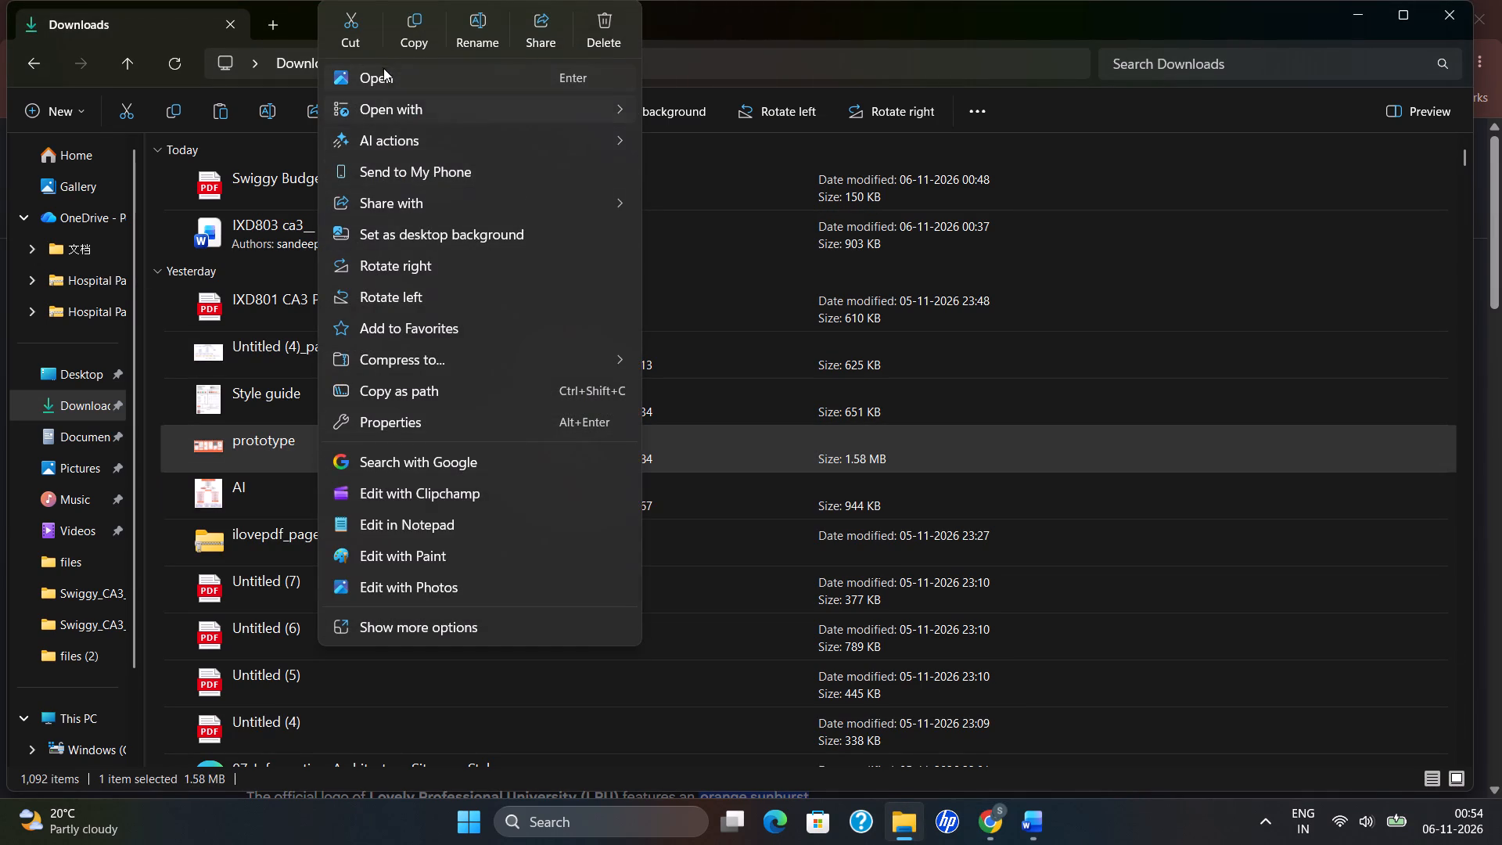
pyautogui.click(401, 44)
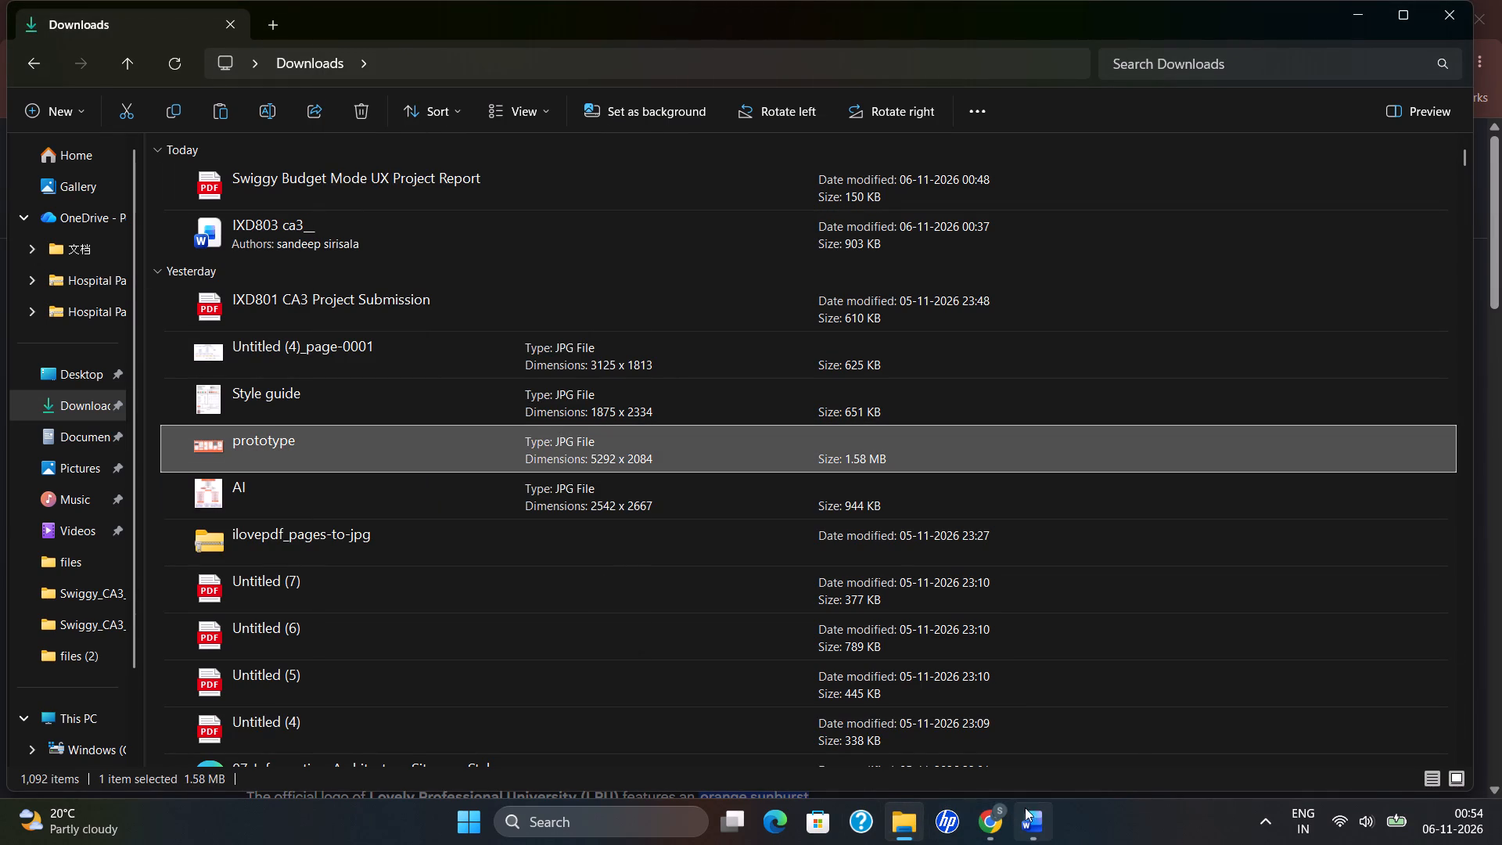
pyautogui.click(1029, 814)
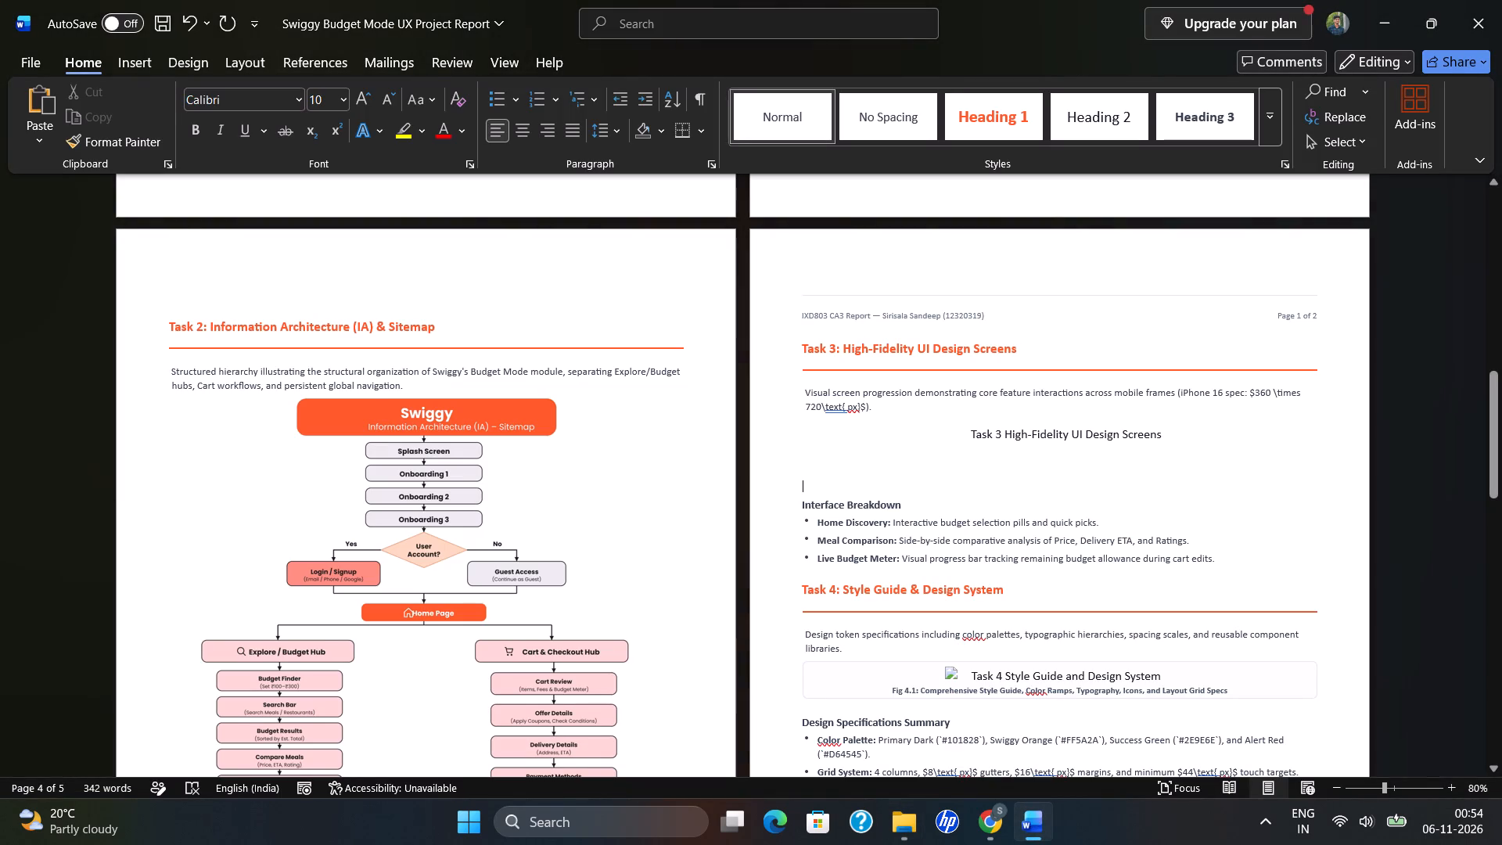
pyautogui.hotkey('ctrl', 'v')
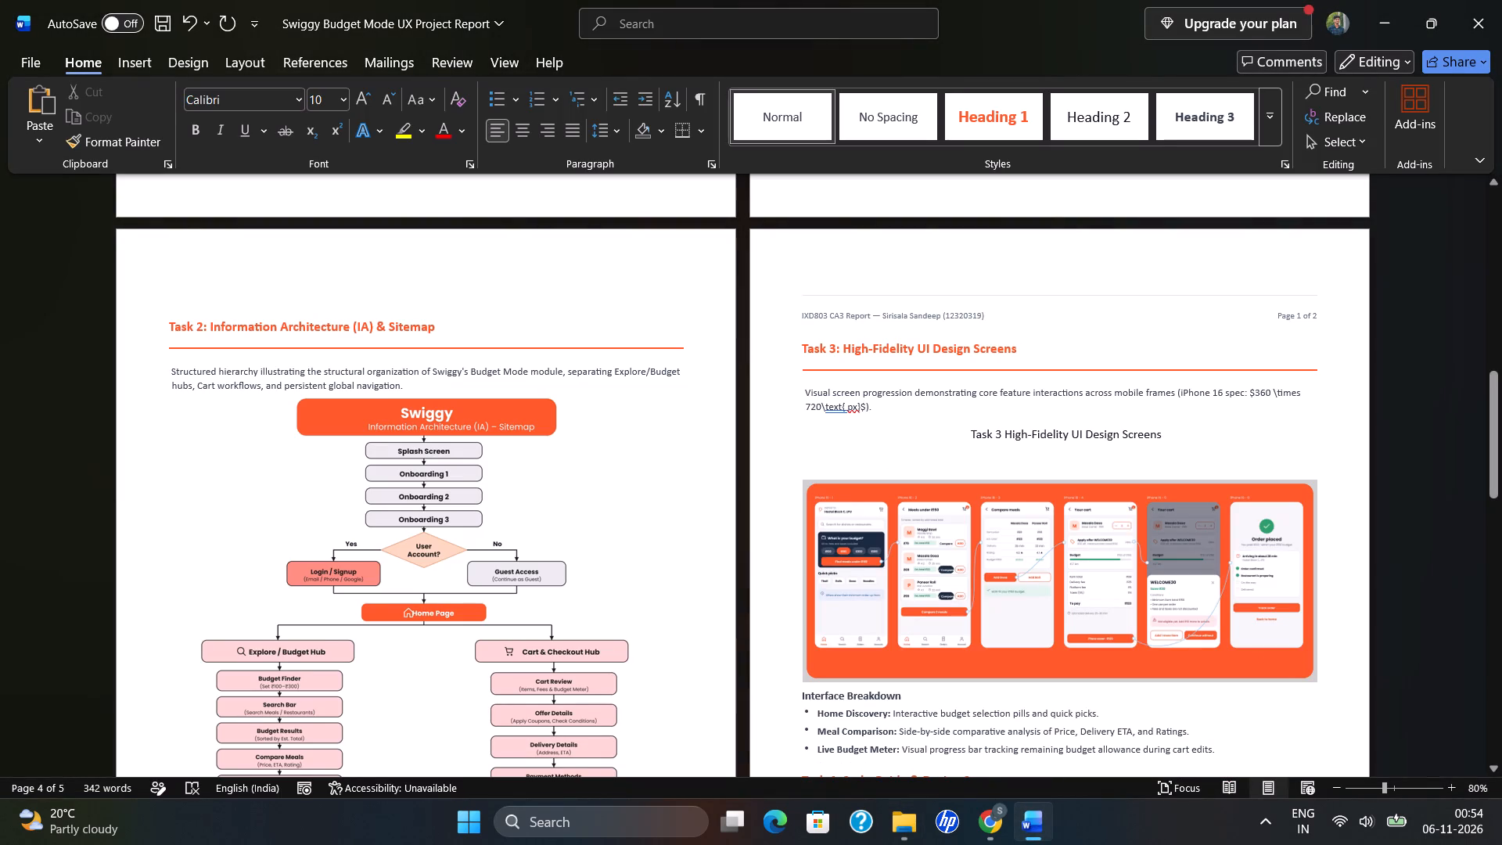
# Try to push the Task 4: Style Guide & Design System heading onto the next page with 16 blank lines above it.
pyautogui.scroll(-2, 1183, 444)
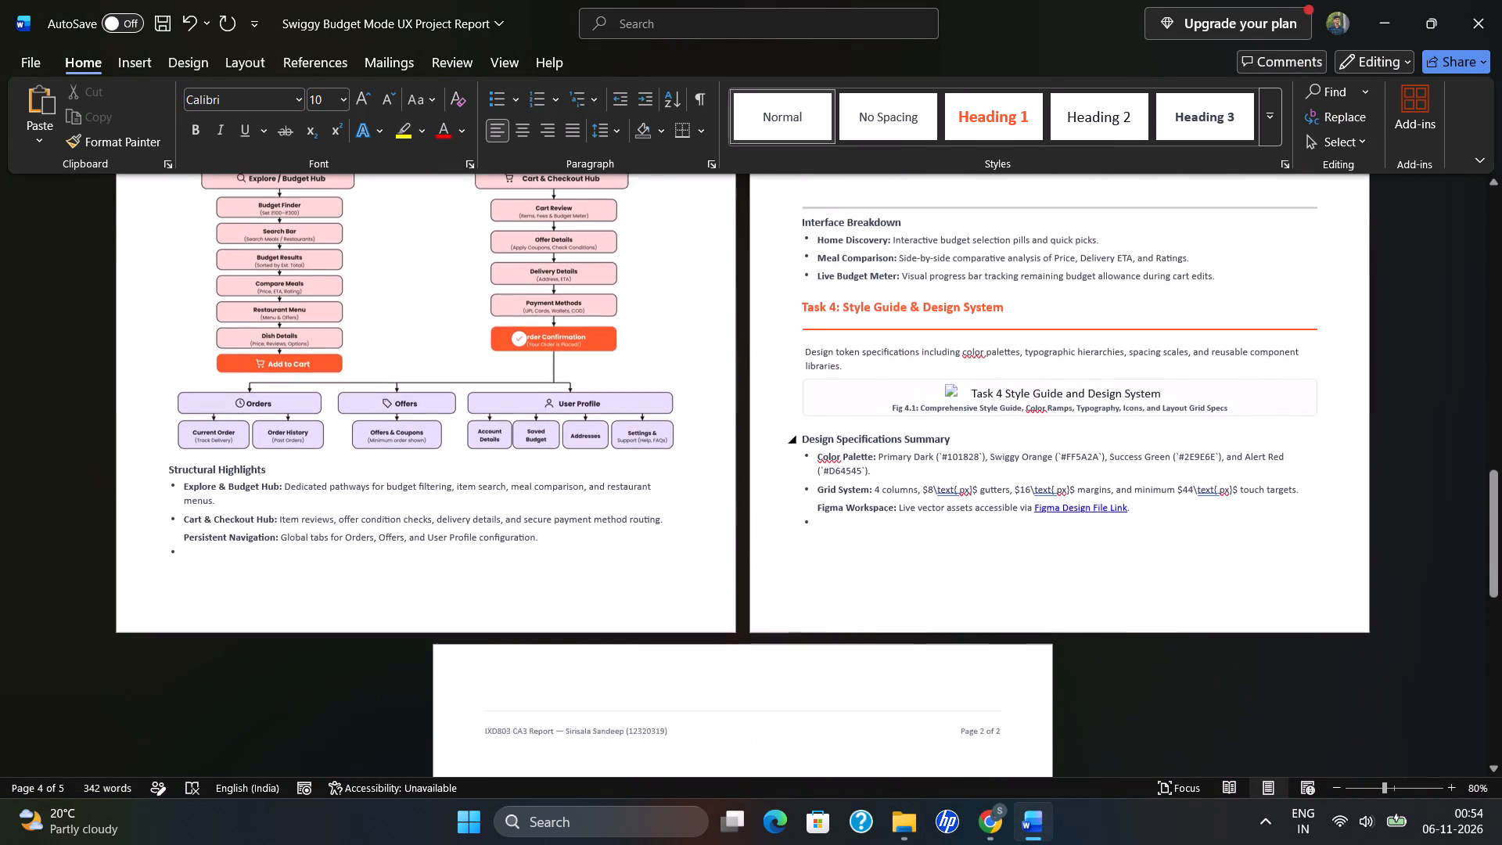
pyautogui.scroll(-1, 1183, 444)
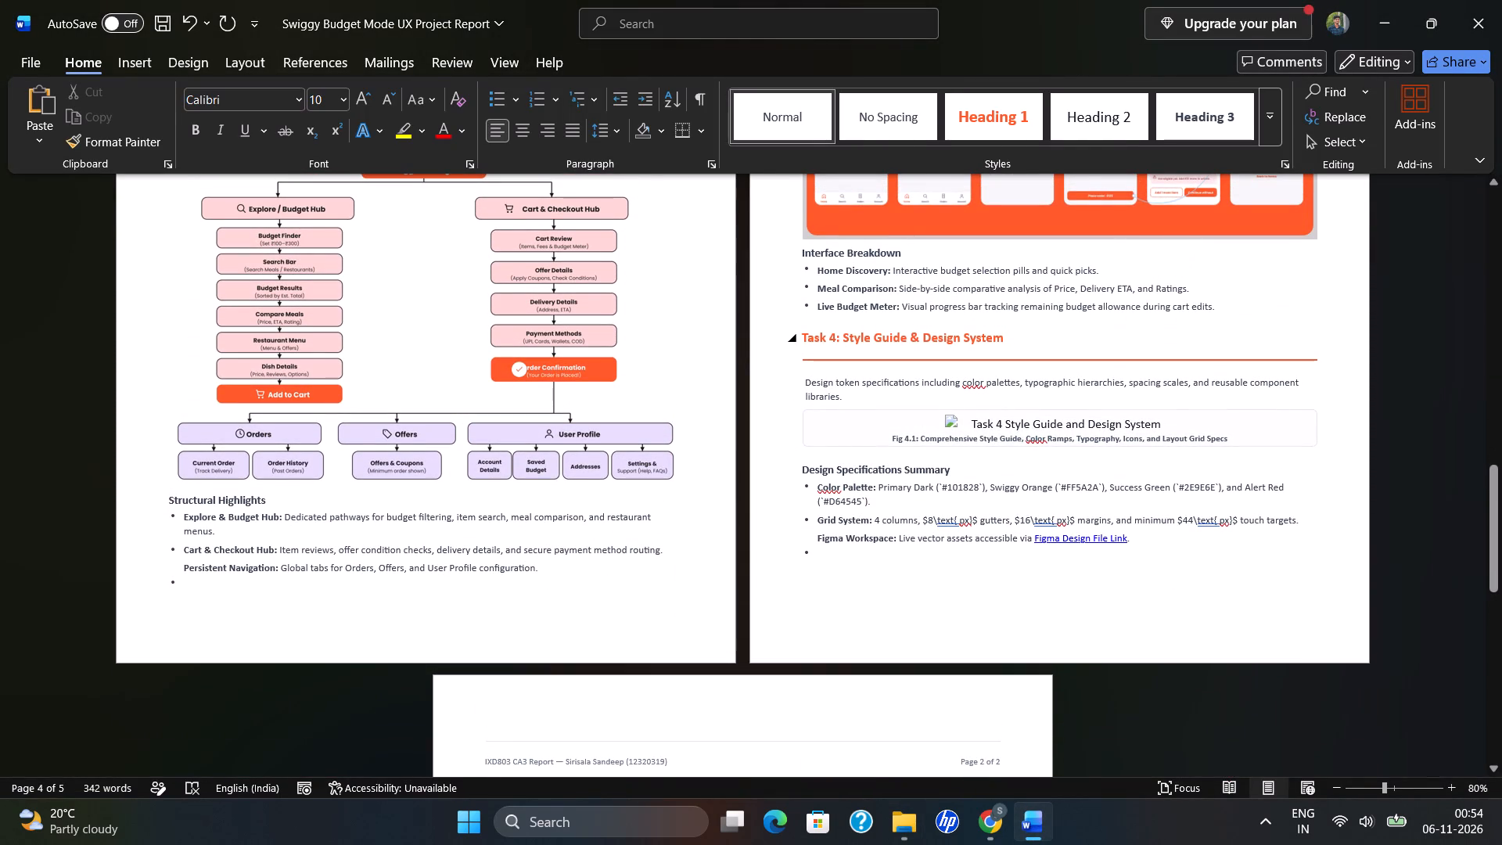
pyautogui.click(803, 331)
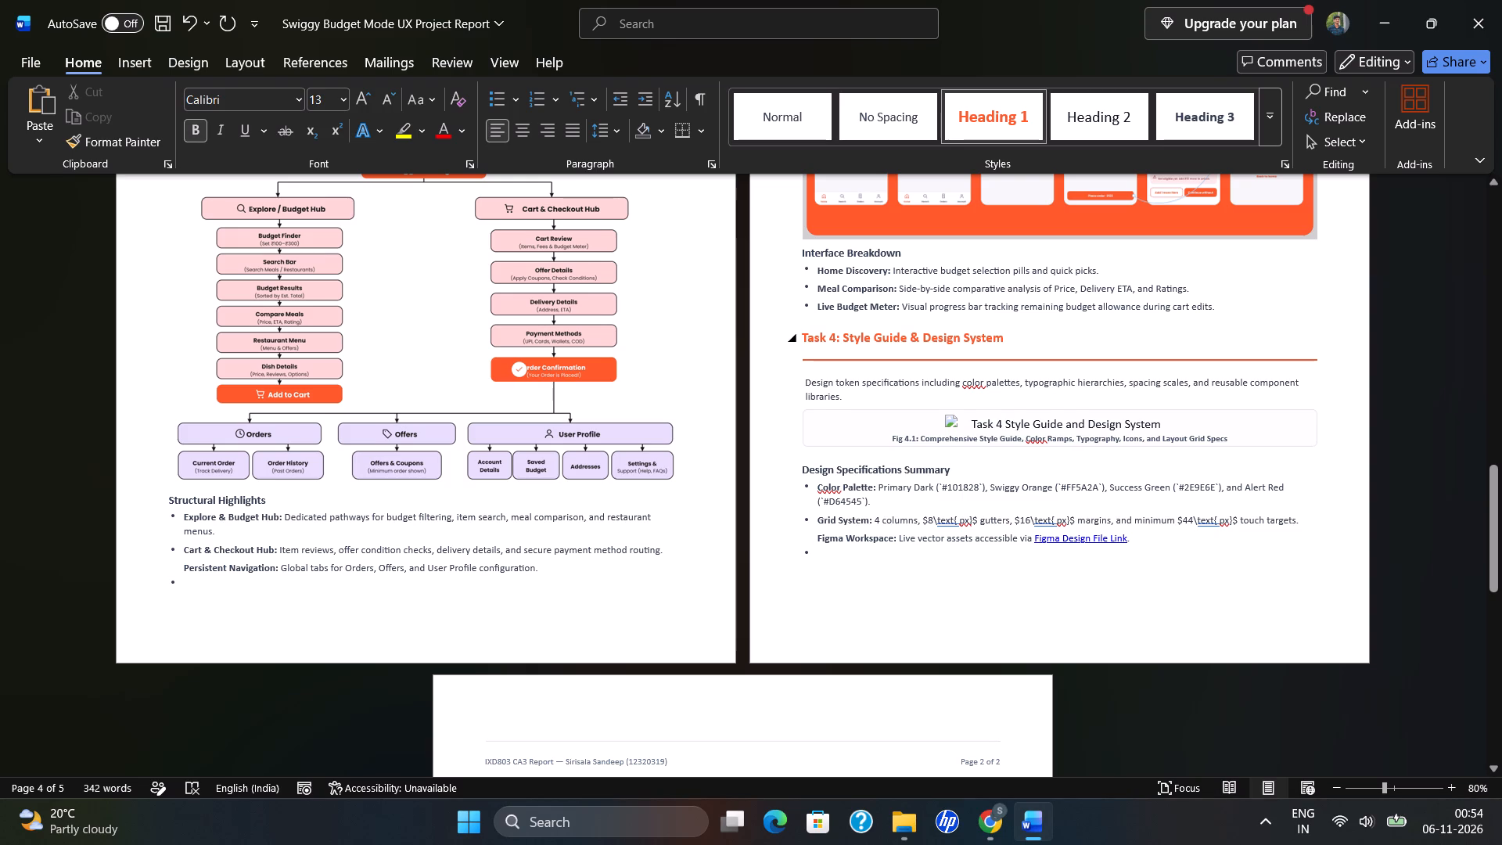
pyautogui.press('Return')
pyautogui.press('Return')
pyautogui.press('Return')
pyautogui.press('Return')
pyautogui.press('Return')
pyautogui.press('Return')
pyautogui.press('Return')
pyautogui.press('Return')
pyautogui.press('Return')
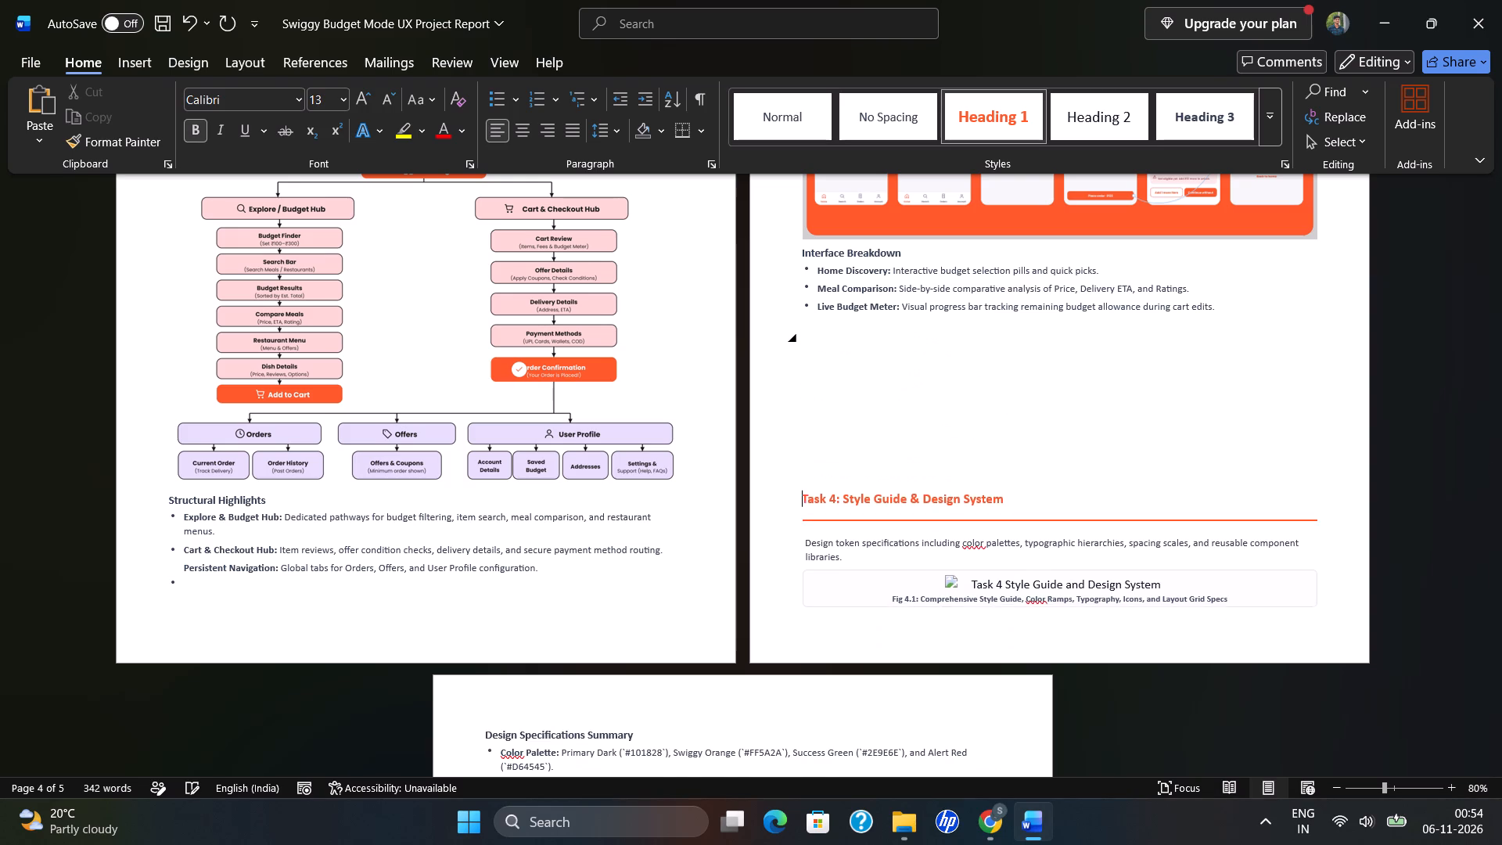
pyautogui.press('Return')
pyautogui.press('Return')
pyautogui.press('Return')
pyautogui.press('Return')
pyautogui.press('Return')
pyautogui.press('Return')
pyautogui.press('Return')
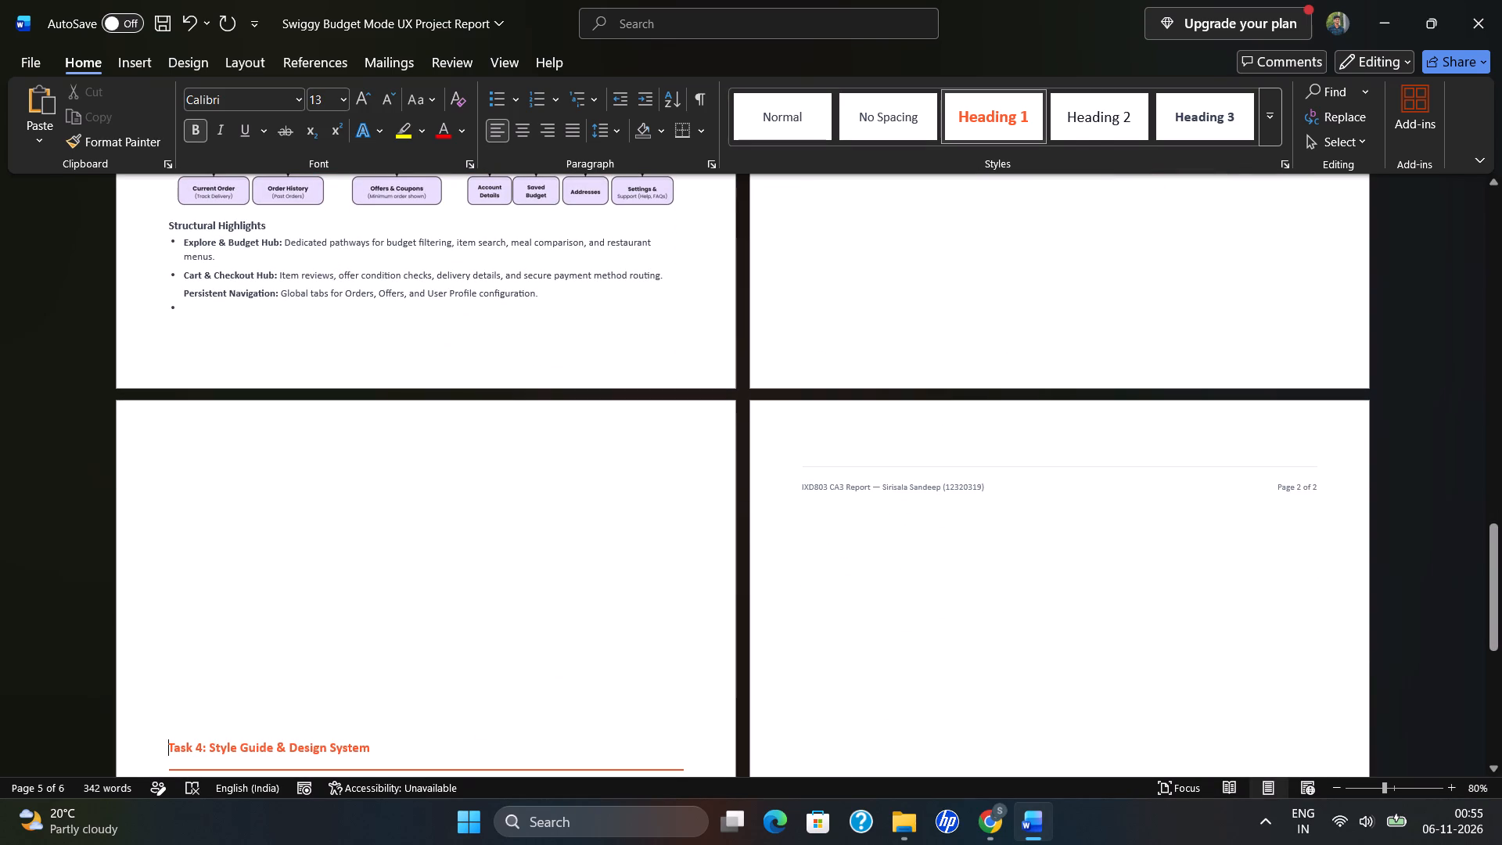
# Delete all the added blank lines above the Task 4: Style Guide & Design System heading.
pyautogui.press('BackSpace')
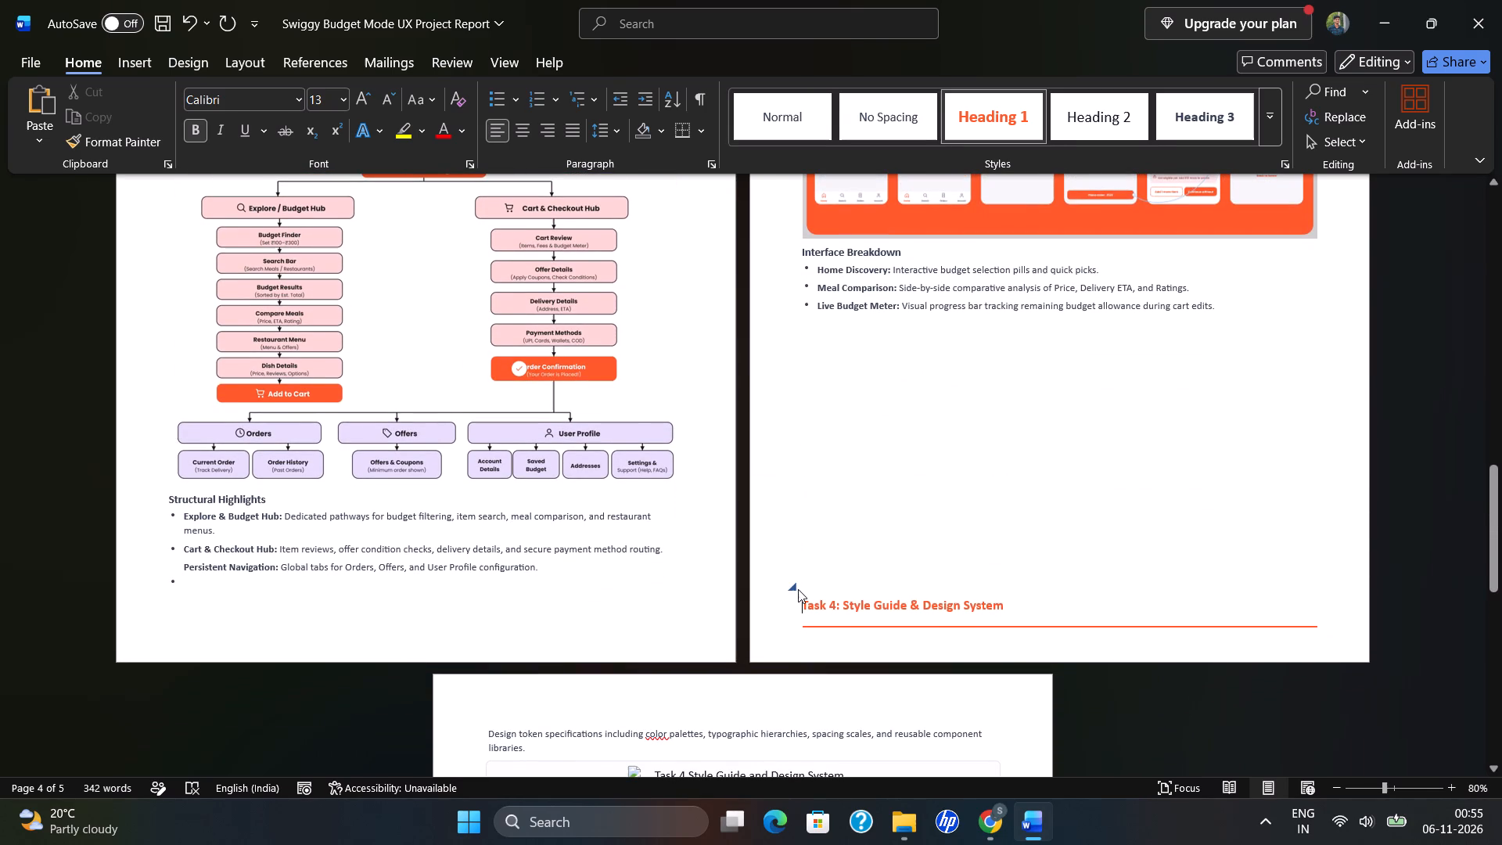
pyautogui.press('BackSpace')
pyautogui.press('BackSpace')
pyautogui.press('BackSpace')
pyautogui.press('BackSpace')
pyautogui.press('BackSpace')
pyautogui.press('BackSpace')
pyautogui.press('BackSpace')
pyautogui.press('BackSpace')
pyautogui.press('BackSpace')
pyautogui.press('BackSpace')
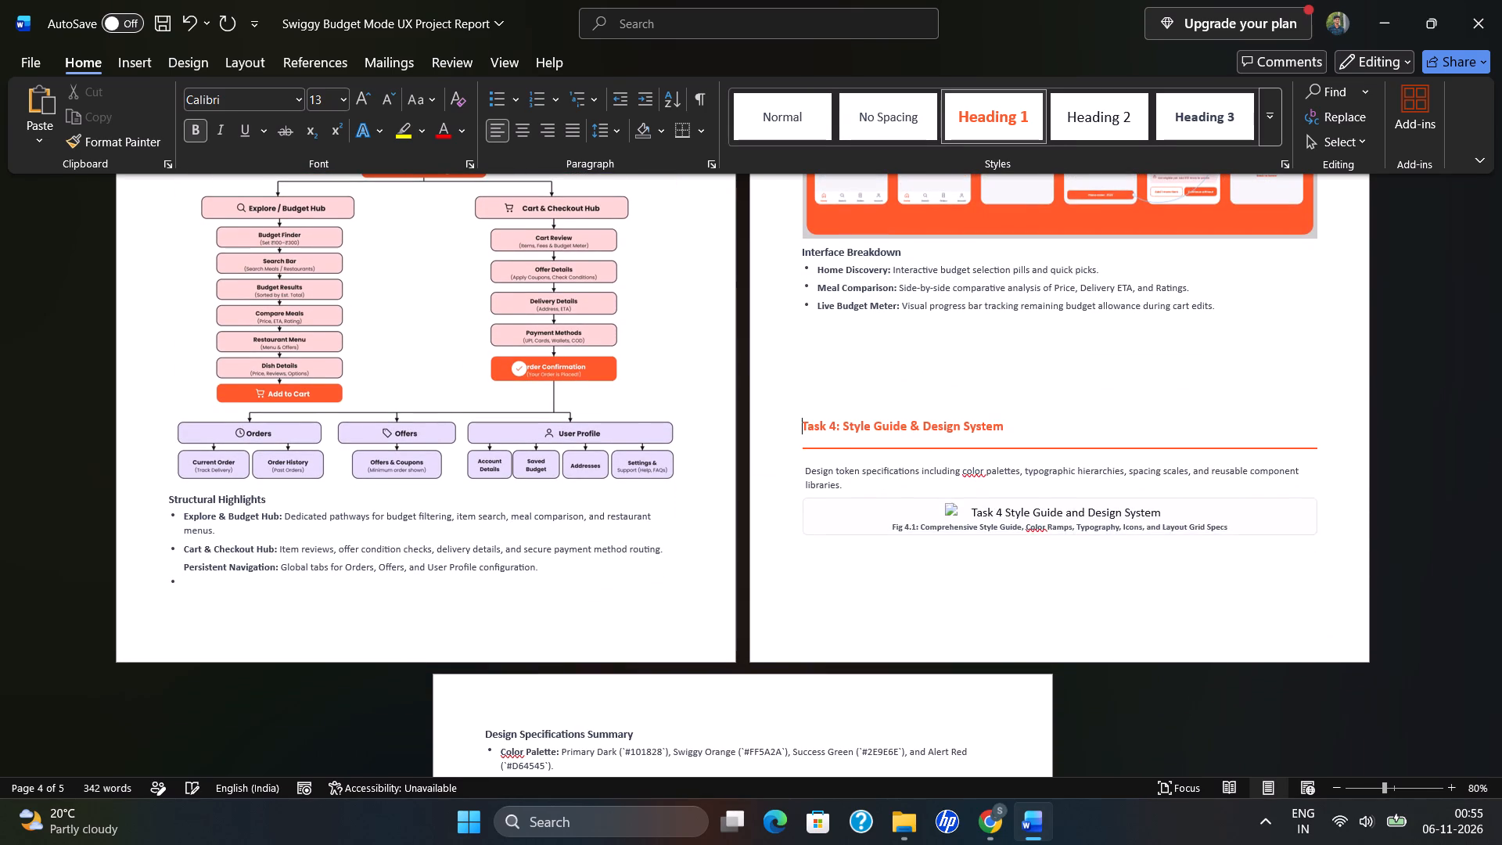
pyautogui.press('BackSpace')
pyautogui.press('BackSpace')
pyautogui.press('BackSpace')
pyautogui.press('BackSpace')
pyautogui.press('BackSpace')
# Insert 16 blank lines above the Task 4: Style Guide & Design System heading to move it to the next page.
pyautogui.press('Return')
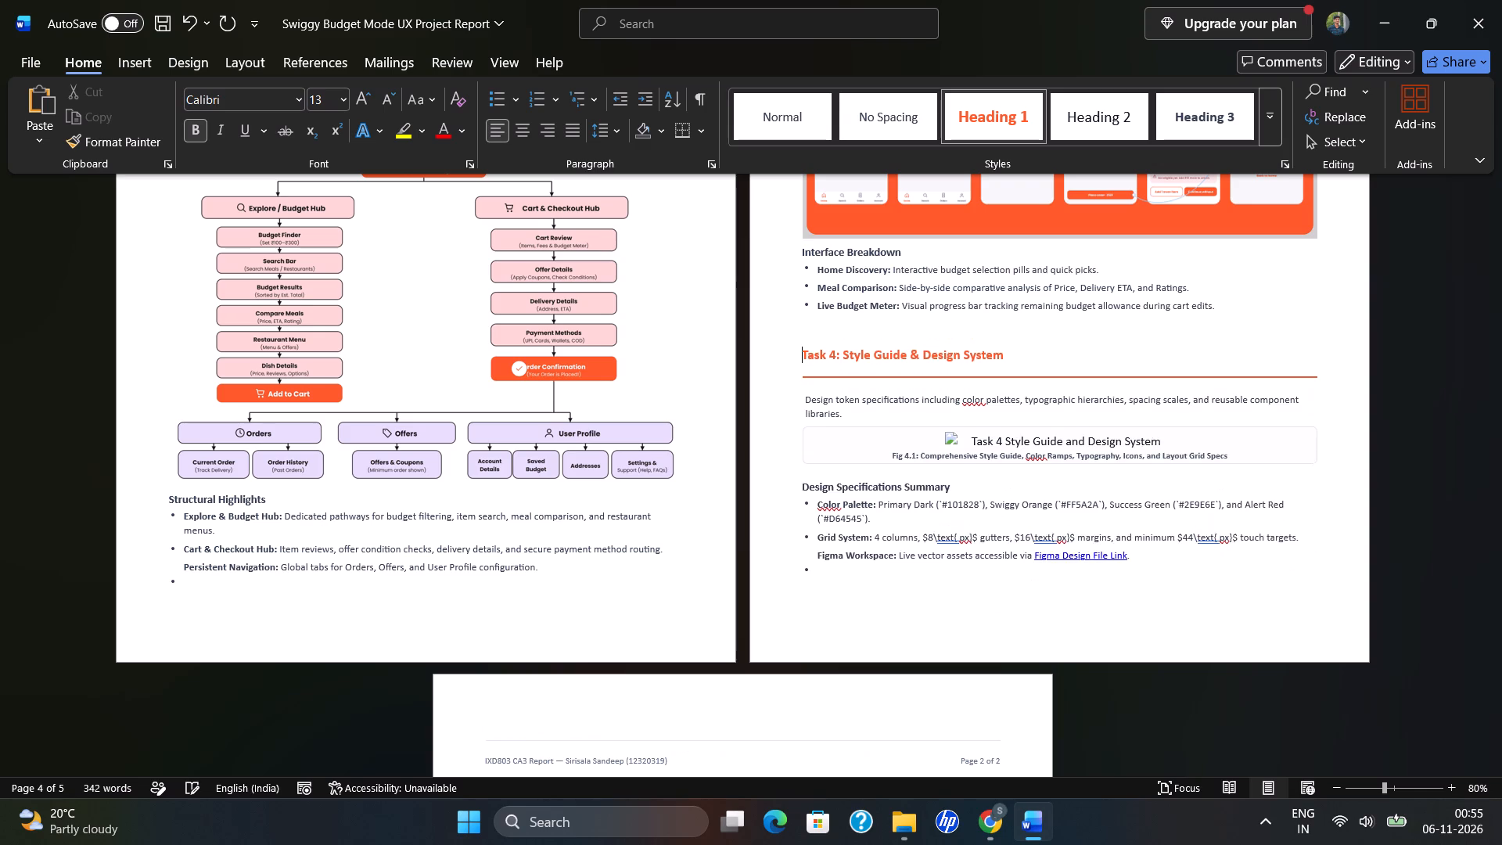
pyautogui.press('Return')
pyautogui.press('Return')
pyautogui.press('Return')
pyautogui.press('Return')
pyautogui.press('Return')
pyautogui.press('Return')
pyautogui.press('Return')
pyautogui.press('Return')
pyautogui.press('Return')
pyautogui.press('Return')
pyautogui.press('Return')
pyautogui.press('Return')
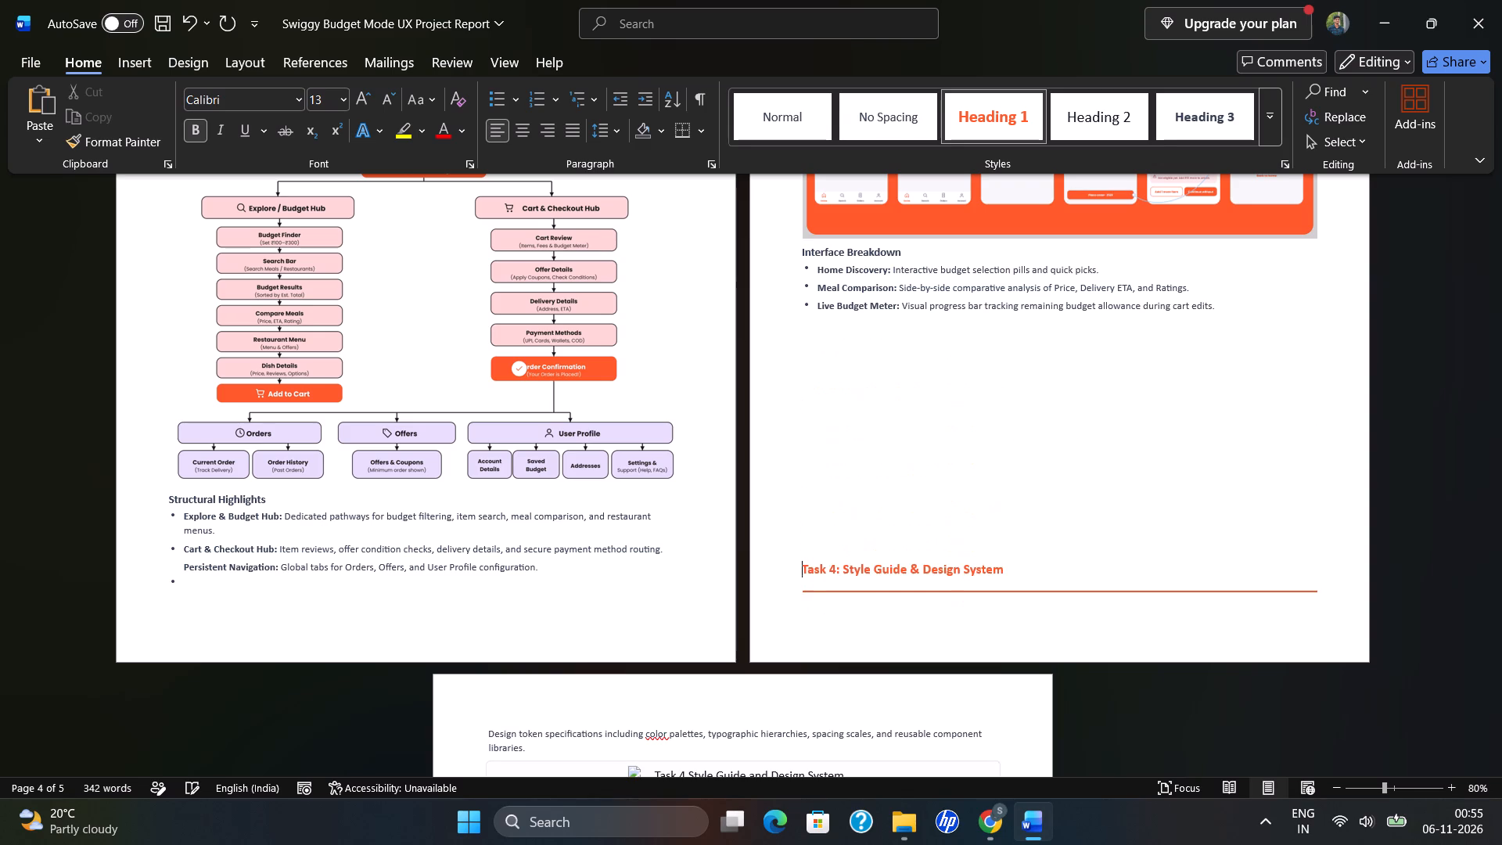
pyautogui.press('Return')
pyautogui.press('Return')
pyautogui.press('Return')
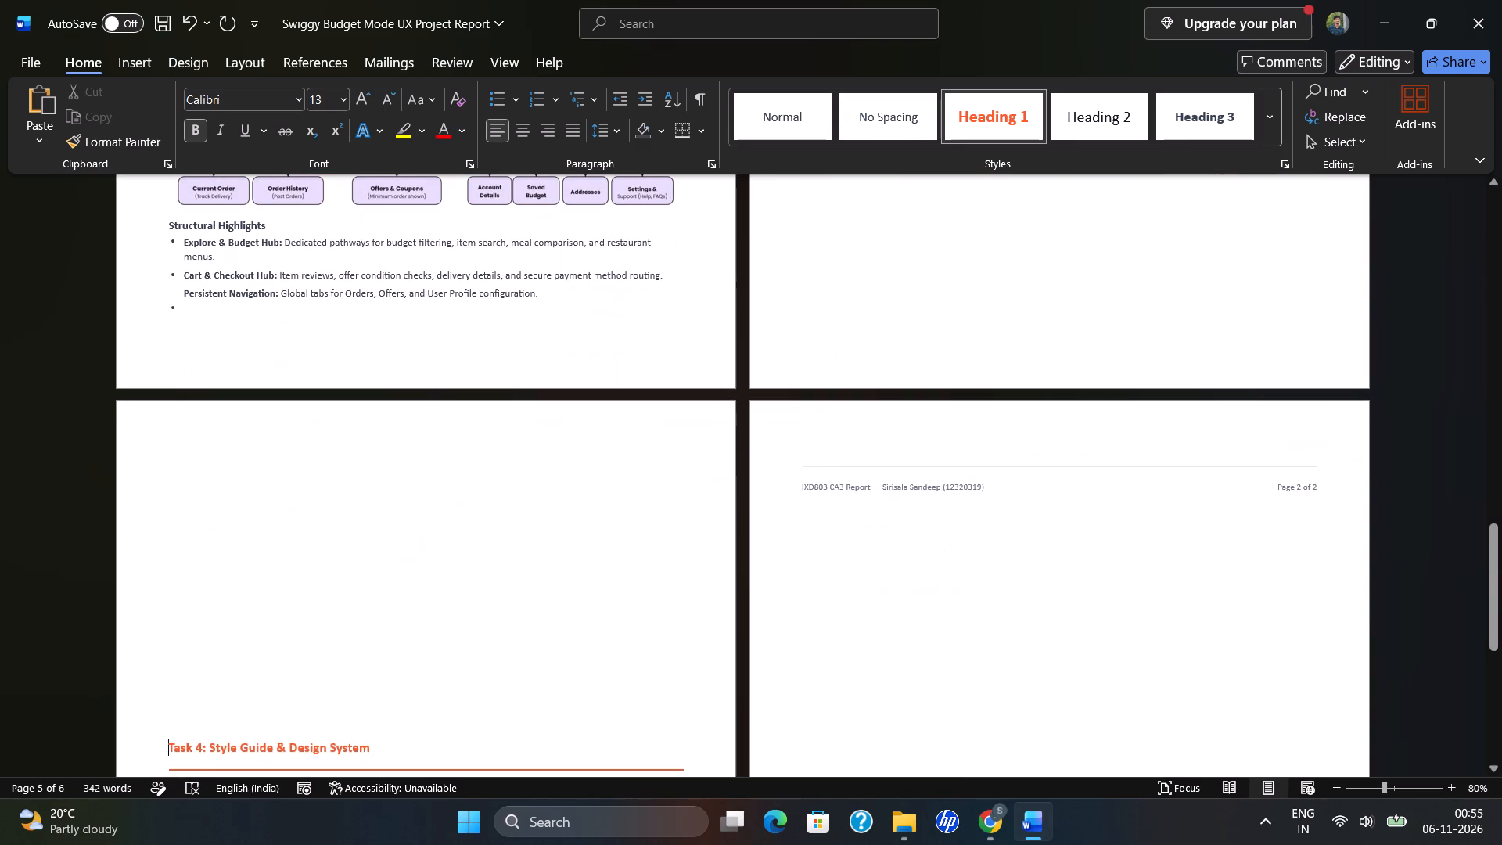
# Delete the blank lines above the Task 4 heading until only one remains below the Live Budget Meter bullet.
pyautogui.press('BackSpace')
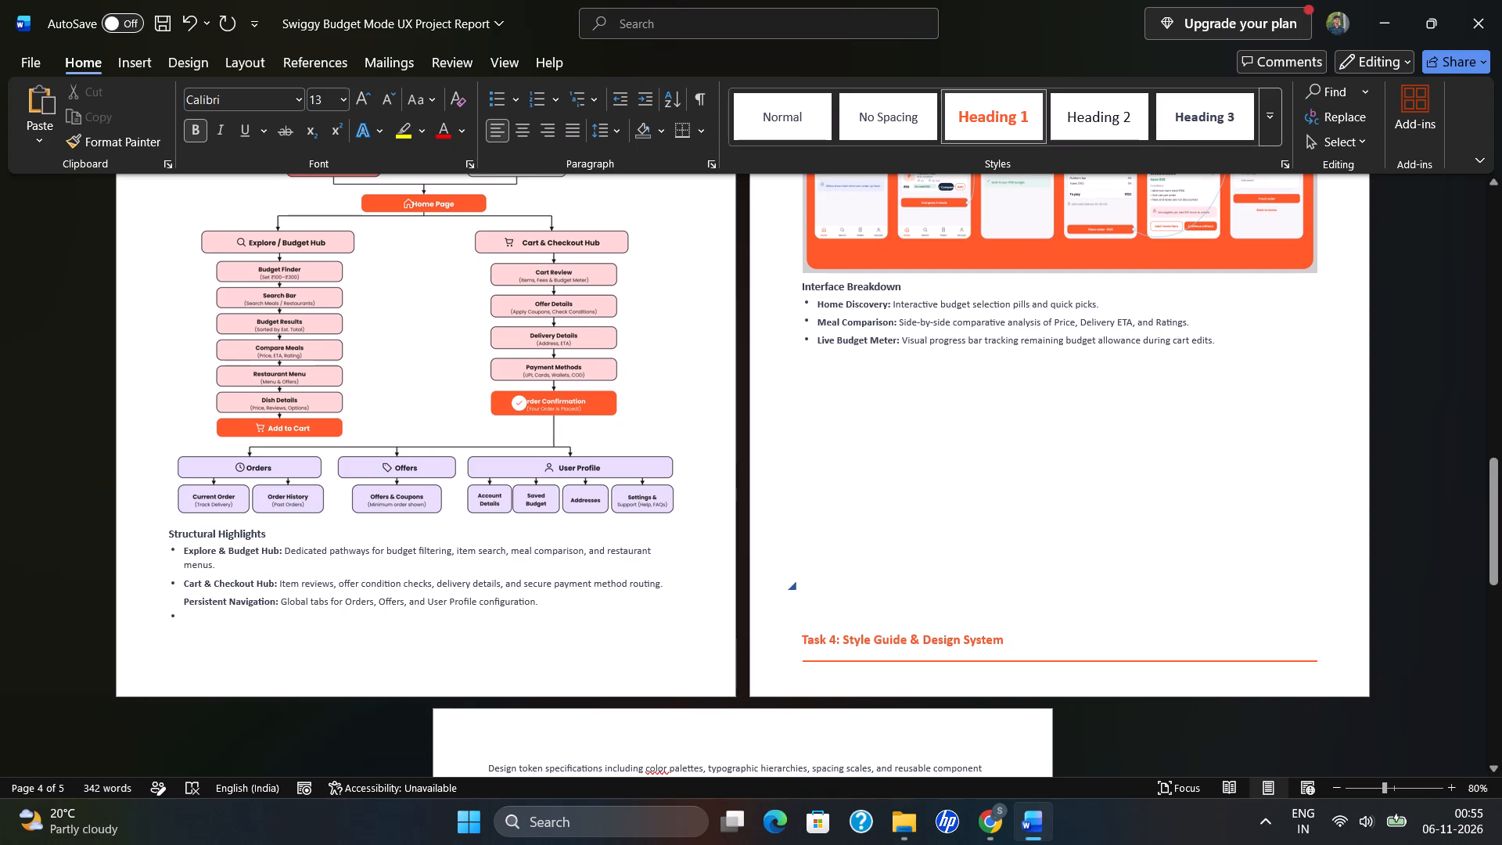
pyautogui.press('BackSpace')
pyautogui.press('BackSpace')
pyautogui.press('BackSpace')
pyautogui.press('BackSpace')
pyautogui.press('BackSpace')
pyautogui.press('BackSpace')
pyautogui.press('BackSpace')
pyautogui.press('BackSpace')
pyautogui.press('BackSpace')
pyautogui.press('BackSpace')
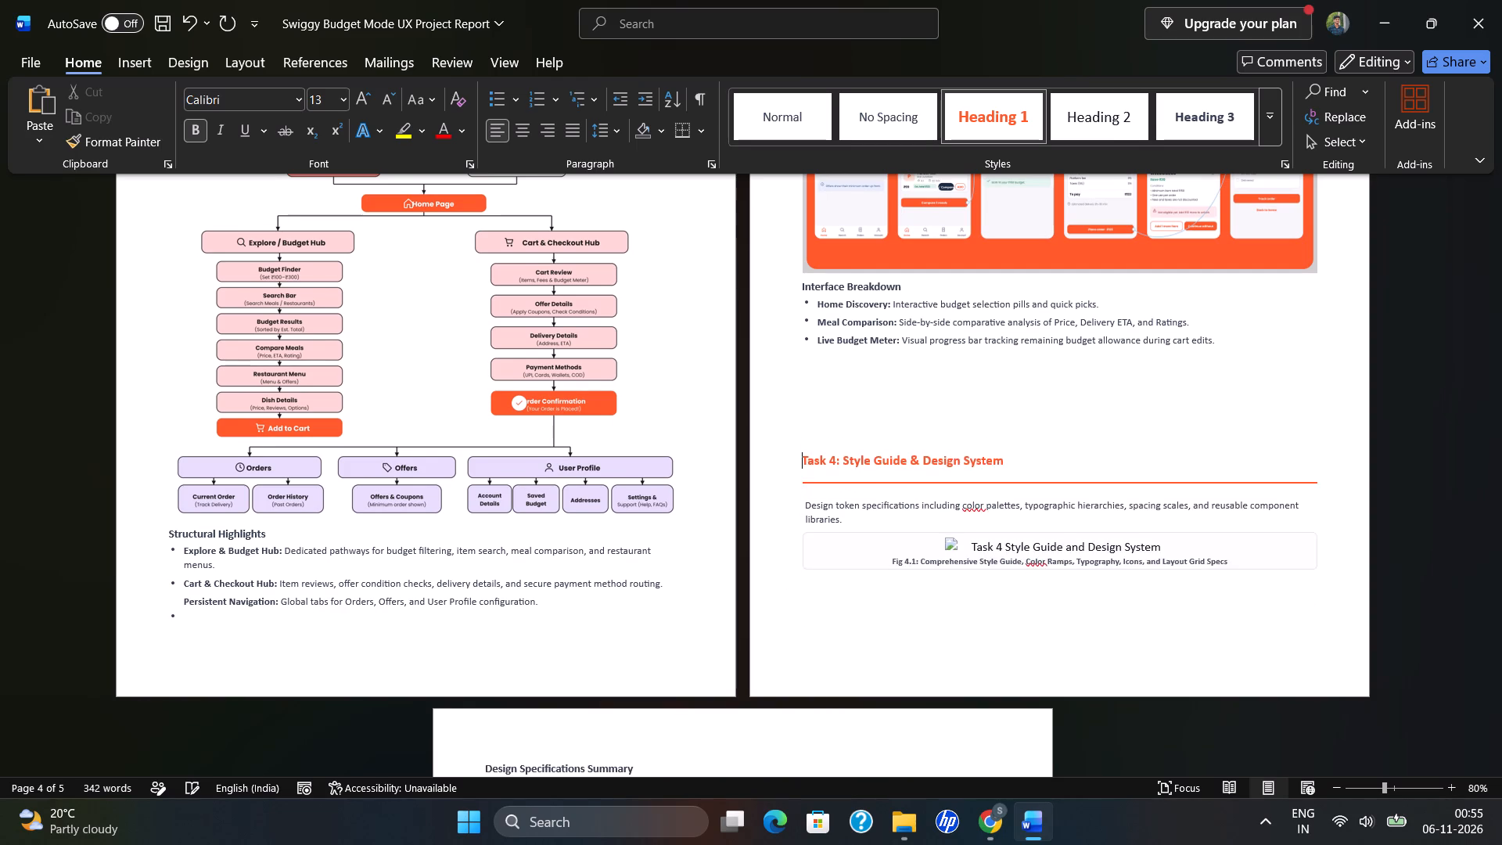
pyautogui.press('BackSpace')
pyautogui.press('BackSpace')
pyautogui.press('BackSpace')
pyautogui.press('BackSpace')
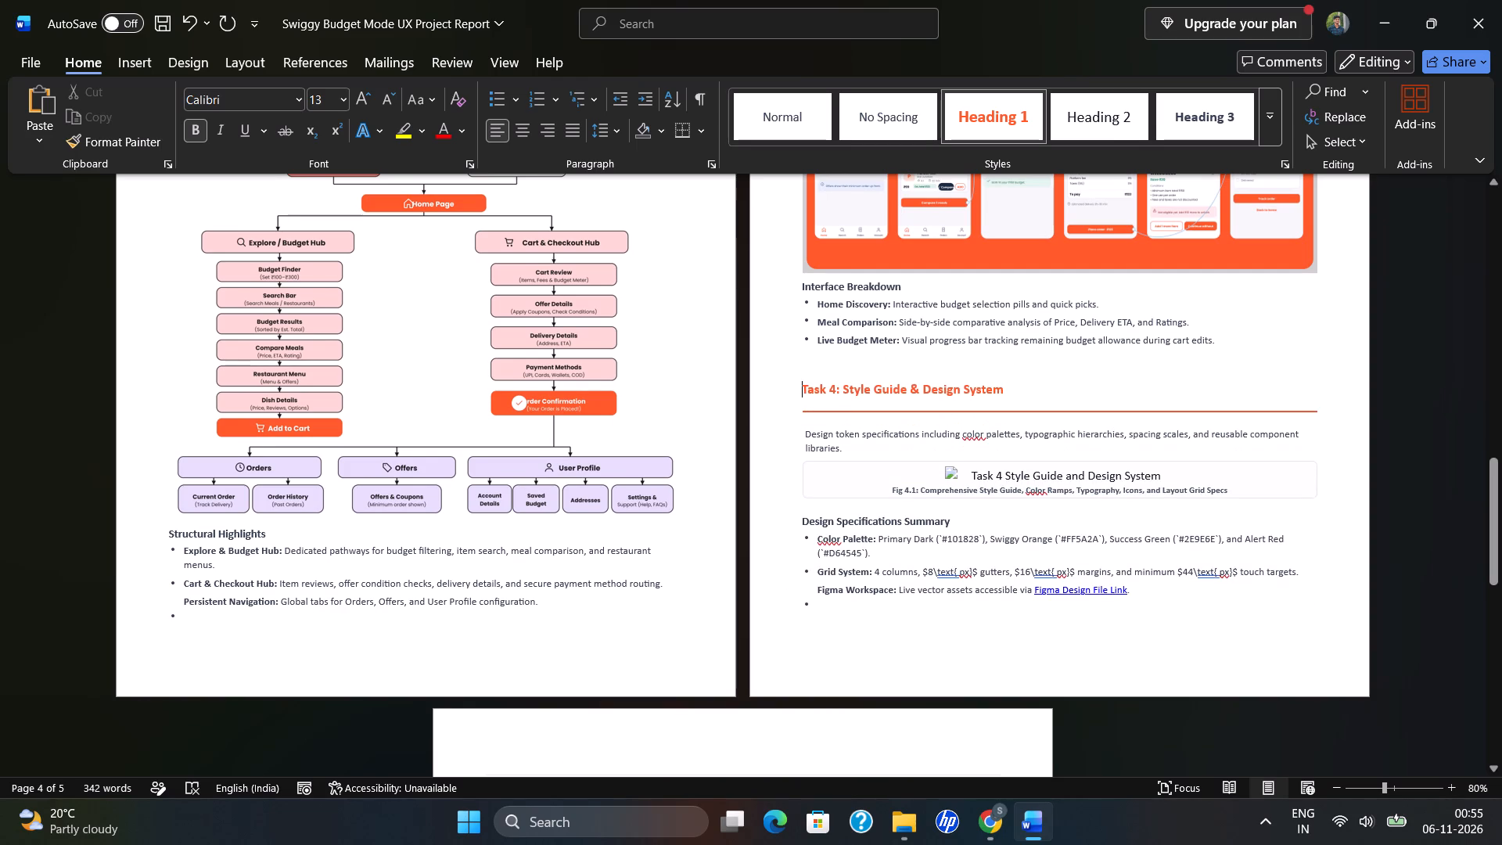
# Delete the broken image placeholder and the Fig 4.1 caption under Task 4.
pyautogui.click(1189, 454)
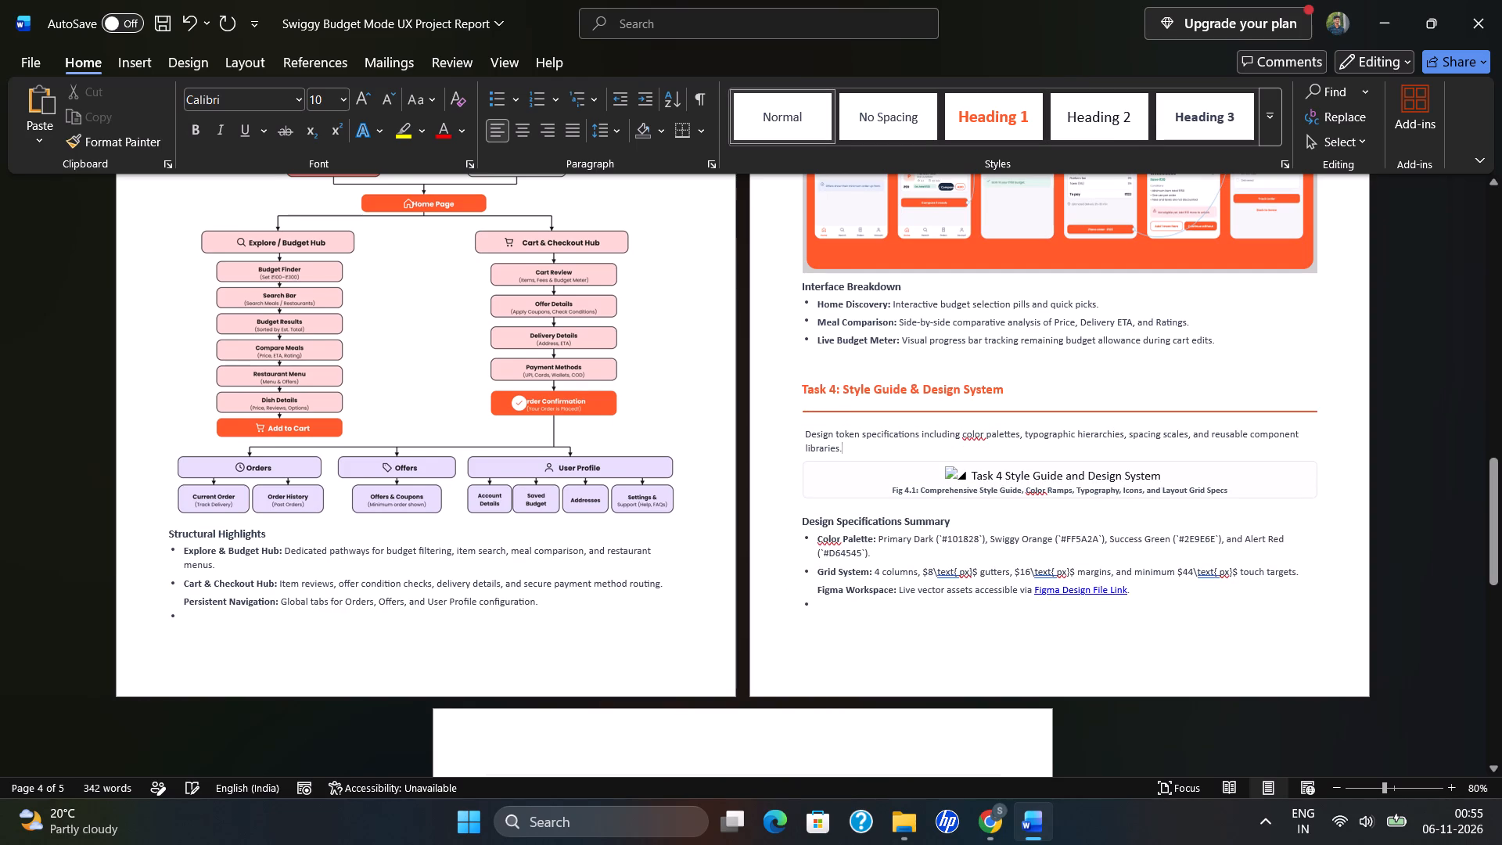
pyautogui.click(1239, 484)
pyautogui.press('BackSpace')
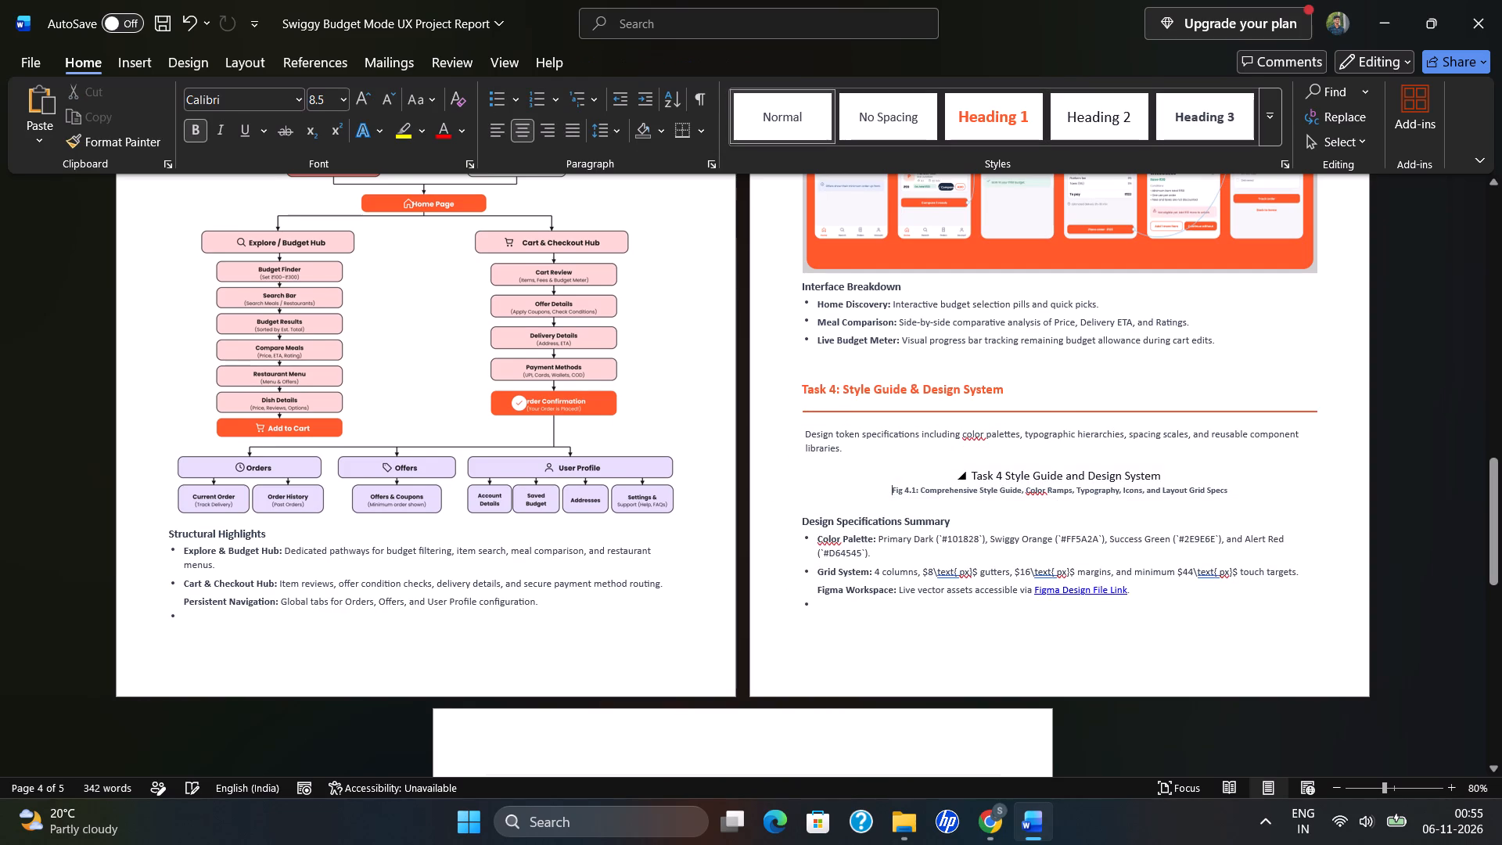
pyautogui.moveTo(1239, 493); pyautogui.dragTo(1063, 489)
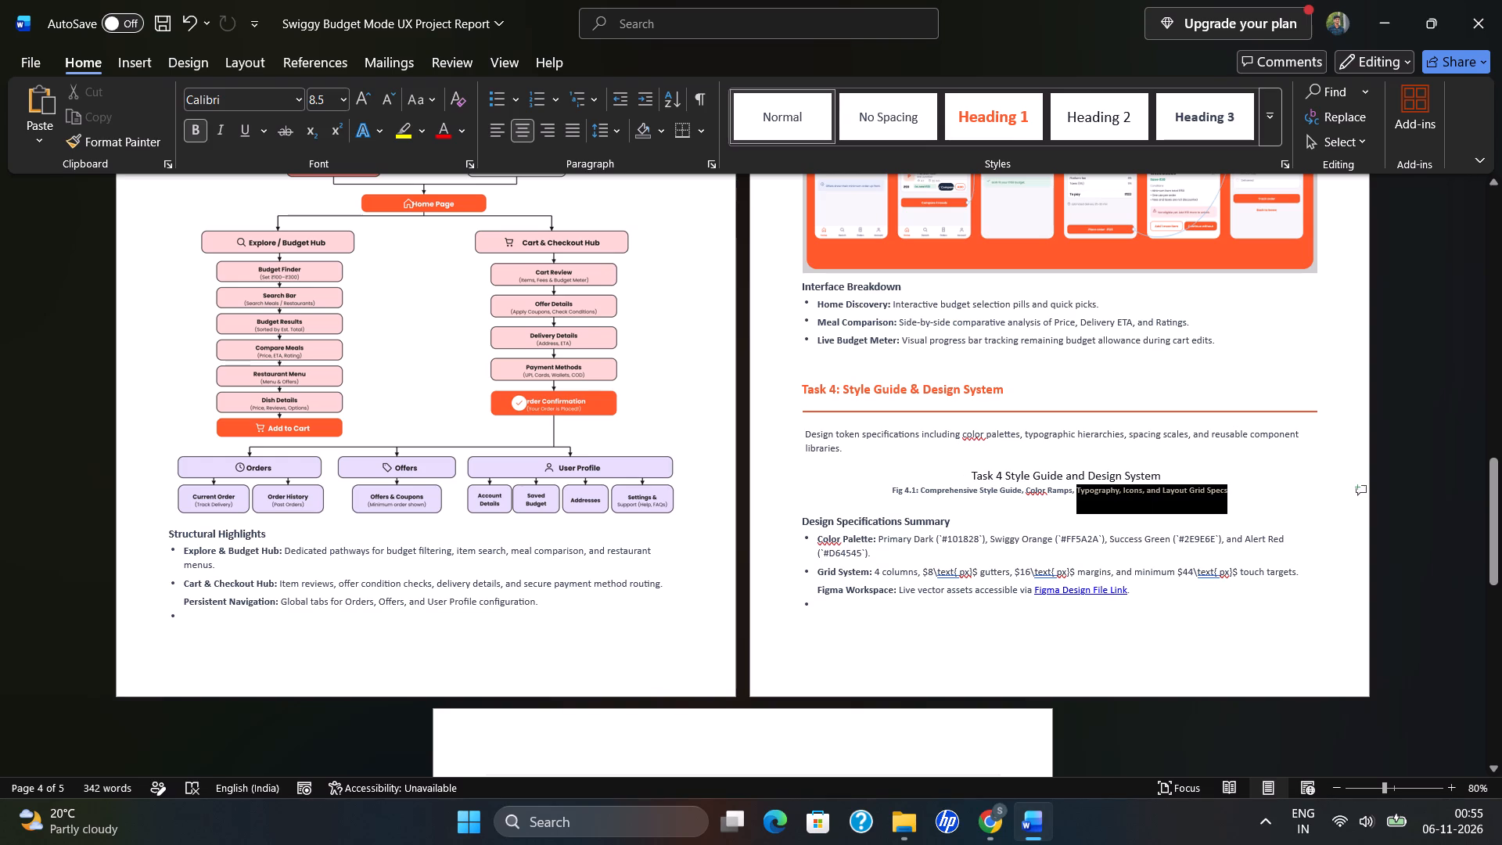
pyautogui.moveTo(1063, 489); pyautogui.dragTo(862, 492)
pyautogui.press('BackSpace')
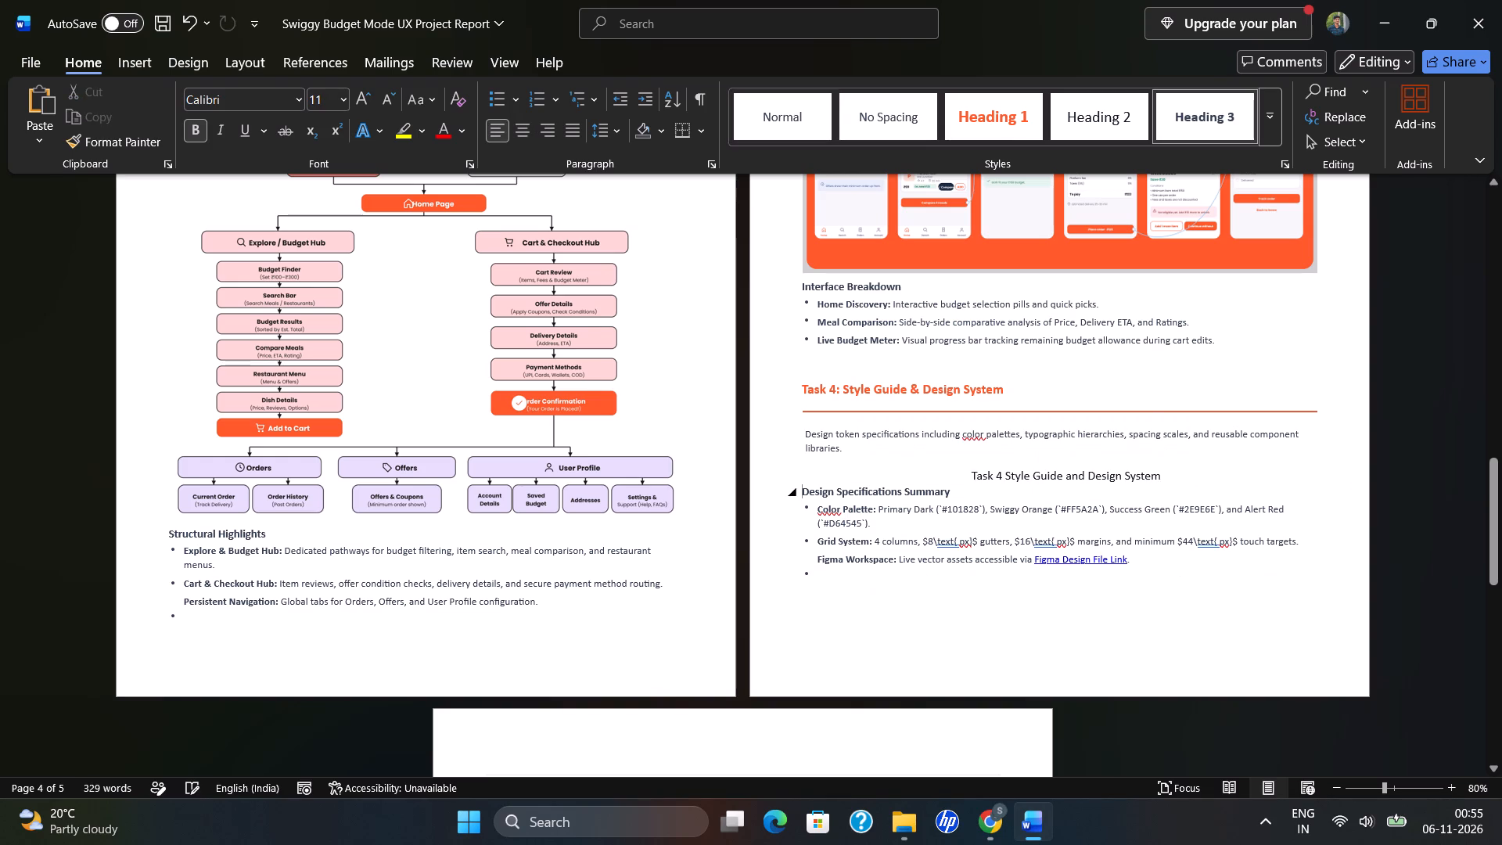
# Copy the Style guide image from the Downloads folder and paste it on a new line below Task 4 Style Guide and Design System.
pyautogui.click(1184, 474)
pyautogui.press('Return')
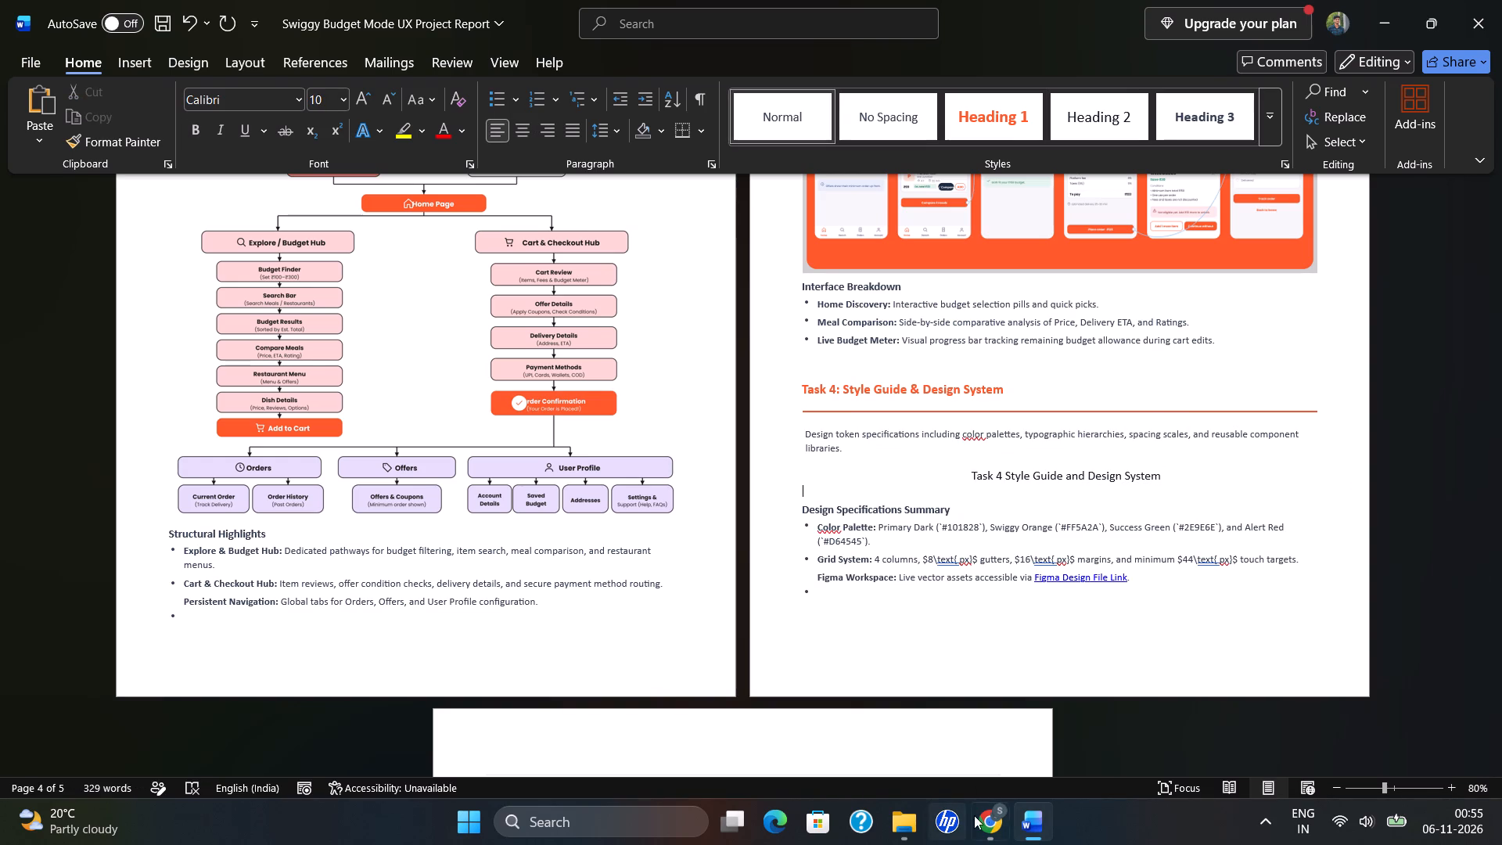
pyautogui.click(994, 813)
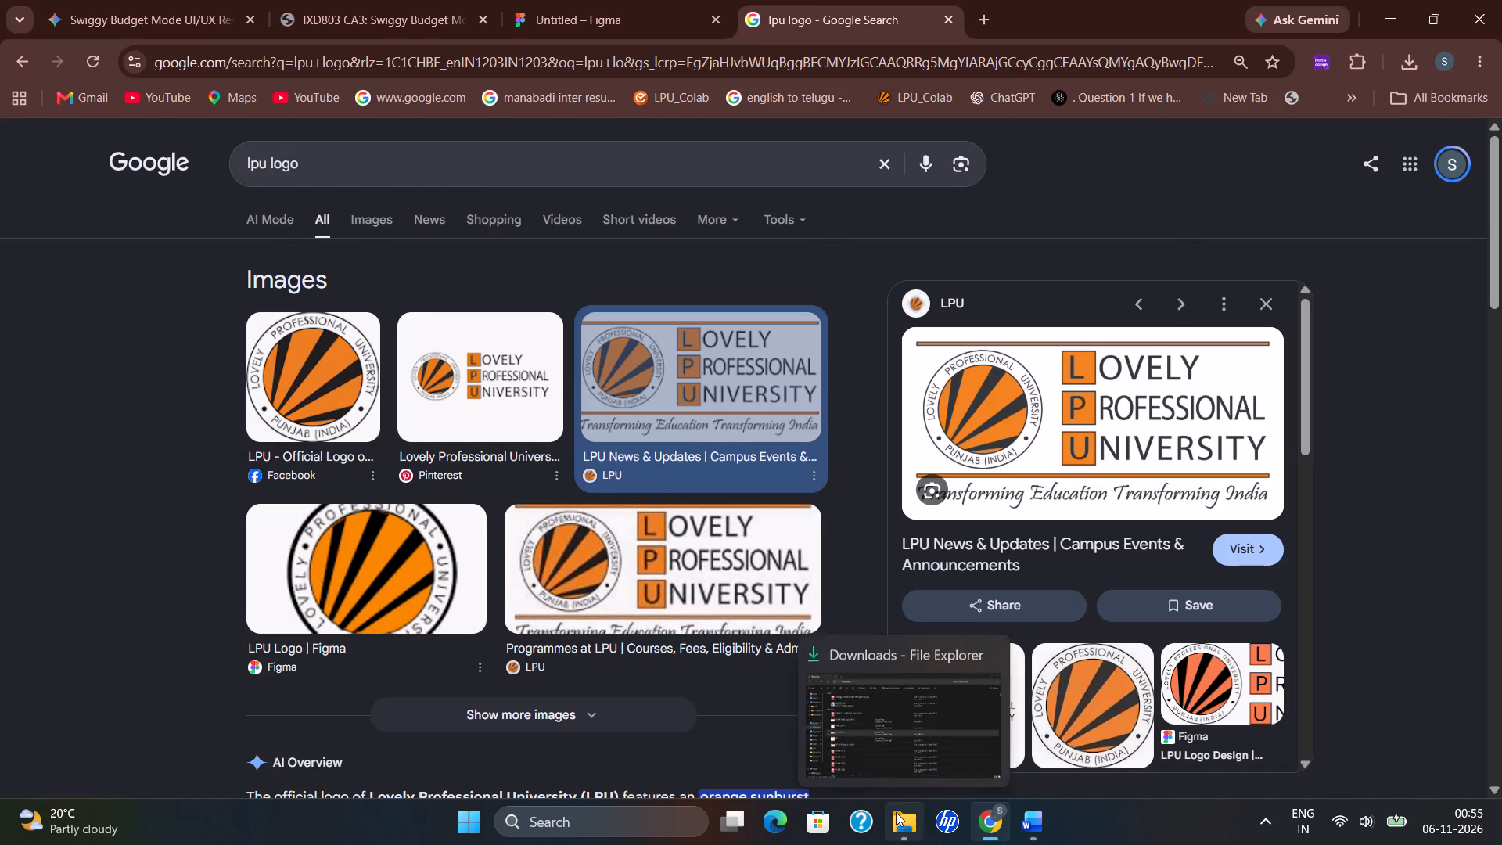
pyautogui.click(896, 812)
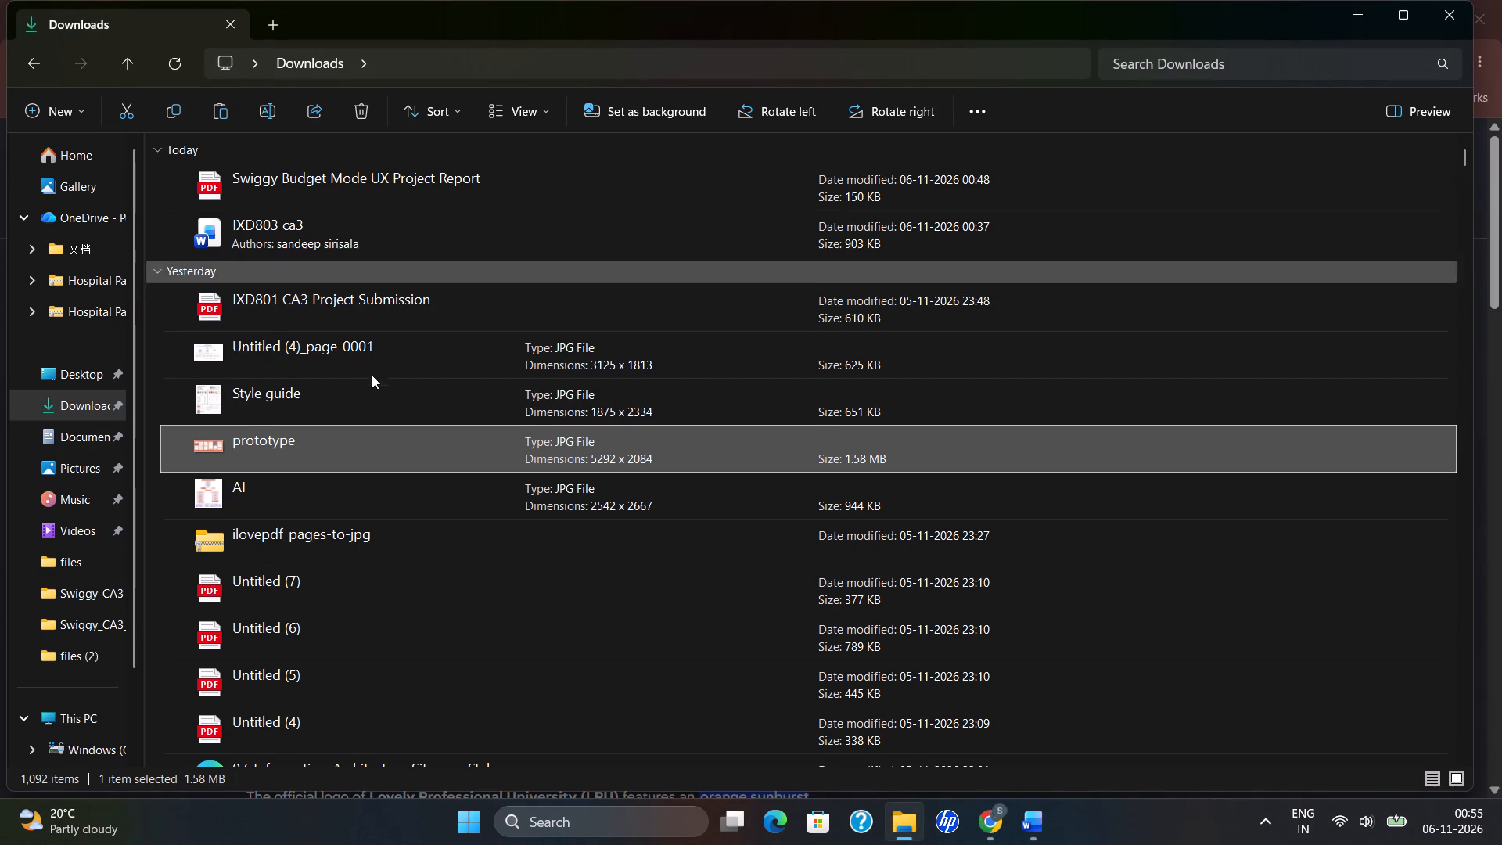
pyautogui.click(374, 411)
pyautogui.rightClick(374, 411)
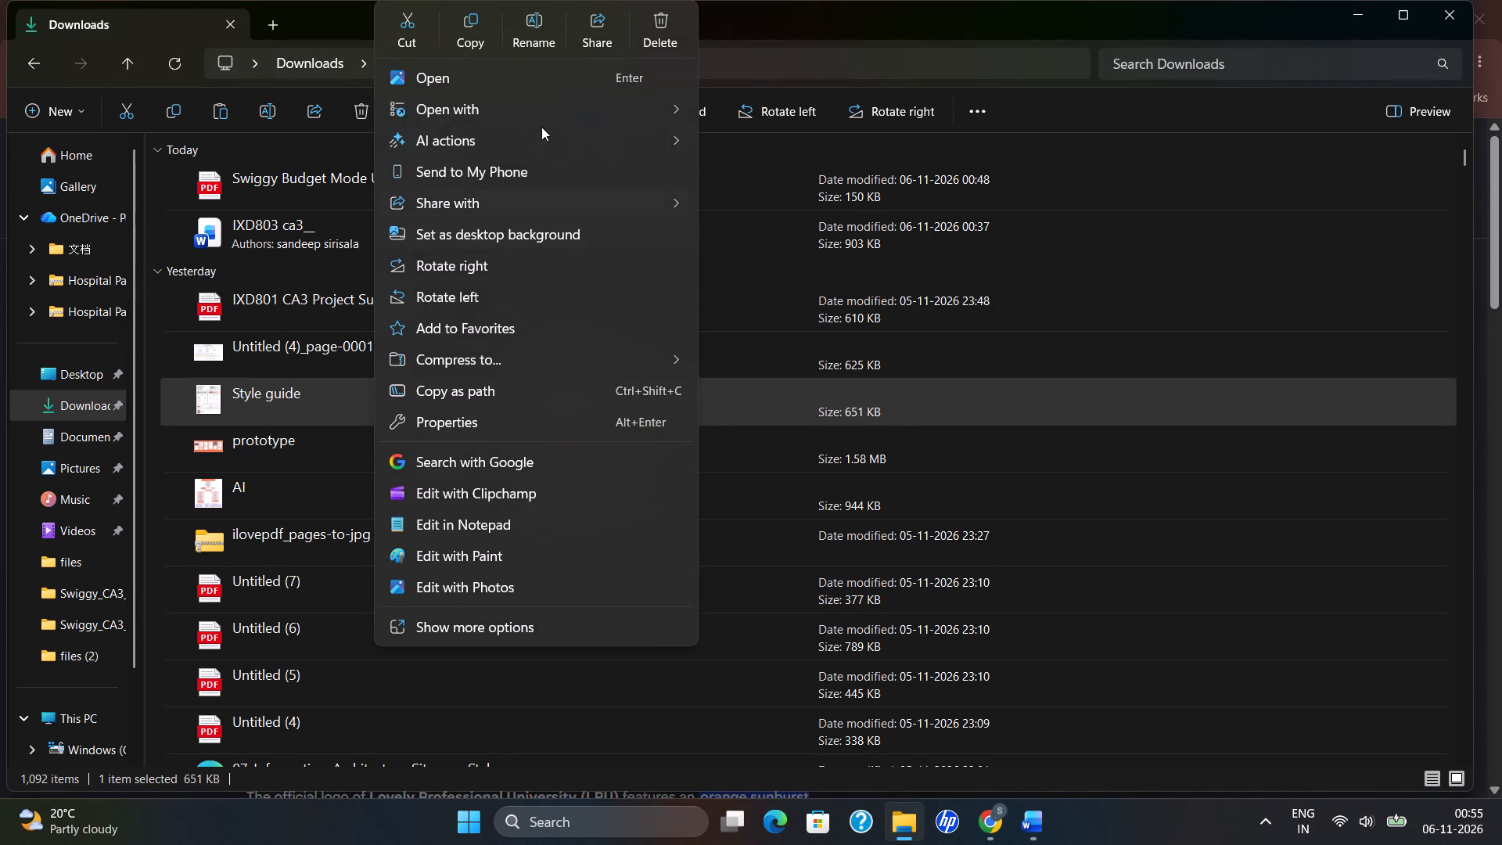
pyautogui.click(455, 38)
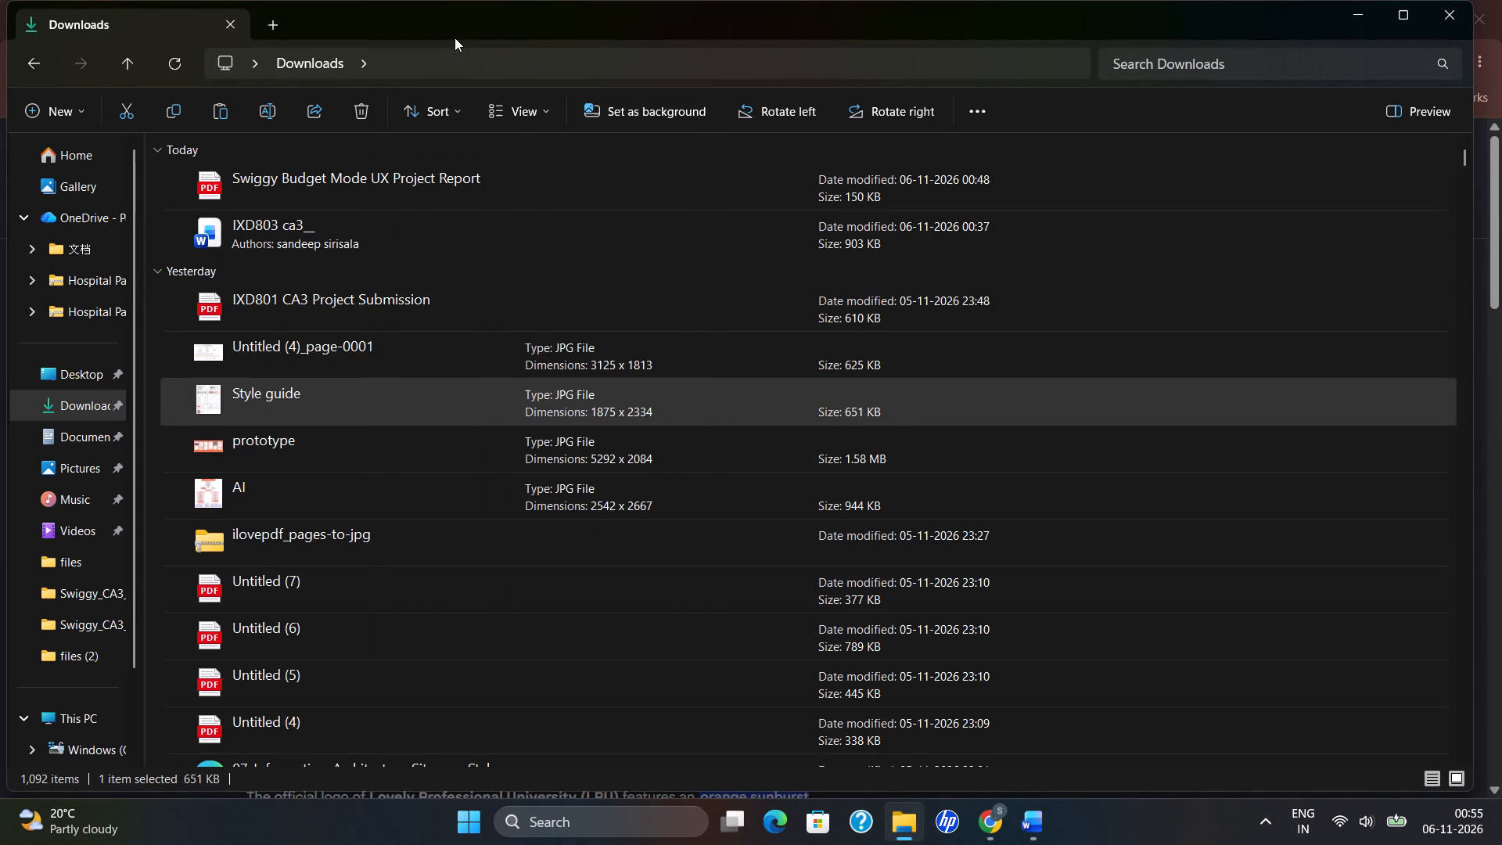
pyautogui.click(970, 844)
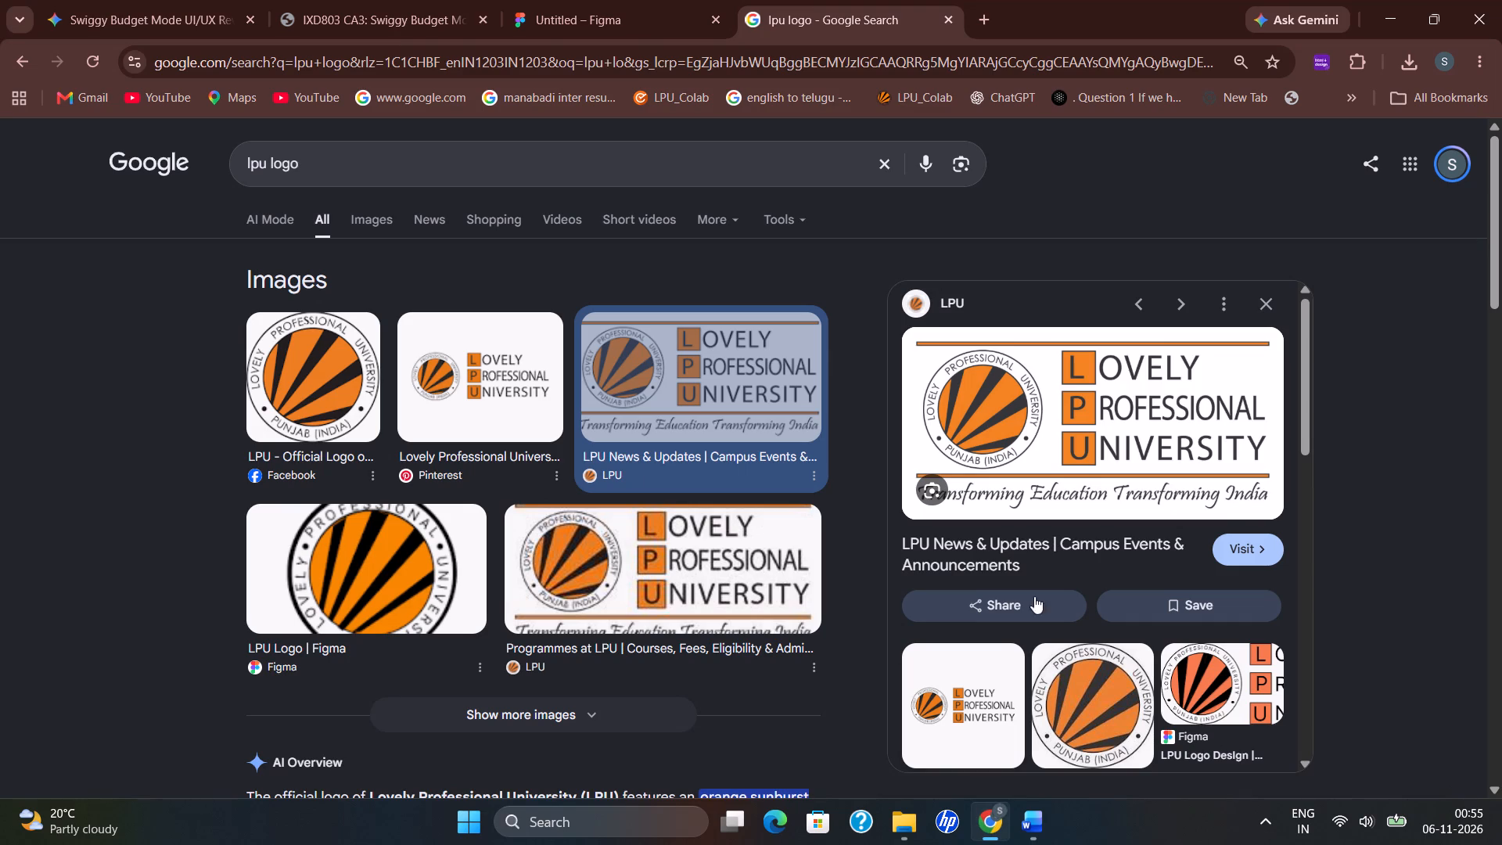
pyautogui.click(1031, 811)
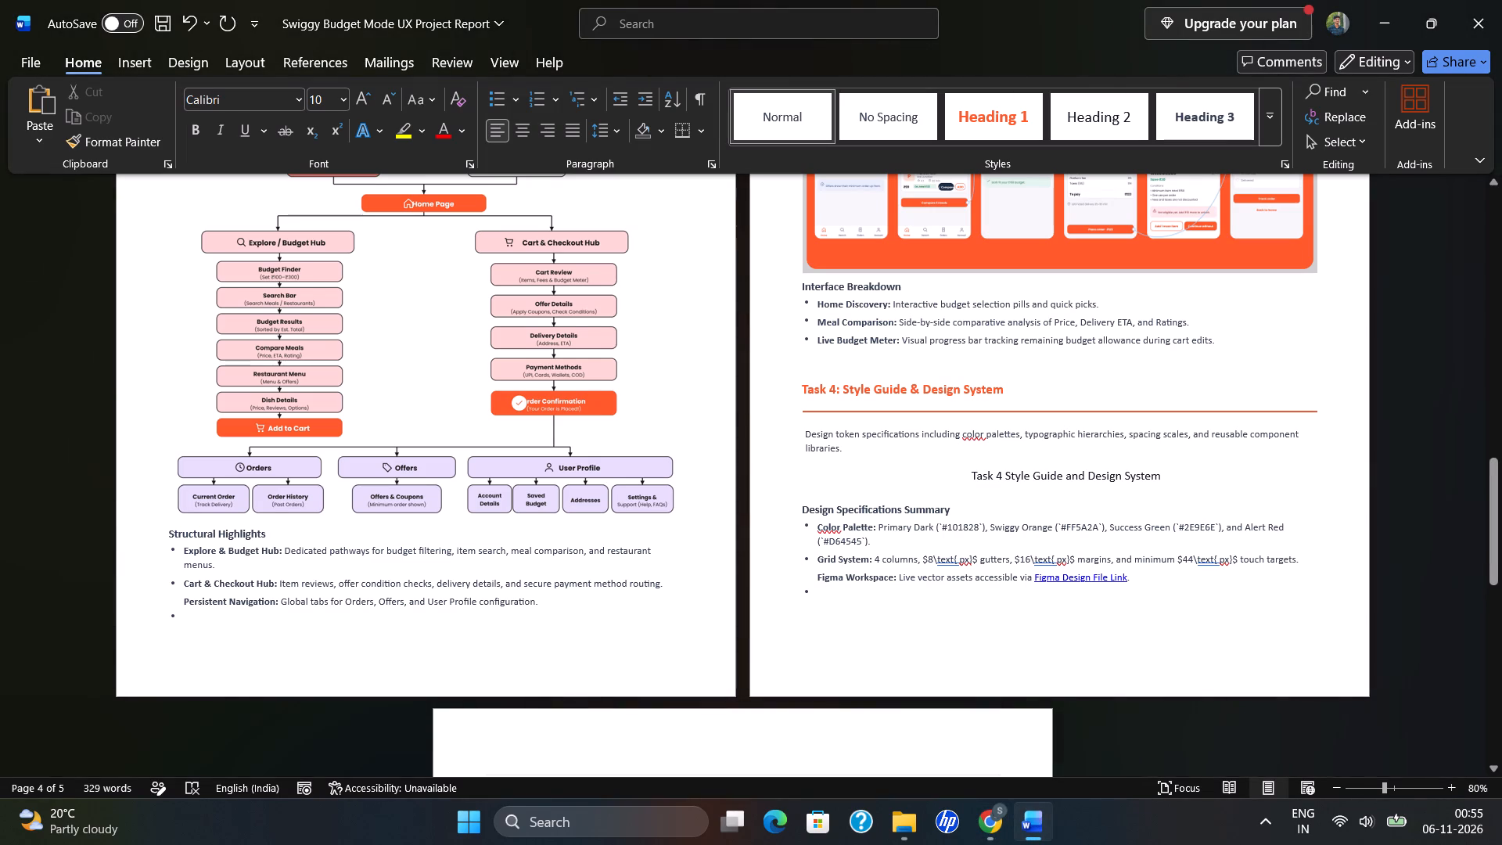
pyautogui.hotkey('ctrl', 'v')
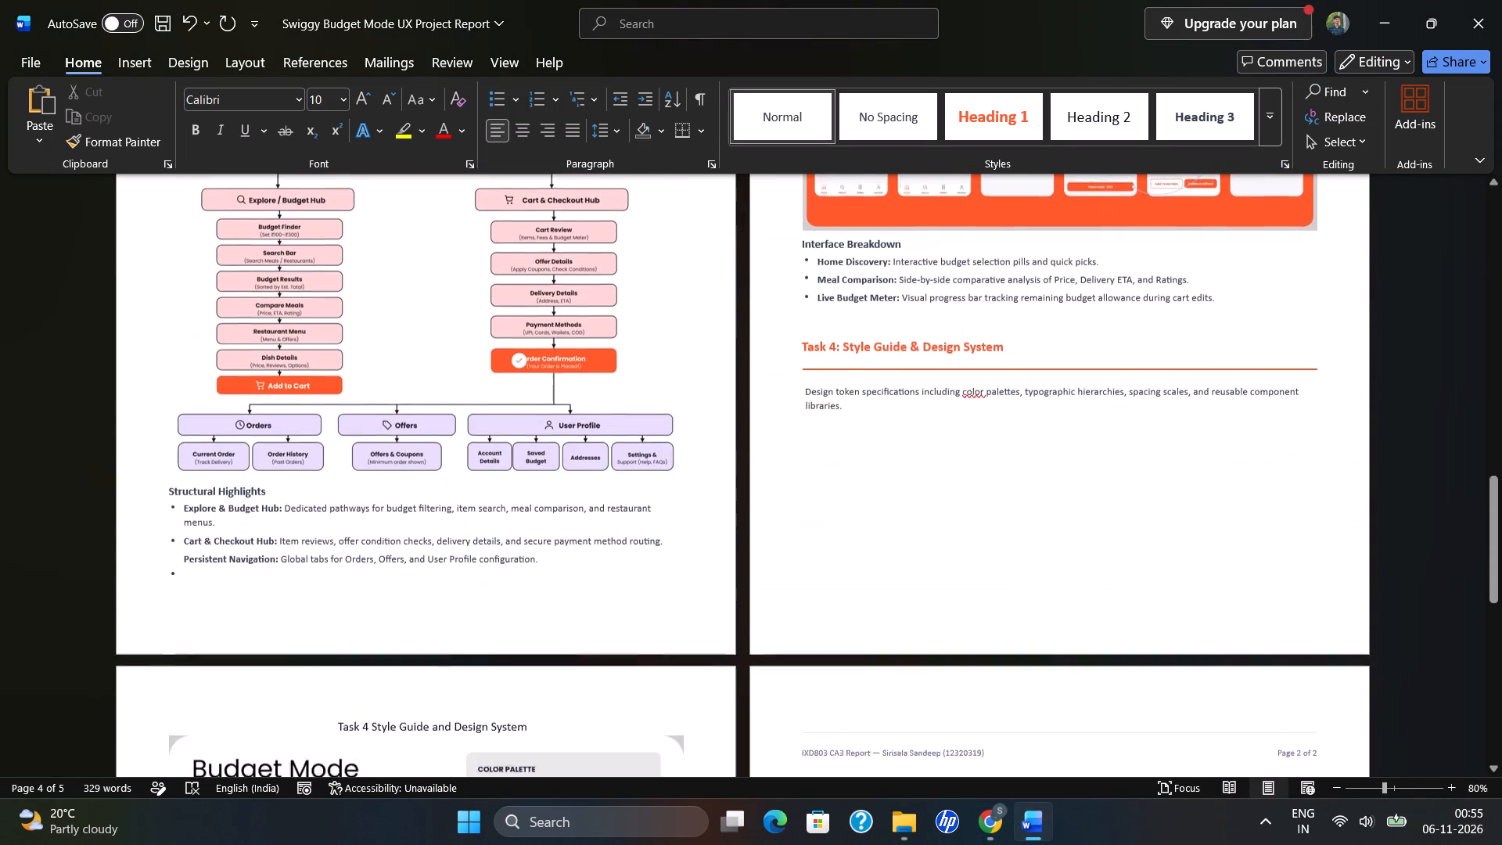
# Review the report's page layout and spacing from the cover page through Task 1 to the Task 2 heading.
pyautogui.keyDown('ctrl'); pyautogui.scroll(3, 357, 294); pyautogui.keyUp('ctrl')
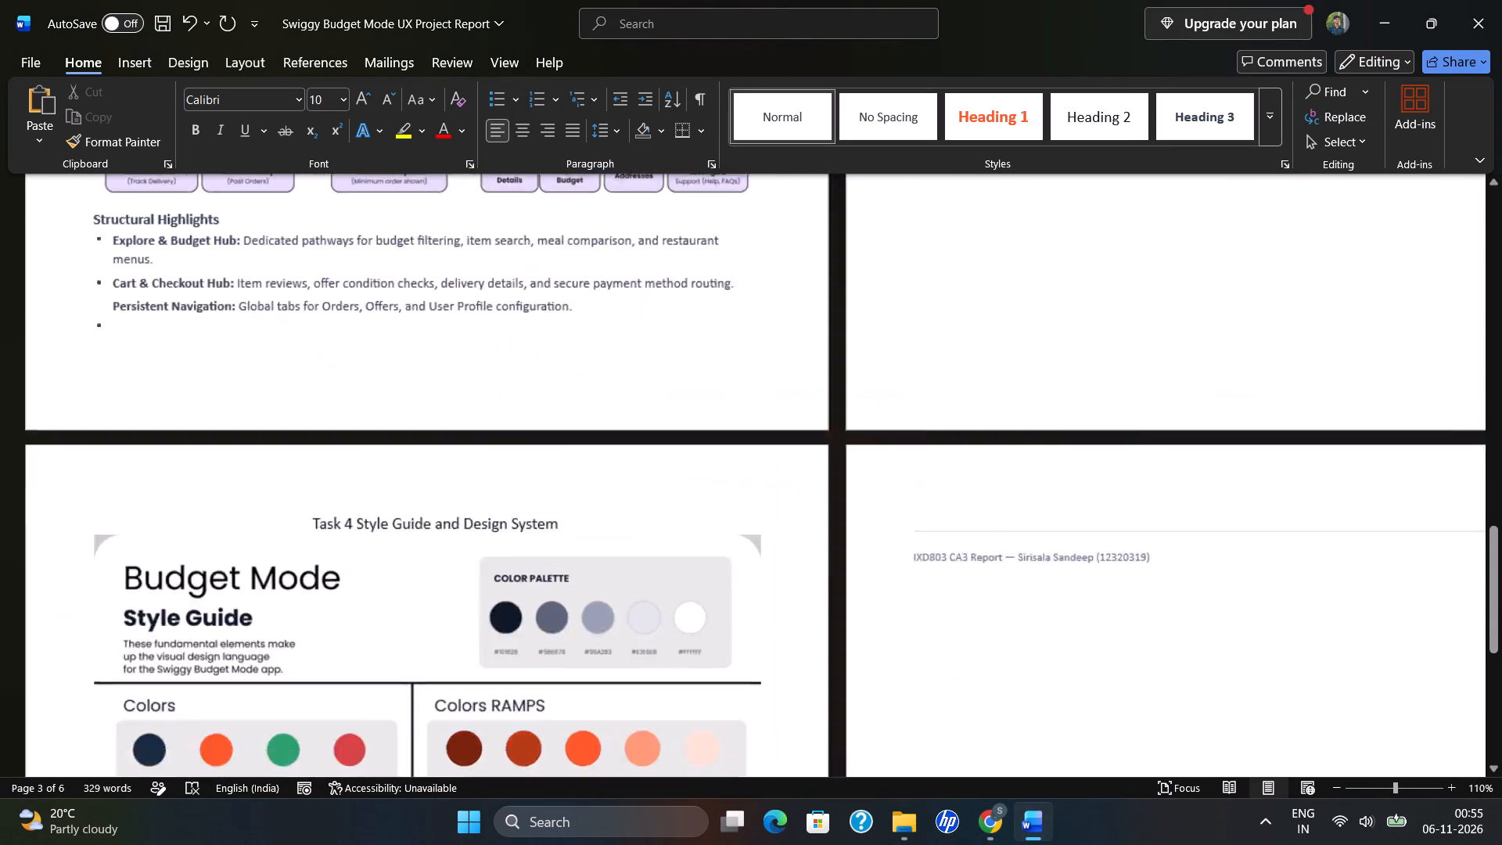
pyautogui.keyDown('ctrl'); pyautogui.scroll(1, 357, 294); pyautogui.keyUp('ctrl')
pyautogui.scroll(1, 357, 294)
pyautogui.scroll(-1, 357, 294)
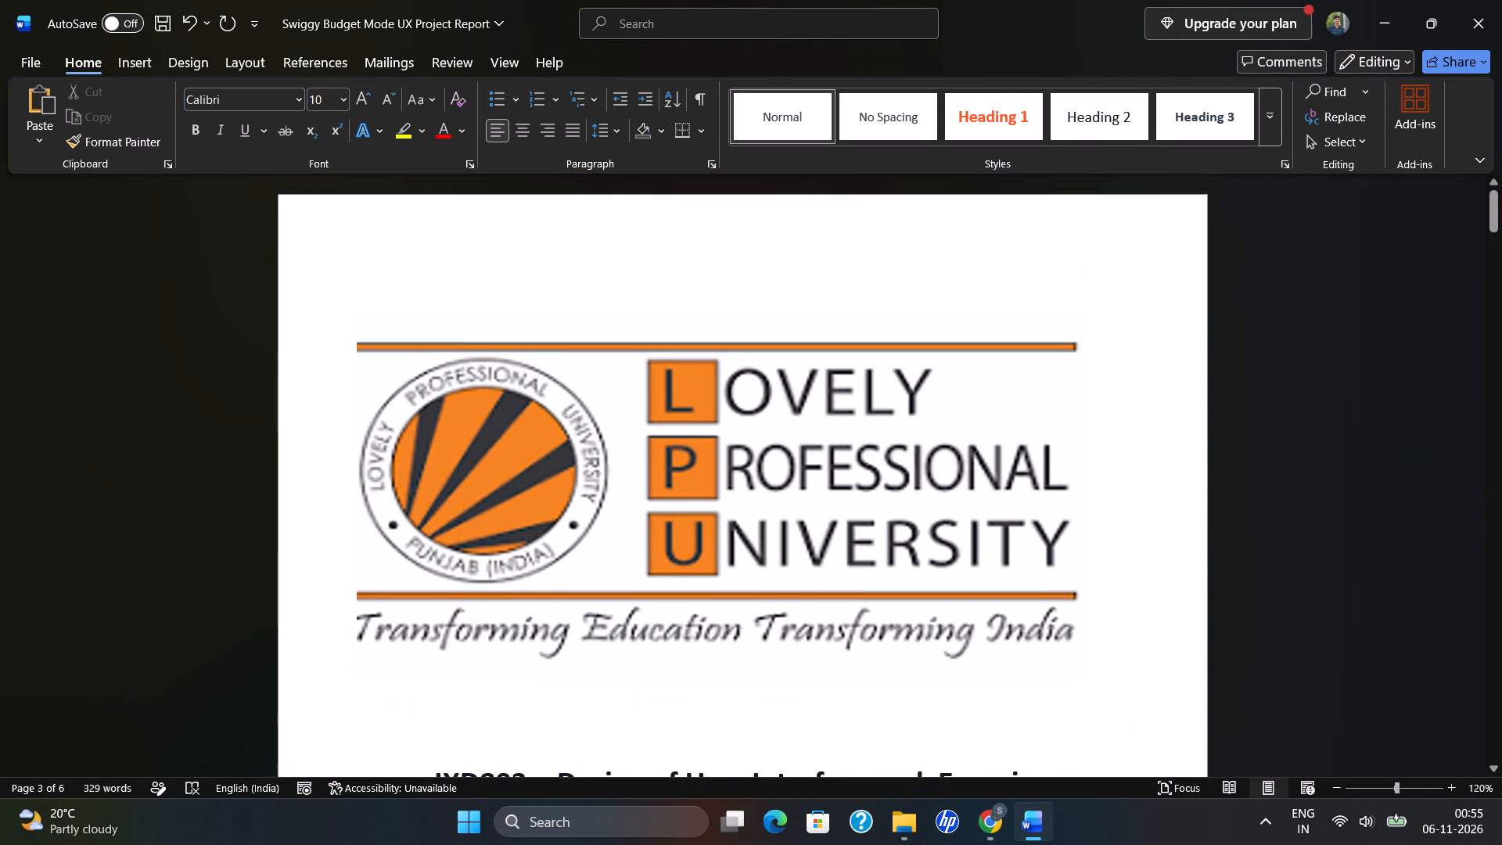
pyautogui.scroll(-1, 357, 294)
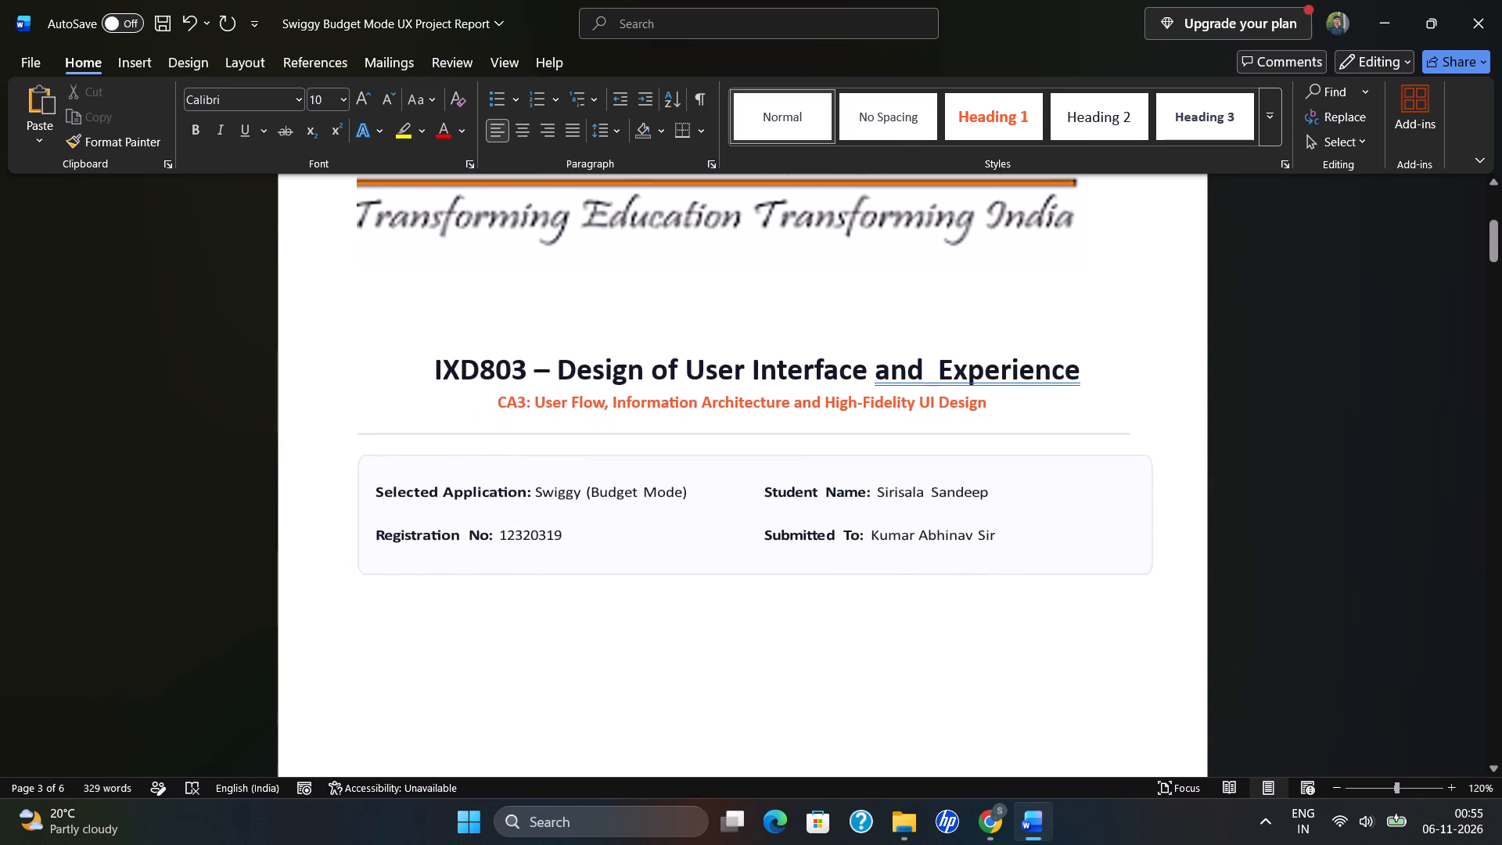
pyautogui.scroll(-1, 357, 294)
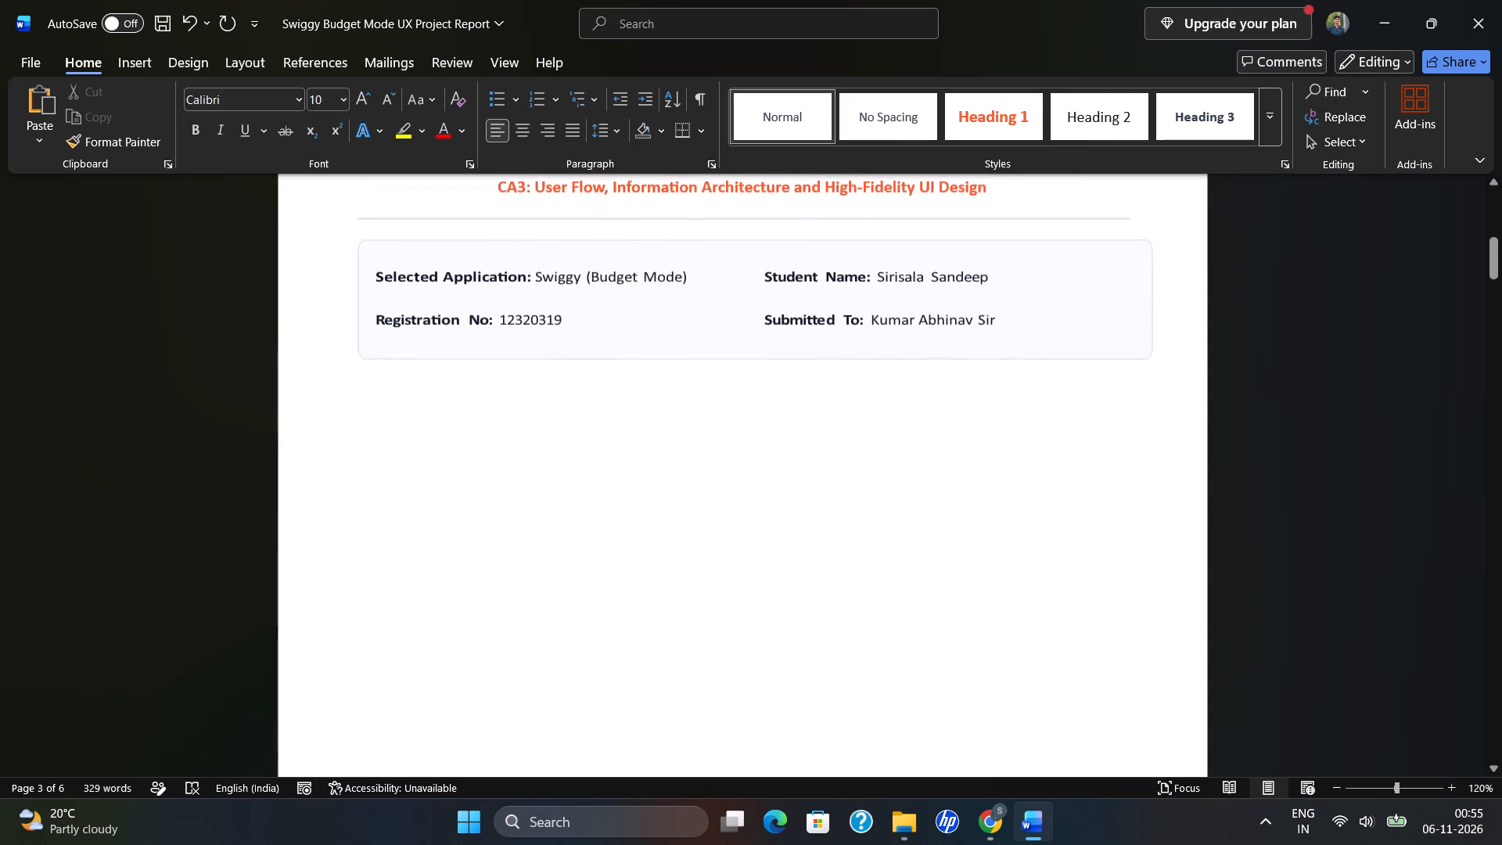
pyautogui.scroll(-2, 357, 294)
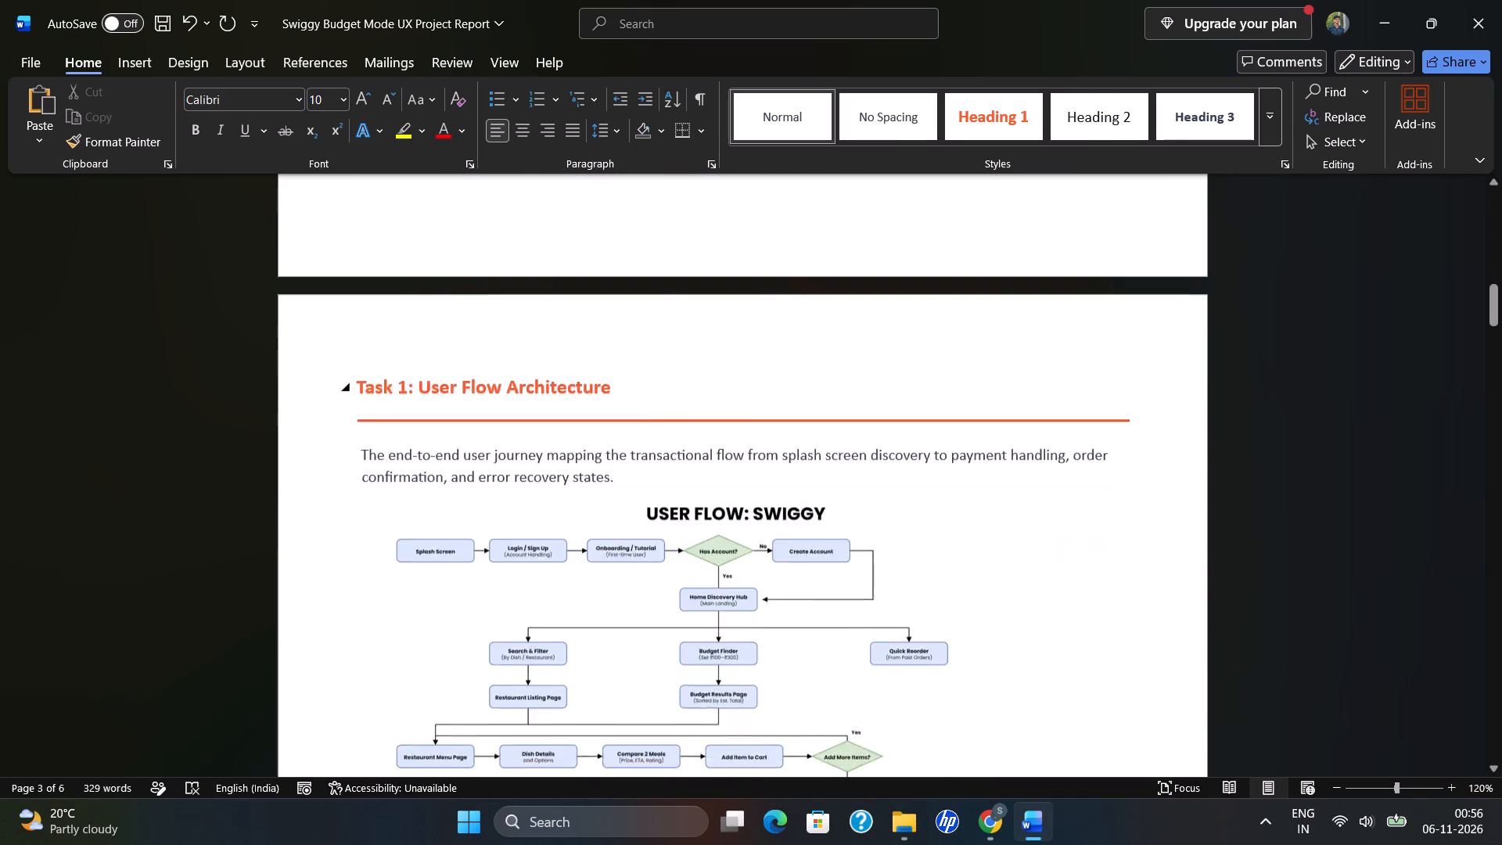
pyautogui.scroll(-1, 357, 294)
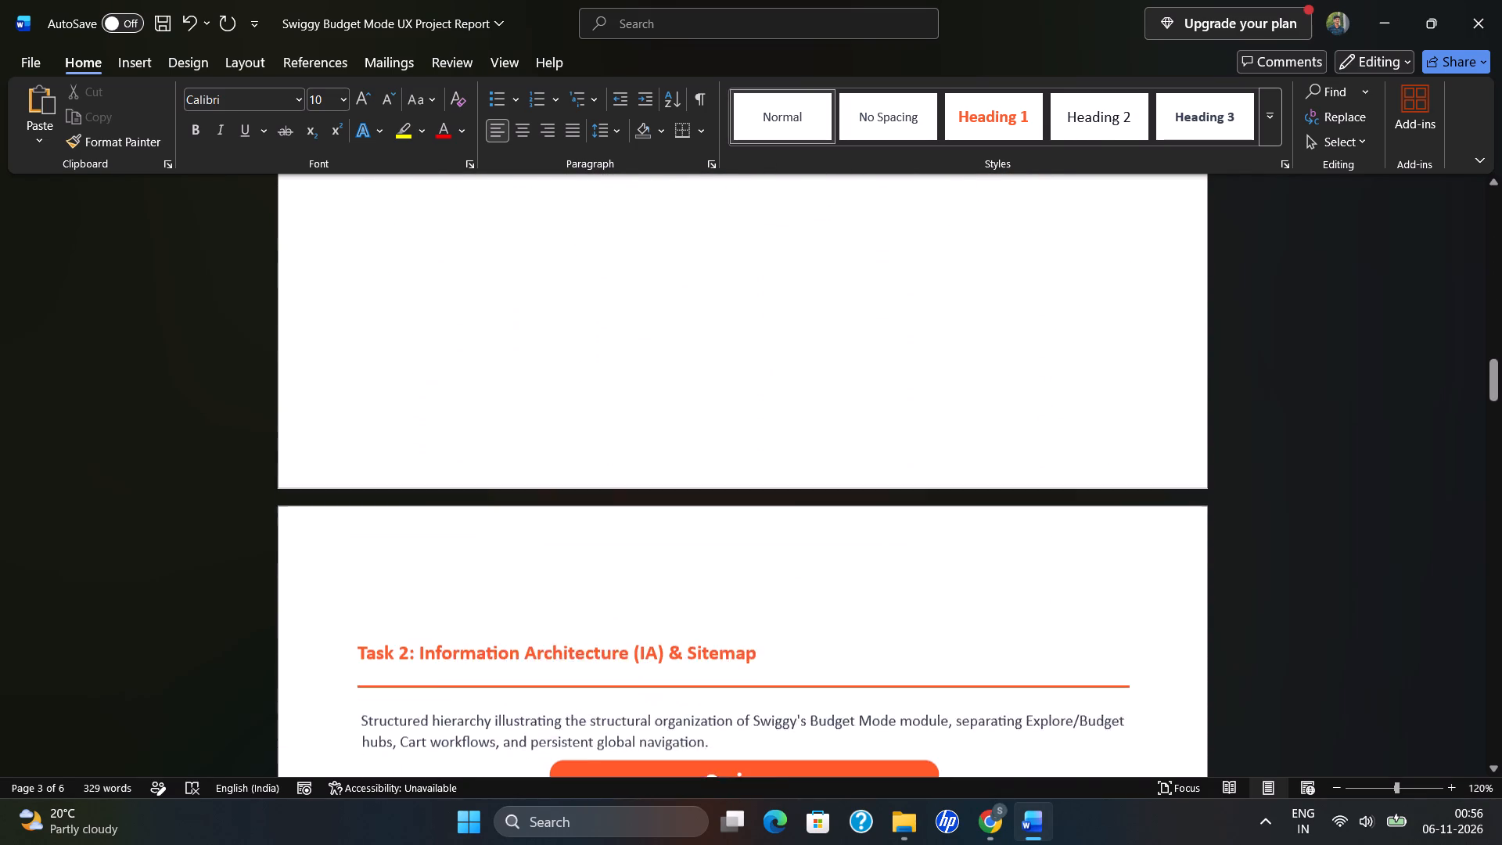
pyautogui.scroll(-1, 357, 294)
# Delete all blank lines above the Task 2: Information Architecture (IA) & Sitemap heading so it directly follows the Cart & Checkout bullet.
pyautogui.click(357, 523)
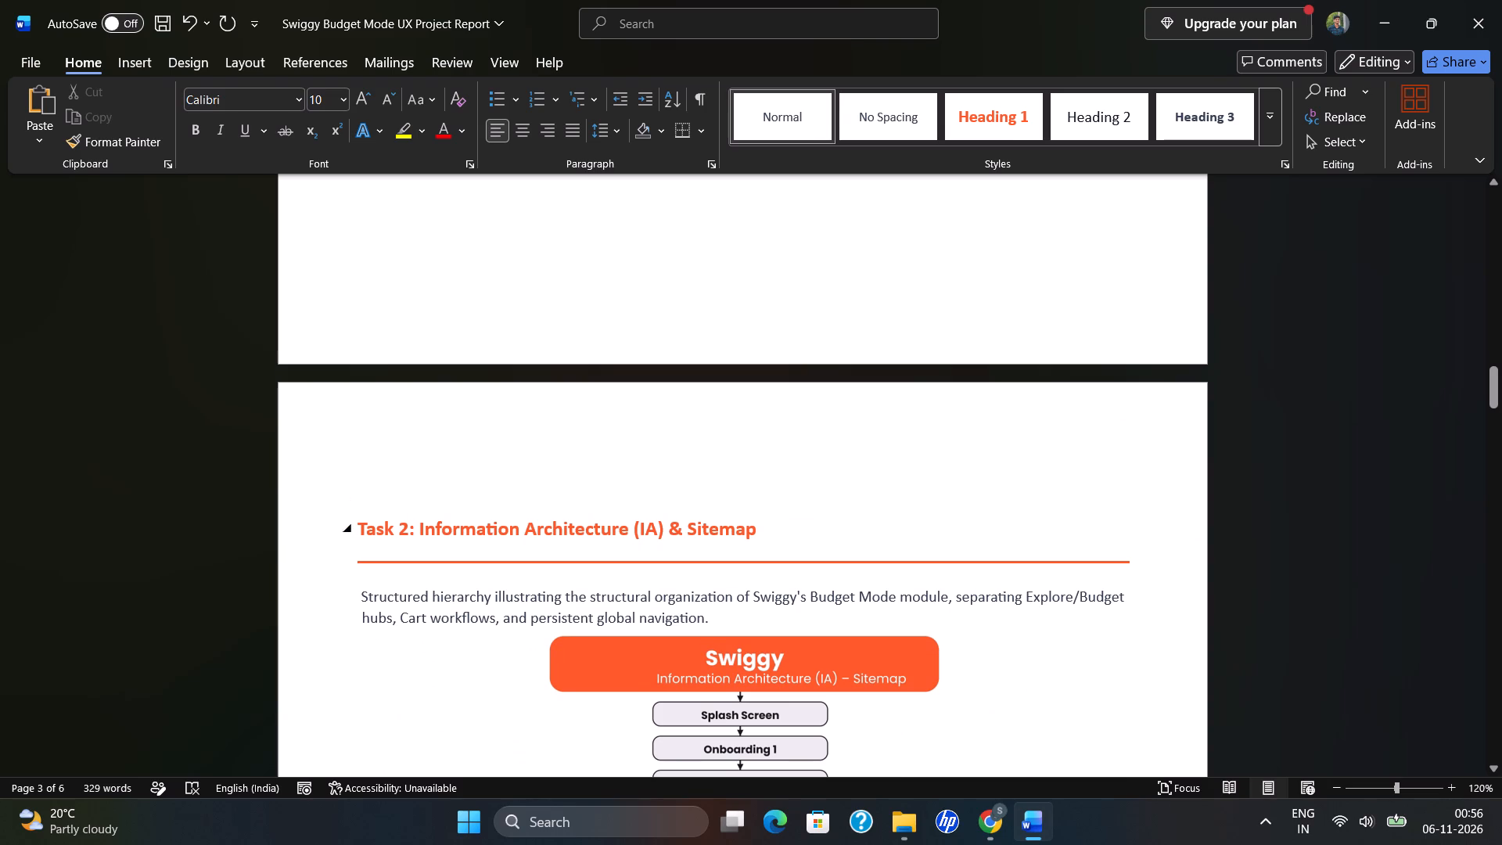
pyautogui.press('BackSpace')
pyautogui.press('BackSpace')
pyautogui.press('BackSpace')
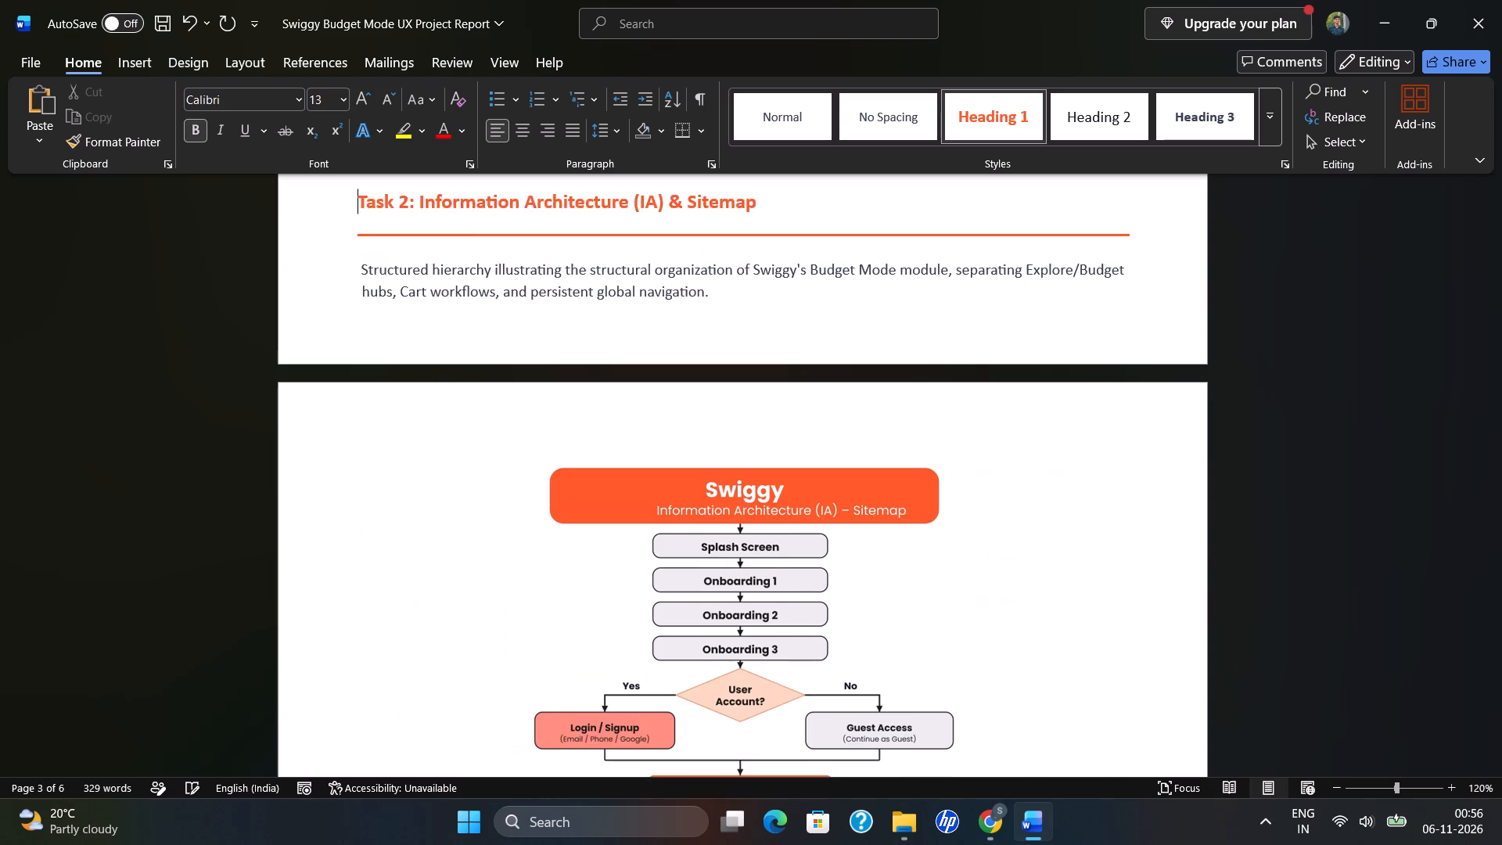
pyautogui.press('BackSpace')
pyautogui.press('BackSpace')
pyautogui.press('BackSpace')
pyautogui.press('BackSpace')
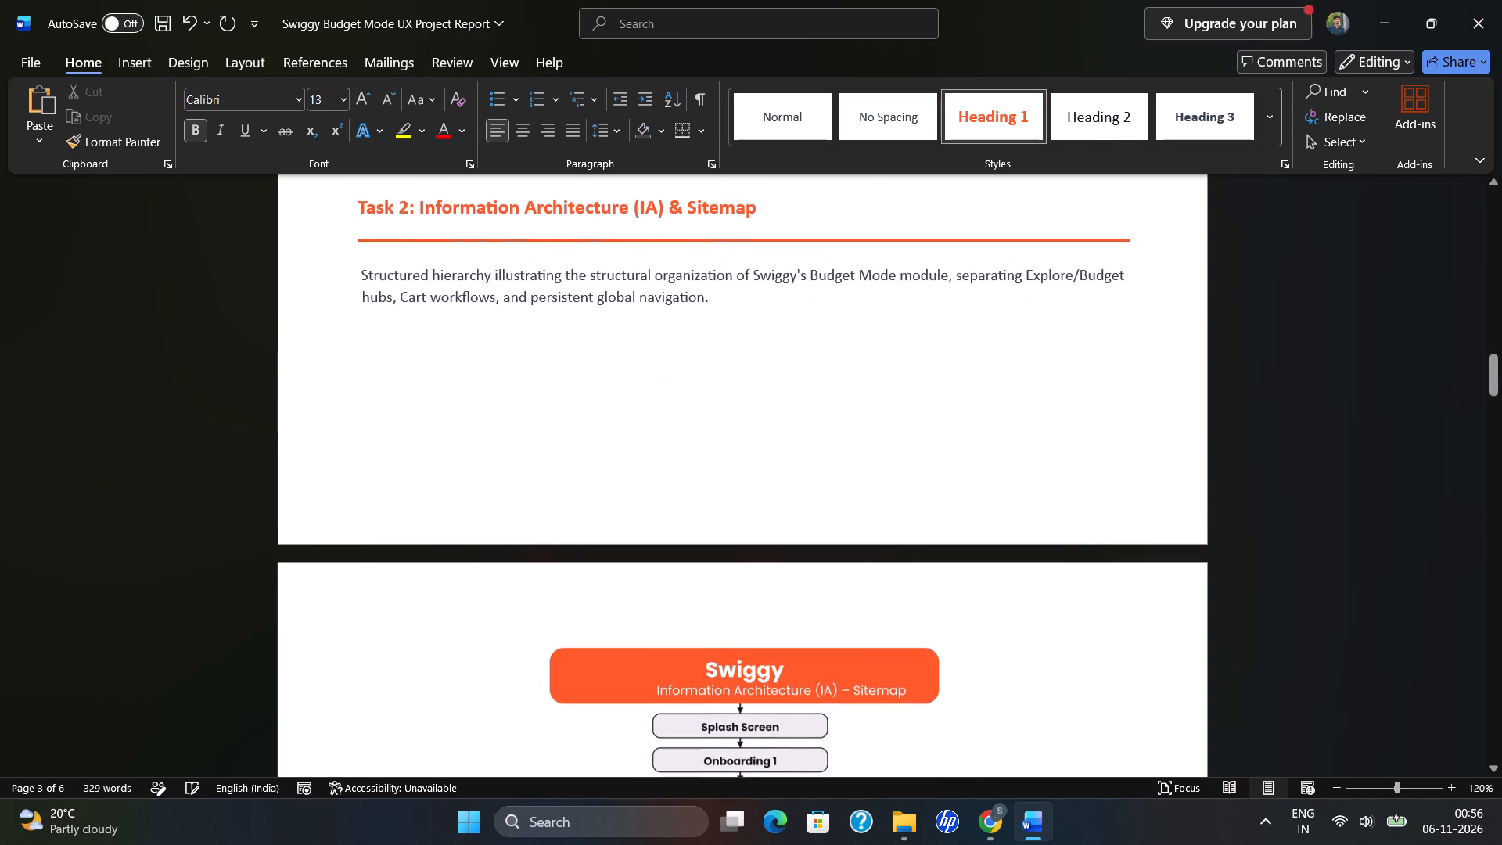
pyautogui.press('BackSpace')
pyautogui.press('BackSpace')
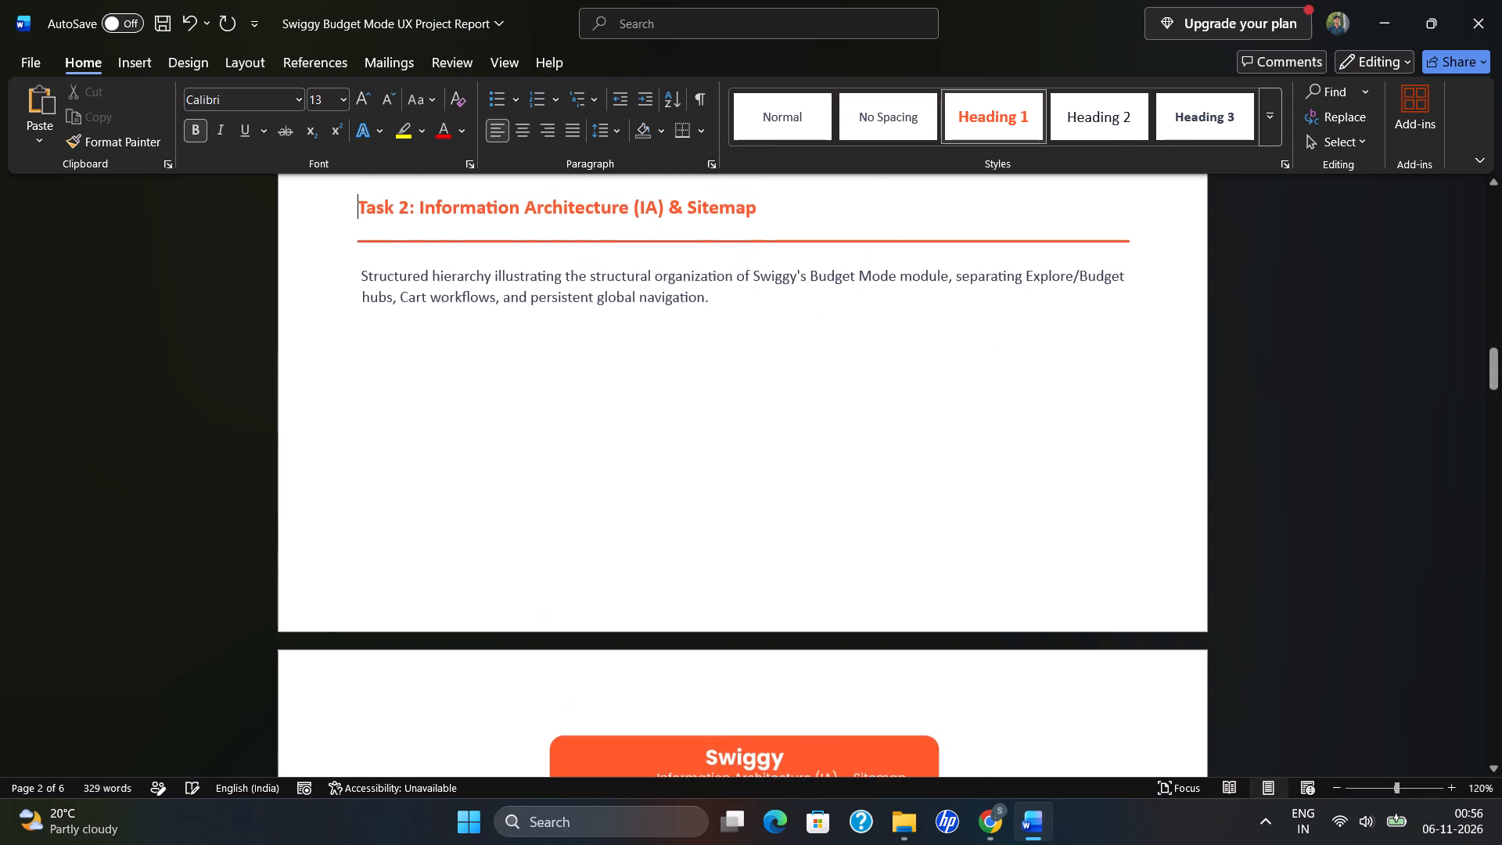
pyautogui.press('BackSpace')
pyautogui.press('BackSpace')
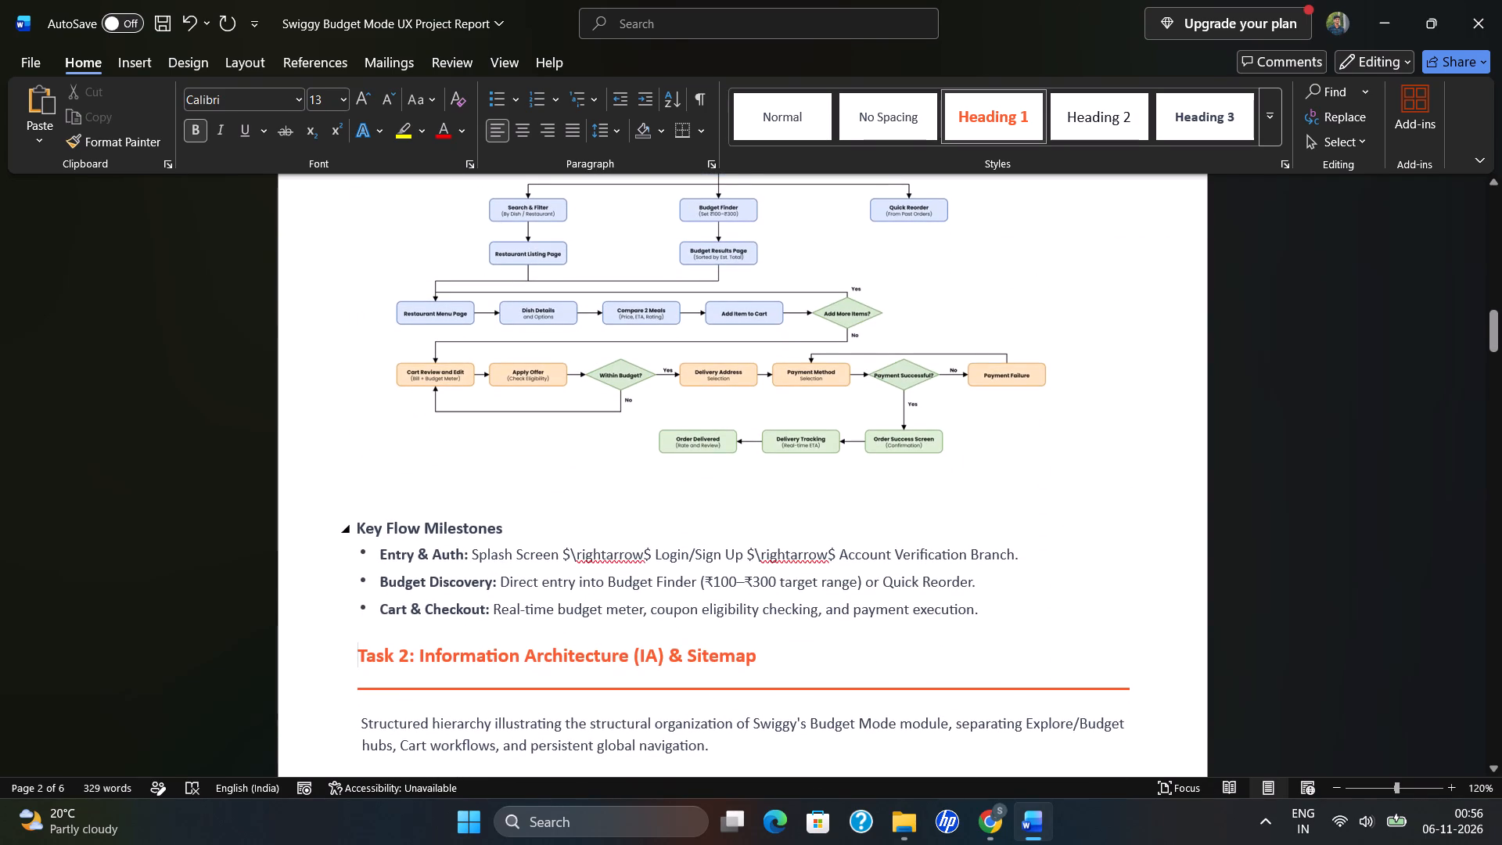
# Insert four blank lines between the Cart & Checkout bullet and the Task 2 heading.
pyautogui.press('Return')
pyautogui.press('Return')
pyautogui.press('Return')
pyautogui.press('Return')
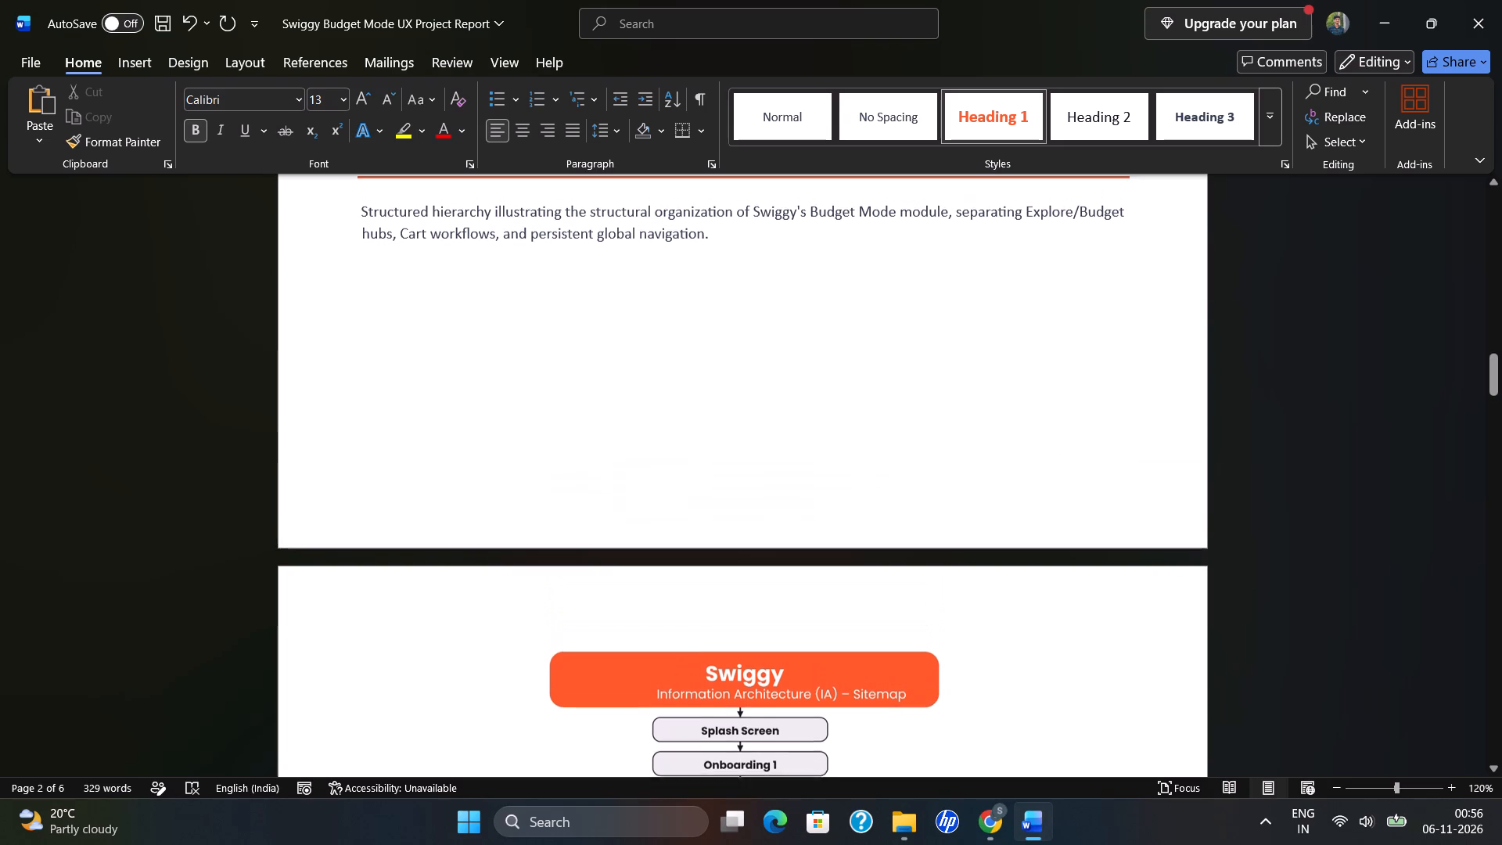
# Delete the stray bullet shape below the Persistent Navigation line under Structural Highlights.
pyautogui.scroll(-1, 357, 523)
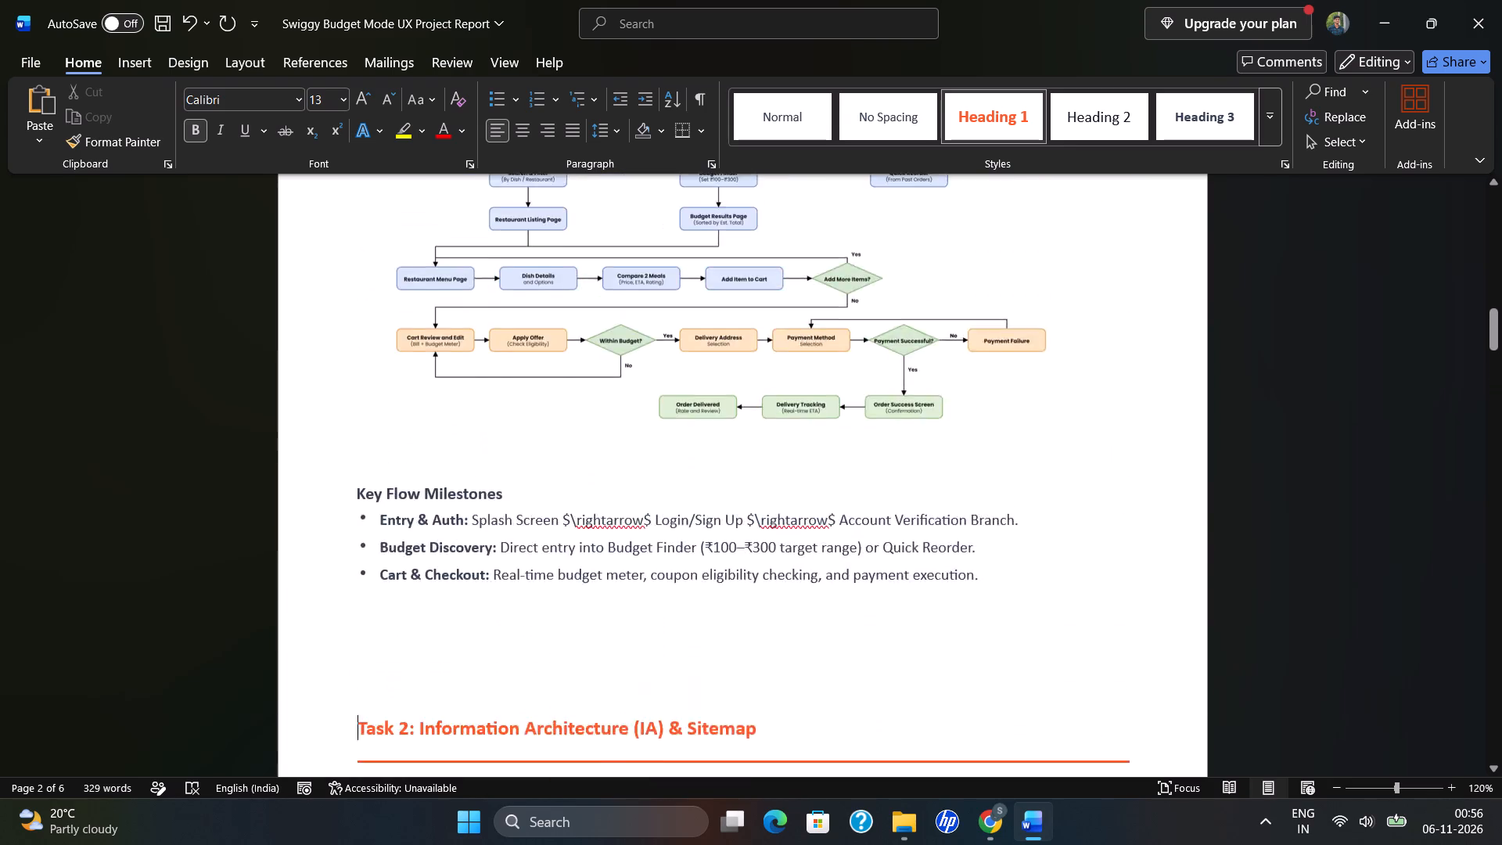
pyautogui.scroll(-2, 357, 523)
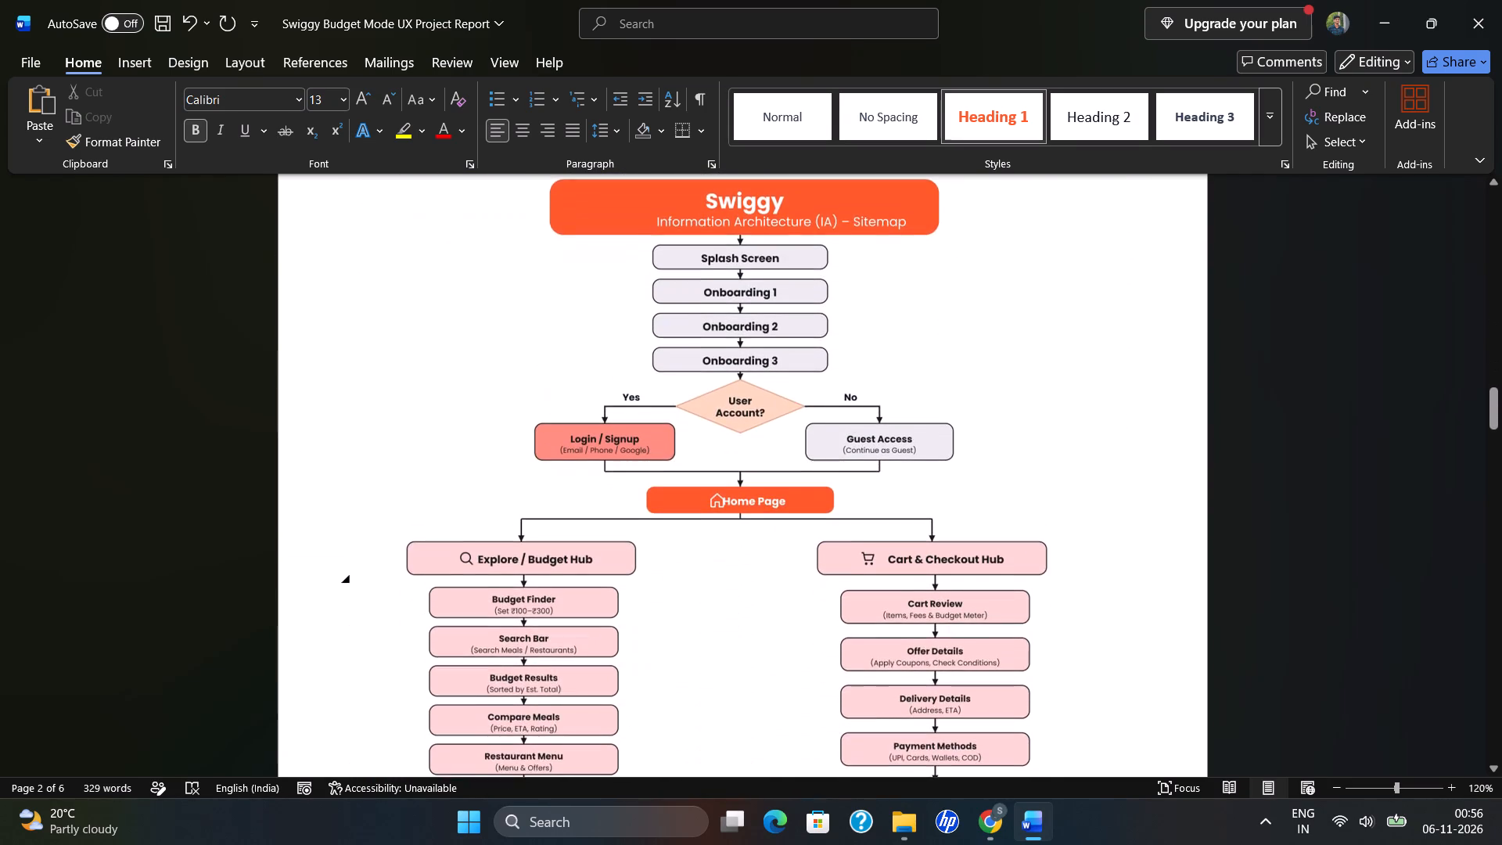
pyautogui.scroll(-1, 357, 523)
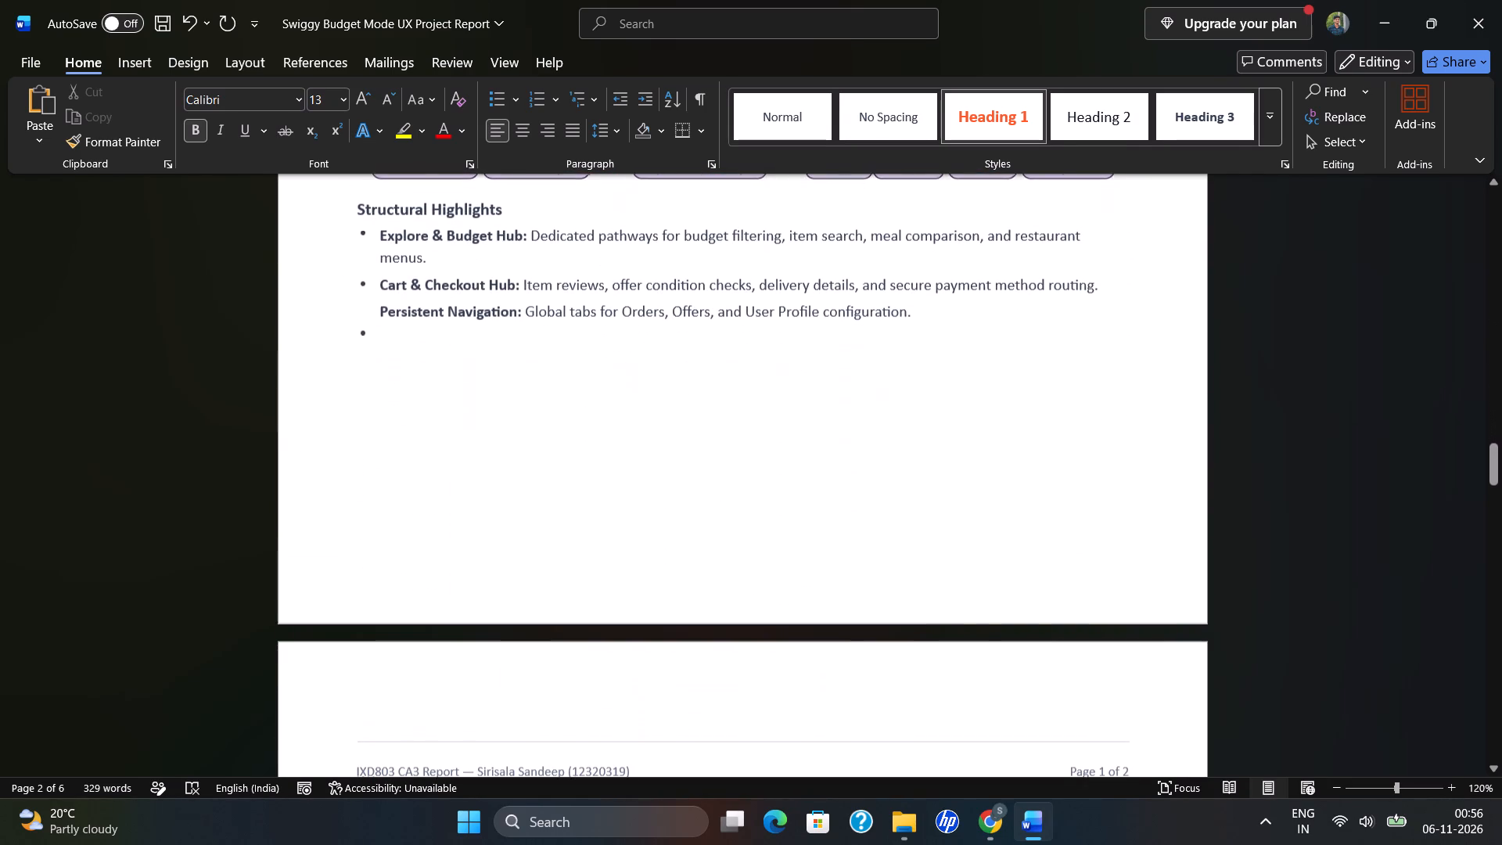
pyautogui.scroll(-1, 357, 523)
pyautogui.click(436, 336)
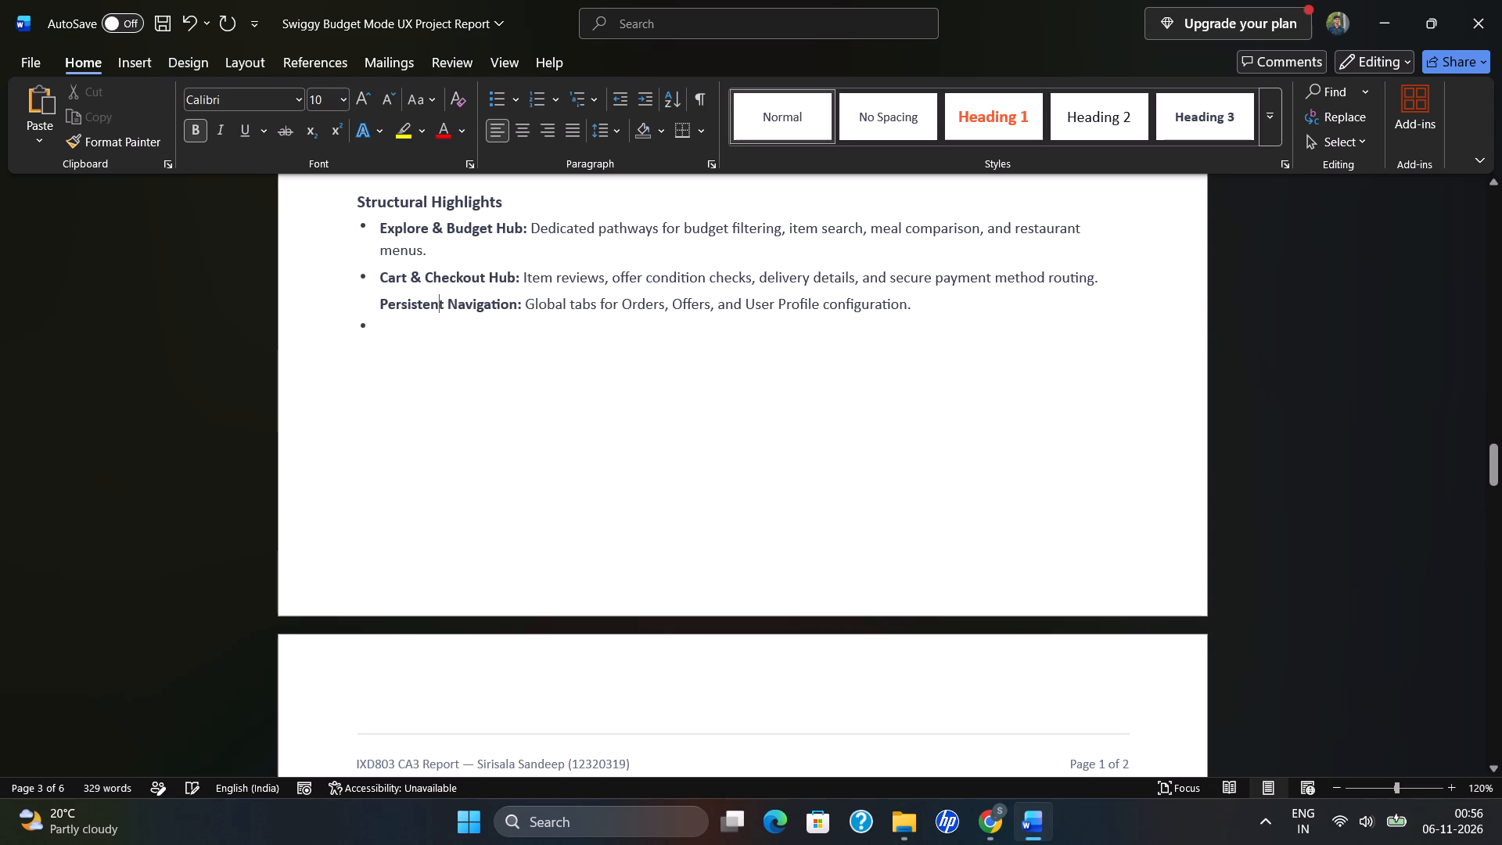
pyautogui.click(371, 331)
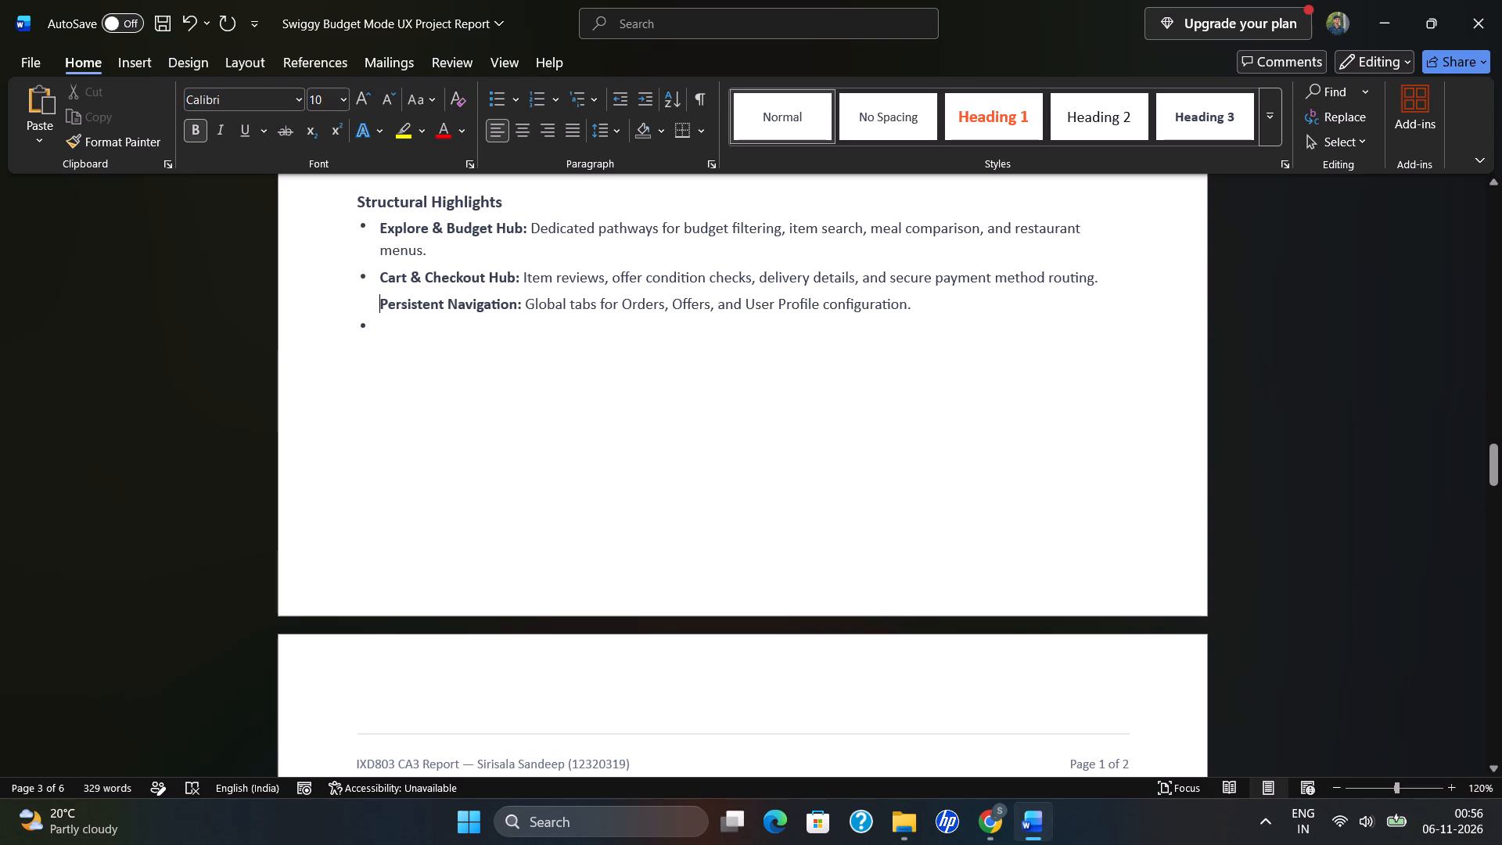
pyautogui.click(371, 331)
pyautogui.moveTo(371, 331); pyautogui.dragTo(359, 331)
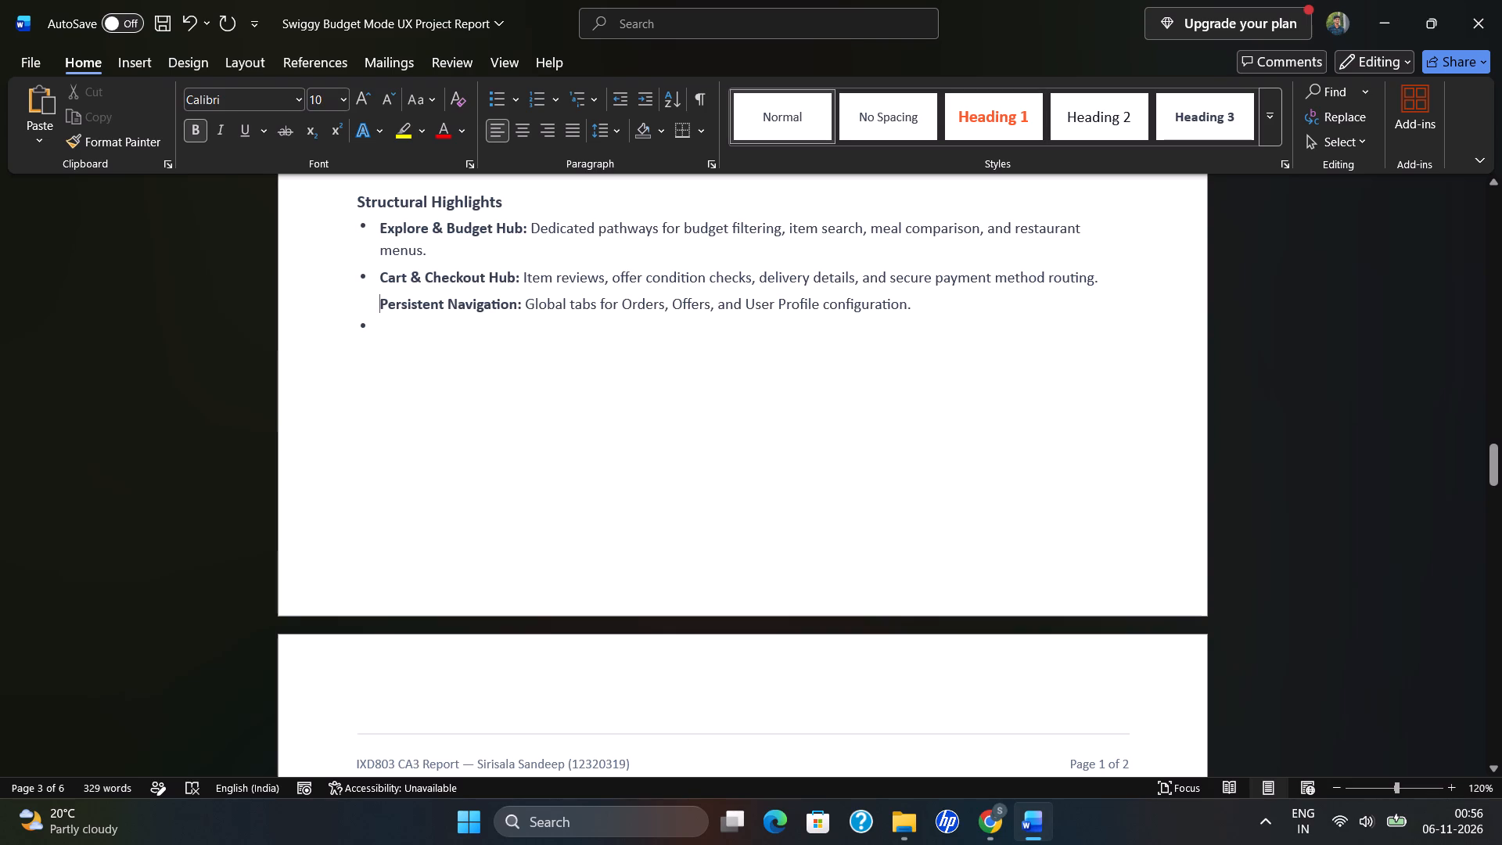
pyautogui.moveTo(359, 331); pyautogui.dragTo(358, 331)
pyautogui.click(358, 331)
pyautogui.click(358, 330)
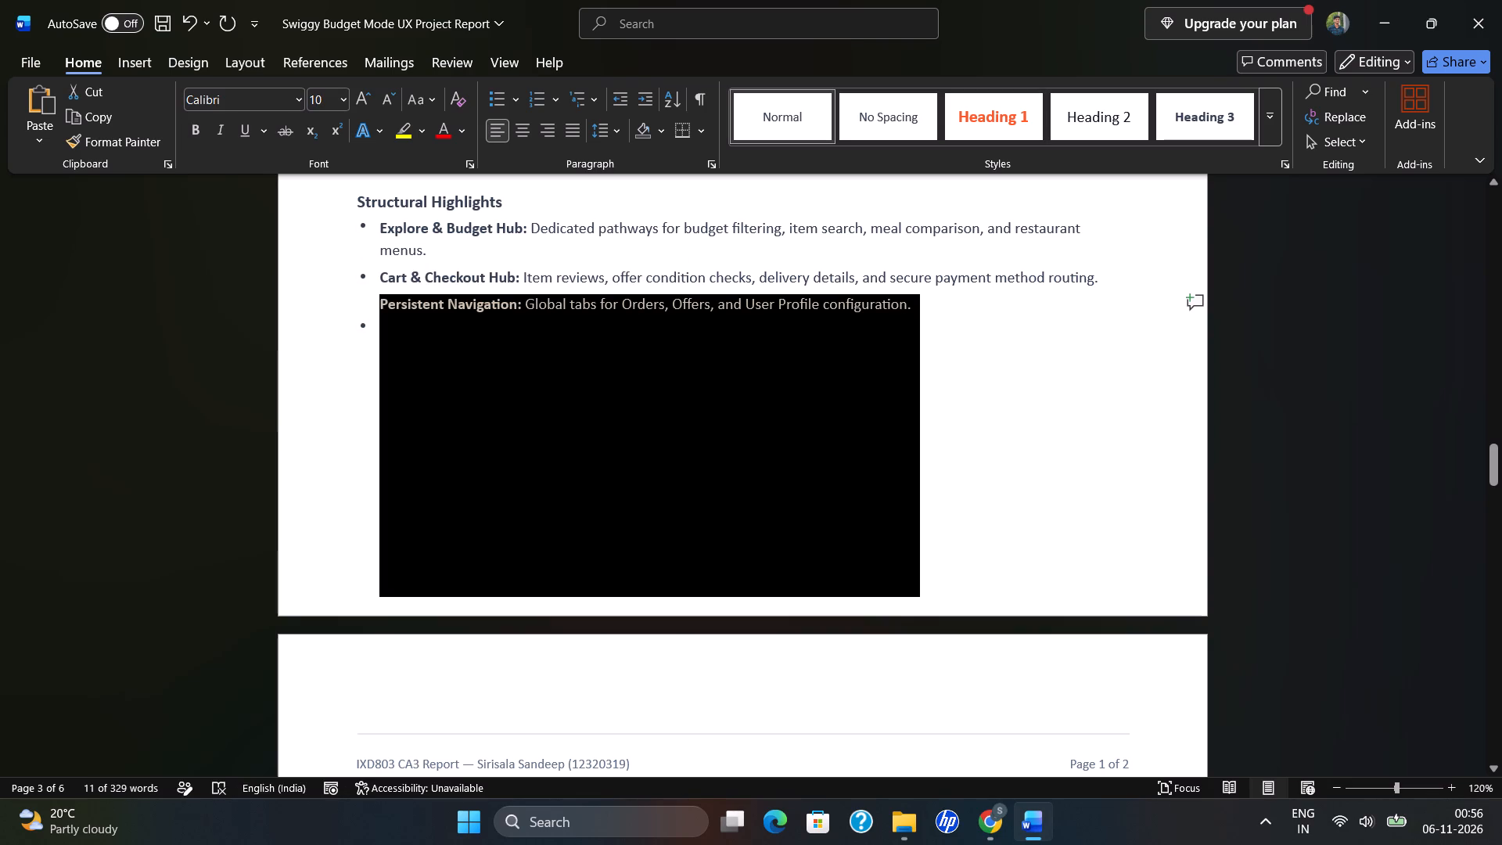
pyautogui.click(361, 326)
pyautogui.click(361, 326)
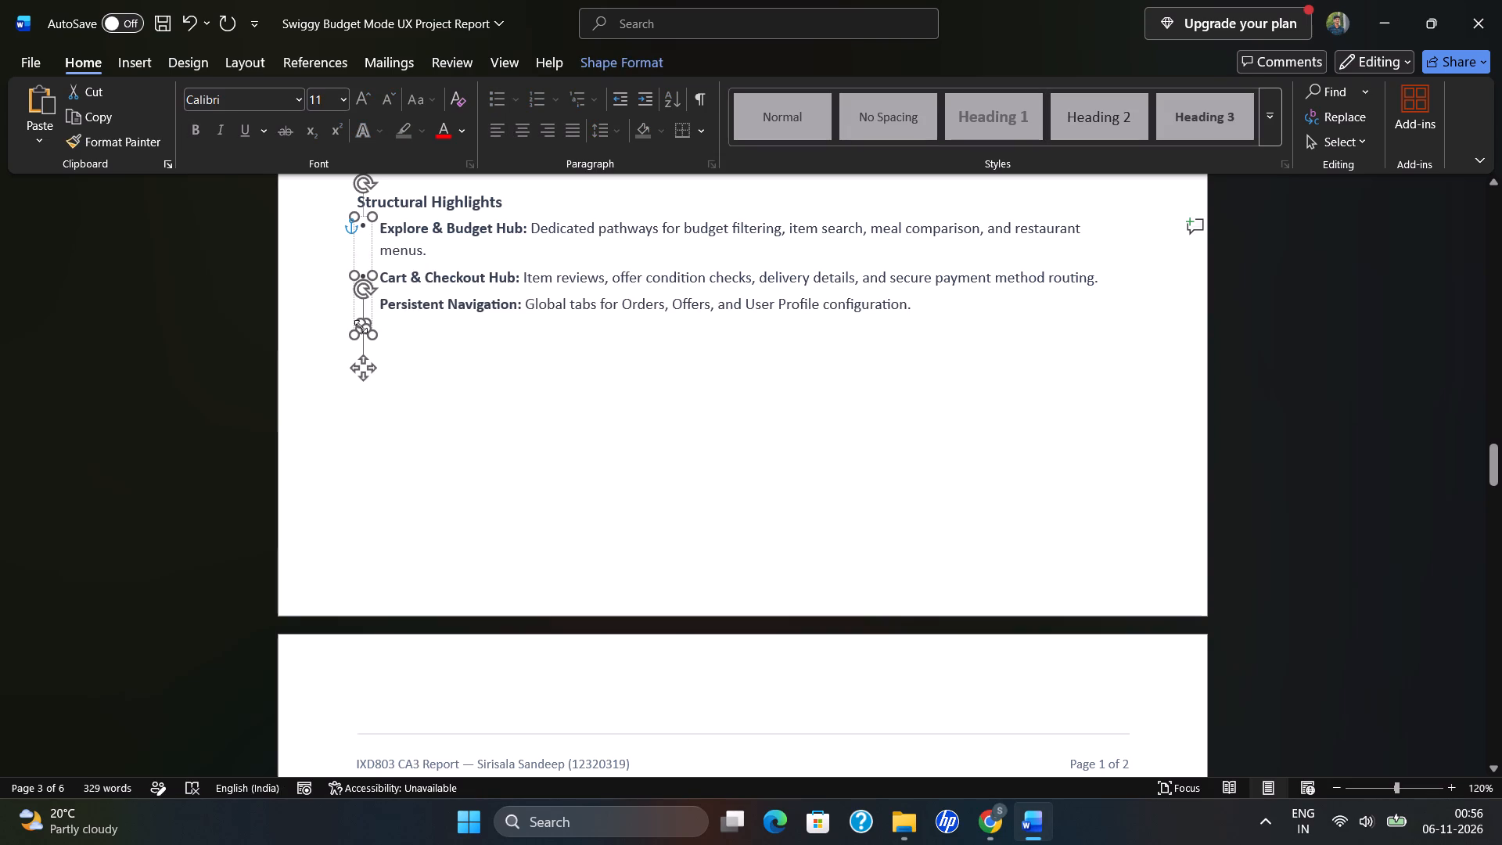
pyautogui.click(361, 326)
pyautogui.press('BackSpace')
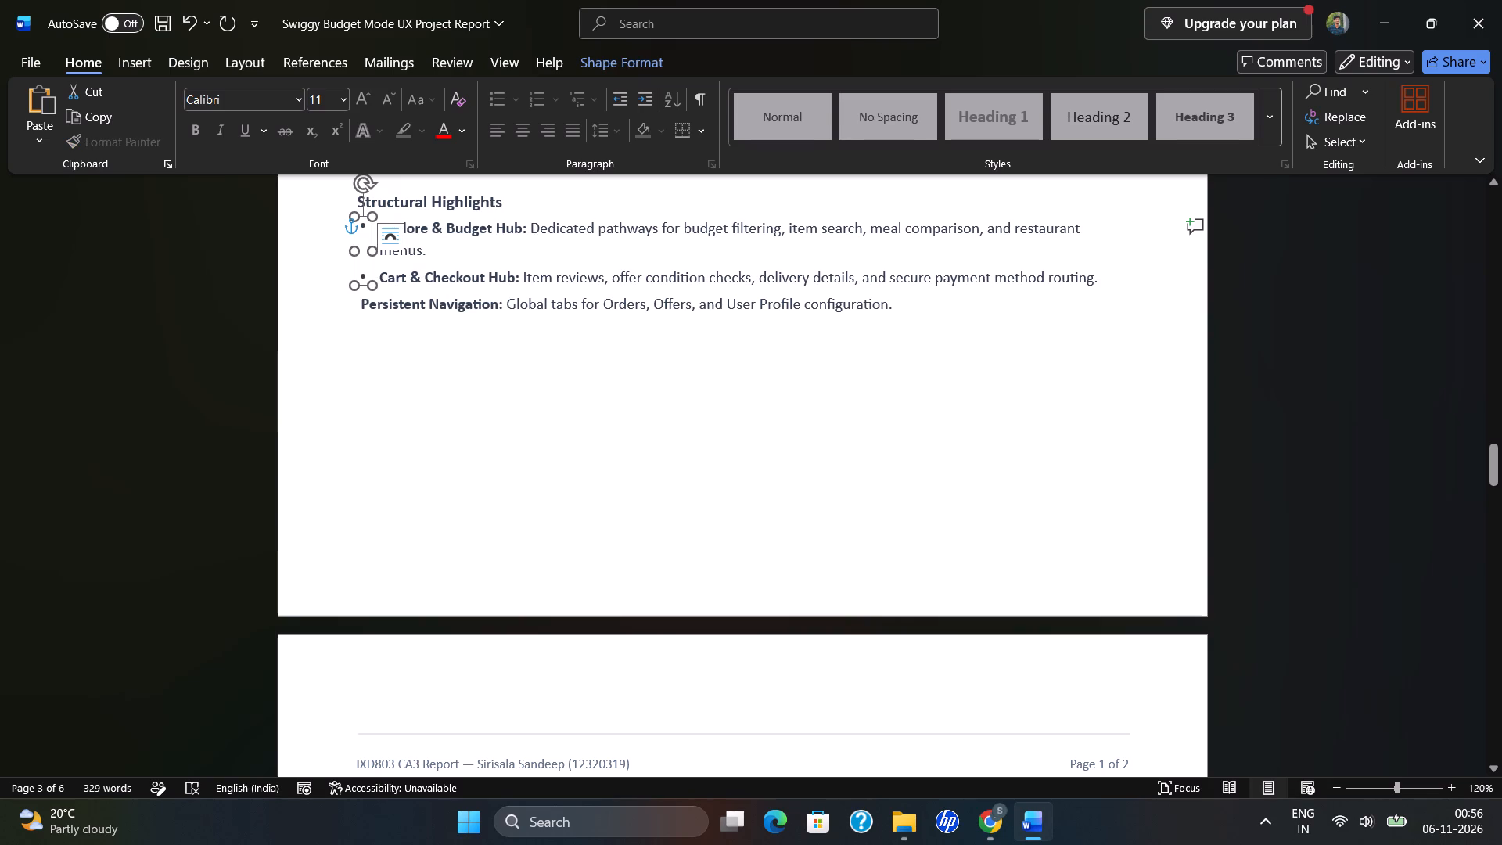
# Indent the Persistent Navigation line with spaces to align it with the text of the bullets above.
pyautogui.click(425, 354)
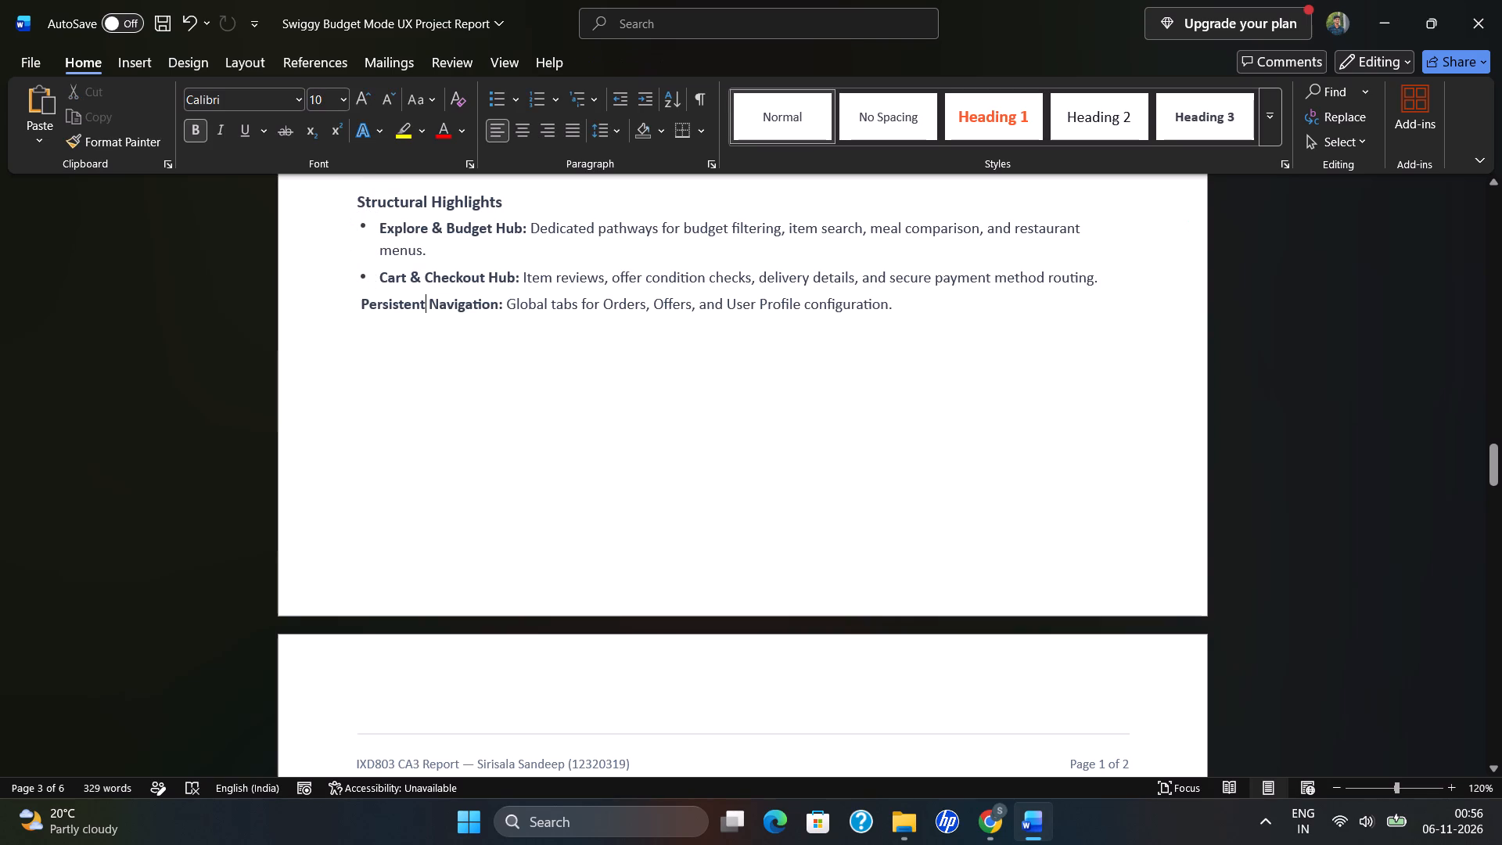
pyautogui.click(359, 304)
pyautogui.press('space')
pyautogui.press('space')
pyautogui.press('space')
pyautogui.press('space')
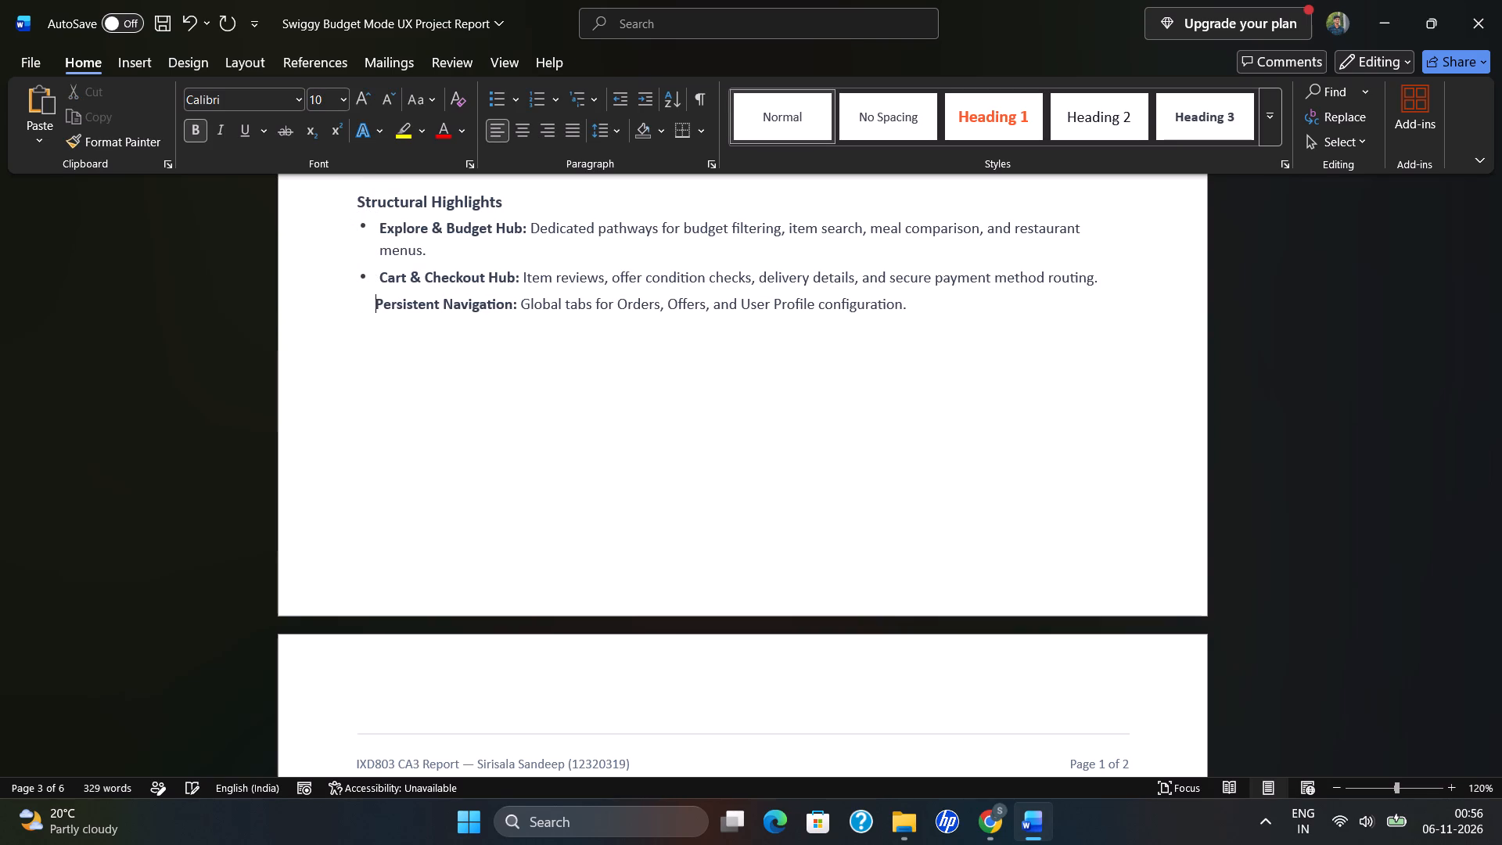
pyautogui.press('BackSpace')
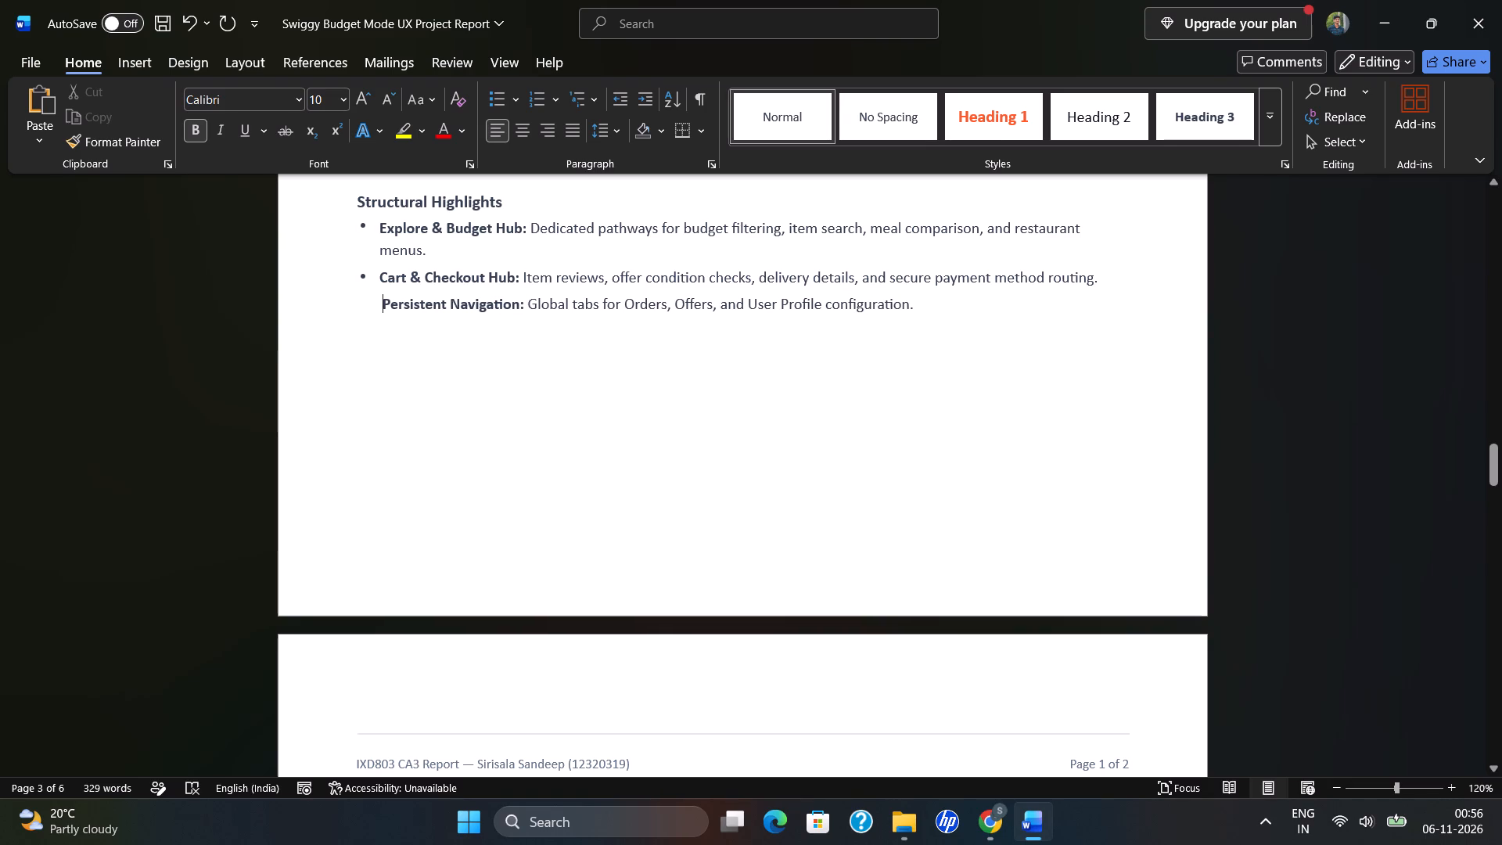
# Delete the horizontal rule and the IXD803 CA3 Report / Page 1 of 2 line above the Task 3 heading.
pyautogui.scroll(-1, 490, 395)
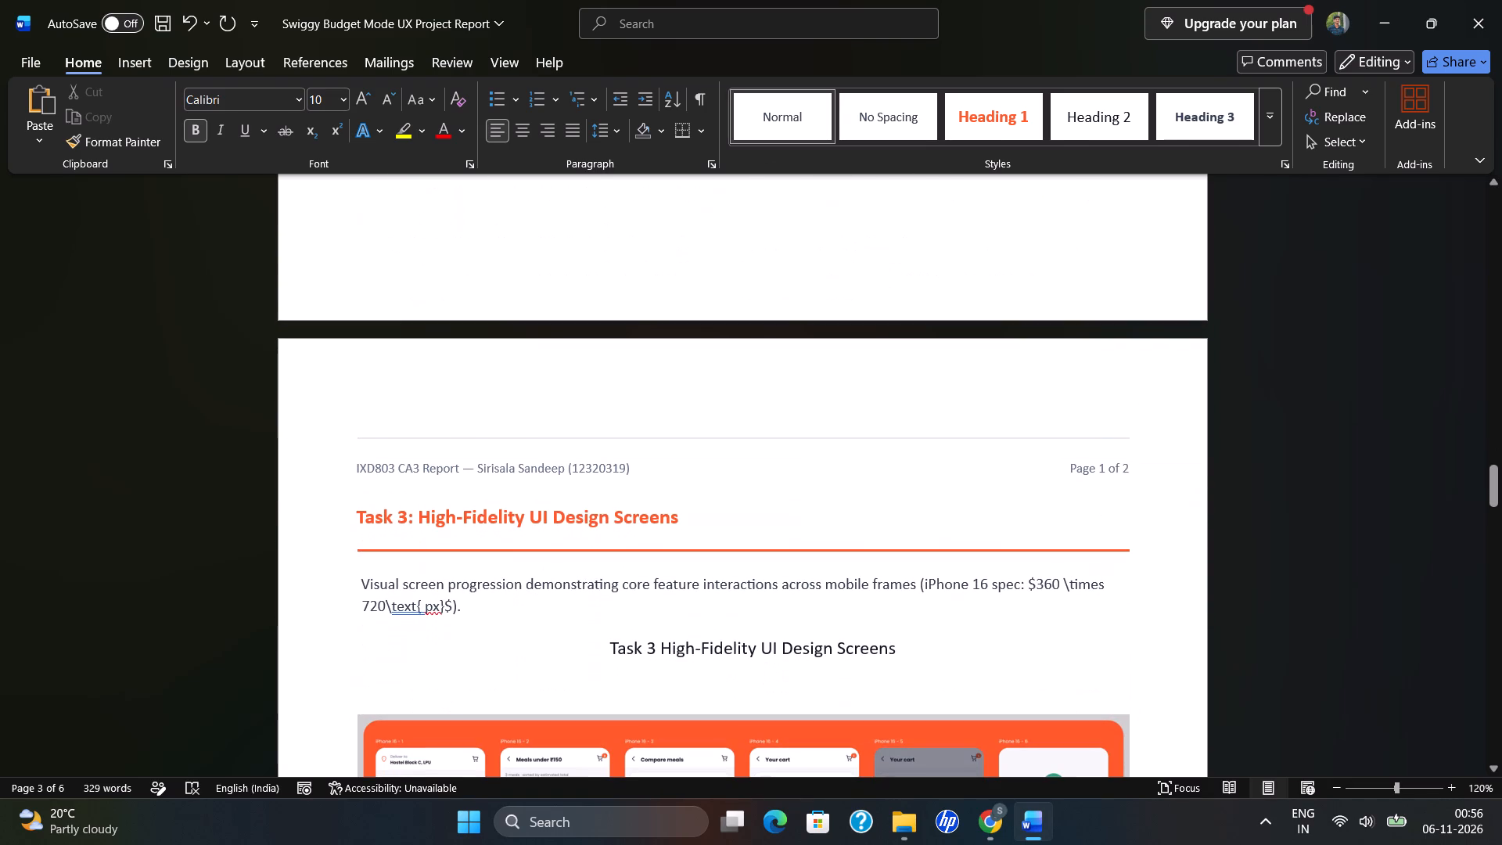
pyautogui.click(490, 471)
pyautogui.moveTo(357, 439); pyautogui.dragTo(889, 480)
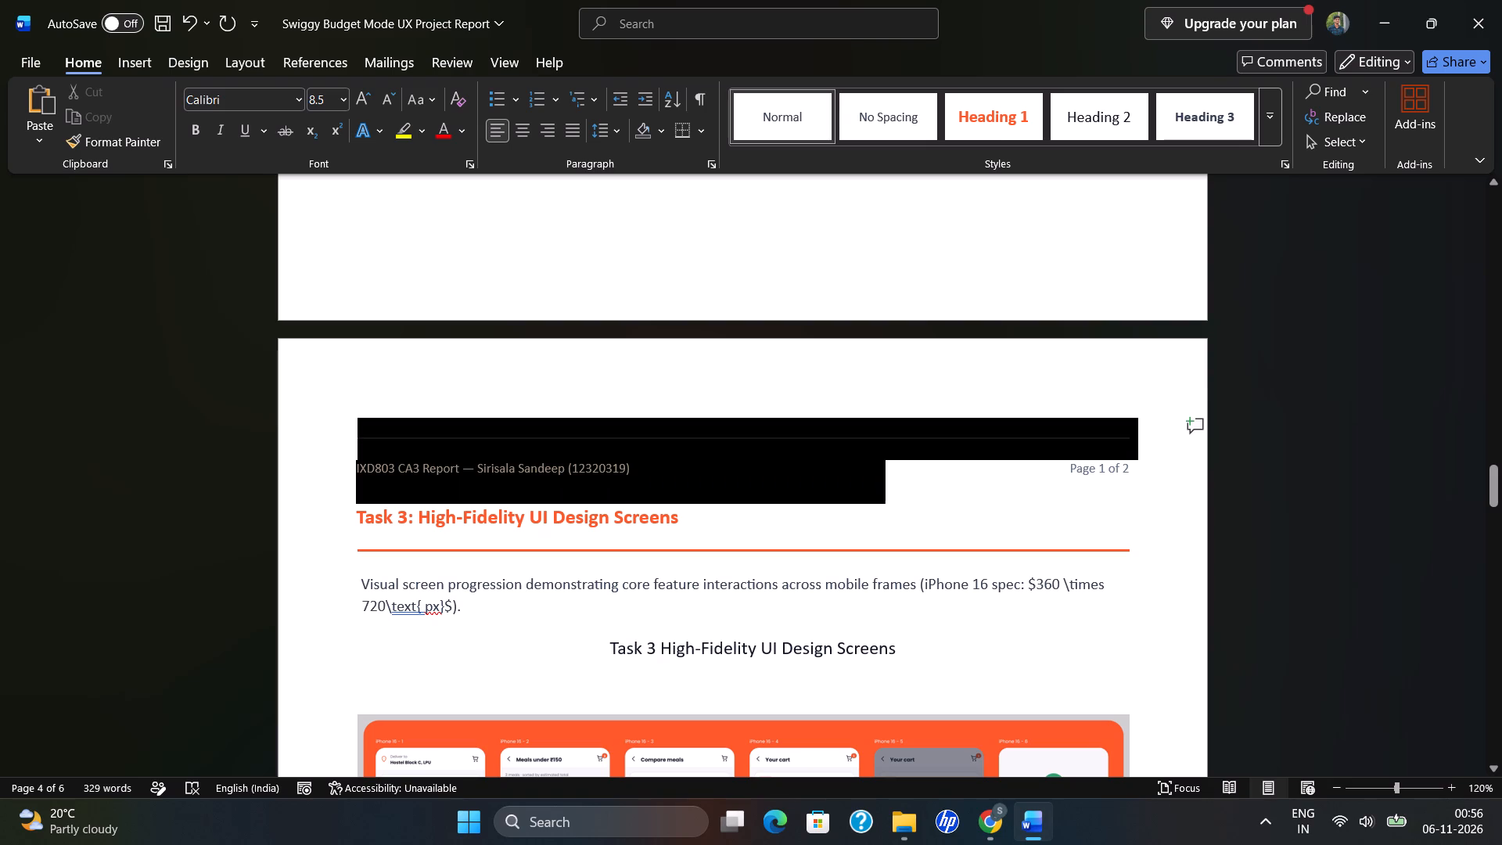
pyautogui.moveTo(889, 480); pyautogui.dragTo(1141, 486)
pyautogui.press('BackSpace')
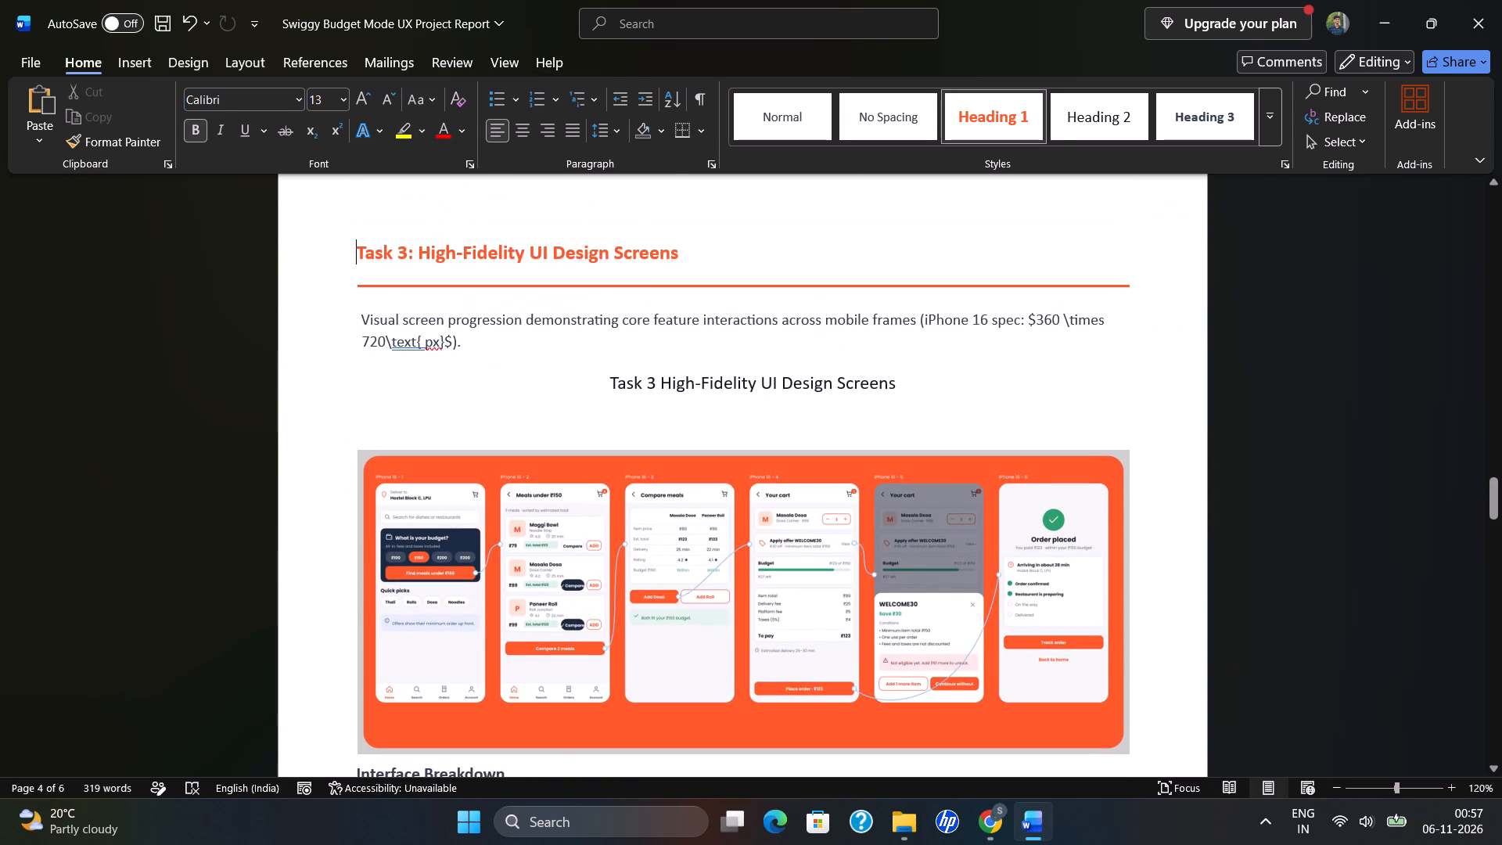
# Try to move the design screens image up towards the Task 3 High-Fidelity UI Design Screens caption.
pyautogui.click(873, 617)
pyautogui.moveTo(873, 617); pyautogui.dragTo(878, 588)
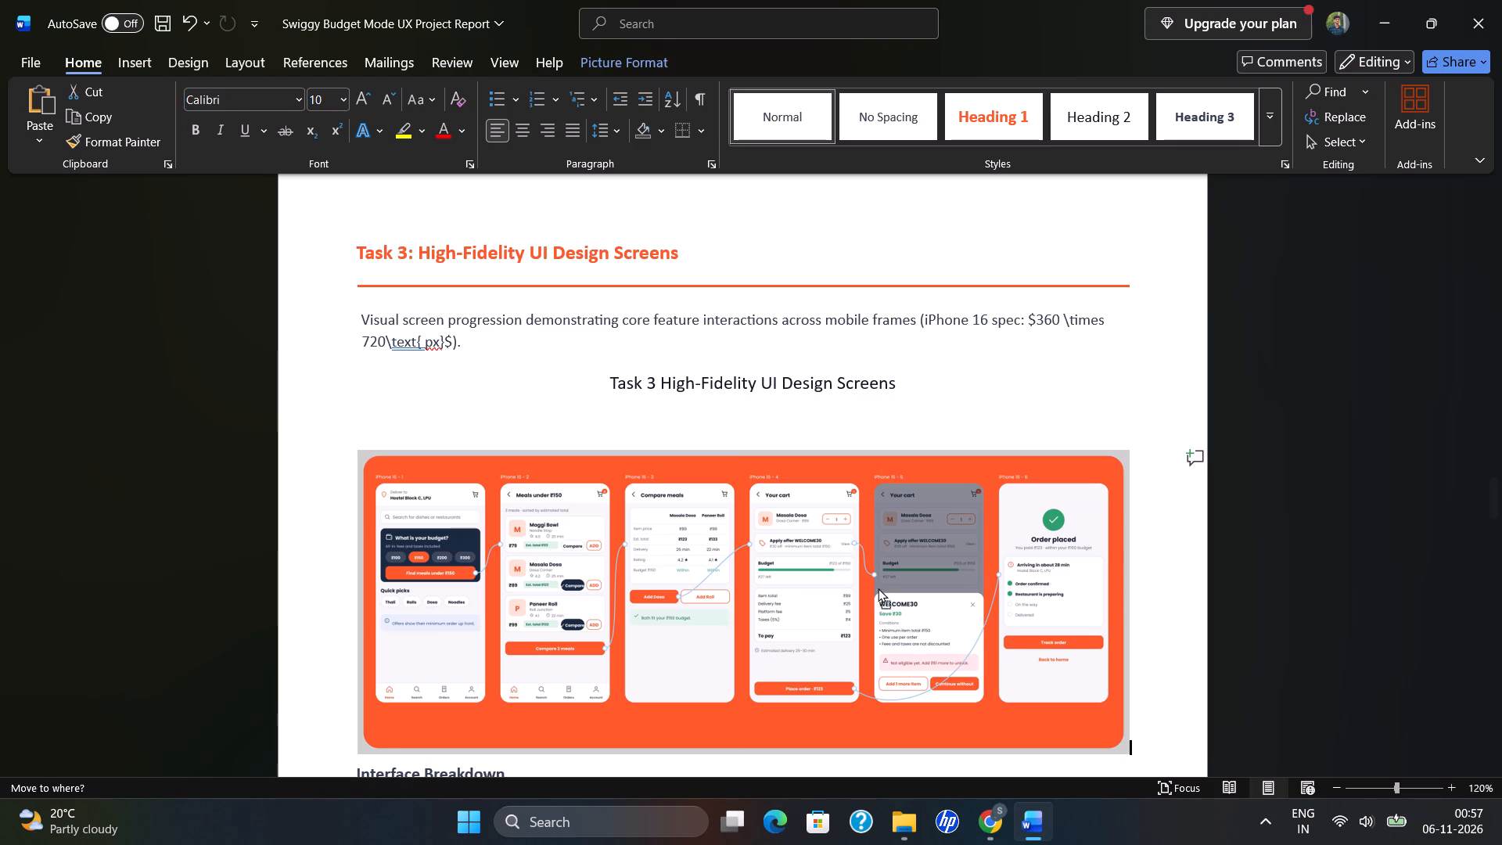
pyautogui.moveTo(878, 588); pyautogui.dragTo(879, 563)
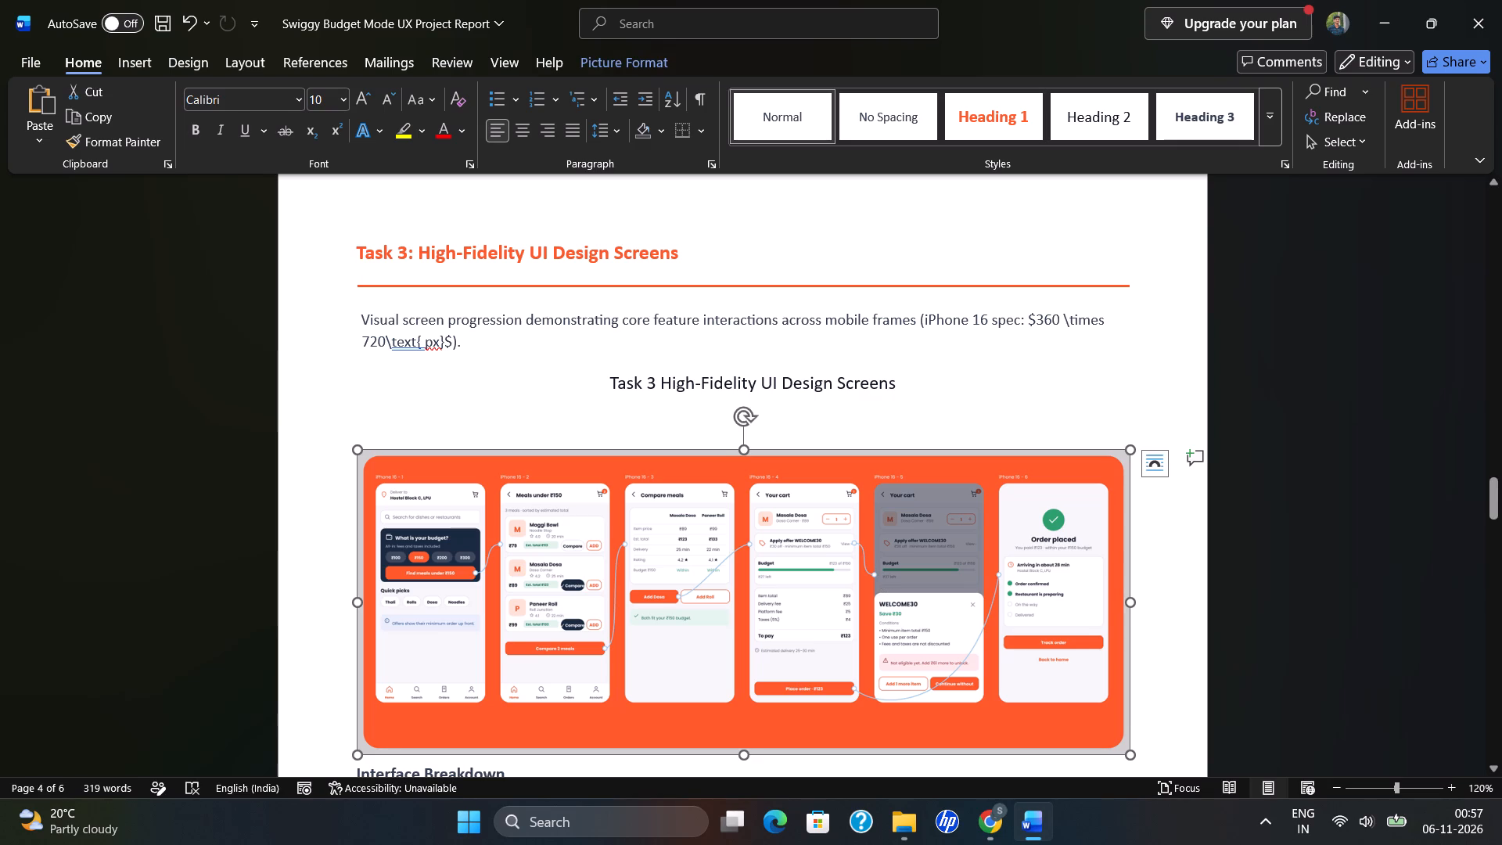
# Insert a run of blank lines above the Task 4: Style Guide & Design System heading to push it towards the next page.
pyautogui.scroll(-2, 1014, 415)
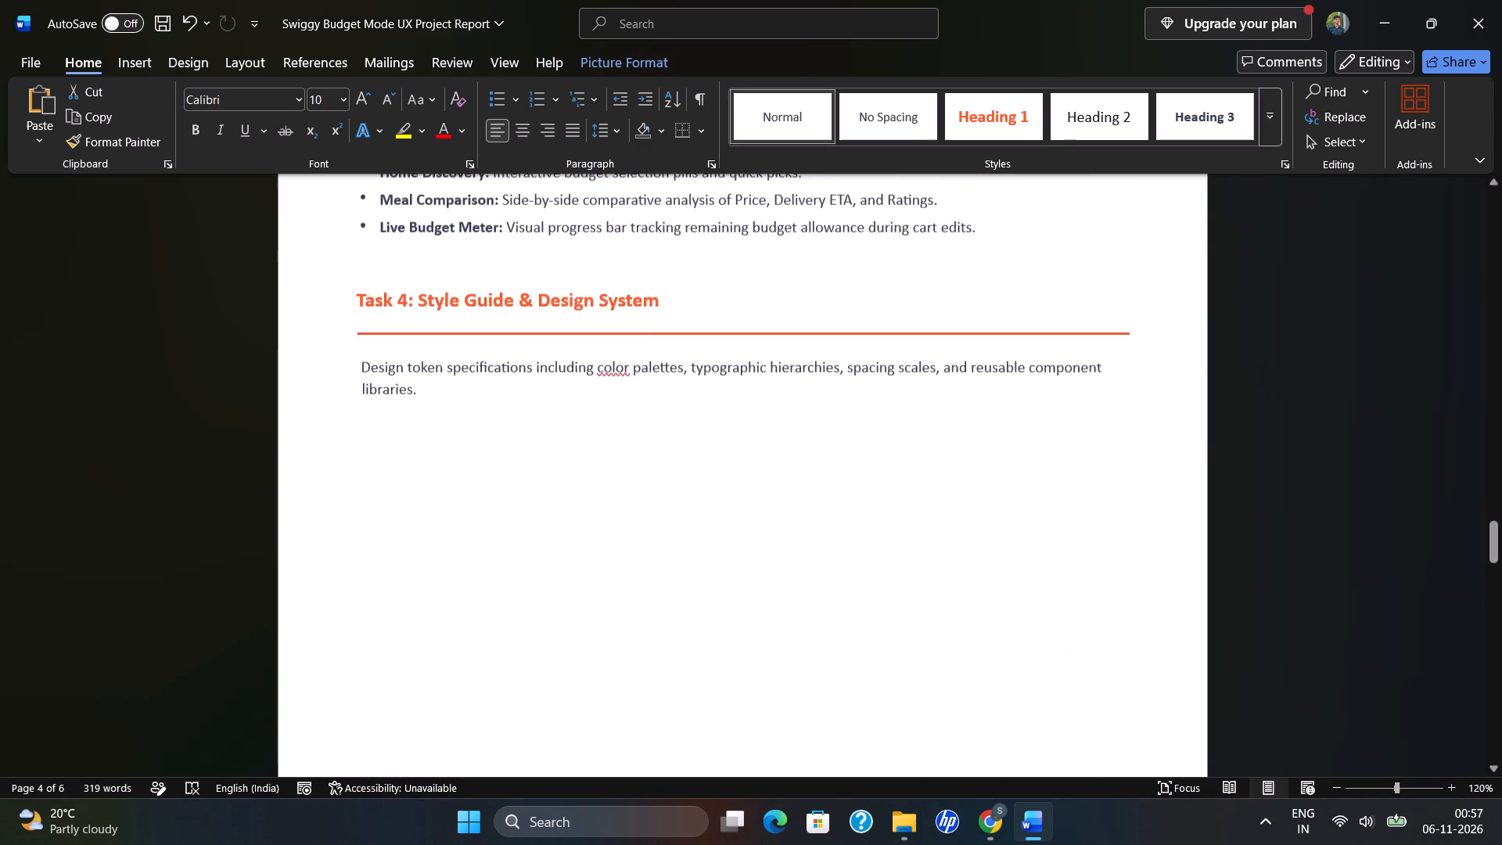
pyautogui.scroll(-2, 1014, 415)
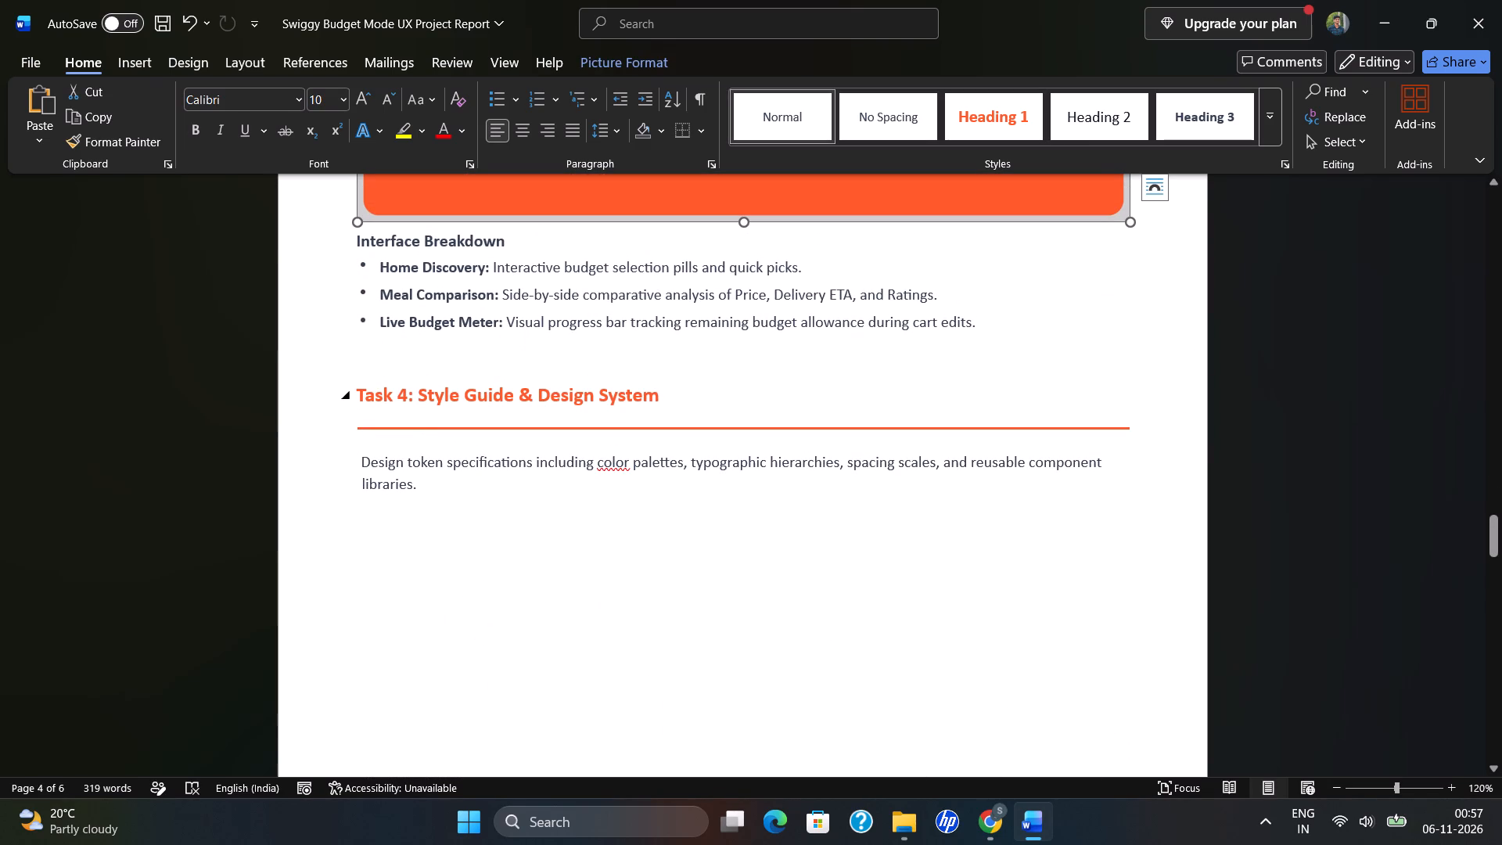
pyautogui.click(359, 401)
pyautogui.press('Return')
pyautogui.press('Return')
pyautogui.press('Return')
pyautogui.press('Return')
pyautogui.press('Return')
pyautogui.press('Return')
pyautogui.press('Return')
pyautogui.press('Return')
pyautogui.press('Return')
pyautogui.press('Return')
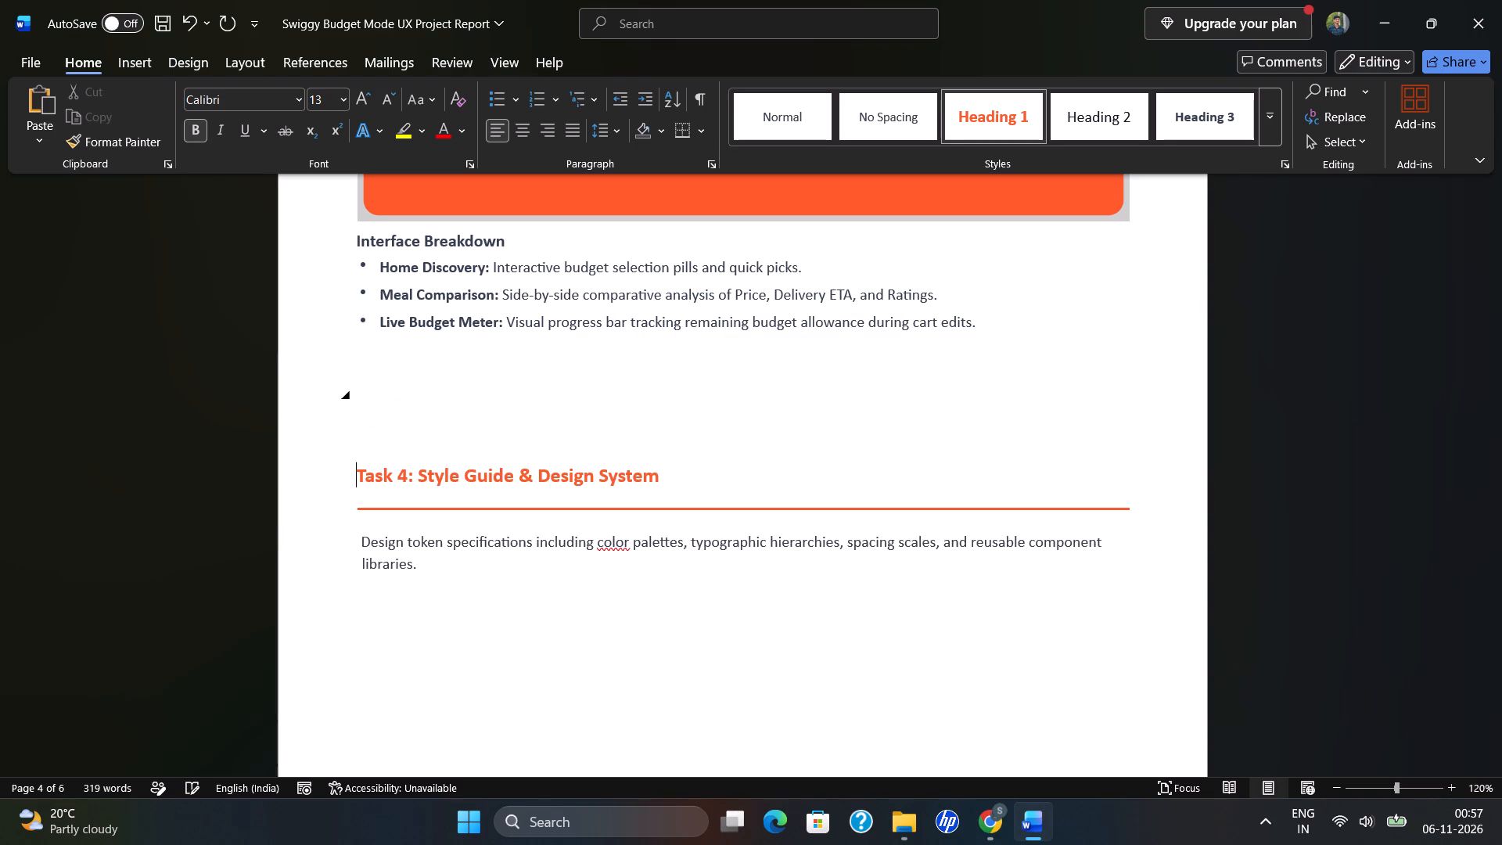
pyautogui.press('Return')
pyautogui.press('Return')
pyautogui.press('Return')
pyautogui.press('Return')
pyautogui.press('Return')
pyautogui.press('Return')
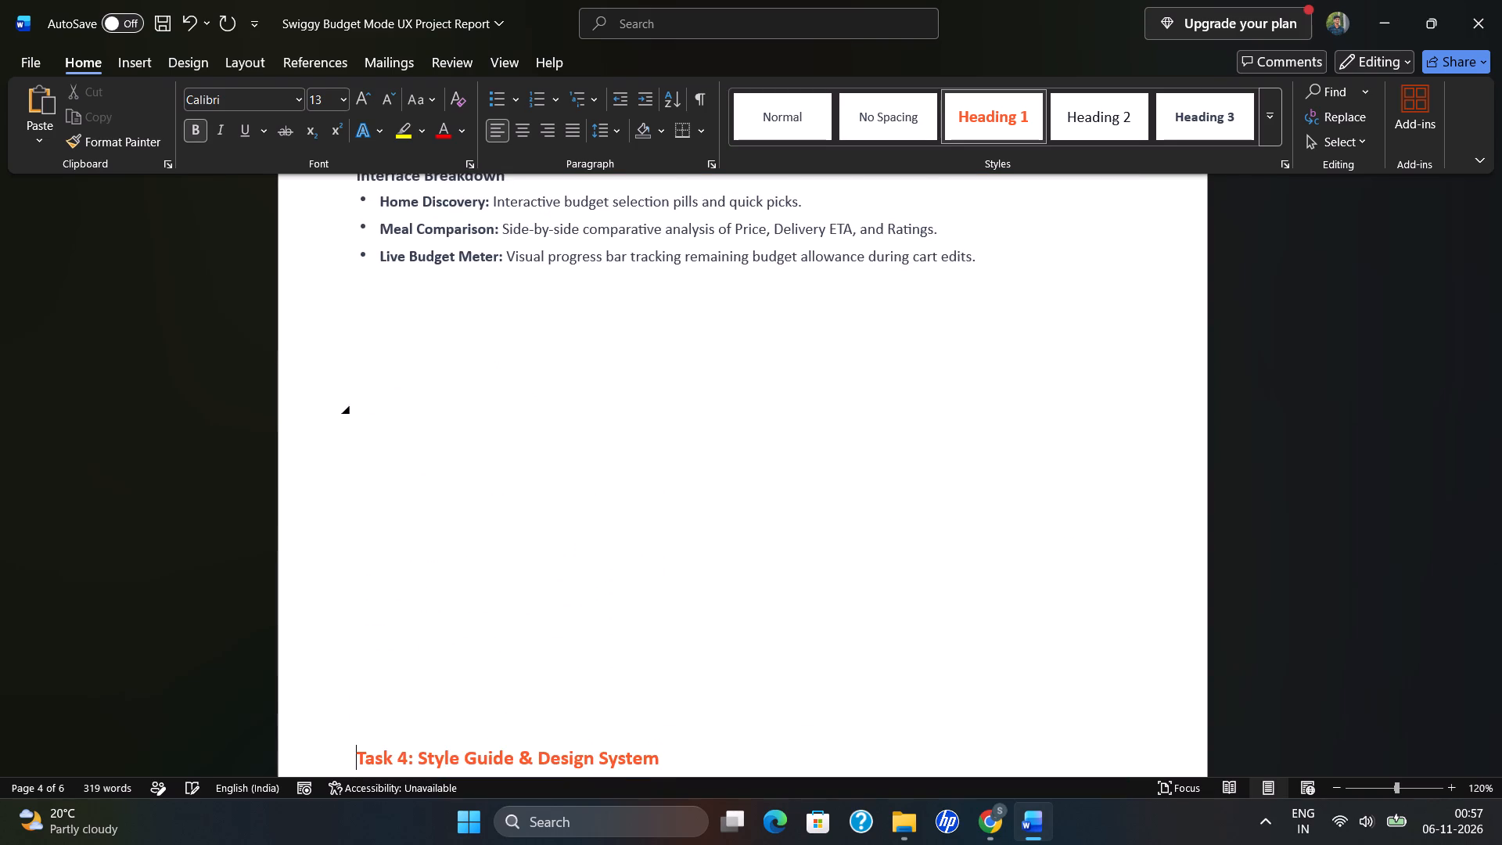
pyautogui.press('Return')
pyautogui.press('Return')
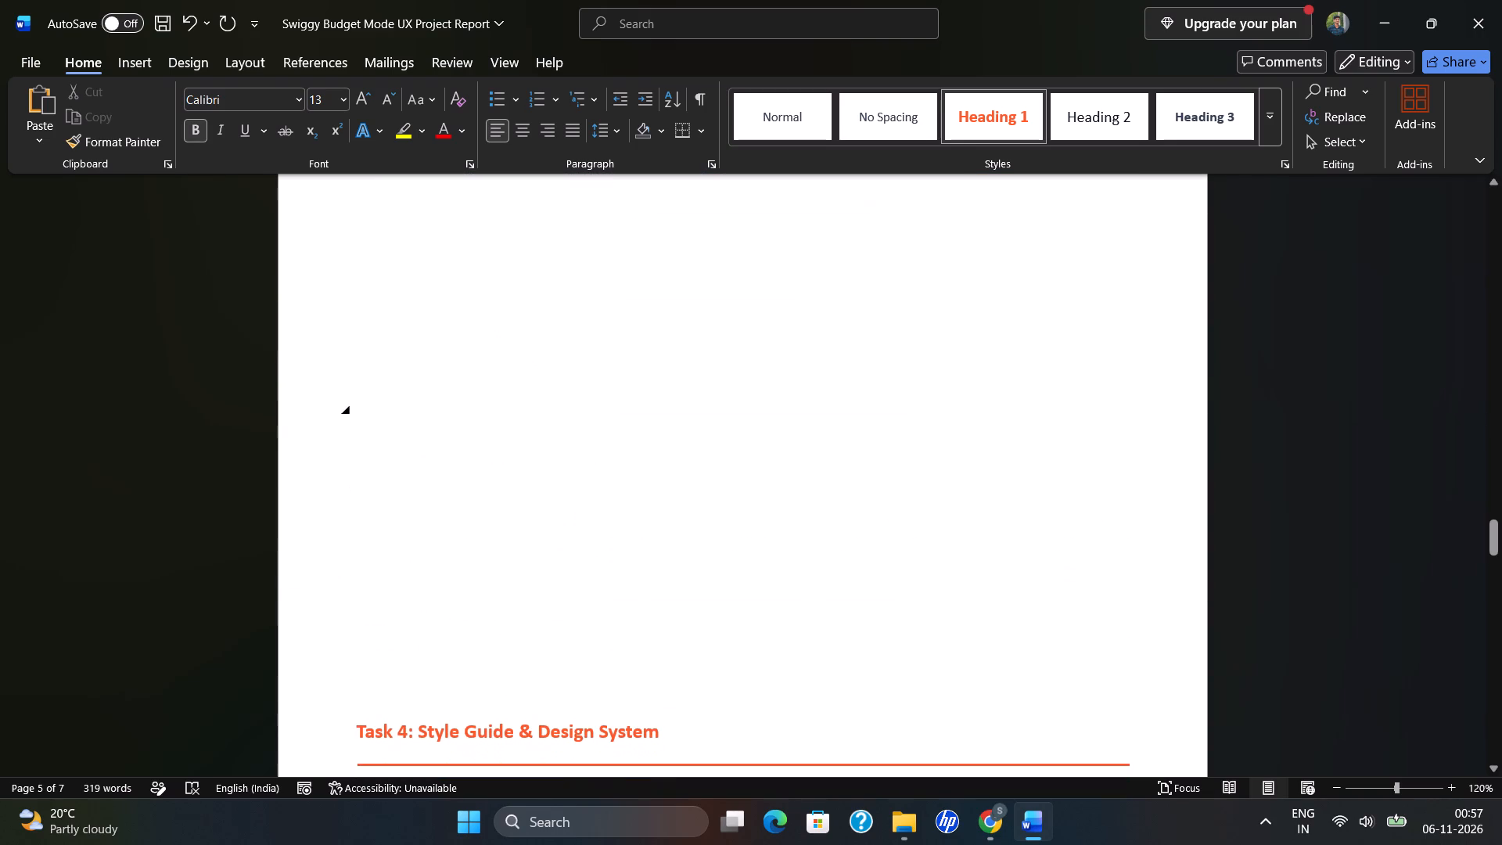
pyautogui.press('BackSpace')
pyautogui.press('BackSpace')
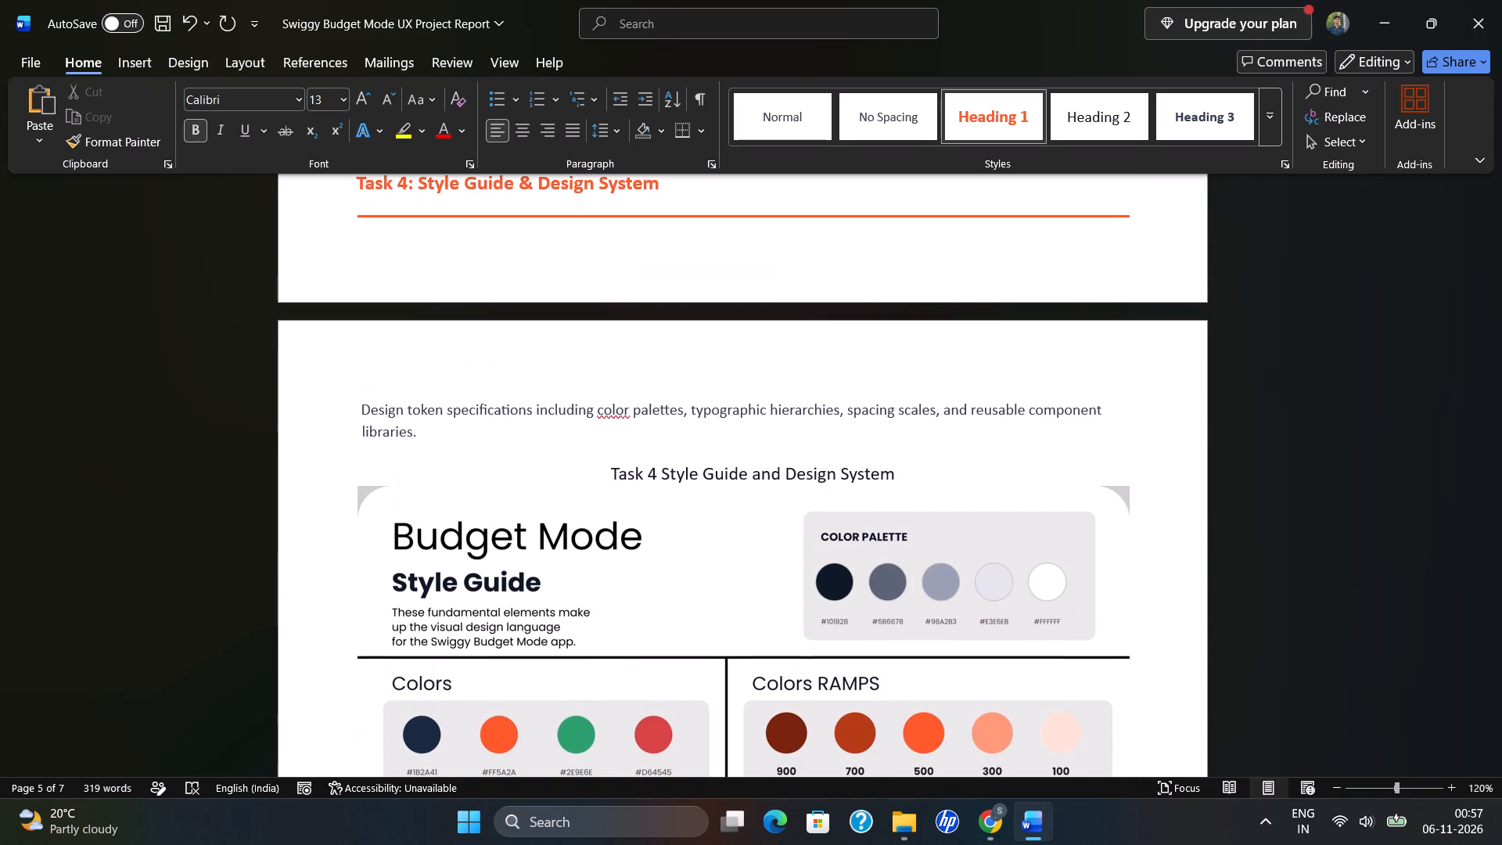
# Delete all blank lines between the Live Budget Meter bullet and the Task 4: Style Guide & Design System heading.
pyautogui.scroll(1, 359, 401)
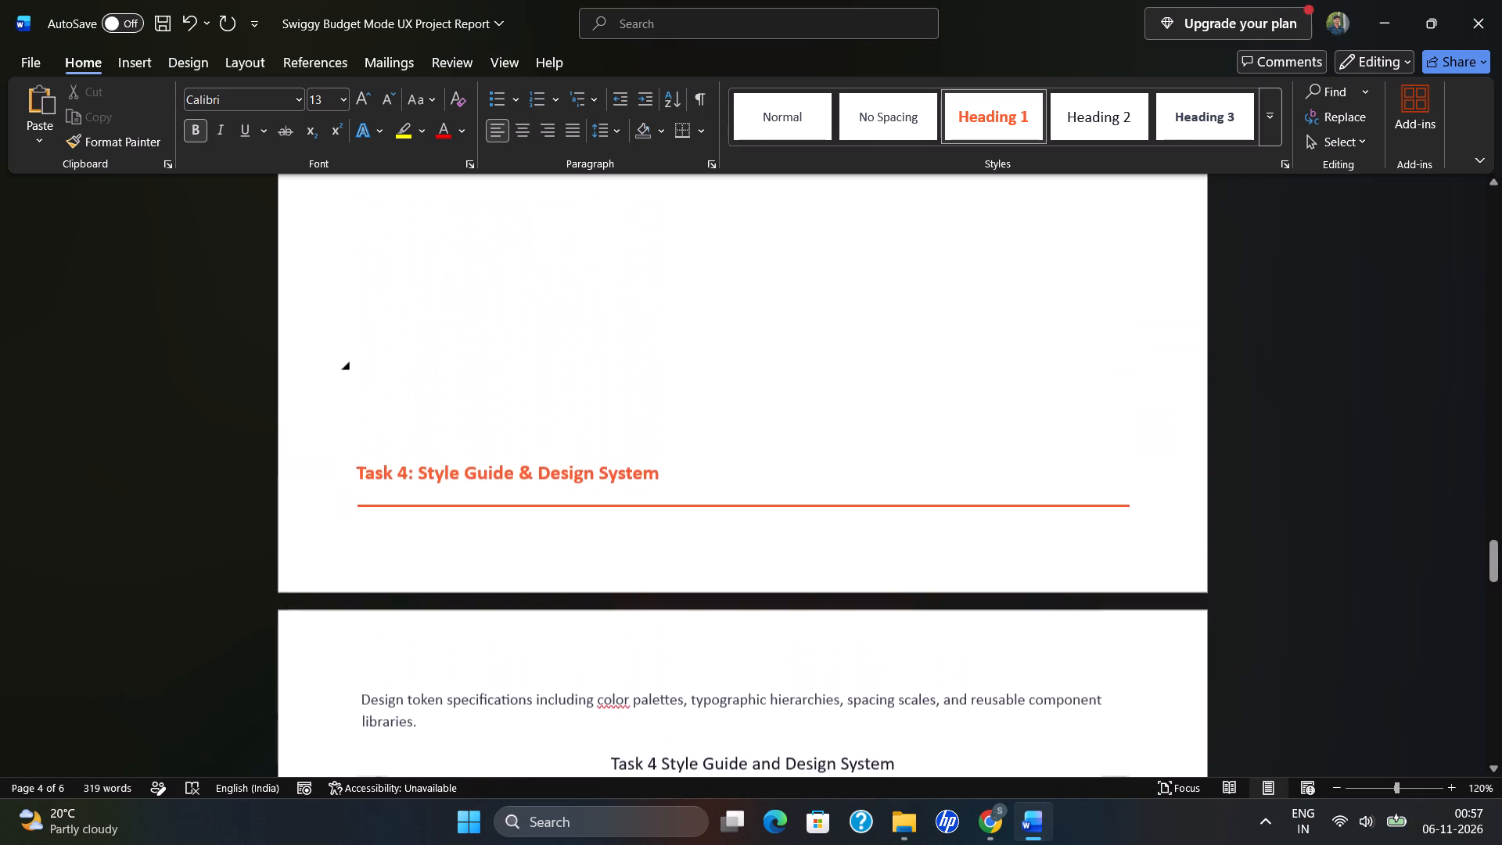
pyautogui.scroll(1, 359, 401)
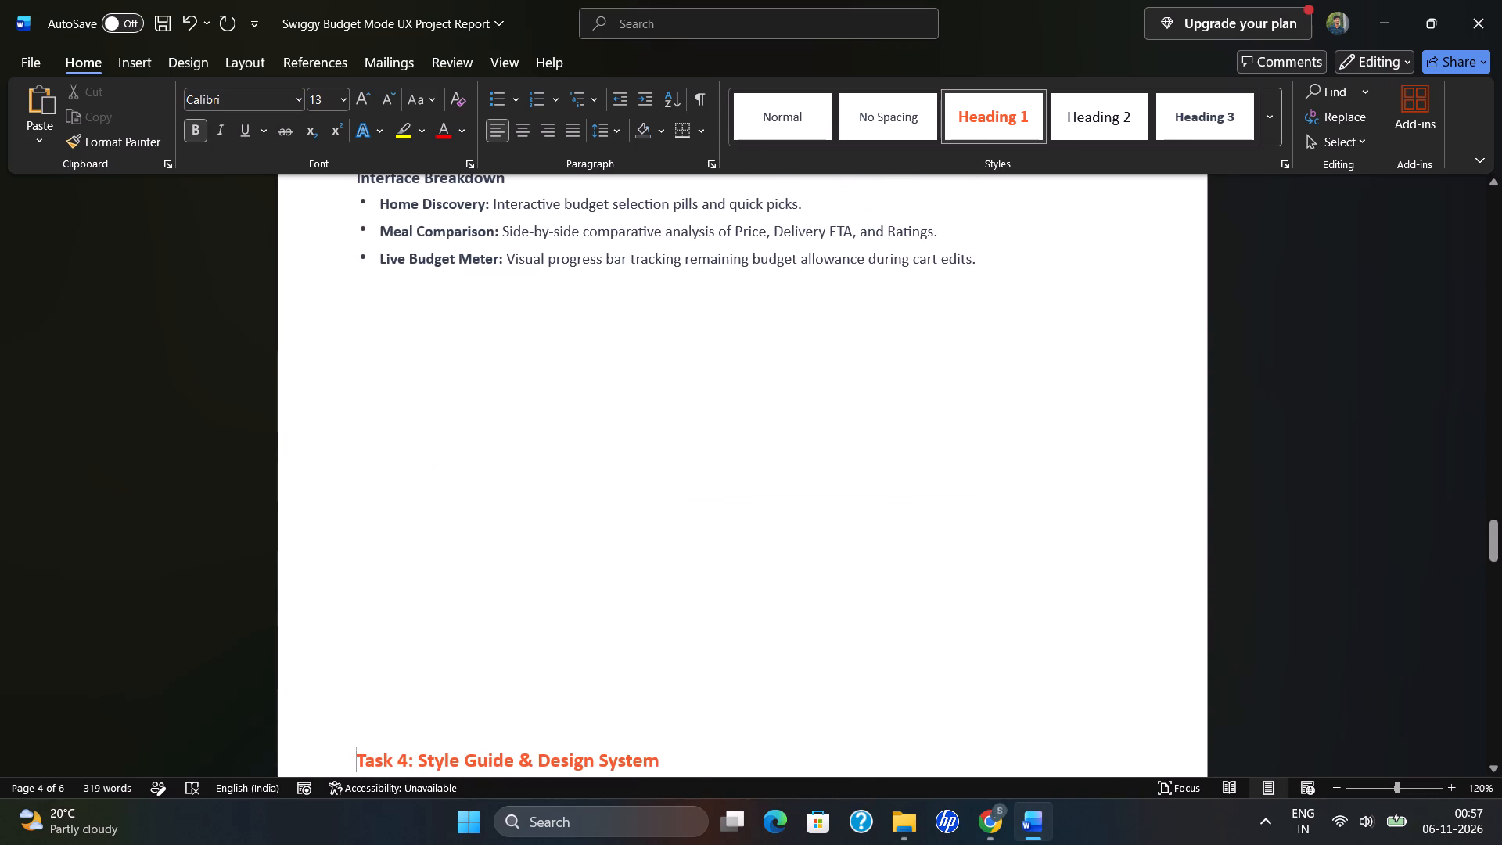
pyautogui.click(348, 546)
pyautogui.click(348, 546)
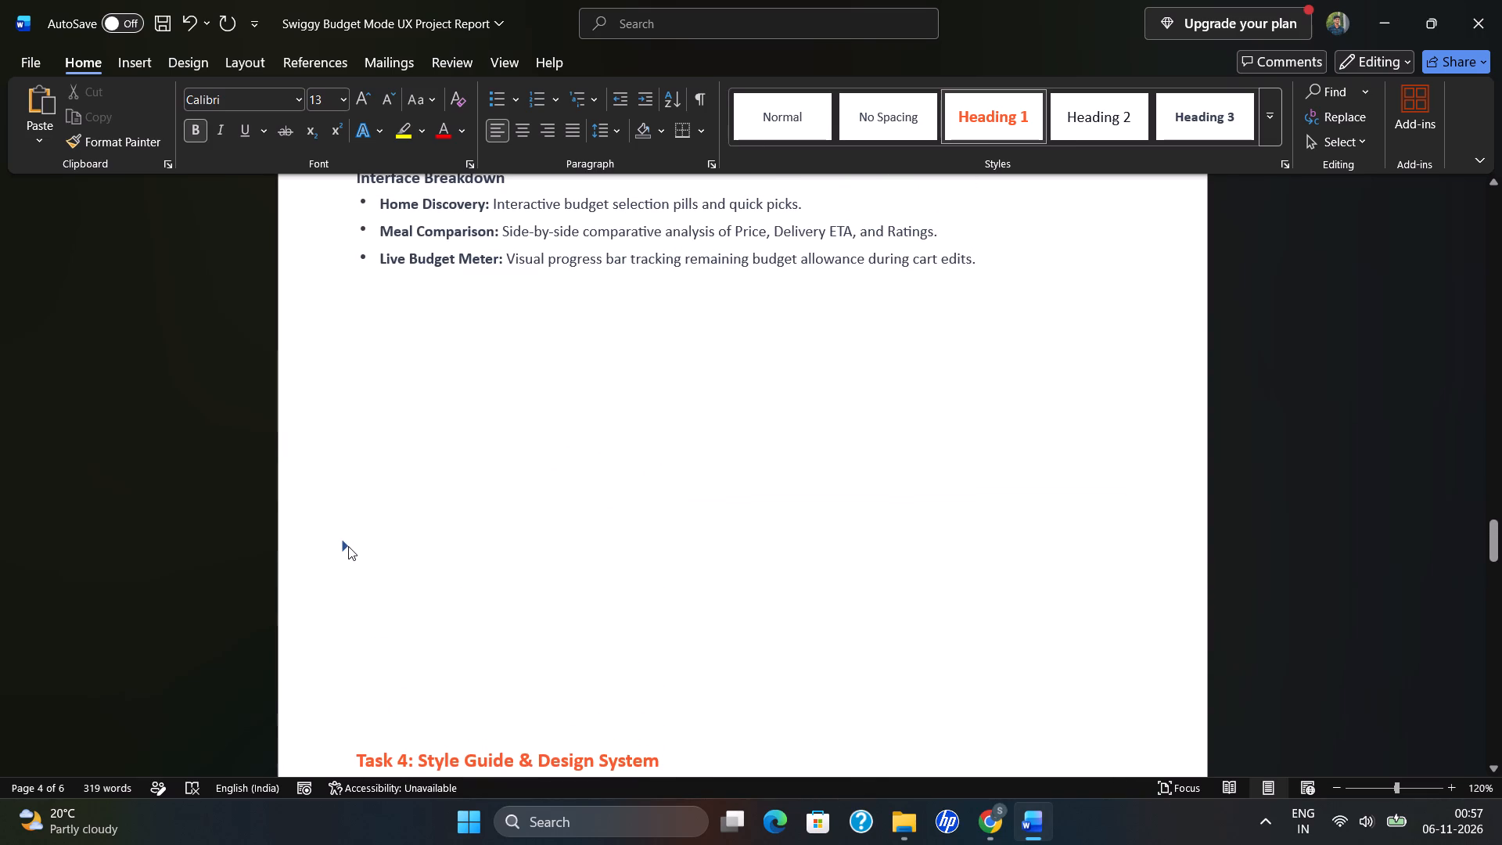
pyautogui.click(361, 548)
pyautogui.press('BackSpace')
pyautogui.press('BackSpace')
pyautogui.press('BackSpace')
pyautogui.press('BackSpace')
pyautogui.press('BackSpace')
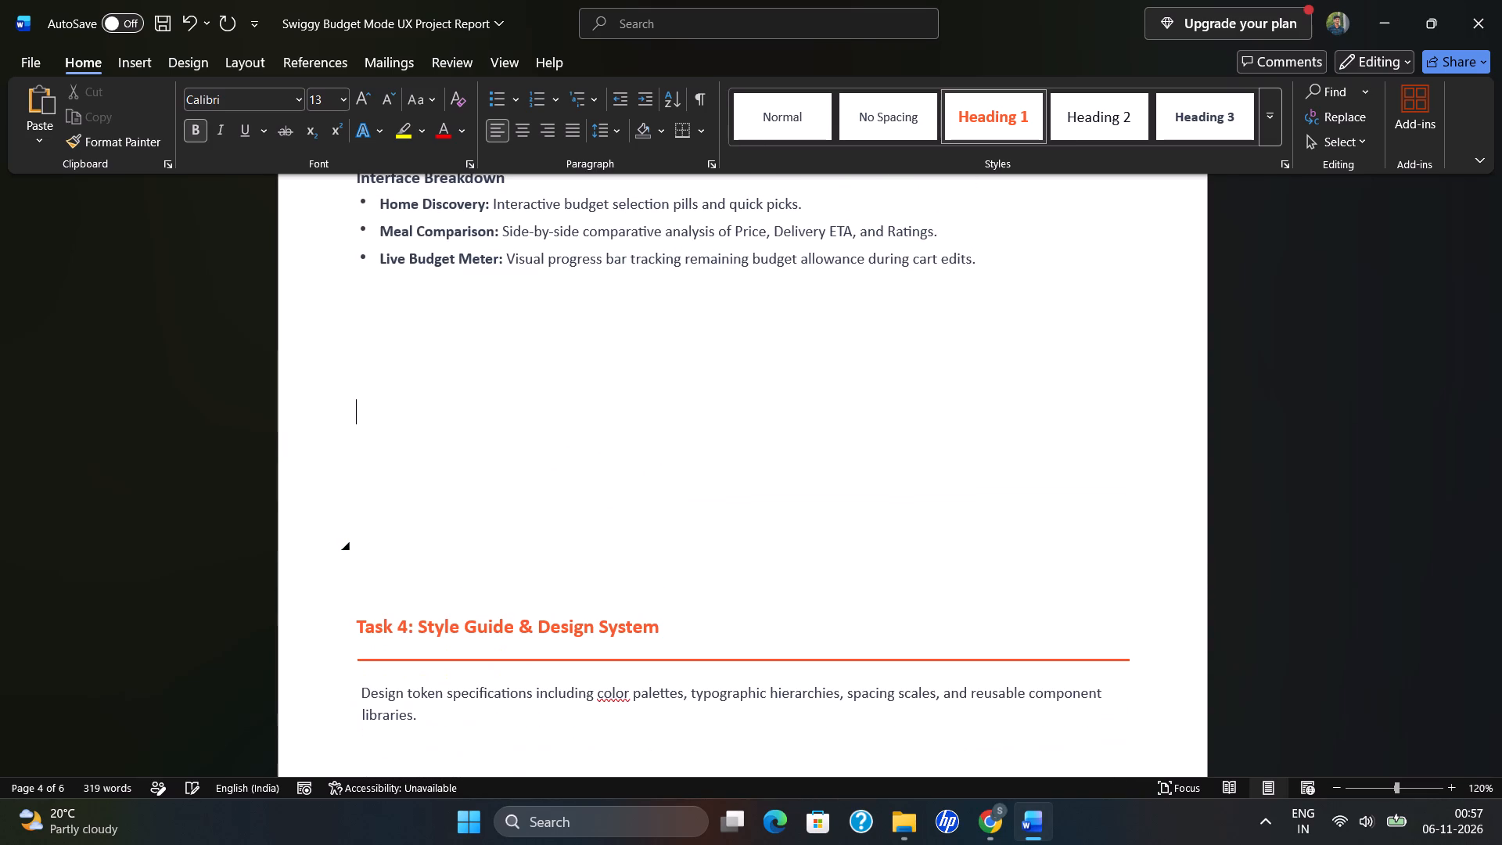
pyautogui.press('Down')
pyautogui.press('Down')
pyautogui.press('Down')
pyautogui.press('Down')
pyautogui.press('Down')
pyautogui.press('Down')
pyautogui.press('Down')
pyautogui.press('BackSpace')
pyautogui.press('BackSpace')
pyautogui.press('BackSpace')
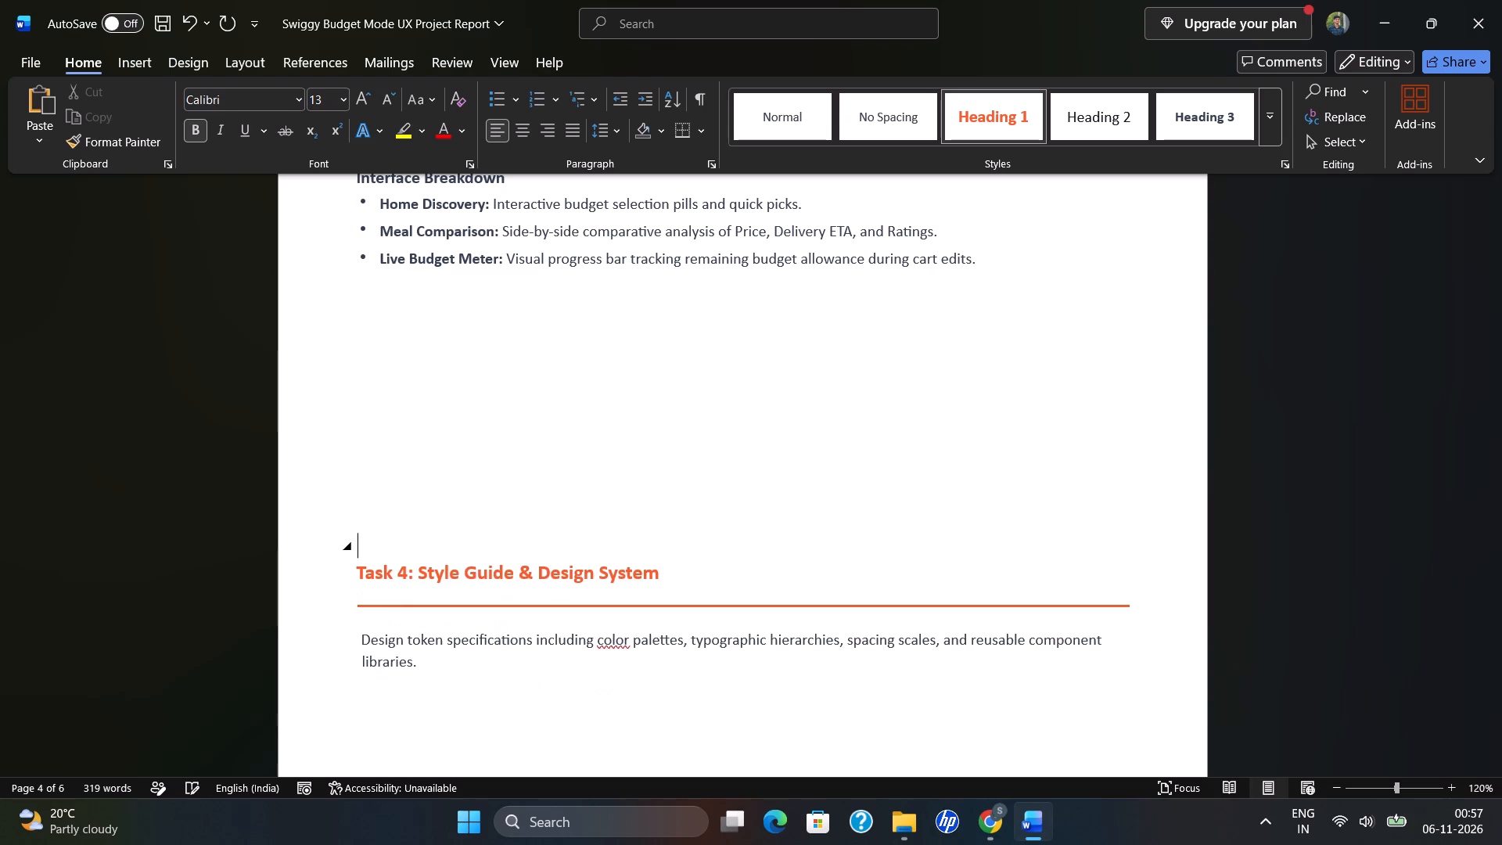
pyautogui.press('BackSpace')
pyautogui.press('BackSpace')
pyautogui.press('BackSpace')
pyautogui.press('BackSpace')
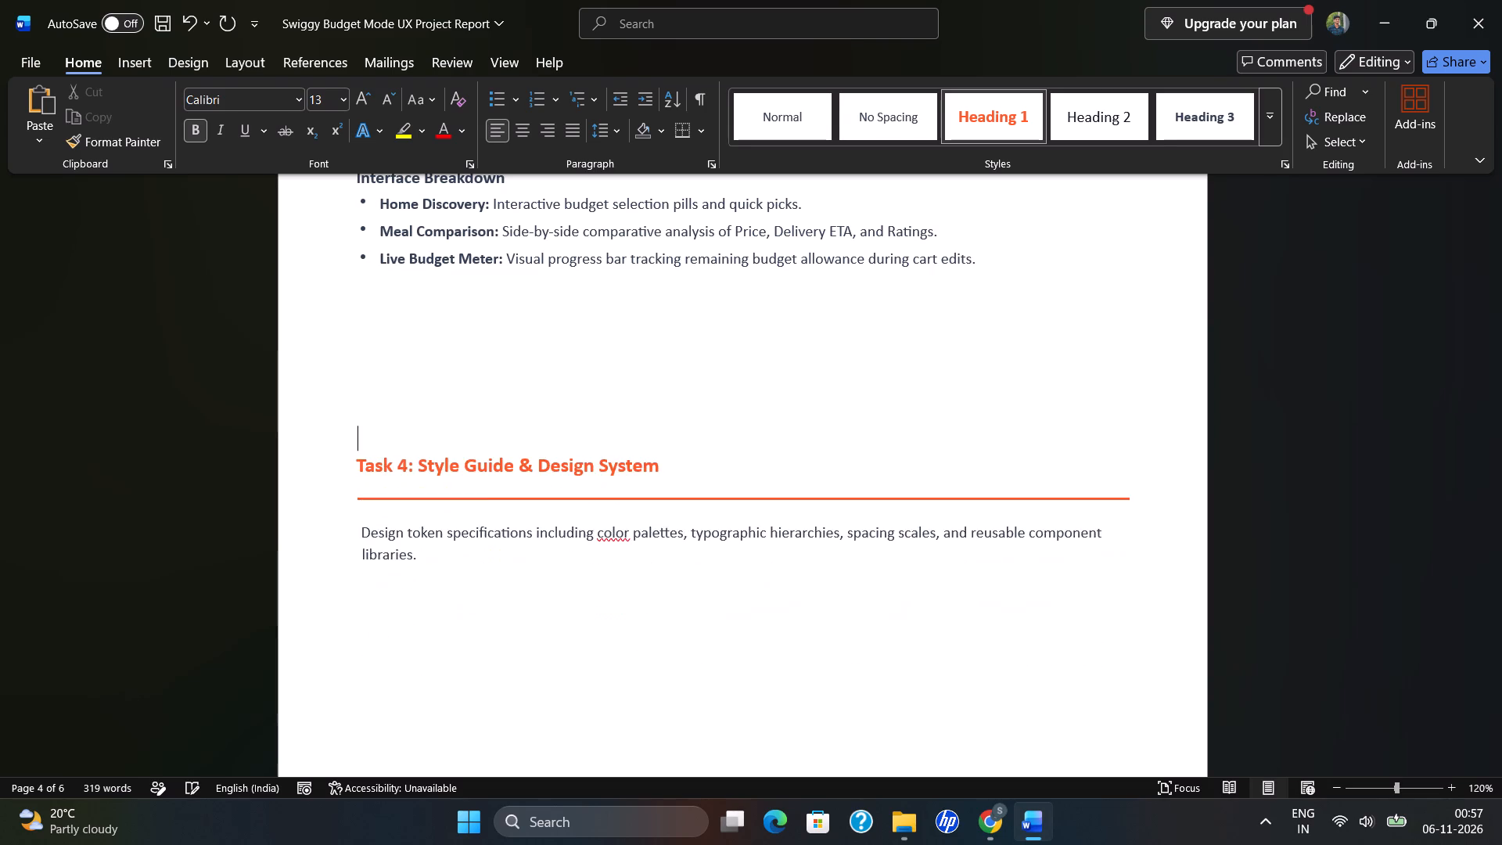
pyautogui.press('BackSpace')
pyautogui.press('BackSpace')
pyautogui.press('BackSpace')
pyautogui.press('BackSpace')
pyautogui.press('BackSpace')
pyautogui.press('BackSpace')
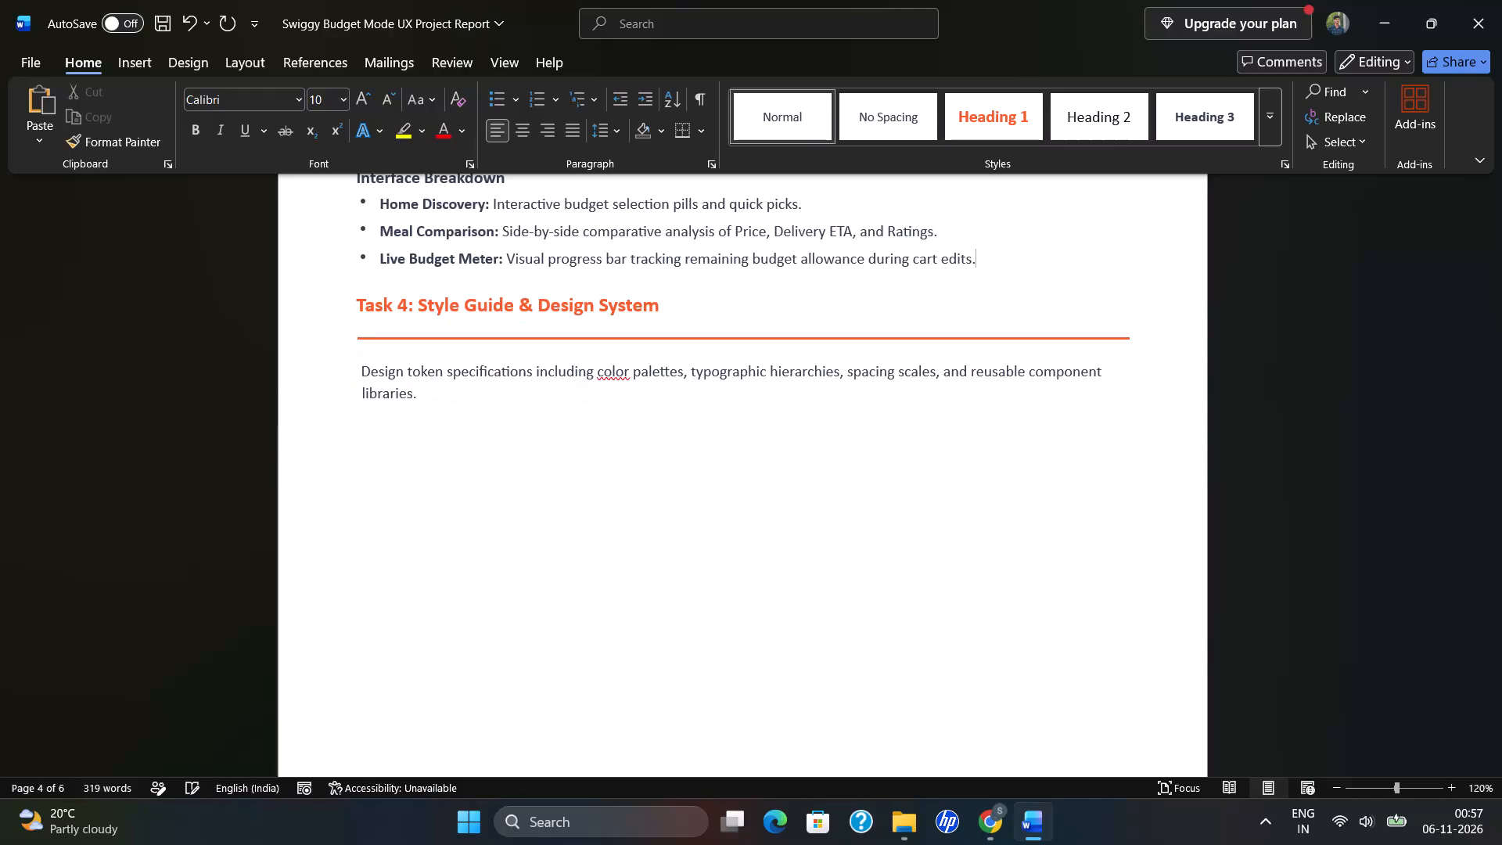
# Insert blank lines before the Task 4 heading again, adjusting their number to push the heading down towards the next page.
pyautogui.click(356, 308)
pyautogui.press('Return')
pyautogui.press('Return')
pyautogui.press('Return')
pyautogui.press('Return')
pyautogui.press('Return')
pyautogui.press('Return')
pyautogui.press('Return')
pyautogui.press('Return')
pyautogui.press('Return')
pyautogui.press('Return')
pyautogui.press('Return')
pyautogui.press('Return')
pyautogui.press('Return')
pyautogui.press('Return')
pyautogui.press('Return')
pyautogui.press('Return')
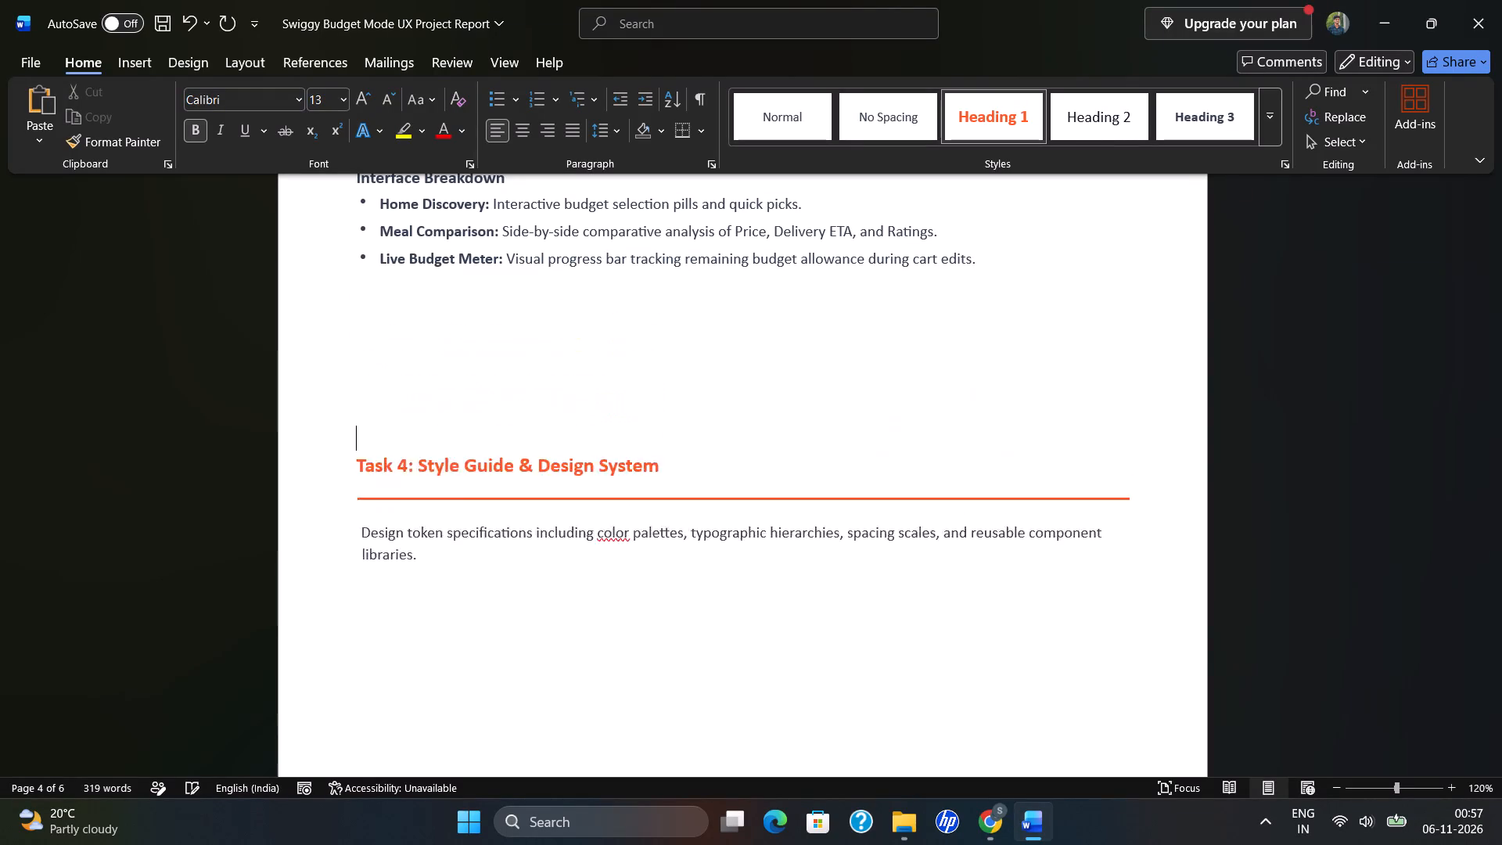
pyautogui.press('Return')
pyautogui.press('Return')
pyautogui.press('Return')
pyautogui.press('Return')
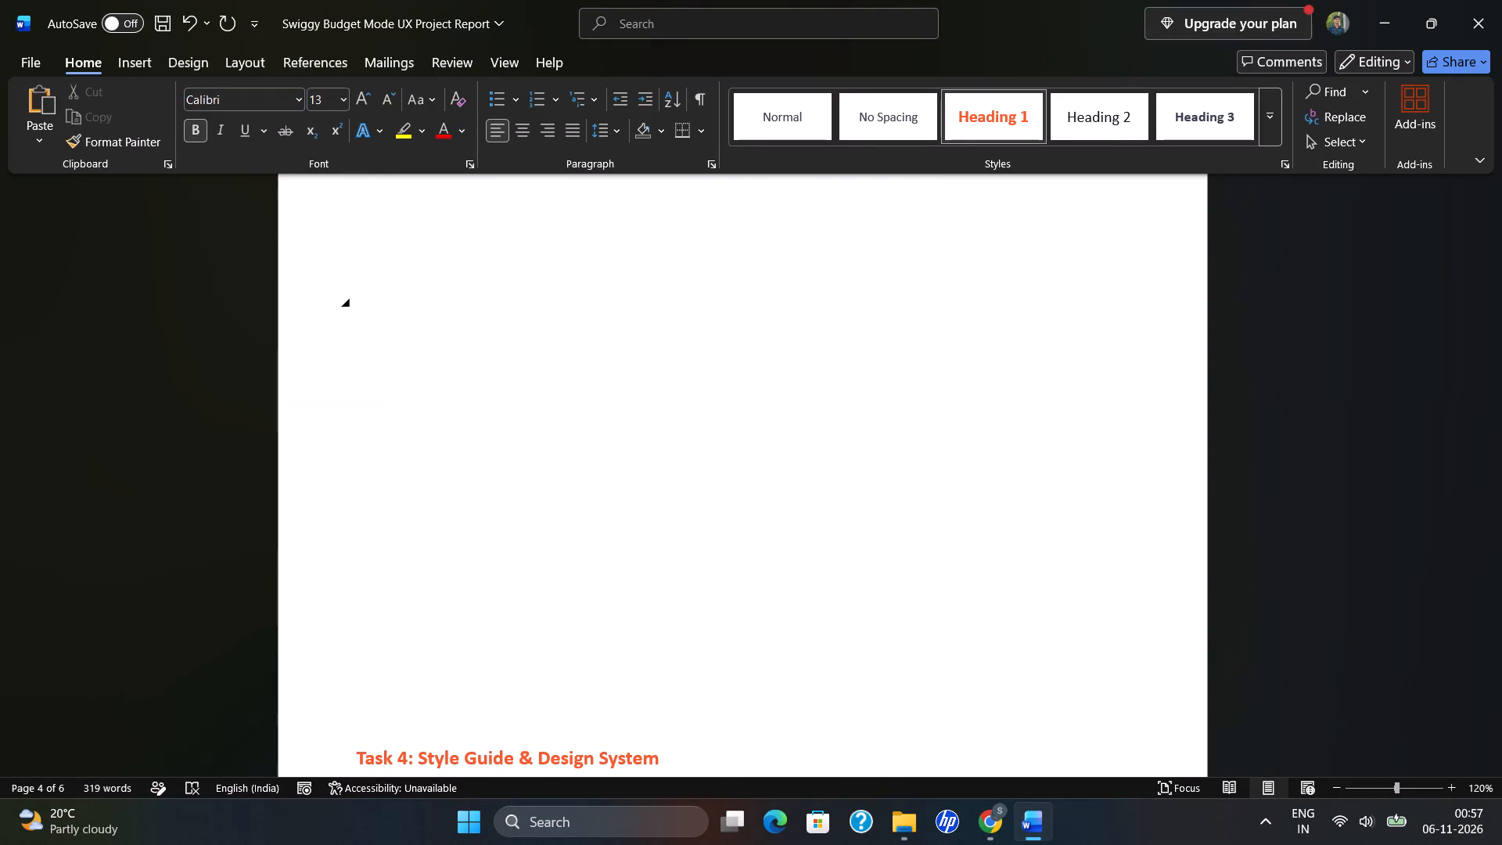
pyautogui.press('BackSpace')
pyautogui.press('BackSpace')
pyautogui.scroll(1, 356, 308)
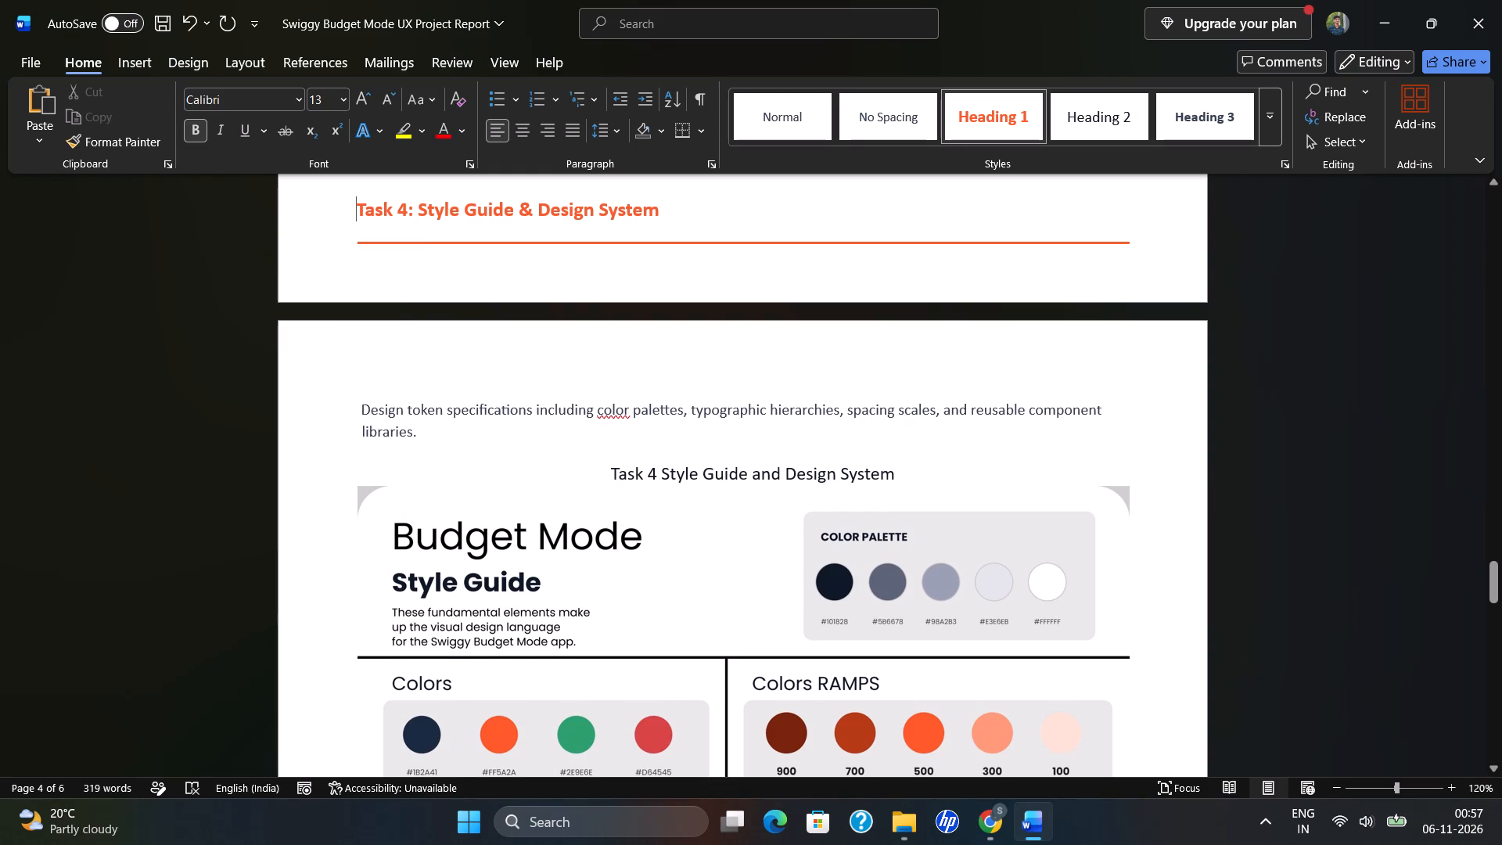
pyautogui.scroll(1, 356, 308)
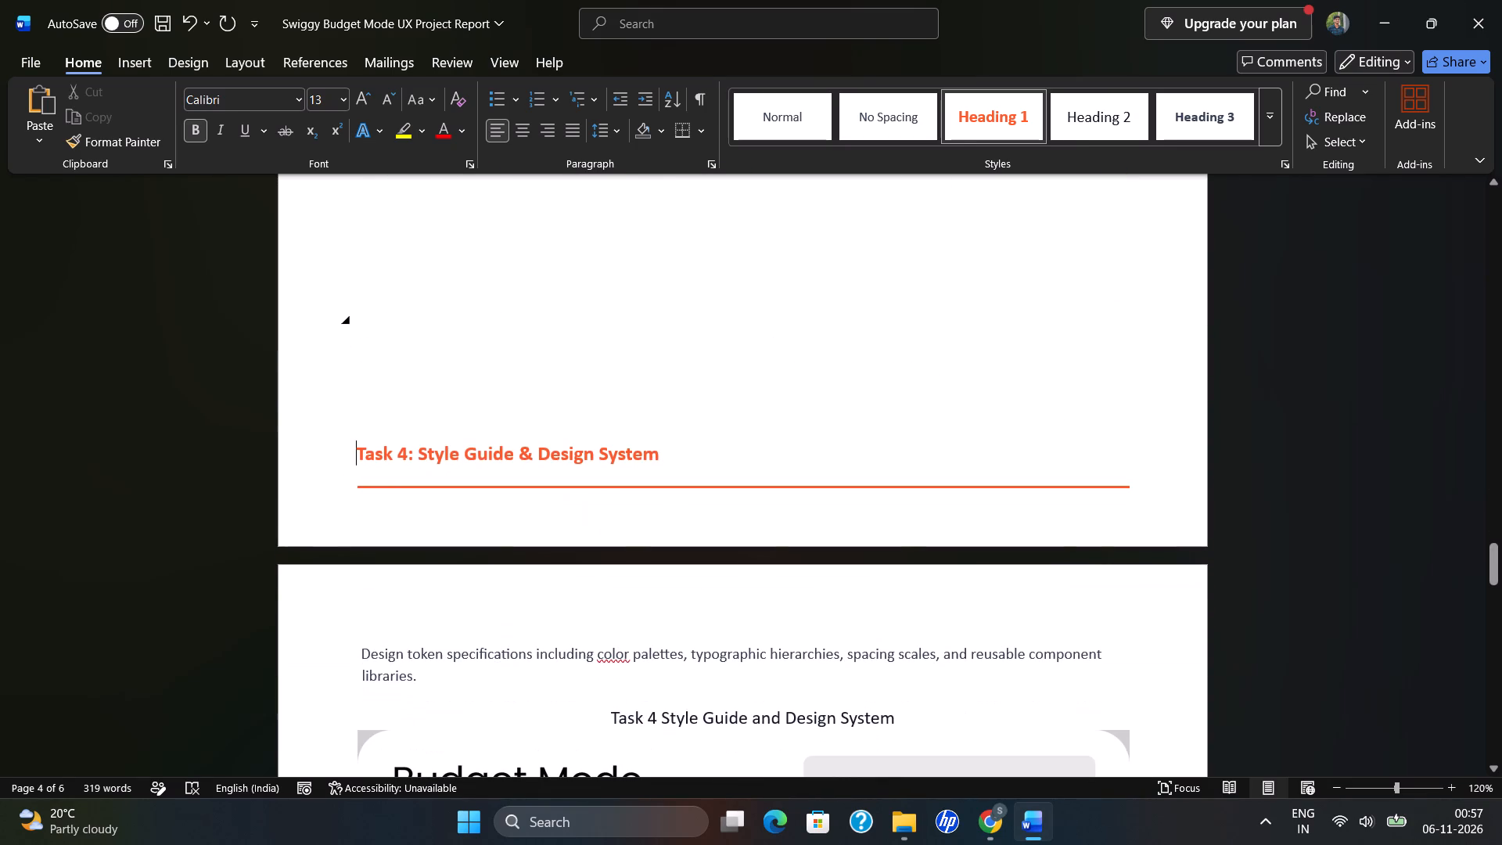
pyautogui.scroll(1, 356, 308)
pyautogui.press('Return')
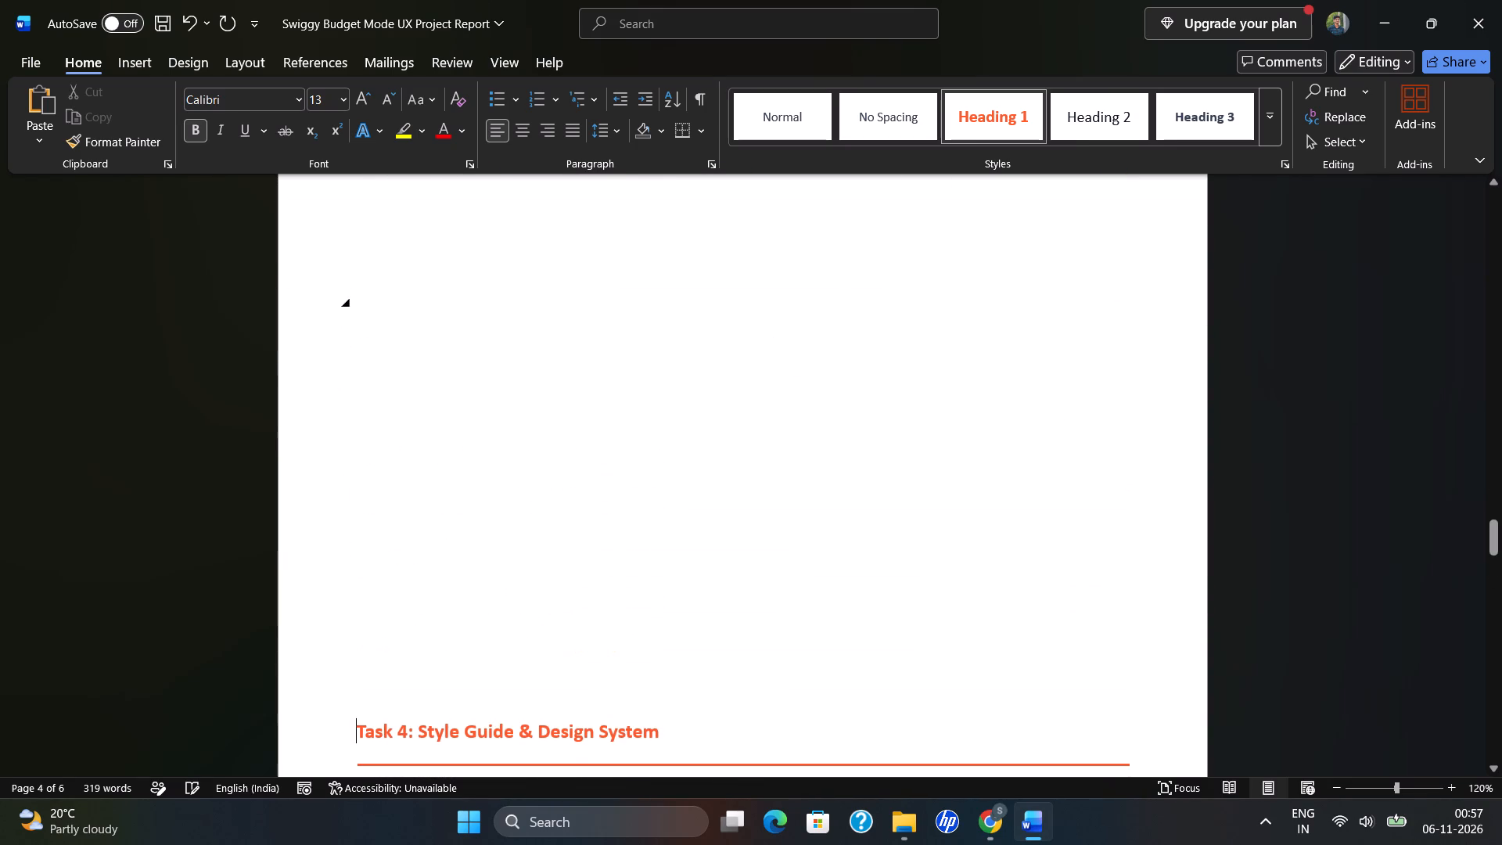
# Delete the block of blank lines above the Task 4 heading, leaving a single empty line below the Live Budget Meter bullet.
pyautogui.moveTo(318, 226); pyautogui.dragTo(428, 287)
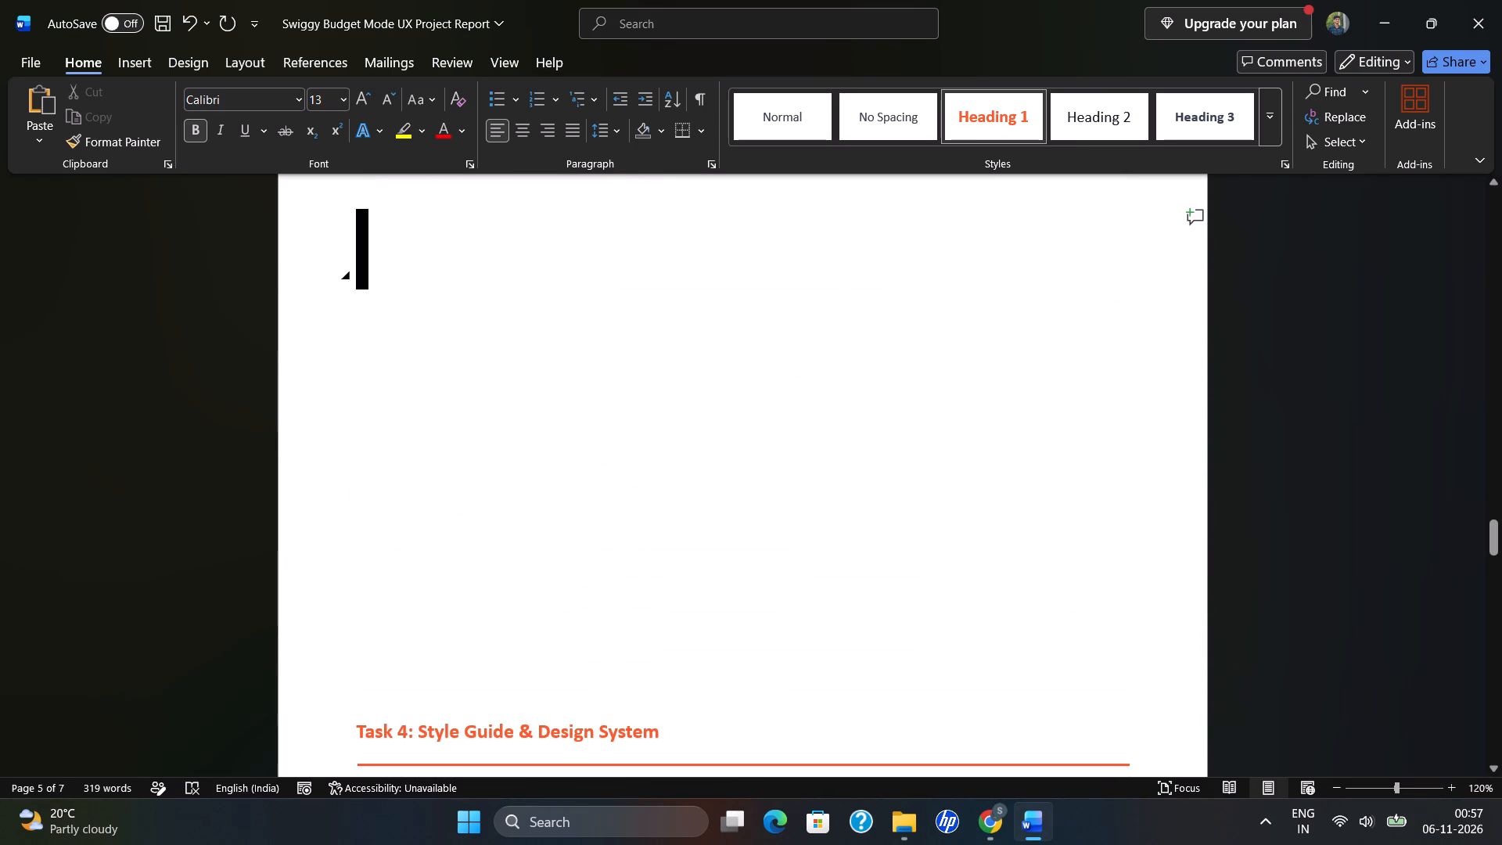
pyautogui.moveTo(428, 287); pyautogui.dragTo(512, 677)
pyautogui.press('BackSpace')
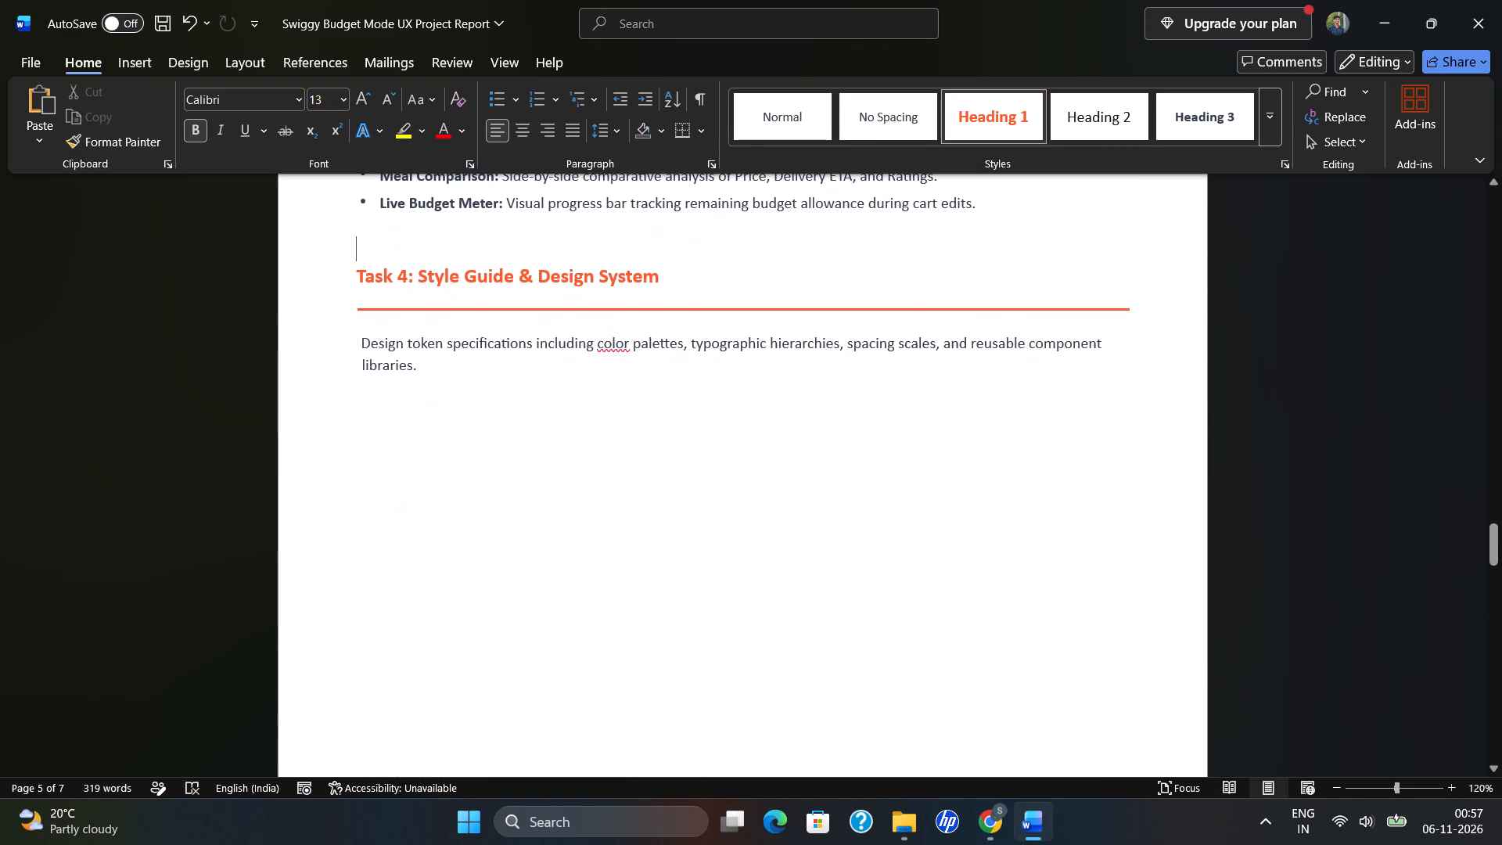
# Review the report's layout and text from the Task 4 section back to the cover page and down through Task 1.
pyautogui.scroll(-1, 512, 677)
pyautogui.moveTo(439, 523); pyautogui.dragTo(384, 311)
pyautogui.scroll(1, 416, 373)
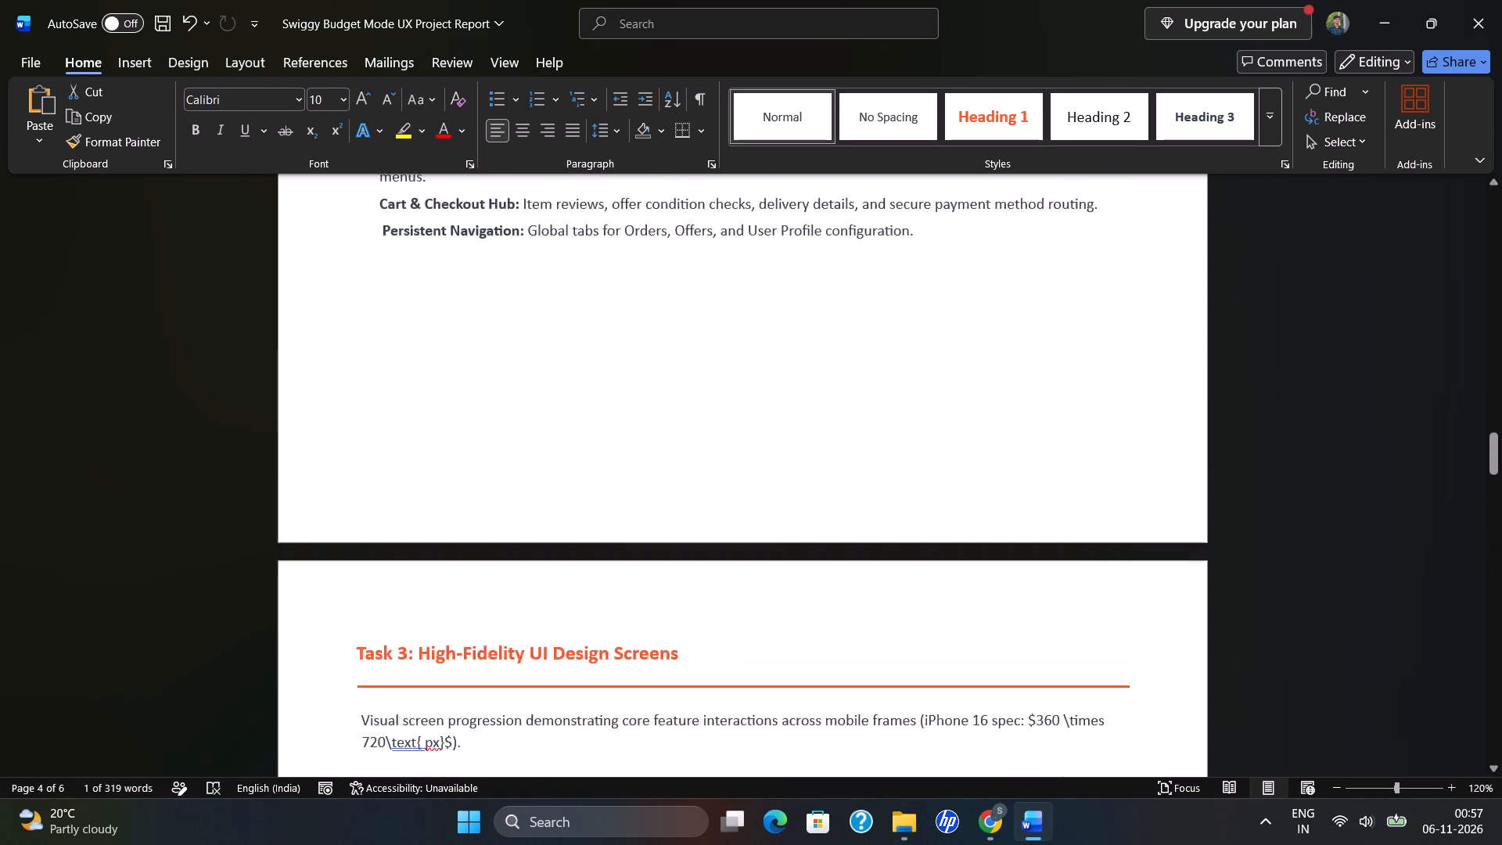
pyautogui.scroll(1, 416, 373)
pyautogui.keyDown('ctrl'); pyautogui.scroll(-3, 416, 373); pyautogui.keyUp('ctrl')
pyautogui.scroll(1, 416, 373)
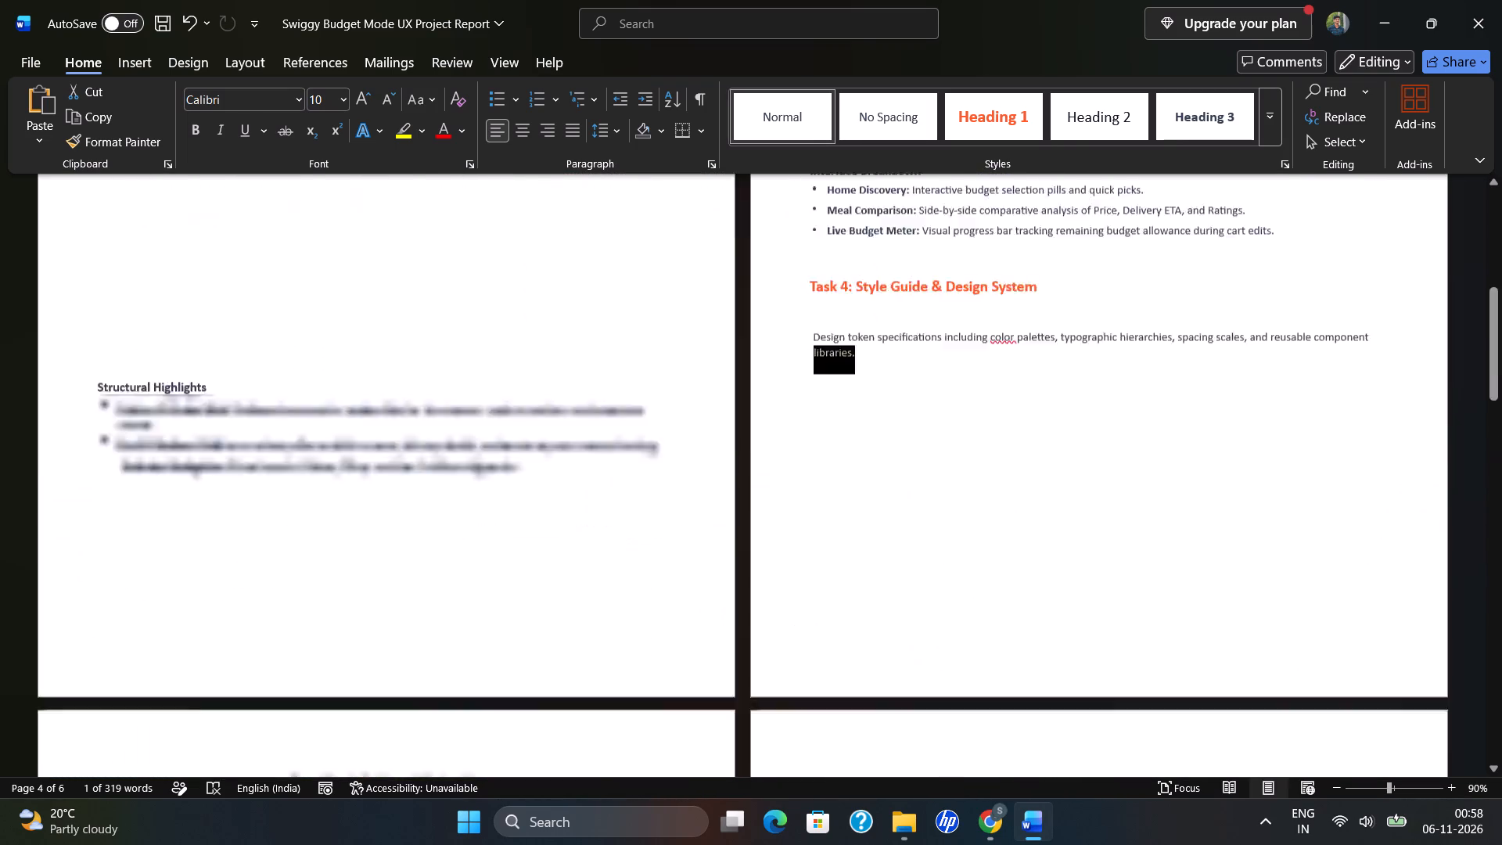
pyautogui.scroll(2, 416, 373)
pyautogui.keyDown('ctrl'); pyautogui.scroll(3, 416, 373); pyautogui.keyUp('ctrl')
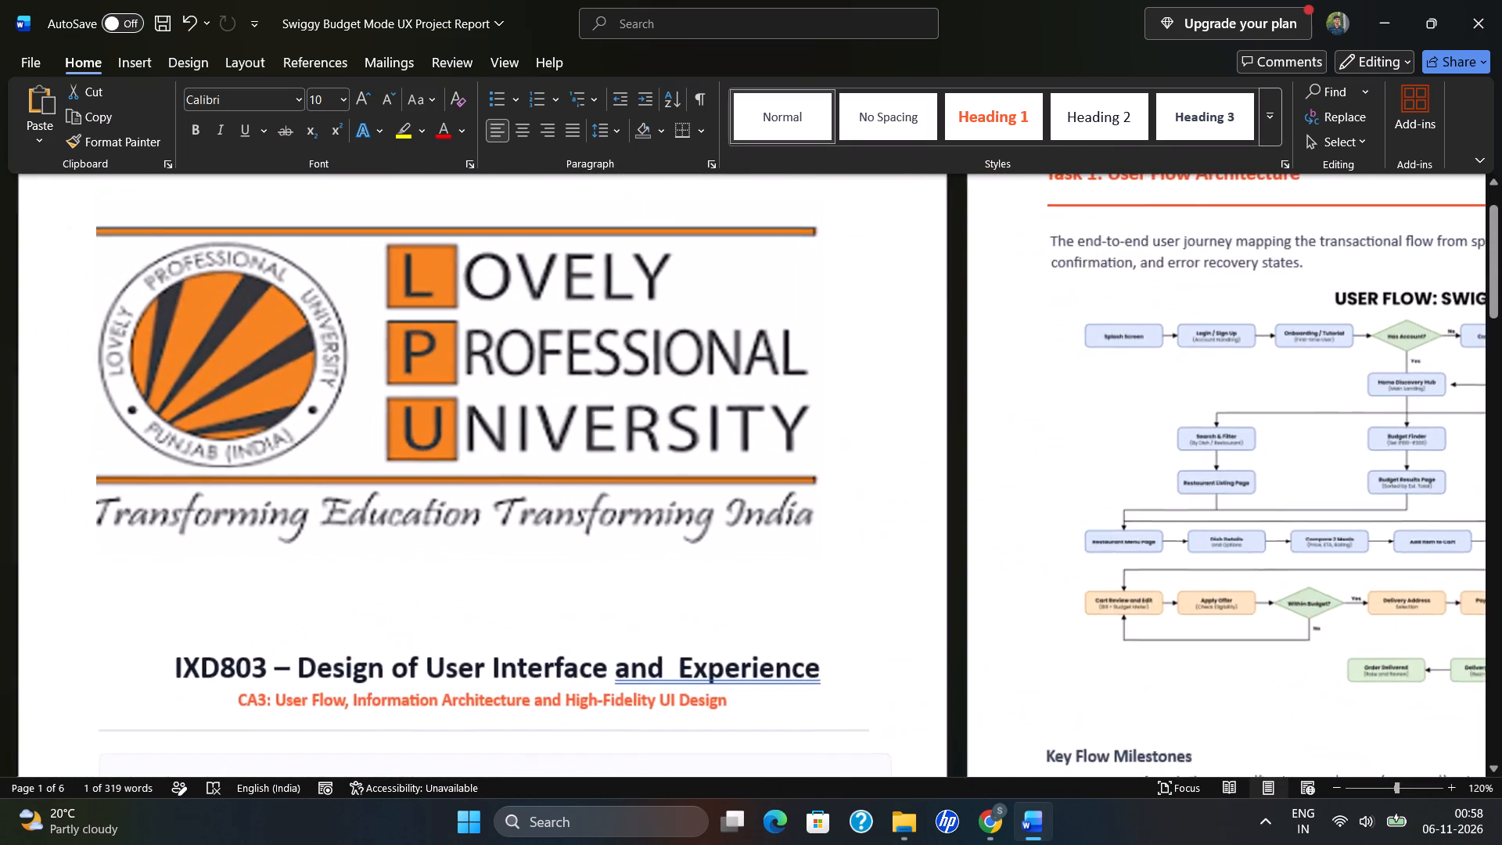
pyautogui.scroll(-1, 416, 373)
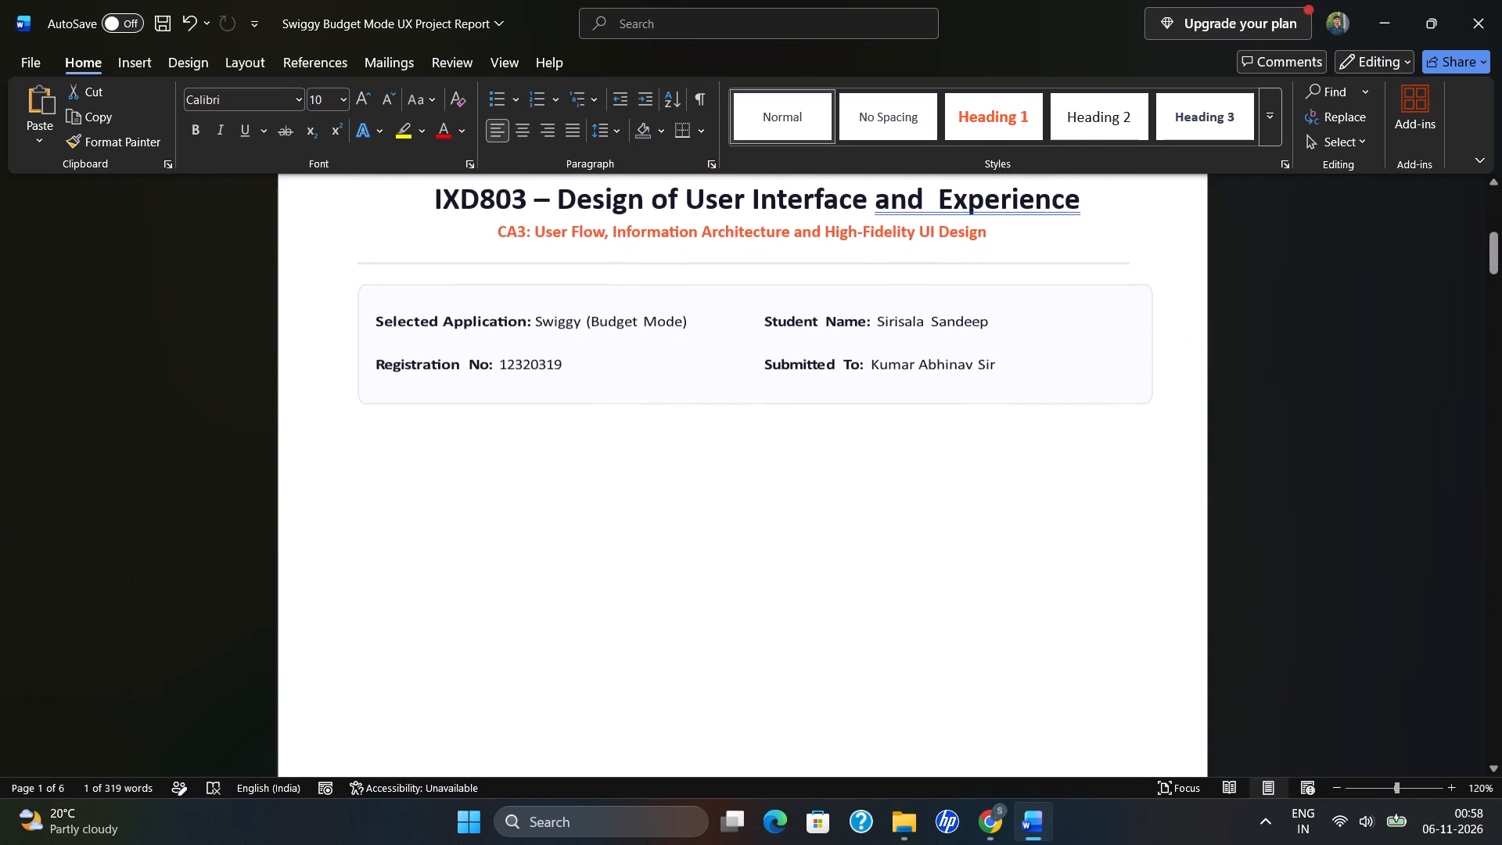
pyautogui.scroll(-1, 416, 373)
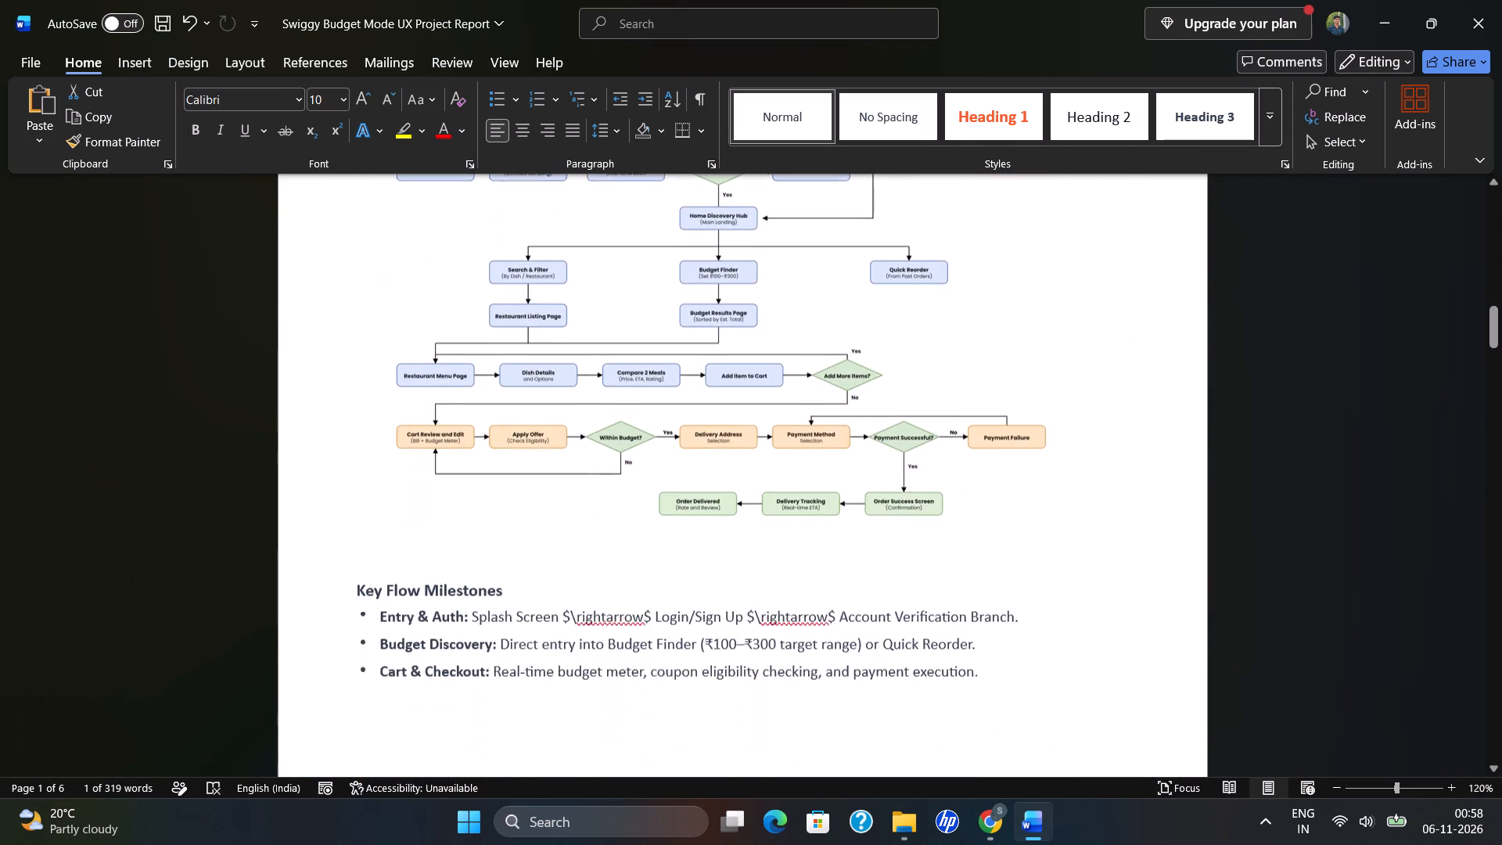
# Delete the orange rule and the end-to-end user journey paragraph under the Task 1: User Flow Architecture heading.
pyautogui.scroll(-1, 416, 373)
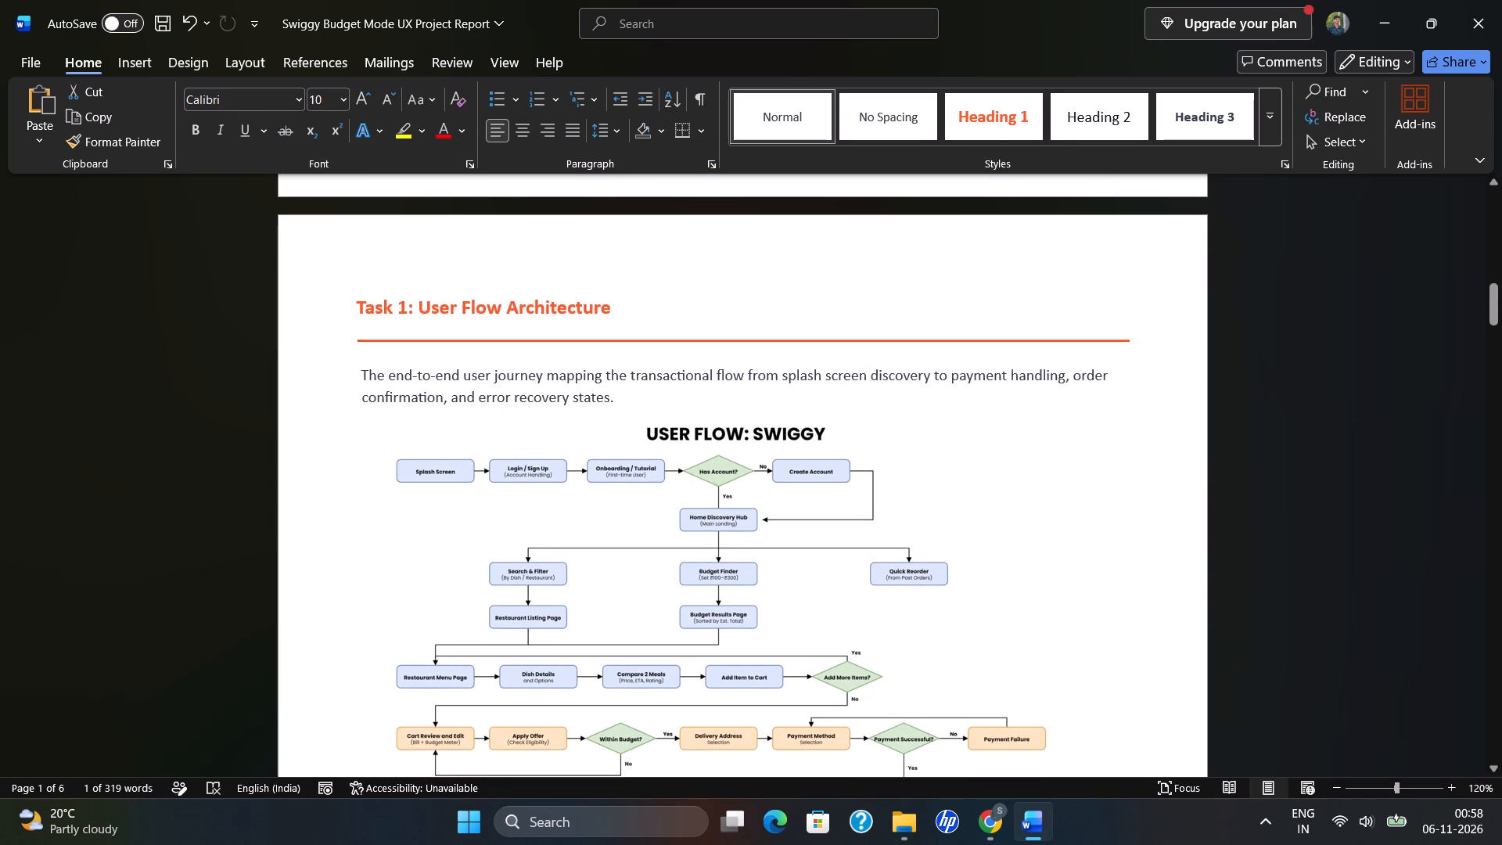
pyautogui.moveTo(631, 400); pyautogui.dragTo(353, 355)
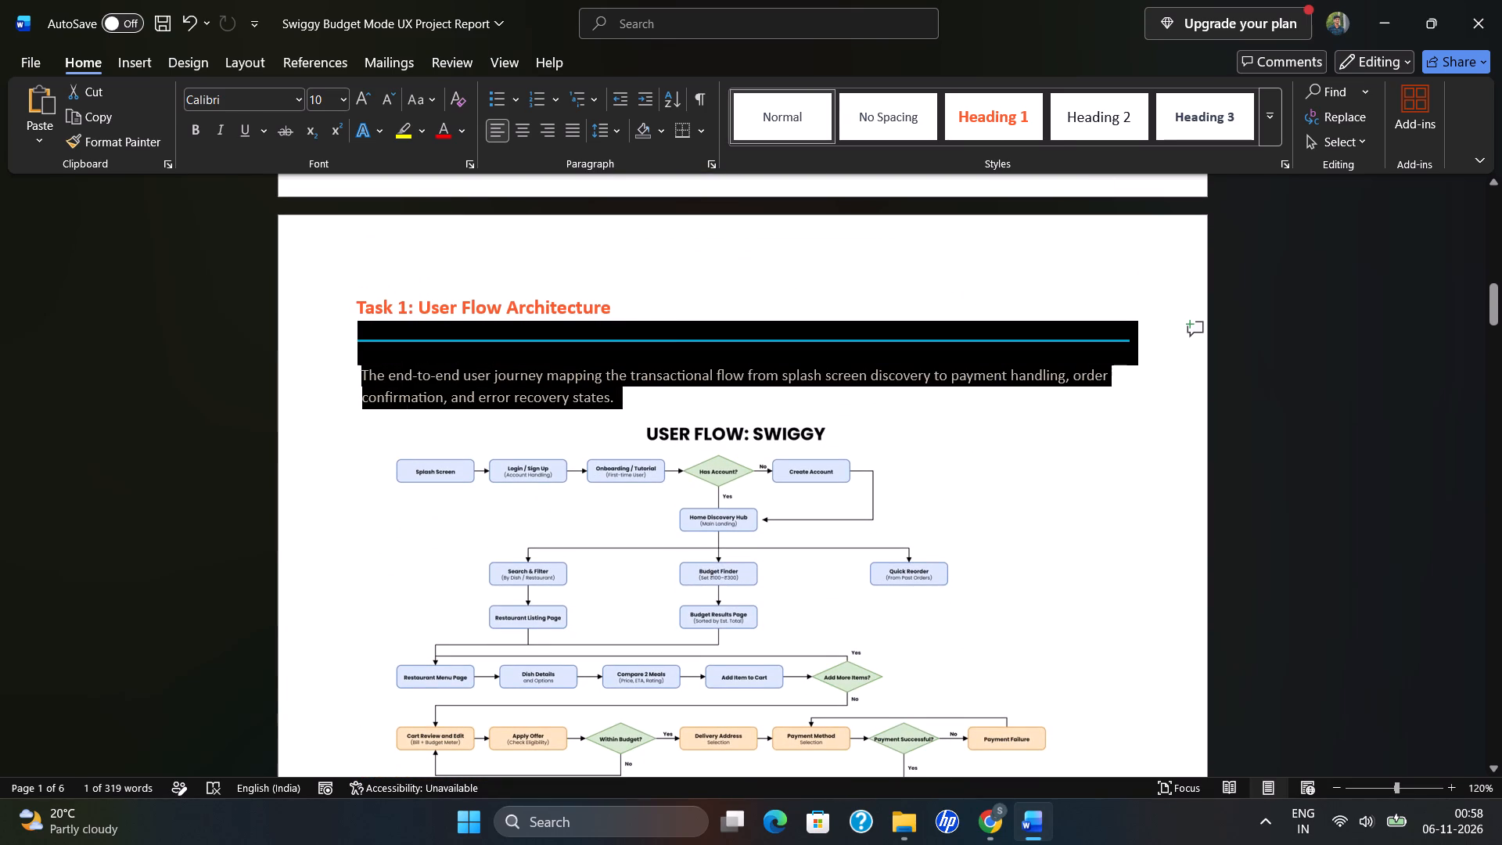
pyautogui.moveTo(353, 355); pyautogui.dragTo(347, 347)
pyautogui.click(347, 347)
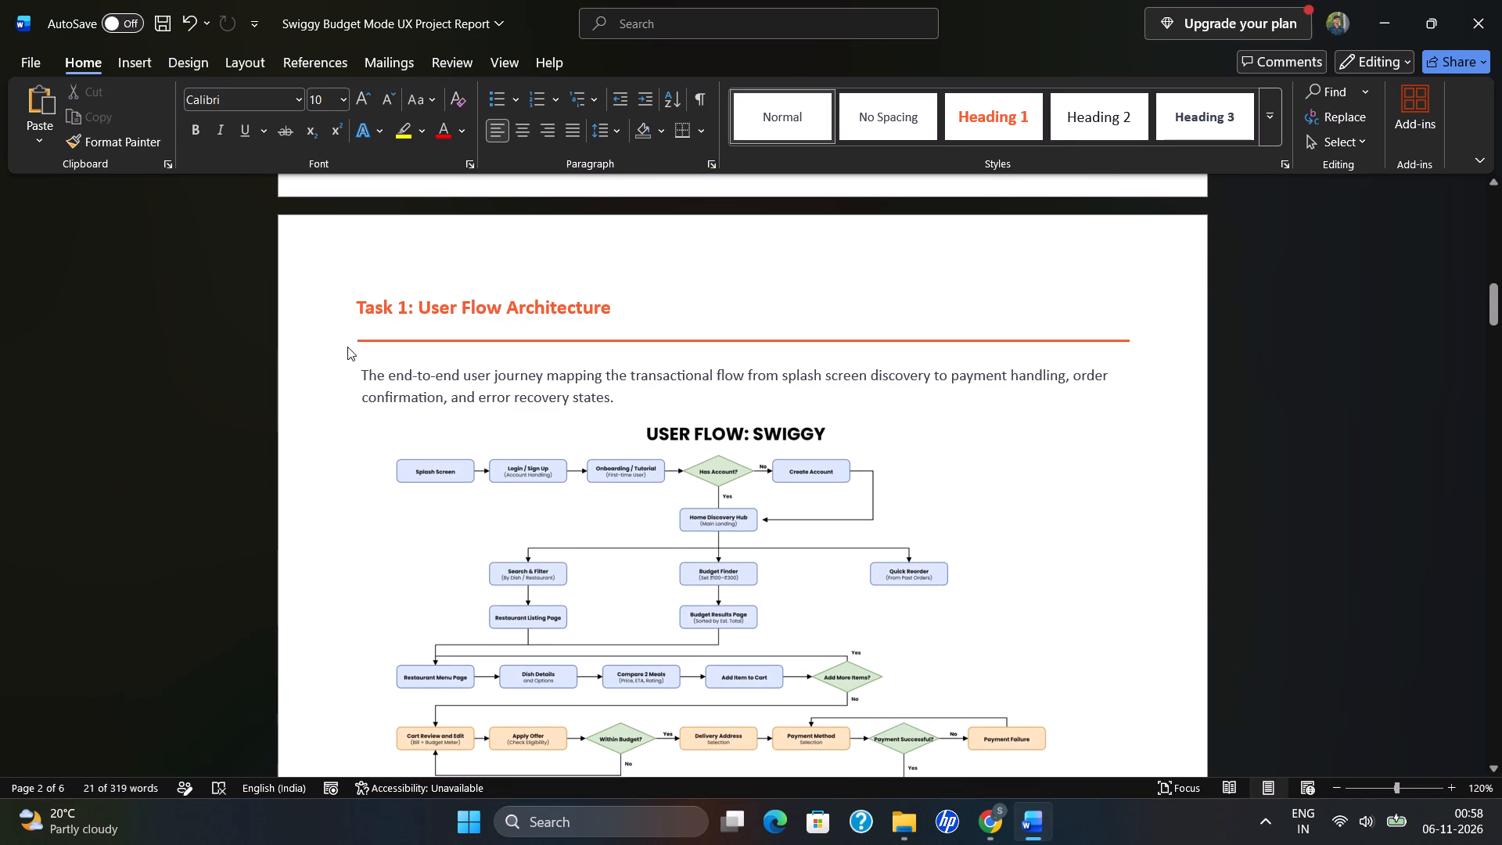
pyautogui.moveTo(347, 347); pyautogui.dragTo(444, 379)
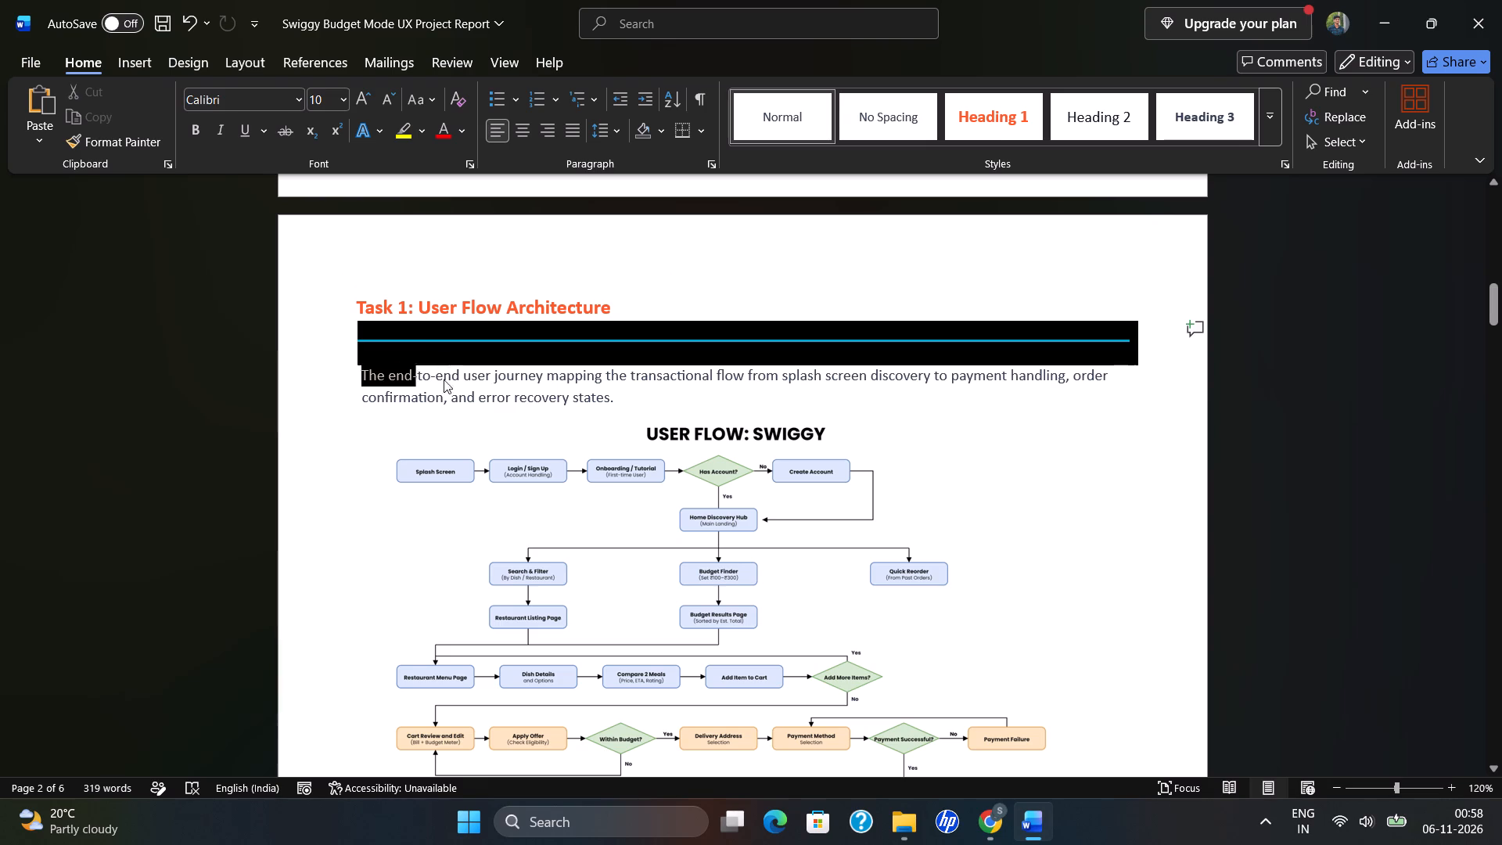
pyautogui.moveTo(444, 379); pyautogui.dragTo(609, 399)
pyautogui.press('BackSpace')
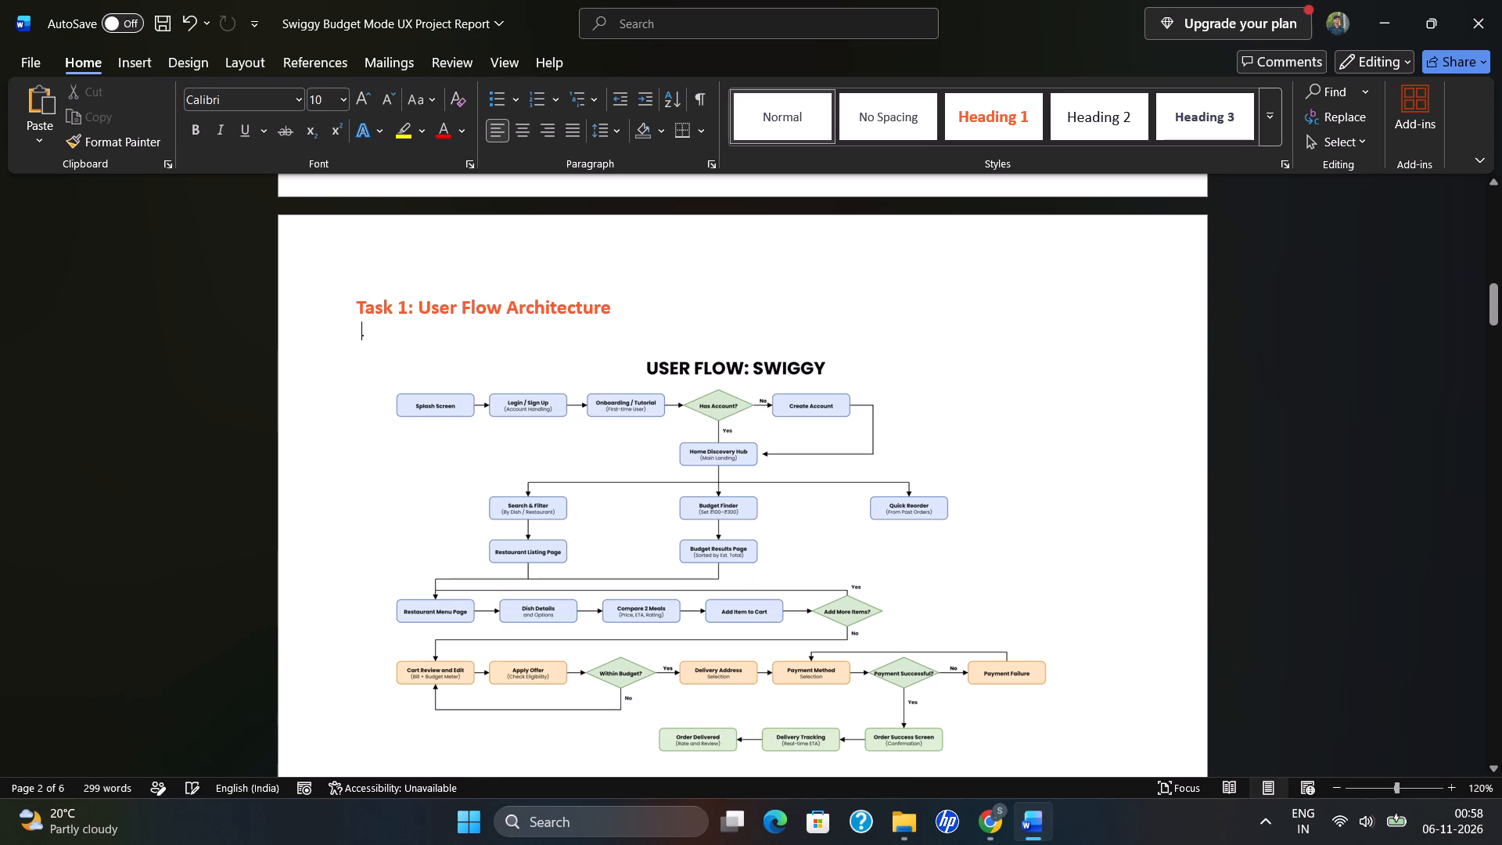
# Delete the Key Flow Milestones subheading, its three bullet items and the blank lines below the user flow diagram.
pyautogui.scroll(-1, 609, 399)
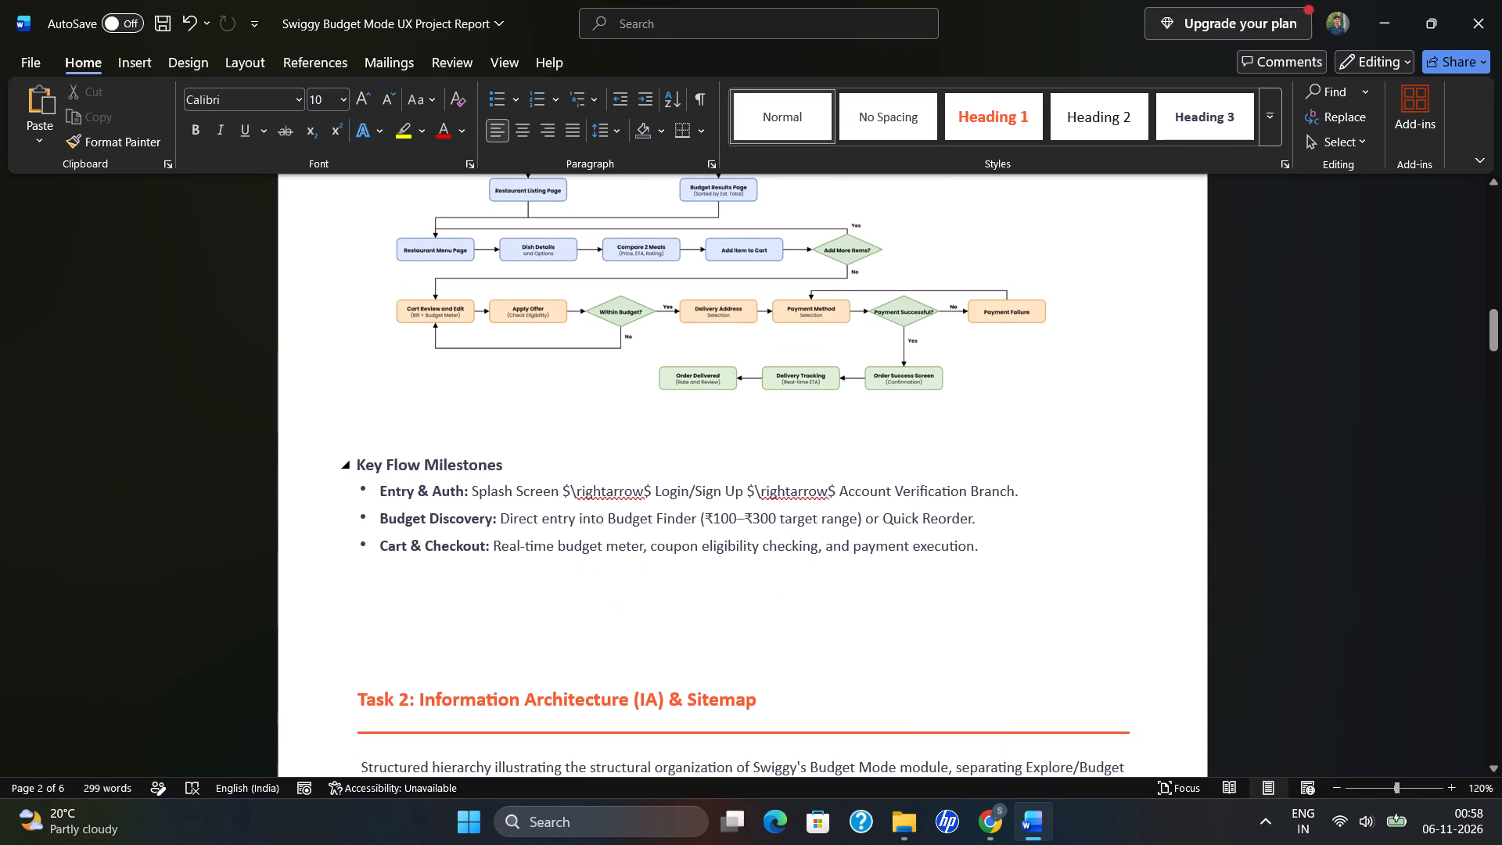
pyautogui.moveTo(354, 462); pyautogui.dragTo(600, 651)
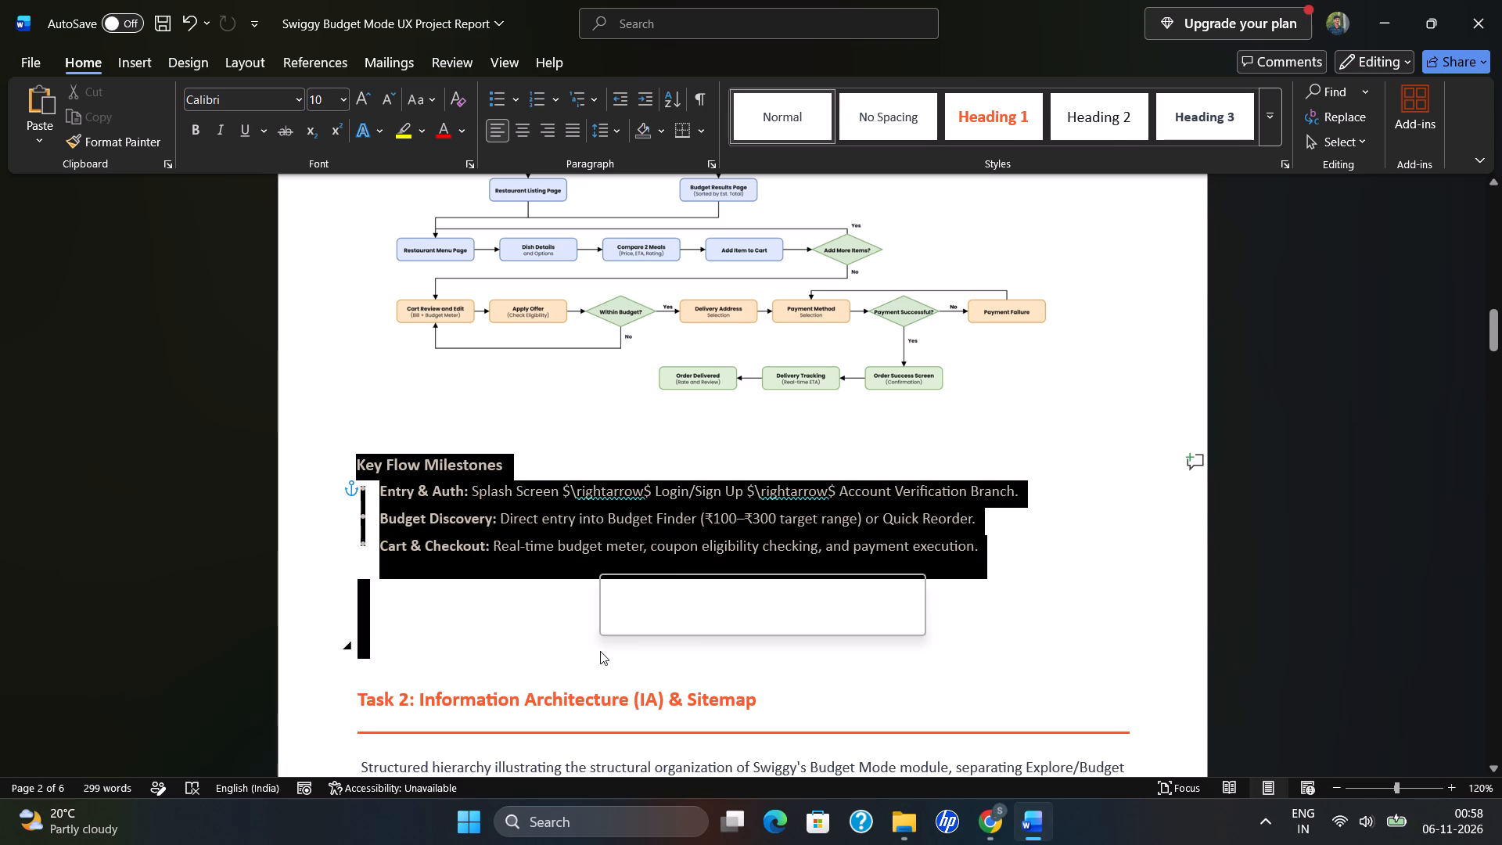
pyautogui.press('BackSpace')
pyautogui.press('BackSpace')
pyautogui.press('BackSpace')
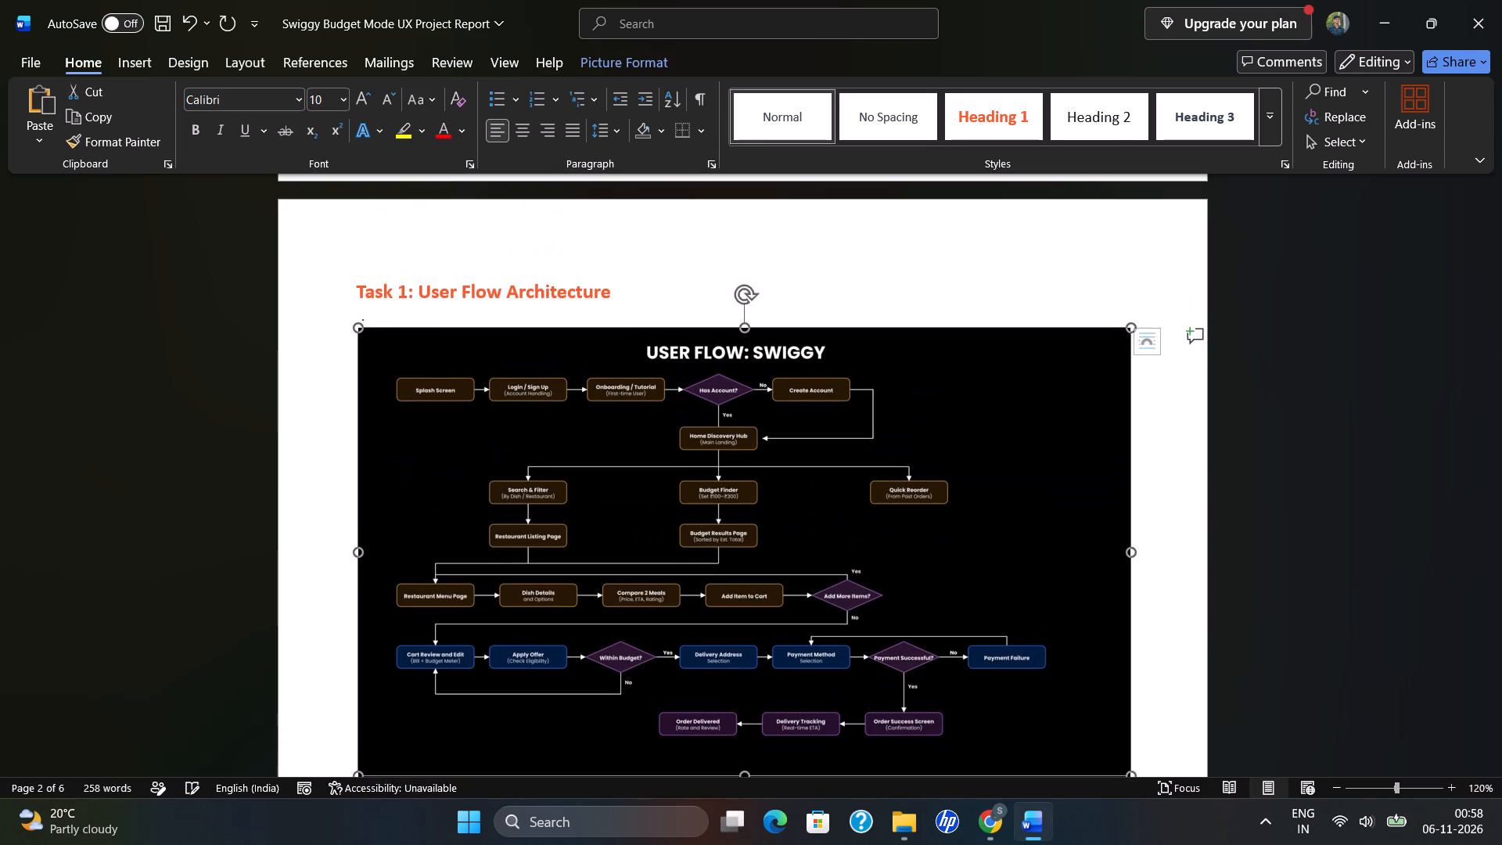
# Delete the structured hierarchy description paragraph under the Task 2: Information Architecture (IA) & Sitemap heading.
pyautogui.click(664, 309)
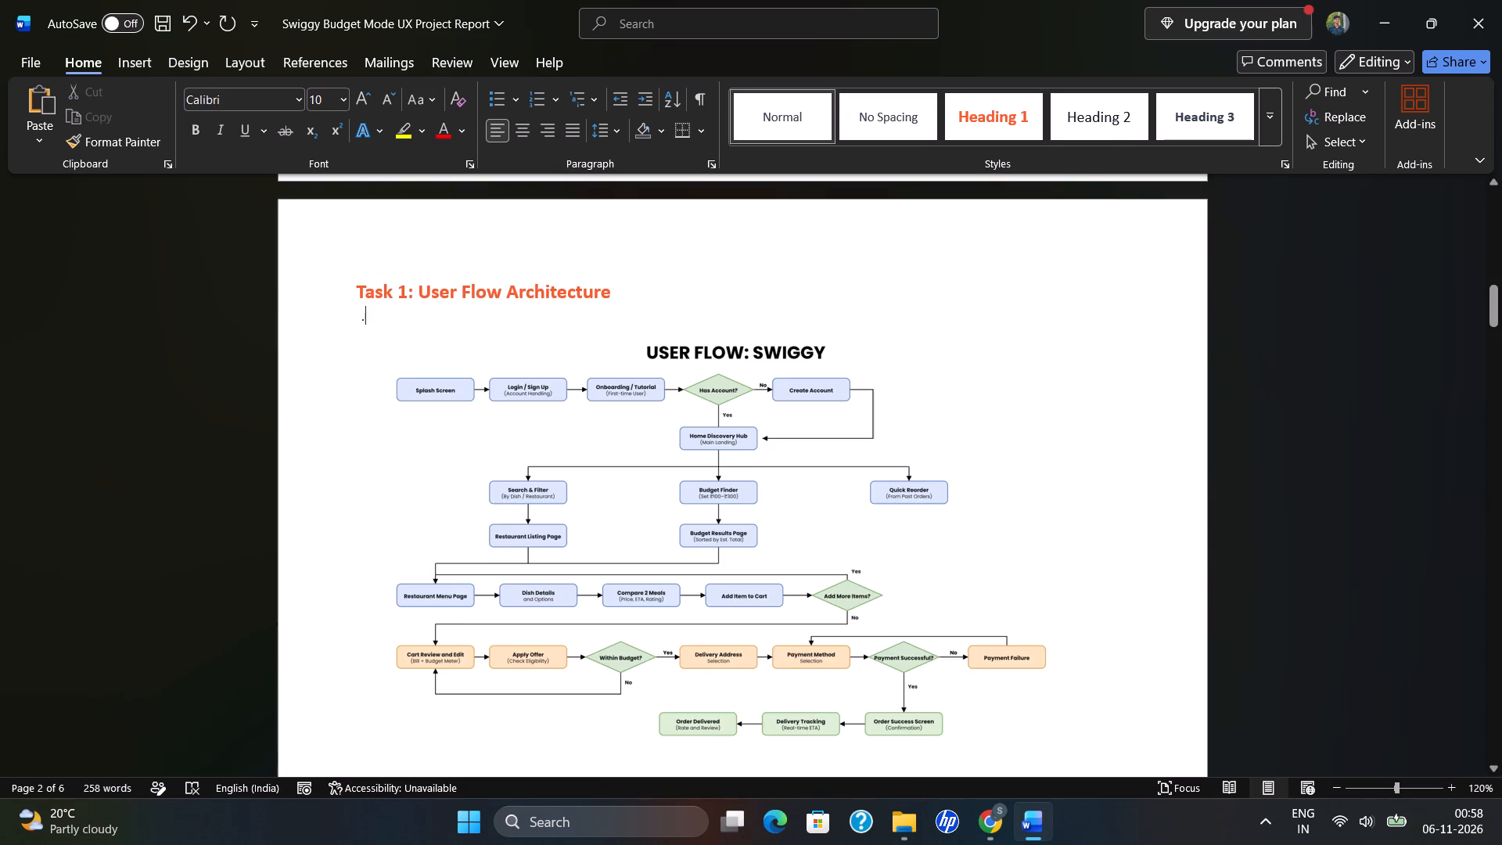
pyautogui.scroll(-1, 664, 309)
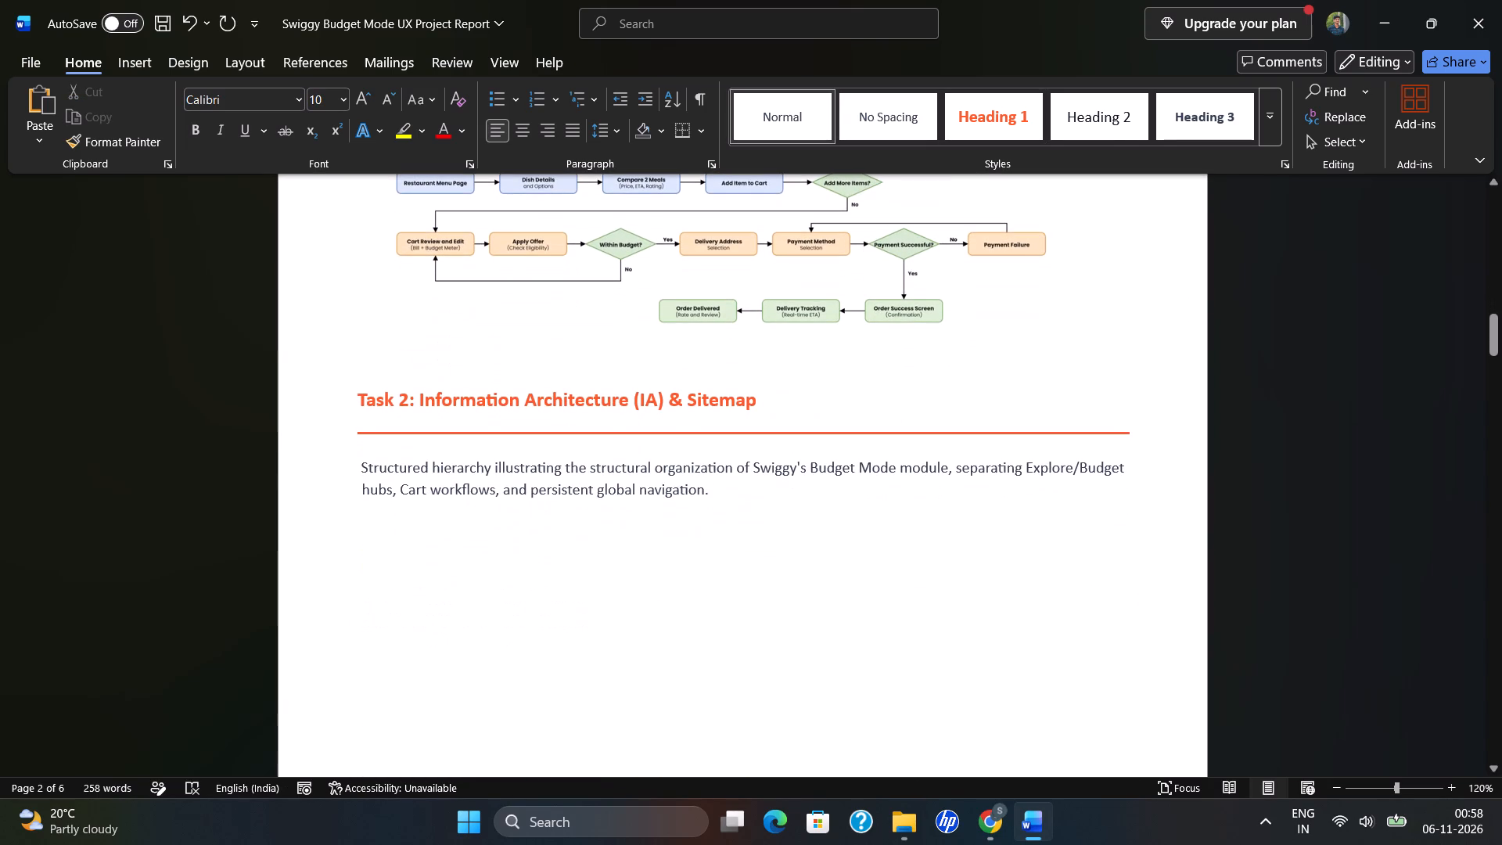
pyautogui.moveTo(706, 503); pyautogui.dragTo(337, 481)
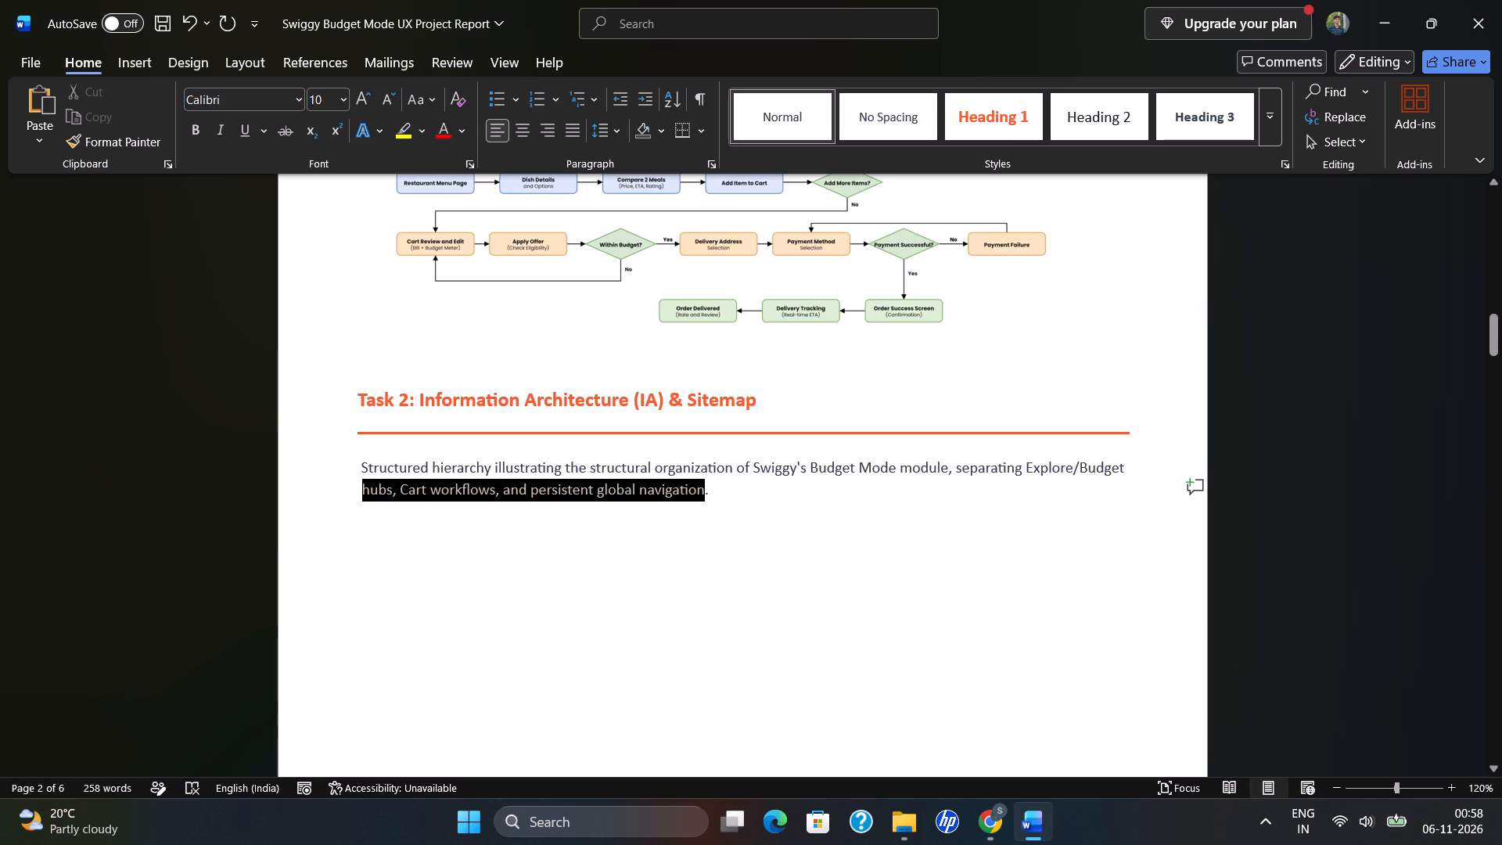
pyautogui.moveTo(337, 481); pyautogui.dragTo(318, 471)
pyautogui.press('BackSpace')
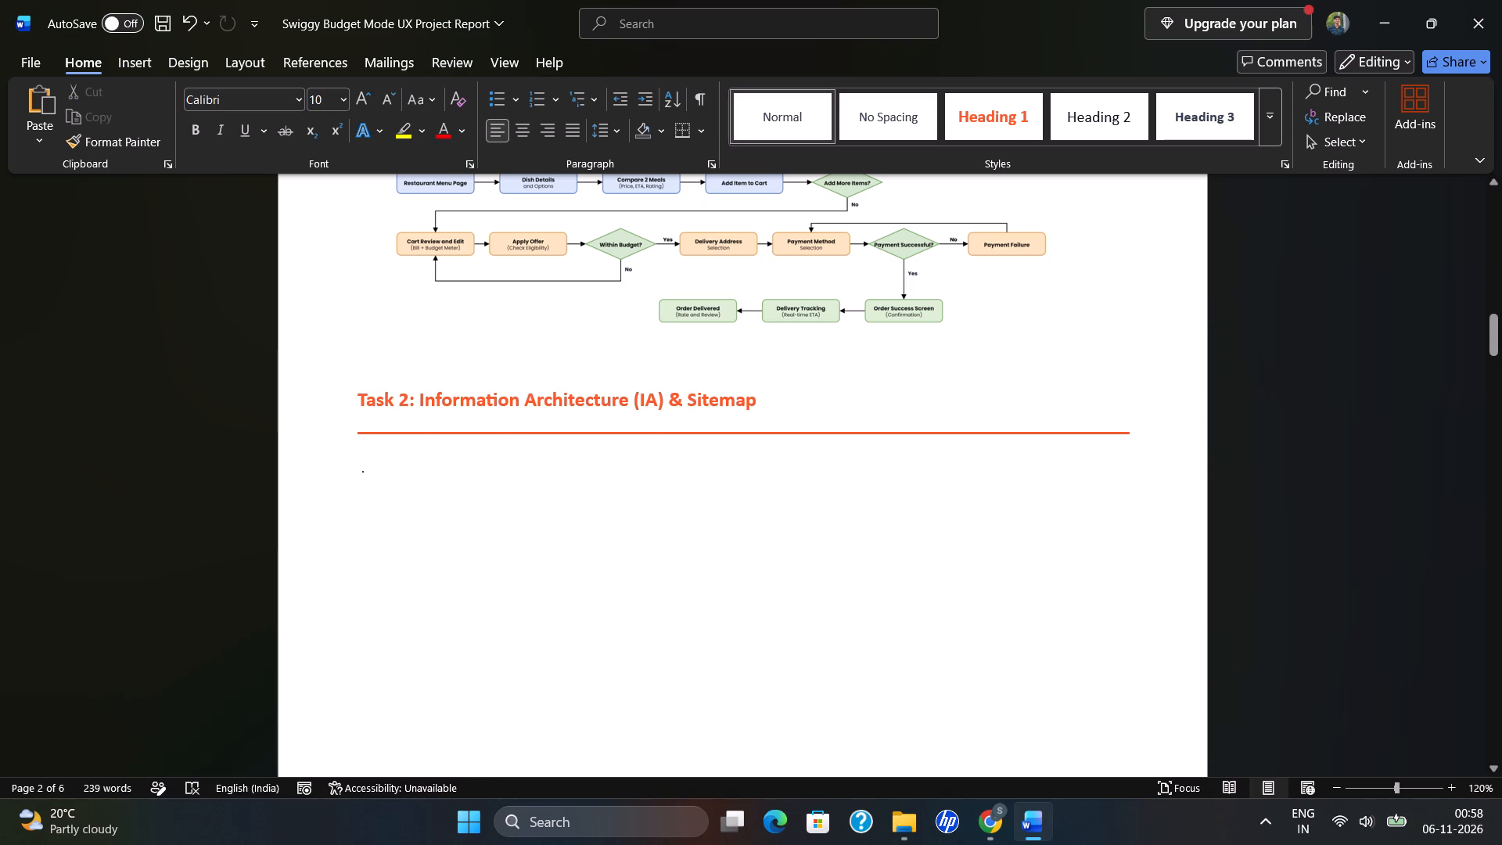
# Delete the stray full stop and its line below the orange rule under the Task 2 heading.
pyautogui.scroll(-1, 428, 558)
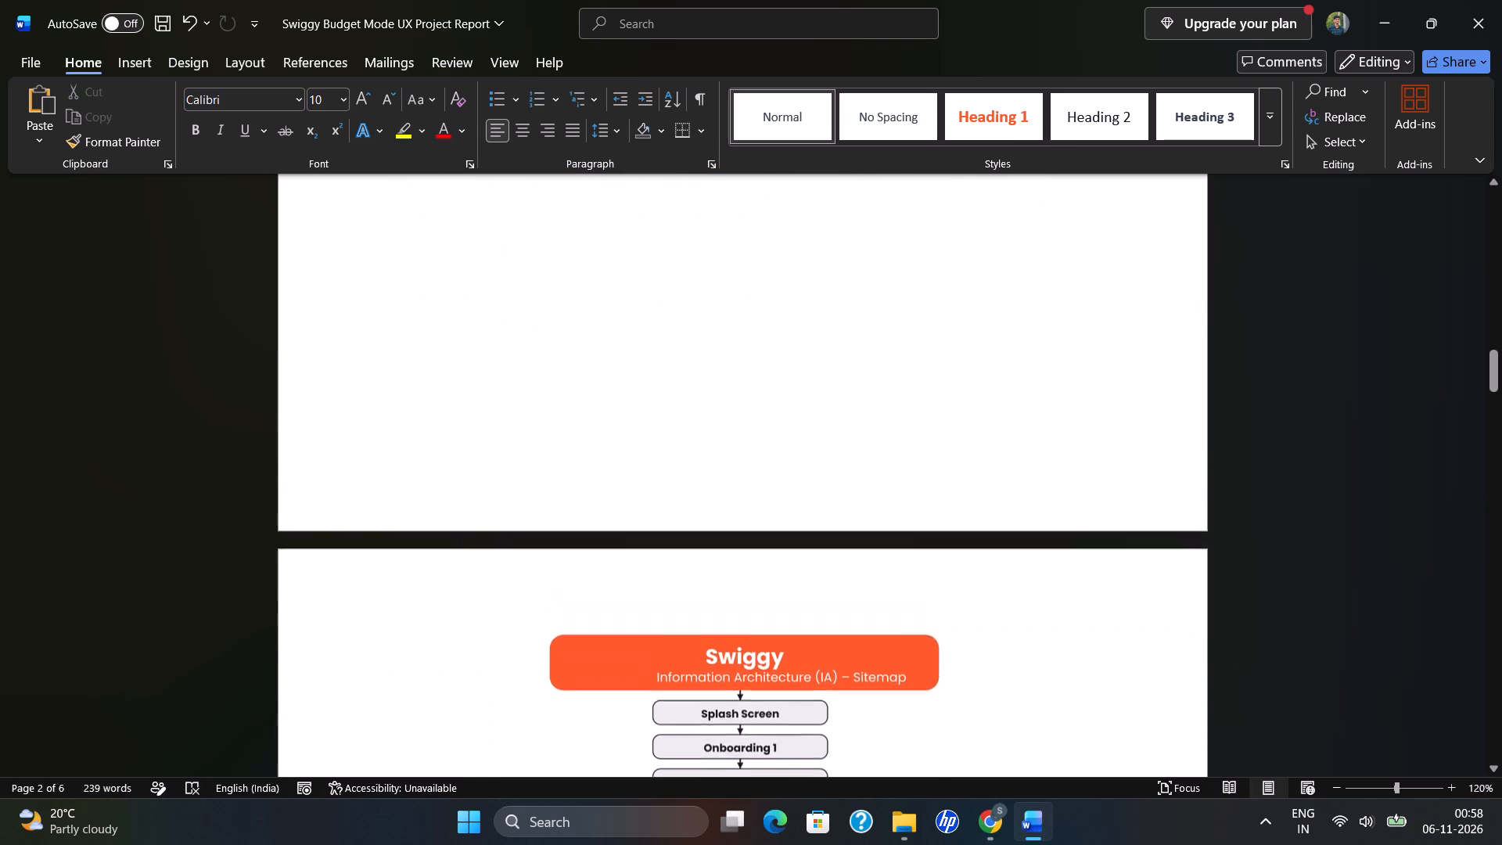
pyautogui.scroll(-1, 428, 558)
pyautogui.press('BackSpace')
pyautogui.press('BackSpace')
pyautogui.press('BackSpace')
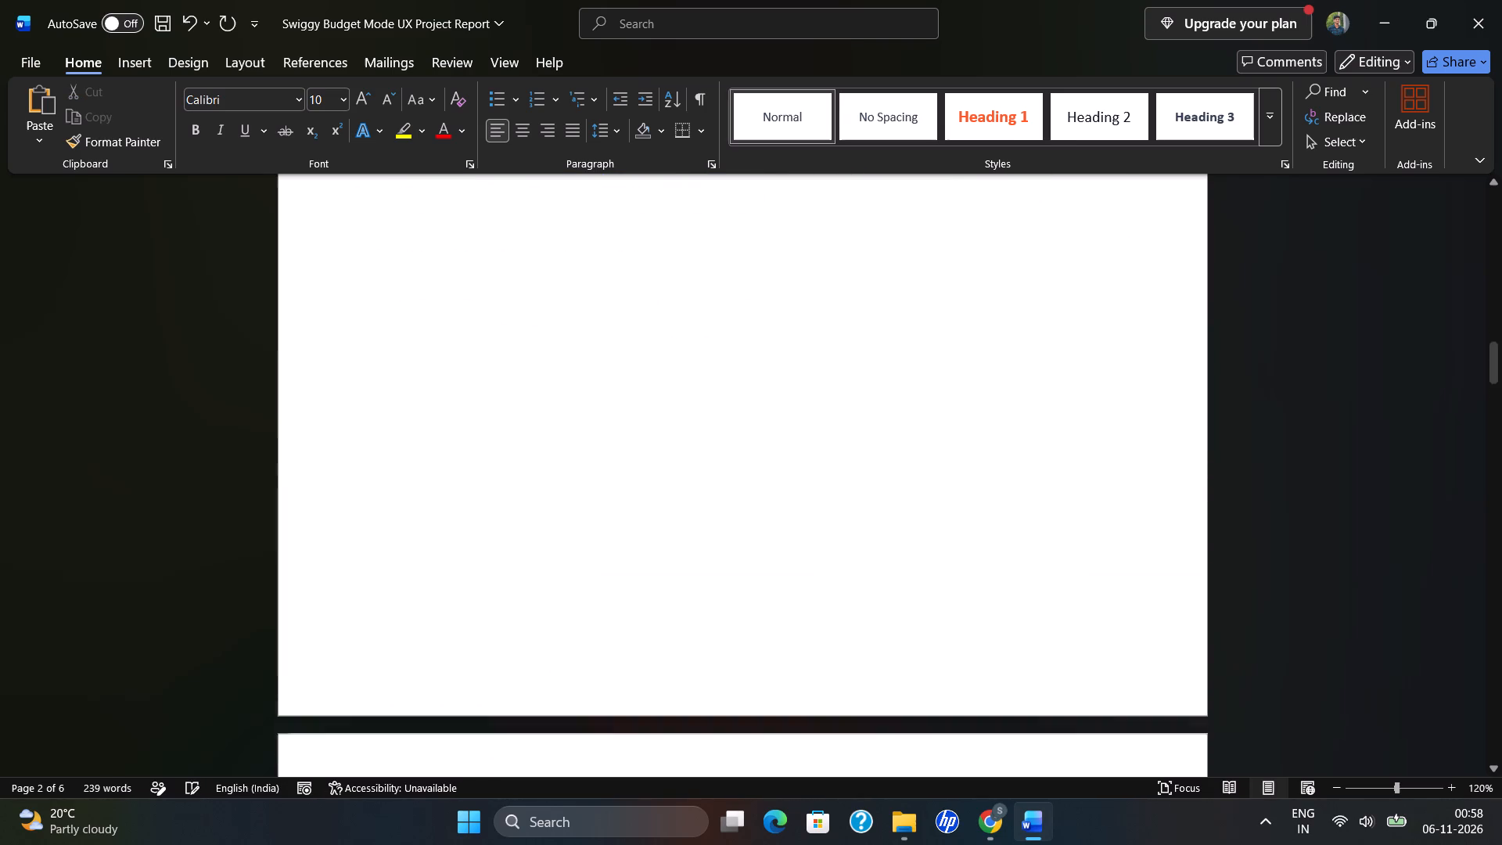
pyautogui.press('BackSpace')
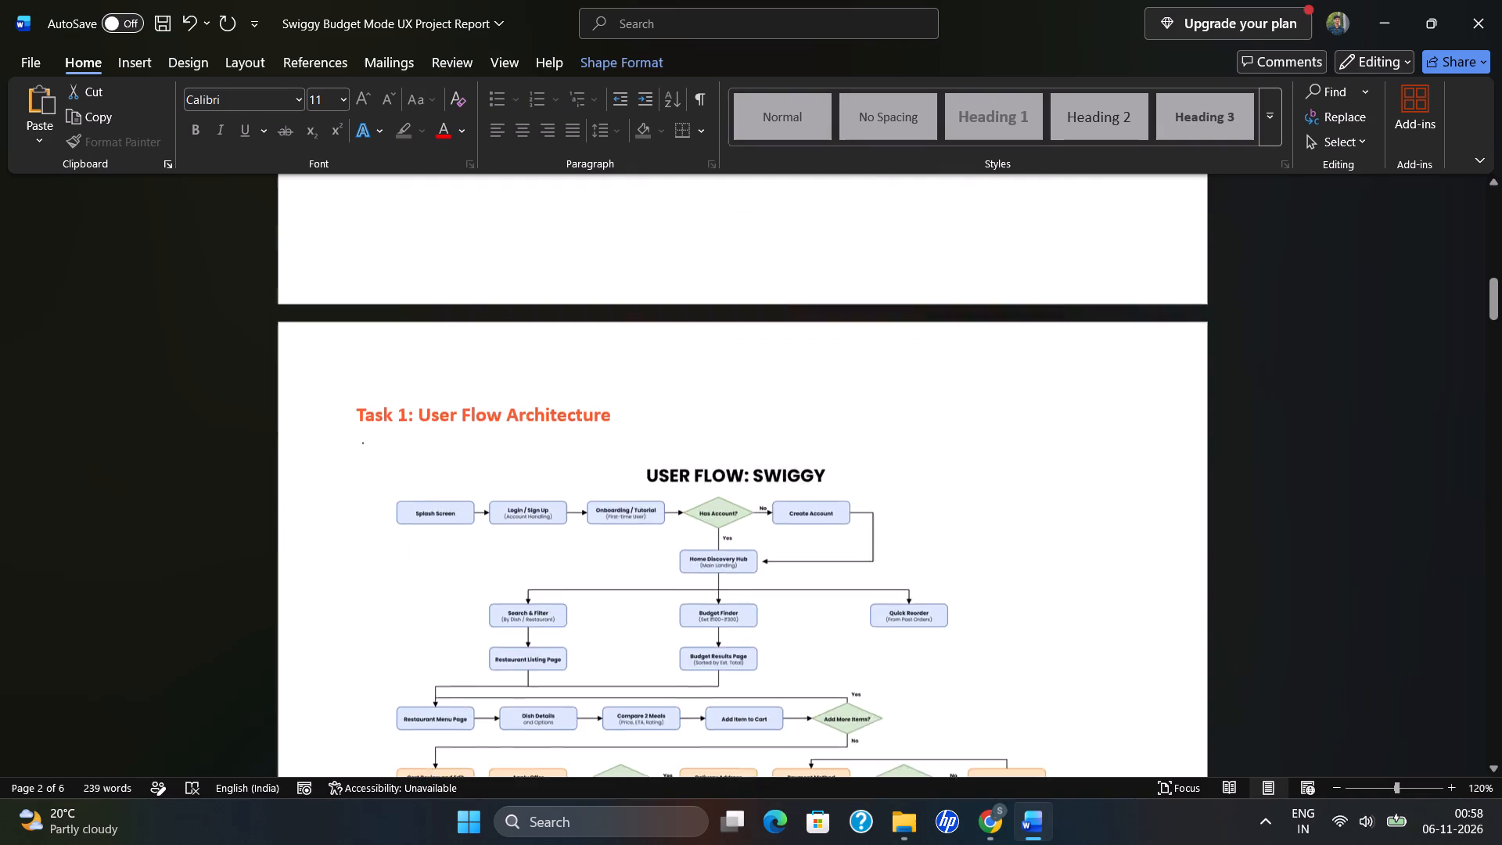
pyautogui.click(426, 763)
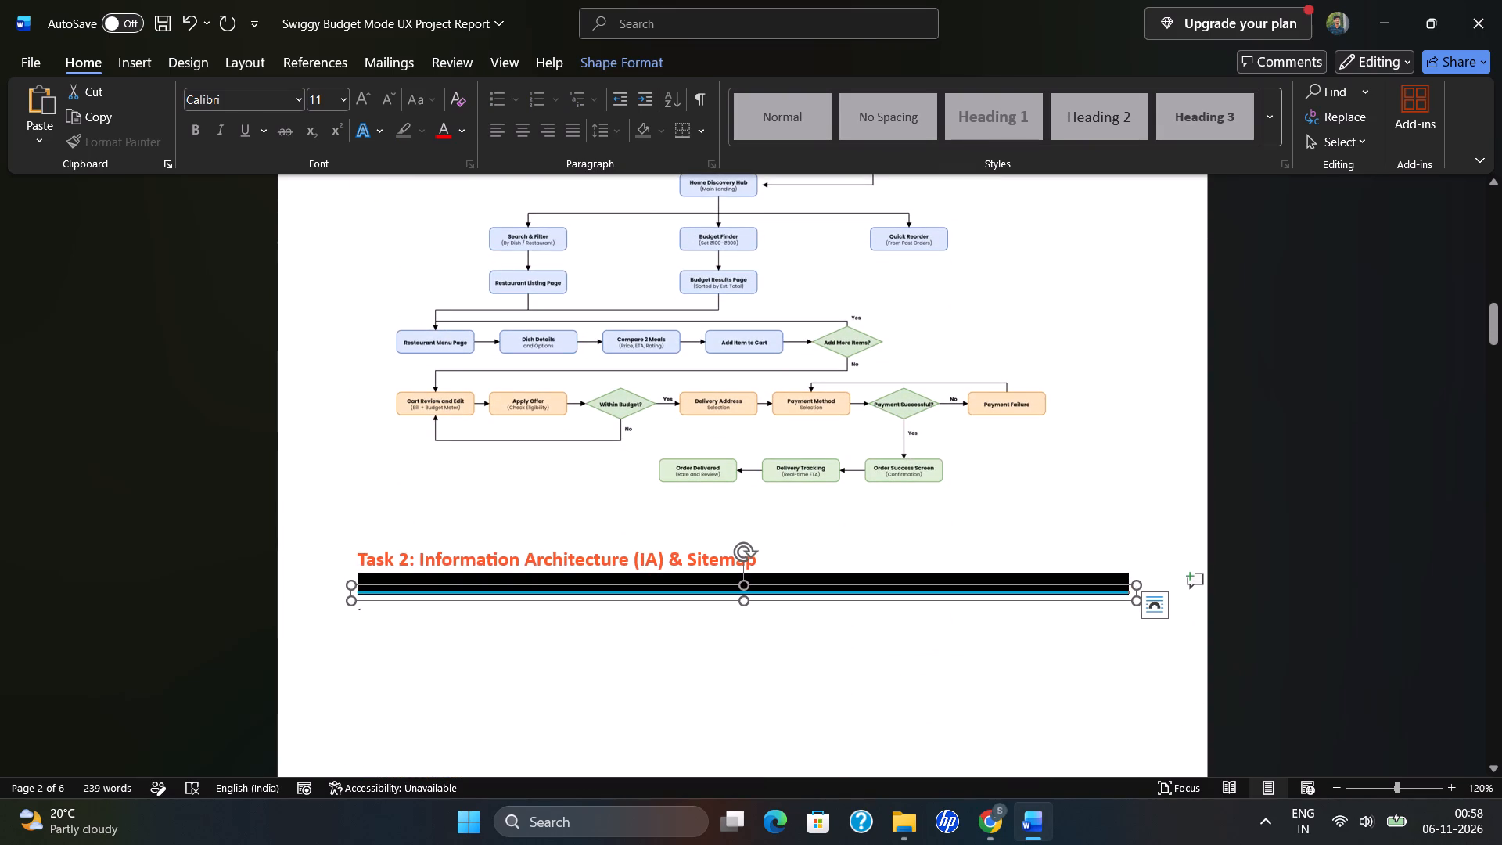
pyautogui.scroll(-1, 513, 670)
pyautogui.press('BackSpace')
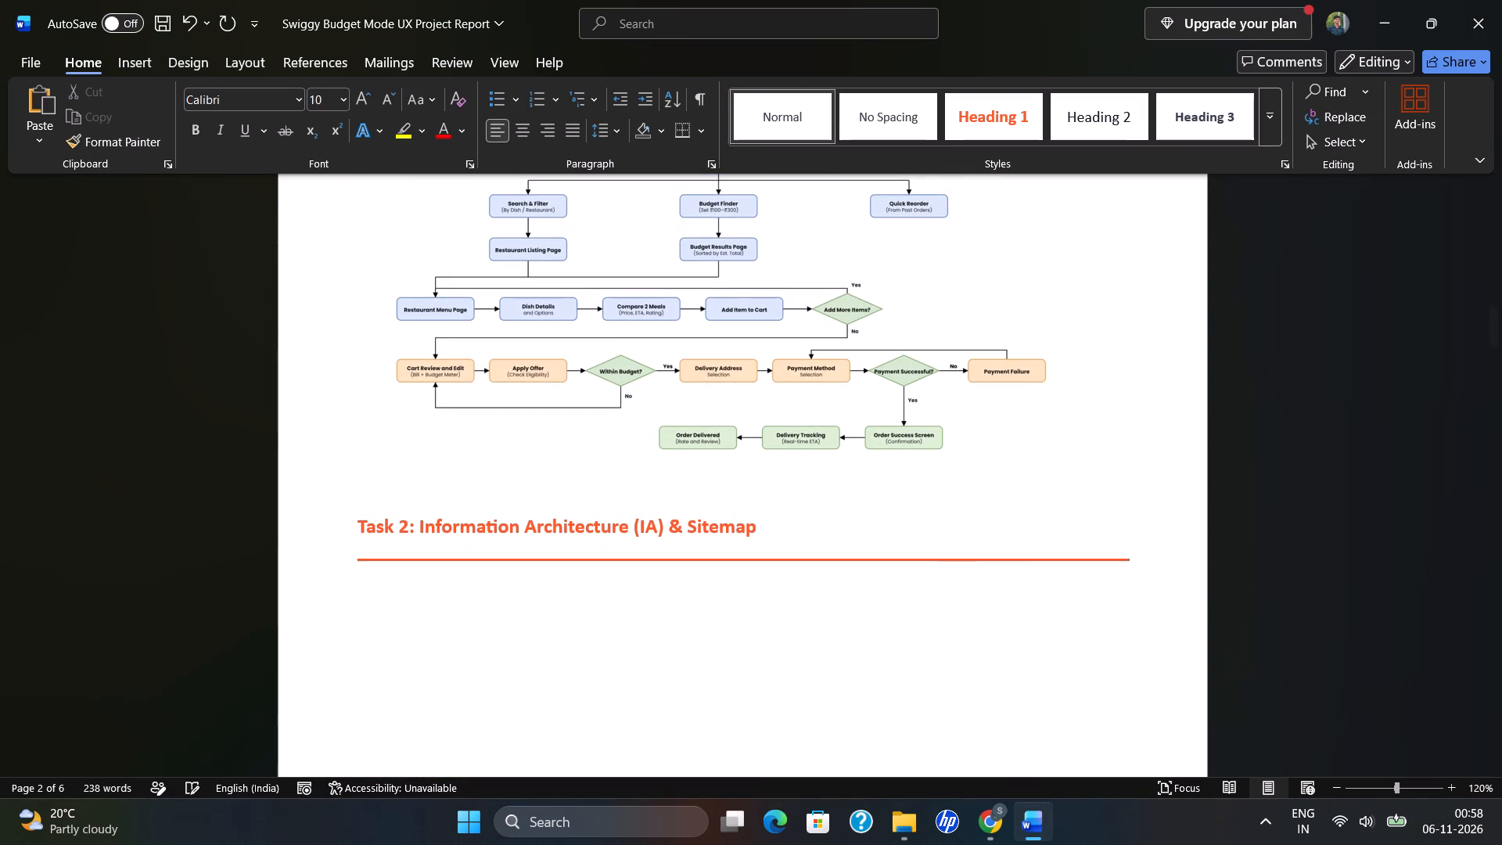
# Shrink the Swiggy Information Architecture sitemap image proportionally so it can fit on the page with the Task 2 heading.
pyautogui.scroll(-1, 513, 670)
pyautogui.click(579, 588)
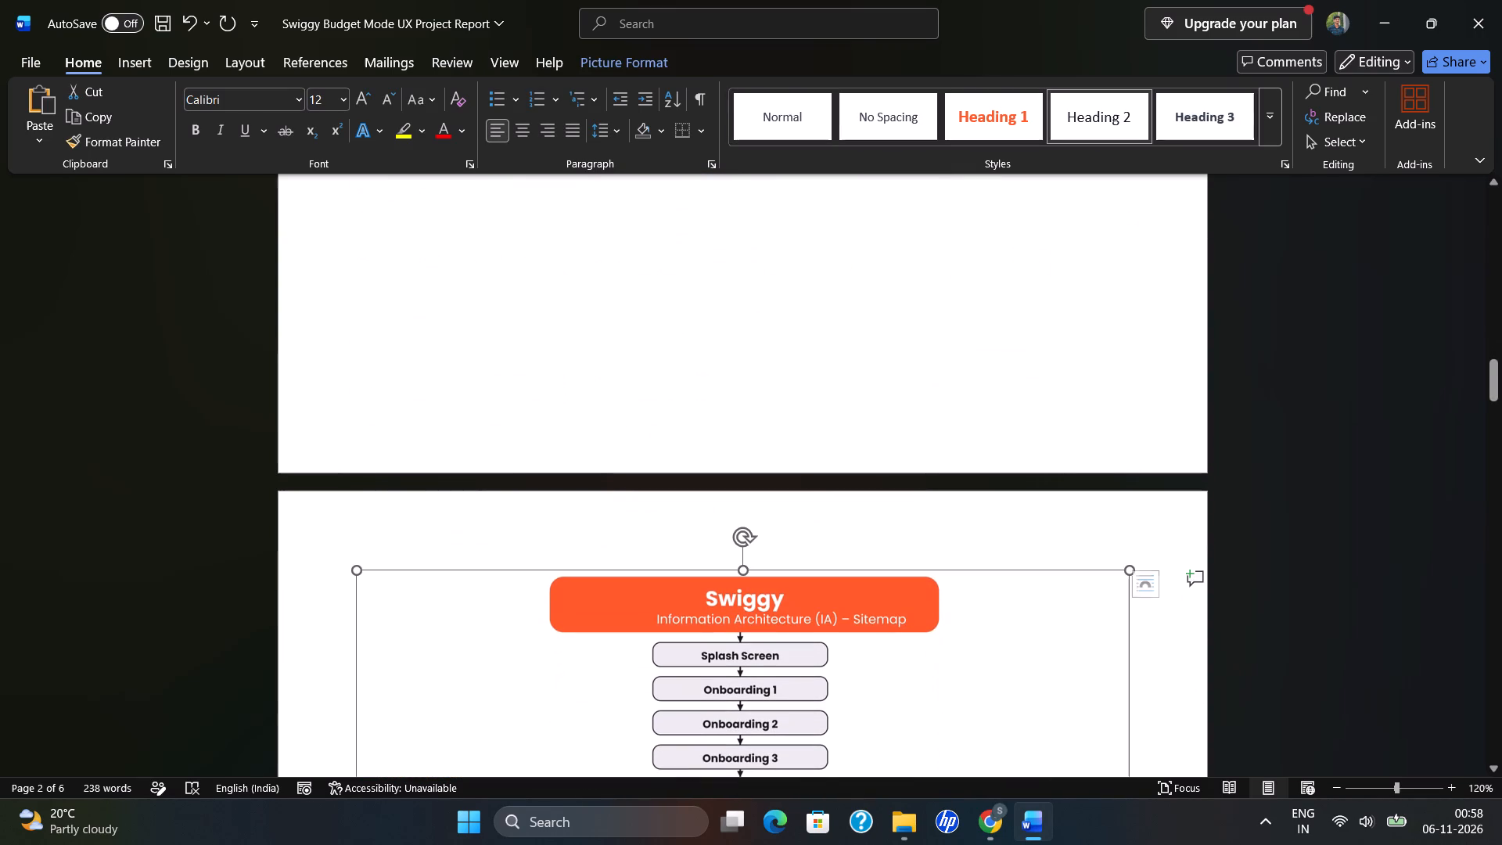
pyautogui.moveTo(354, 566); pyautogui.dragTo(444, 623)
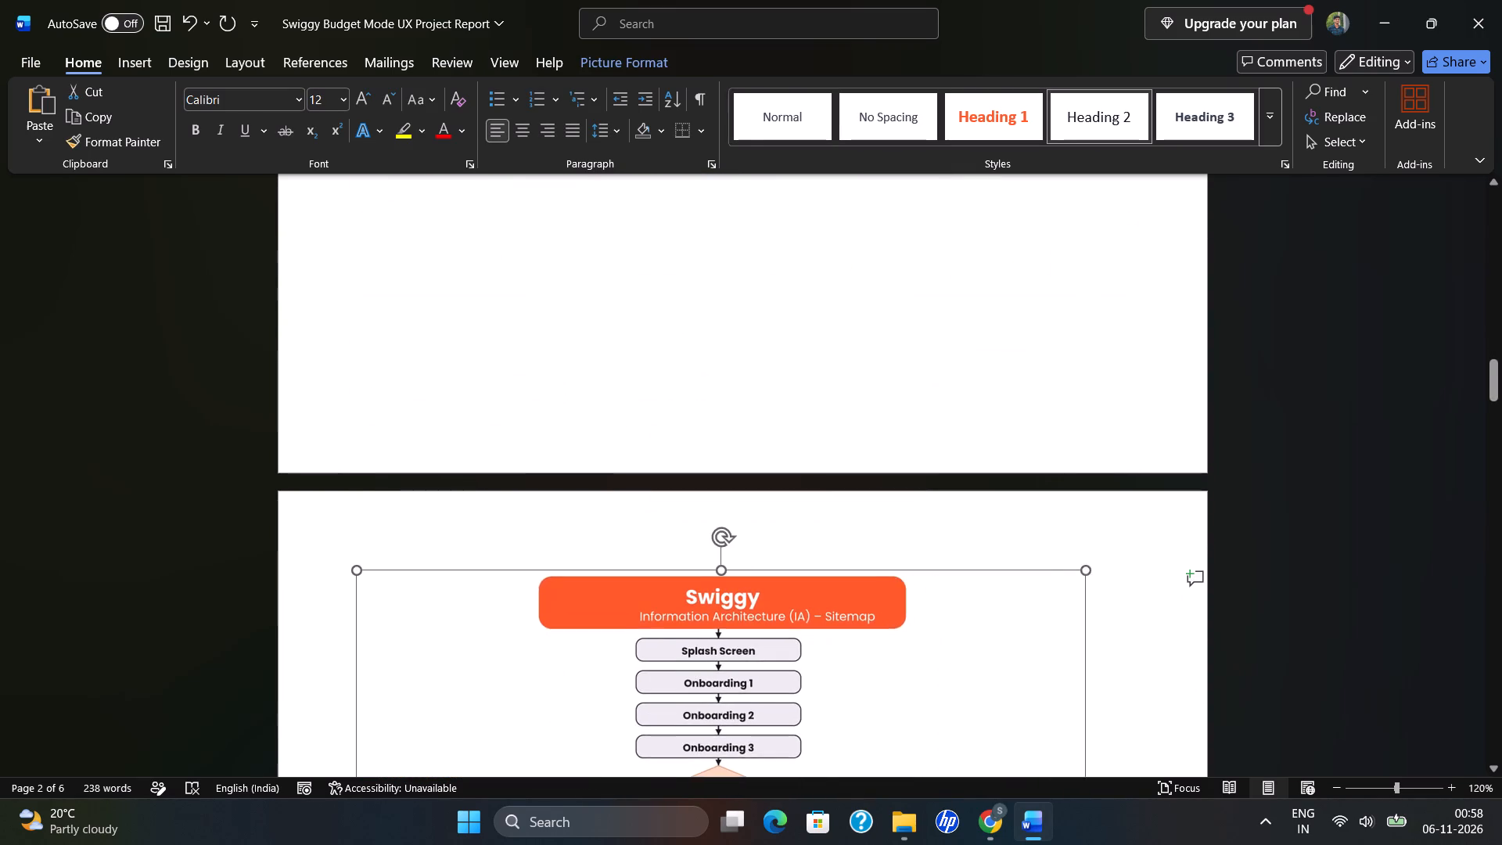
pyautogui.moveTo(444, 623); pyautogui.dragTo(500, 665)
pyautogui.scroll(1, 471, 597)
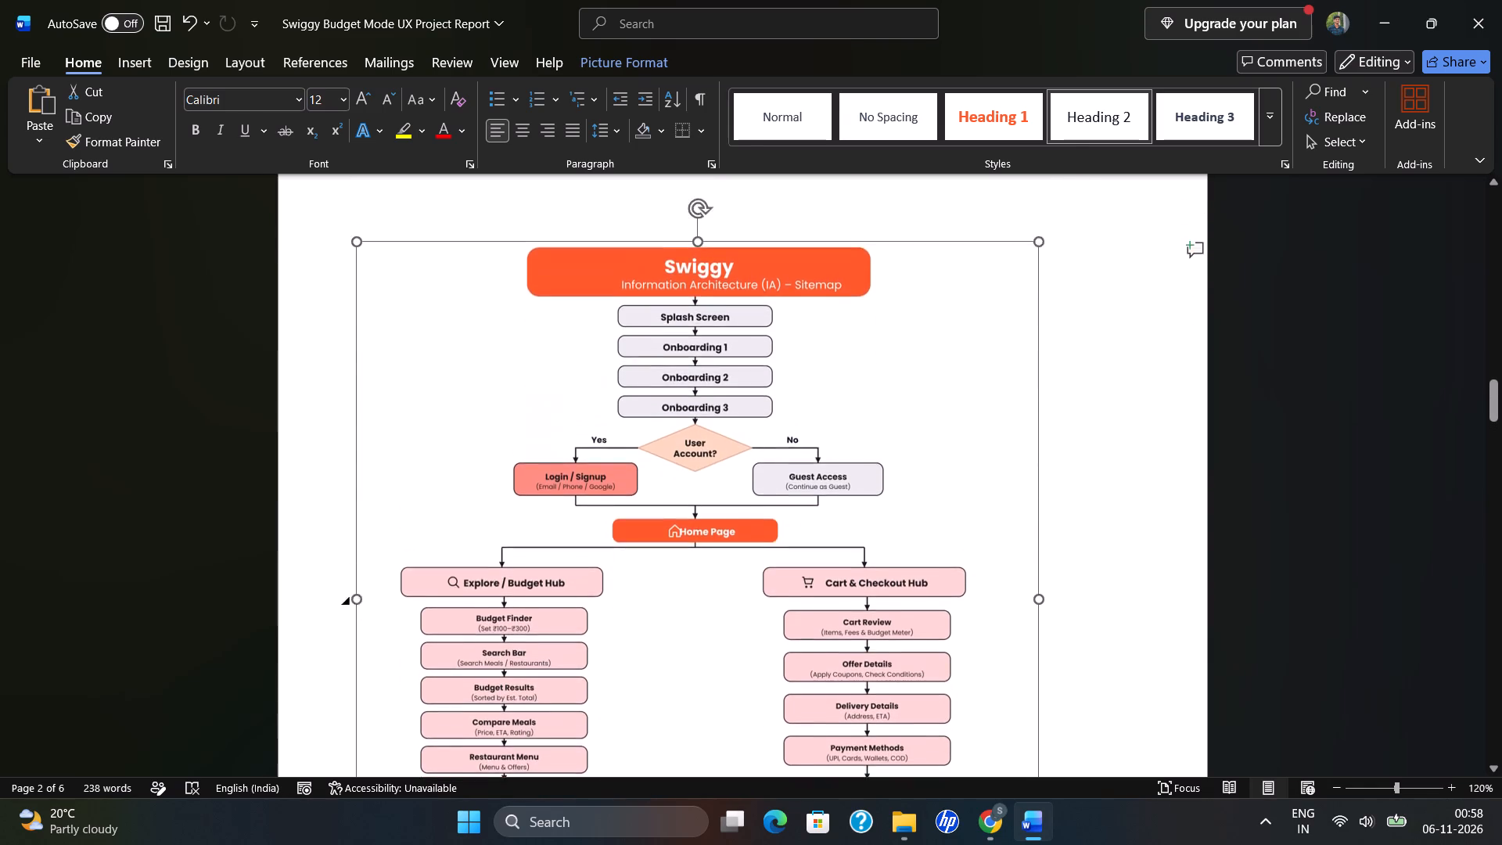
pyautogui.scroll(1, 471, 597)
pyautogui.moveTo(359, 490); pyautogui.dragTo(531, 599)
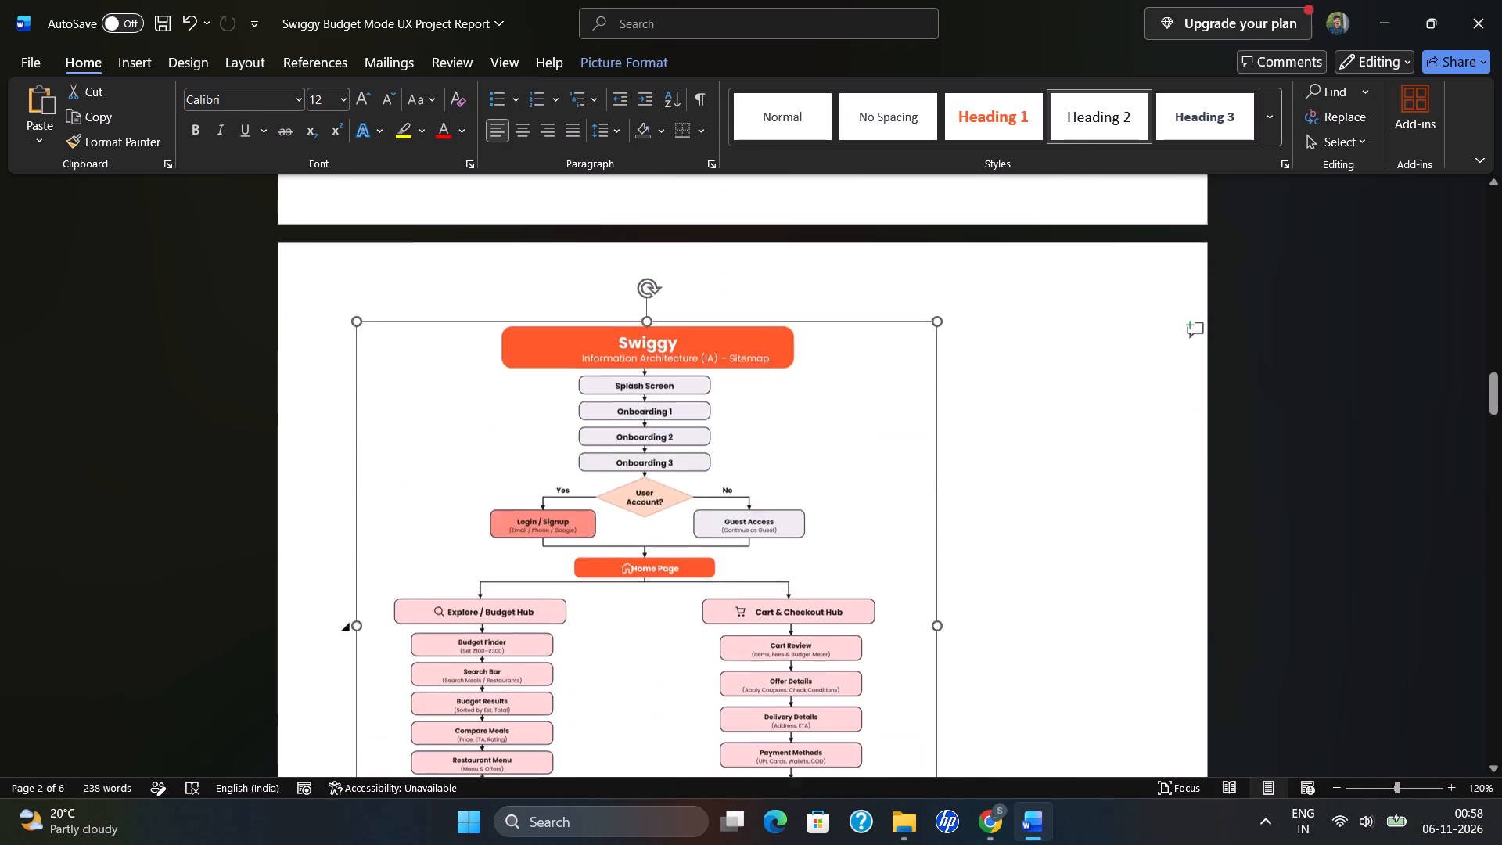
# Remove the gap before the sitemap image, bringing it directly below the Task 2 heading's orange rule.
pyautogui.click(345, 371)
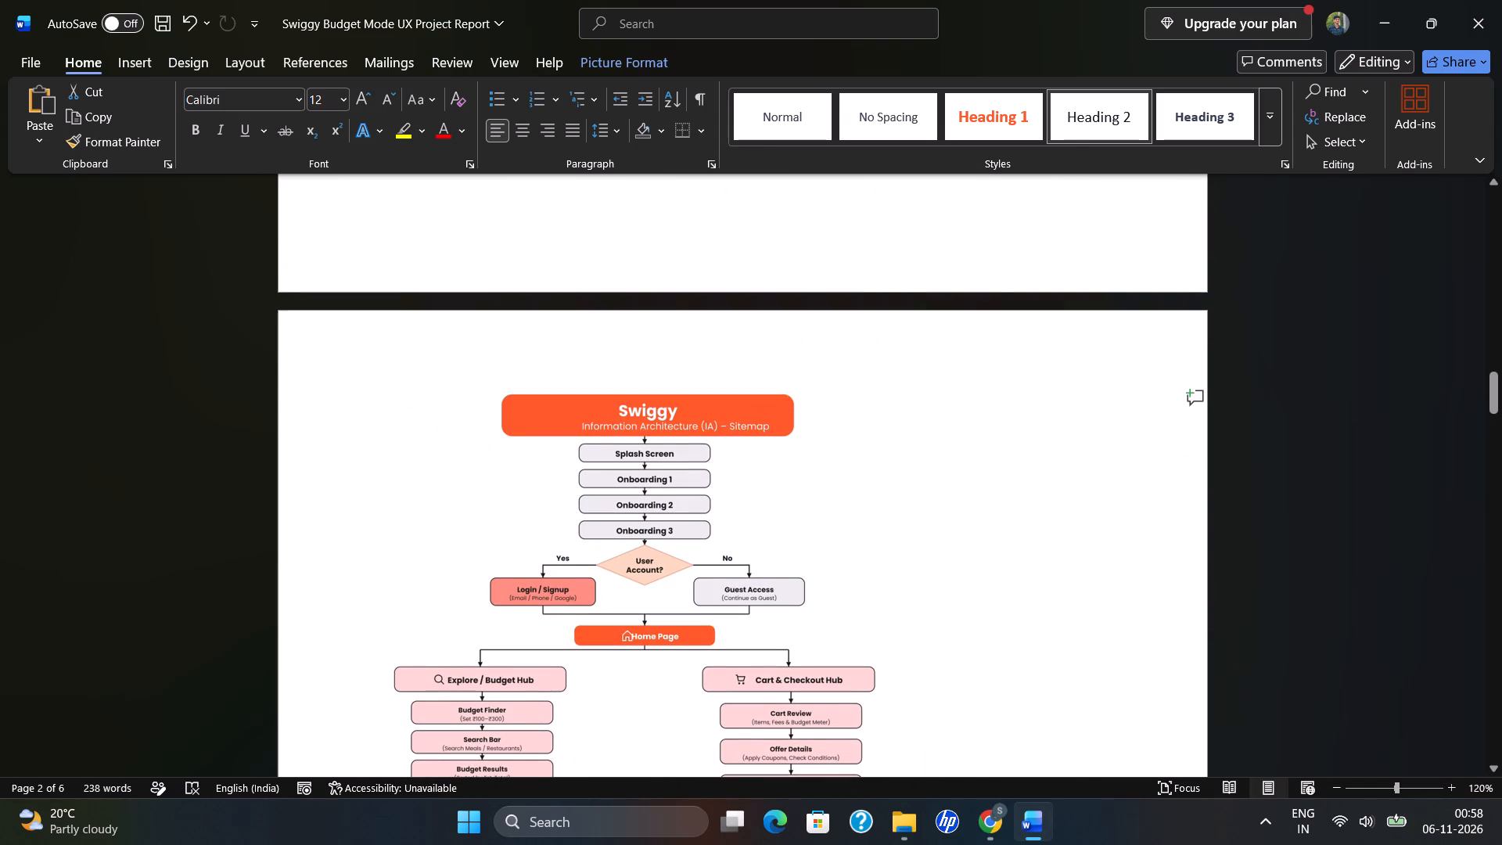
pyautogui.click(346, 386)
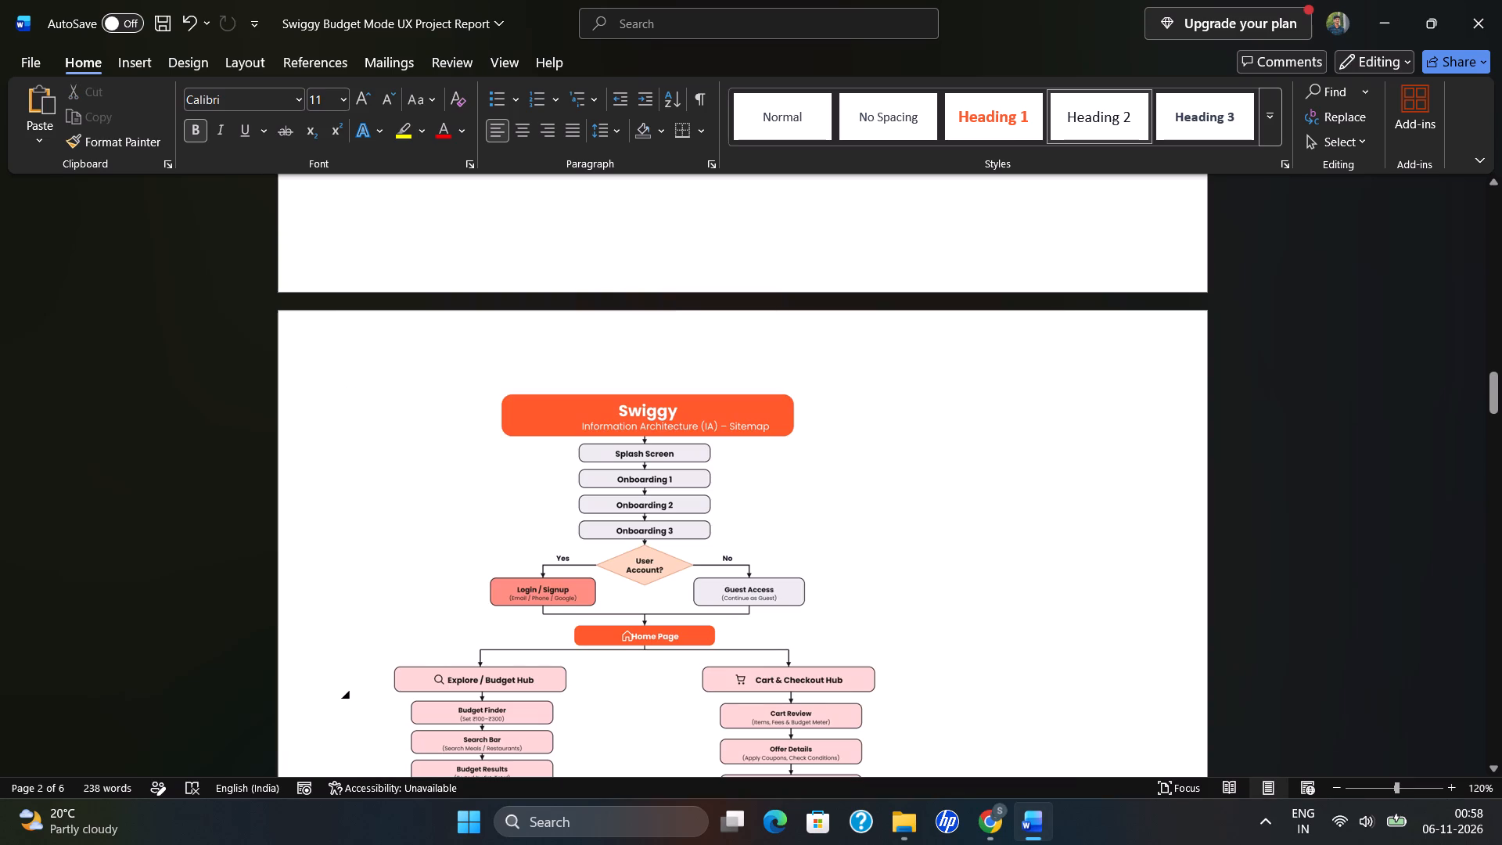
pyautogui.click(353, 405)
pyautogui.press('BackSpace')
pyautogui.press('BackSpace')
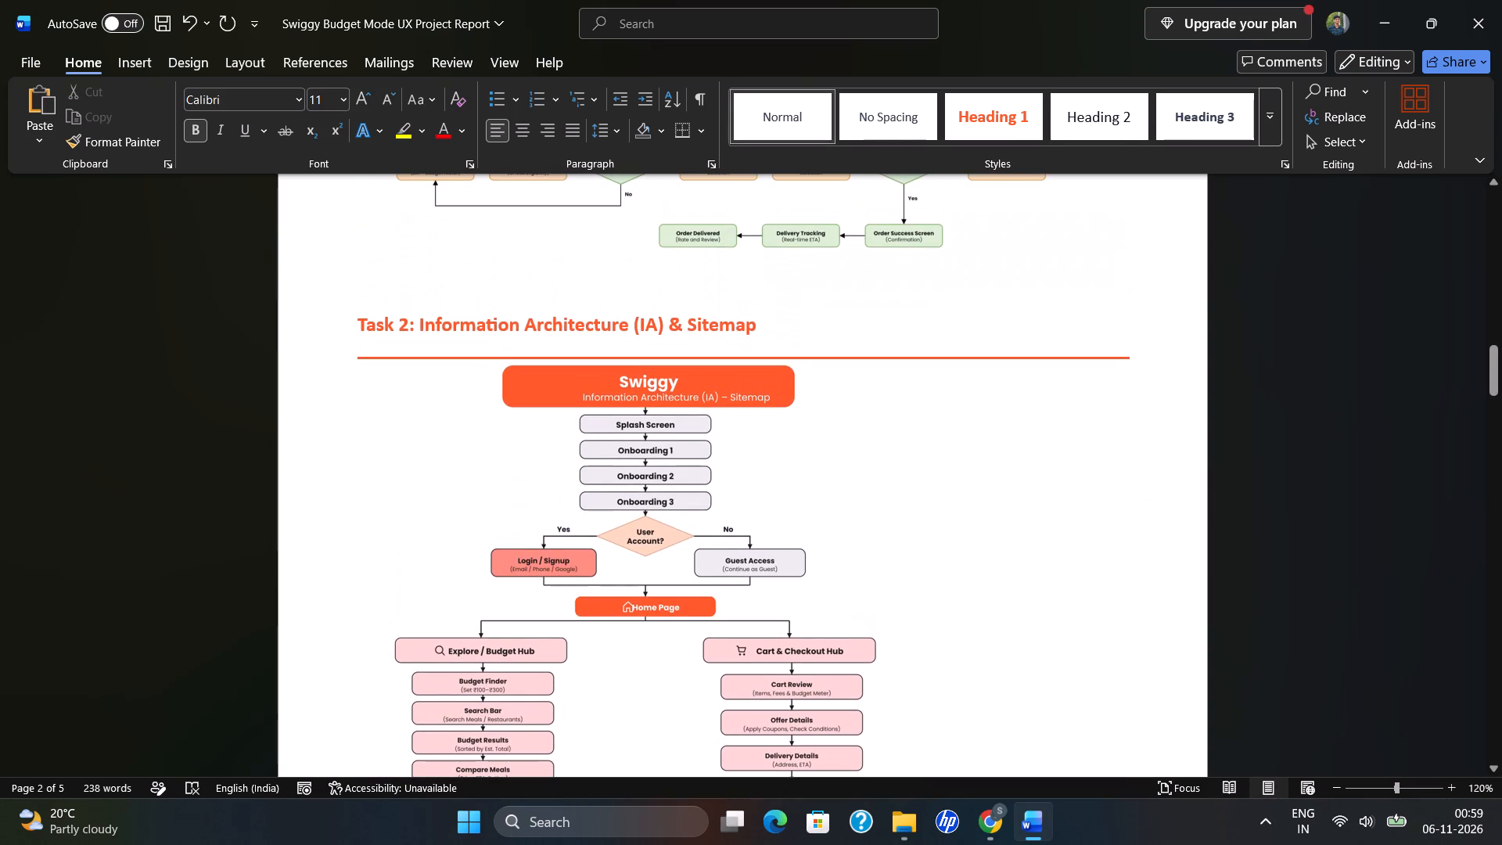
# Review the layout of the Task 1 user flow and Task 2 sitemap sections at 100% zoom.
pyautogui.keyDown('ctrl'); pyautogui.scroll(-2, 358, 369); pyautogui.keyUp('ctrl')
pyautogui.scroll(1, 358, 369)
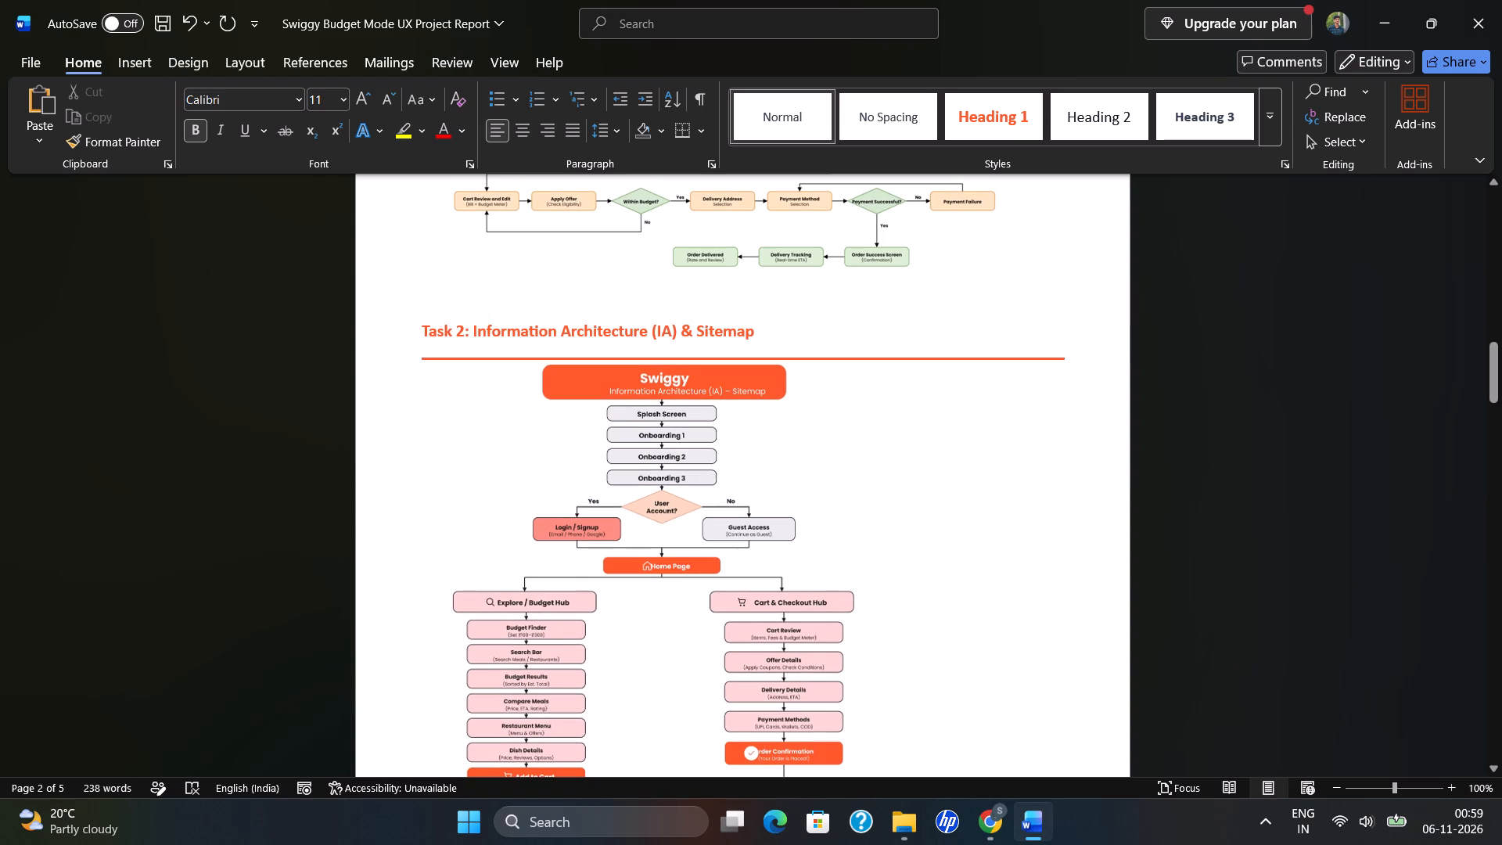
pyautogui.scroll(1, 358, 369)
pyautogui.scroll(-1, 393, 369)
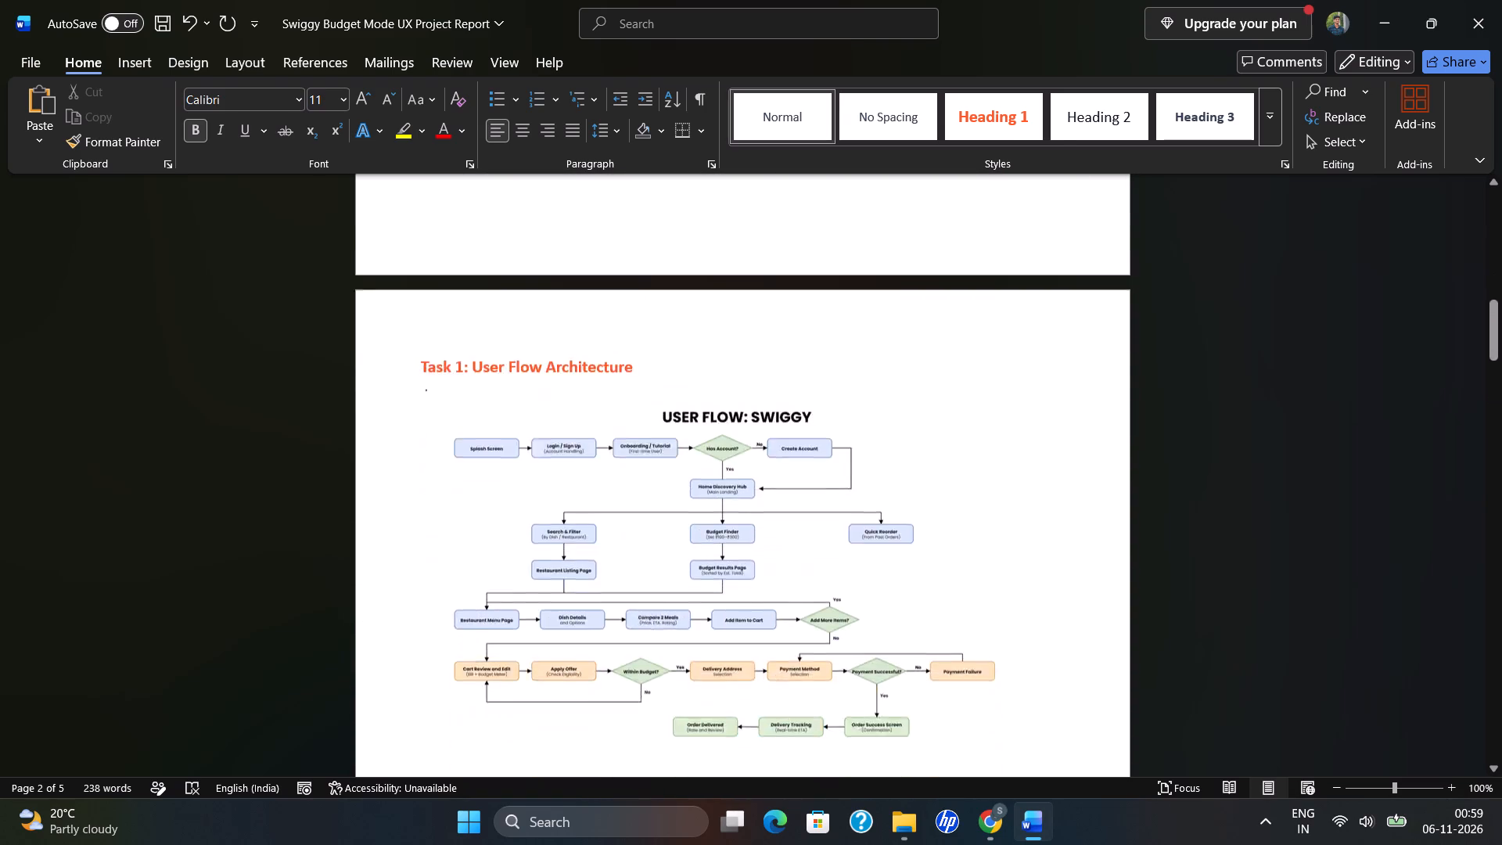
pyautogui.scroll(-2, 393, 369)
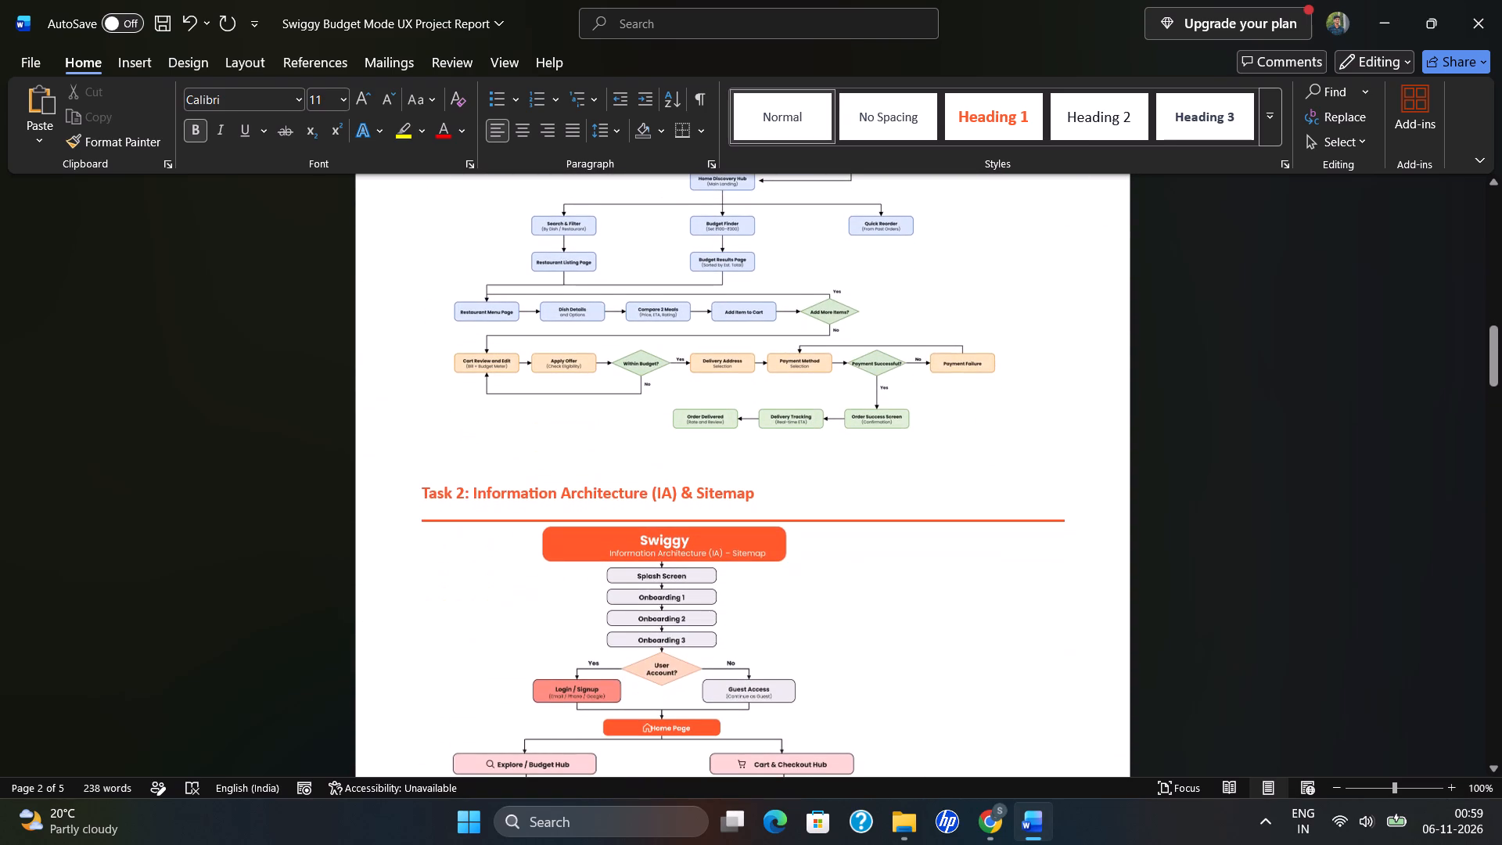
pyautogui.scroll(-3, 393, 369)
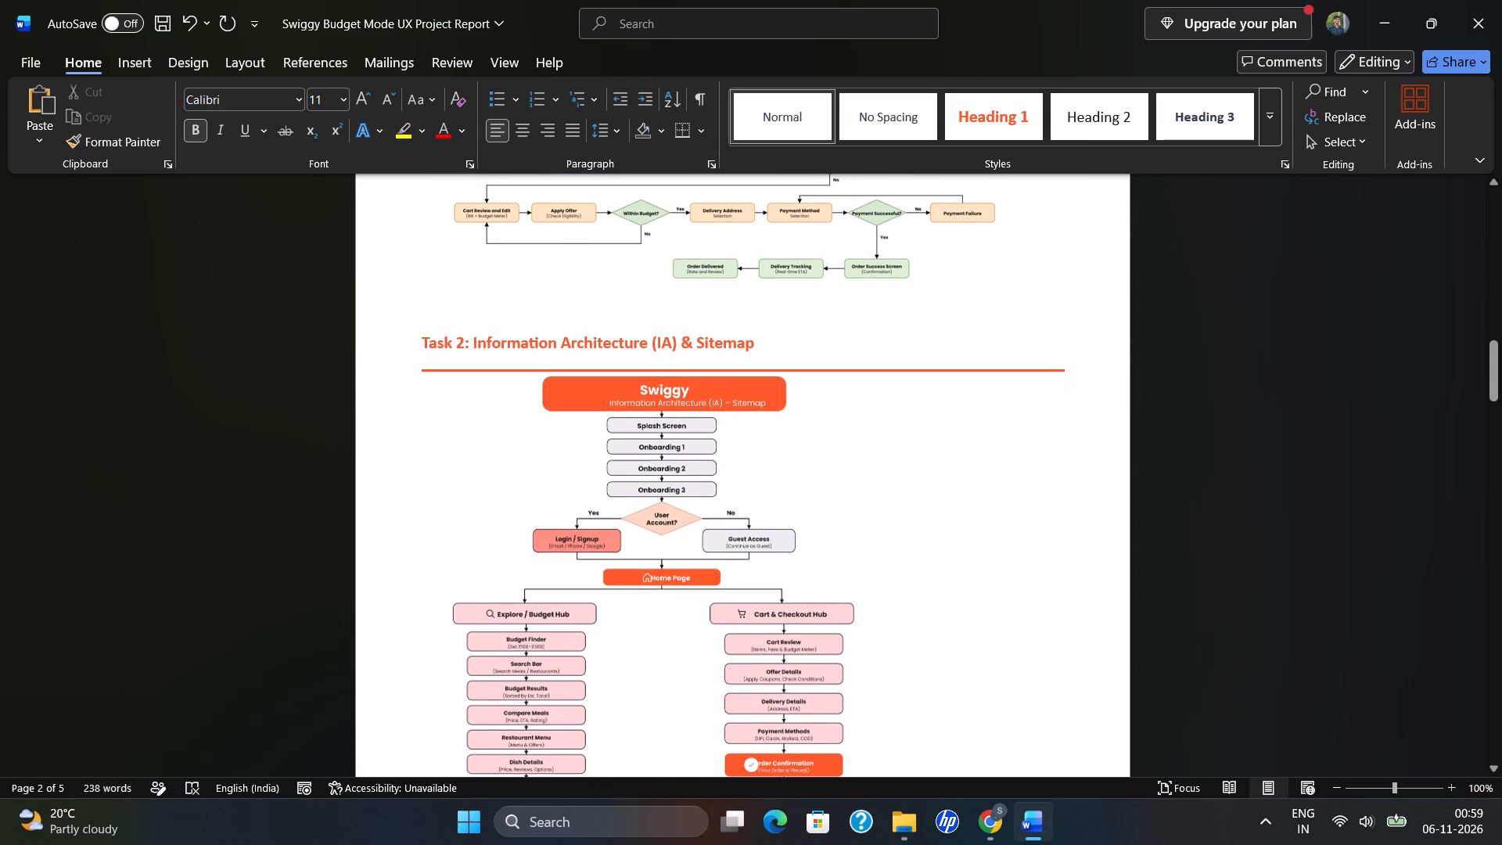
pyautogui.scroll(-1, 444, 371)
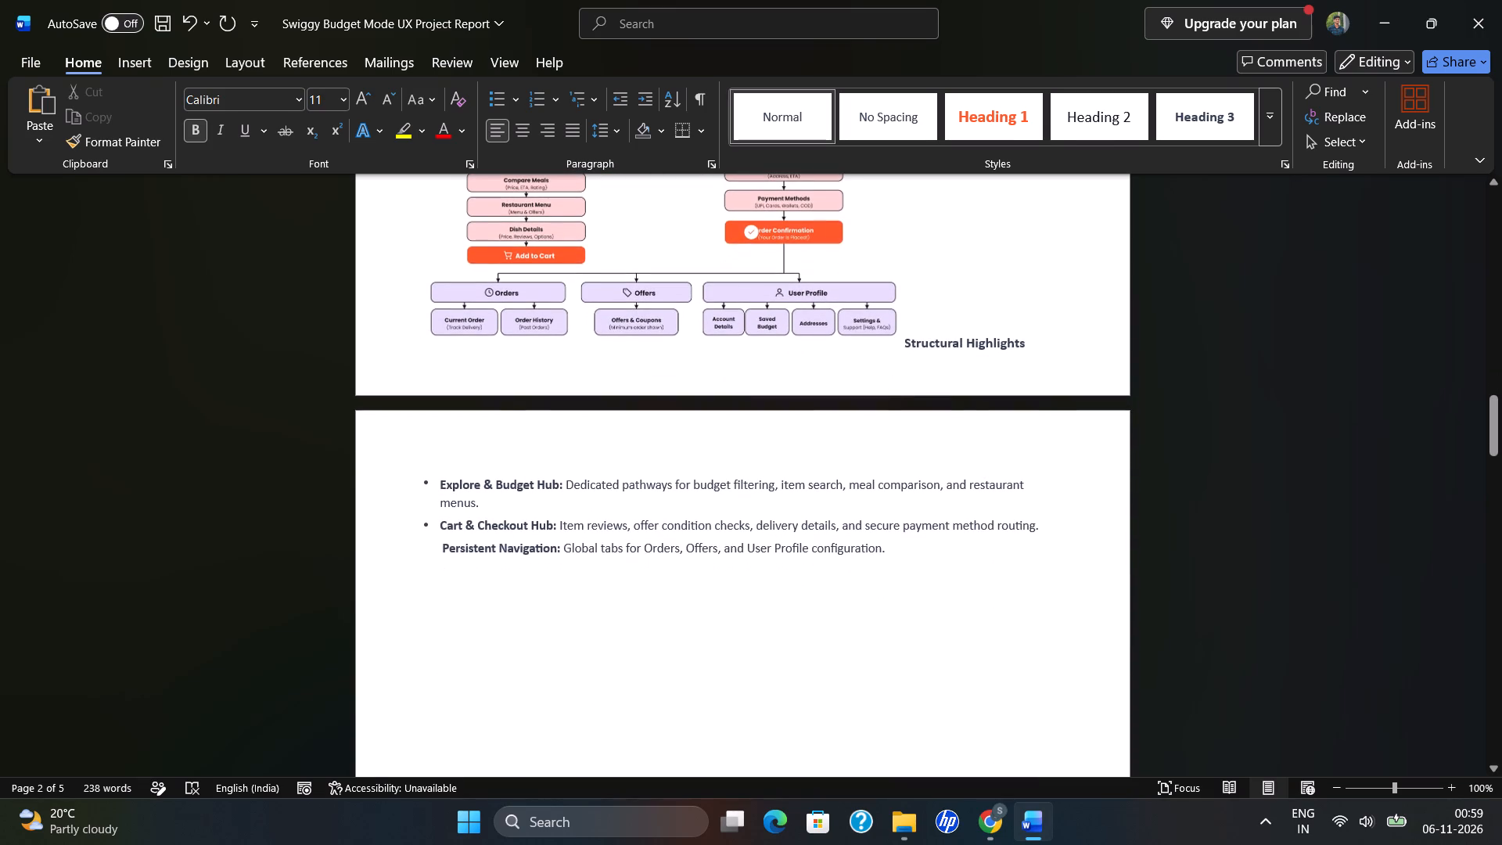
# Delete the Structural Highlights subheading beside the sitemap, along with its three items and the blank lines below them.
pyautogui.click(1038, 343)
pyautogui.press('BackSpace')
pyautogui.press('BackSpace')
pyautogui.press('BackSpace')
pyautogui.press('BackSpace')
pyautogui.press('BackSpace')
pyautogui.press('BackSpace')
pyautogui.press('BackSpace')
pyautogui.press('BackSpace')
pyautogui.press('BackSpace')
pyautogui.press('BackSpace')
pyautogui.press('BackSpace')
pyautogui.press('BackSpace')
pyautogui.press('BackSpace')
pyautogui.press('BackSpace')
pyautogui.press('BackSpace')
pyautogui.press('BackSpace')
pyautogui.press('BackSpace')
pyautogui.press('BackSpace')
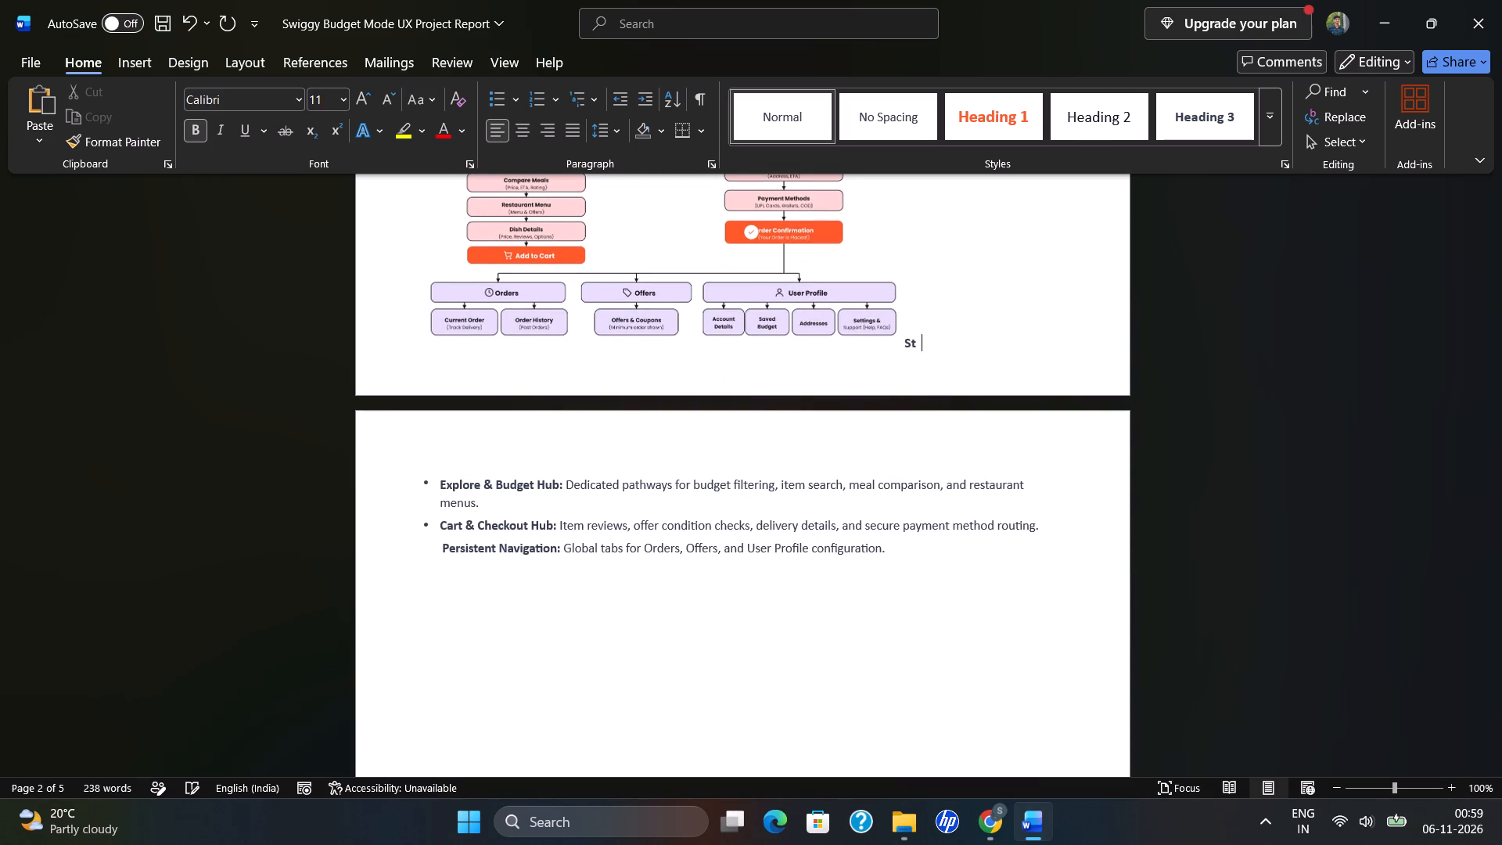
pyautogui.press('BackSpace')
pyautogui.press('BackSpace')
pyautogui.press('BackSpace')
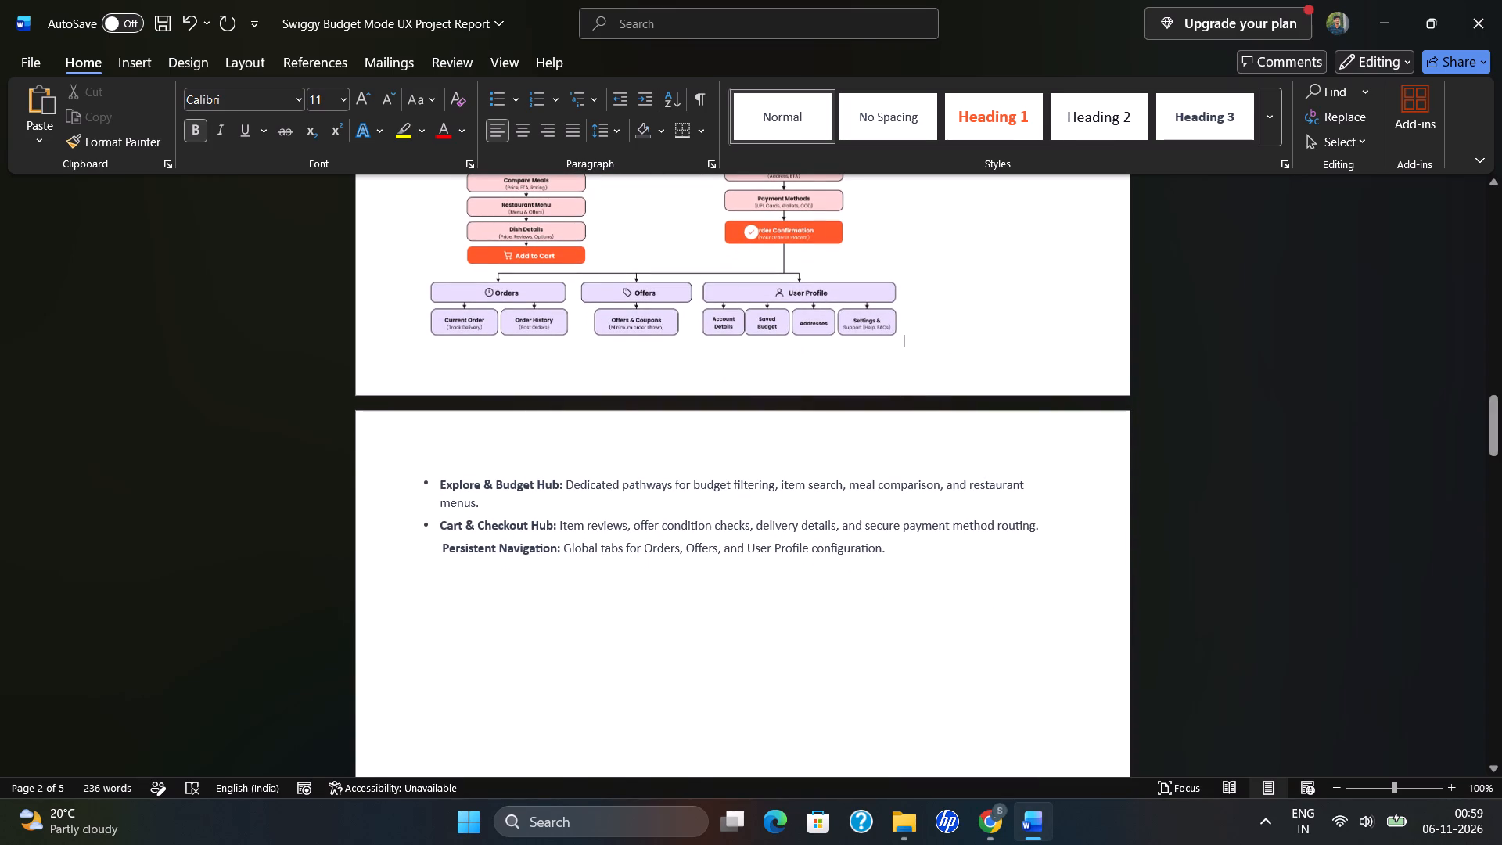
pyautogui.moveTo(948, 577); pyautogui.dragTo(416, 481)
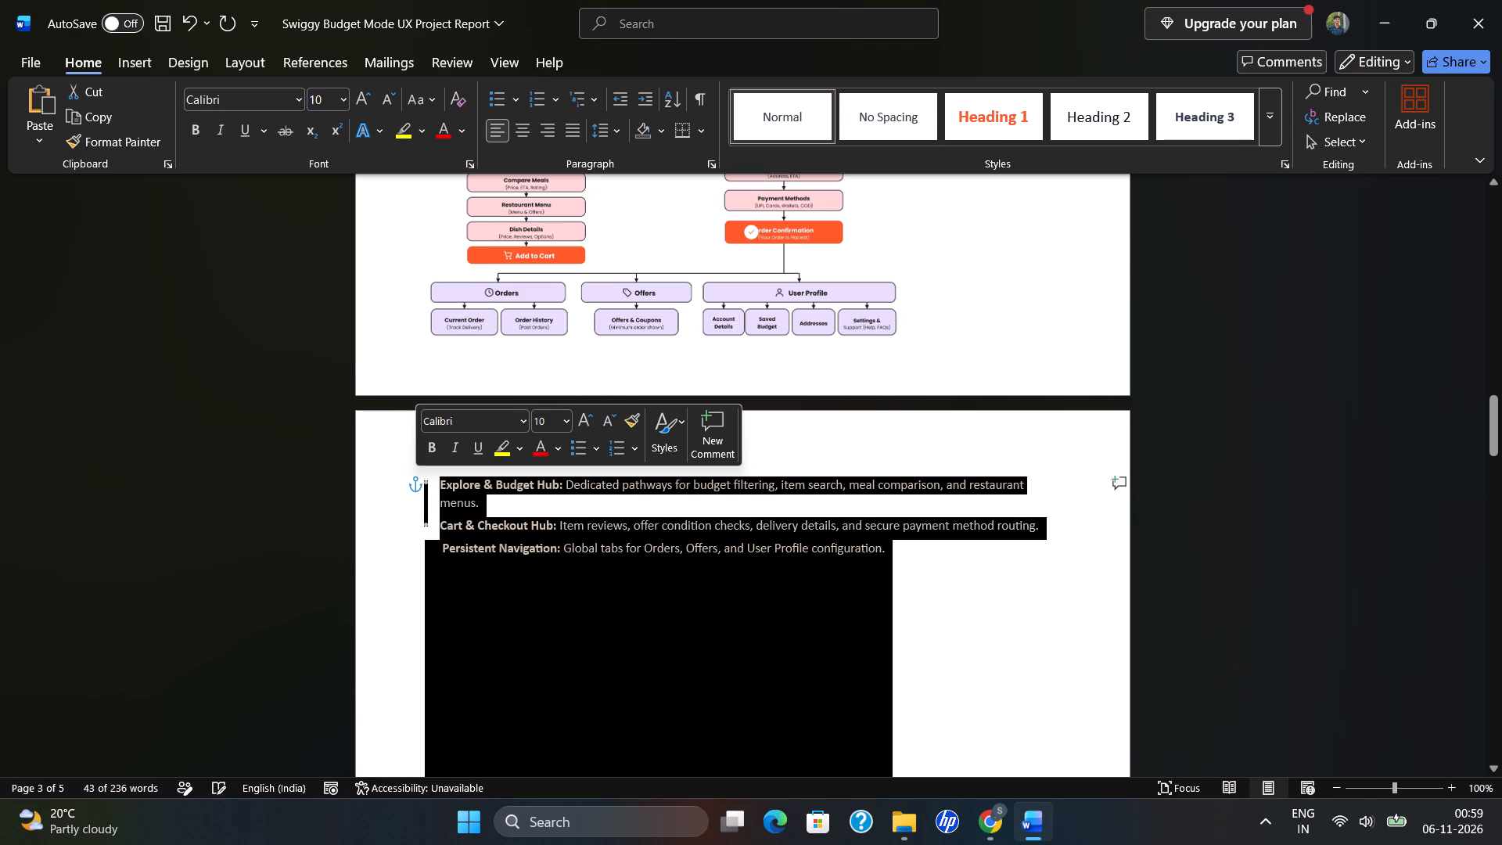
pyautogui.press('BackSpace')
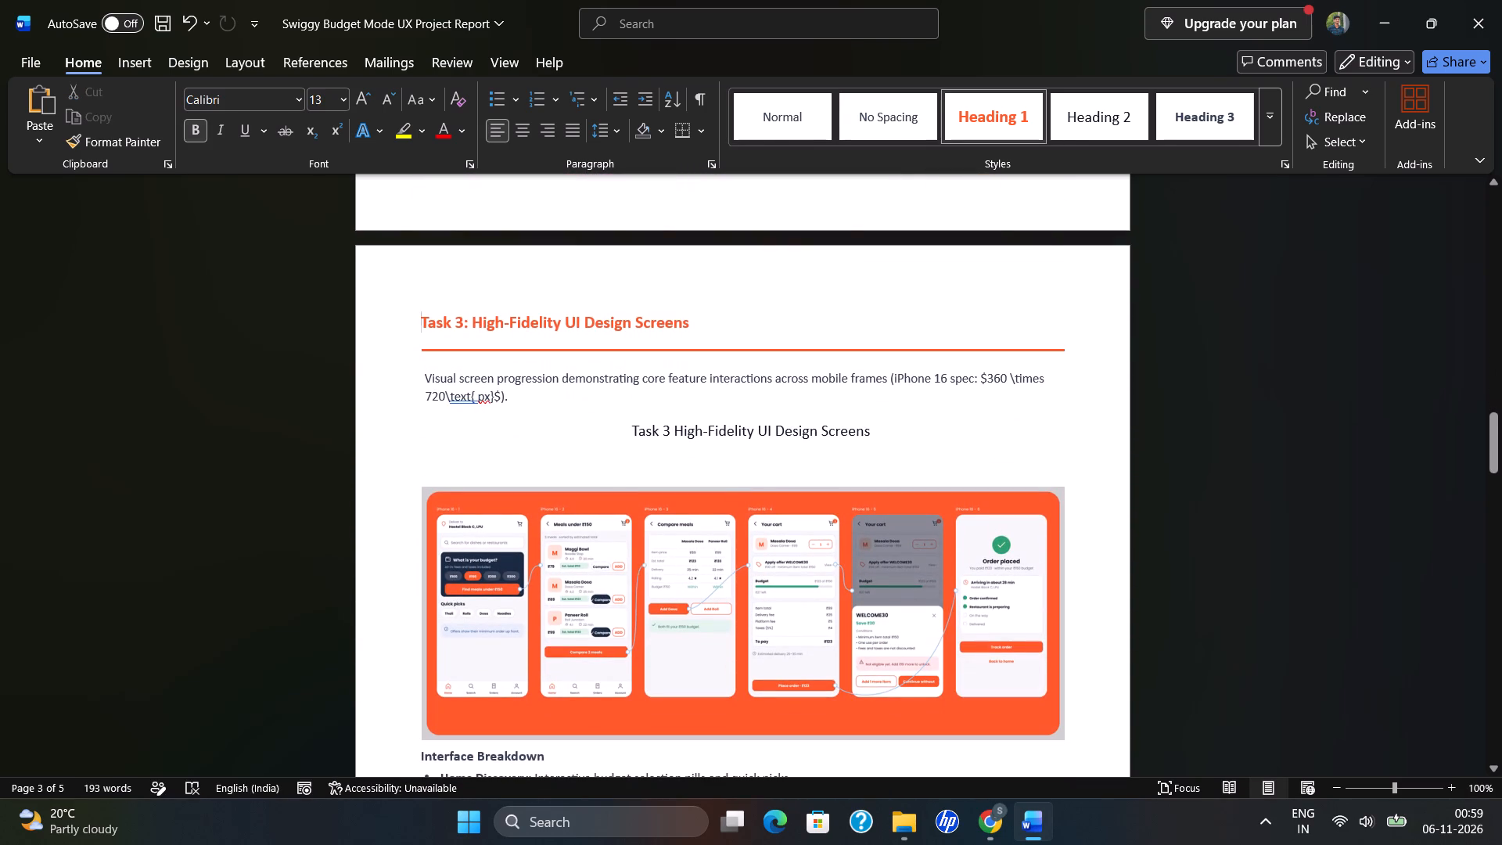
# Delete the visual screen progression paragraph and the centred Task 3 High-Fidelity UI Design Screens caption above the screens image.
pyautogui.moveTo(893, 432); pyautogui.dragTo(422, 375)
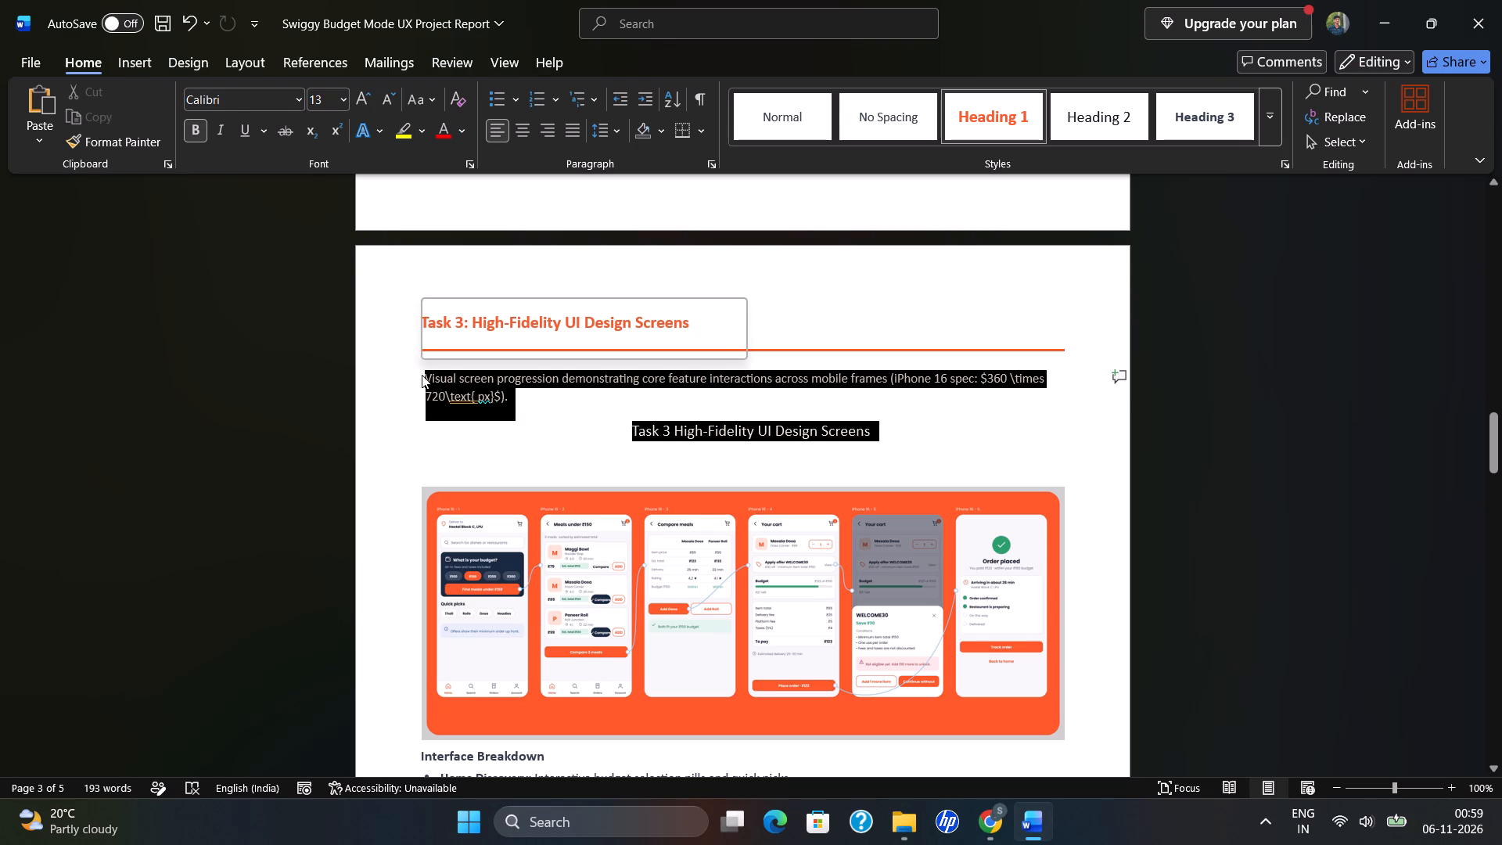
pyautogui.press('BackSpace')
# Delete the Interface Breakdown subheading and its three bullet items below the Task 3 screens image.
pyautogui.scroll(-1, 422, 375)
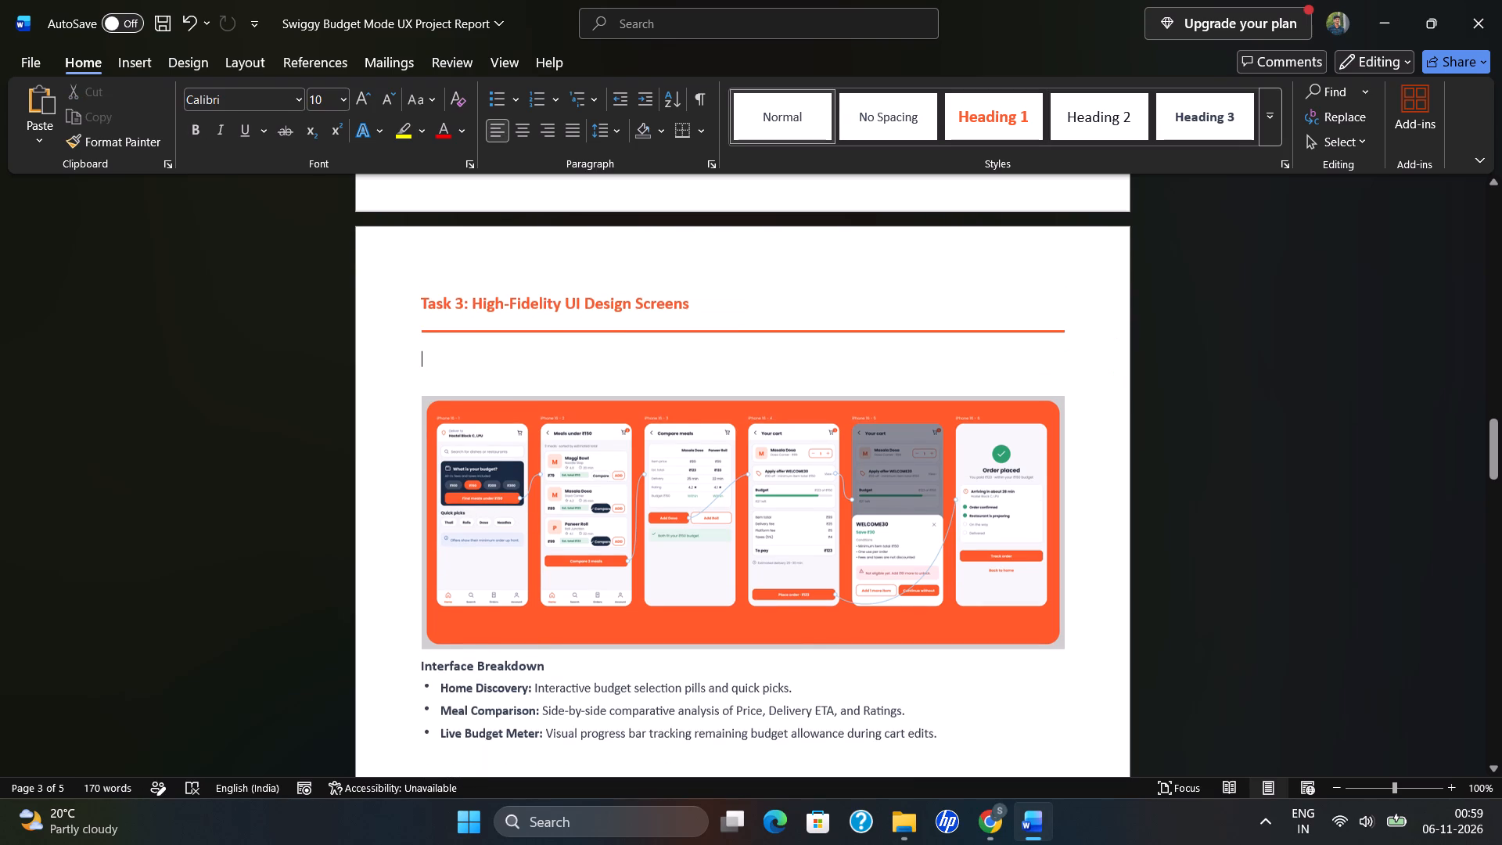
pyautogui.scroll(-1, 422, 375)
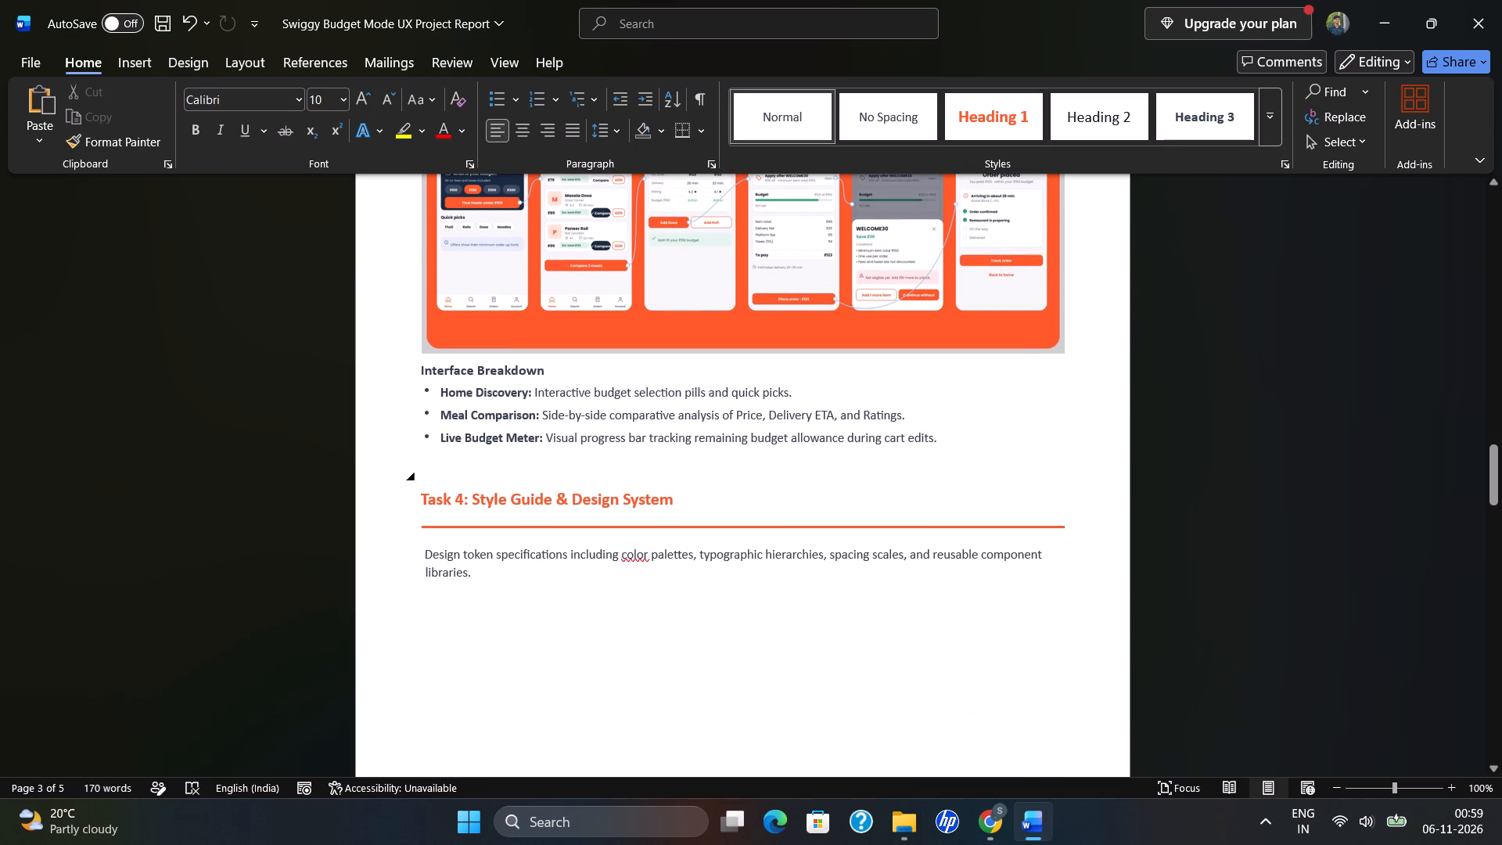
pyautogui.moveTo(973, 434); pyautogui.dragTo(393, 384)
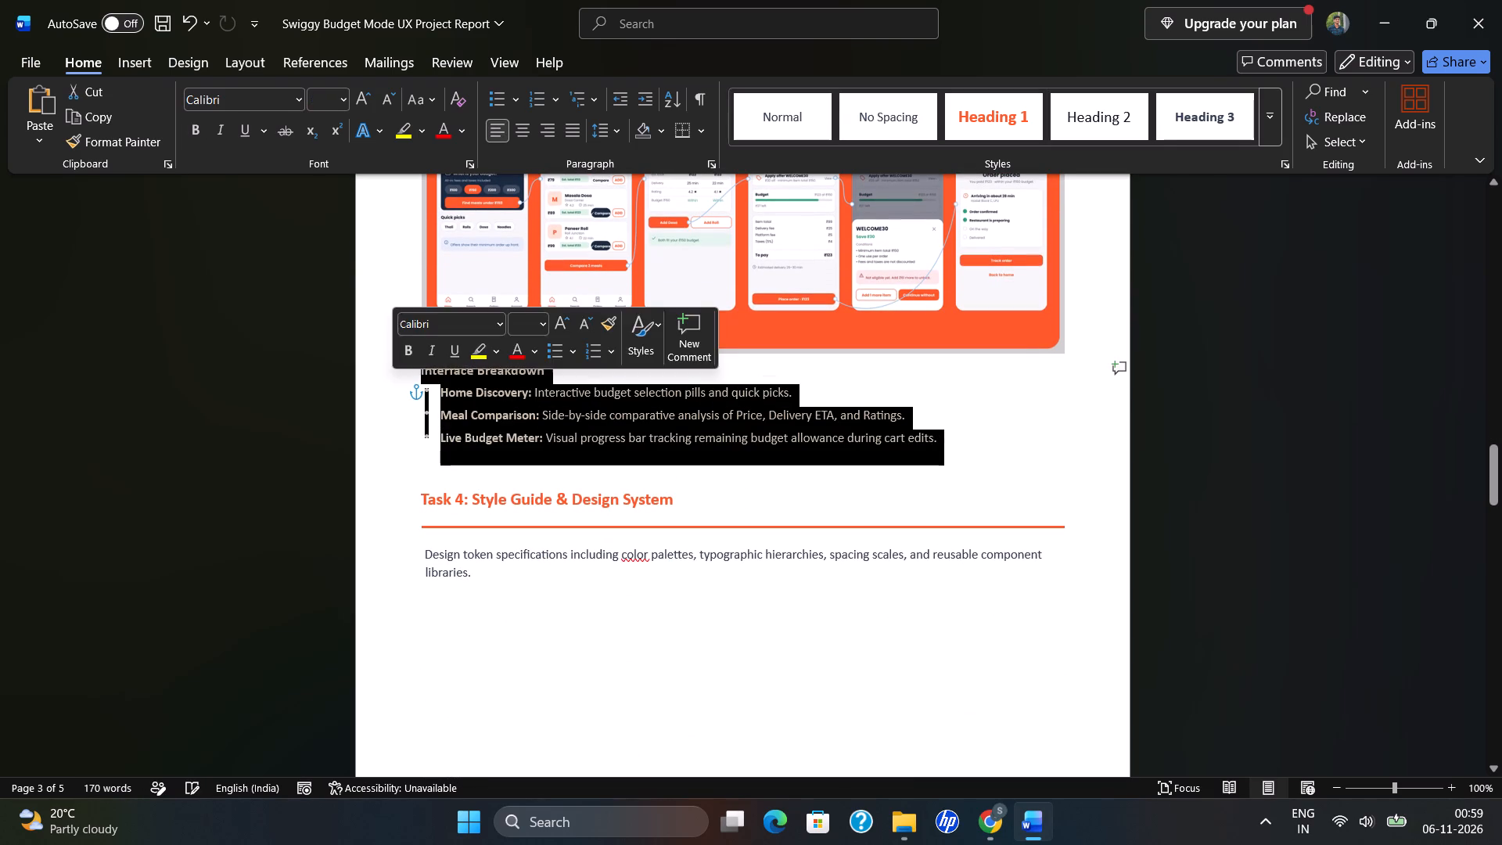
pyautogui.press('BackSpace')
# Delete the design token specifications paragraph under the Task 4: Style Guide & Design System heading.
pyautogui.moveTo(485, 476); pyautogui.dragTo(419, 453)
pyautogui.press('BackSpace')
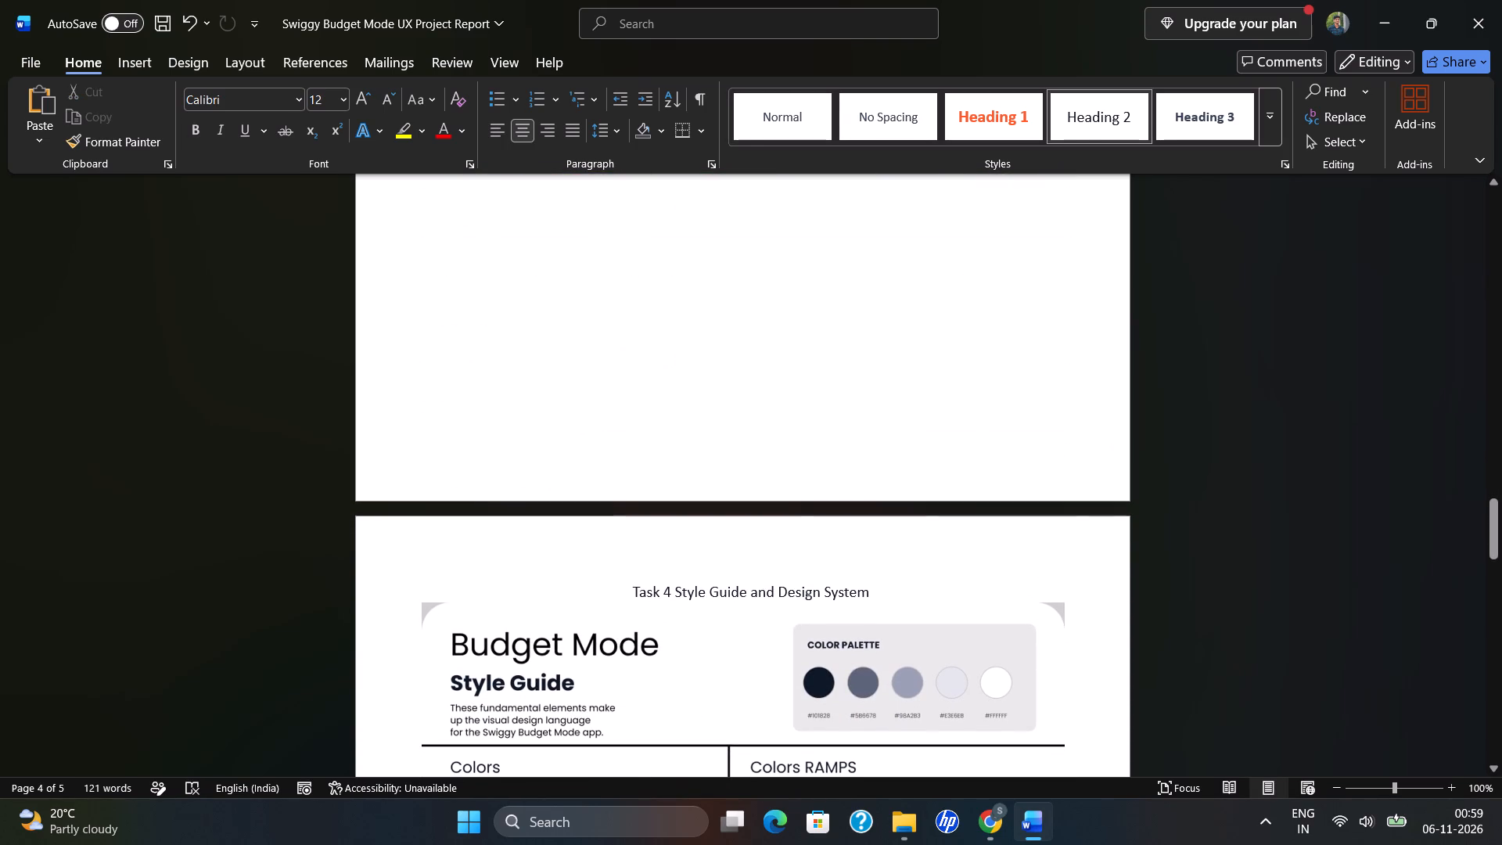
# Shrink the Budget Mode Style Guide image proportionally in the Task 4 section.
pyautogui.click(424, 614)
pyautogui.moveTo(424, 602); pyautogui.dragTo(703, 768)
# Pull the centred Task 4 Style Guide and Design System caption left and up, directly beneath the Task 4 heading rule.
pyautogui.scroll(1, 668, 639)
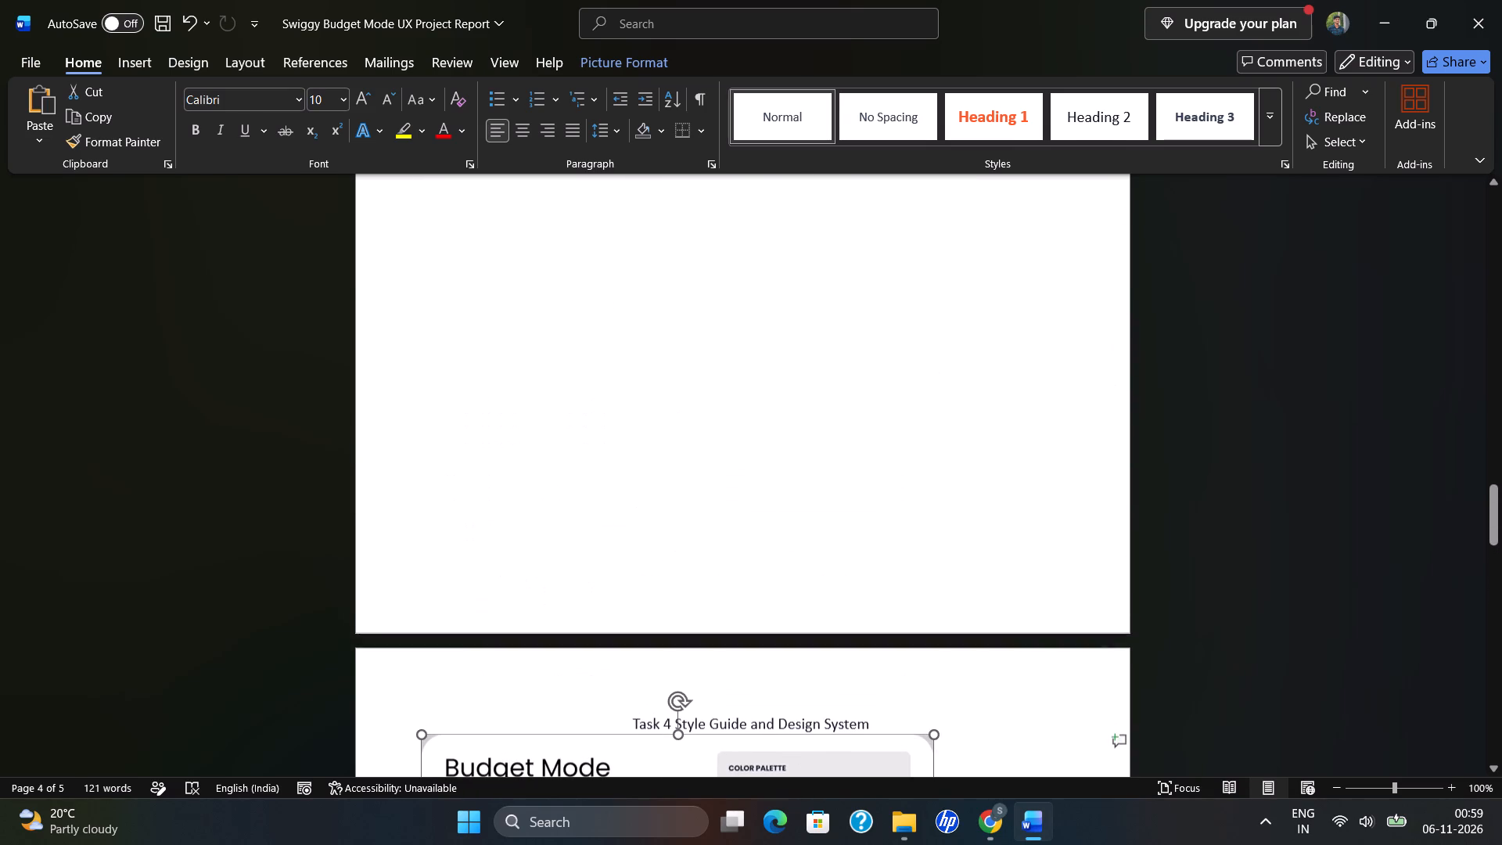
pyautogui.click(414, 717)
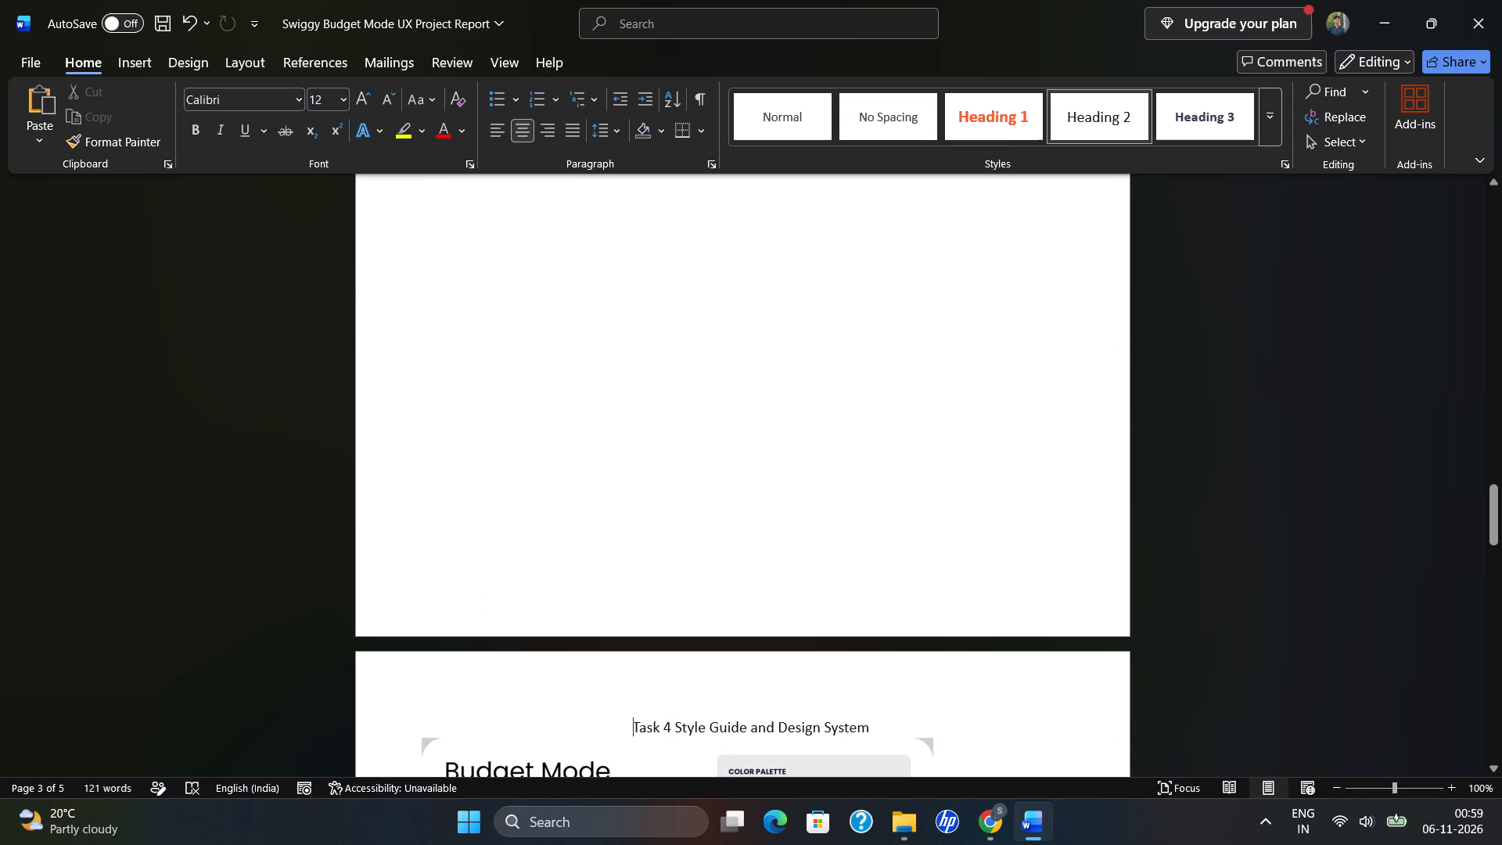
pyautogui.press('BackSpace')
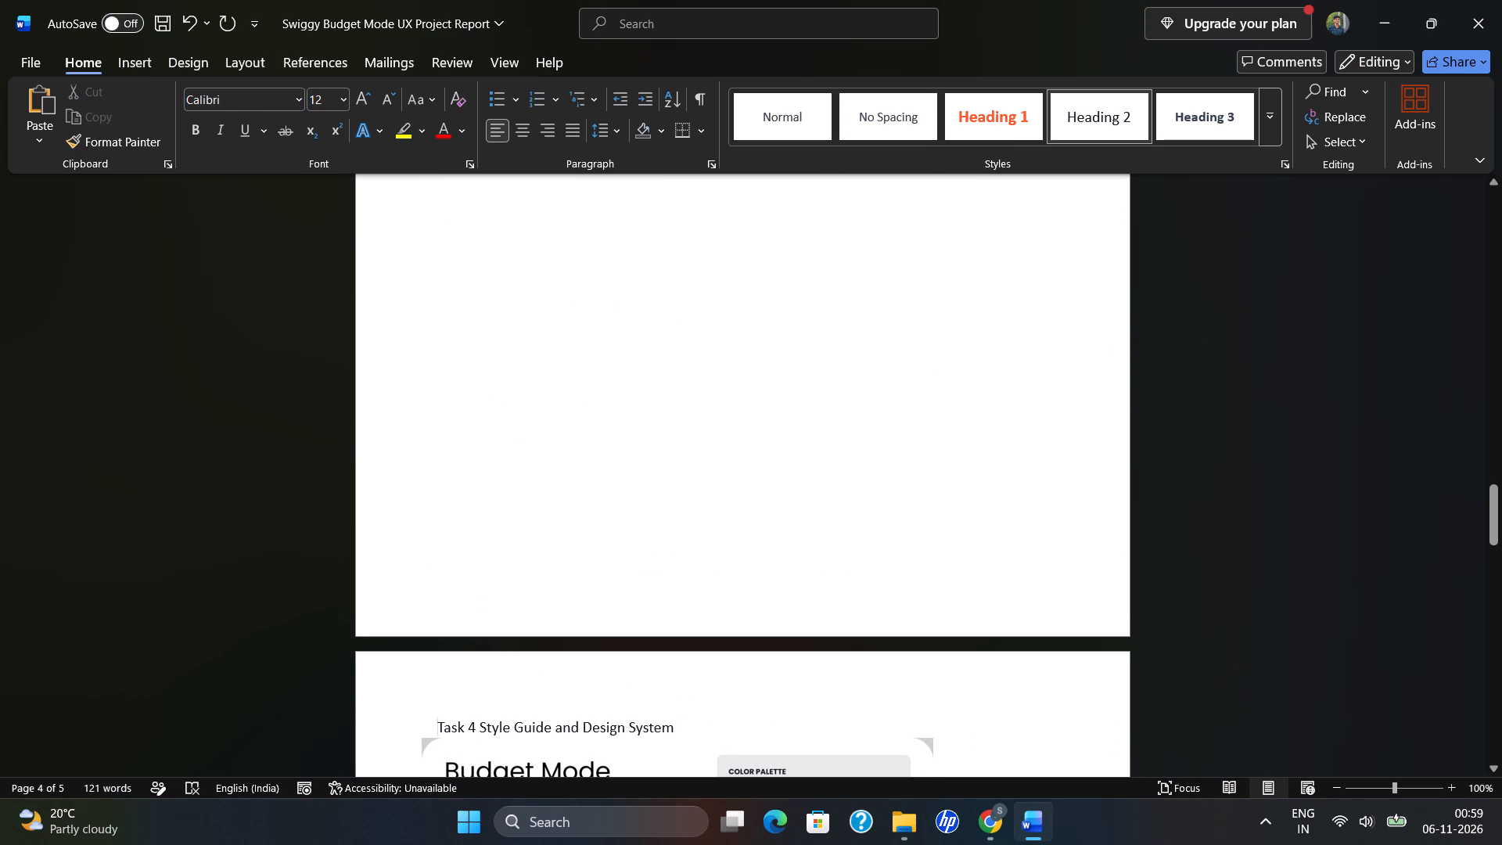
pyautogui.press('BackSpace')
pyautogui.press('BackSpace')
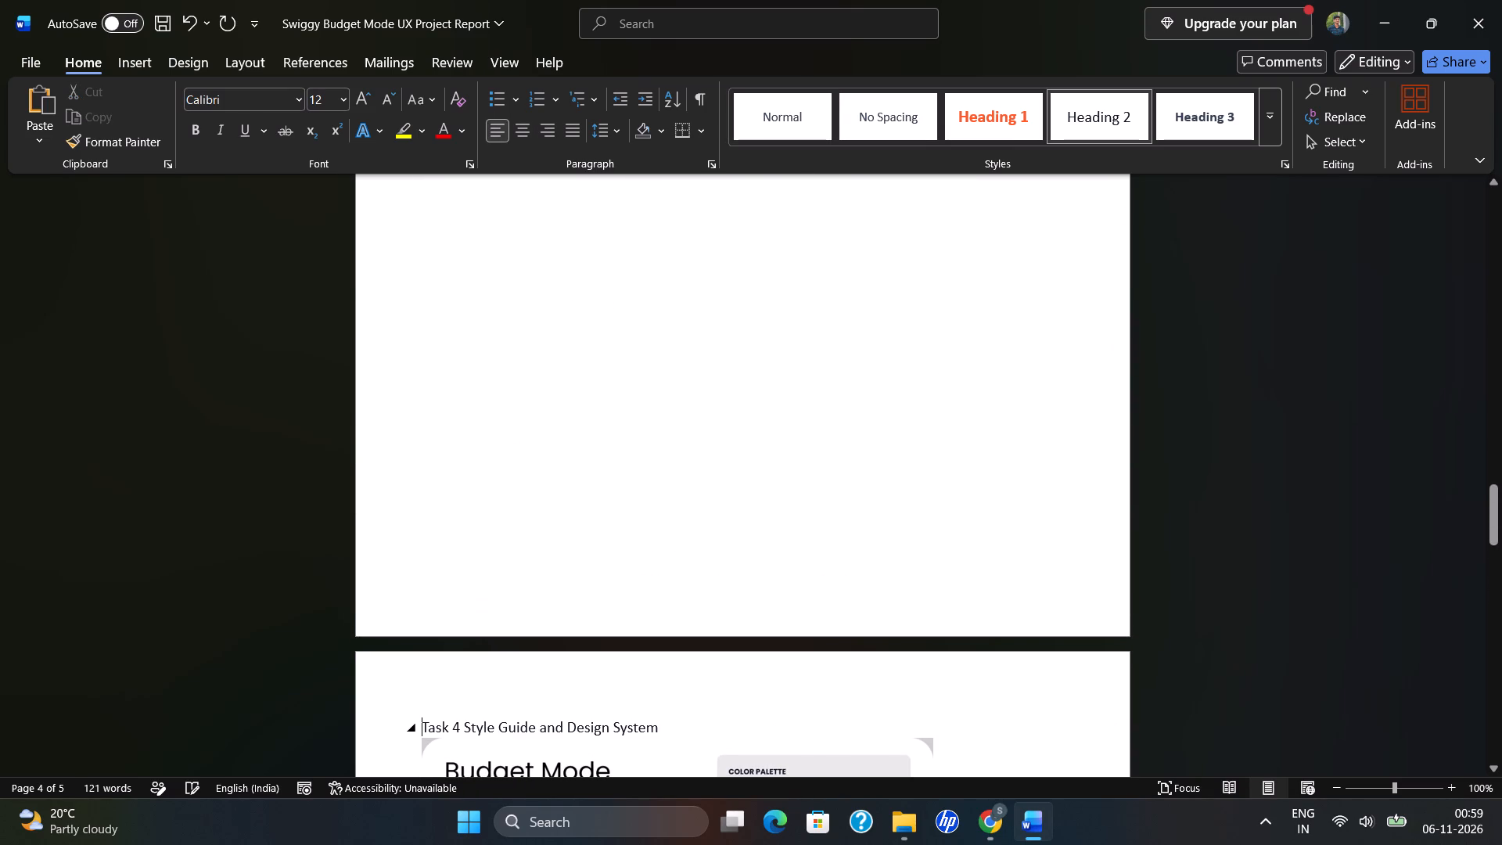
pyautogui.press('BackSpace')
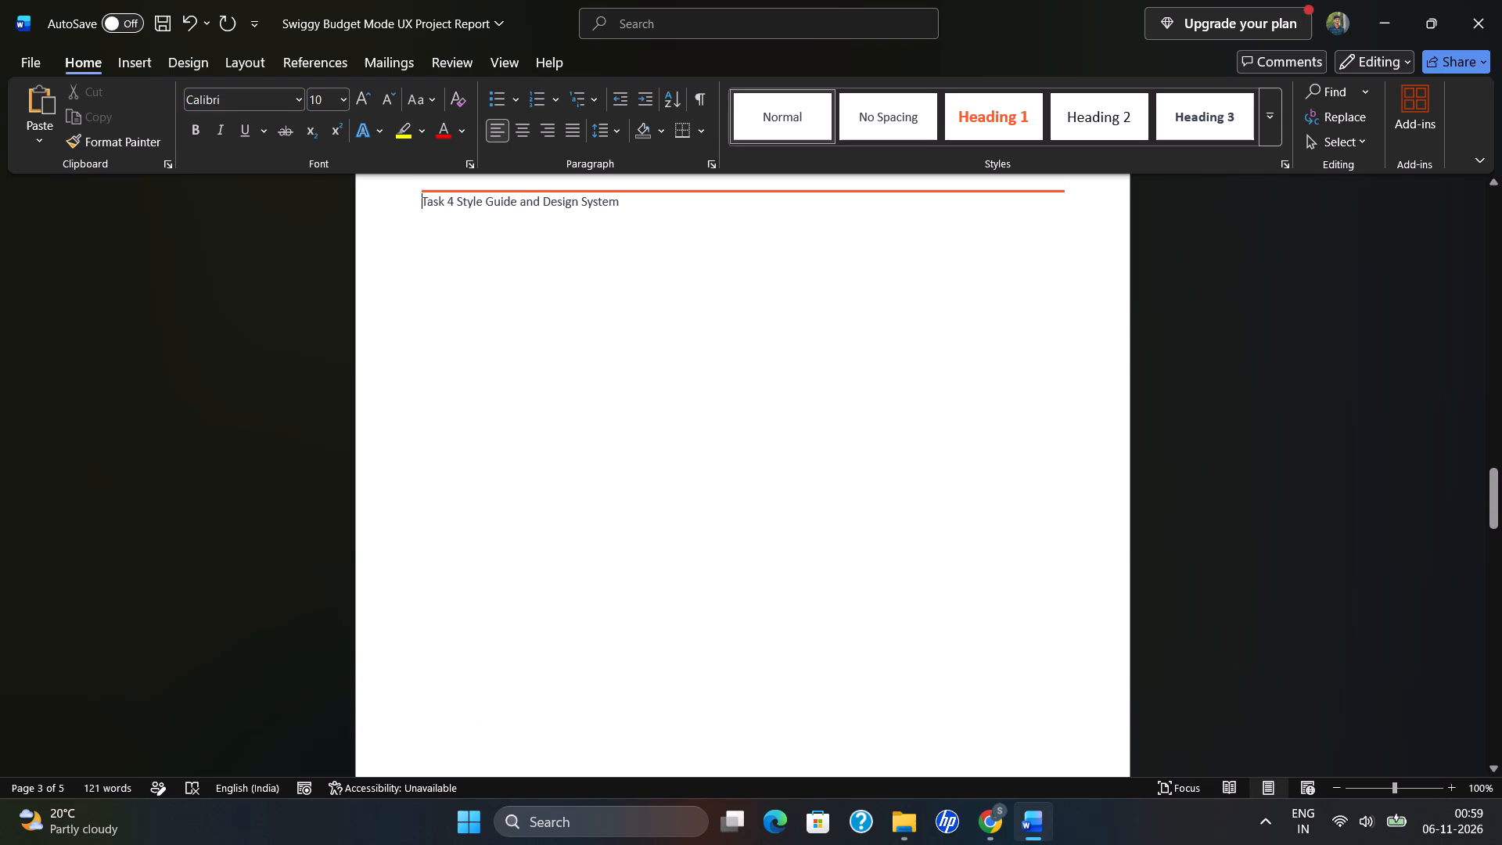
pyautogui.press('Down')
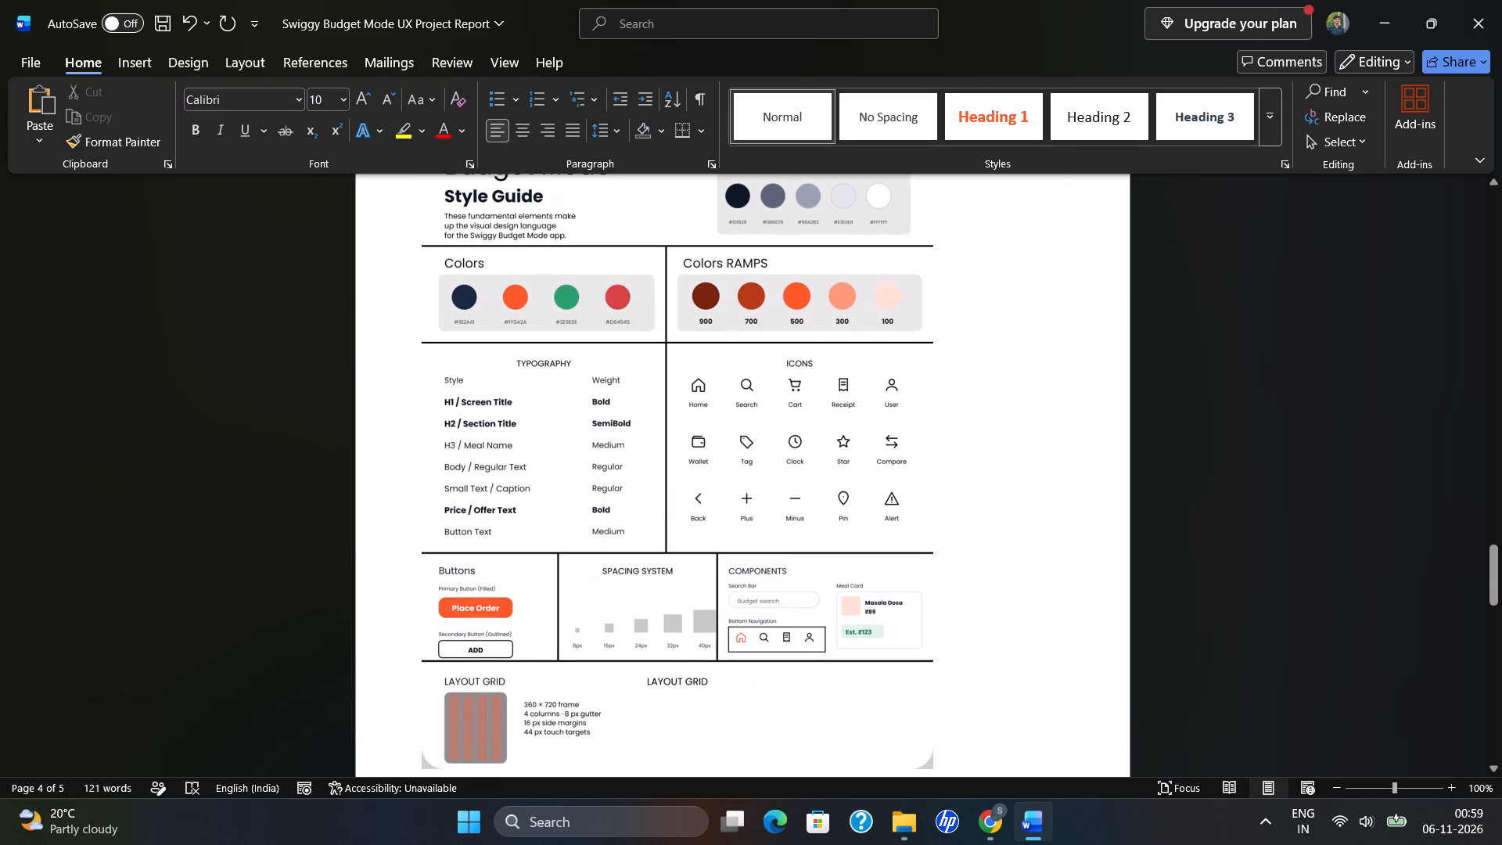
# Shrink the Budget Mode Style Guide image further, keeping its proportions.
pyautogui.click(691, 563)
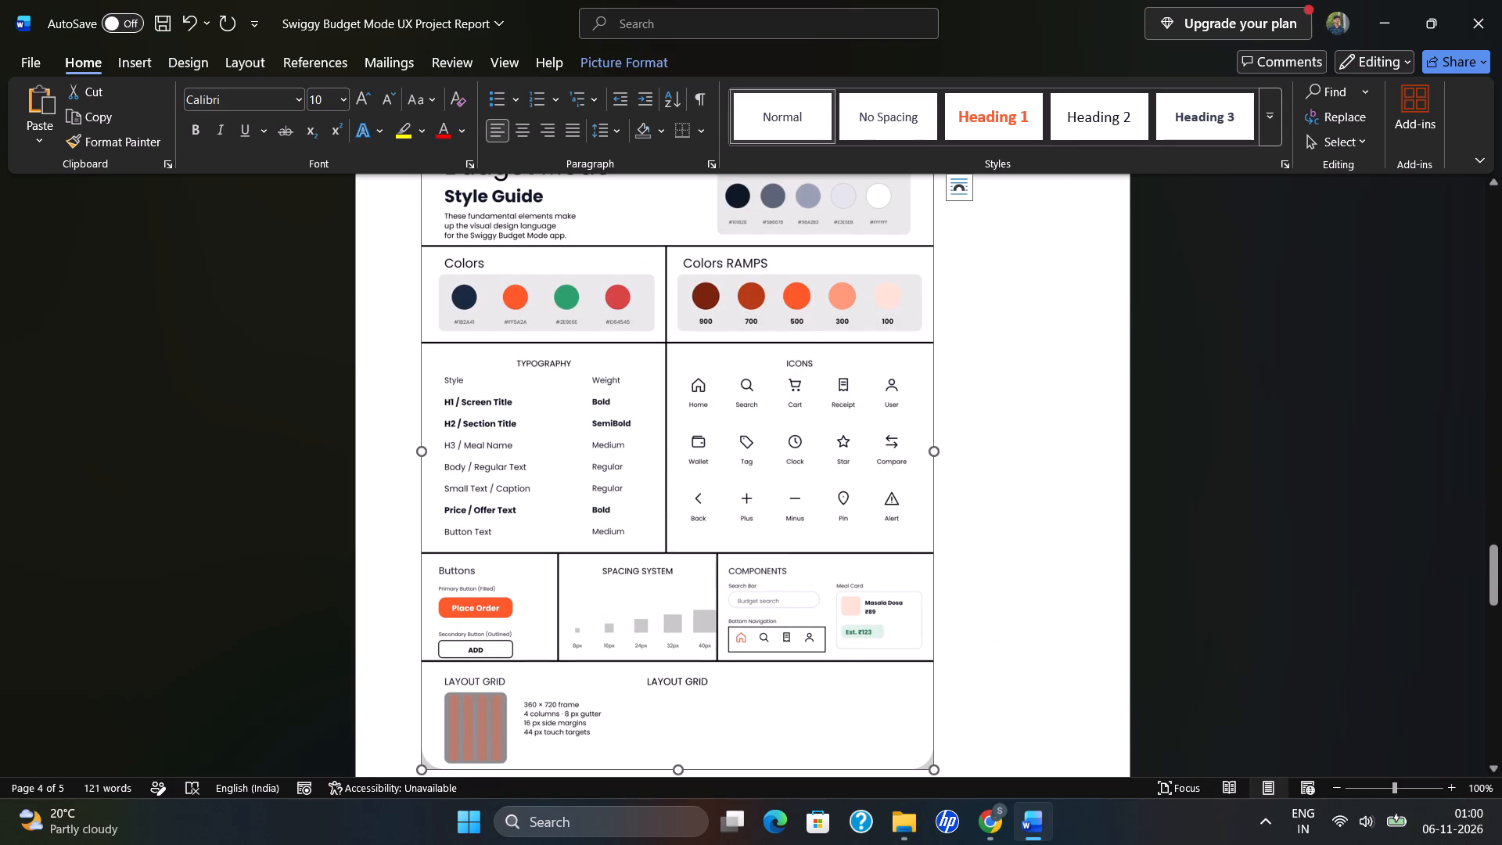
pyautogui.moveTo(934, 766); pyautogui.dragTo(828, 596)
# Delete the Task 4 Style Guide and Design System caption line between the Task 4 heading and the style guide image.
pyautogui.scroll(1, 828, 596)
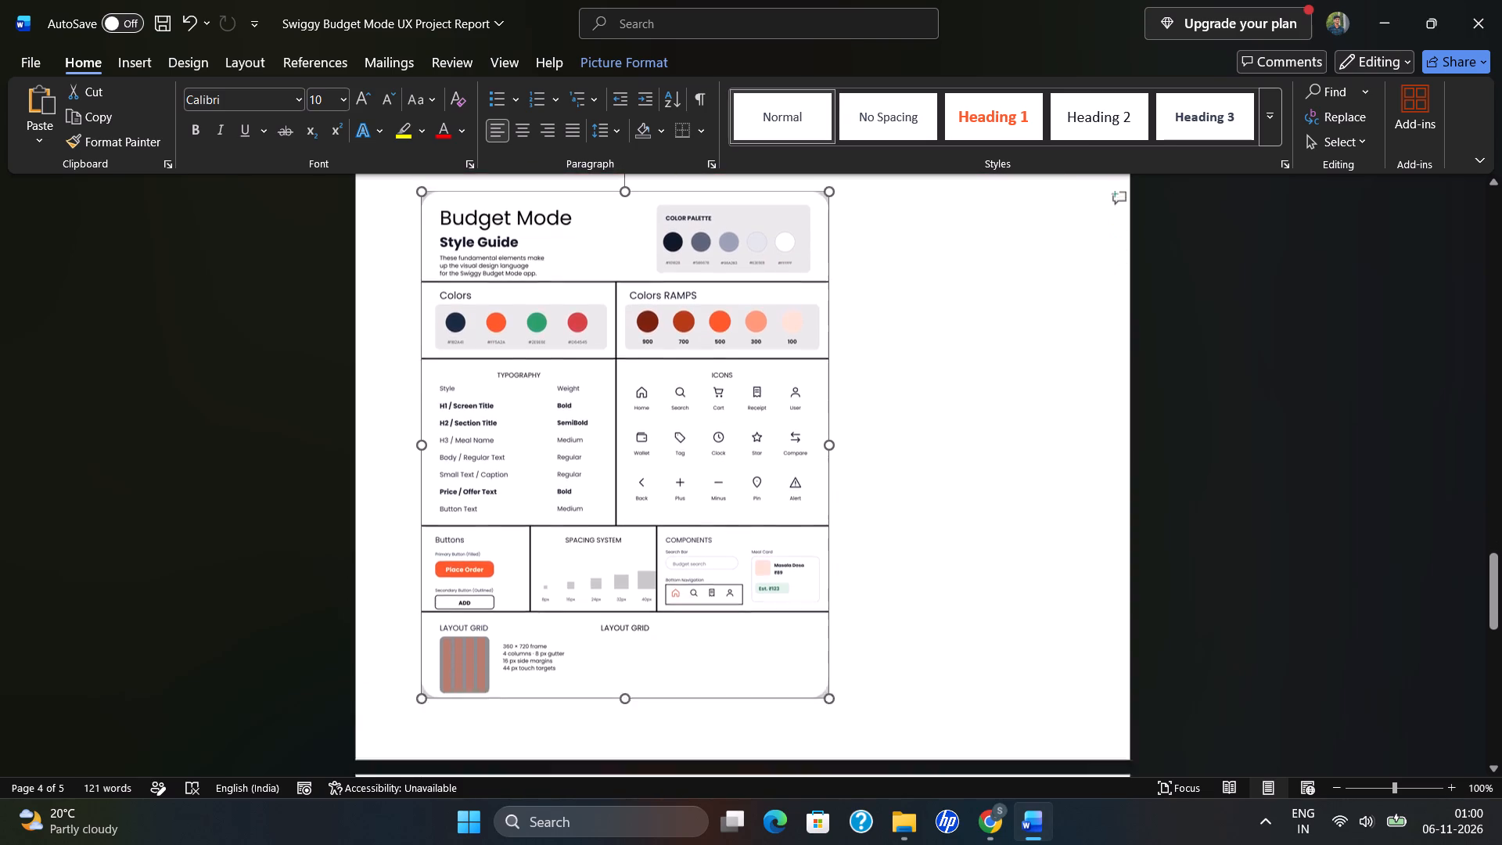
pyautogui.scroll(2, 828, 596)
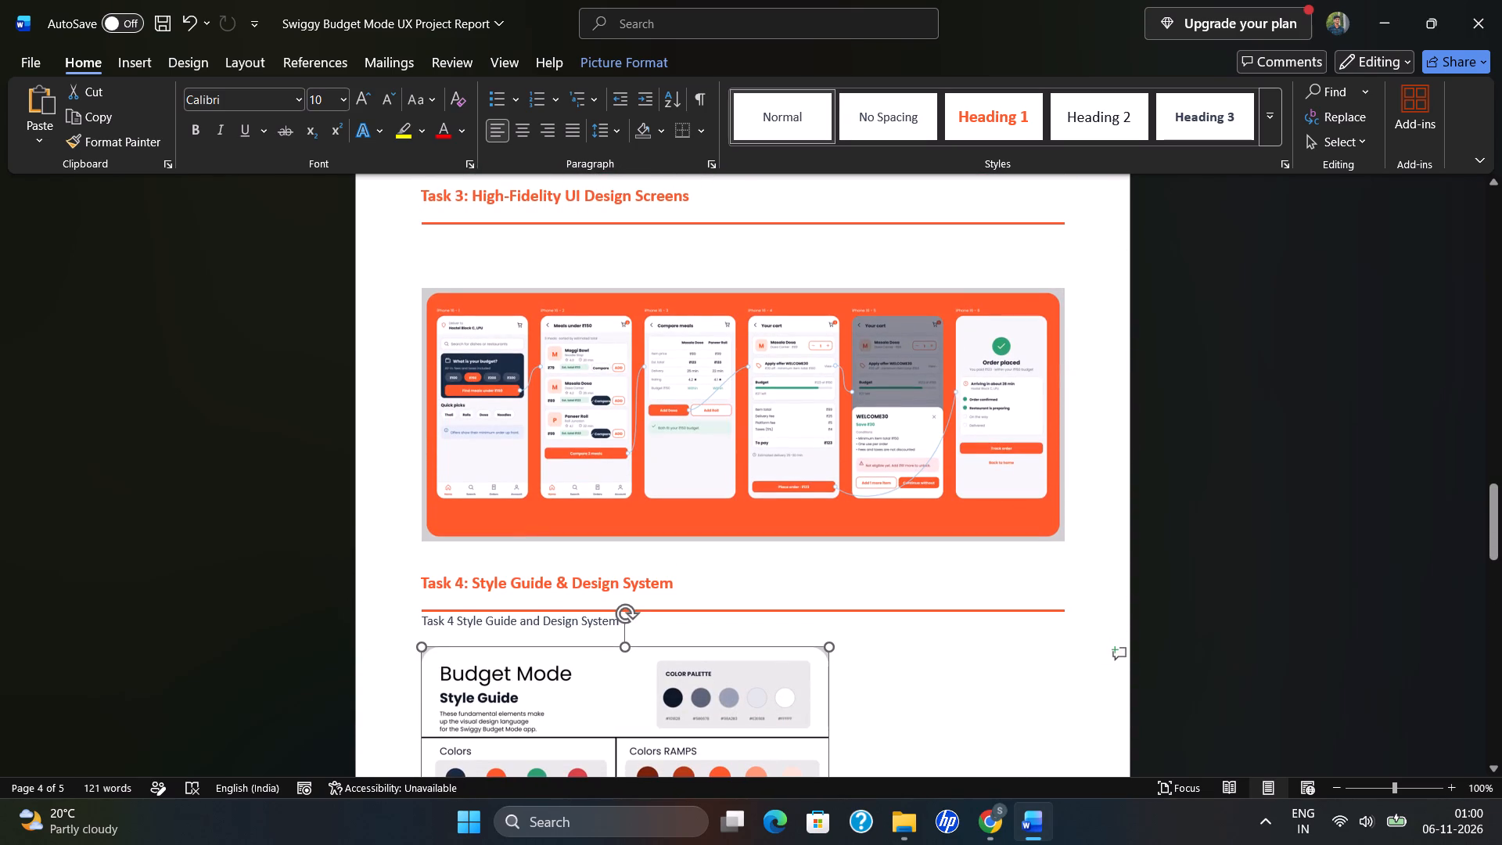
pyautogui.click(674, 617)
pyautogui.press('BackSpace')
pyautogui.press('BackSpace')
pyautogui.press('BackSpace')
pyautogui.press('BackSpace')
pyautogui.press('BackSpace')
pyautogui.press('BackSpace')
pyautogui.press('BackSpace')
pyautogui.press('BackSpace')
pyautogui.press('BackSpace')
pyautogui.press('BackSpace')
pyautogui.press('BackSpace')
pyautogui.press('BackSpace')
pyautogui.press('BackSpace')
pyautogui.press('BackSpace')
pyautogui.press('BackSpace')
pyautogui.press('BackSpace')
pyautogui.press('BackSpace')
pyautogui.press('BackSpace')
pyautogui.press('BackSpace')
pyautogui.press('BackSpace')
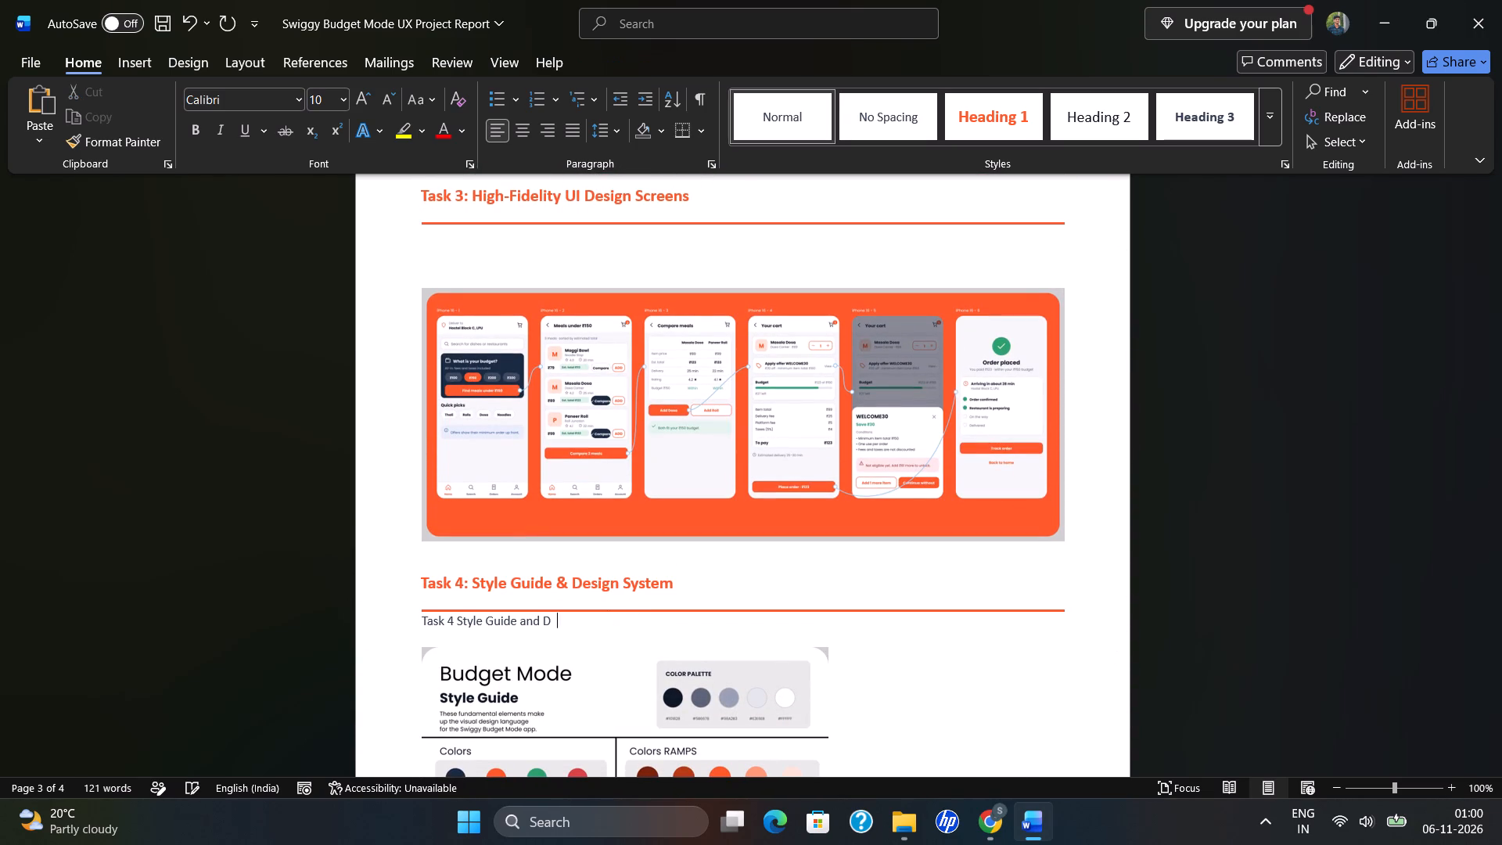
pyautogui.press('BackSpace')
pyautogui.press('BackSpace')
pyautogui.press('BackSpace')
pyautogui.press('BackSpace')
pyautogui.press('BackSpace')
pyautogui.press('BackSpace')
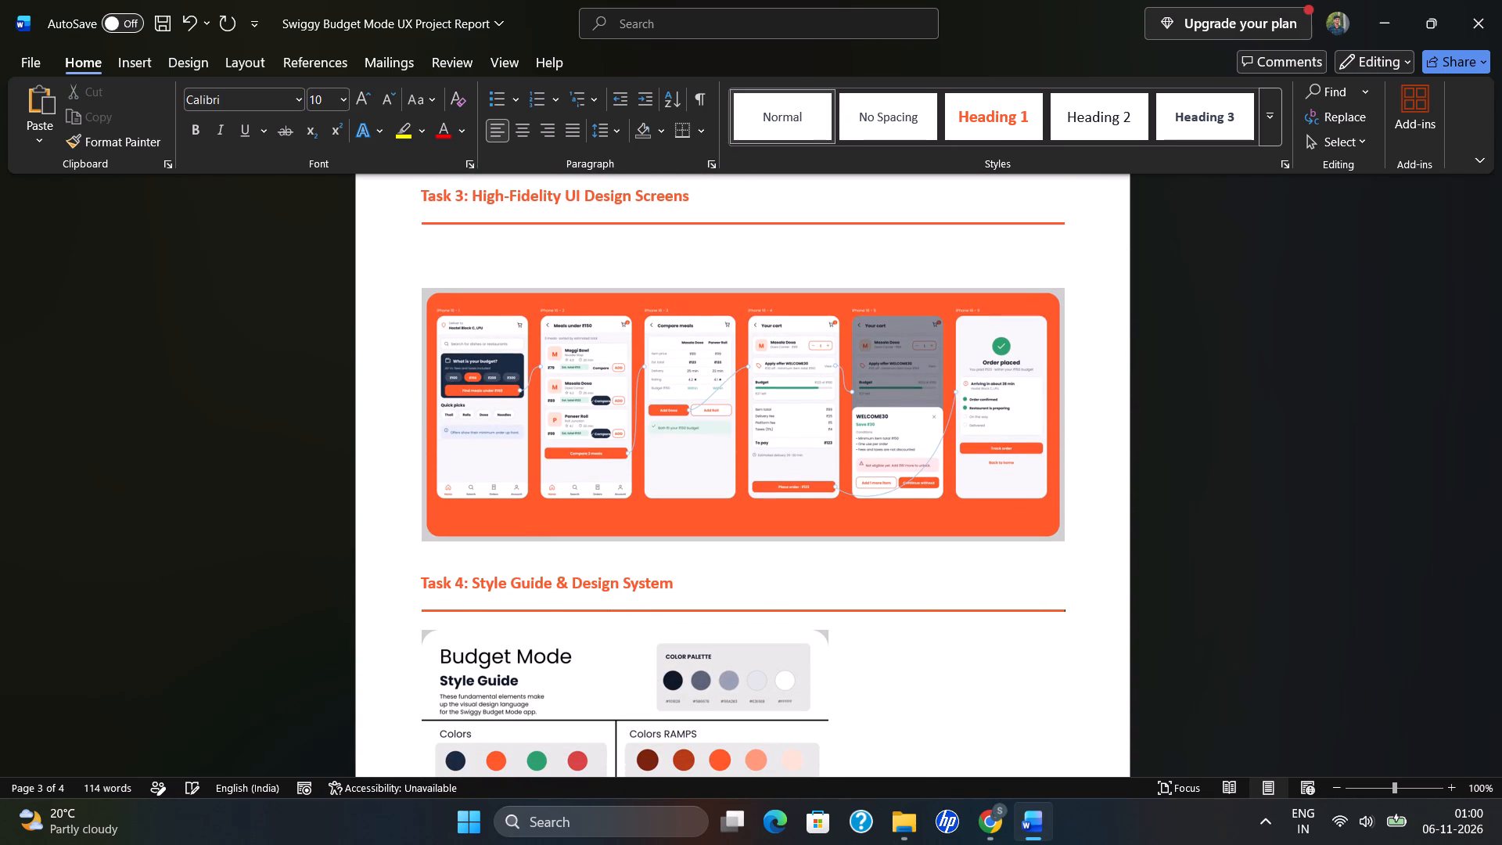
# Delete the Design Specifications Summary subheading with its Color Palette and Grid System bullets, keeping the Figma Workspace line.
pyautogui.scroll(-1, 674, 617)
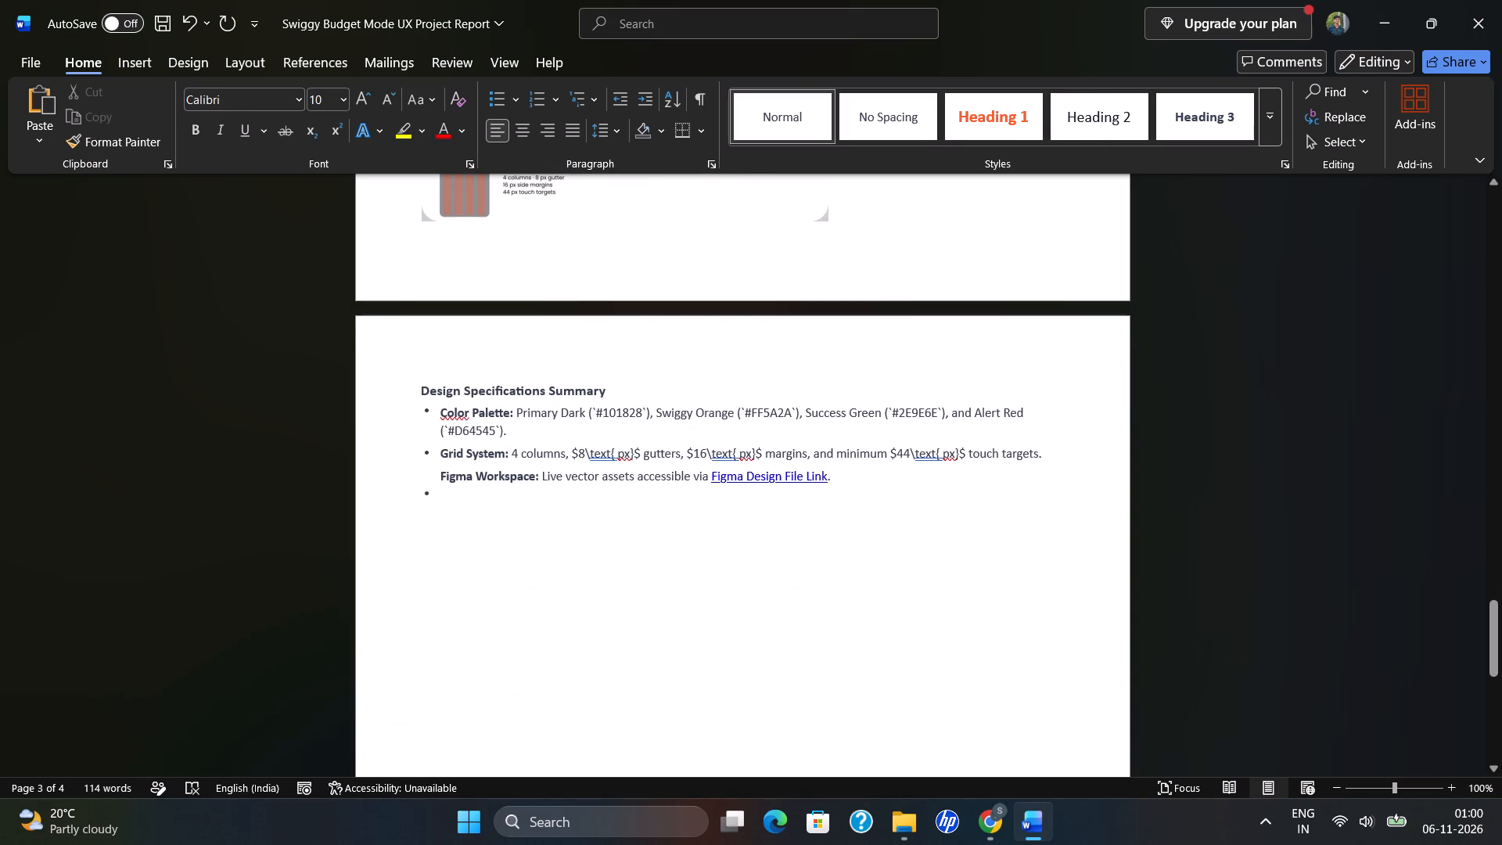
pyautogui.scroll(-1, 674, 617)
pyautogui.moveTo(1053, 466); pyautogui.dragTo(422, 394)
pyautogui.press('BackSpace')
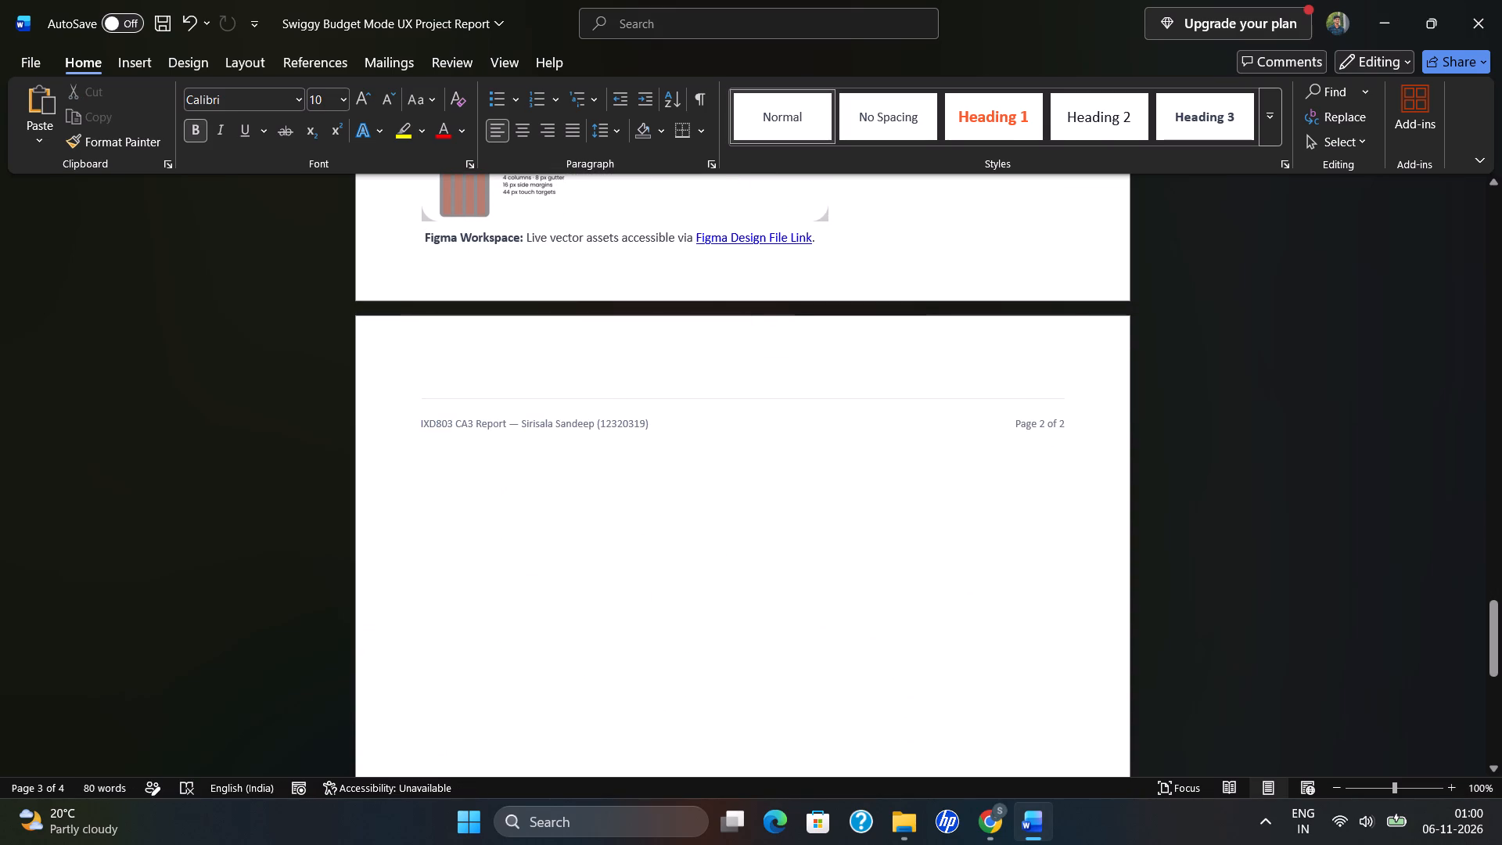
# Delete the divider, the IXD803 CA3 Report line and the Page 2 of 2 text from the last page.
pyautogui.moveTo(701, 432); pyautogui.dragTo(365, 358)
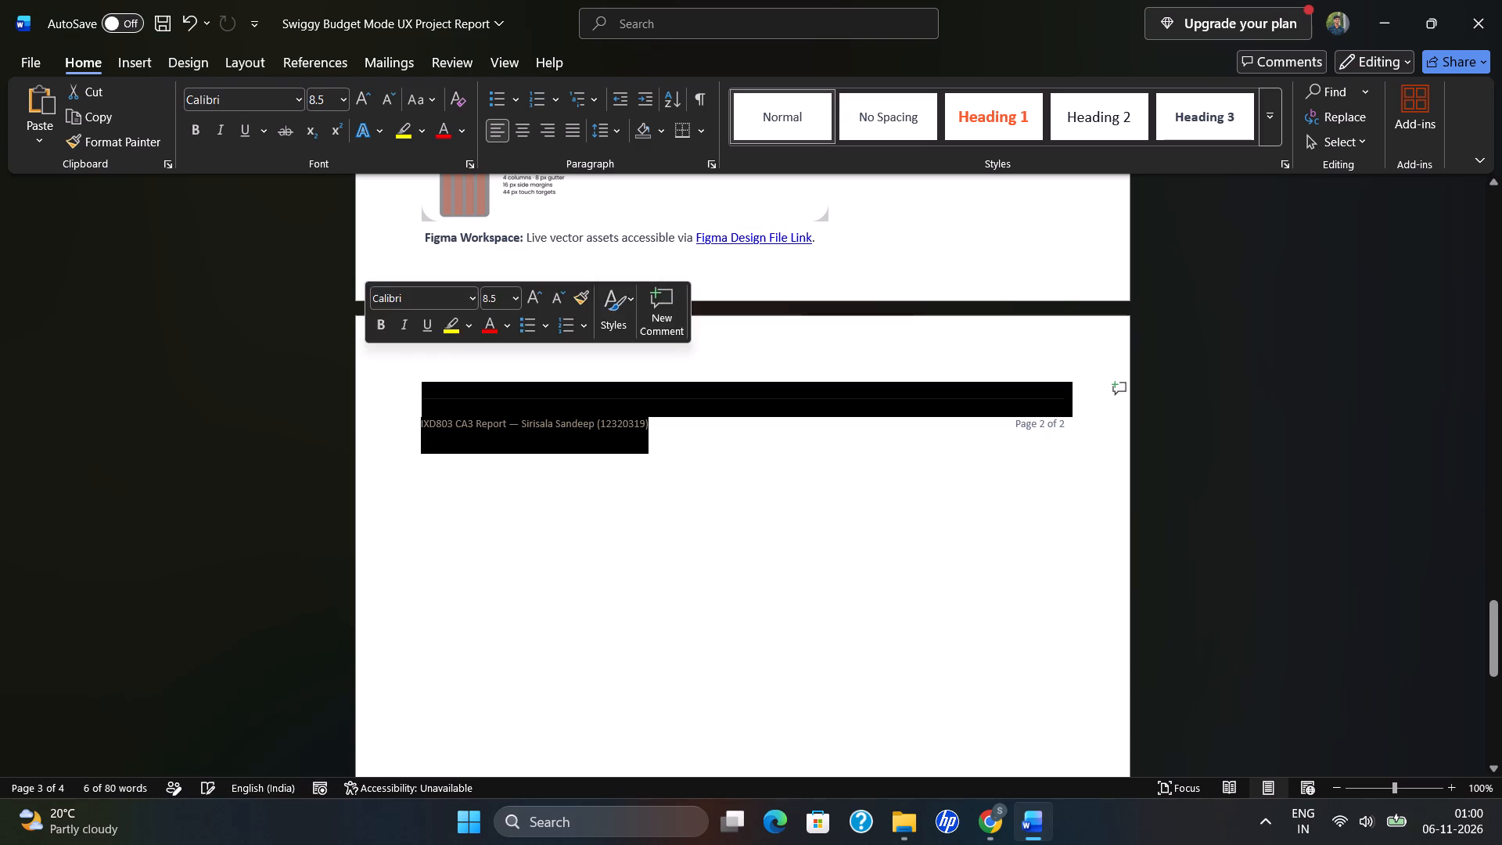
pyautogui.press('BackSpace')
pyautogui.moveTo(1078, 379); pyautogui.dragTo(1072, 379)
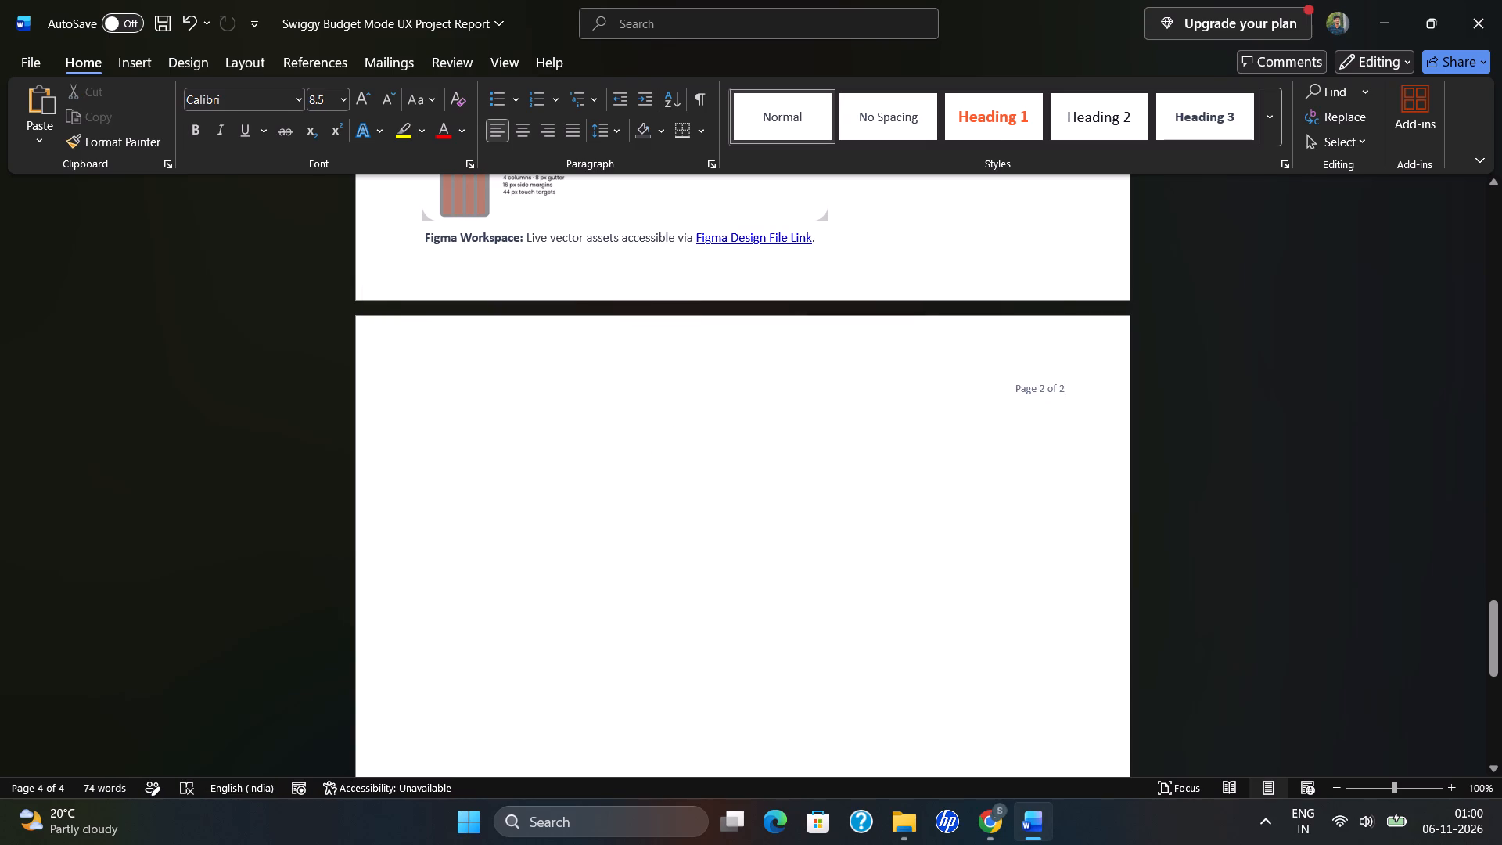
pyautogui.moveTo(1072, 379); pyautogui.dragTo(1011, 379)
pyautogui.press('BackSpace')
pyautogui.rightClick(1011, 379)
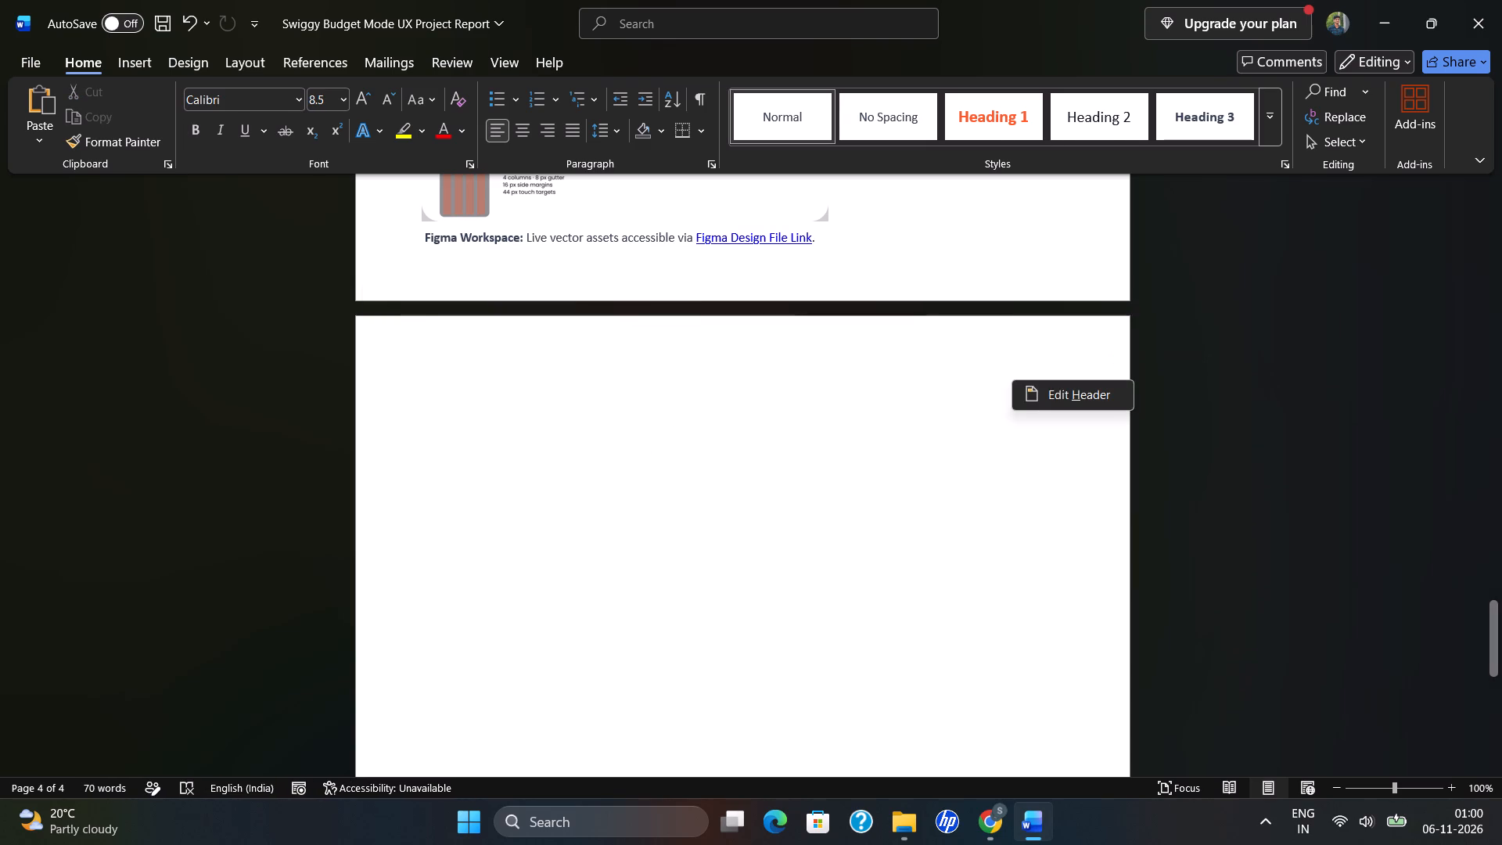
pyautogui.rightClick(889, 395)
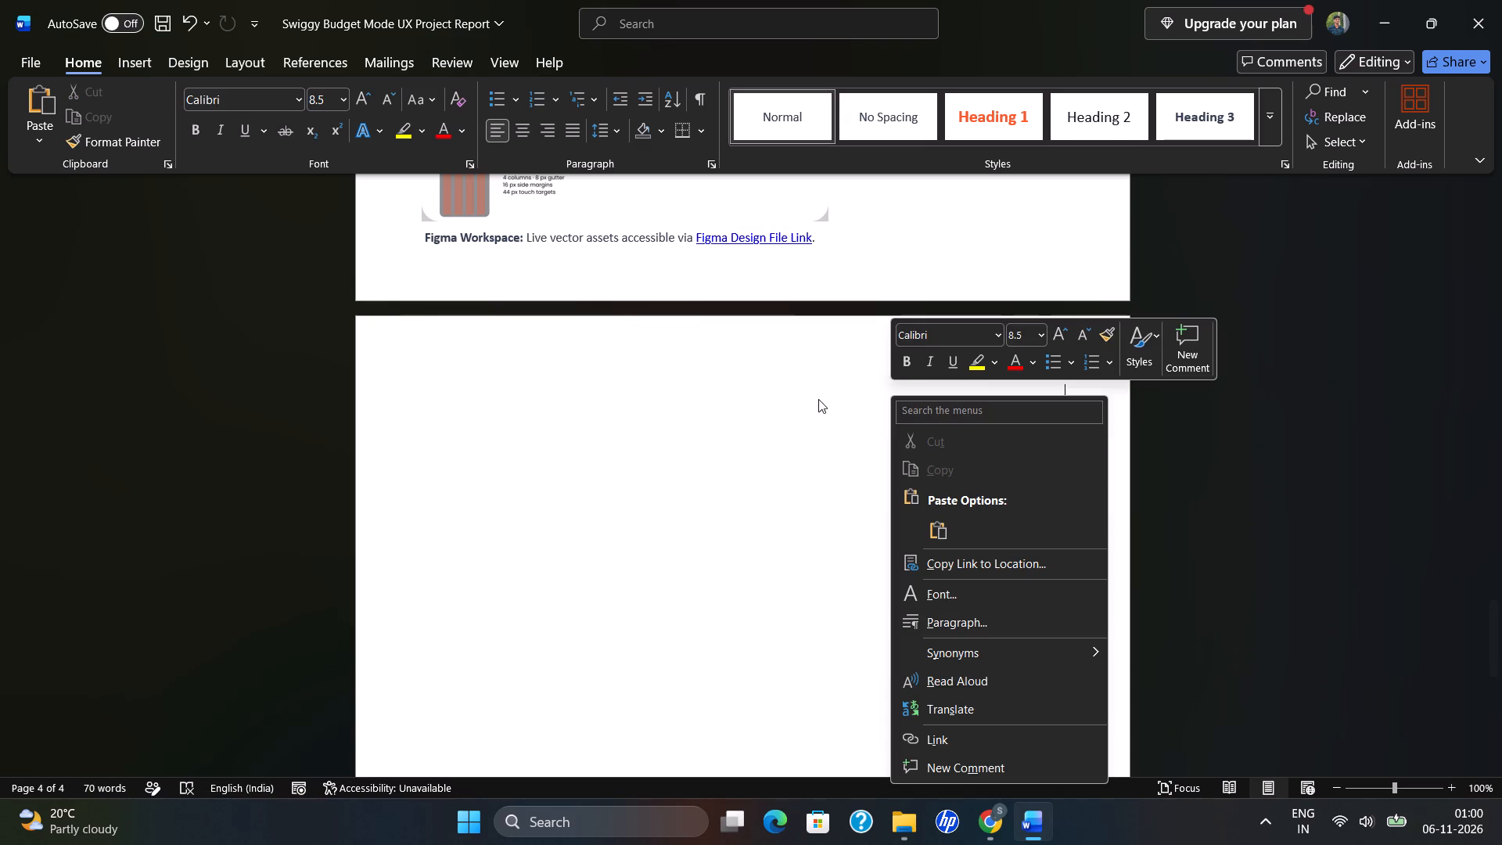
pyautogui.click(818, 399)
# Indent the Figma Workspace line with leading spaces so it sits more centrally below the style guide image.
pyautogui.scroll(-1, 818, 399)
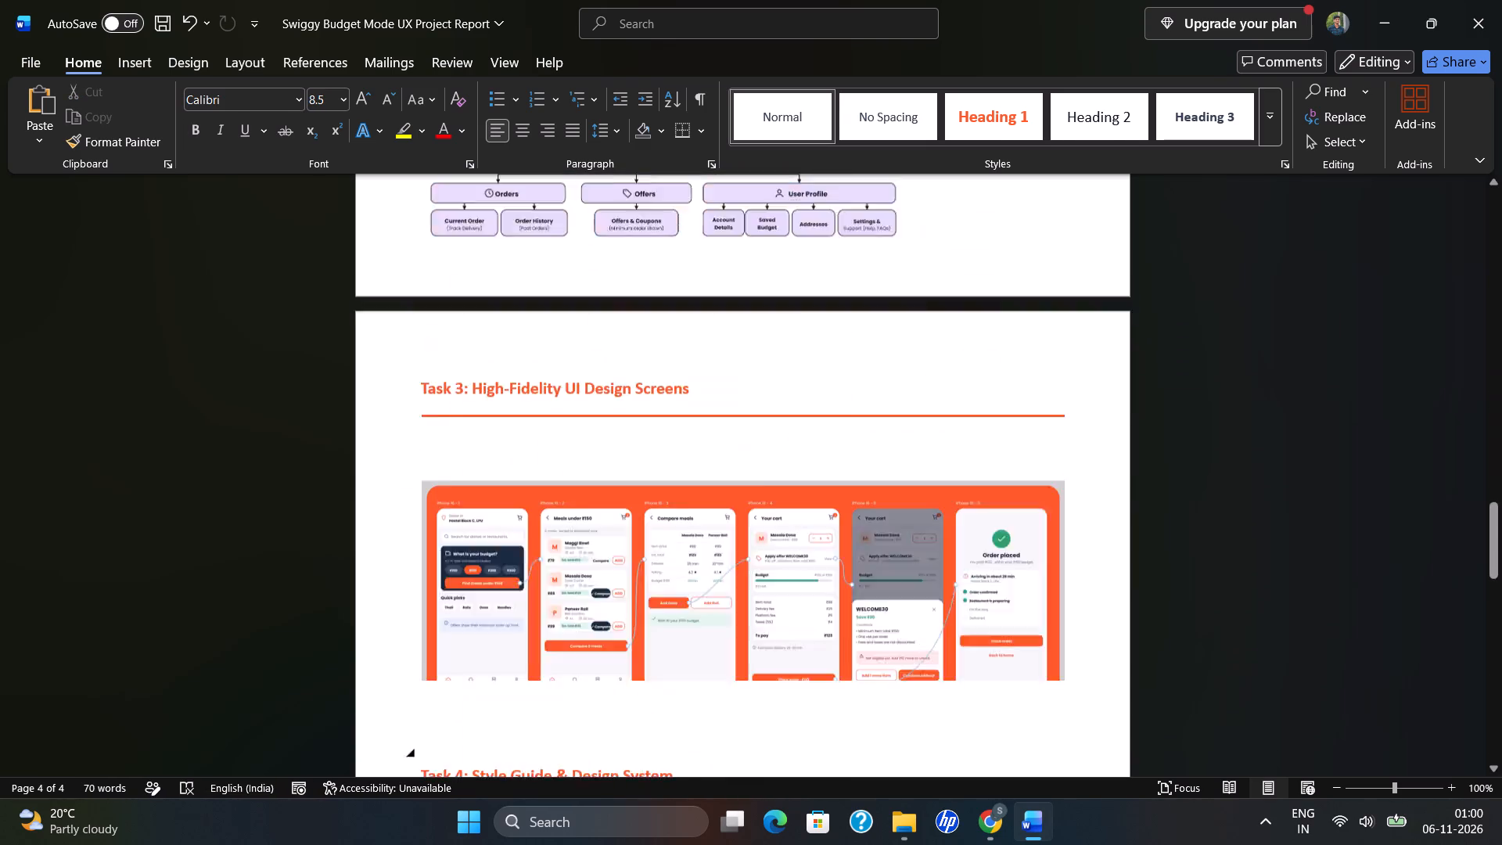
pyautogui.scroll(-2, 818, 399)
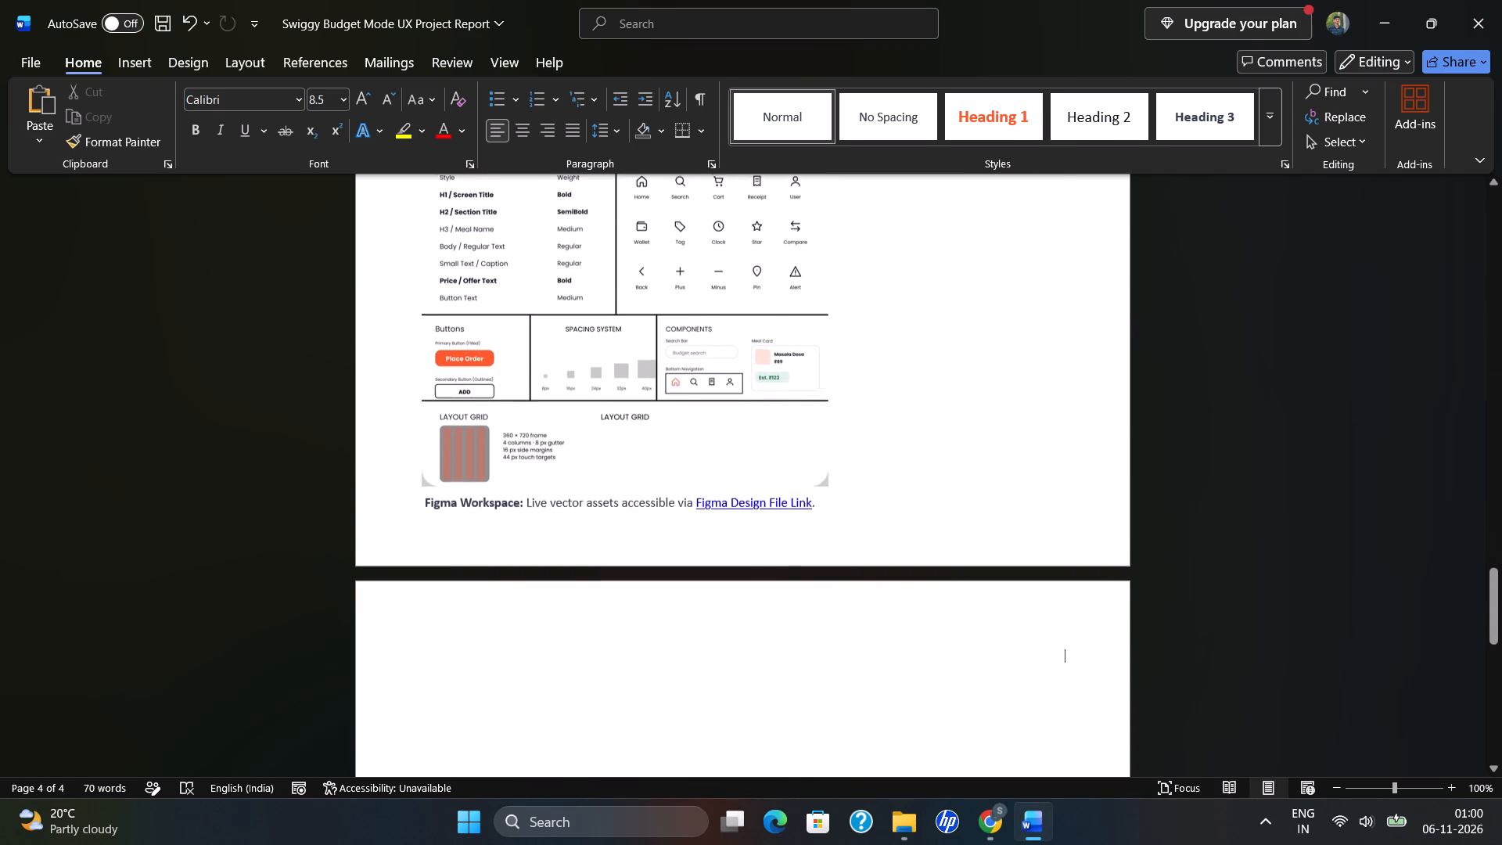
pyautogui.scroll(-1, 818, 399)
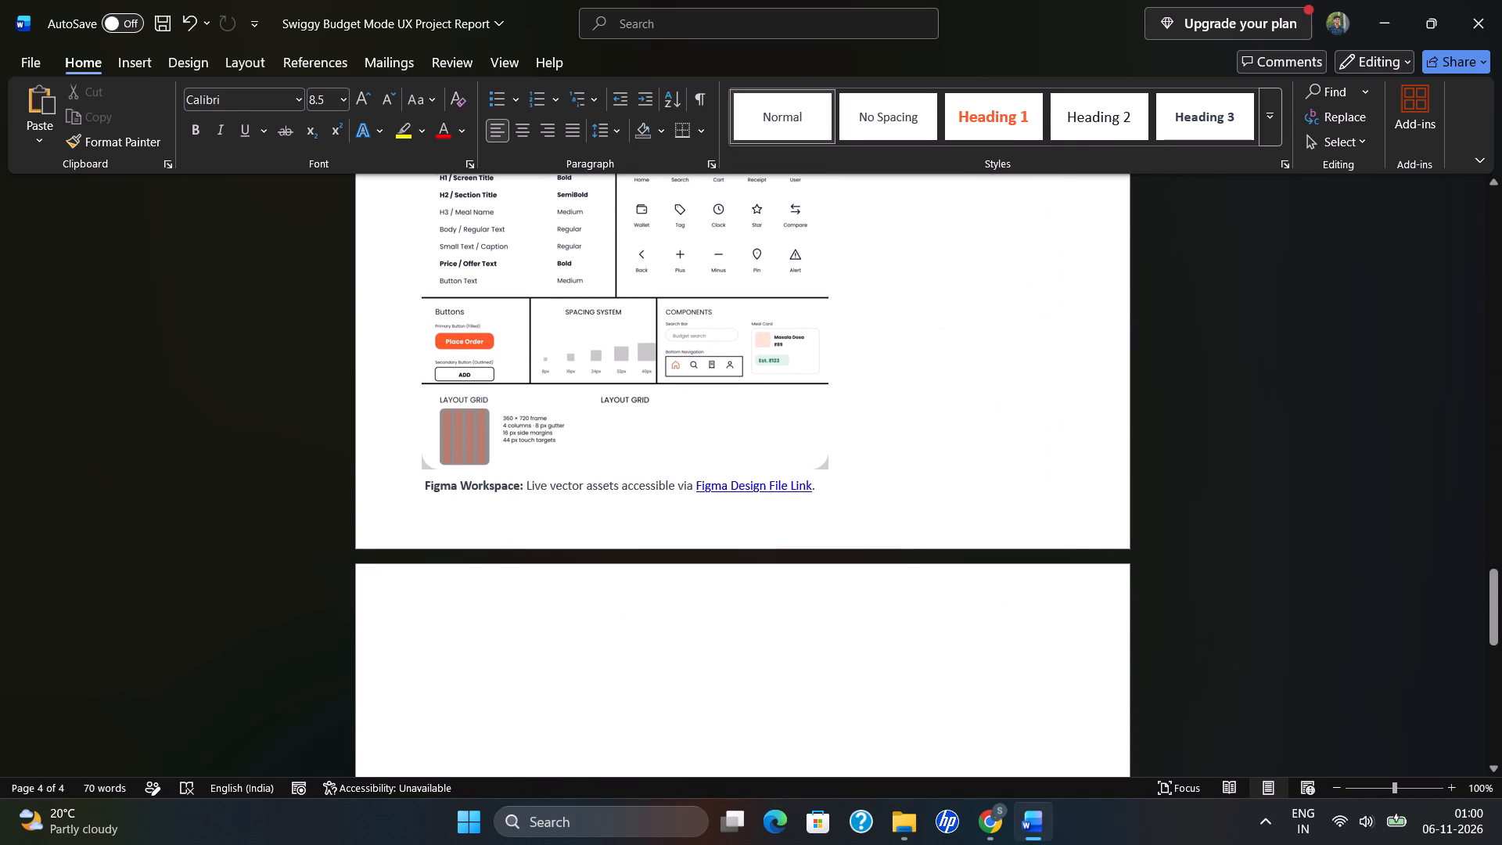
pyautogui.click(423, 482)
pyautogui.press('space')
pyautogui.press('space')
pyautogui.press('space')
pyautogui.press('space')
pyautogui.press('space')
pyautogui.press('space')
pyautogui.press('space')
pyautogui.press('space')
pyautogui.press('space')
pyautogui.press('space')
pyautogui.press('space')
pyautogui.press('space')
pyautogui.press('space')
pyautogui.press('space')
pyautogui.press('space')
pyautogui.press('space')
pyautogui.press('space')
pyautogui.press('space')
pyautogui.press('space')
pyautogui.press('space')
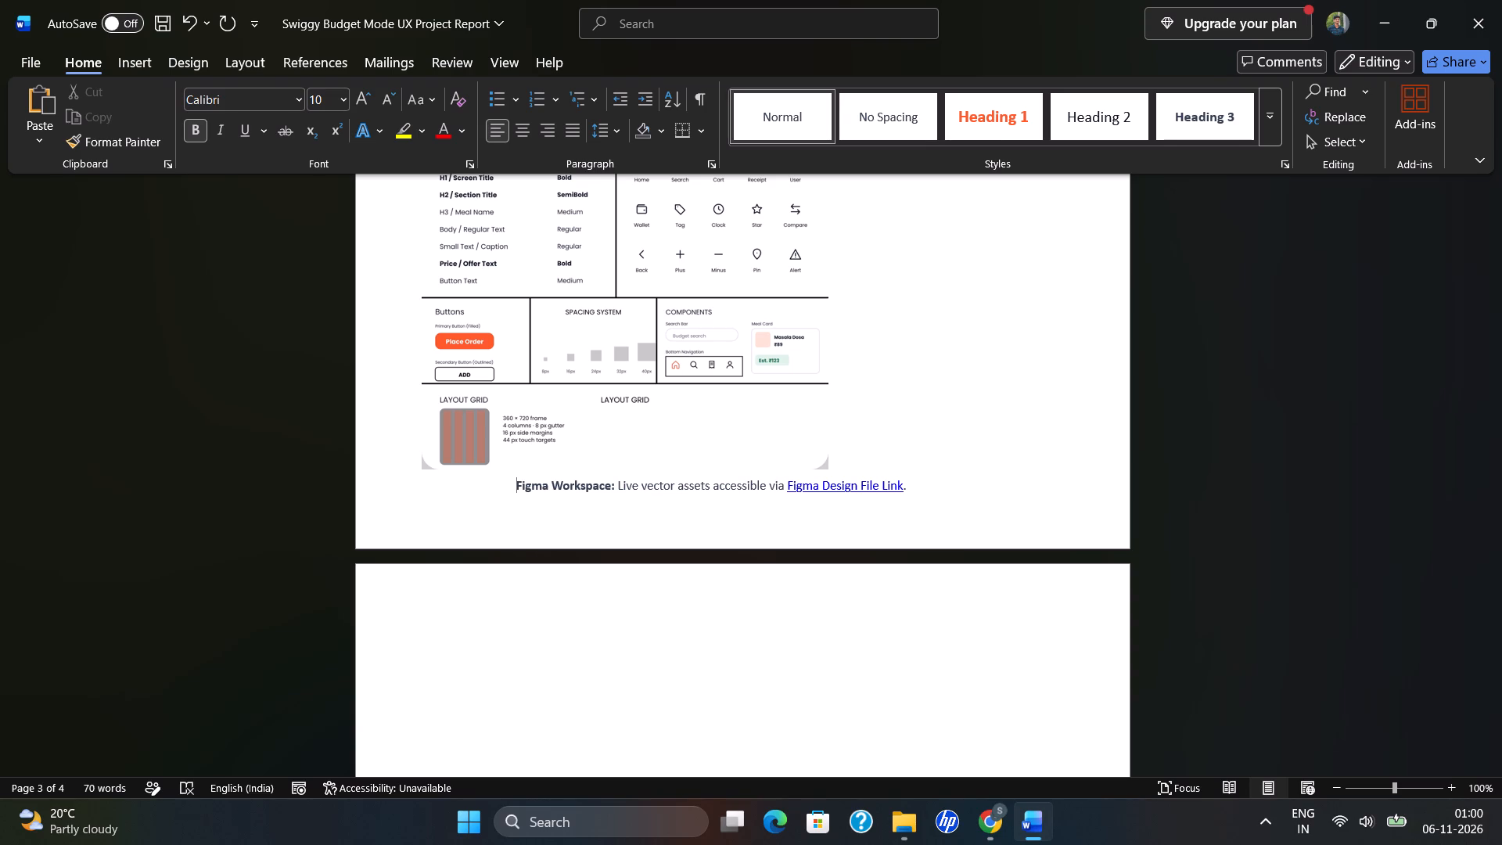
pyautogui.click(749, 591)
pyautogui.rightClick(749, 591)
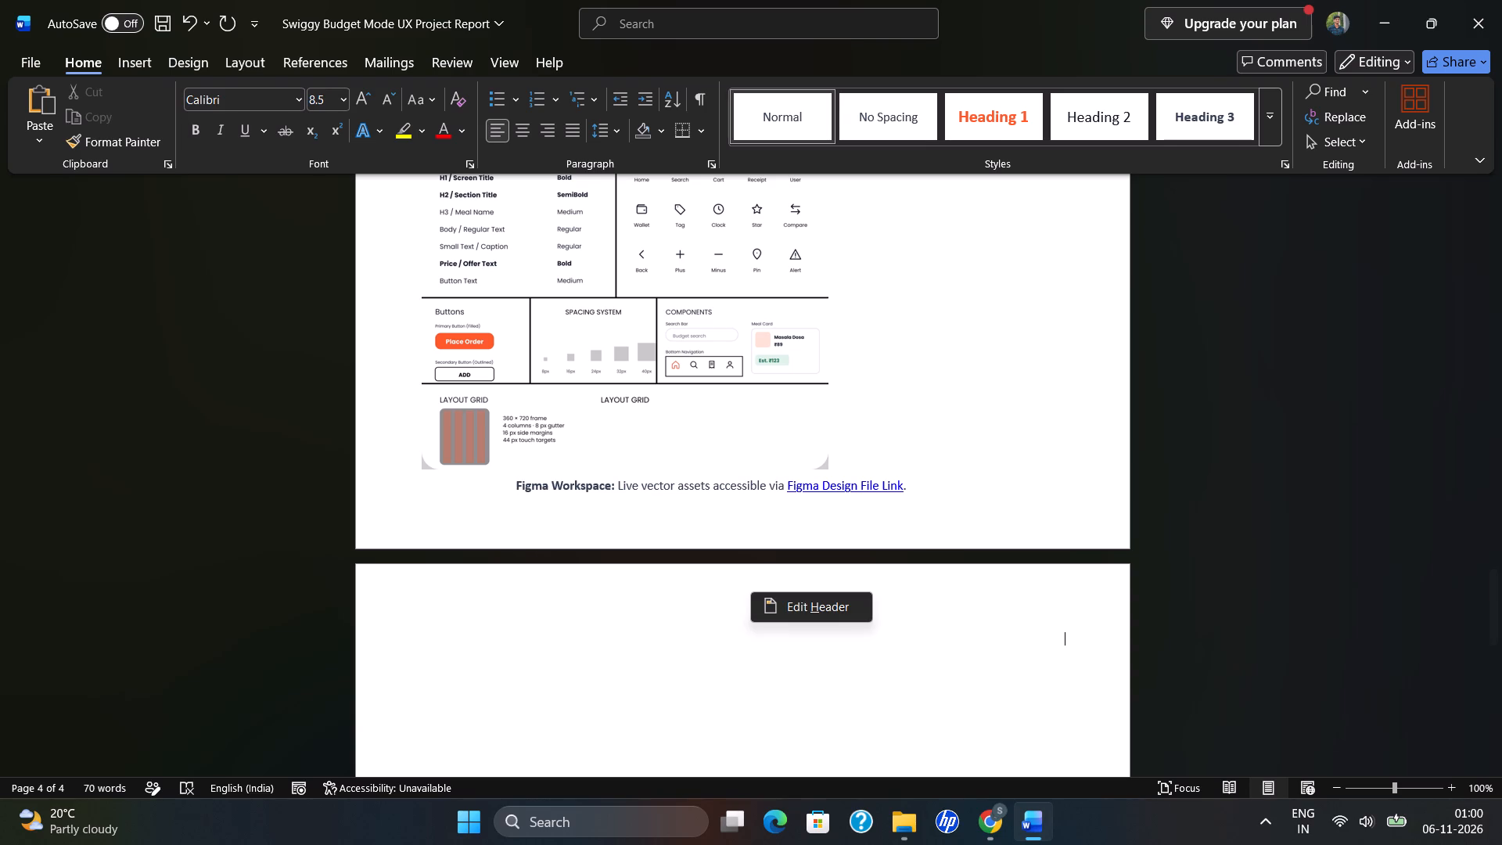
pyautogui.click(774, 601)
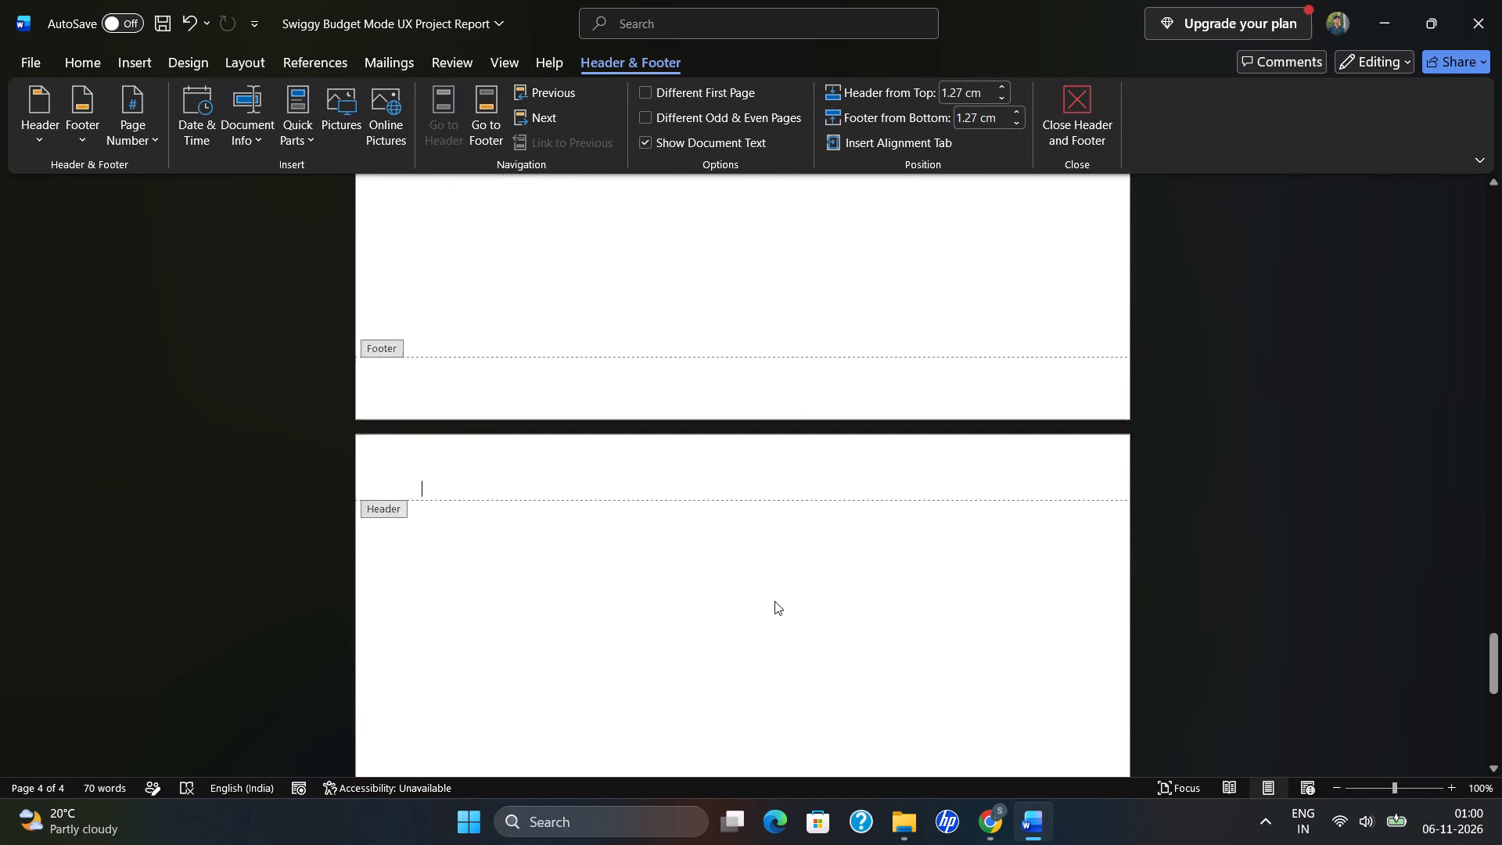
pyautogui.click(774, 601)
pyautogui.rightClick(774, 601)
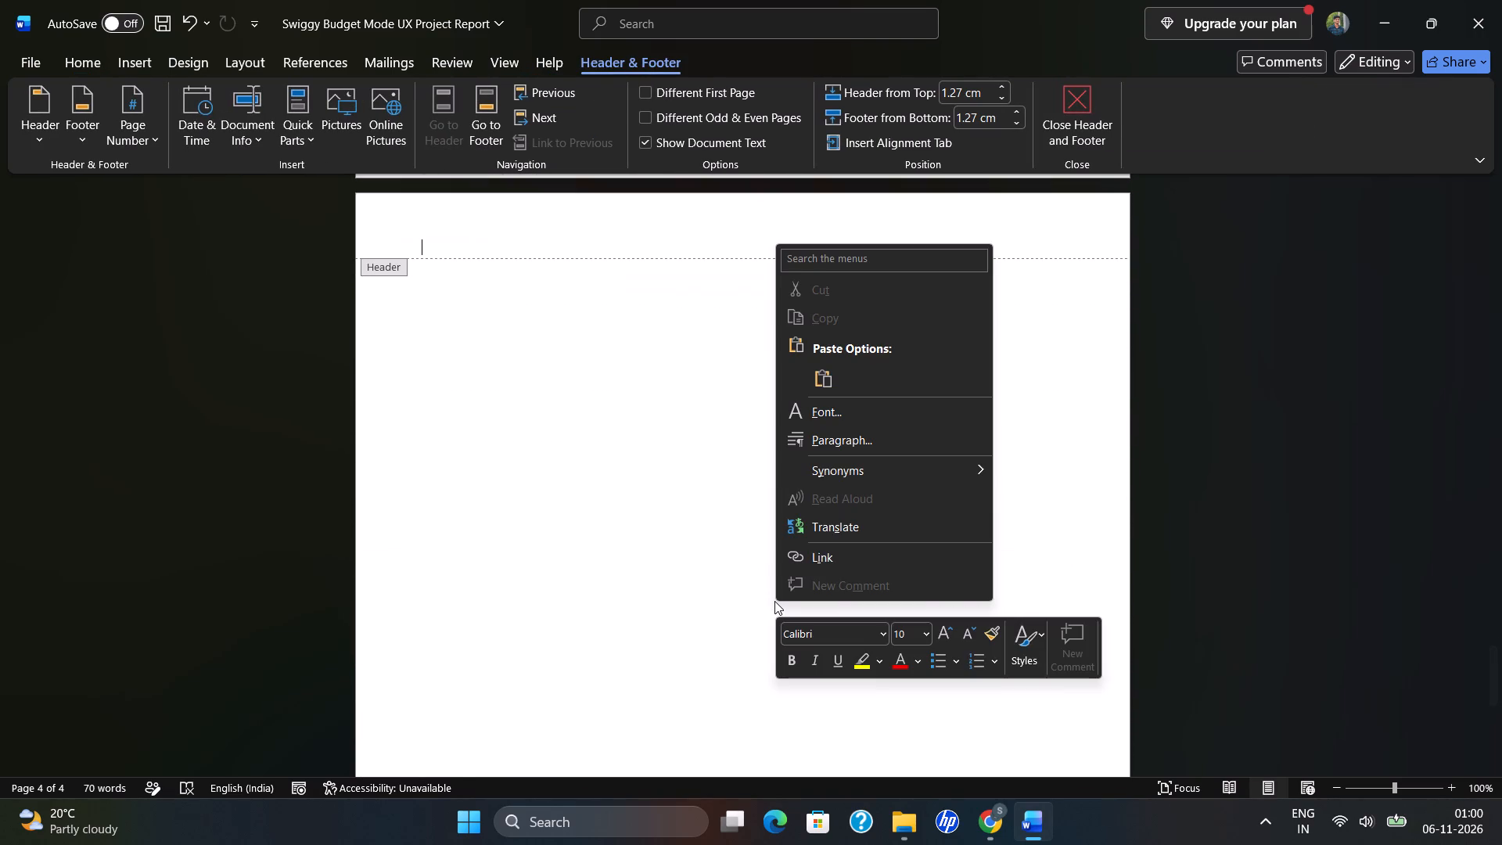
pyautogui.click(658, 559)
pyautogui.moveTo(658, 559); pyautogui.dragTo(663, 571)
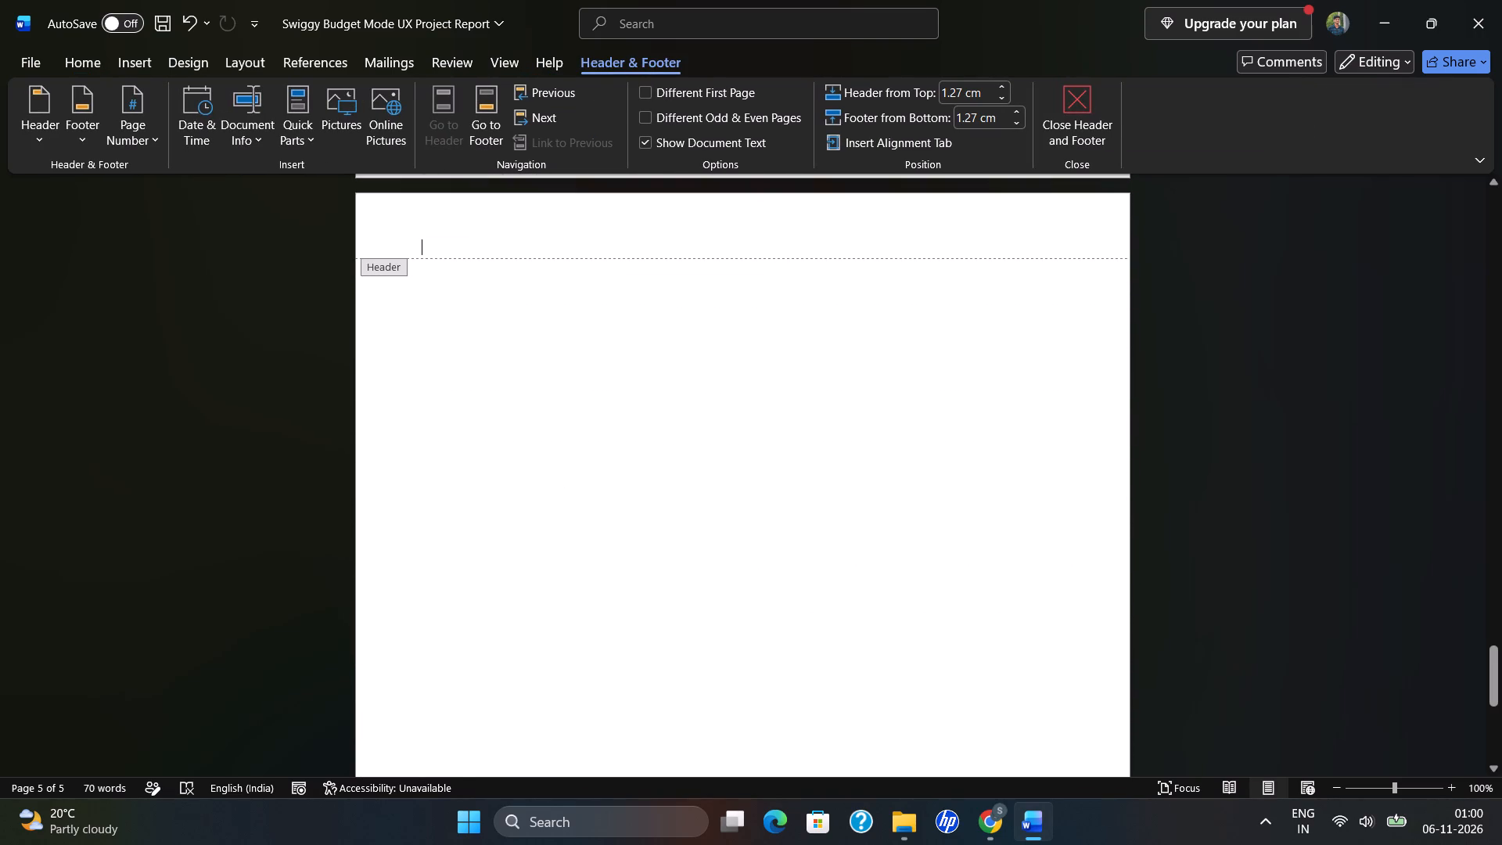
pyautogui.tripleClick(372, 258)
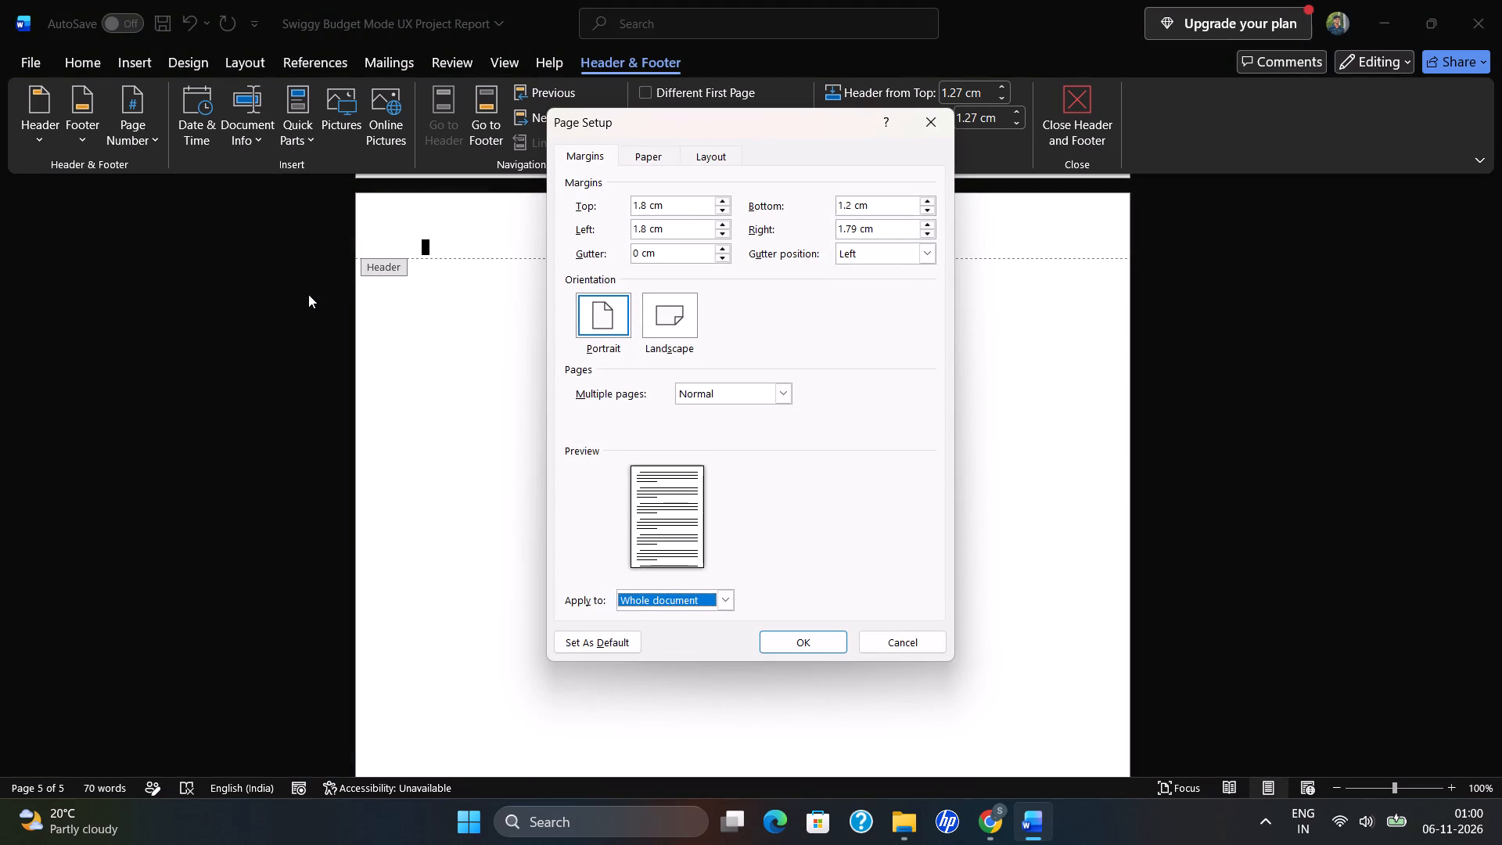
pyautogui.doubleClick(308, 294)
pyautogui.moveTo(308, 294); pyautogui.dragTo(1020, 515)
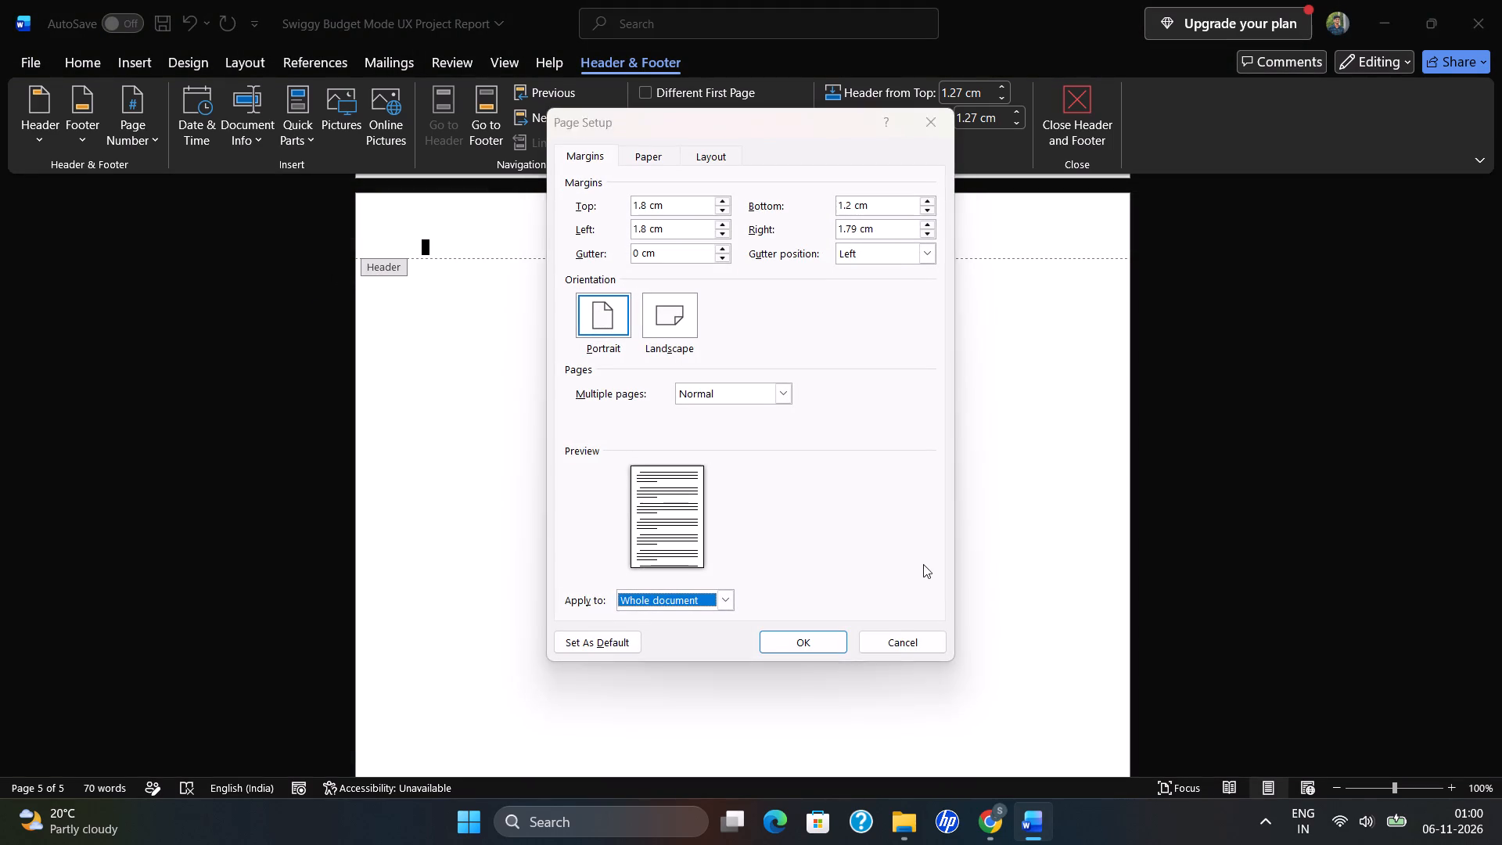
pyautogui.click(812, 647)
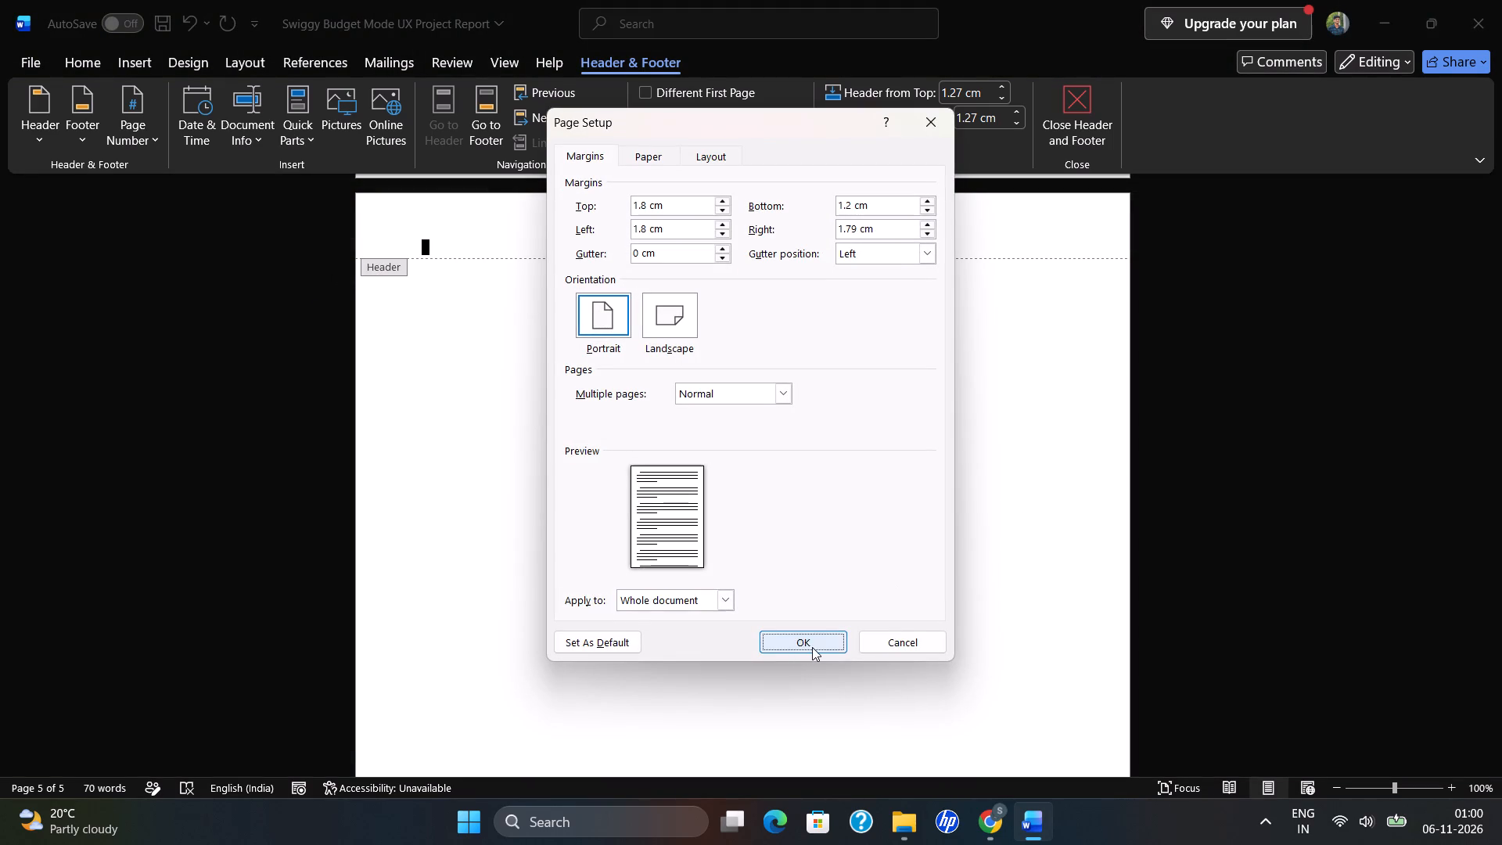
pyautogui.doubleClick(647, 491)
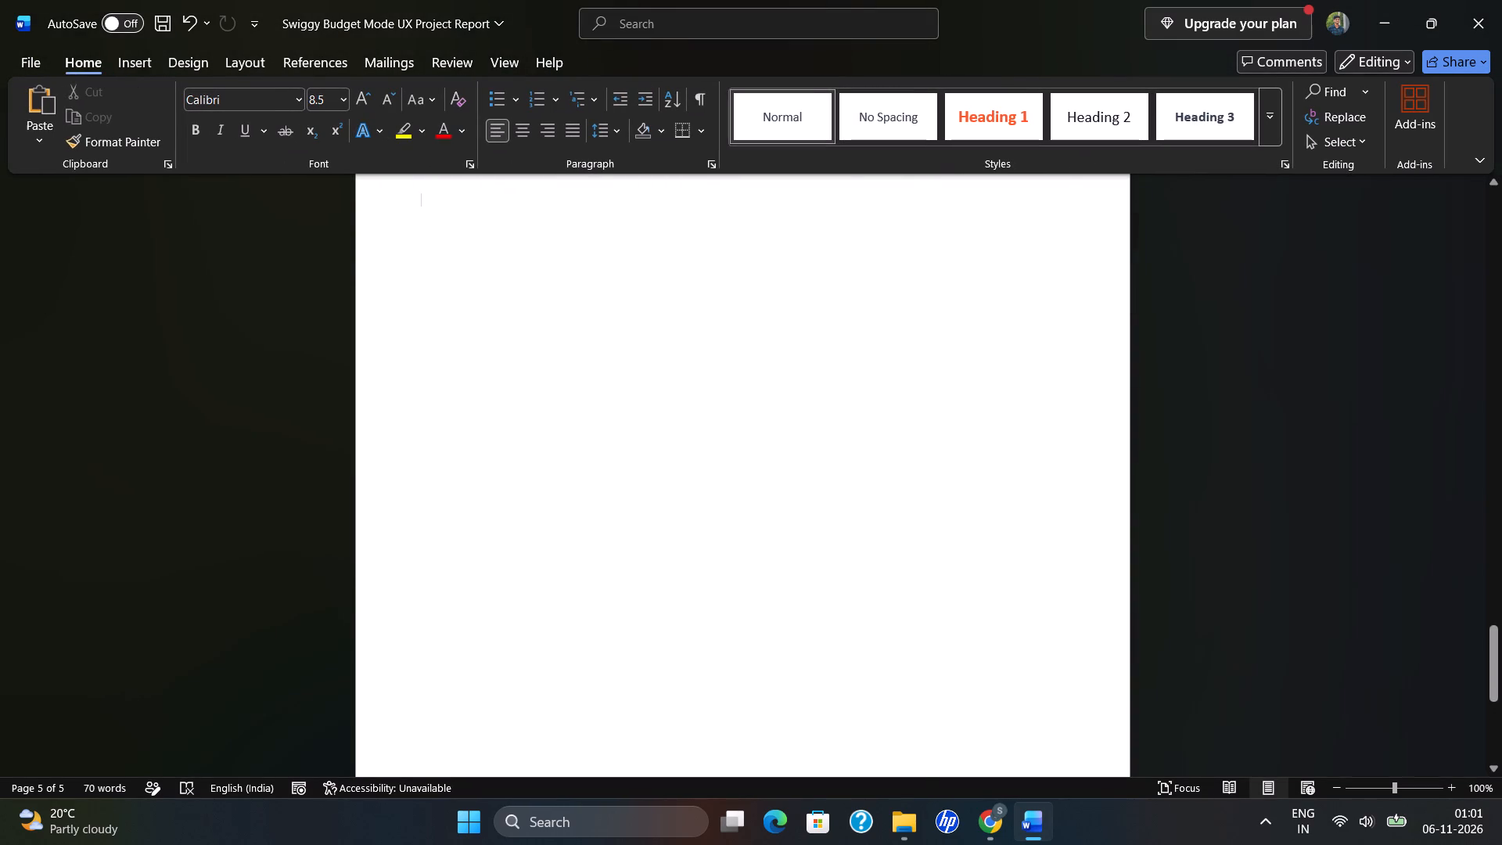
# Review the report's layout from the cover details through the task images to the Figma Workspace line.
pyautogui.scroll(6, 777, 451)
pyautogui.scroll(-1, 777, 451)
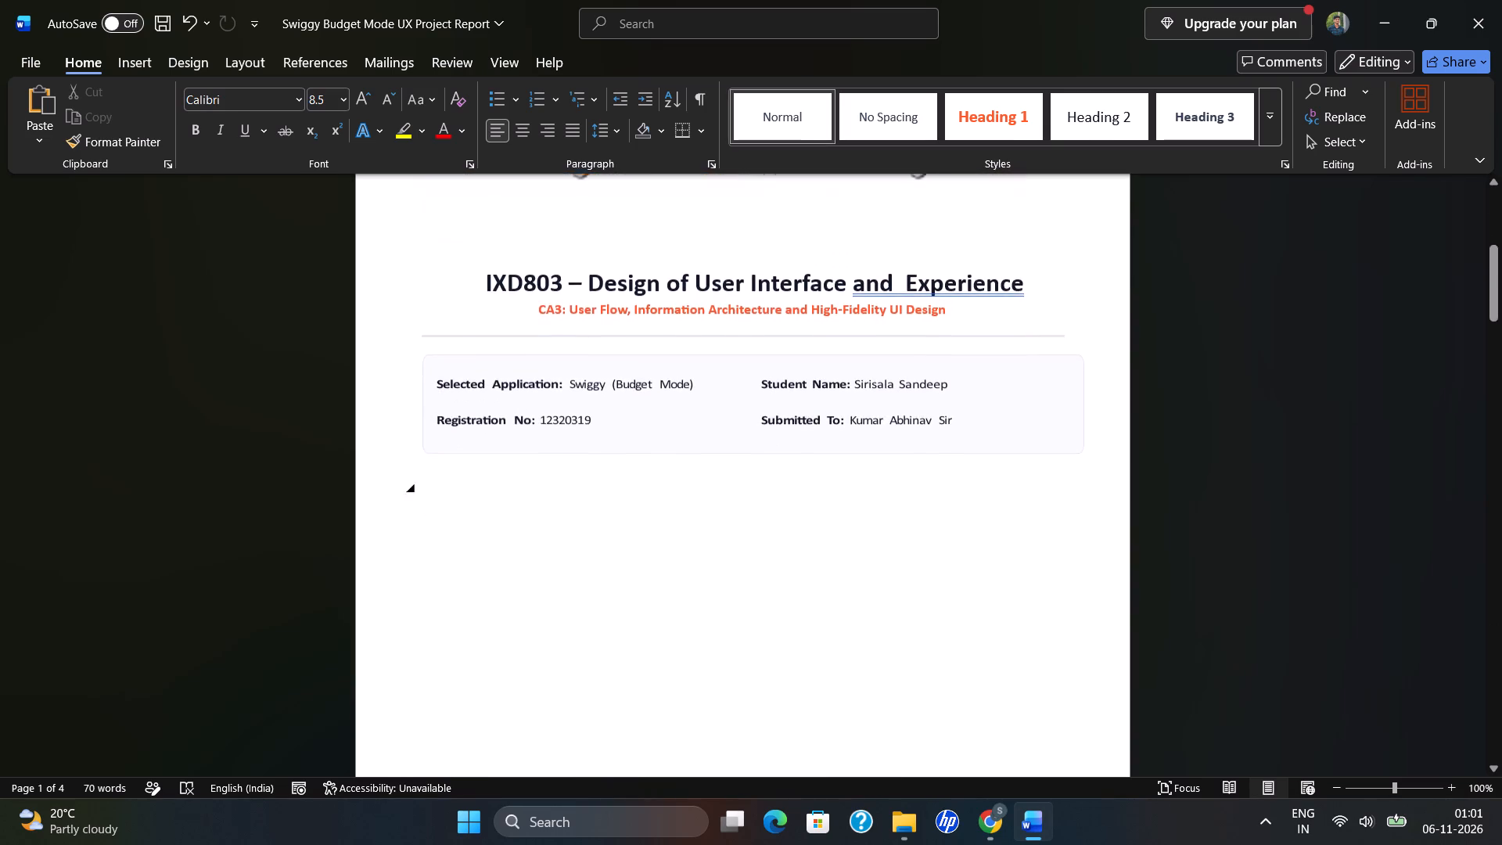
pyautogui.scroll(-2, 777, 451)
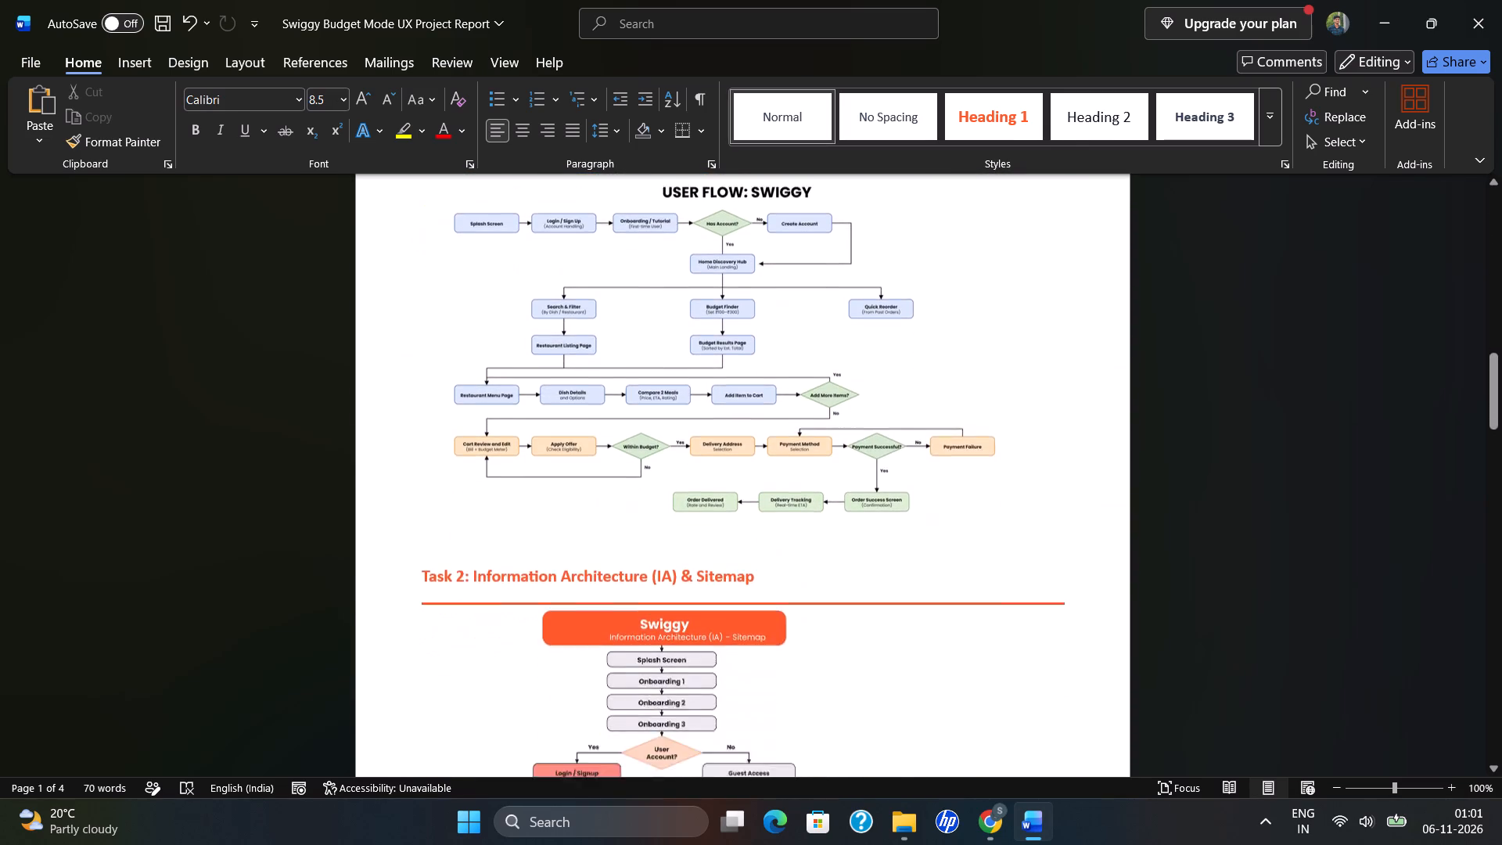
pyautogui.scroll(-2, 777, 451)
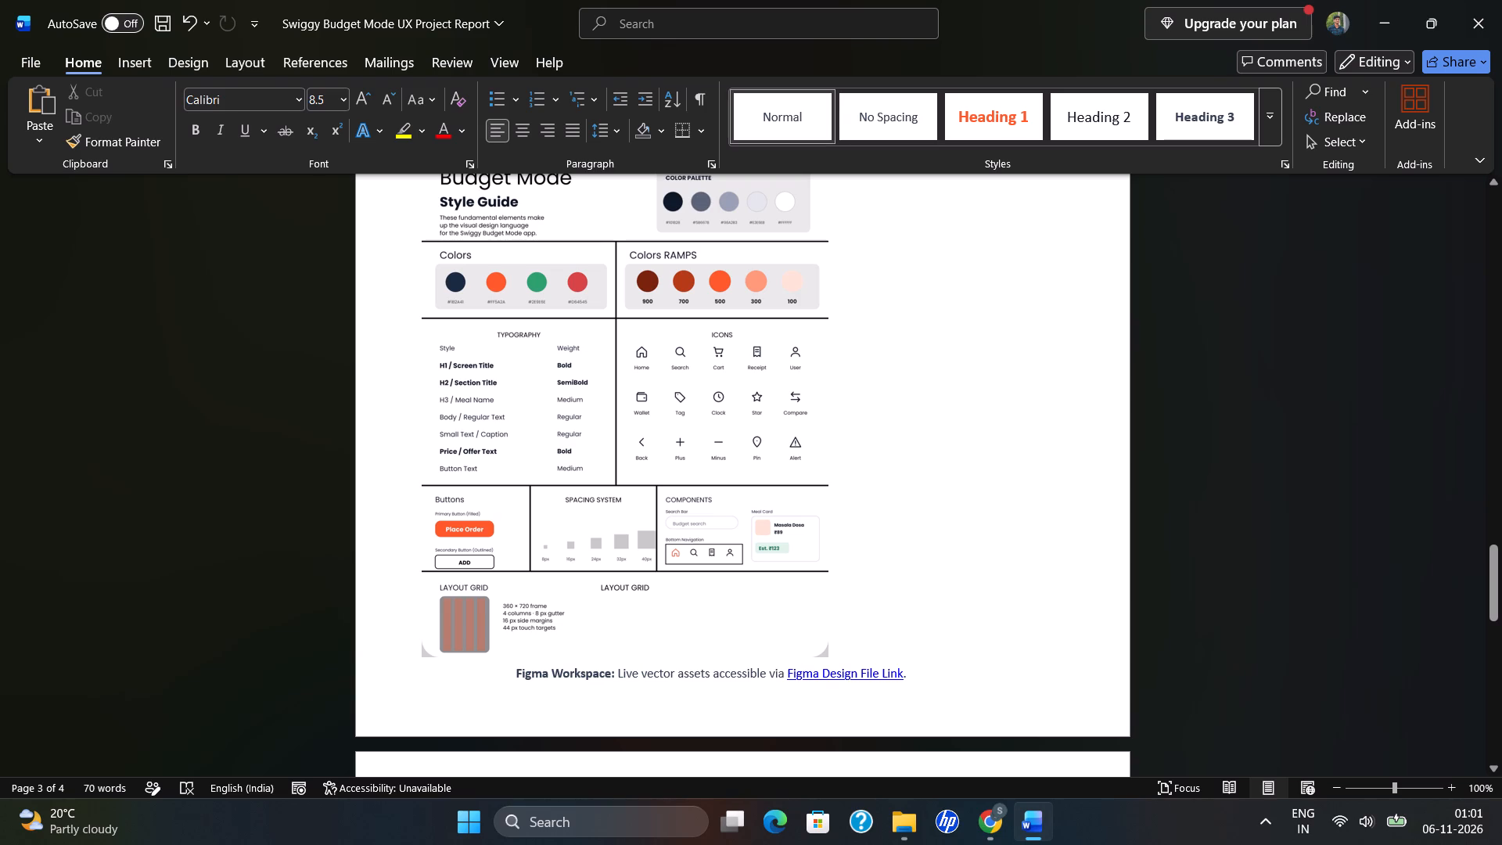
pyautogui.click(520, 671)
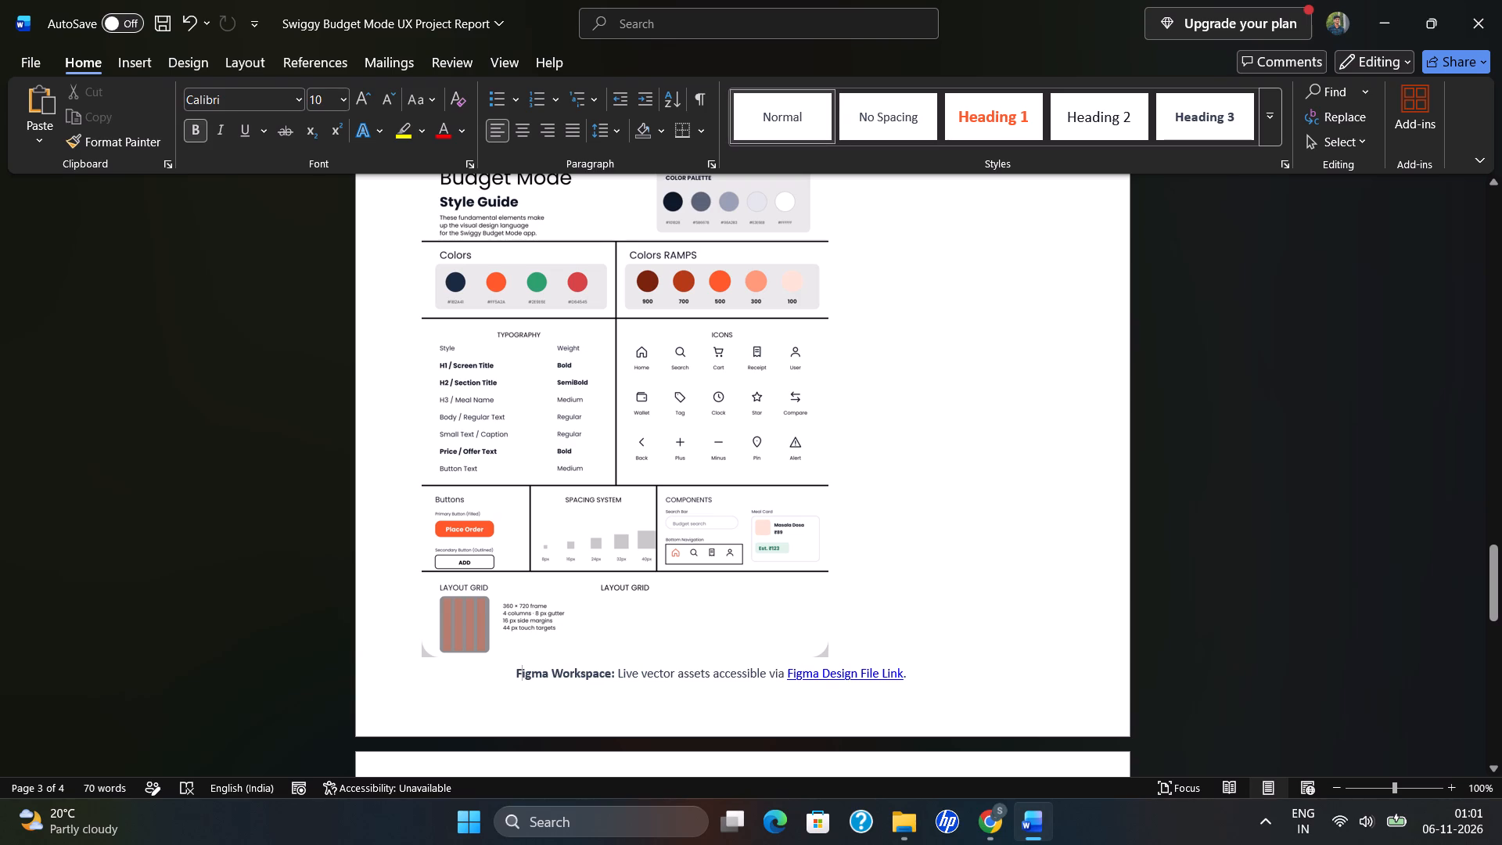
pyautogui.click(843, 617)
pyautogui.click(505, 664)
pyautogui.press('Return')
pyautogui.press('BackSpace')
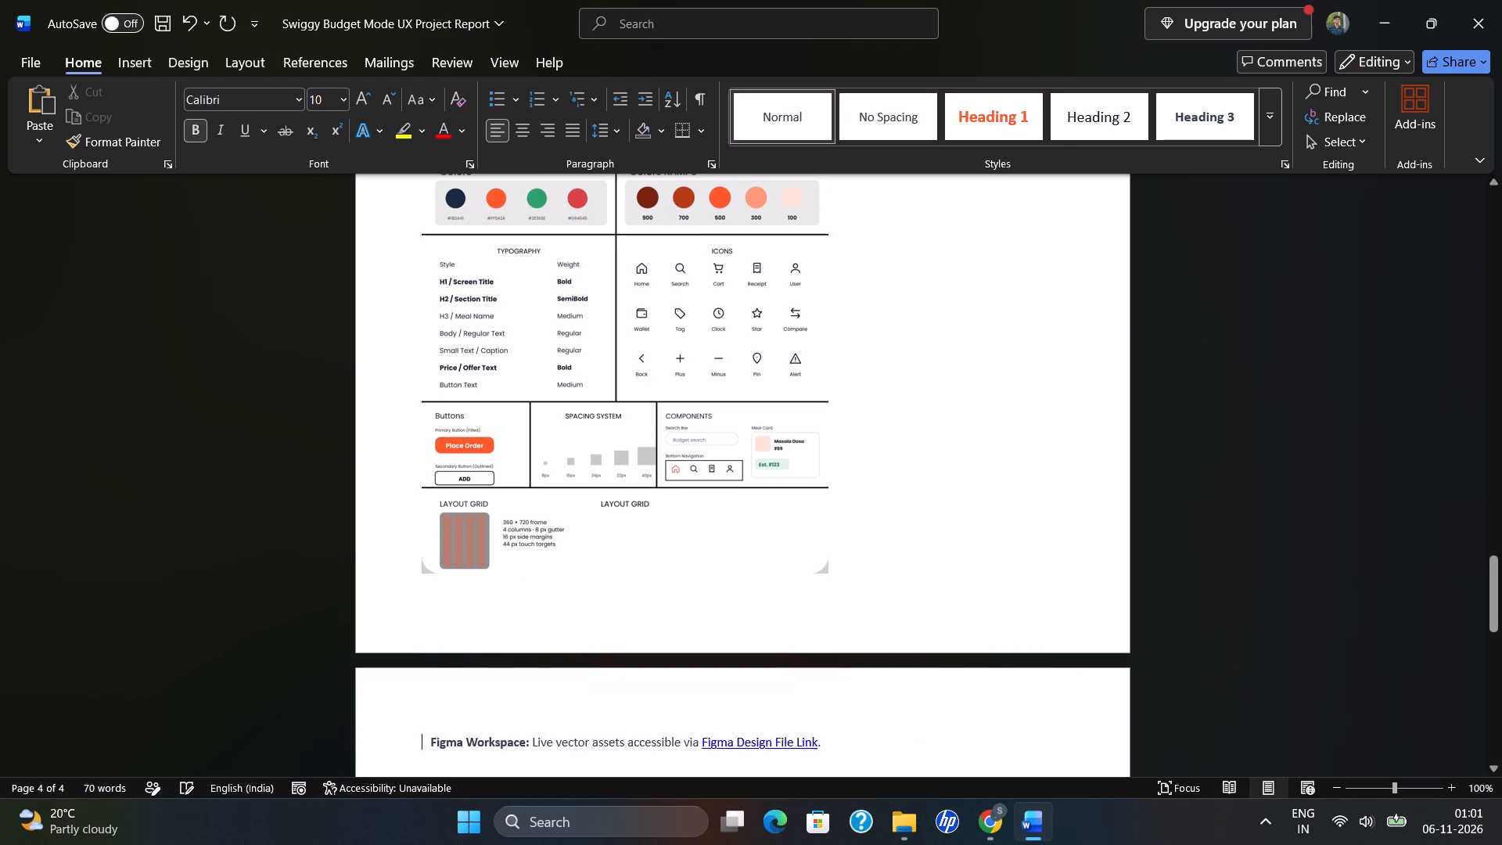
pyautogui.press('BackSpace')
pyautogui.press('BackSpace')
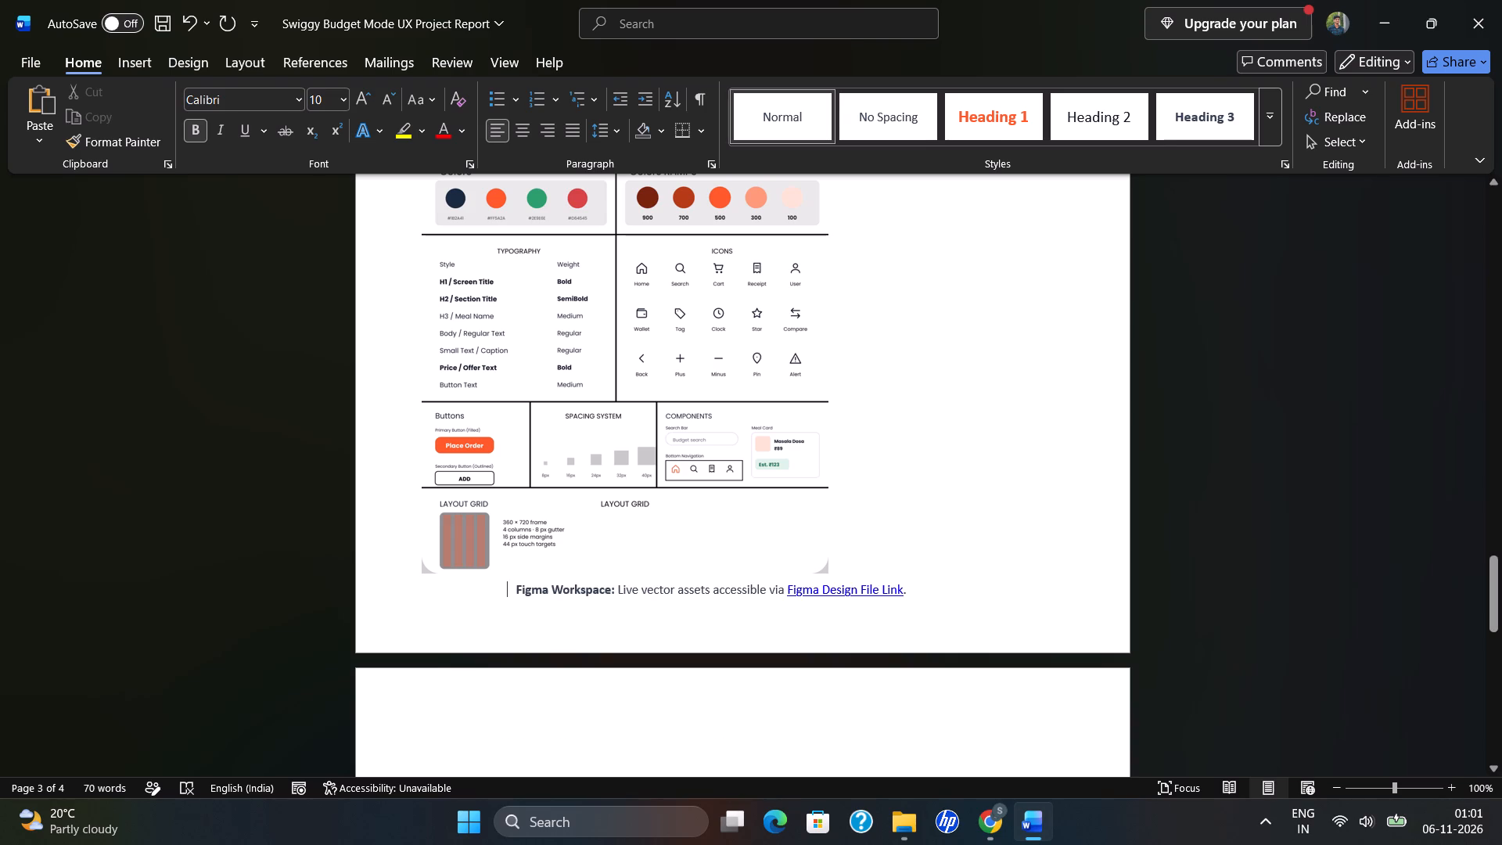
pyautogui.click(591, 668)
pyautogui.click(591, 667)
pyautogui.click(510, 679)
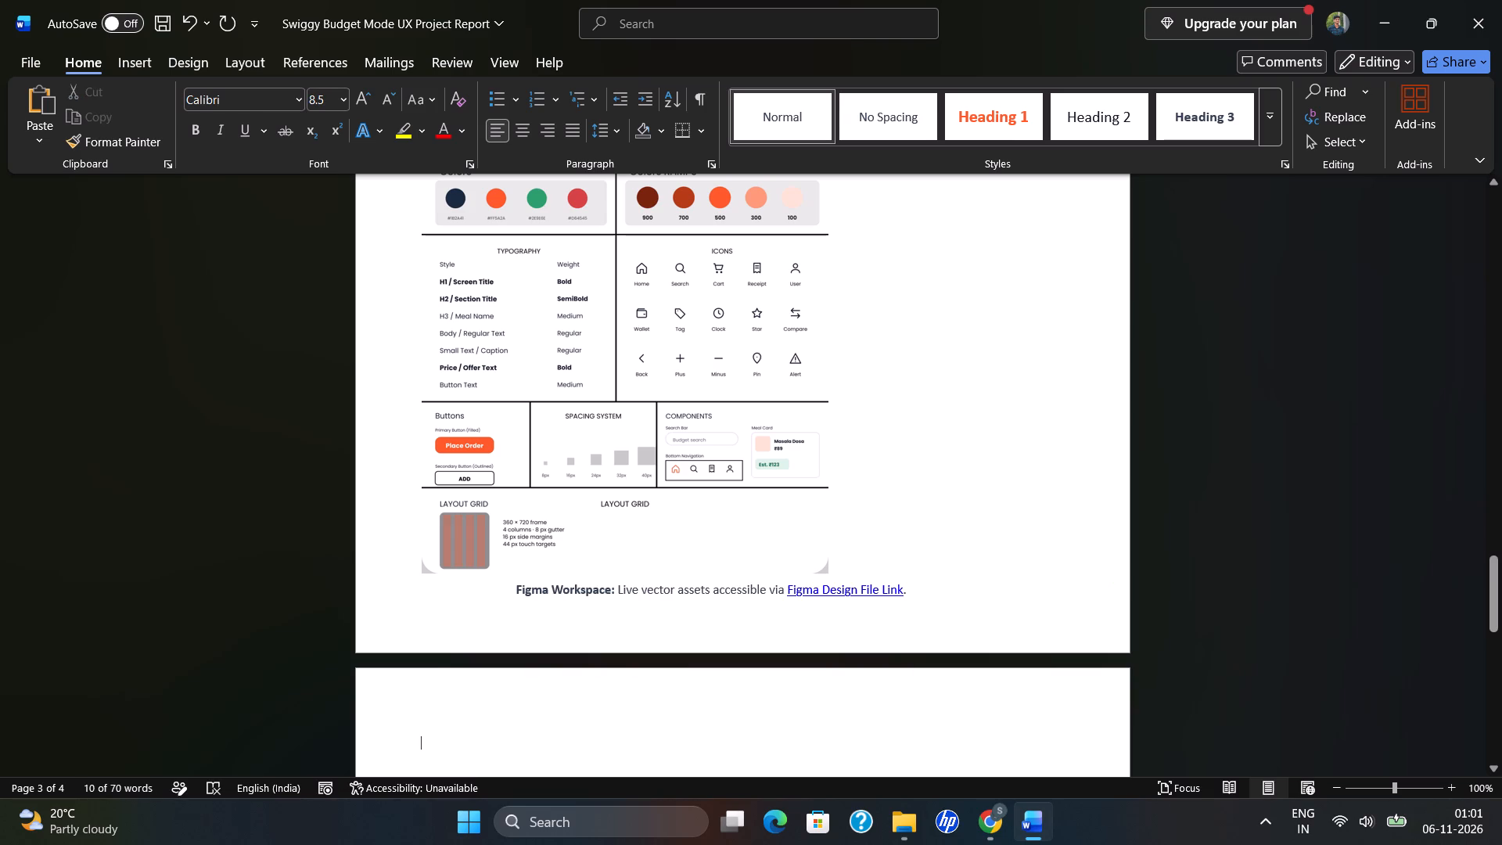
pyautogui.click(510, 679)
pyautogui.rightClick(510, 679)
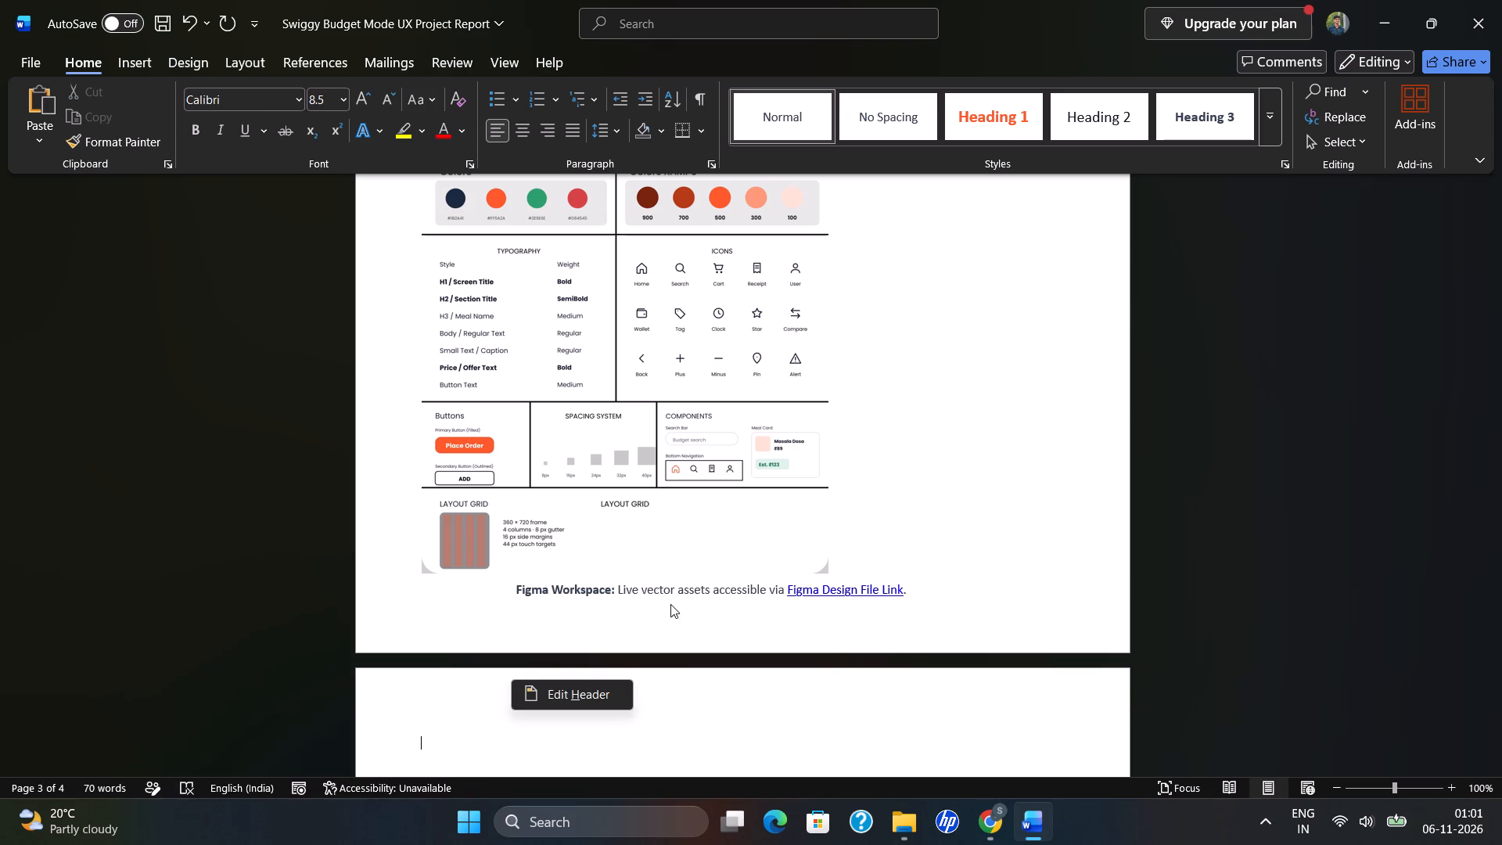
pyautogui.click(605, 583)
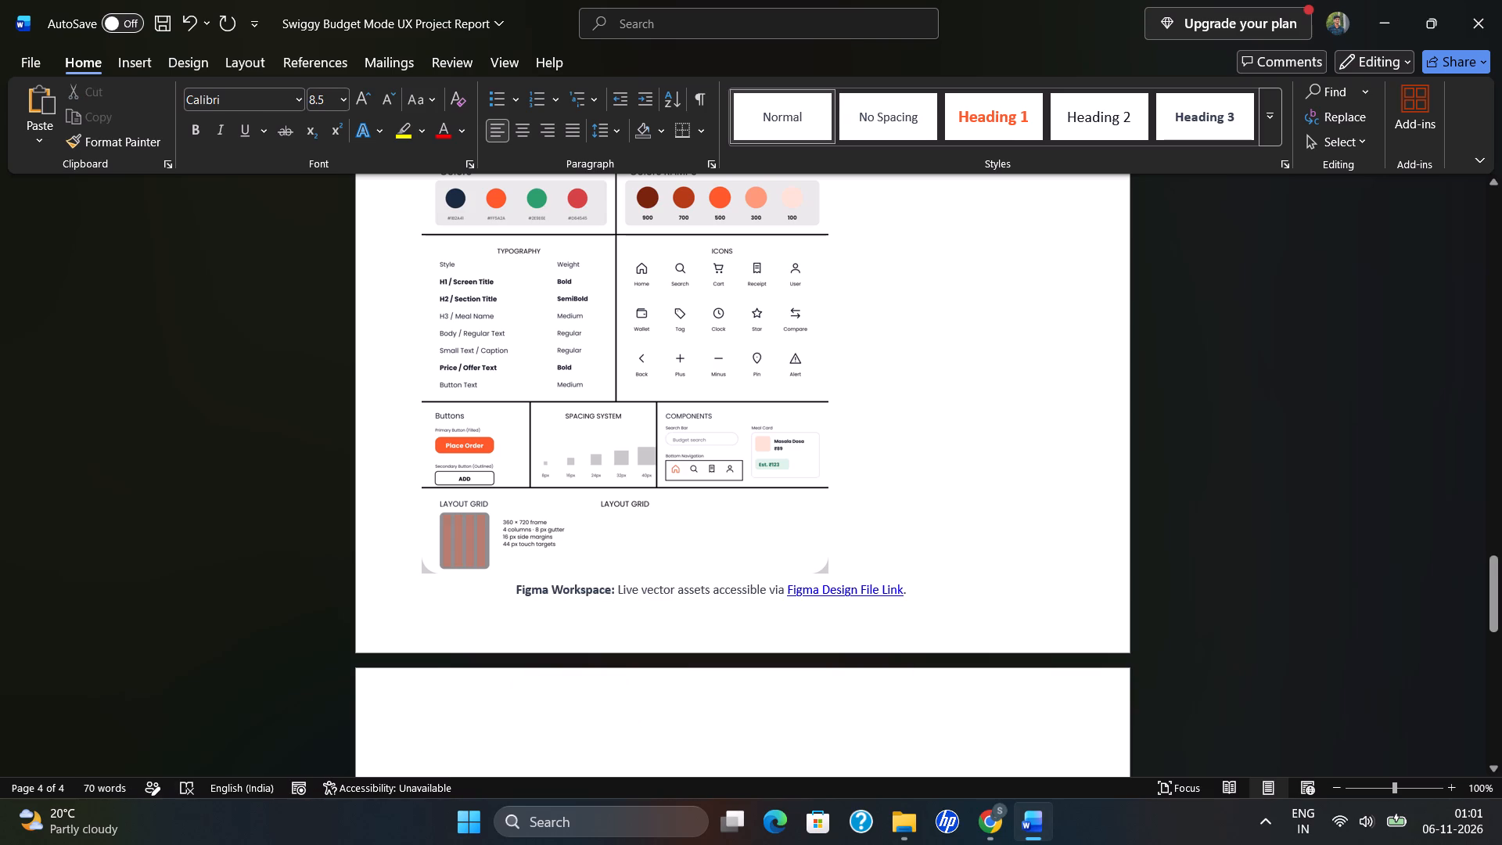
# Change the Figma Workspace label below the style guide image to read Figma Link.
pyautogui.click(616, 587)
pyautogui.press('Left')
pyautogui.press('BackSpace')
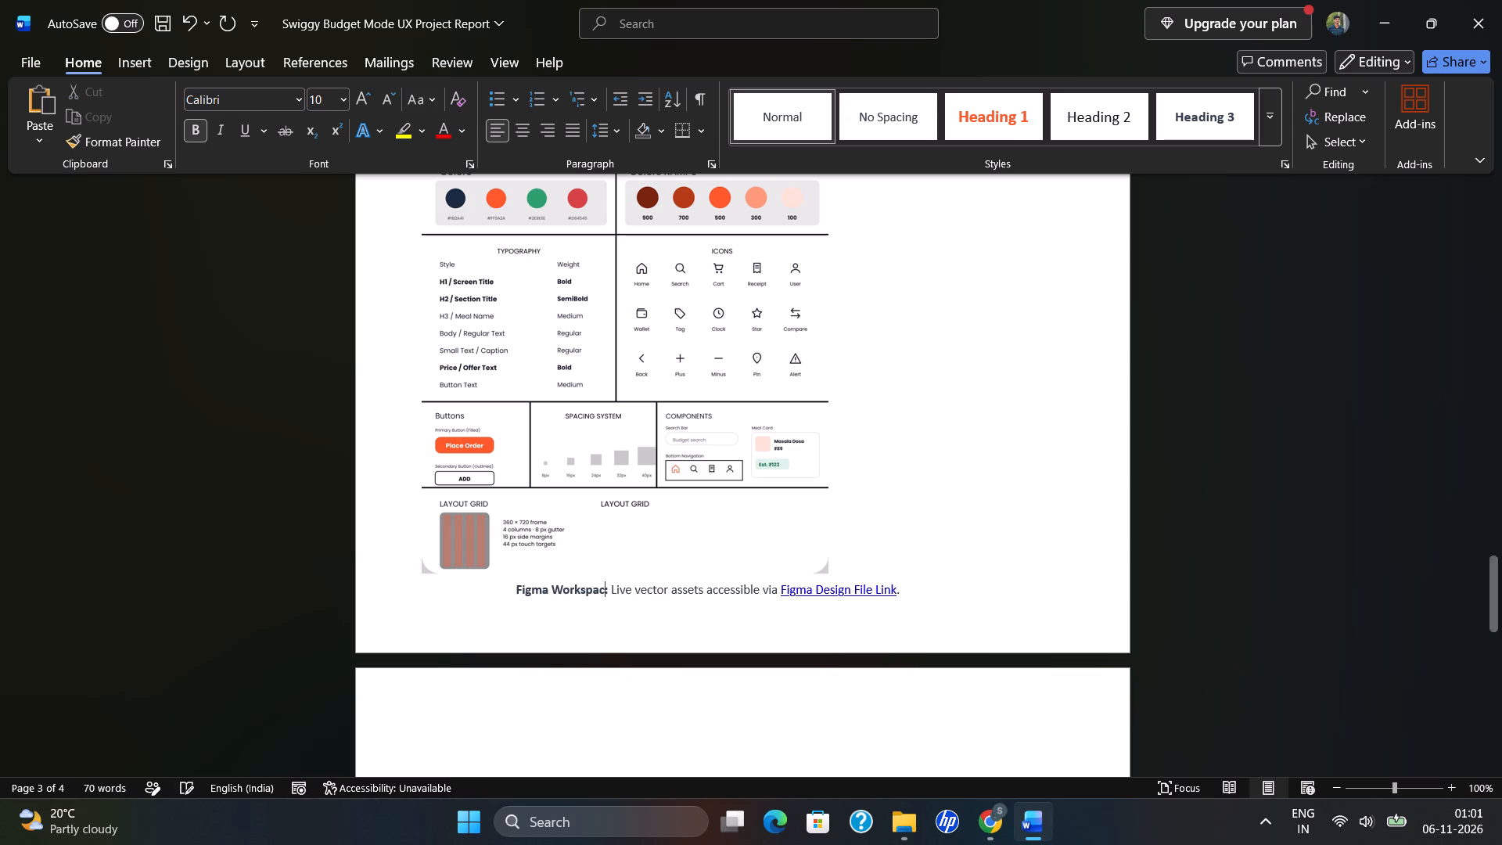
pyautogui.press('BackSpace')
pyautogui.press('BackSpace')
pyautogui.press('BackSpace')
pyautogui.press('BackSpace')
pyautogui.press('BackSpace')
pyautogui.press('BackSpace')
pyautogui.press('BackSpace')
pyautogui.press('BackSpace')
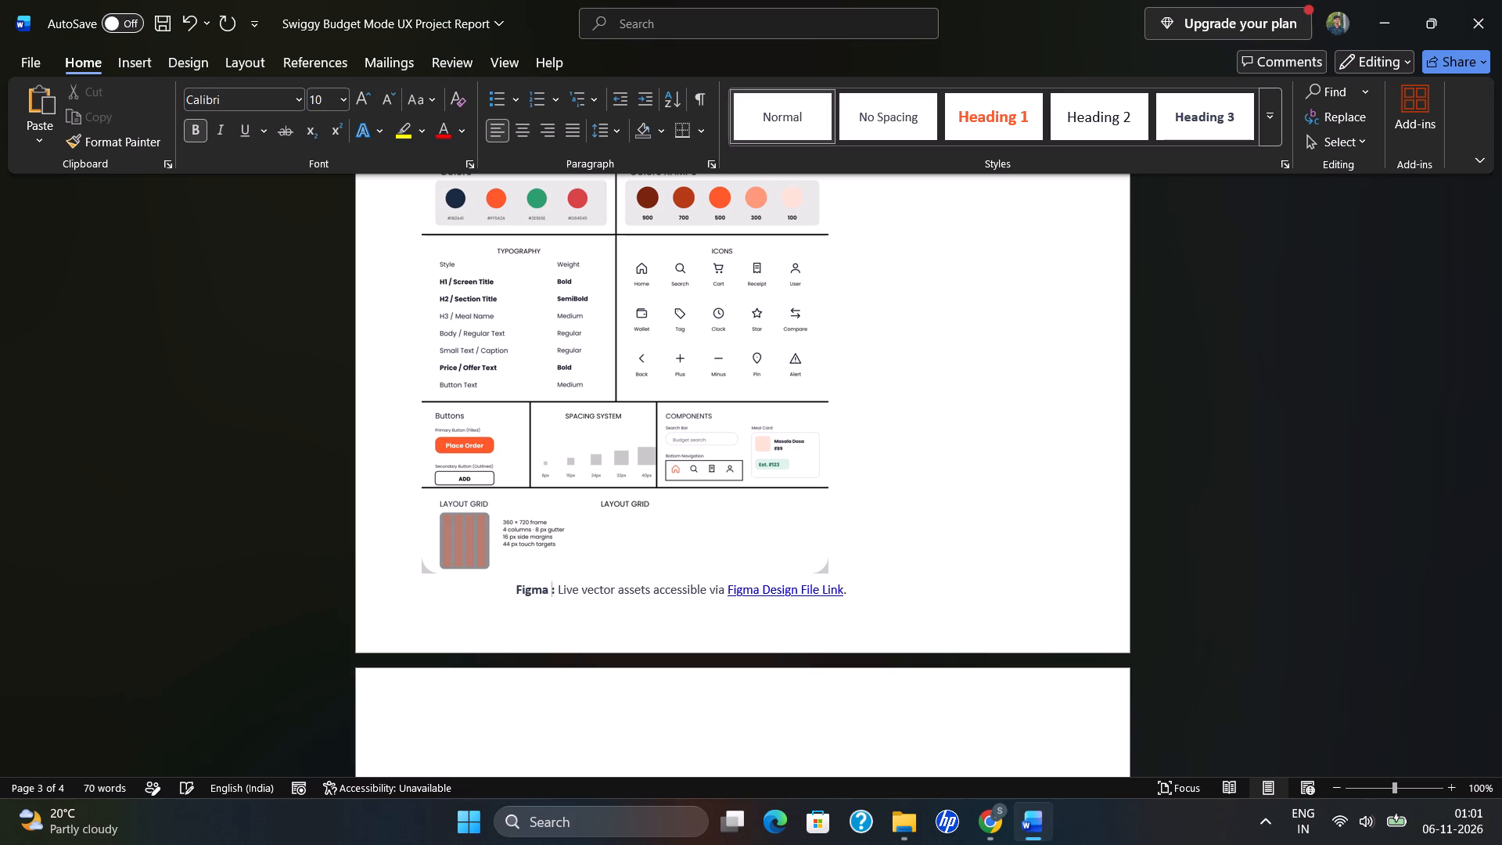
pyautogui.write('Link')
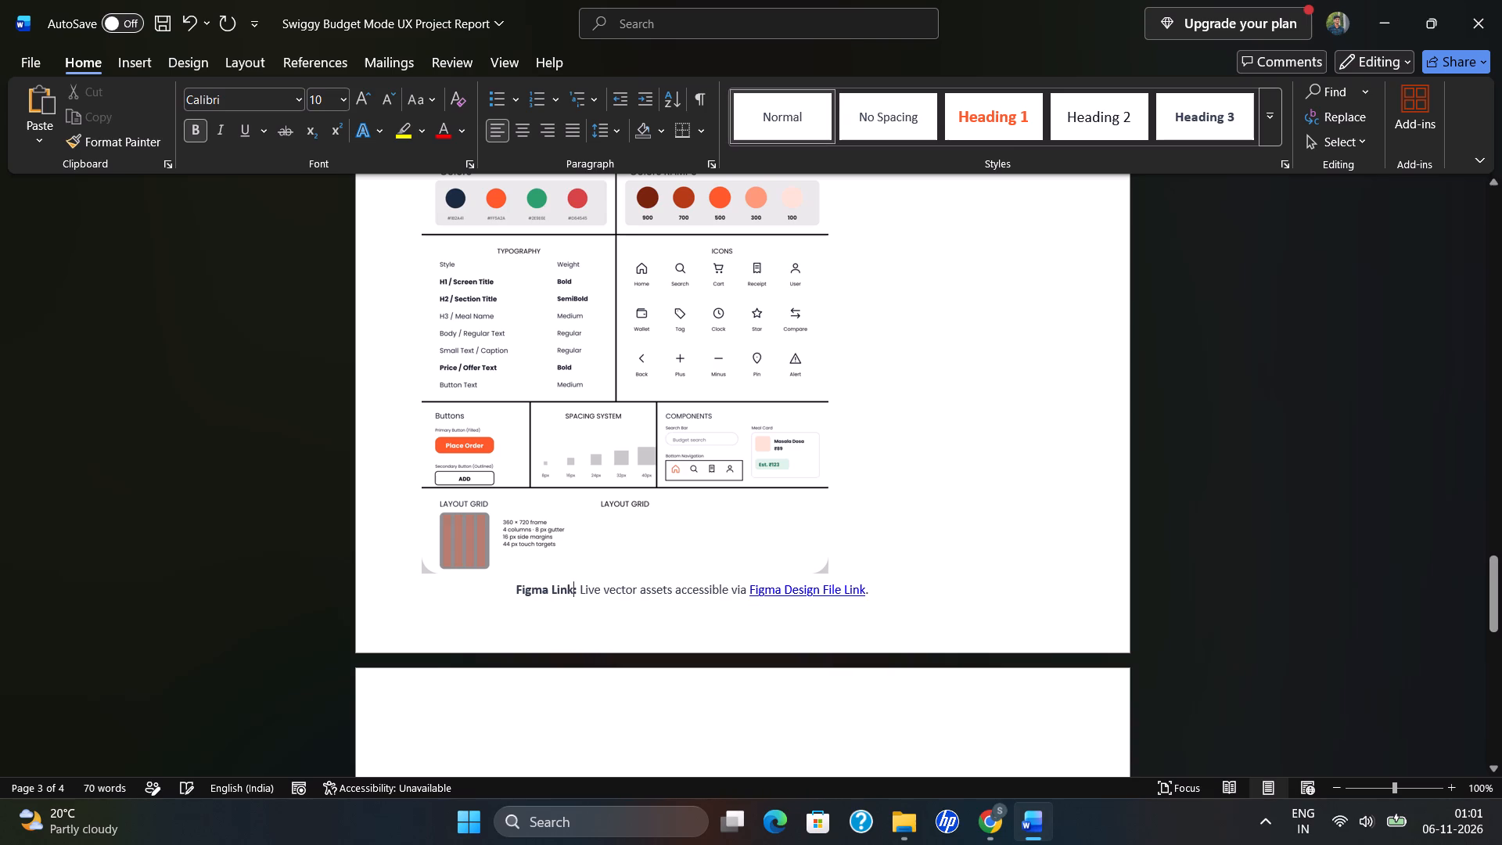
# Copy the web address from the Figma Design File Link hyperlink's settings.
pyautogui.click(850, 588)
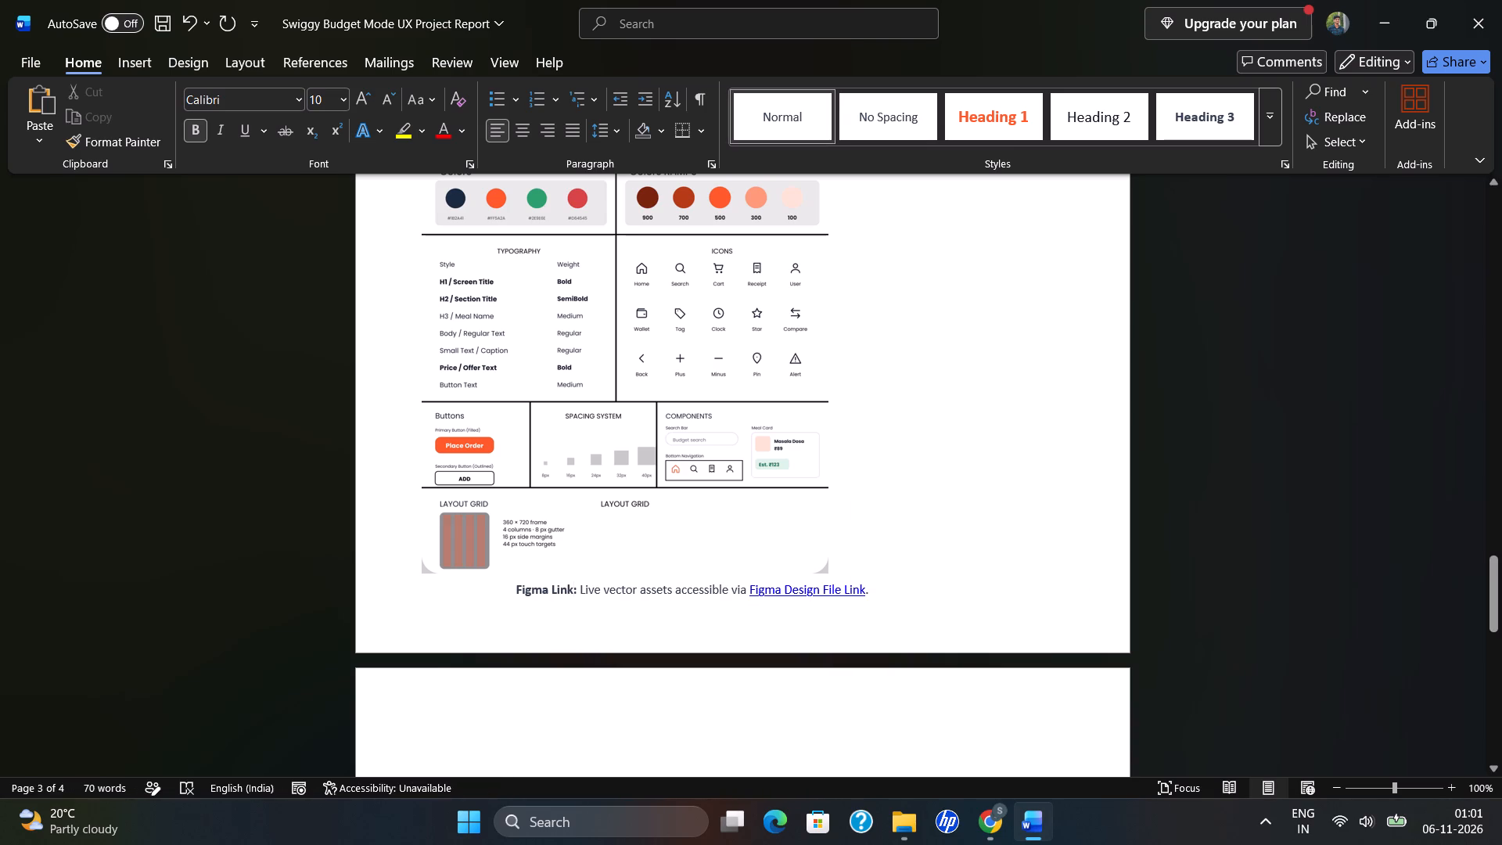
pyautogui.rightClick(850, 588)
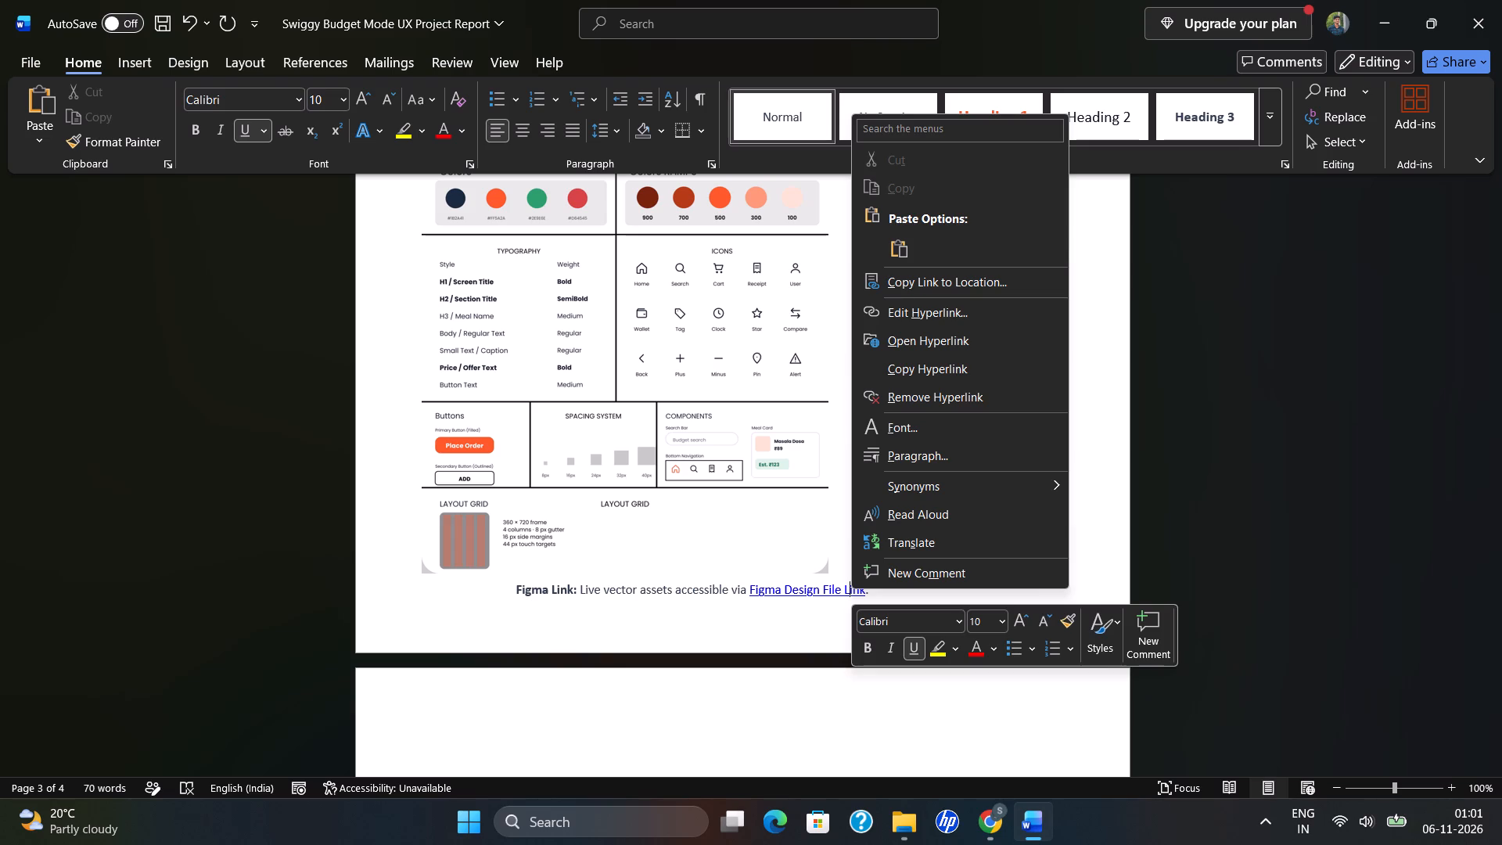
pyautogui.click(973, 322)
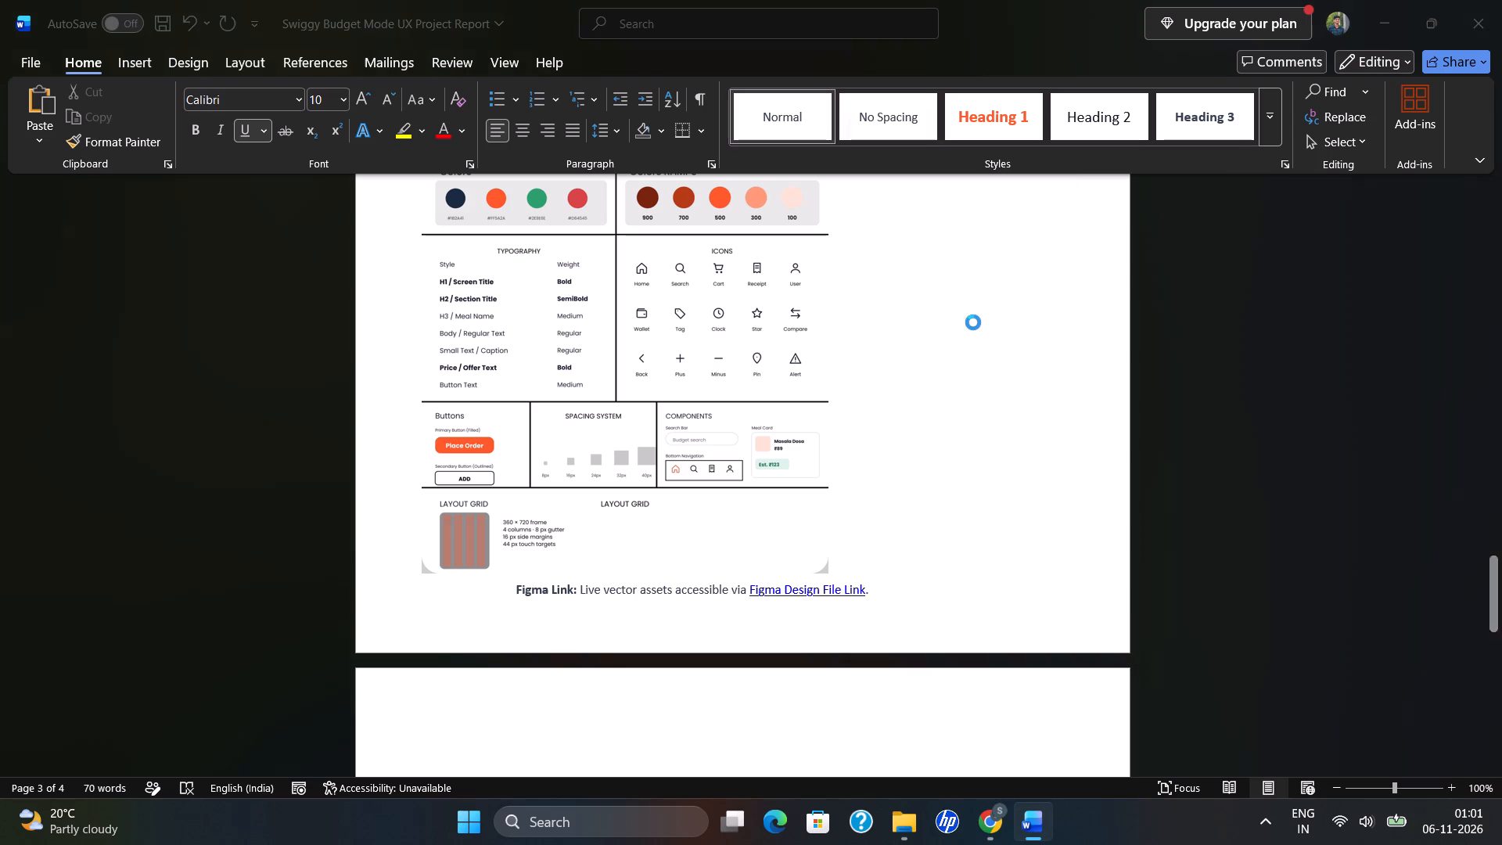
pyautogui.click(567, 487)
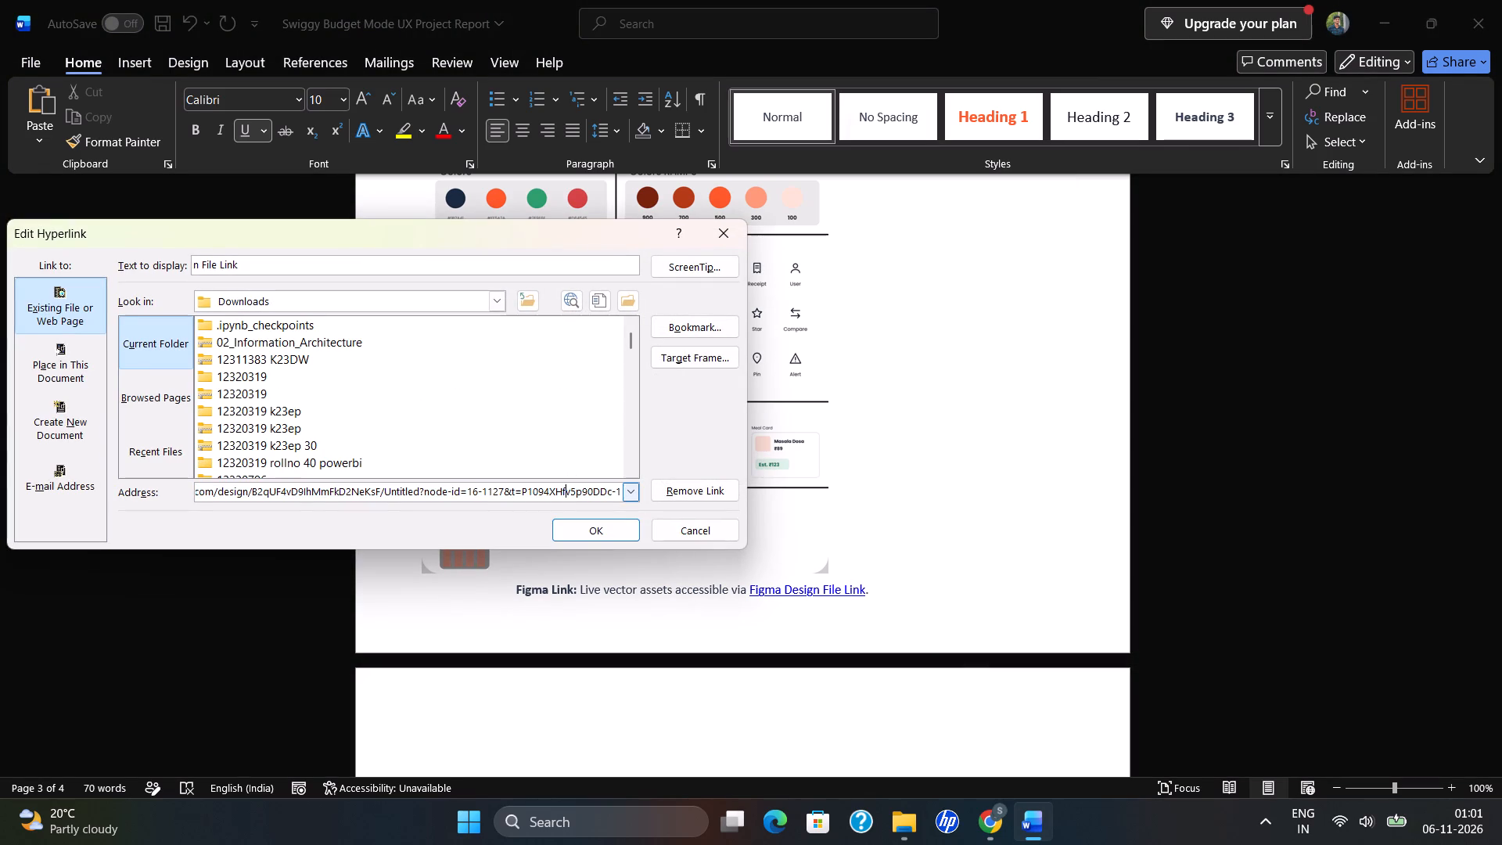
pyautogui.hotkey('ctrl', 'a')
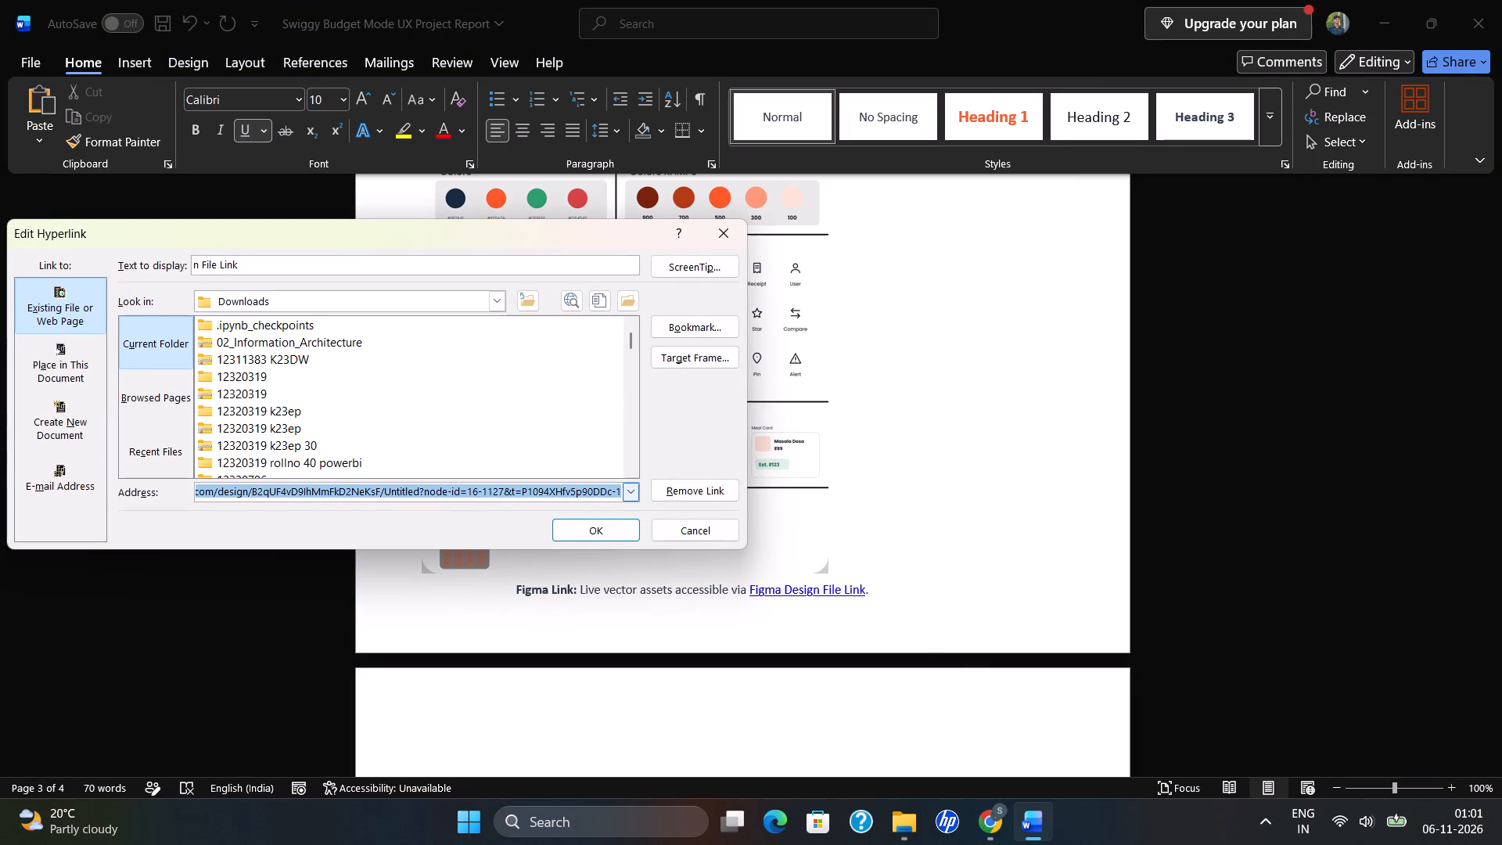
pyautogui.hotkey('ctrl', 'c')
pyautogui.click(605, 527)
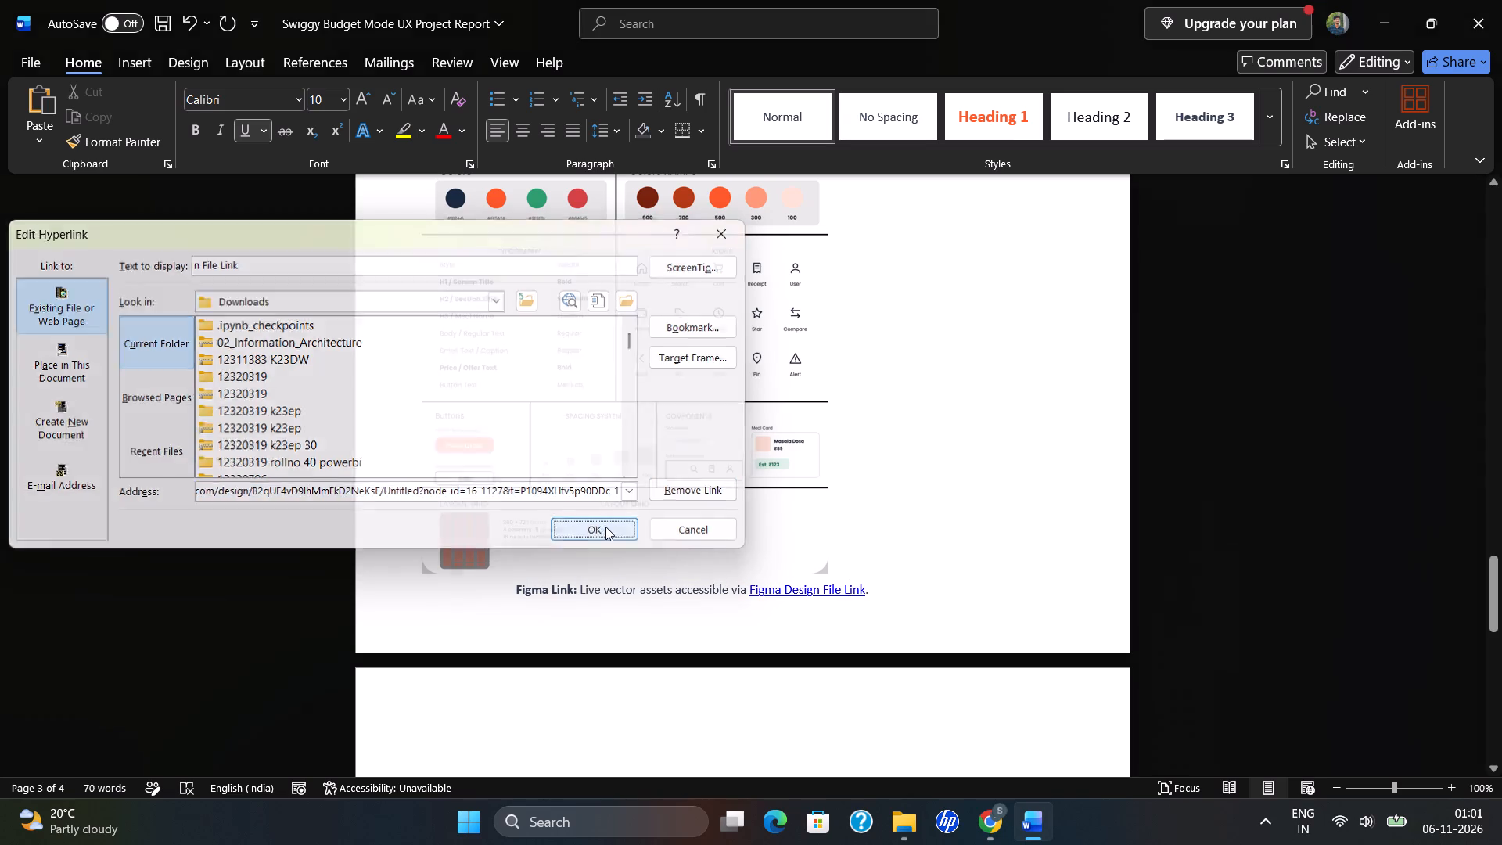
# Replace the "Live vector assets accessible via Figma Design File Link." text after the Figma Link label with the copied address as a live hyperlink.
pyautogui.press('BackSpace')
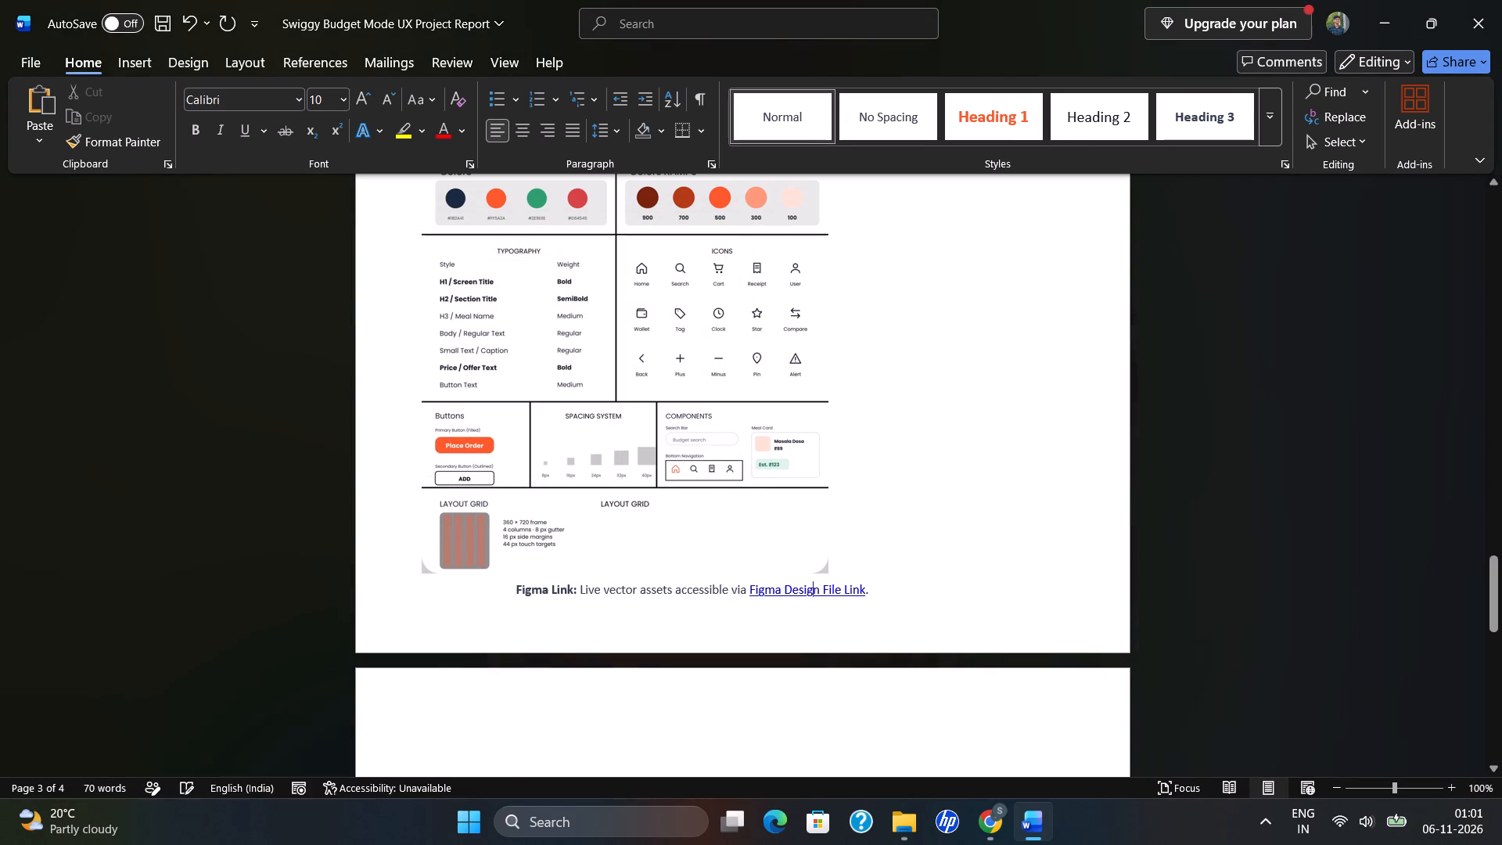
pyautogui.press('BackSpace')
pyautogui.press('Right')
pyautogui.press('Right')
pyautogui.press('Right')
pyautogui.press('Right')
pyautogui.press('Right')
pyautogui.press('Right')
pyautogui.press('Right')
pyautogui.press('Right')
pyautogui.press('Right')
pyautogui.press('Right')
pyautogui.press('Right')
pyautogui.press('Right')
pyautogui.press('BackSpace')
pyautogui.press('BackSpace')
pyautogui.press('BackSpace')
pyautogui.press('BackSpace')
pyautogui.press('BackSpace')
pyautogui.press('BackSpace')
pyautogui.press('BackSpace')
pyautogui.press('BackSpace')
pyautogui.press('BackSpace')
pyautogui.press('BackSpace')
pyautogui.press('BackSpace')
pyautogui.press('BackSpace')
pyautogui.press('BackSpace')
pyautogui.press('BackSpace')
pyautogui.press('BackSpace')
pyautogui.press('BackSpace')
pyautogui.press('BackSpace')
pyautogui.press('BackSpace')
pyautogui.press('BackSpace')
pyautogui.press('BackSpace')
pyautogui.press('BackSpace')
pyautogui.press('BackSpace')
pyautogui.press('BackSpace')
pyautogui.press('BackSpace')
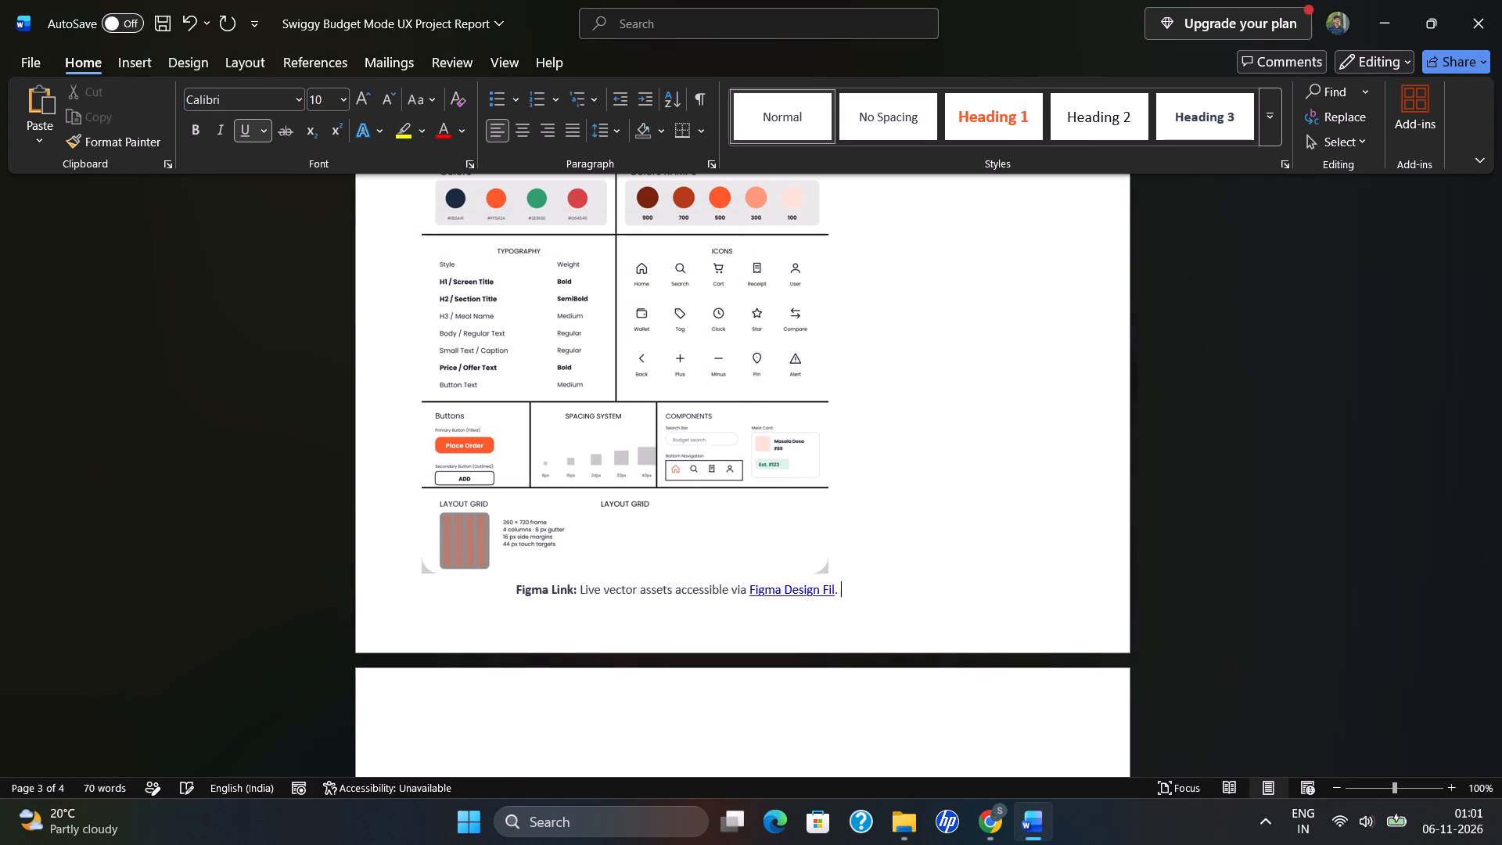
pyautogui.press('BackSpace')
pyautogui.press('BackSpace')
pyautogui.press('BackSpace')
pyautogui.press('BackSpace')
pyautogui.press('BackSpace')
pyautogui.press('BackSpace')
pyautogui.press('BackSpace')
pyautogui.press('BackSpace')
pyautogui.press('BackSpace')
pyautogui.press('BackSpace')
pyautogui.press('BackSpace')
pyautogui.press('BackSpace')
pyautogui.press('BackSpace')
pyautogui.press('BackSpace')
pyautogui.press('BackSpace')
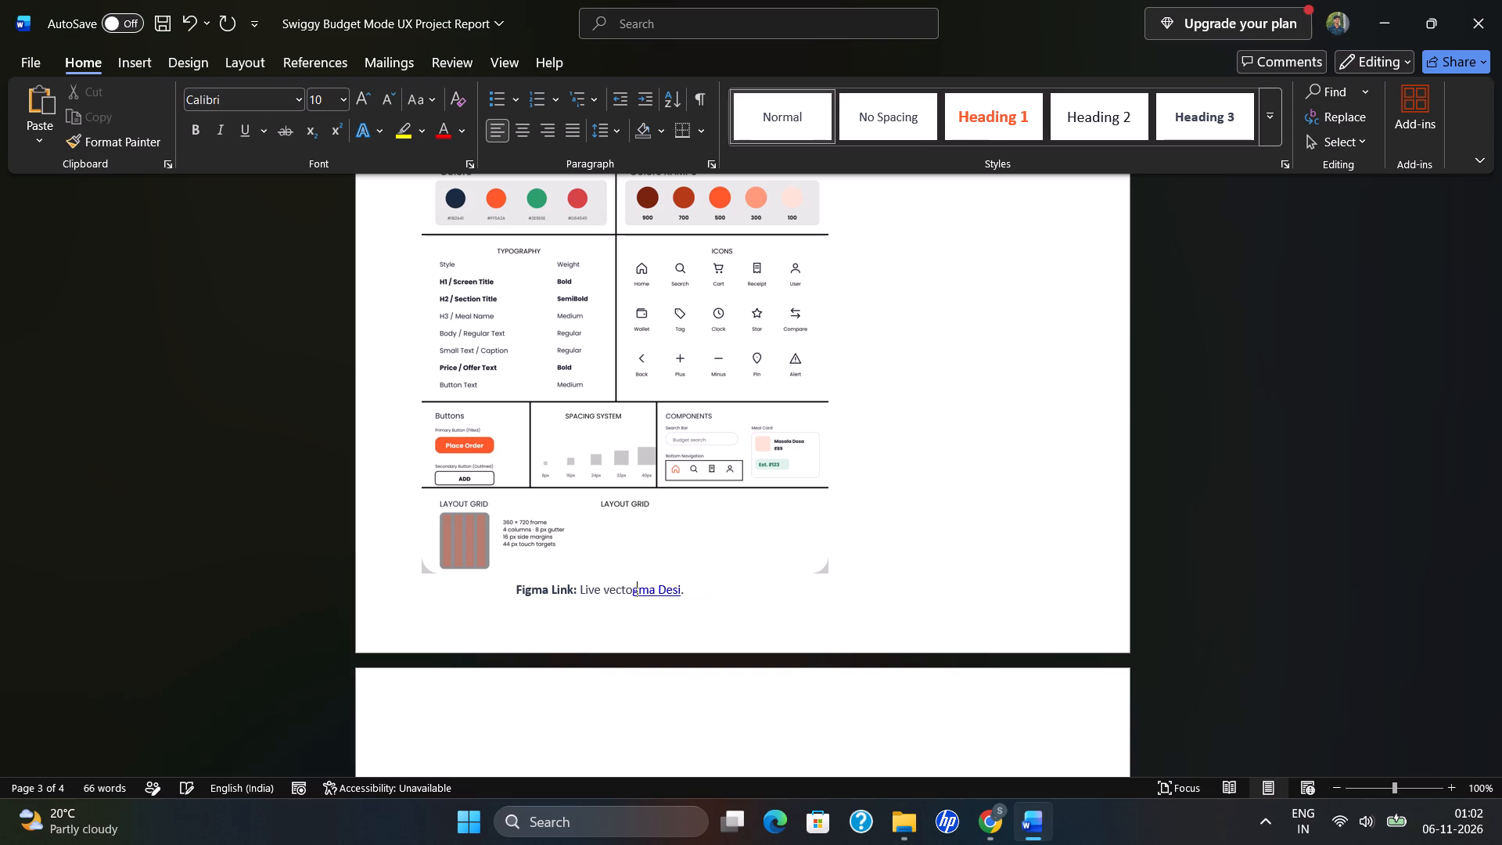
pyautogui.press('BackSpace')
pyautogui.press('BackSpace')
pyautogui.press('BackSpace')
pyautogui.press('BackSpace')
pyautogui.press('BackSpace')
pyautogui.press('BackSpace')
pyautogui.press('BackSpace')
pyautogui.press('BackSpace')
pyautogui.press('BackSpace')
pyautogui.press('BackSpace')
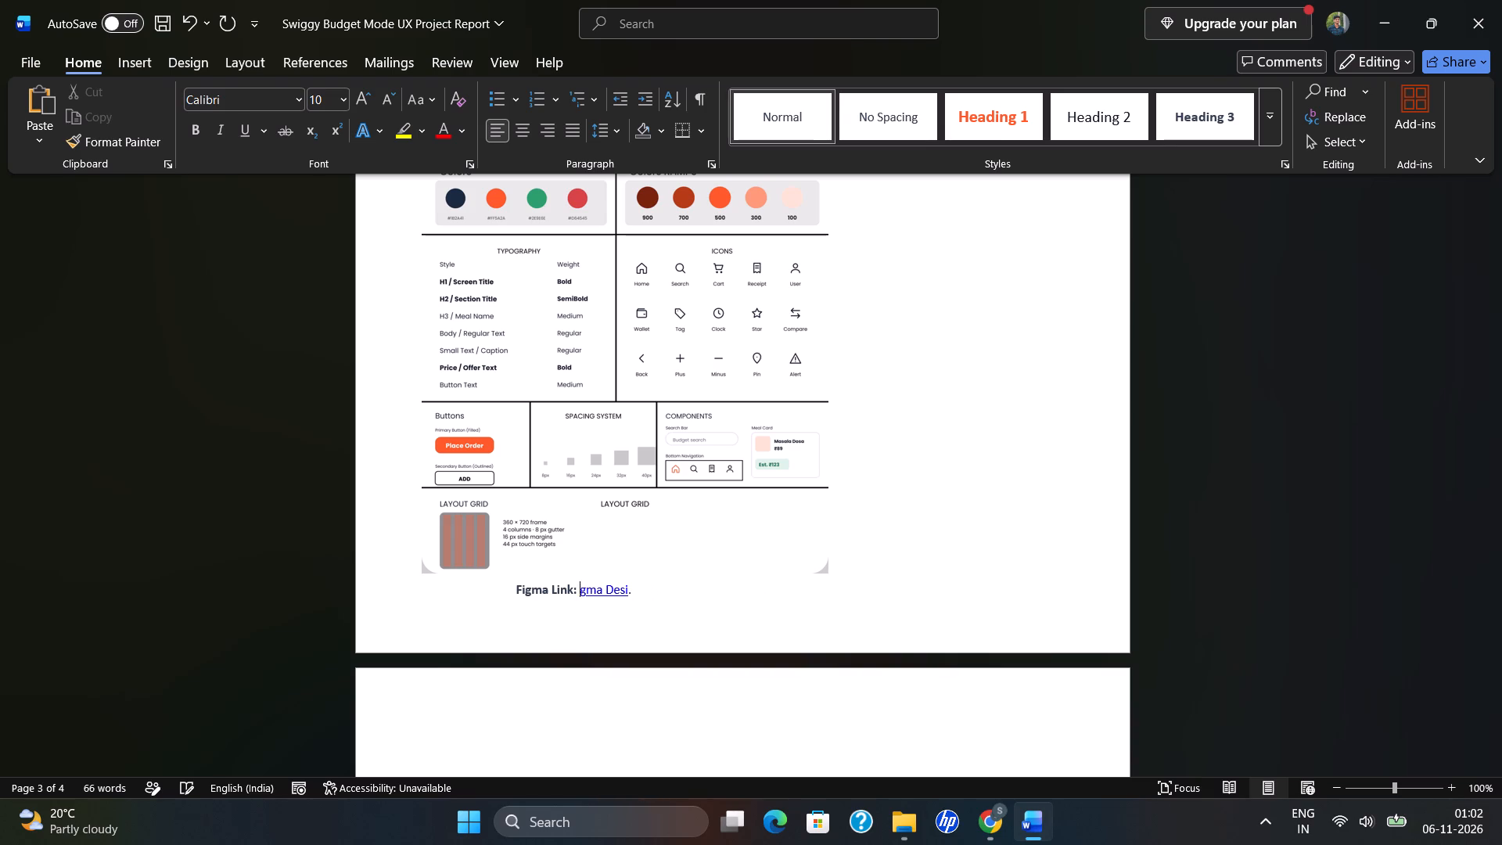
pyautogui.press('Right')
pyautogui.press('Right')
pyautogui.press('Right')
pyautogui.press('Right')
pyautogui.press('Right')
pyautogui.press('Right')
pyautogui.press('Right')
pyautogui.press('Right')
pyautogui.press('Right')
pyautogui.press('Right')
pyautogui.press('Right')
pyautogui.press('Left')
pyautogui.press('Left')
pyautogui.press('BackSpace')
pyautogui.press('BackSpace')
pyautogui.press('BackSpace')
pyautogui.press('BackSpace')
pyautogui.press('BackSpace')
pyautogui.press('BackSpace')
pyautogui.press('BackSpace')
pyautogui.press('BackSpace')
pyautogui.press('BackSpace')
pyautogui.press('BackSpace')
pyautogui.press('BackSpace')
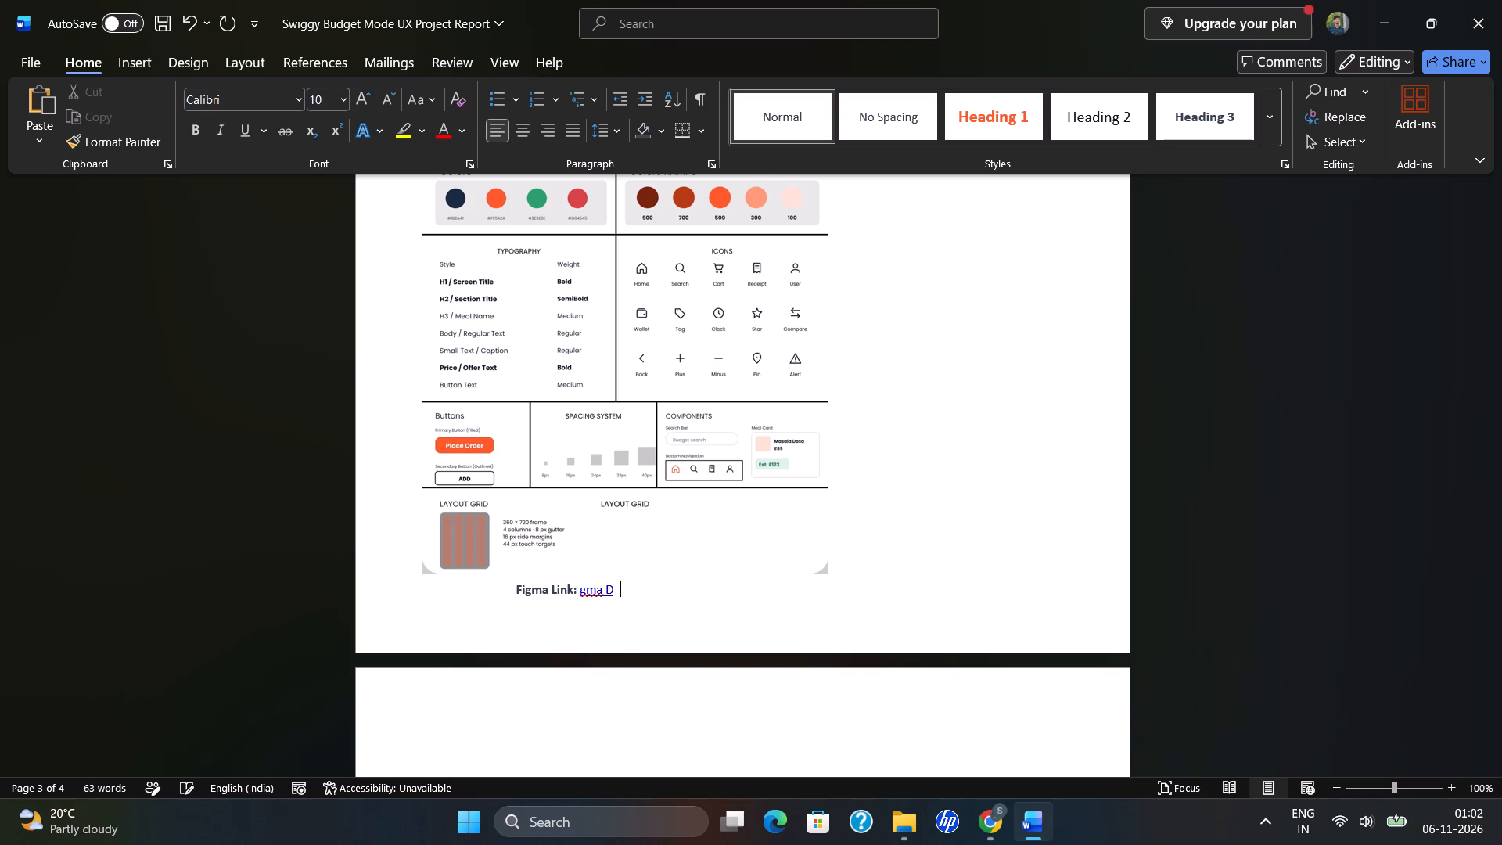
pyautogui.hotkey('ctrl', 'v')
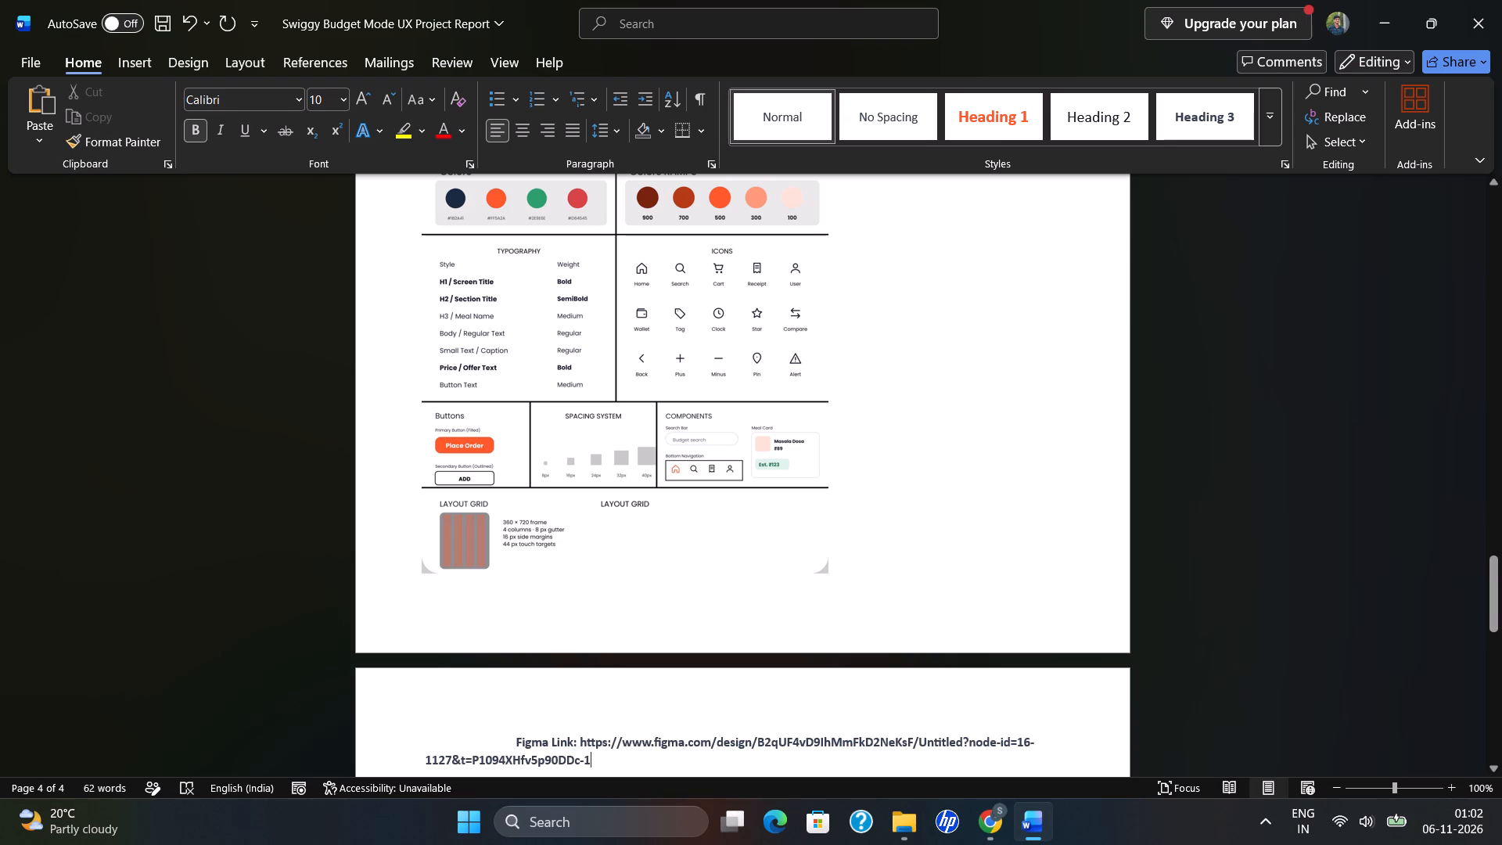
pyautogui.press('Return')
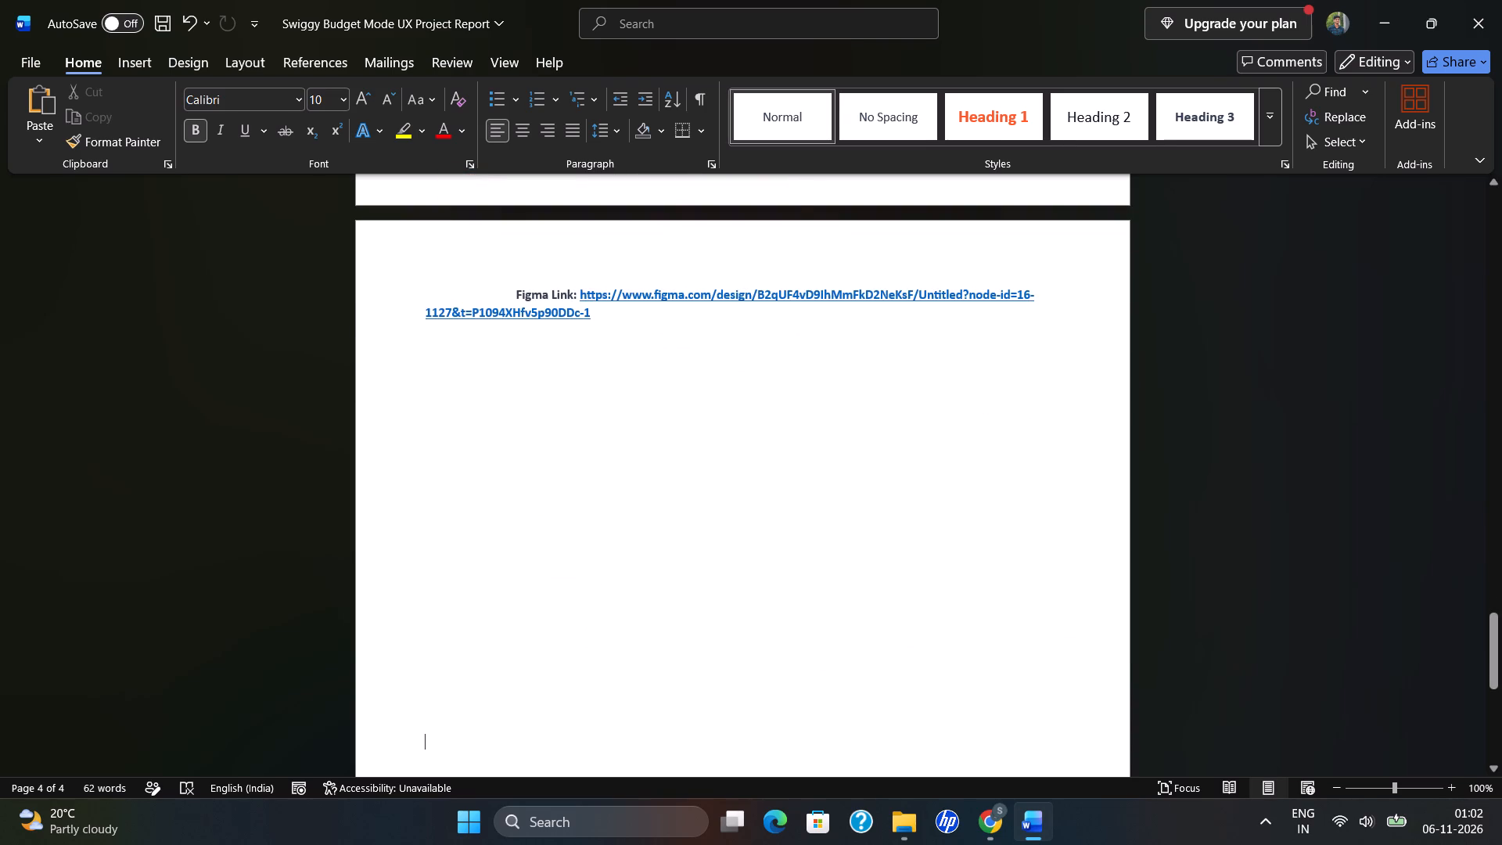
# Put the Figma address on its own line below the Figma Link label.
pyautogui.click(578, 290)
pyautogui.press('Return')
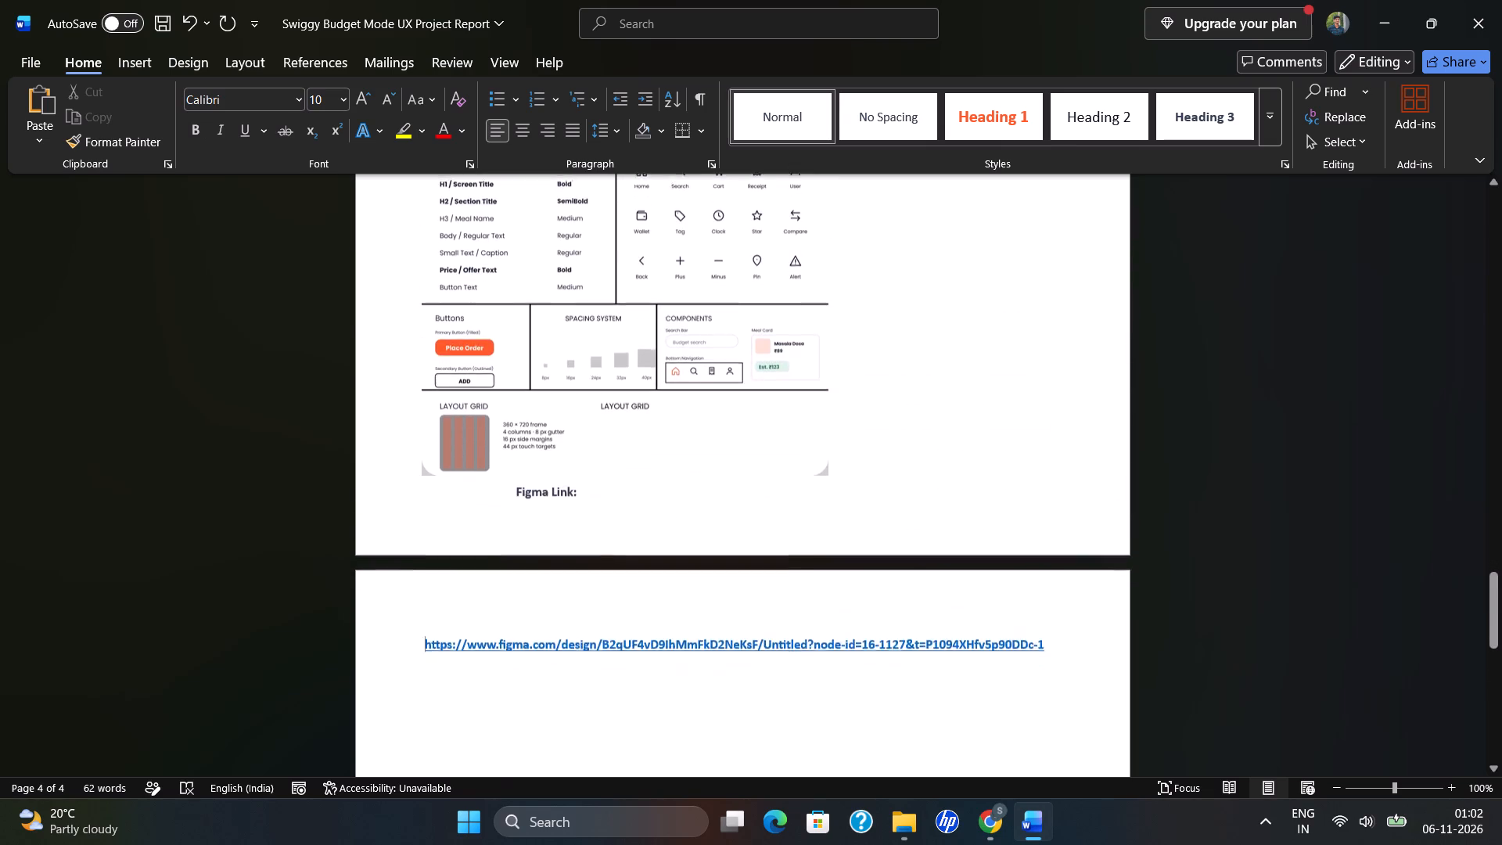
# Insert a paragraph break just before the Figma Link label, leaving its leading indent spaces behind.
pyautogui.click(507, 410)
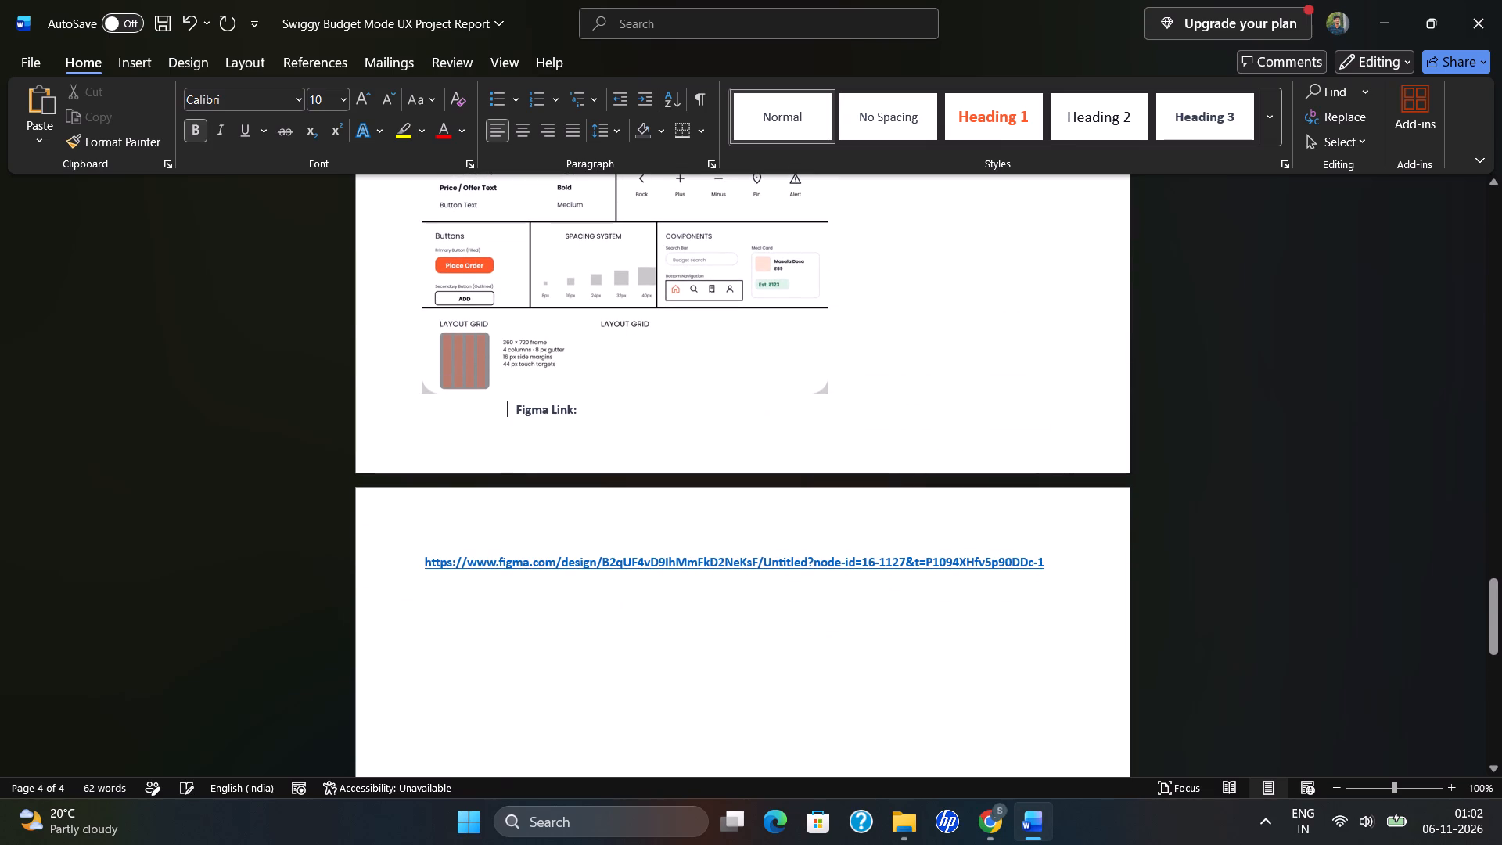
pyautogui.press('Return')
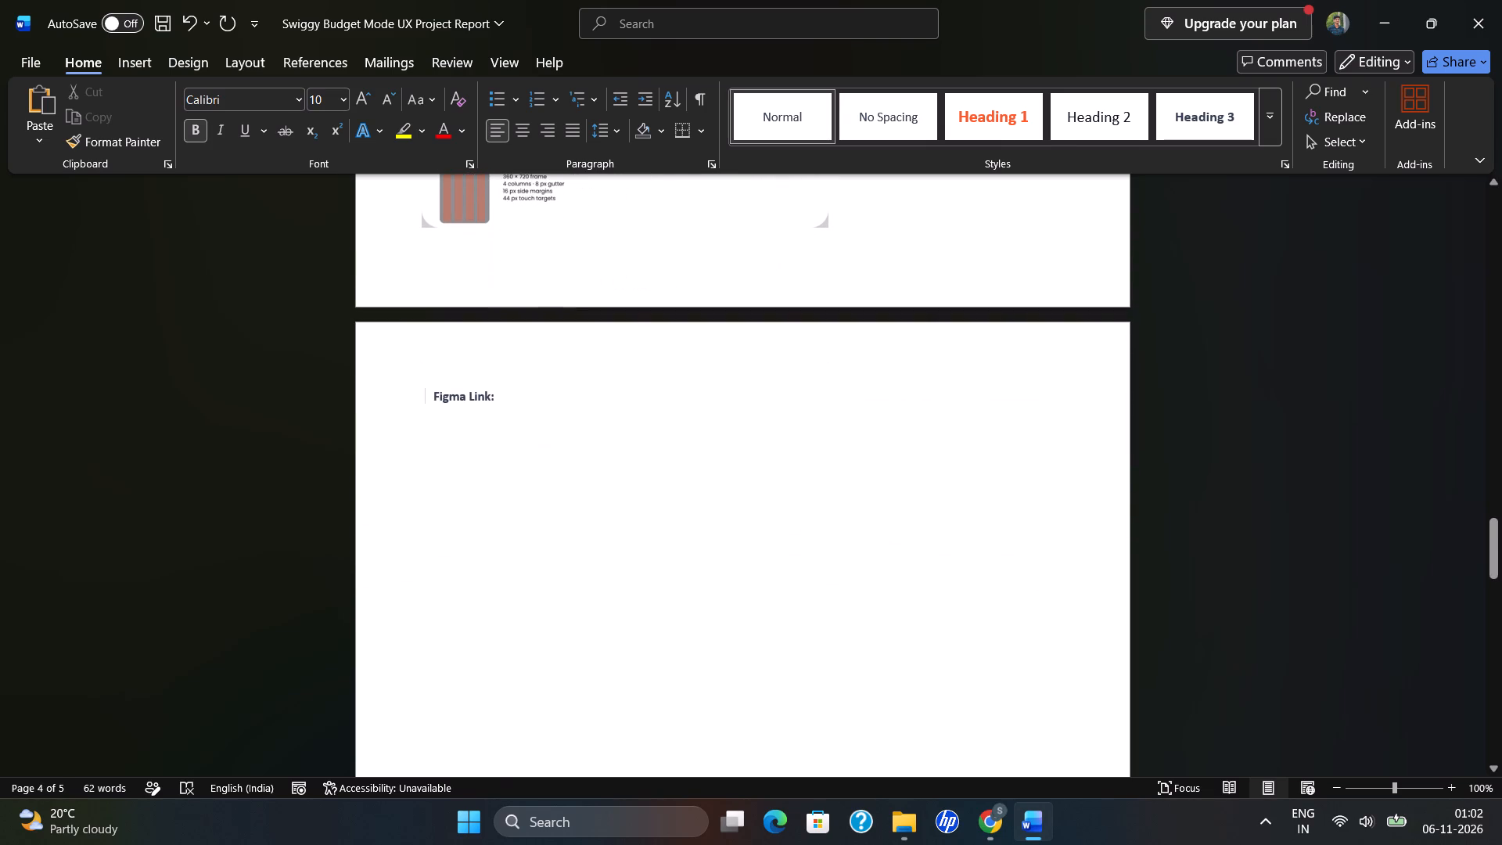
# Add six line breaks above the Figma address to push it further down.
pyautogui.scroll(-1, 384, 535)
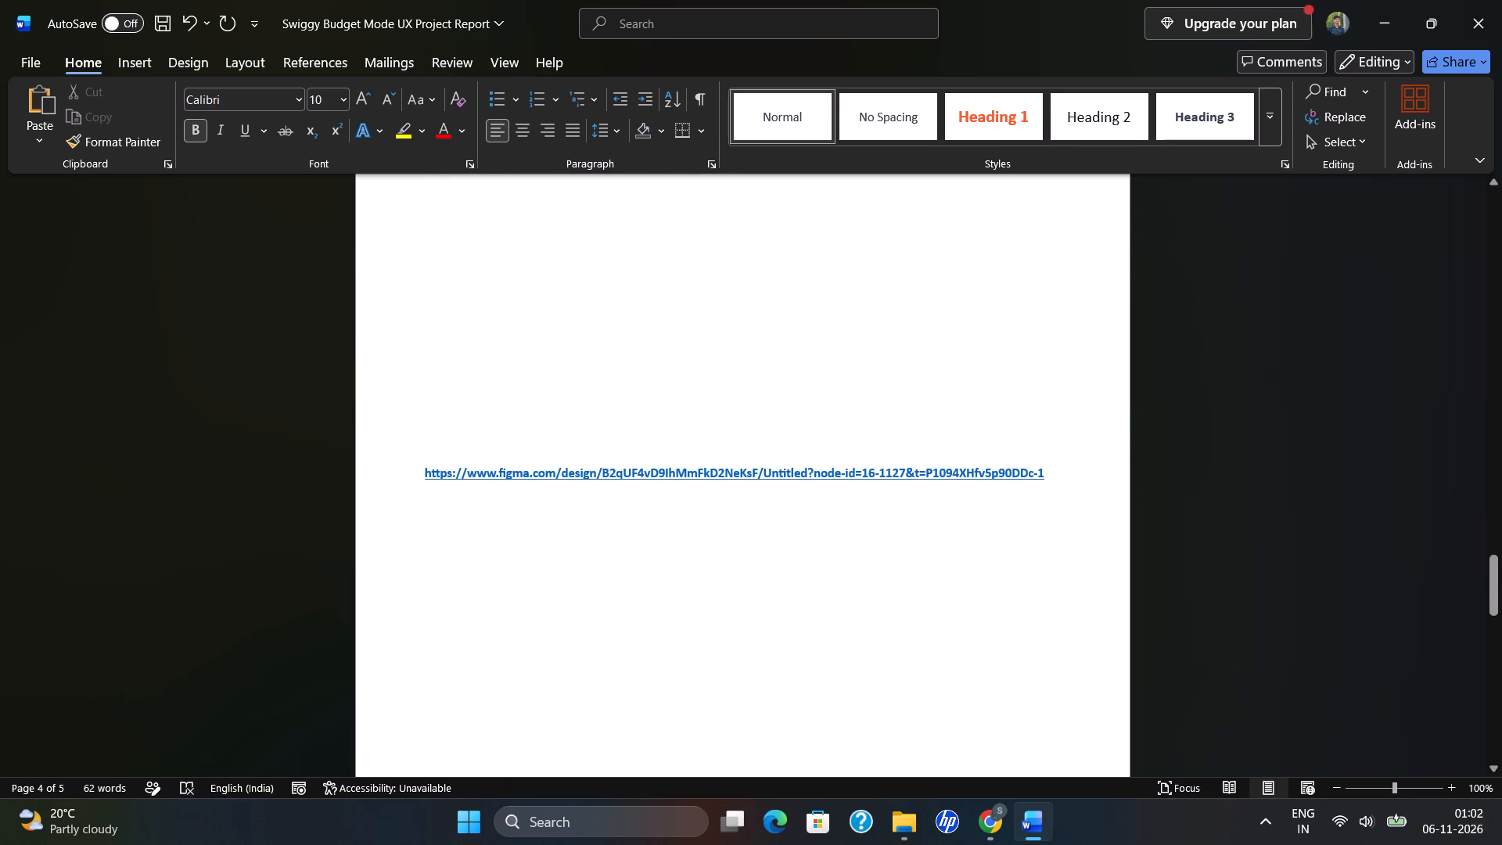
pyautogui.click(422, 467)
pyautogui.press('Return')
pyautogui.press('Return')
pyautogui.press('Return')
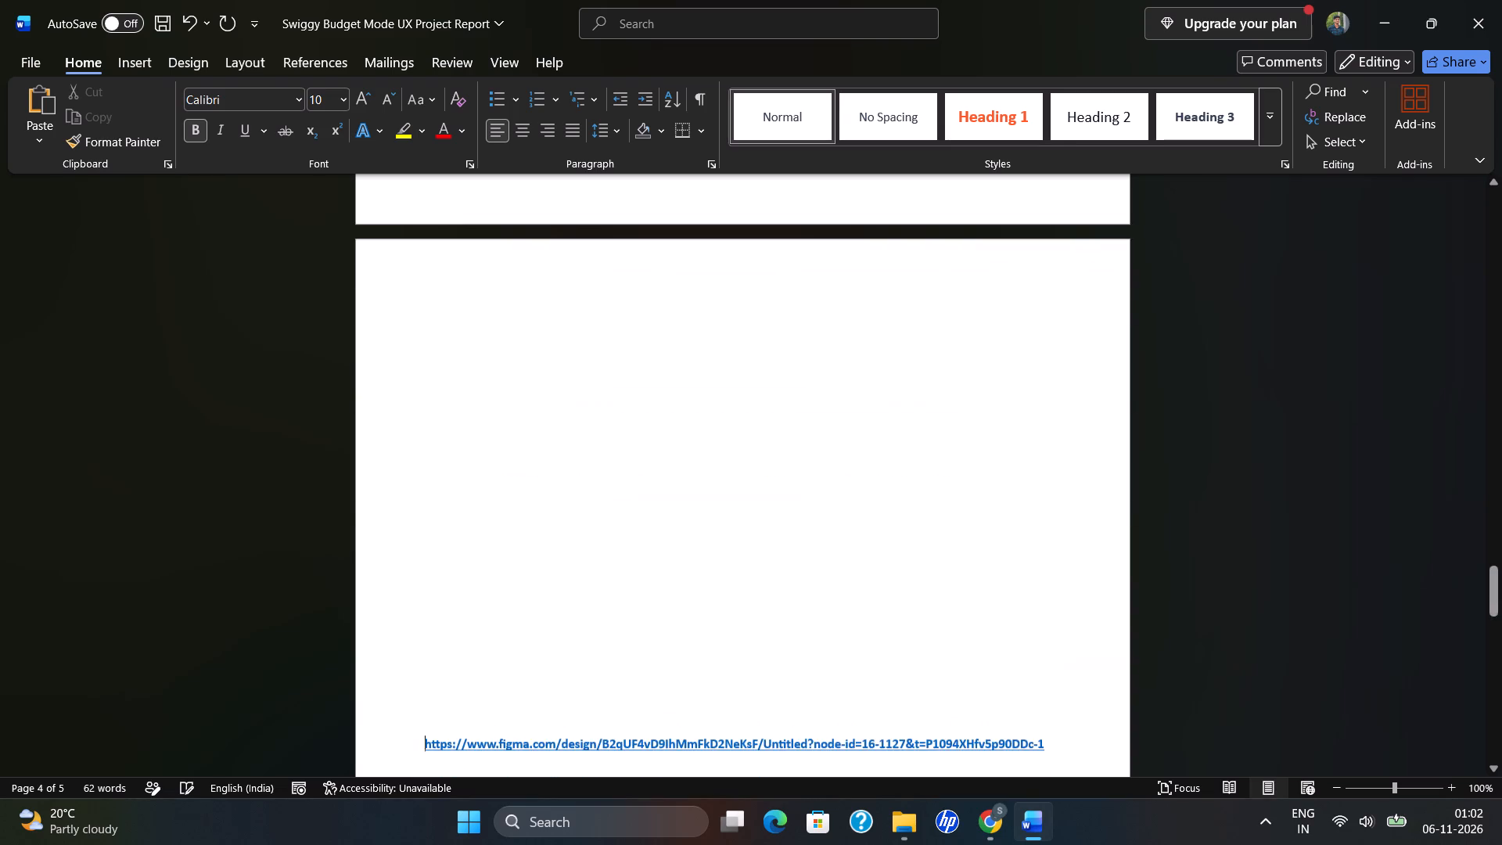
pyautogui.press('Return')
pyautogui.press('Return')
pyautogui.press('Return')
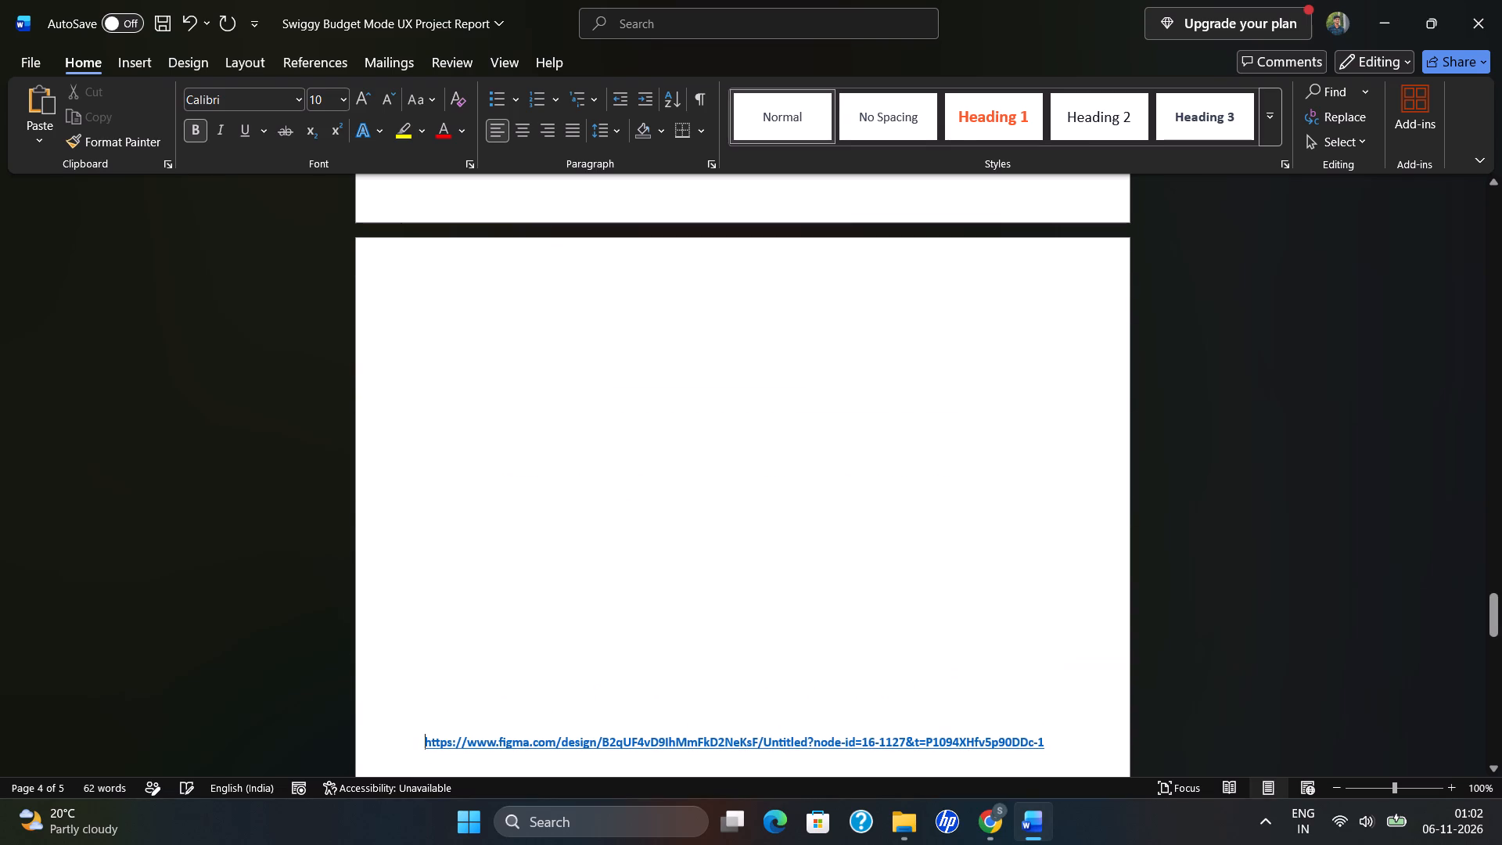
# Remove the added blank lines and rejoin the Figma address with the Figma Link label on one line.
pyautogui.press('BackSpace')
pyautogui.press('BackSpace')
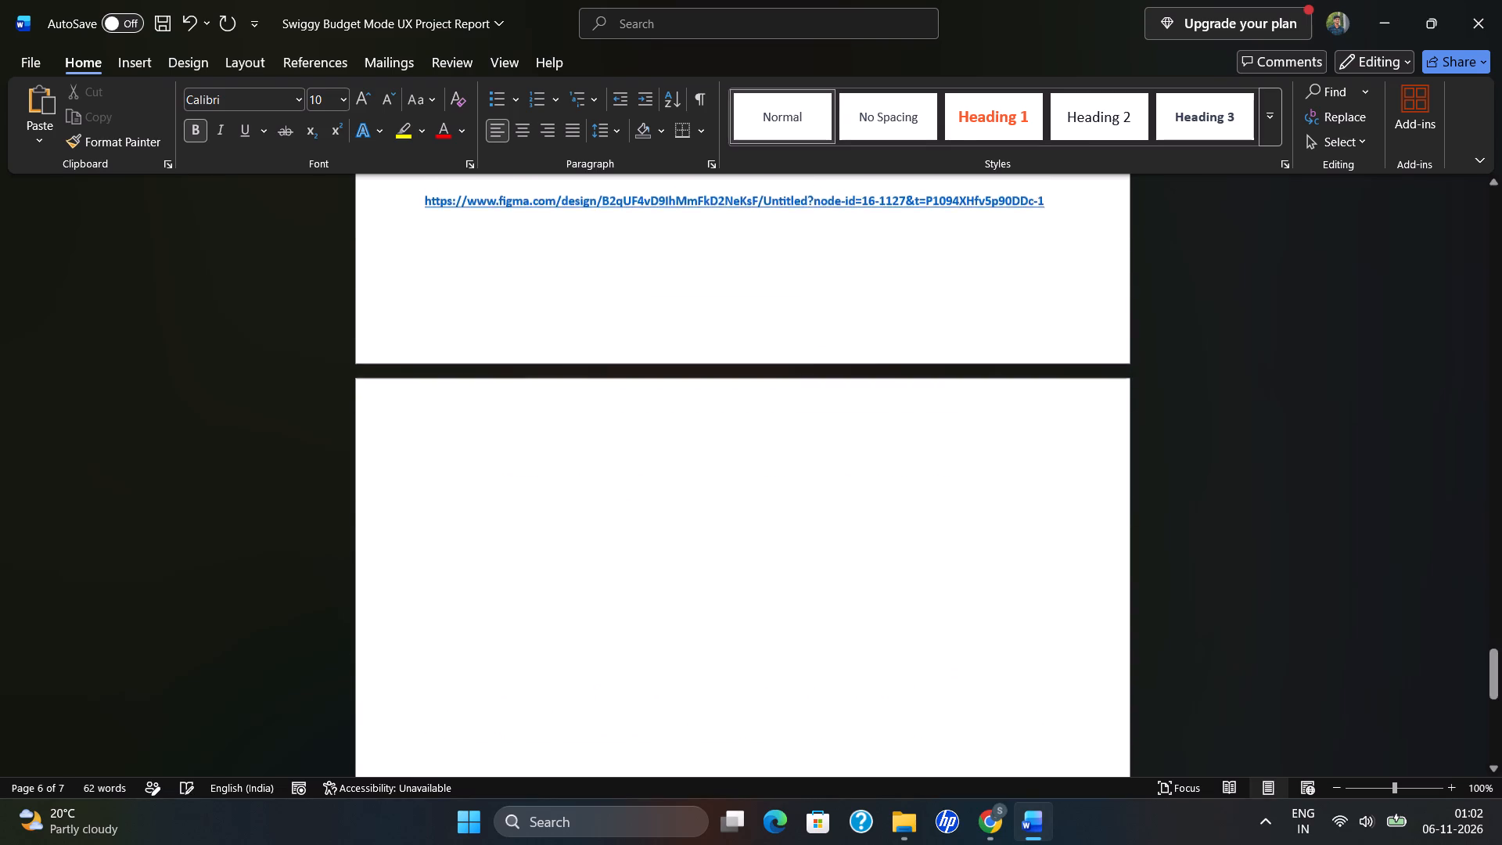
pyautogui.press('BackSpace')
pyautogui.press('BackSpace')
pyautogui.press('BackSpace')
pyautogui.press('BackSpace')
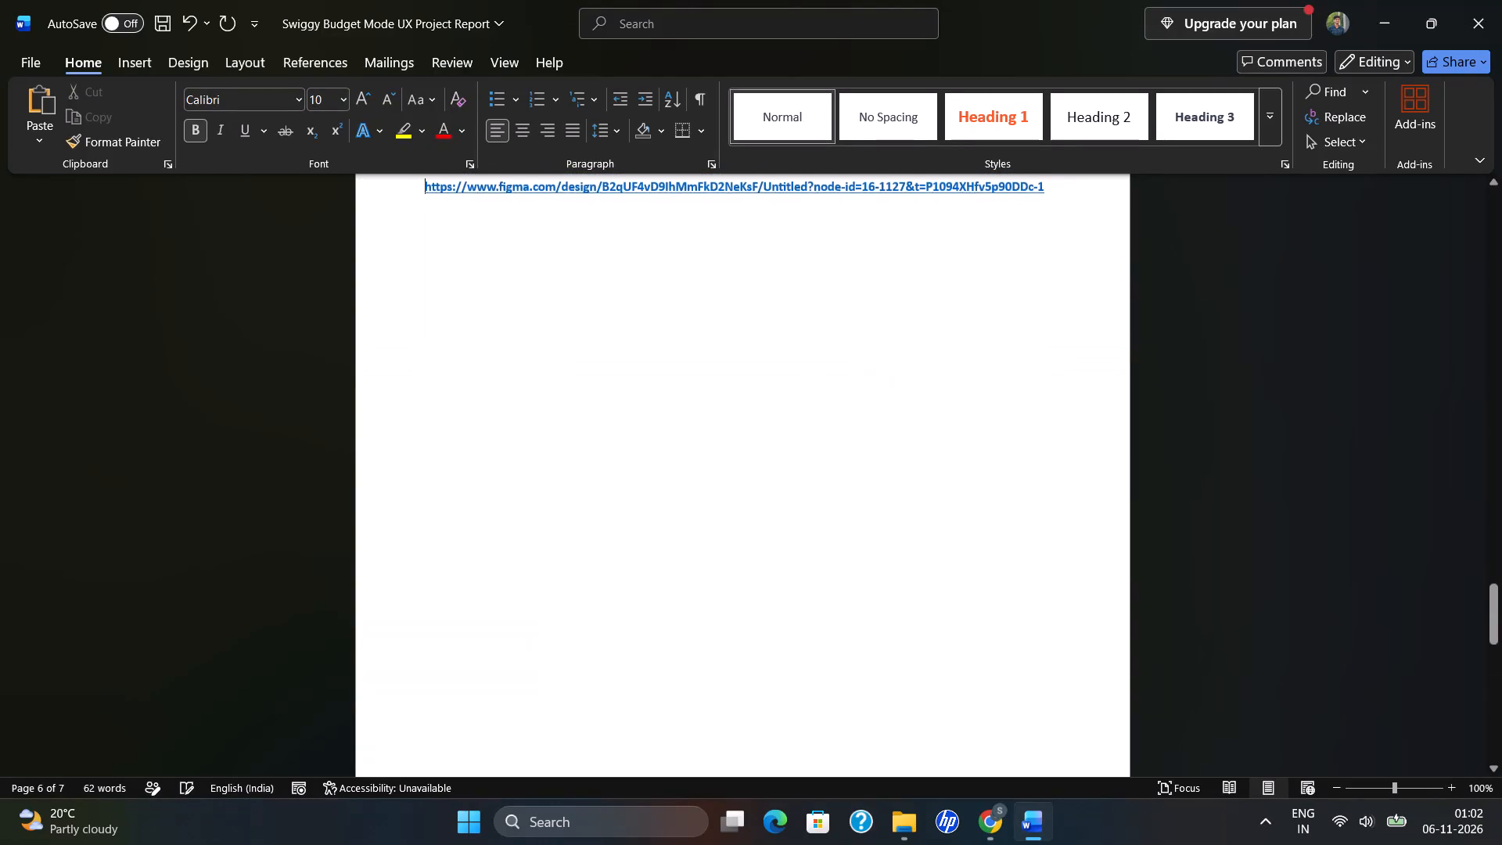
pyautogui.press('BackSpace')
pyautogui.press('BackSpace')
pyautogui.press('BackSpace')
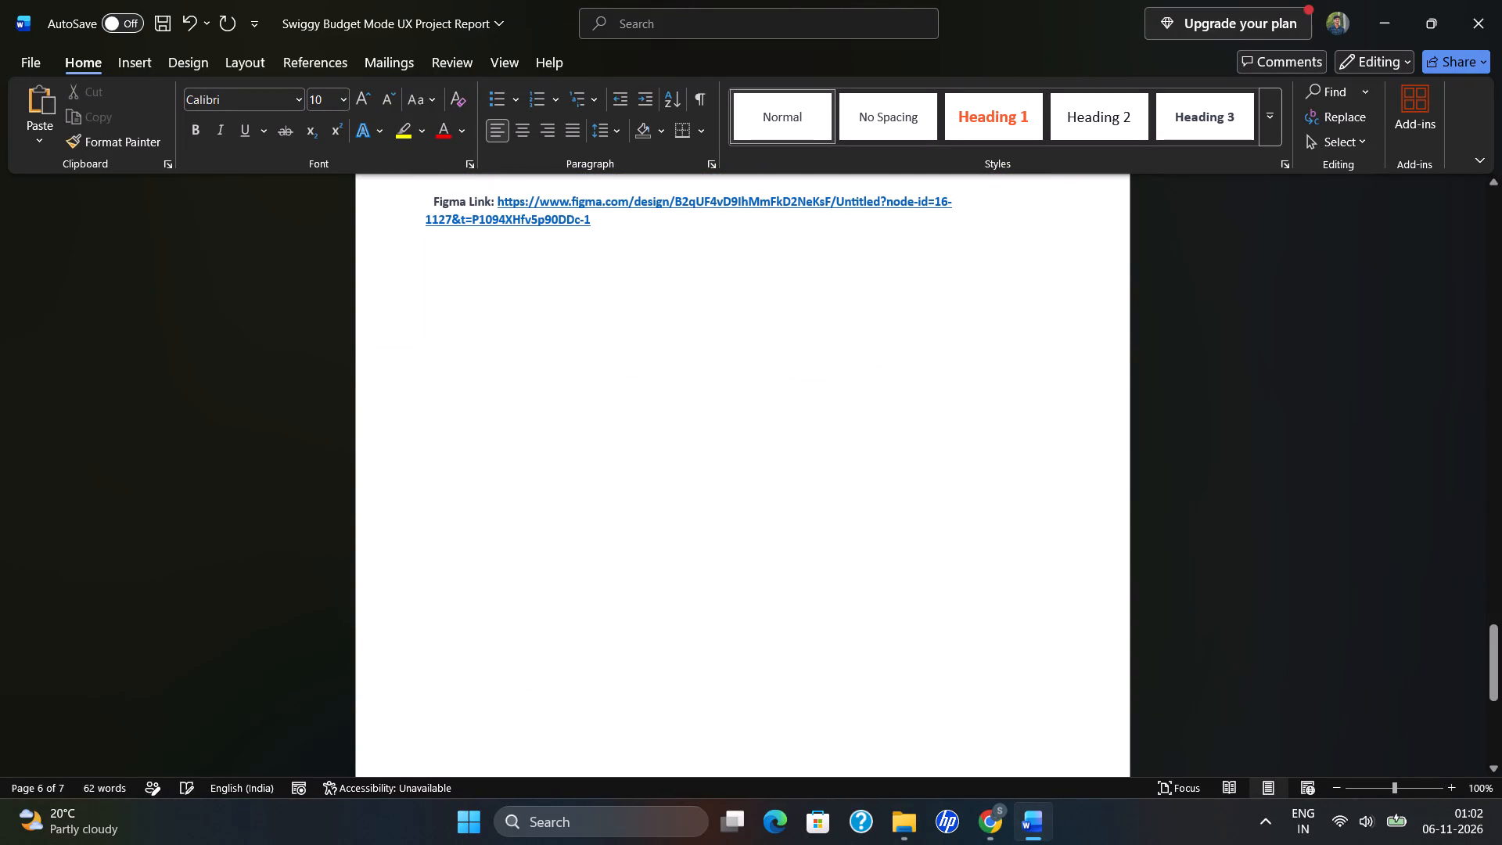
# Add two spaces between the Figma Link label and the Figma address.
pyautogui.press('space')
pyautogui.press('space')
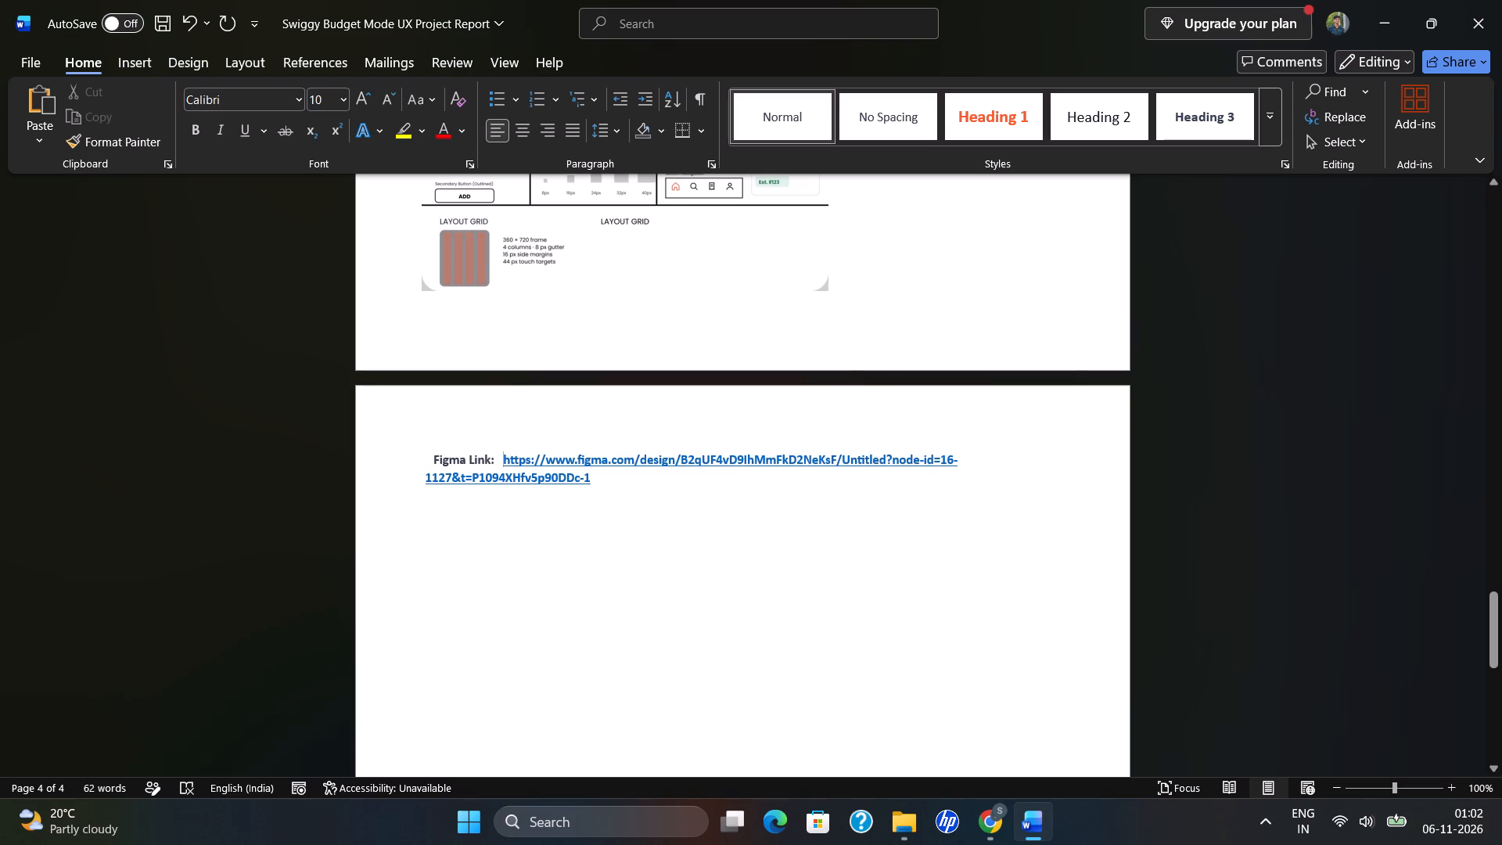
# Indent the Figma Link label with leading spaces until it sits roughly centred above the Figma address.
pyautogui.click(431, 459)
pyautogui.press('space')
pyautogui.press('space')
pyautogui.press('space')
pyautogui.press('space')
pyautogui.press('space')
pyautogui.press('space')
pyautogui.press('space')
pyautogui.press('space')
pyautogui.press('space')
pyautogui.press('space')
pyautogui.press('space')
pyautogui.press('space')
pyautogui.press('space')
pyautogui.press('space')
pyautogui.press('space')
pyautogui.press('space')
pyautogui.press('space')
pyautogui.press('space')
pyautogui.press('space')
pyautogui.press('space')
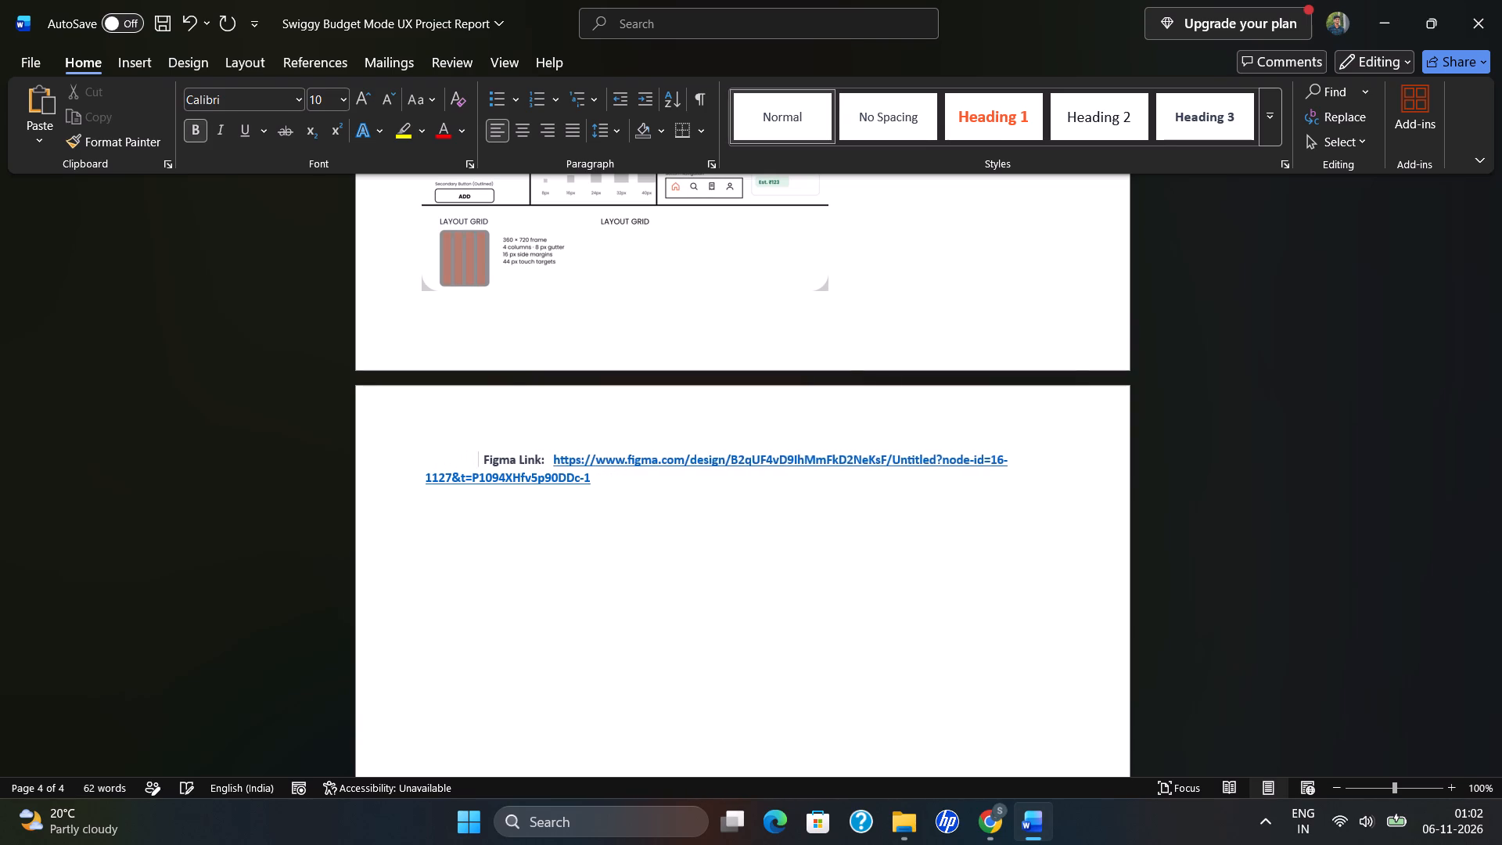
pyautogui.press('space')
pyautogui.press('space')
pyautogui.press('space')
pyautogui.press('space')
pyautogui.press('space')
pyautogui.press('space')
pyautogui.press('space')
pyautogui.press('space')
pyautogui.press('space')
pyautogui.press('space')
pyautogui.press('space')
pyautogui.press('space')
pyautogui.press('space')
pyautogui.press('space')
pyautogui.press('space')
pyautogui.press('space')
pyautogui.press('space')
pyautogui.press('space')
pyautogui.press('space')
pyautogui.press('space')
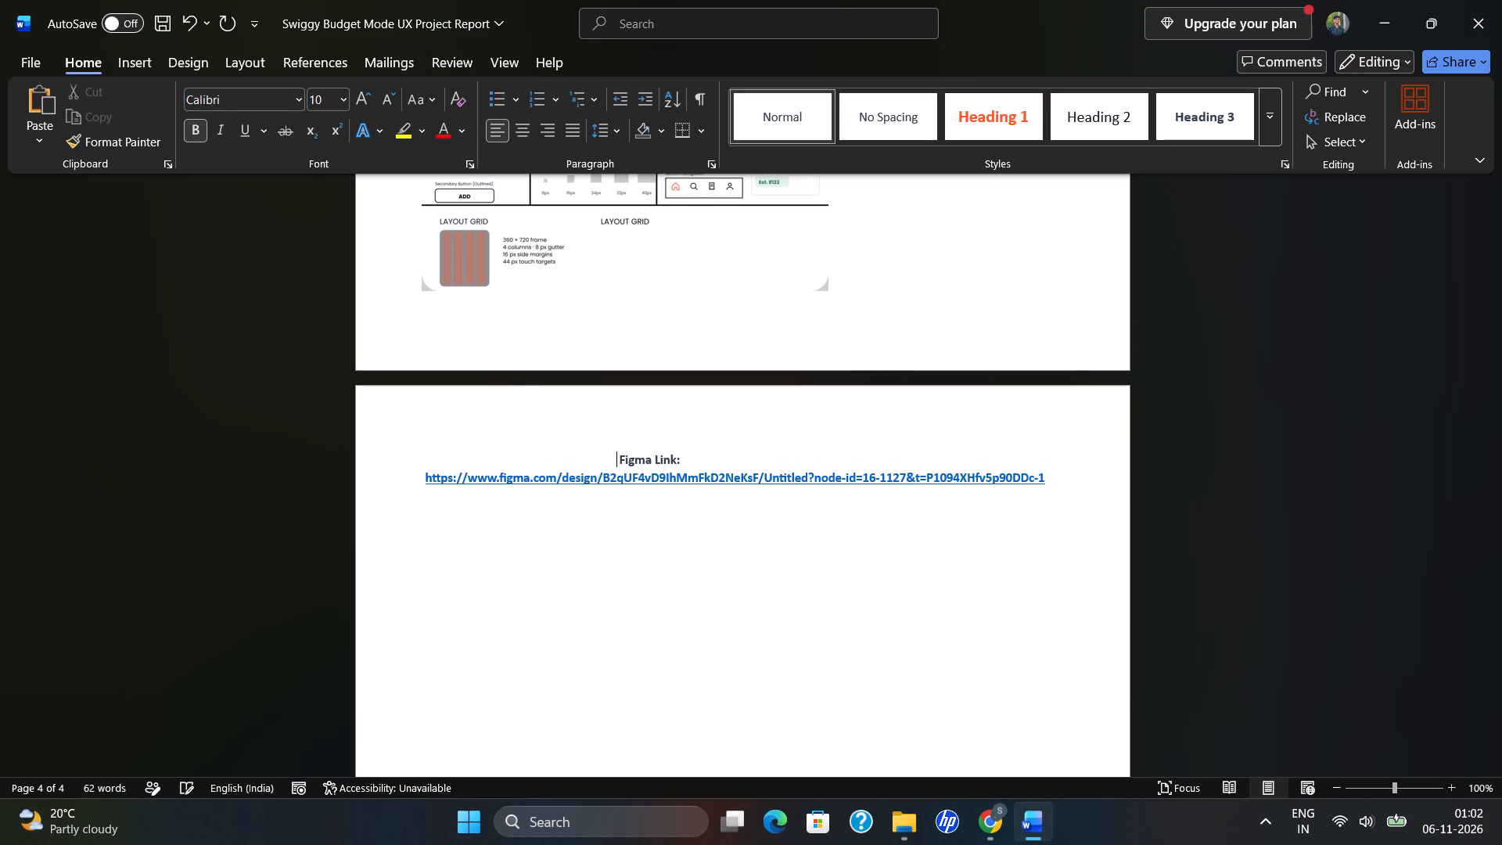
pyautogui.press('BackSpace')
pyautogui.press('BackSpace')
pyautogui.press('BackSpace')
pyautogui.press('BackSpace')
pyautogui.press('BackSpace')
pyautogui.press('BackSpace')
pyautogui.press('BackSpace')
pyautogui.press('BackSpace')
pyautogui.press('BackSpace')
pyautogui.press('BackSpace')
pyautogui.press('BackSpace')
pyautogui.press('BackSpace')
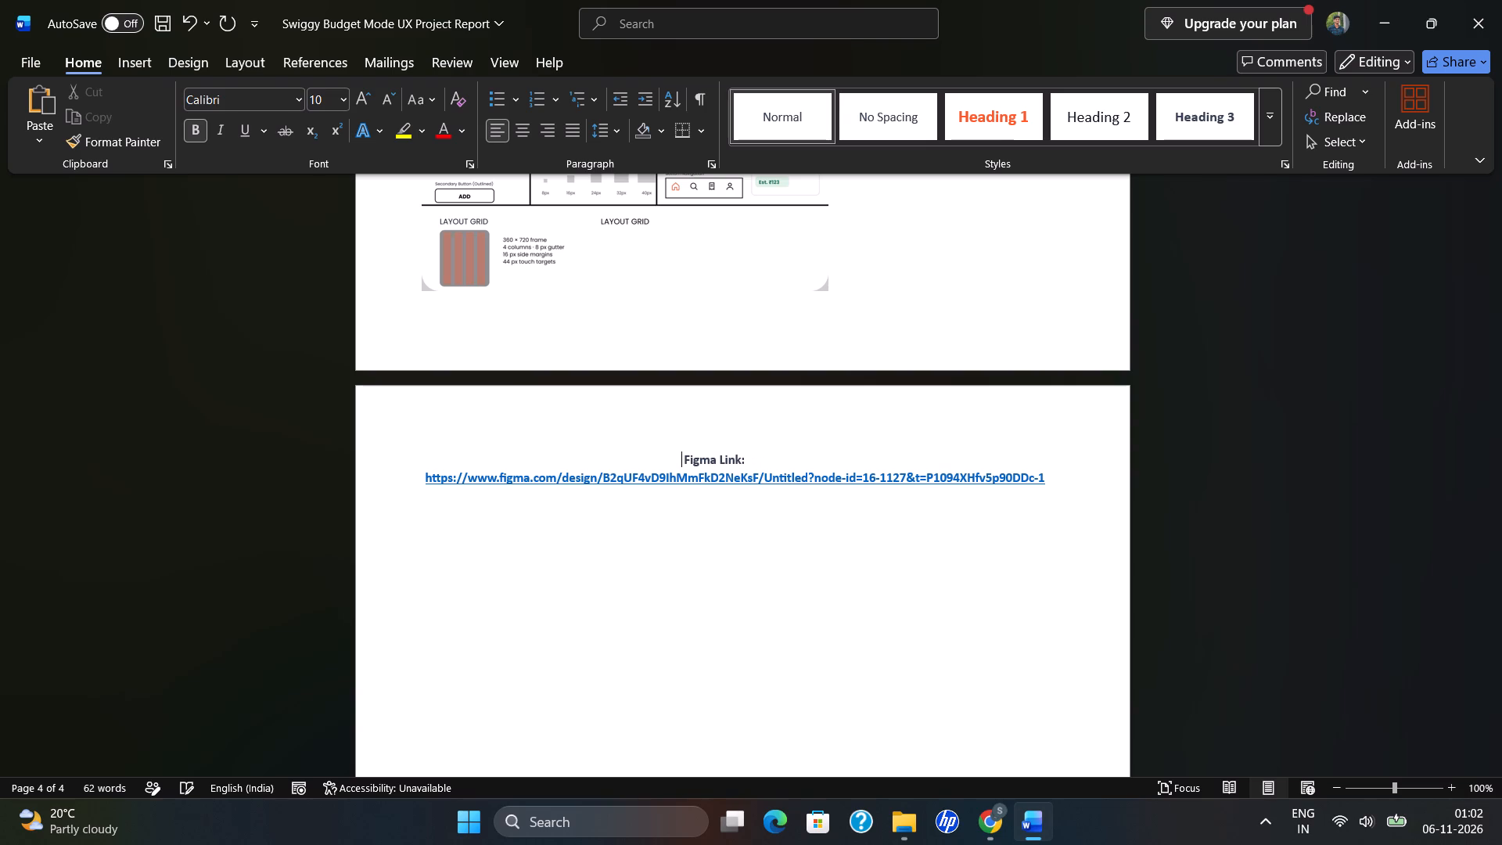
pyautogui.click(525, 591)
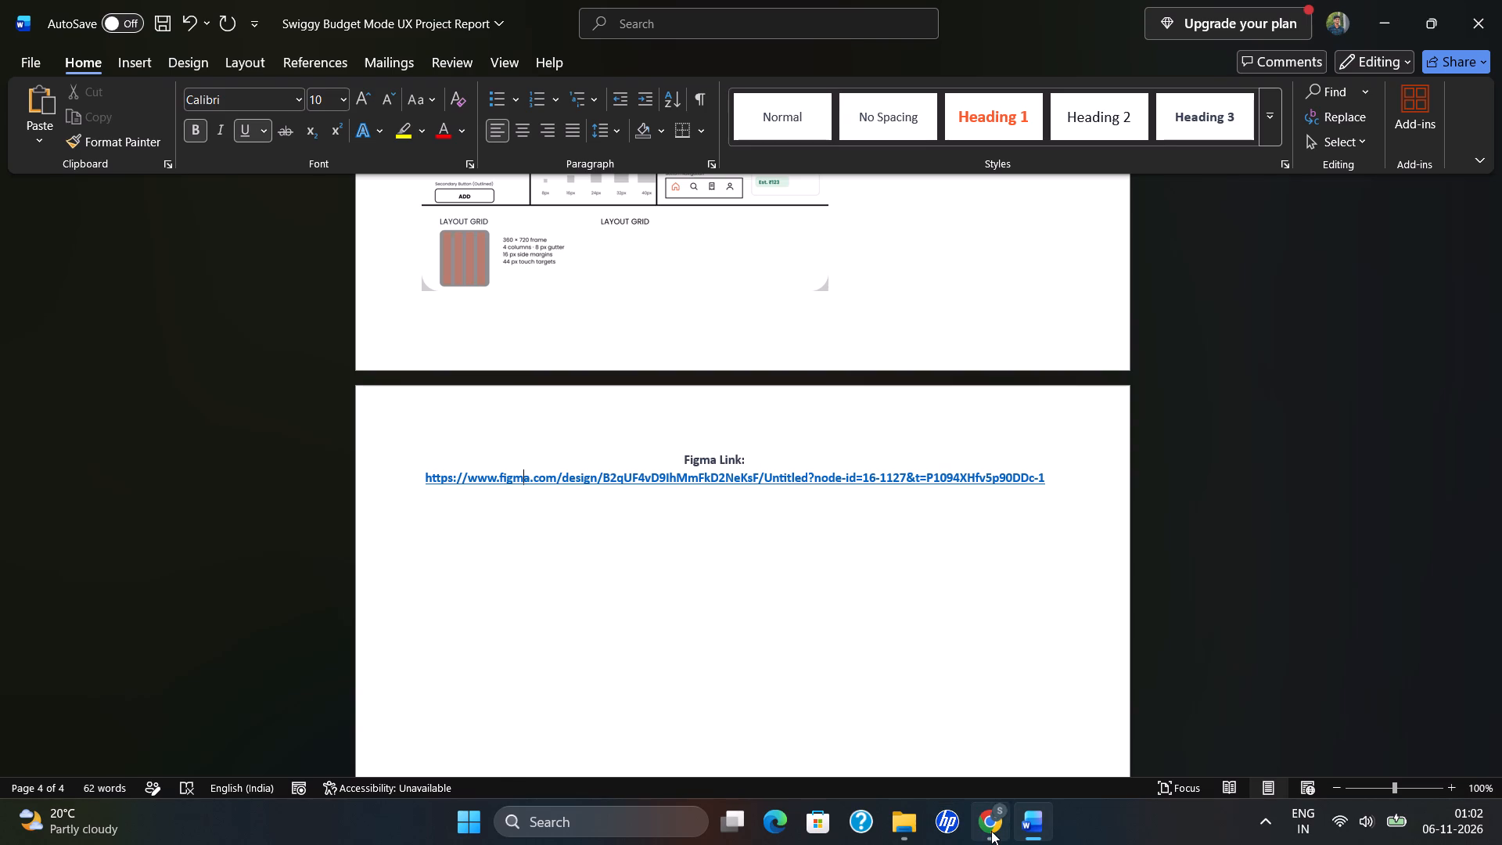
# Switch to Chrome and search Google Images for "thank you".
pyautogui.click(991, 831)
pyautogui.click(672, 151)
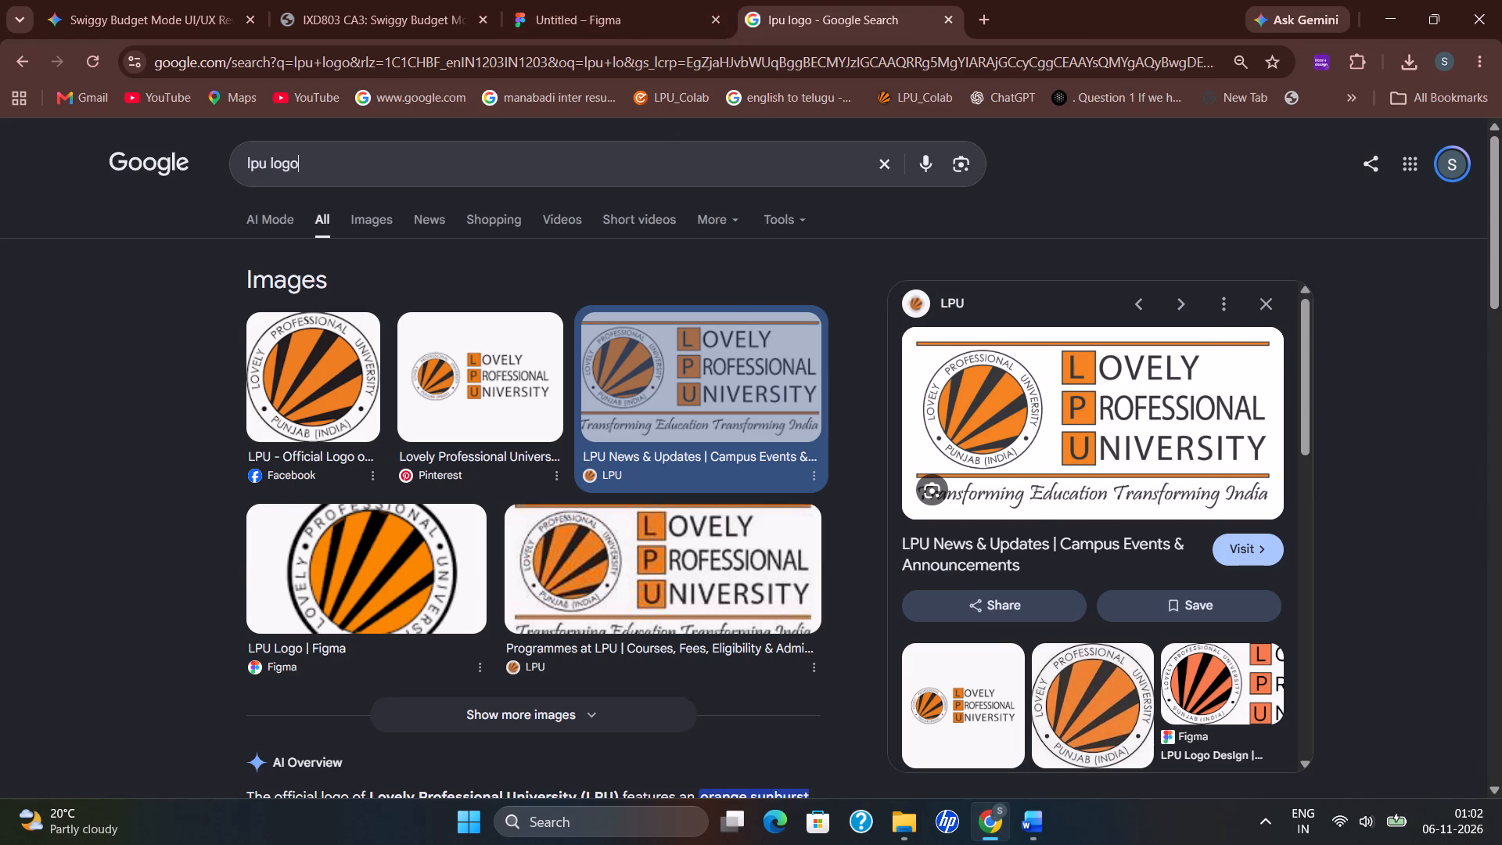
pyautogui.press('BackSpace')
pyautogui.press('BackSpace')
pyautogui.press('BackSpace')
pyautogui.press('BackSpace')
pyautogui.press('BackSpace')
pyautogui.press('BackSpace')
pyautogui.press('BackSpace')
pyautogui.press('BackSpace')
pyautogui.press('BackSpace')
pyautogui.press('BackSpace')
pyautogui.press('BackSpace')
pyautogui.press('BackSpace')
pyautogui.press('BackSpace')
pyautogui.press('BackSpace')
pyautogui.write('than')
pyautogui.write('k')
pyautogui.press('space')
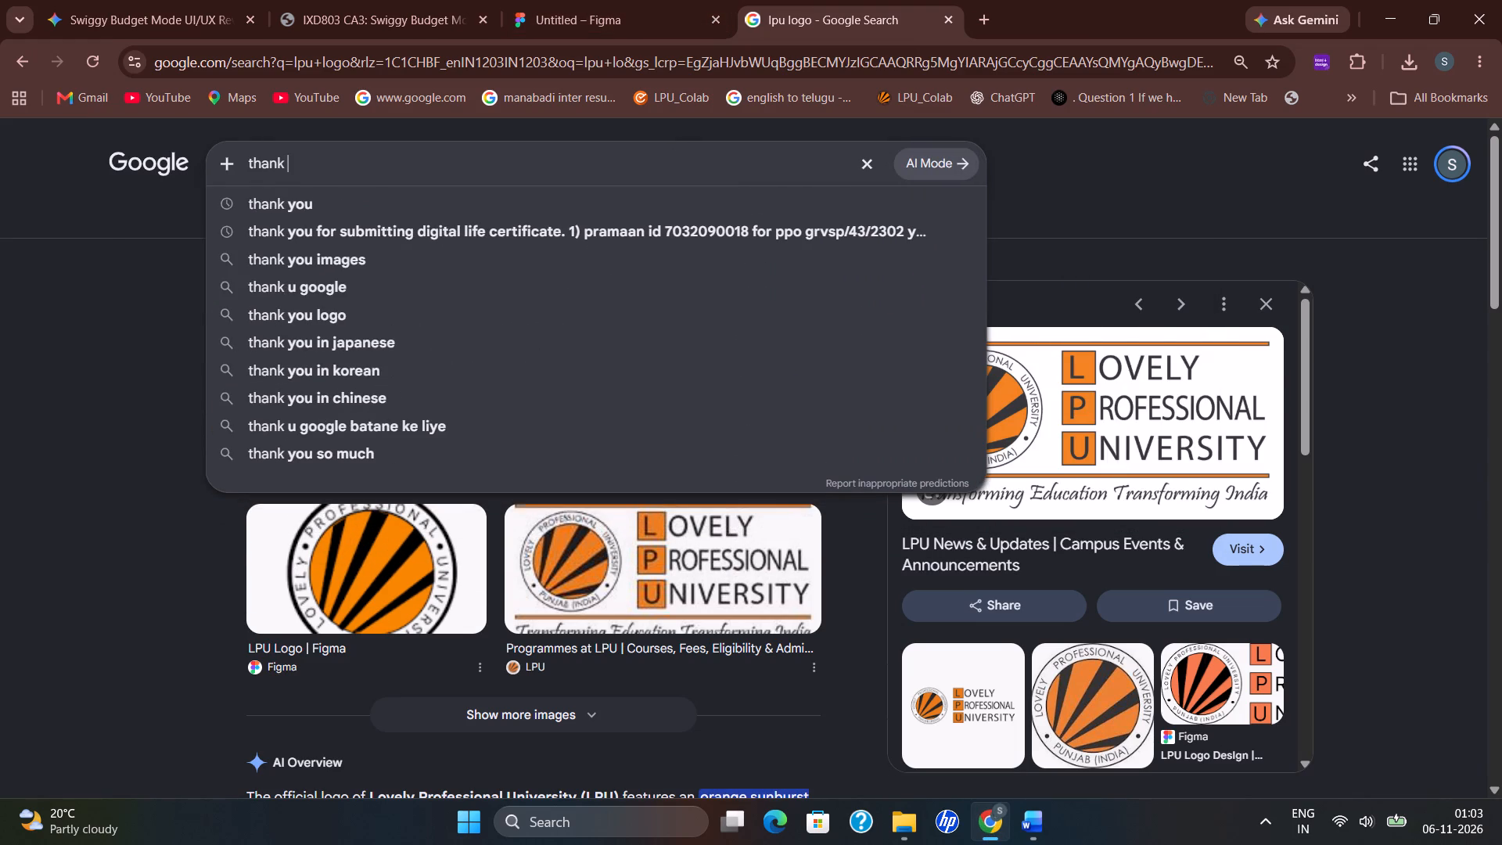
pyautogui.click(487, 212)
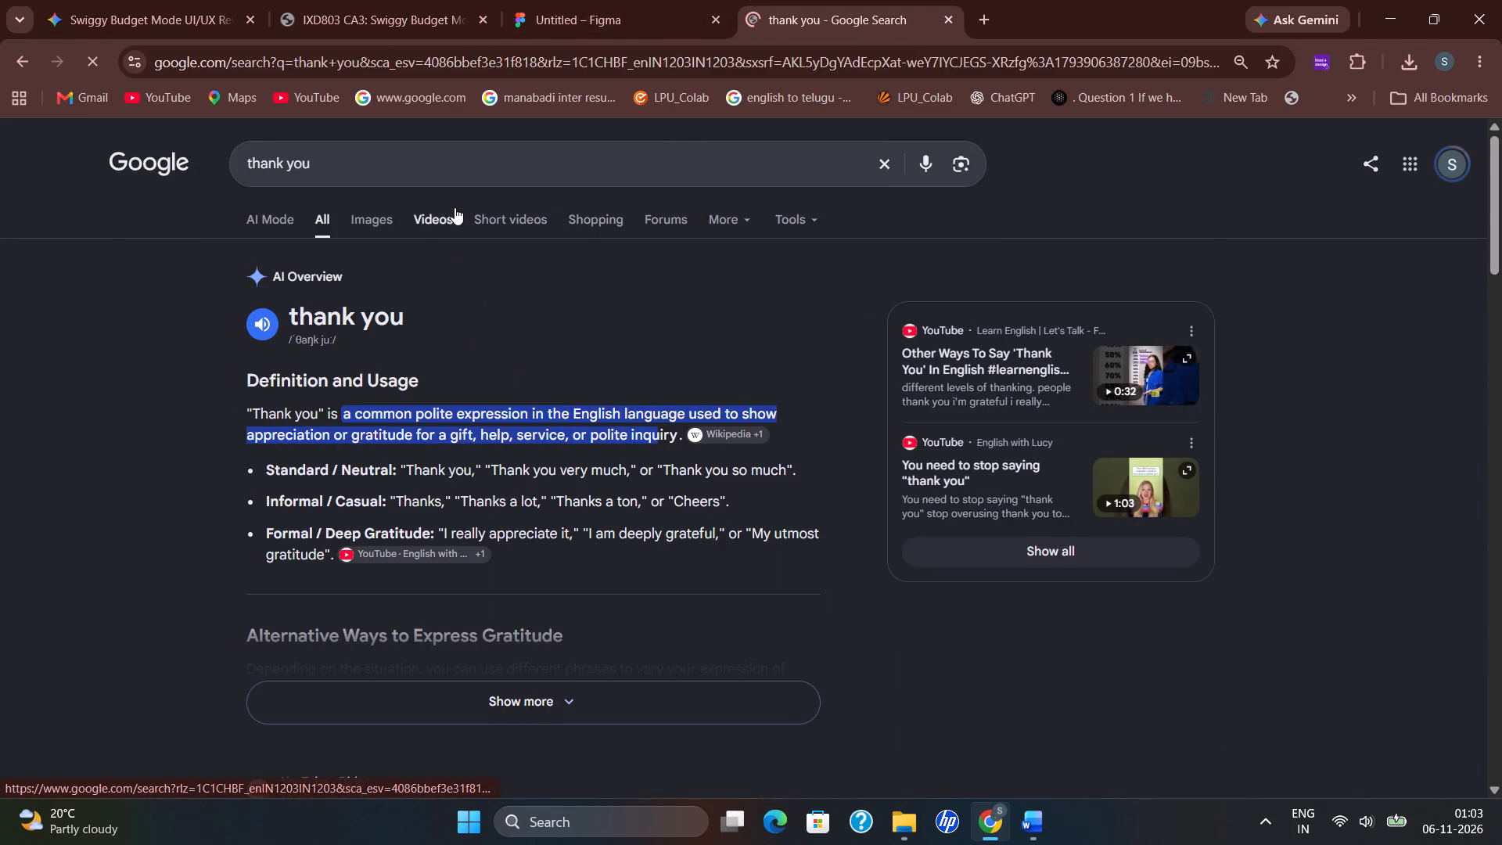
pyautogui.click(370, 218)
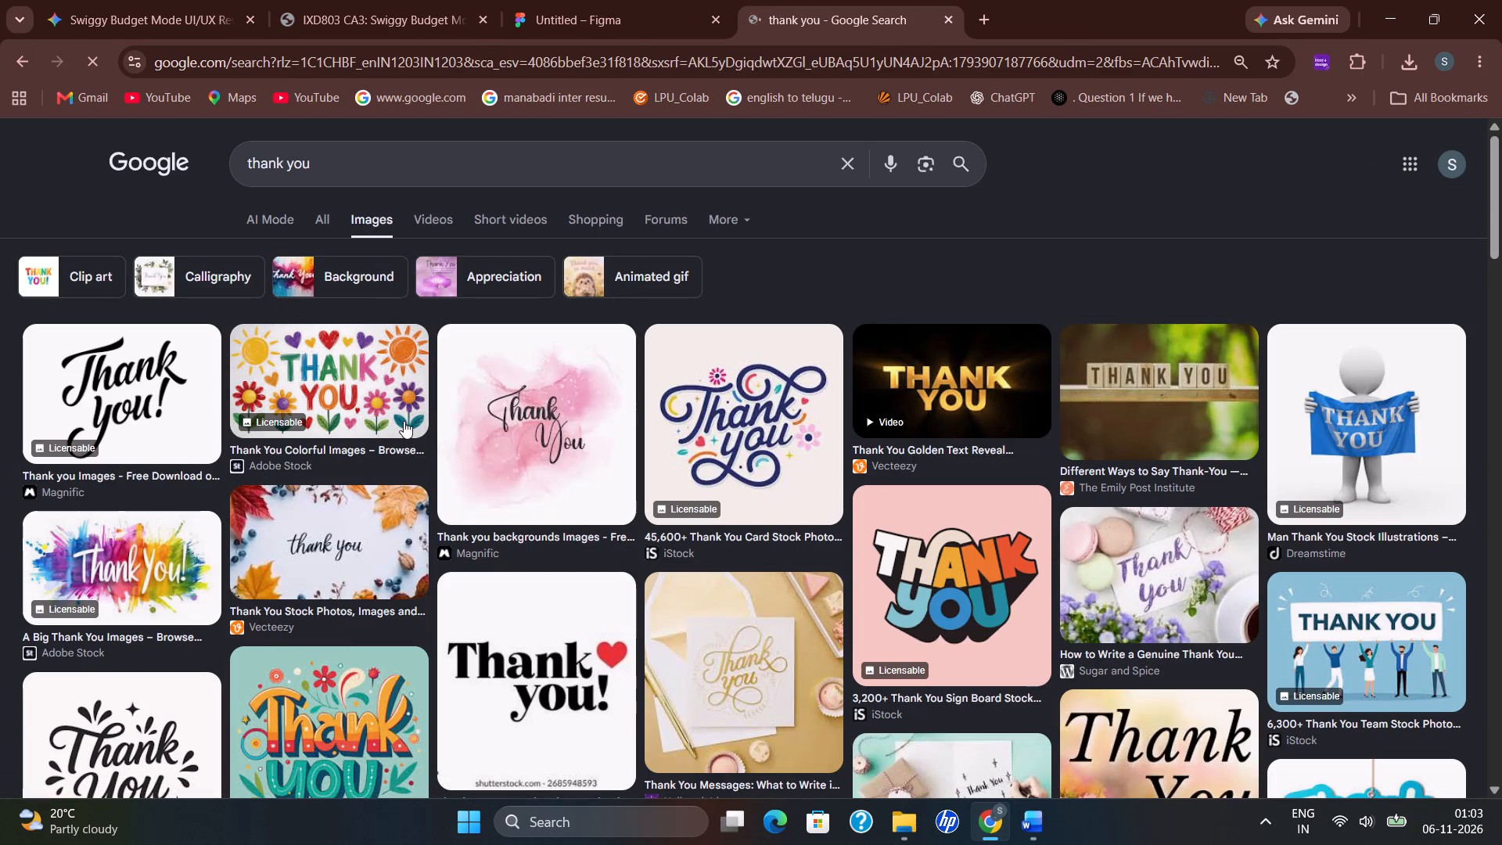
# Copy the black script "Thank you!" image and paste it on a new line below the Figma address in the Word report.
pyautogui.click(120, 354)
pyautogui.rightClick(120, 354)
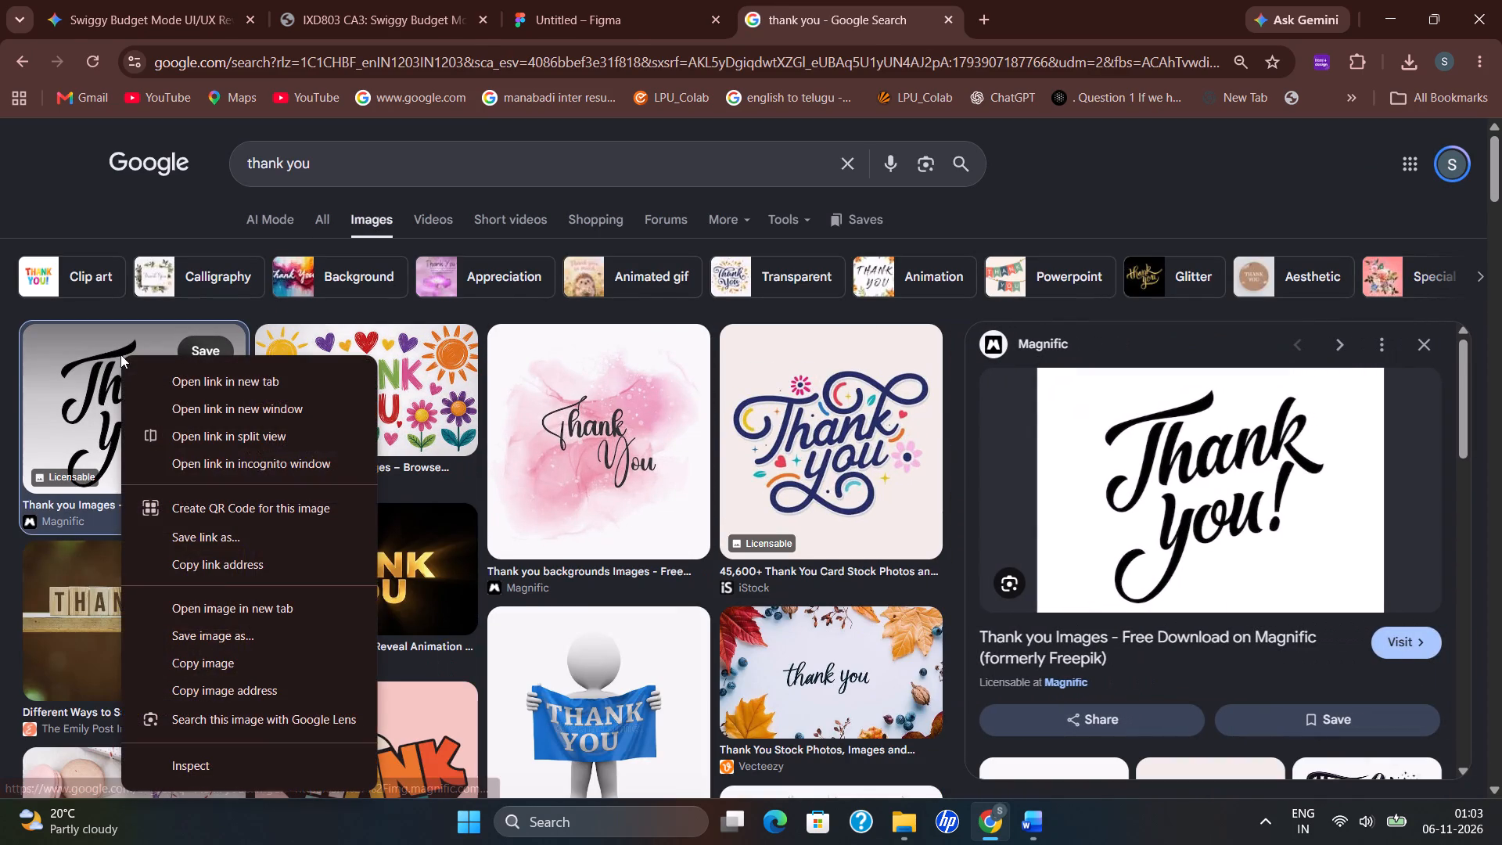
pyautogui.click(234, 662)
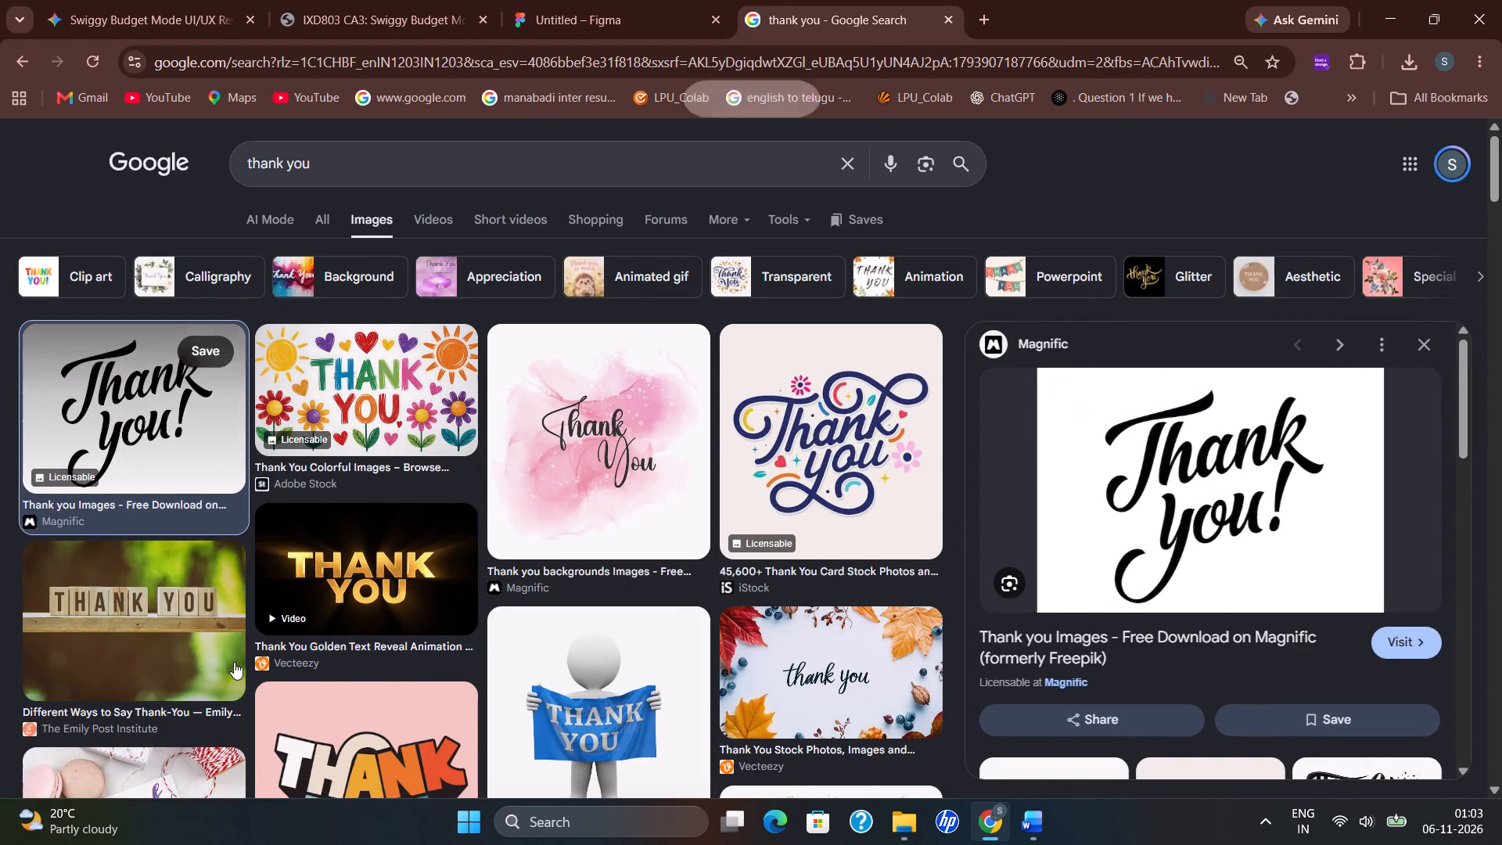
pyautogui.click(1035, 822)
pyautogui.click(659, 644)
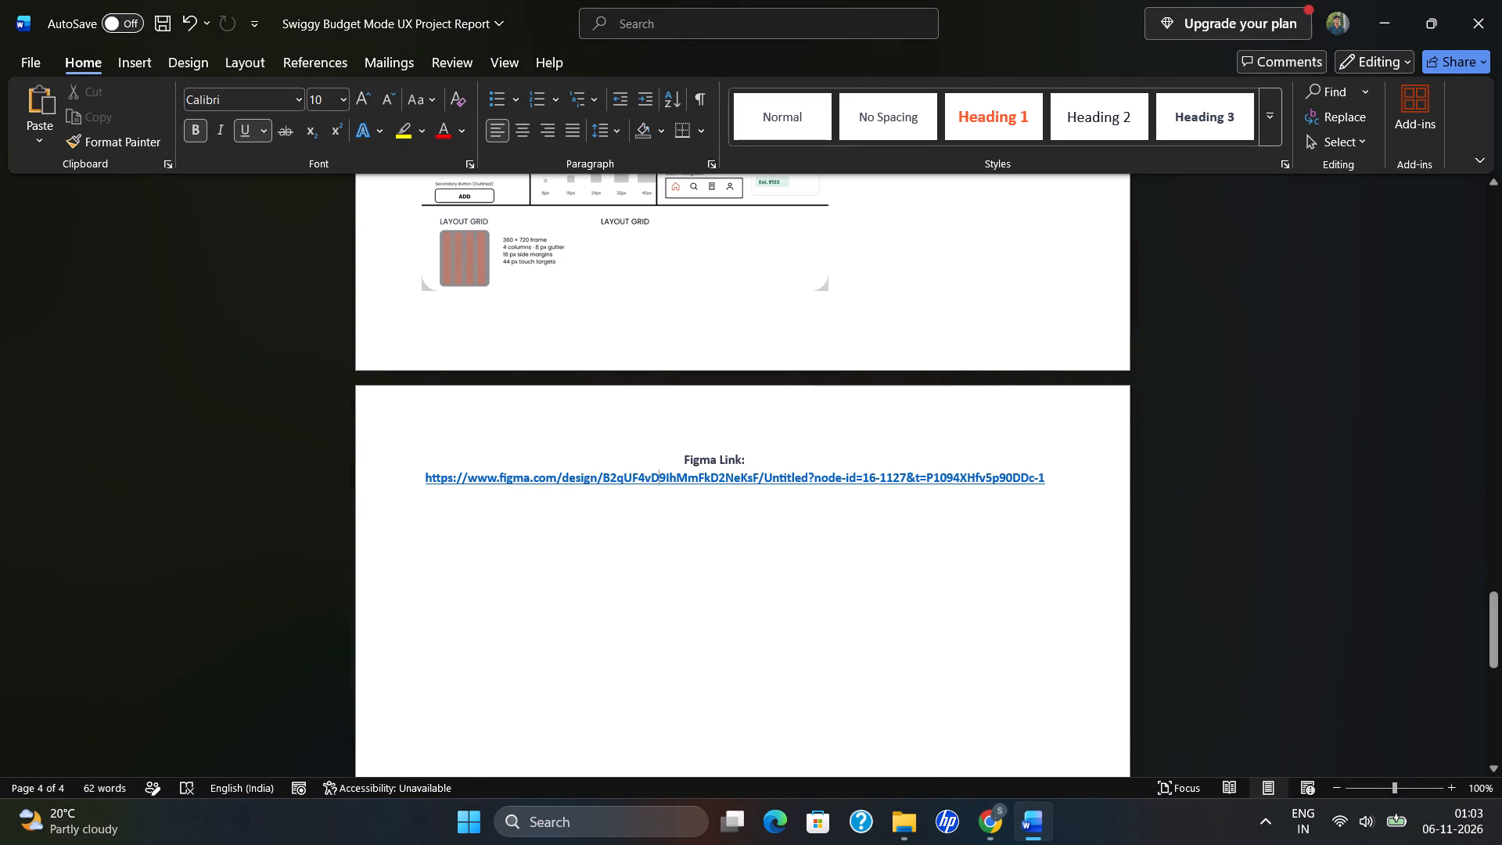
pyautogui.click(1074, 475)
pyautogui.press('Return')
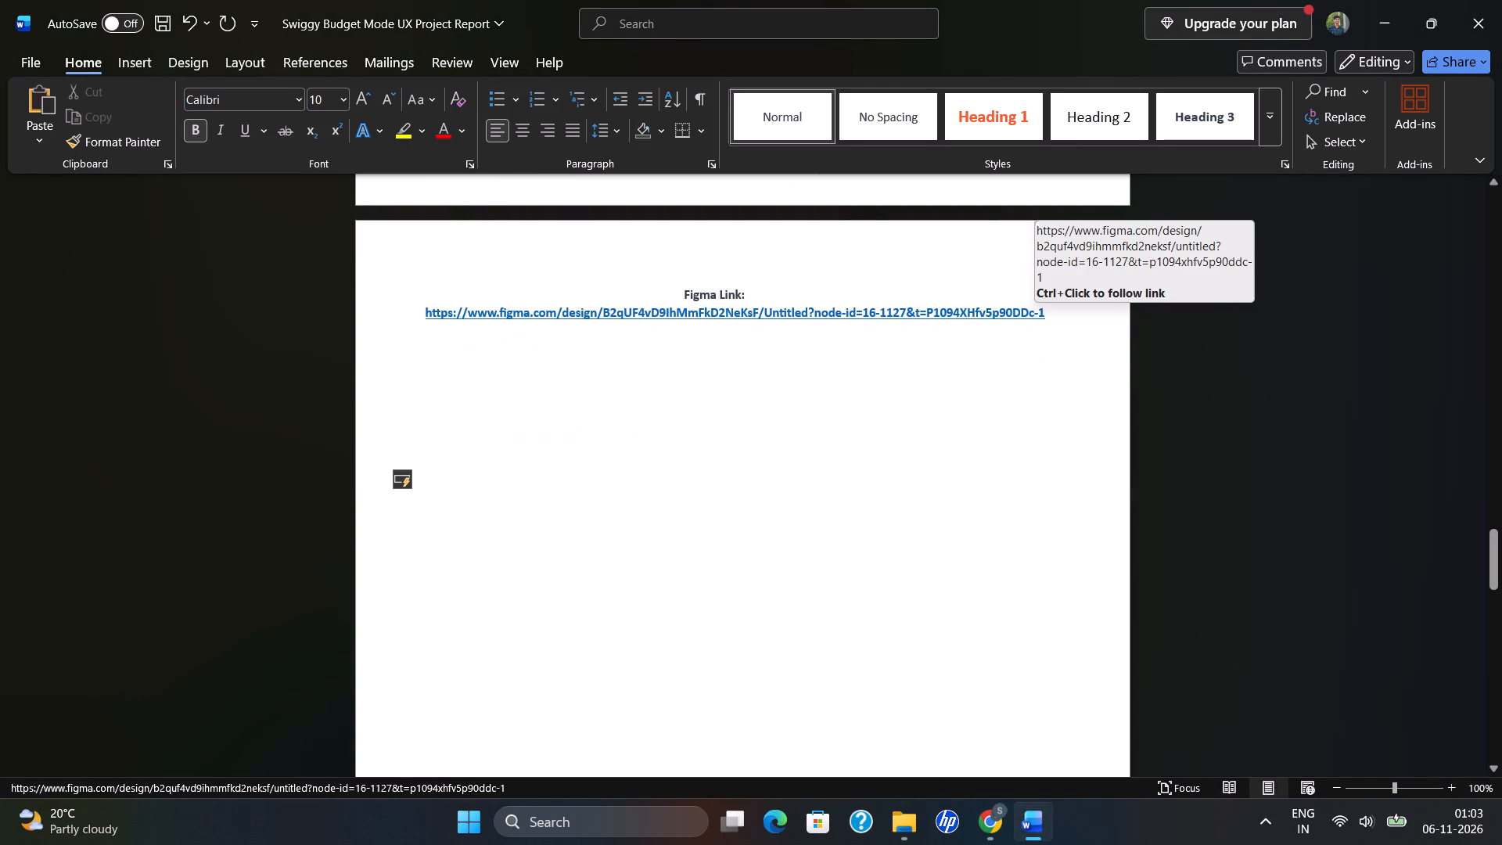
pyautogui.hotkey('ctrl', 'v')
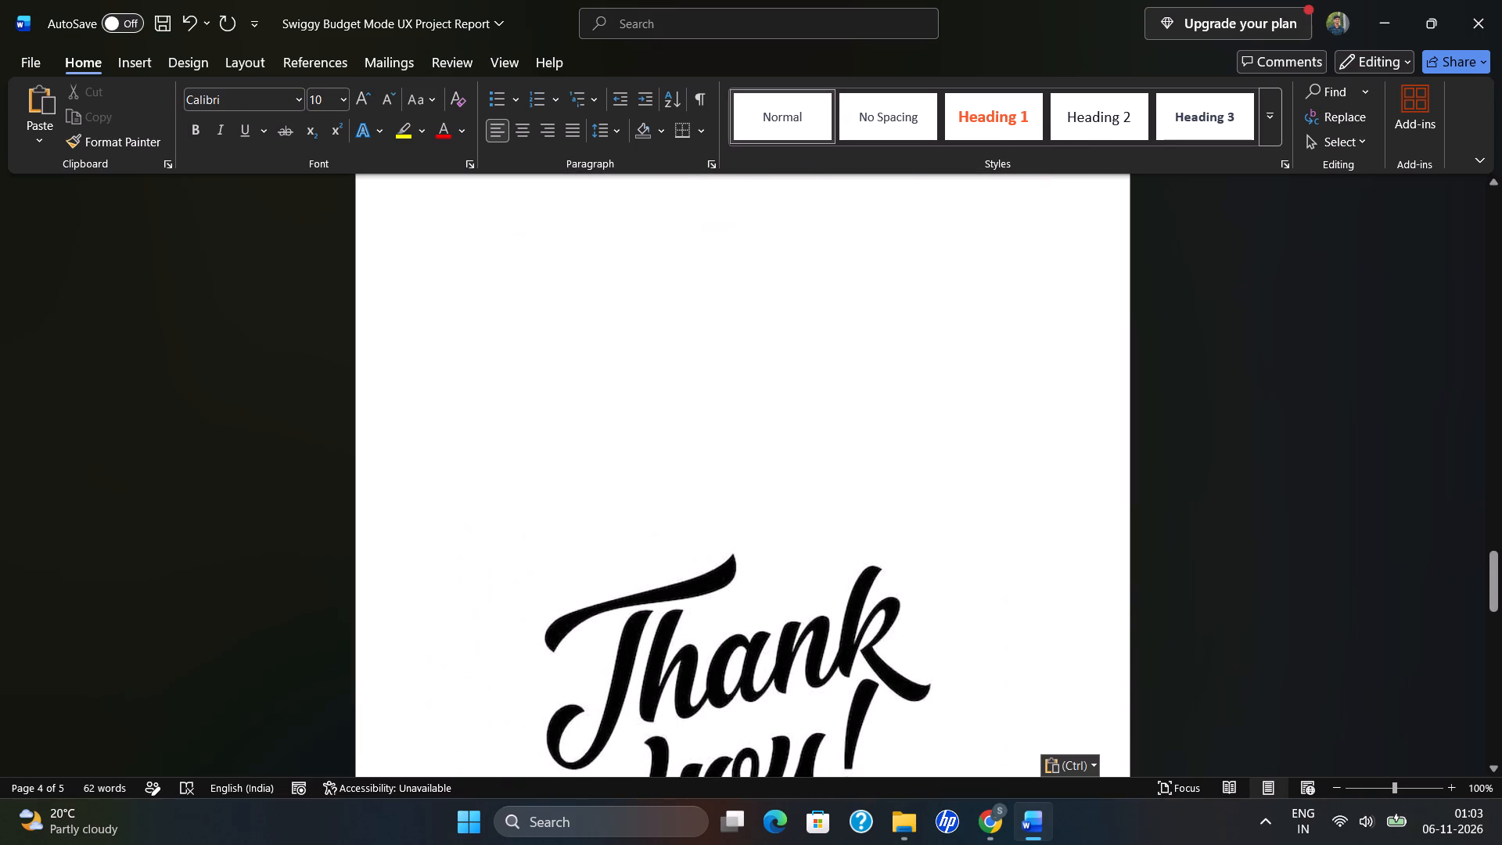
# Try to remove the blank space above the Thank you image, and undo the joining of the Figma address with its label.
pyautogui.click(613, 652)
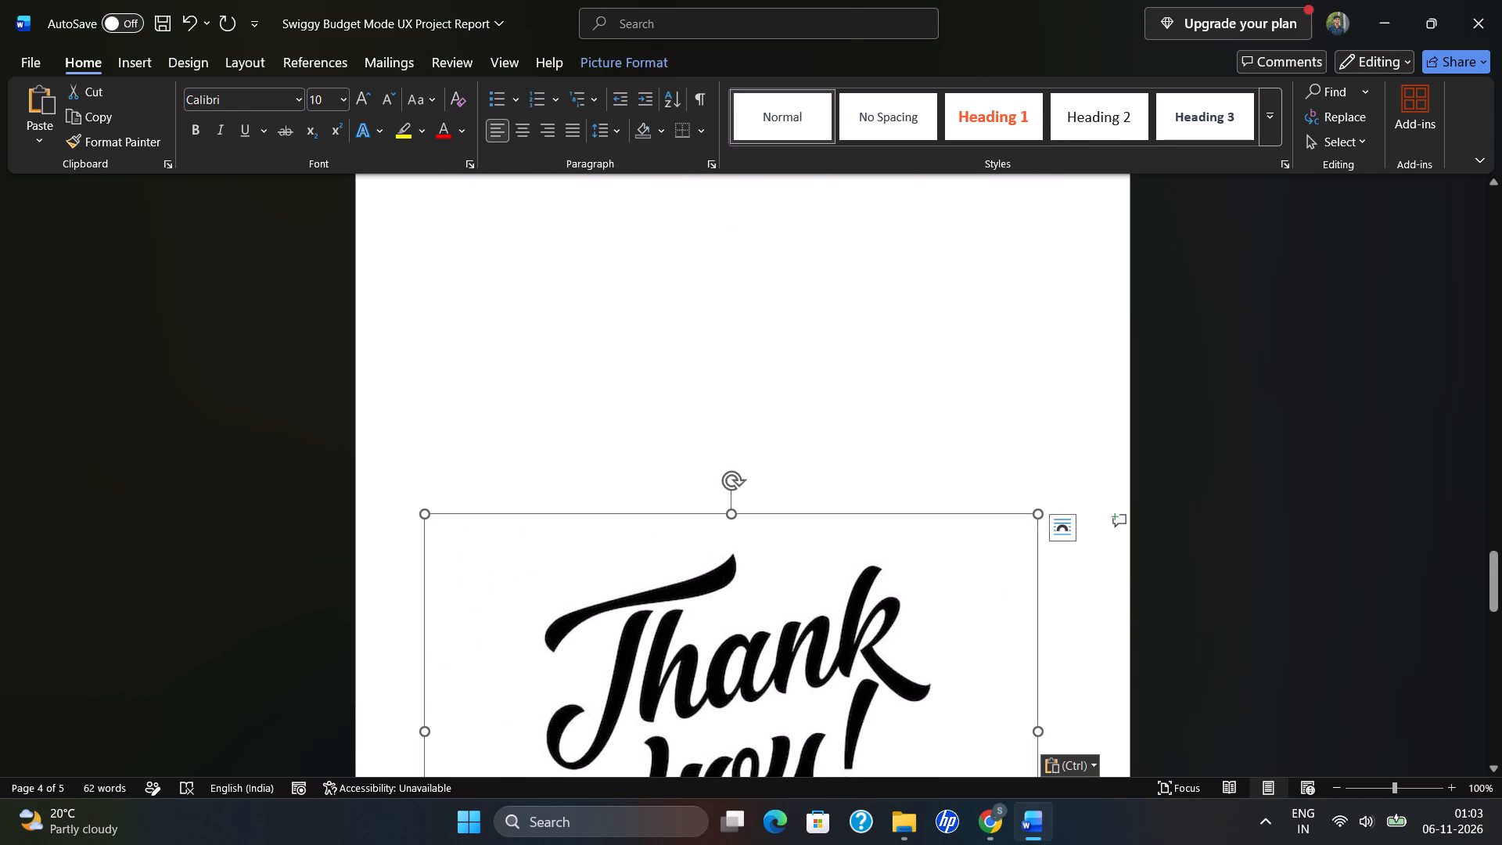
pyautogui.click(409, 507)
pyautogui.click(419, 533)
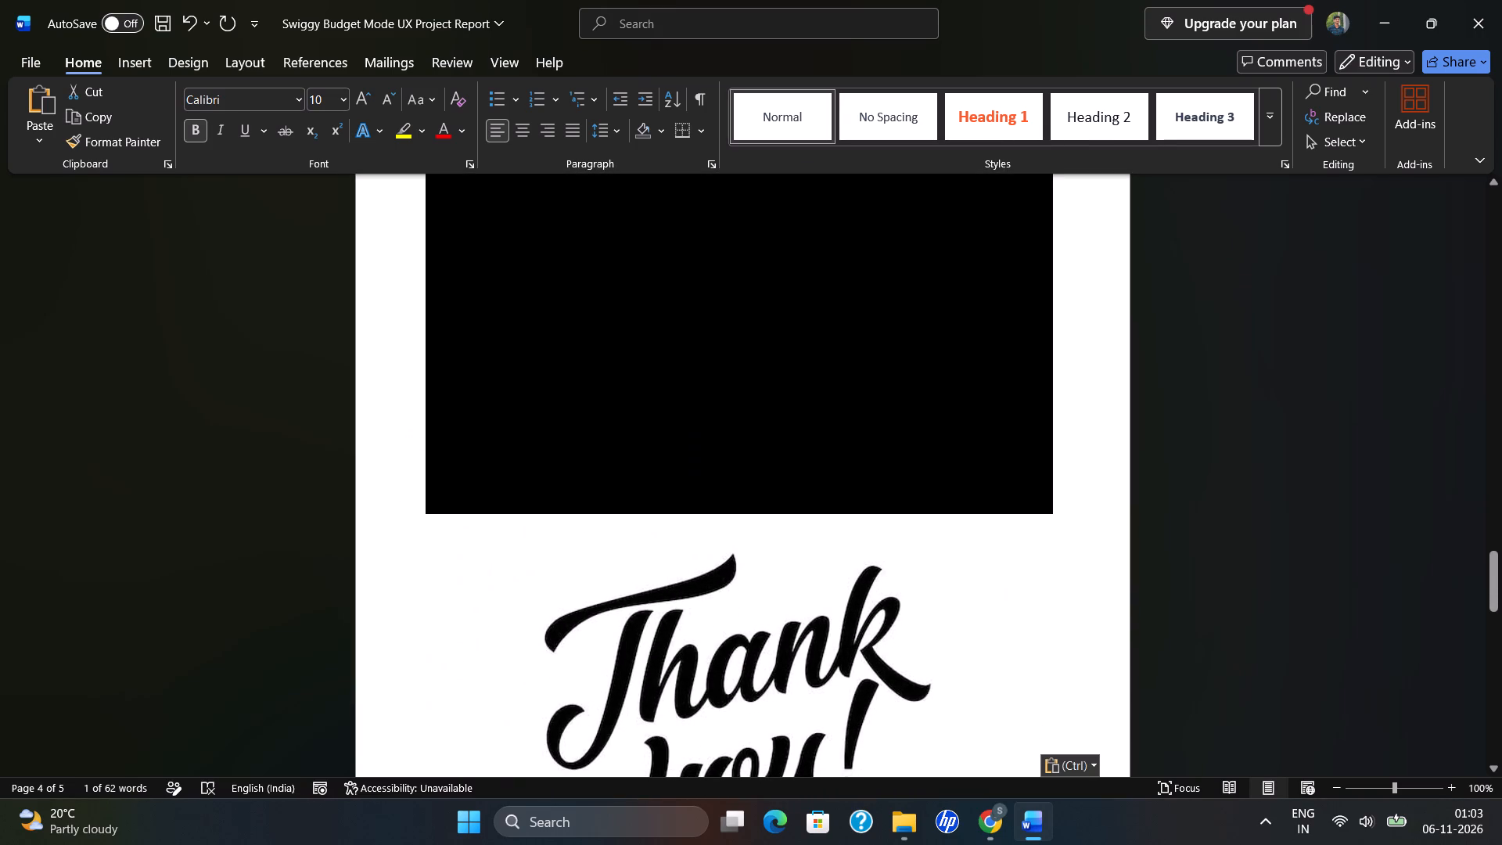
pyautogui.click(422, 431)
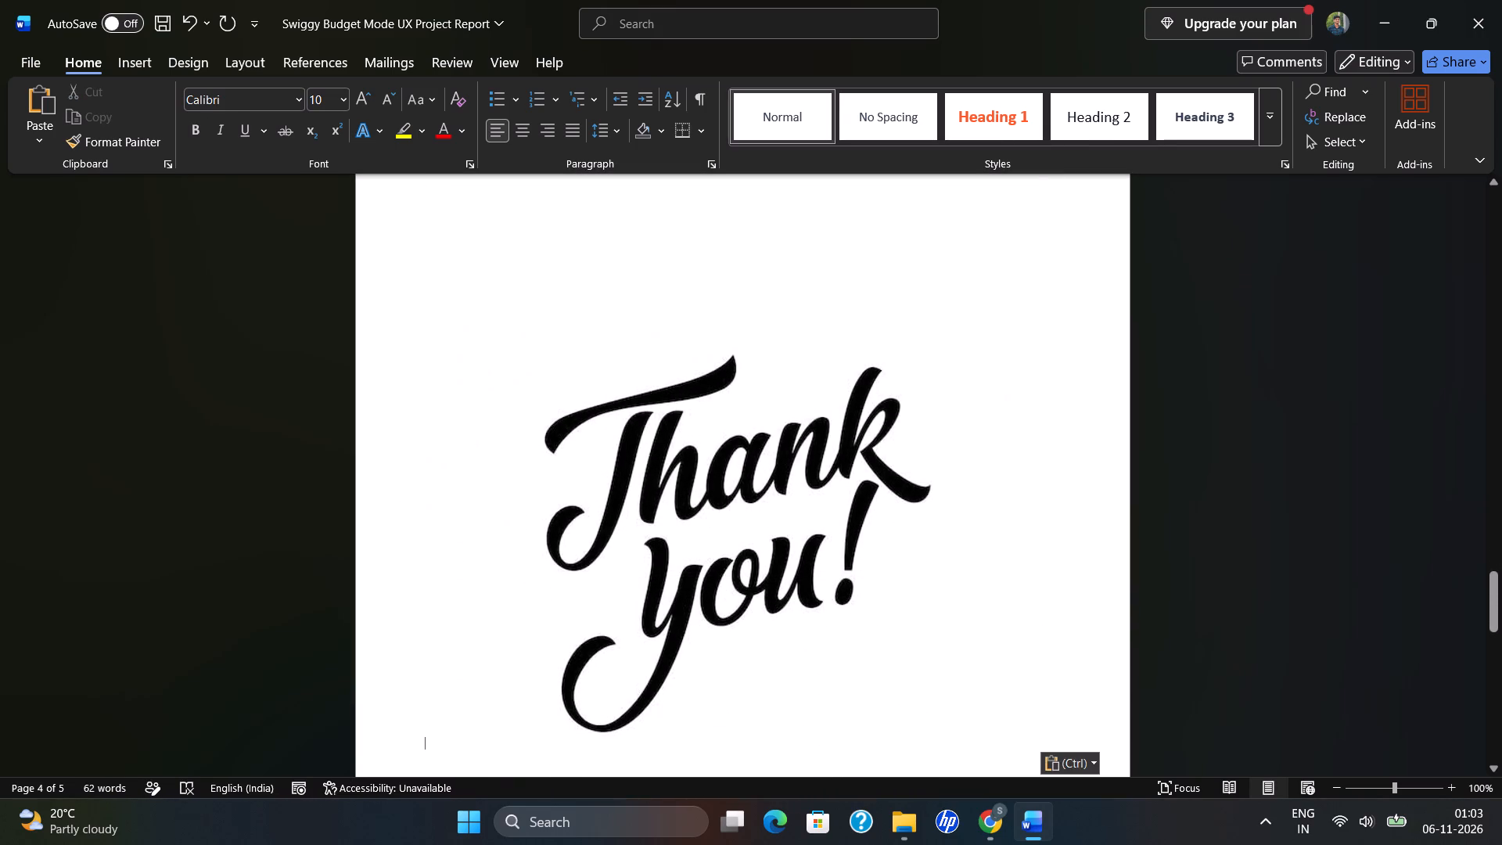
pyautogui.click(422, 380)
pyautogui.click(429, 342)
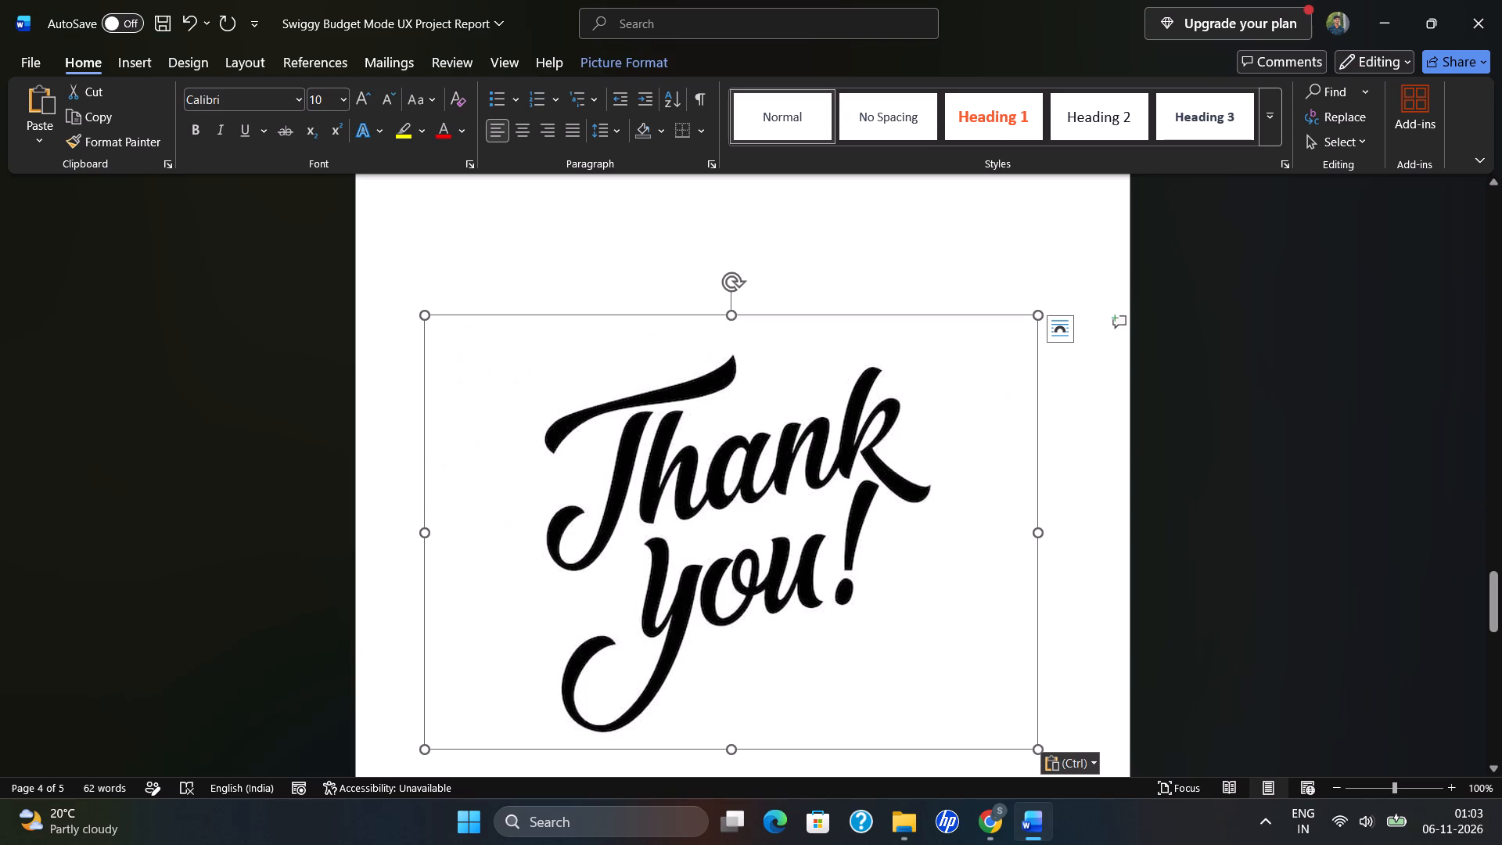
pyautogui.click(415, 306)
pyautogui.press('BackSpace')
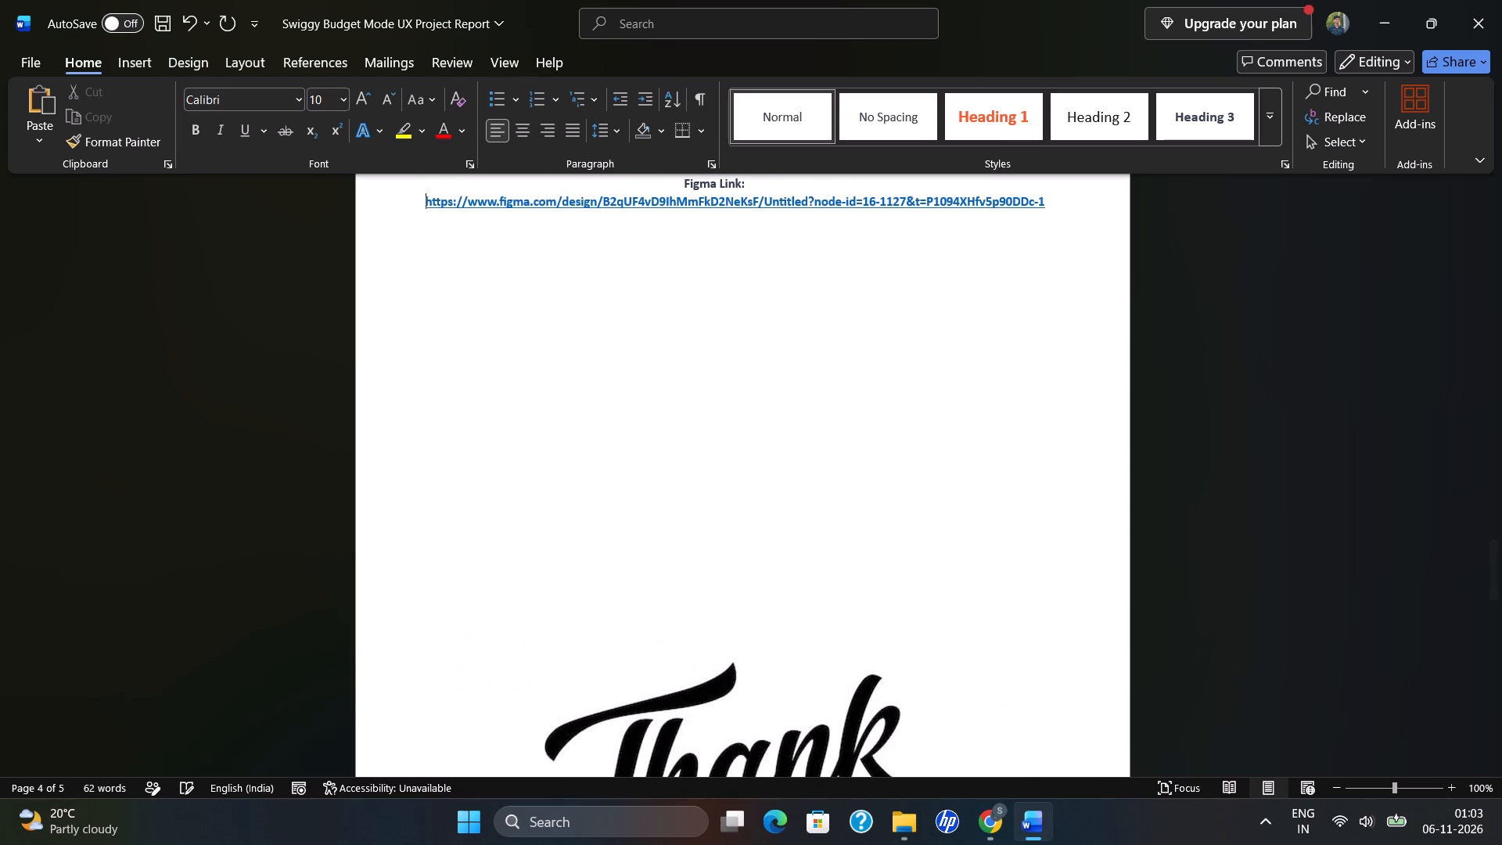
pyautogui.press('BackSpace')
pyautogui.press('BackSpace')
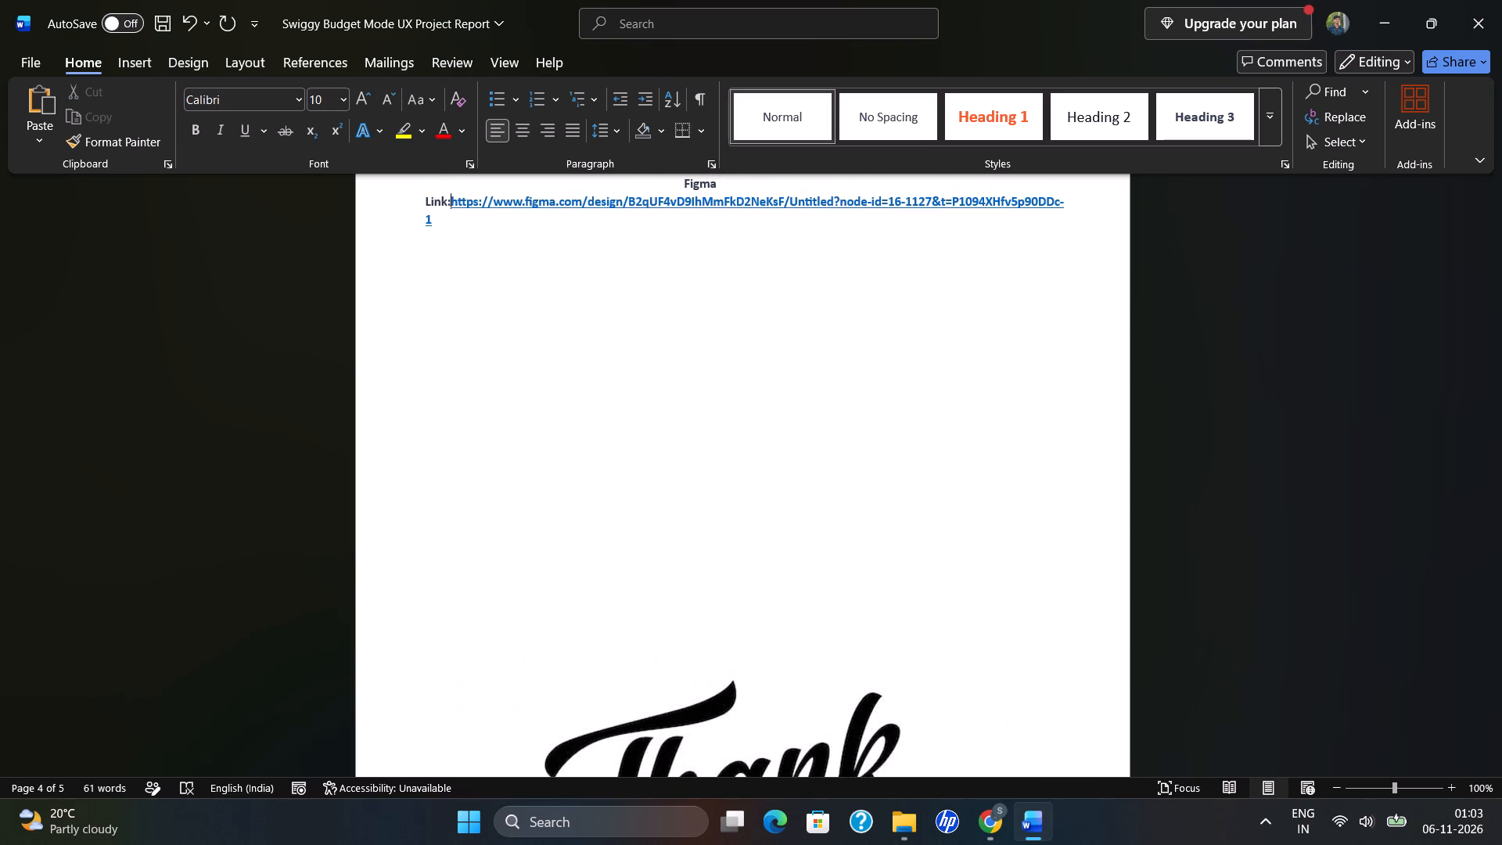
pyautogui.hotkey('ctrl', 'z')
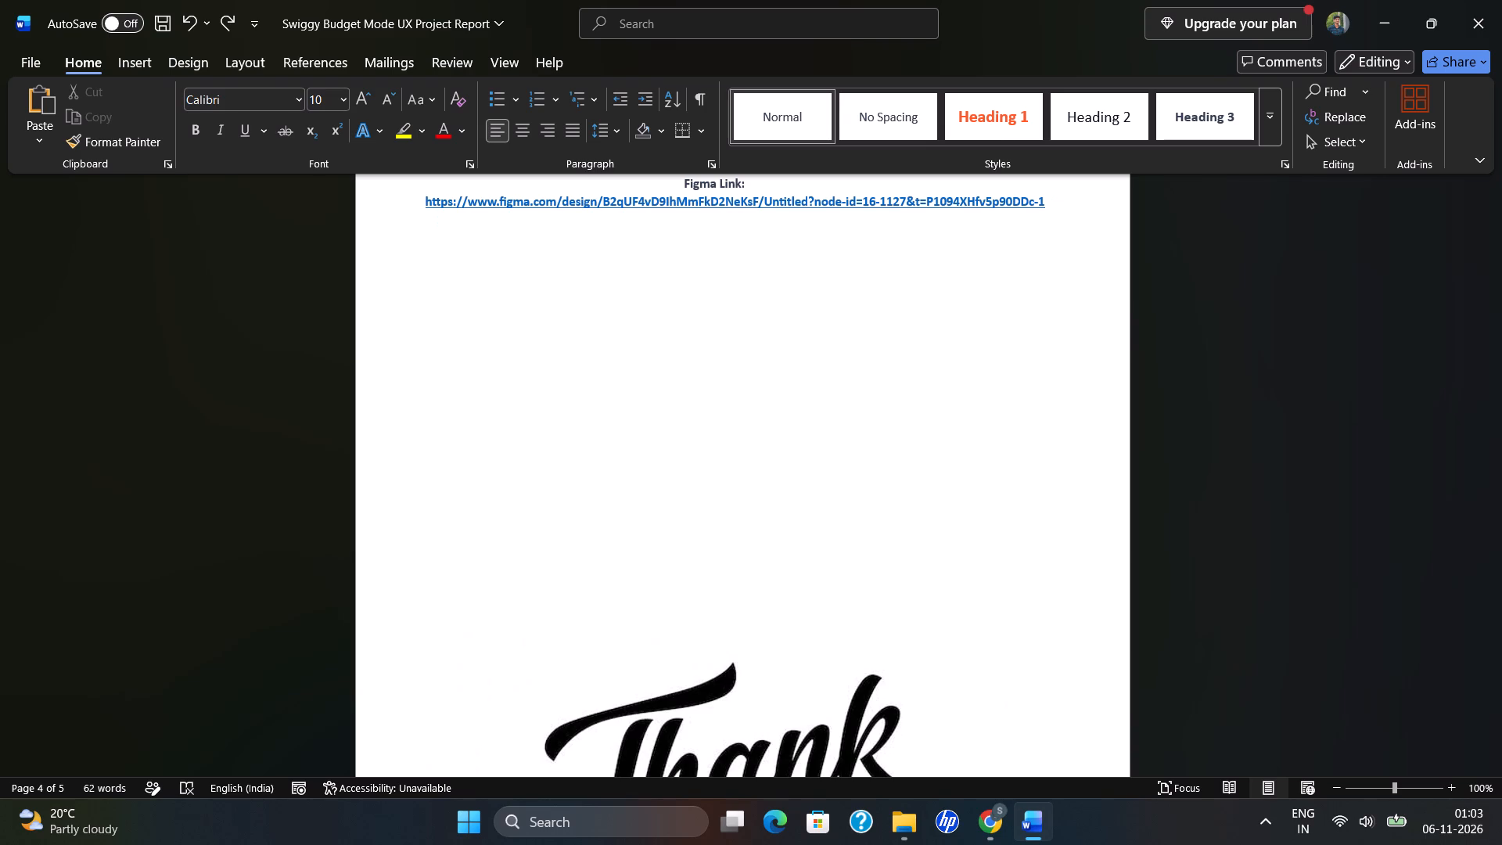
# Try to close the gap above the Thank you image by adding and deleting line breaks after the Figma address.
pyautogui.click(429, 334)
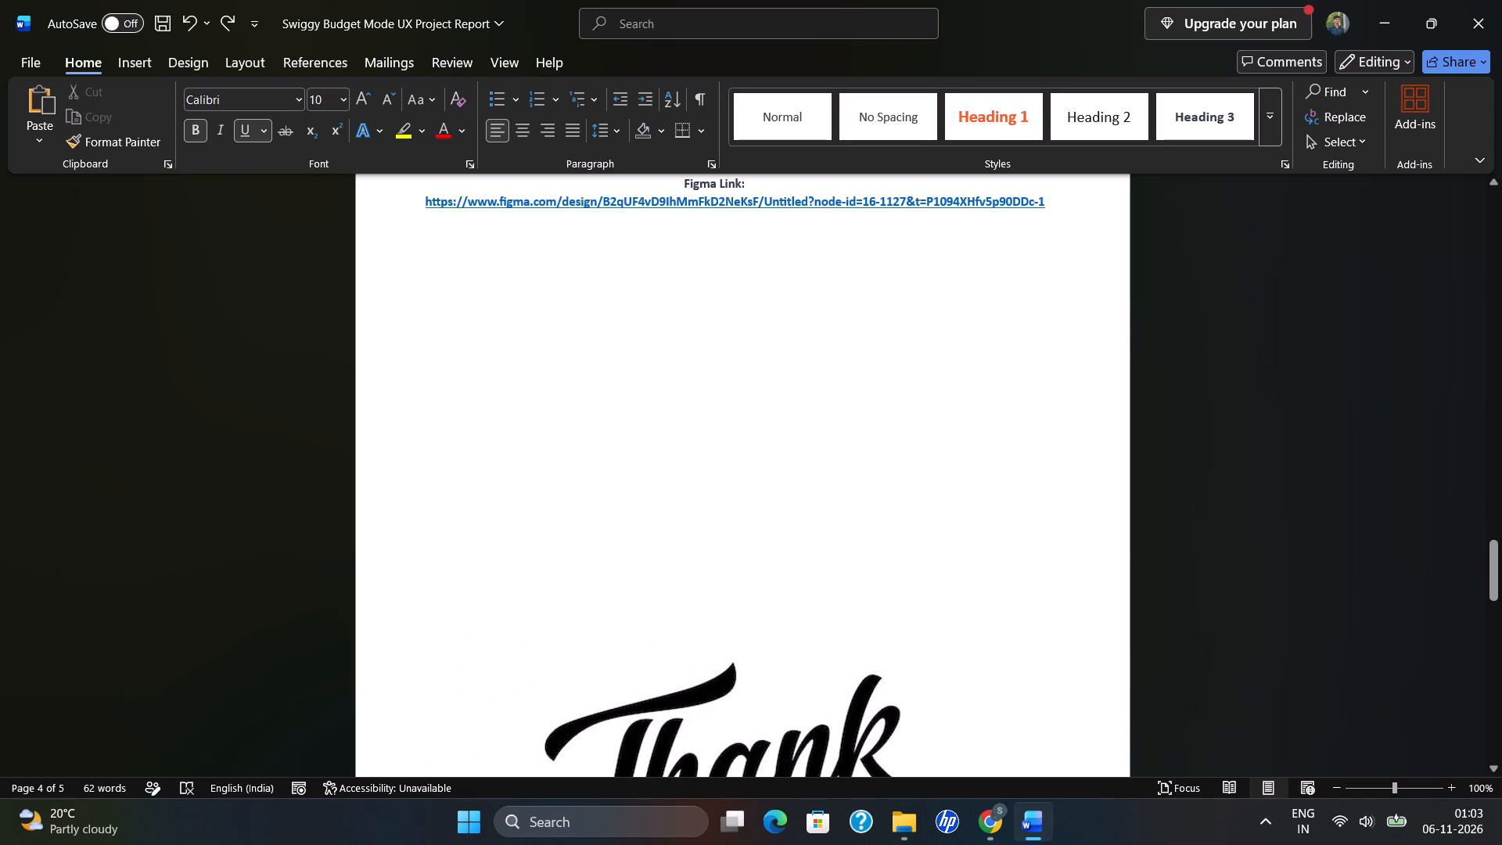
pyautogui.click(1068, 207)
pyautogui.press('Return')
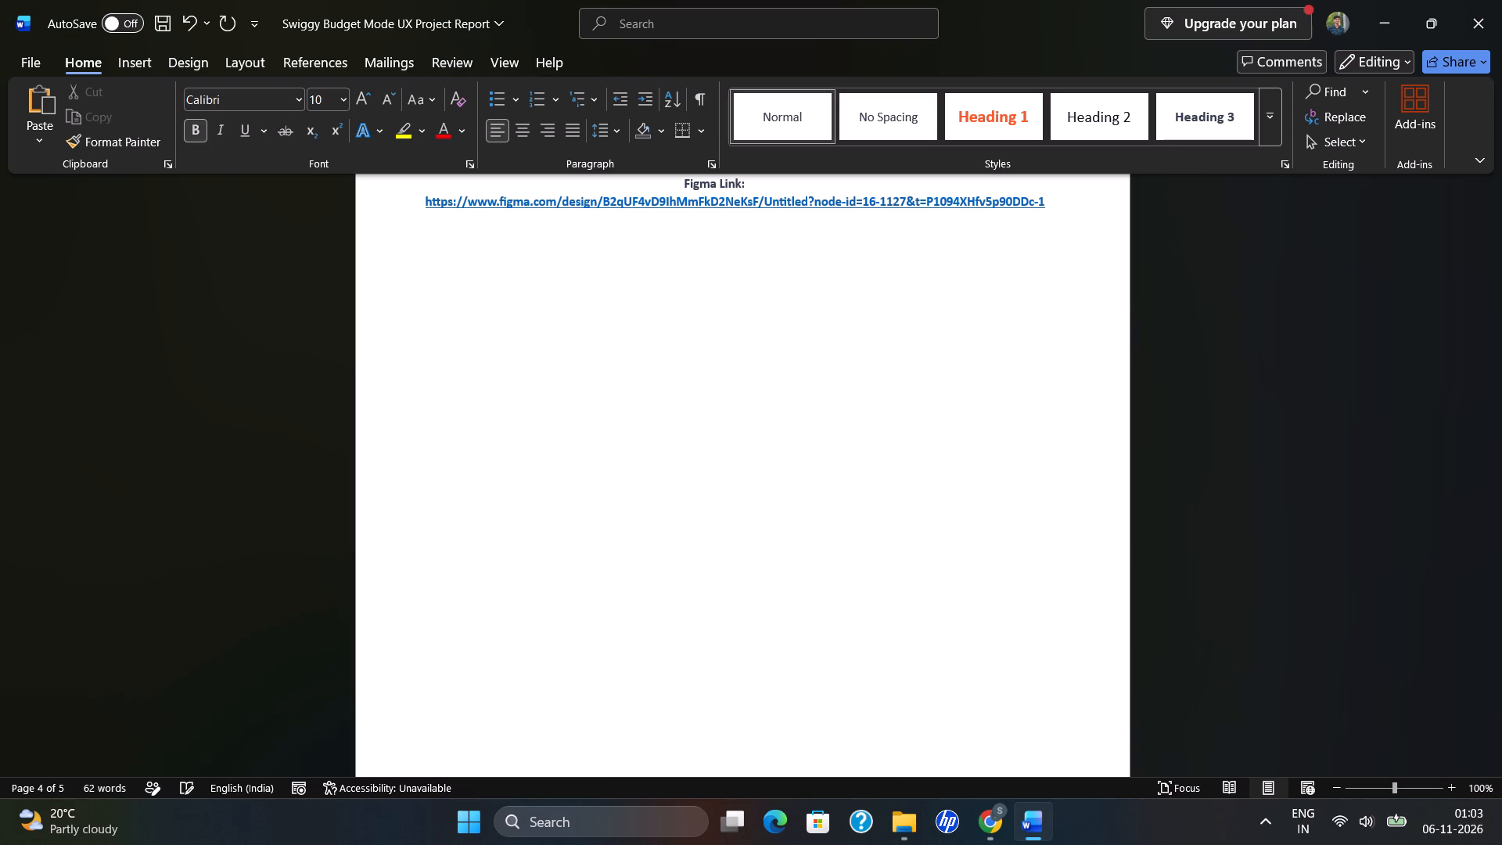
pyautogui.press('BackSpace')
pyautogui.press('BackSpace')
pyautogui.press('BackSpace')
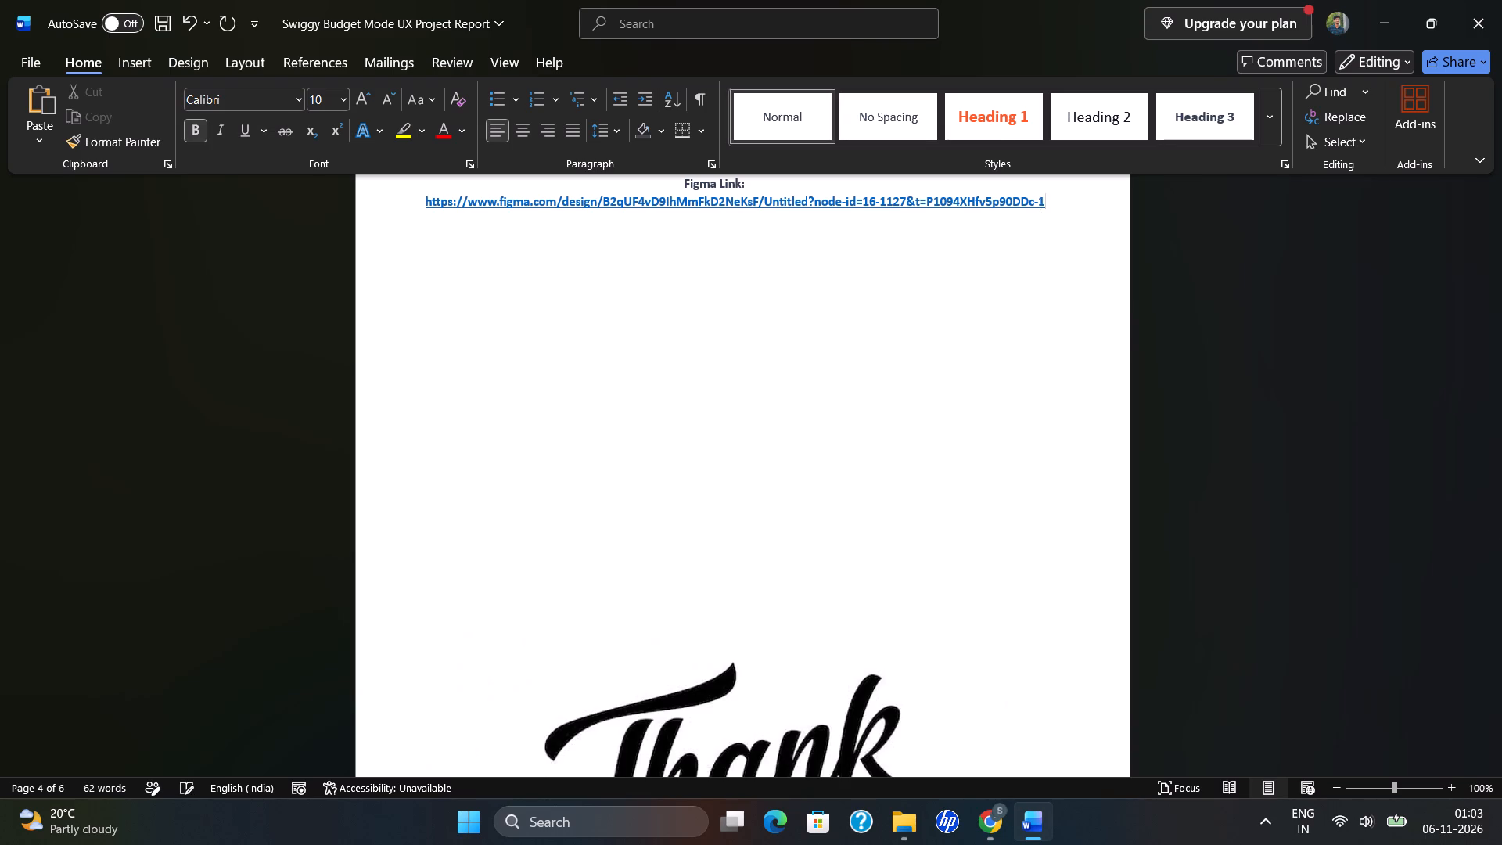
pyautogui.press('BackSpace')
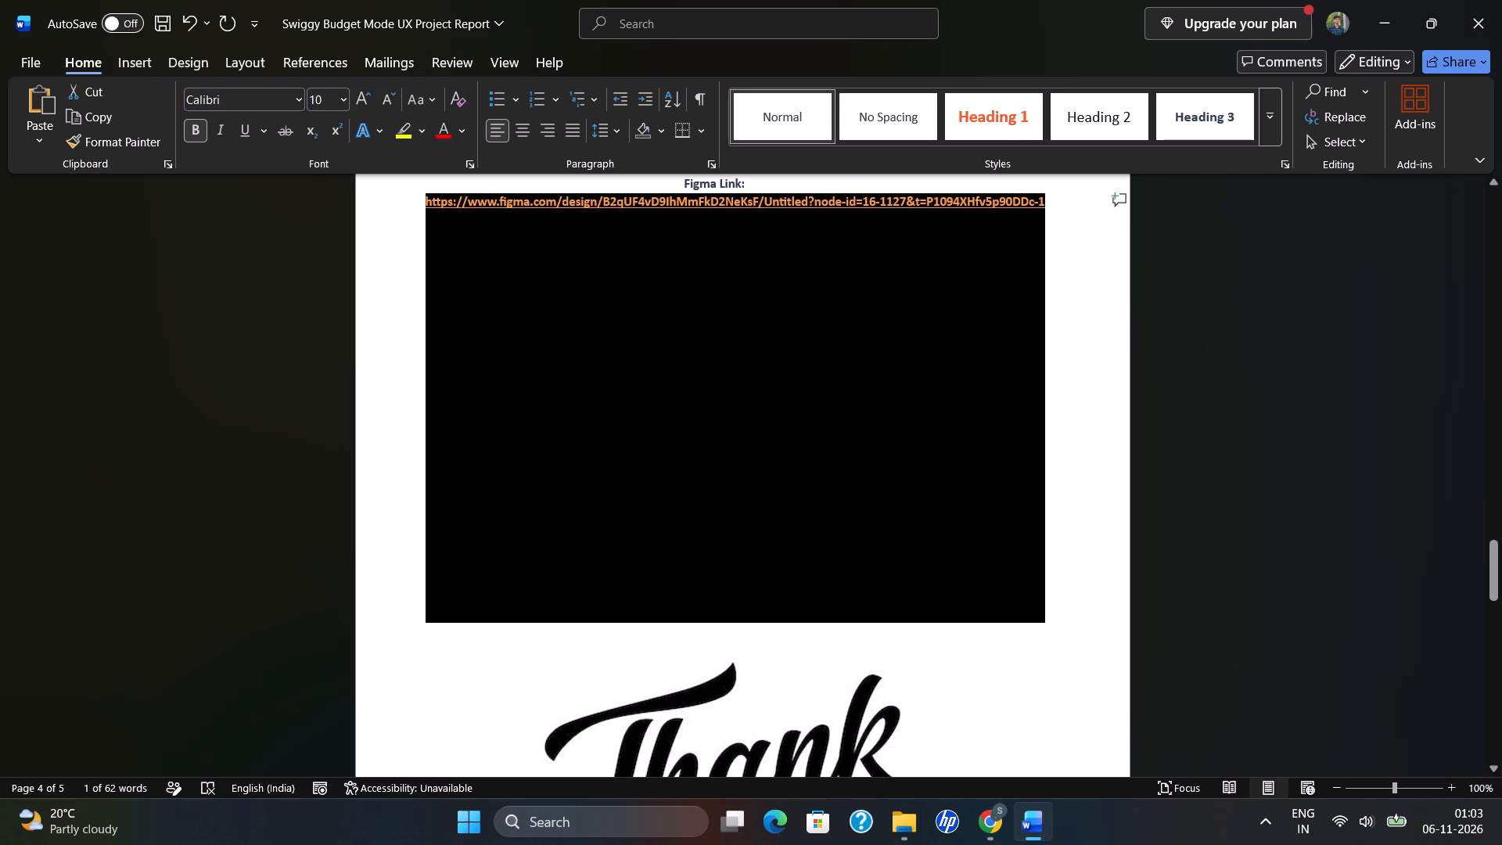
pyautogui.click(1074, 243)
# Stretch the Thank you image taller by extending its top edge up towards the Figma address.
pyautogui.click(558, 643)
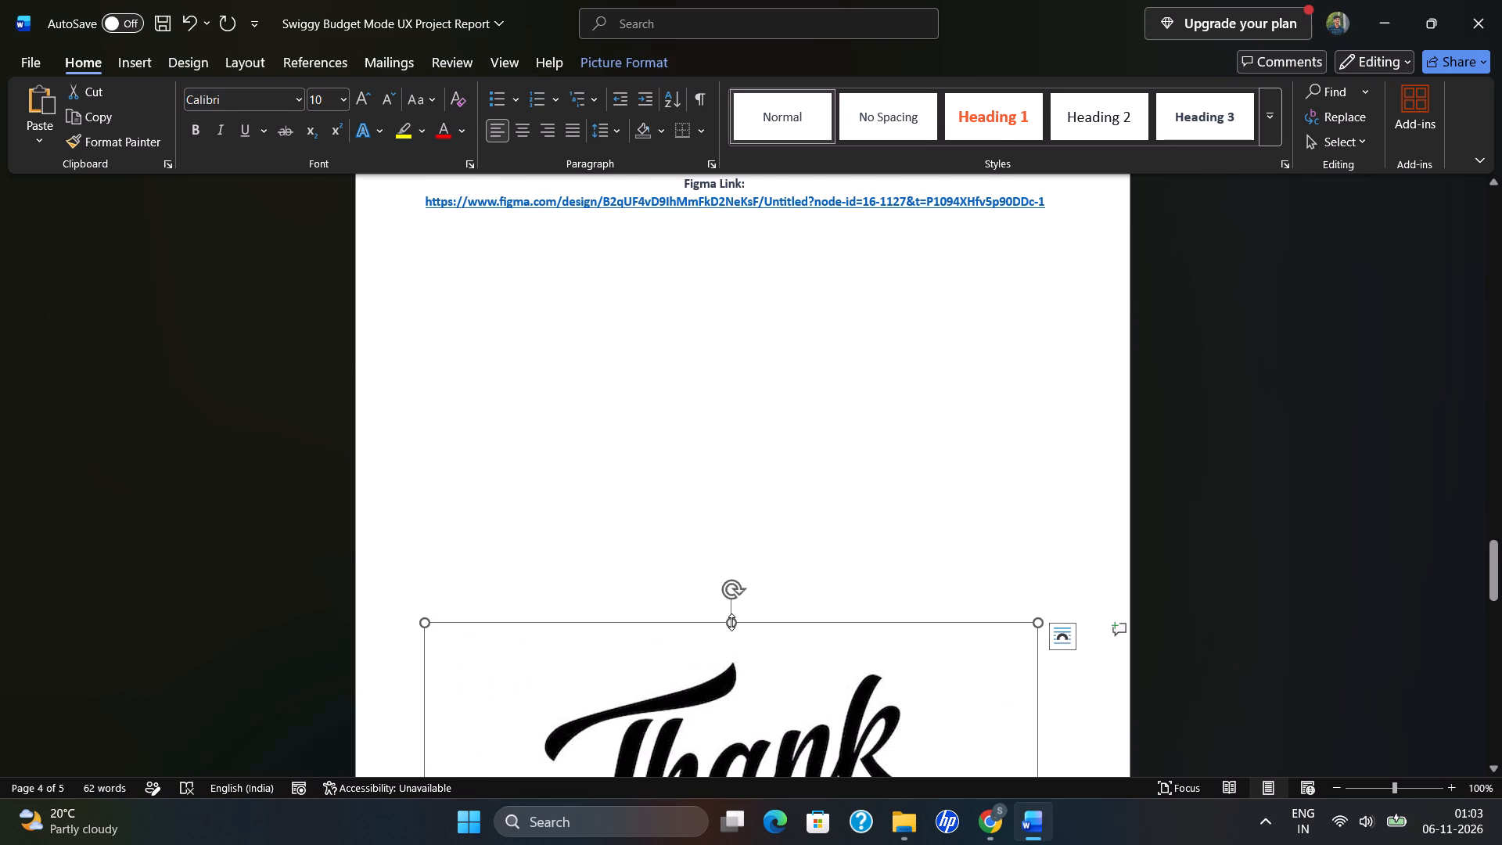
pyautogui.moveTo(731, 622); pyautogui.dragTo(723, 301)
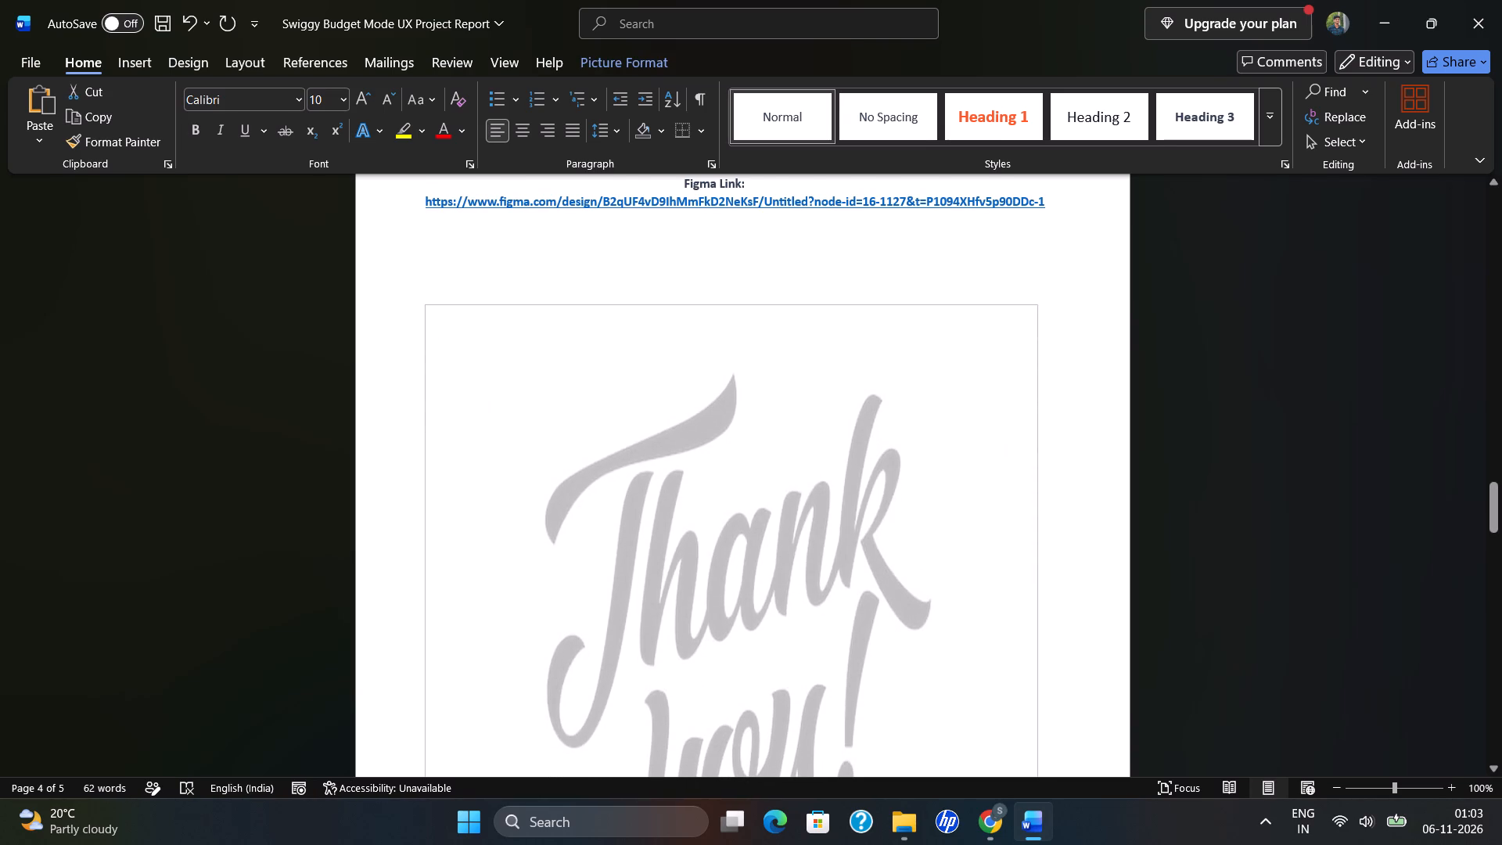
pyautogui.moveTo(723, 301); pyautogui.dragTo(722, 279)
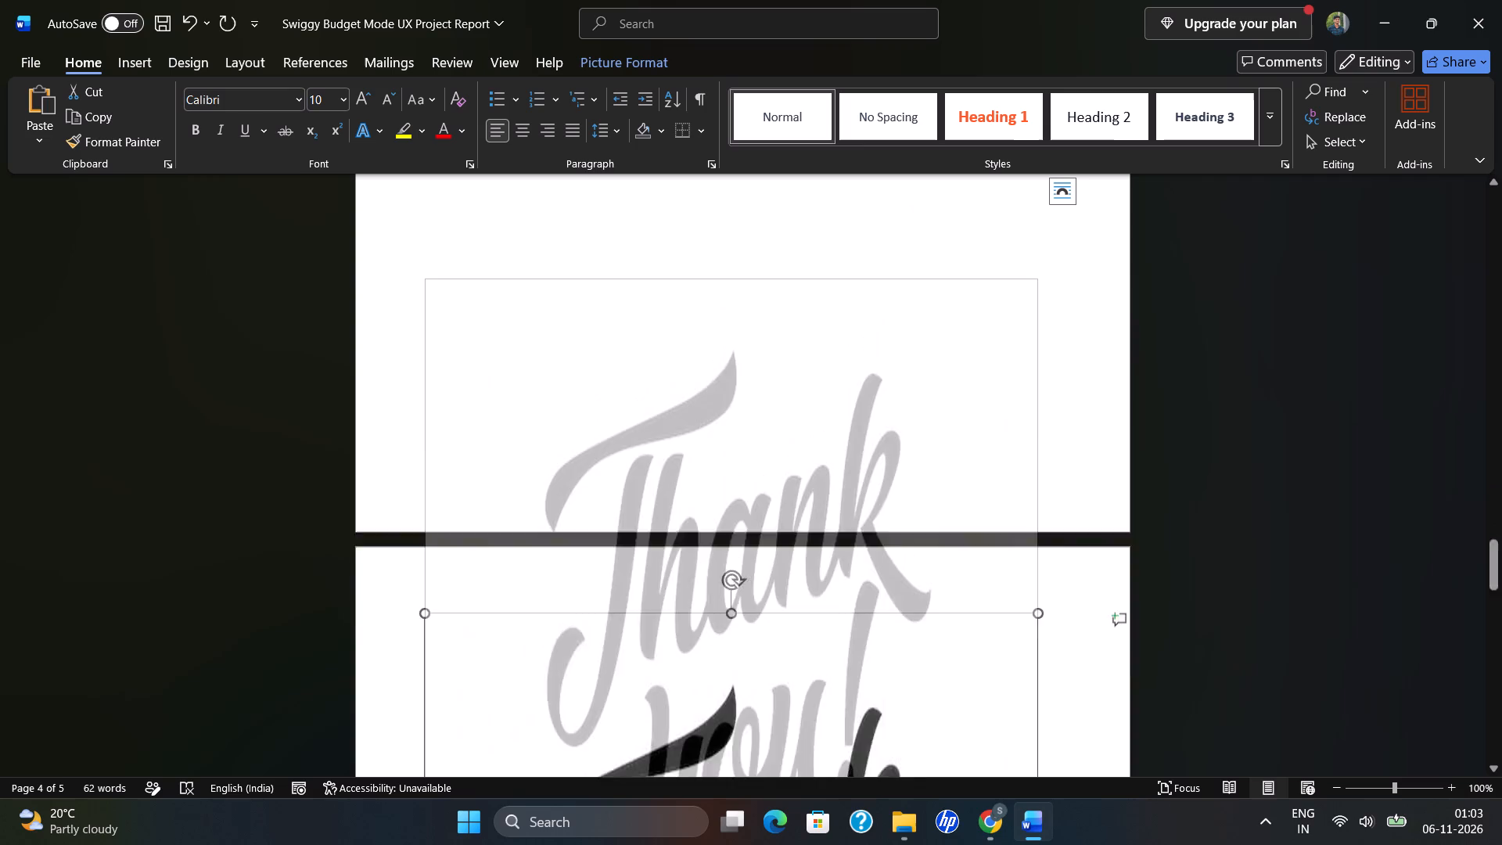
# Delete the empty lines after the Thank you image to remove the blank page at the end of the report.
pyautogui.keyDown('ctrl'); pyautogui.scroll(-3, 1128, 418); pyautogui.keyUp('ctrl')
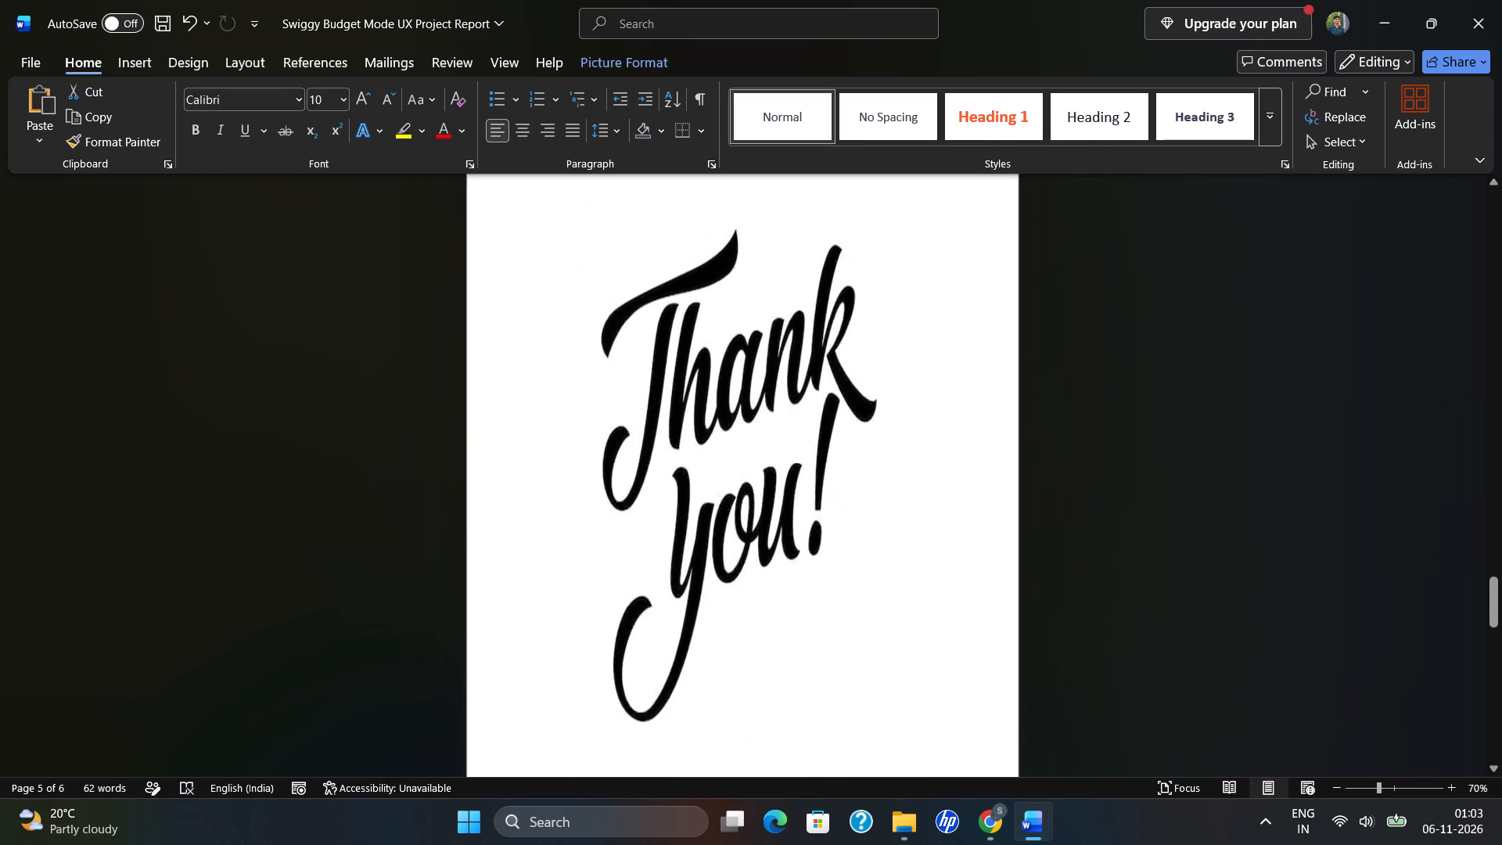
pyautogui.keyDown('ctrl'); pyautogui.scroll(5, 368, 571); pyautogui.keyUp('ctrl')
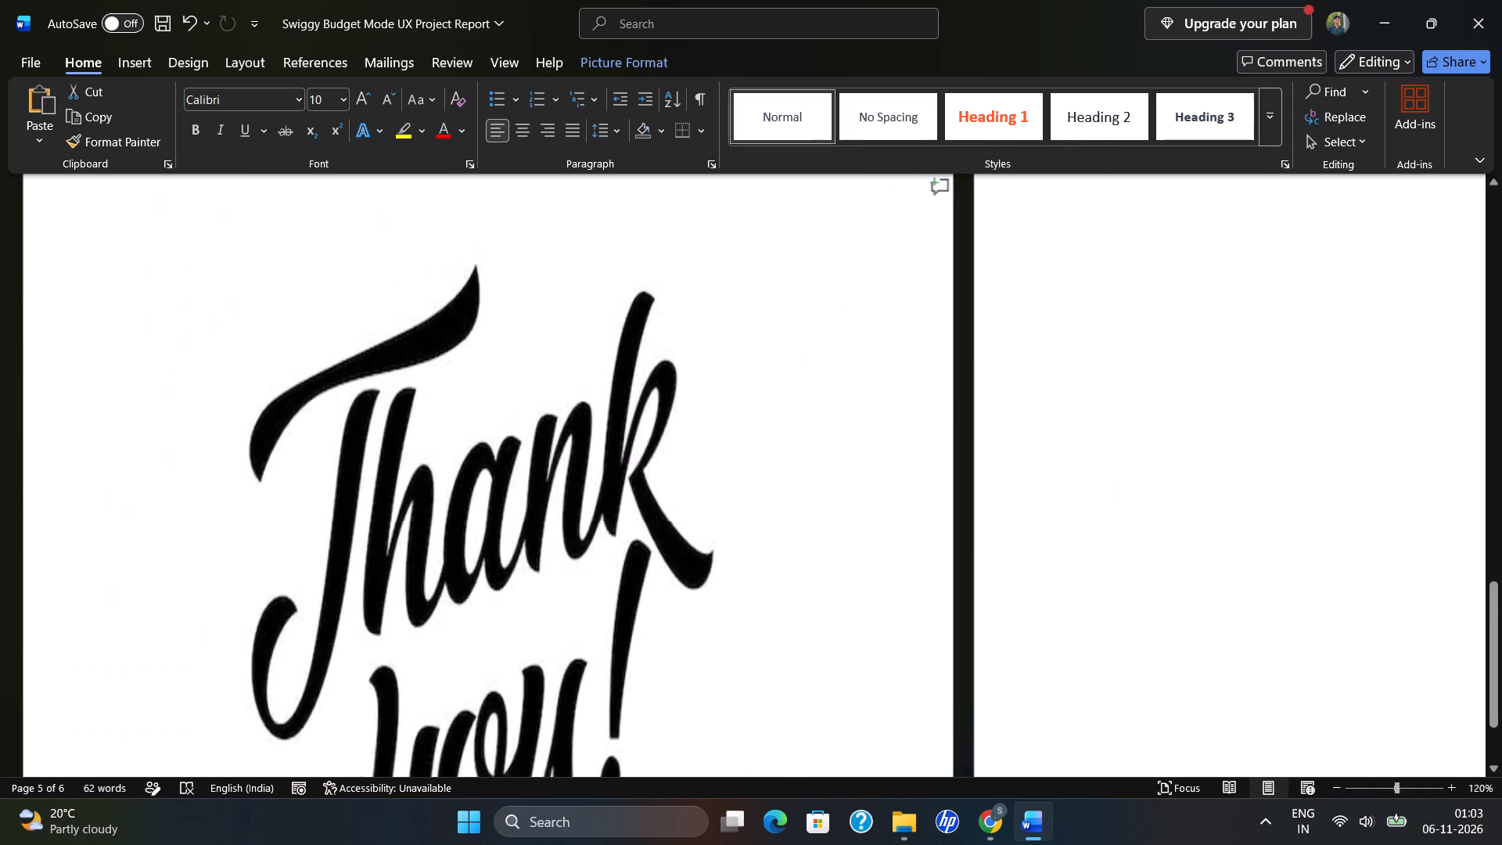
pyautogui.scroll(-1, 368, 571)
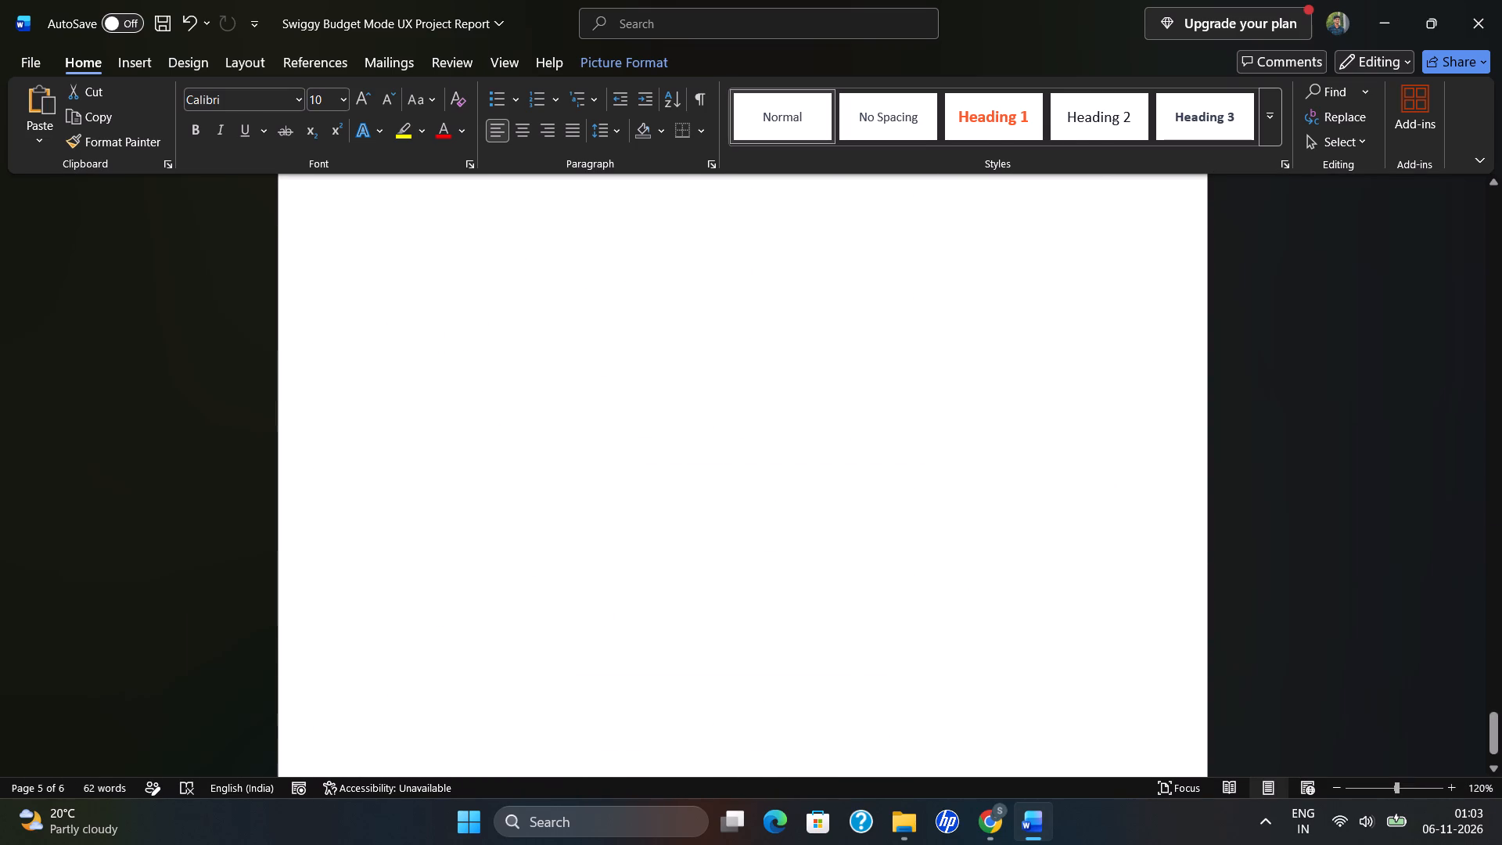
pyautogui.click(368, 571)
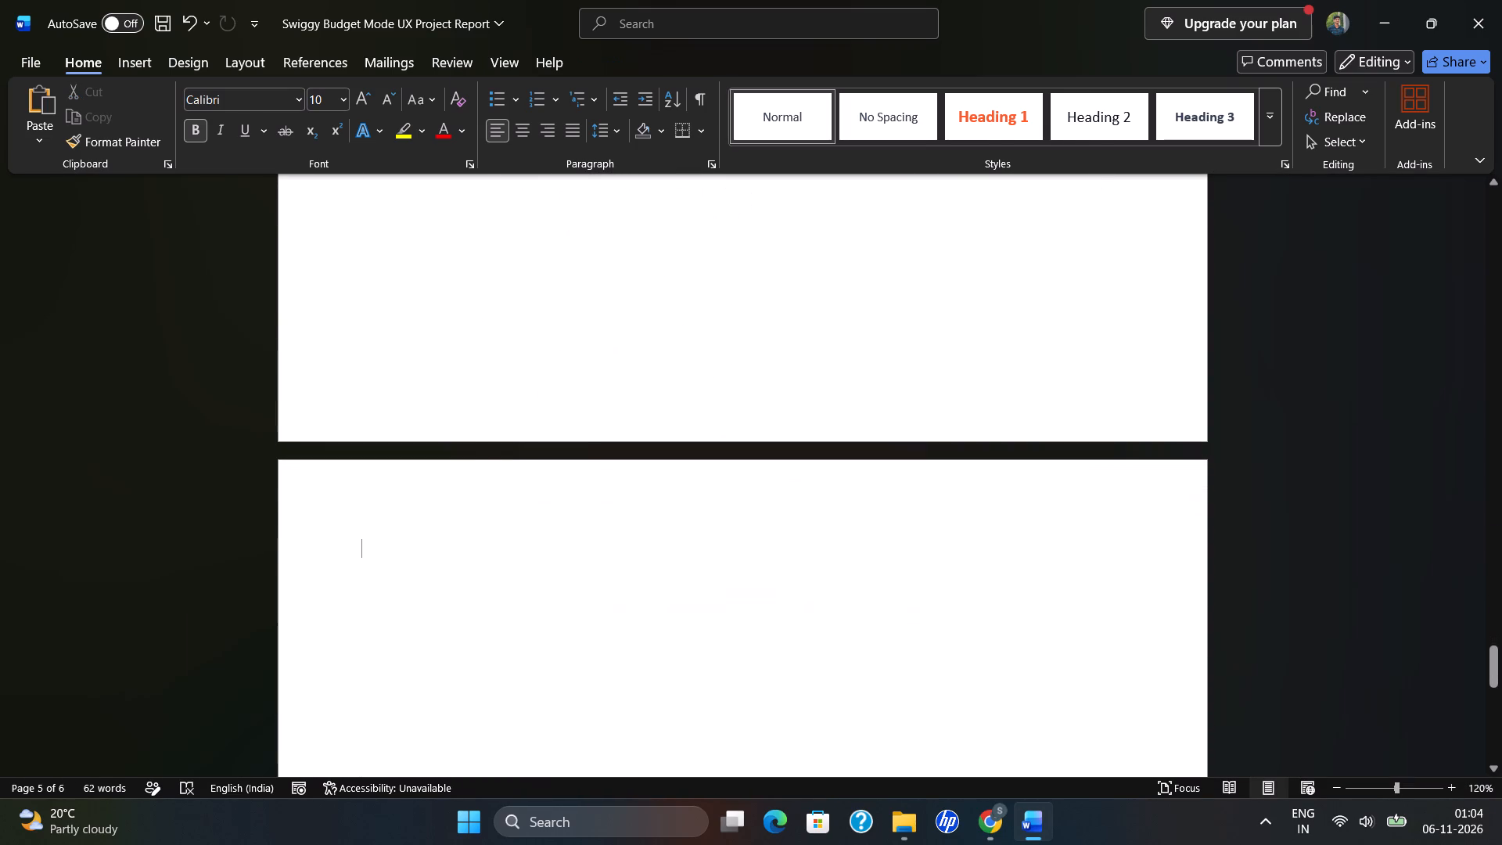
pyautogui.rightClick(368, 571)
pyautogui.click(310, 556)
pyautogui.rightClick(310, 556)
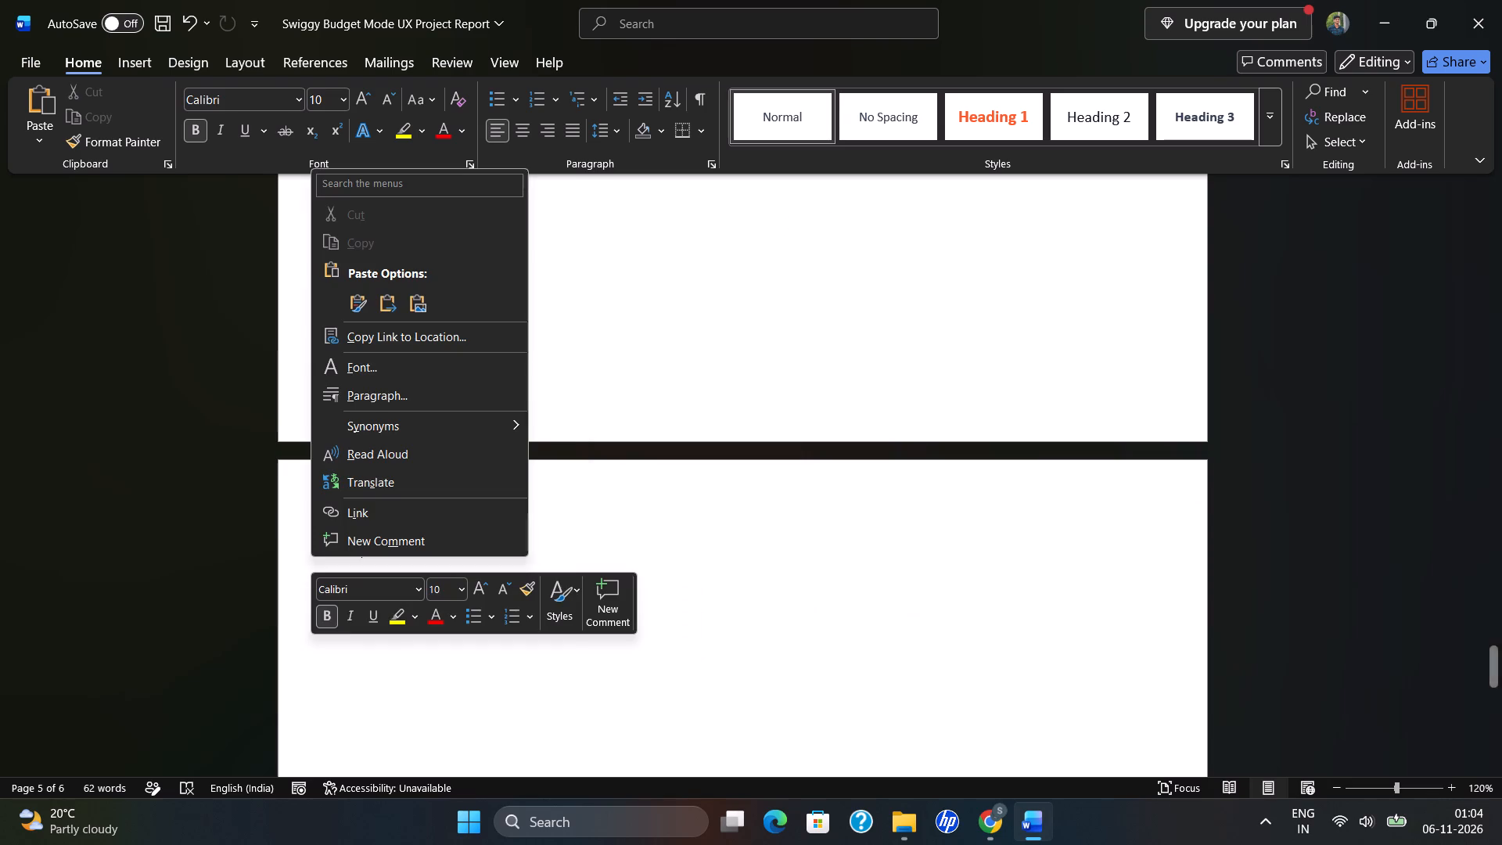
pyautogui.press('Delete')
pyautogui.click(591, 684)
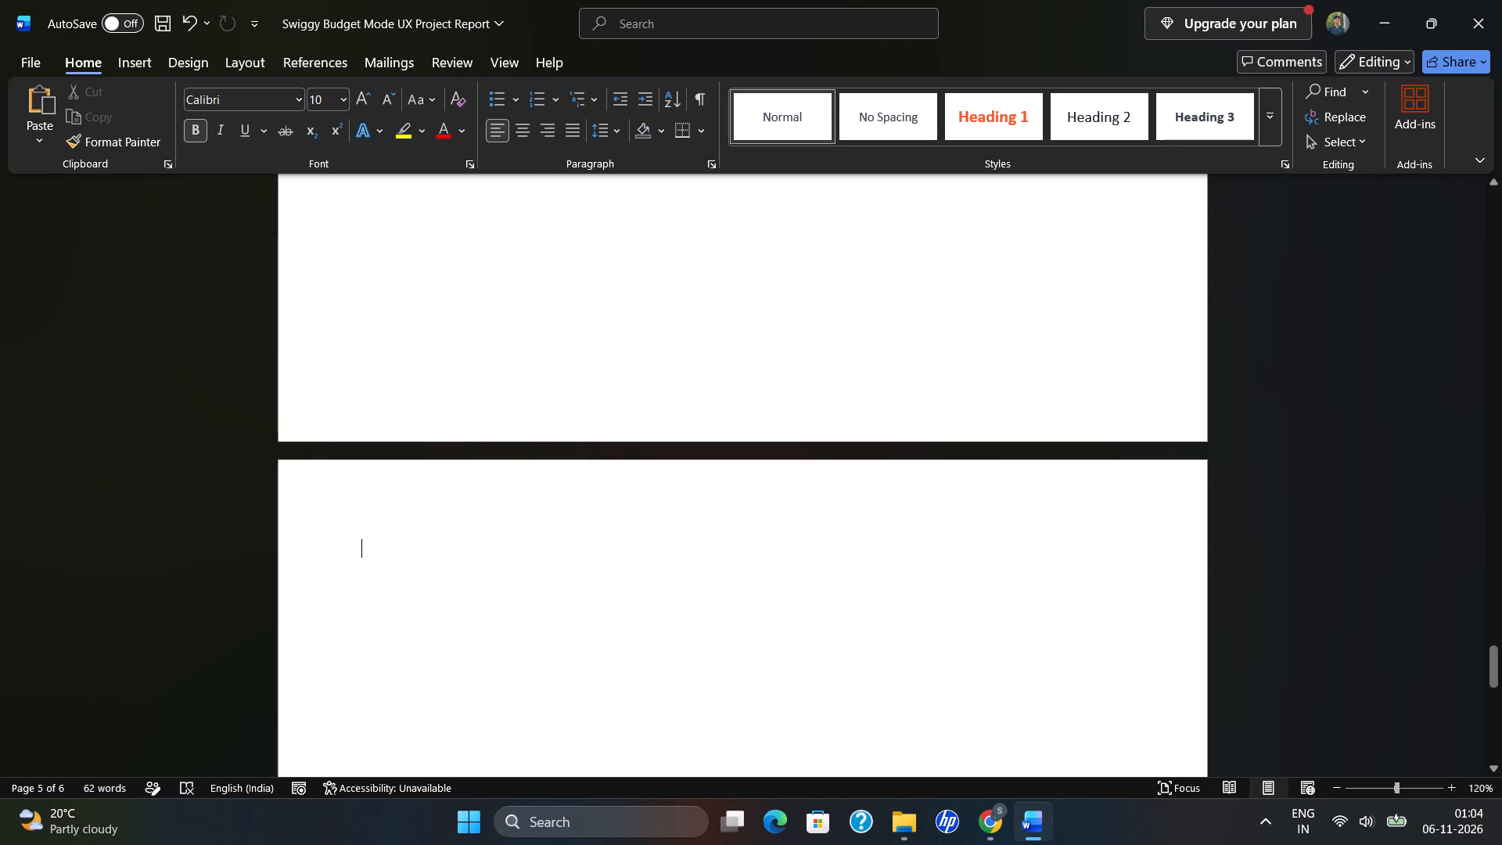
pyautogui.press('Delete')
pyautogui.press('Delete')
pyautogui.press('Delete')
pyautogui.press('Delete')
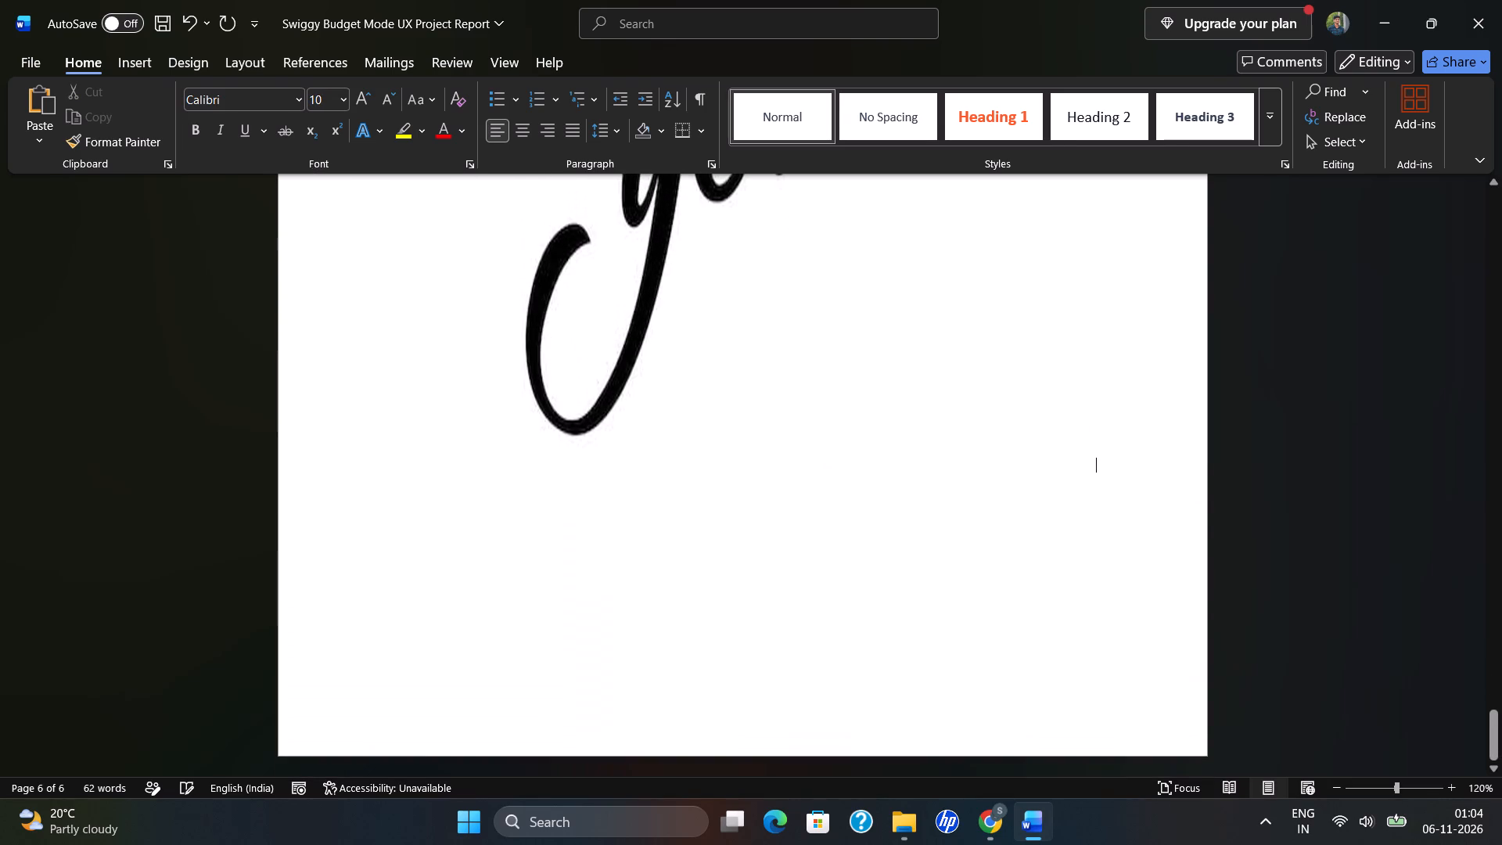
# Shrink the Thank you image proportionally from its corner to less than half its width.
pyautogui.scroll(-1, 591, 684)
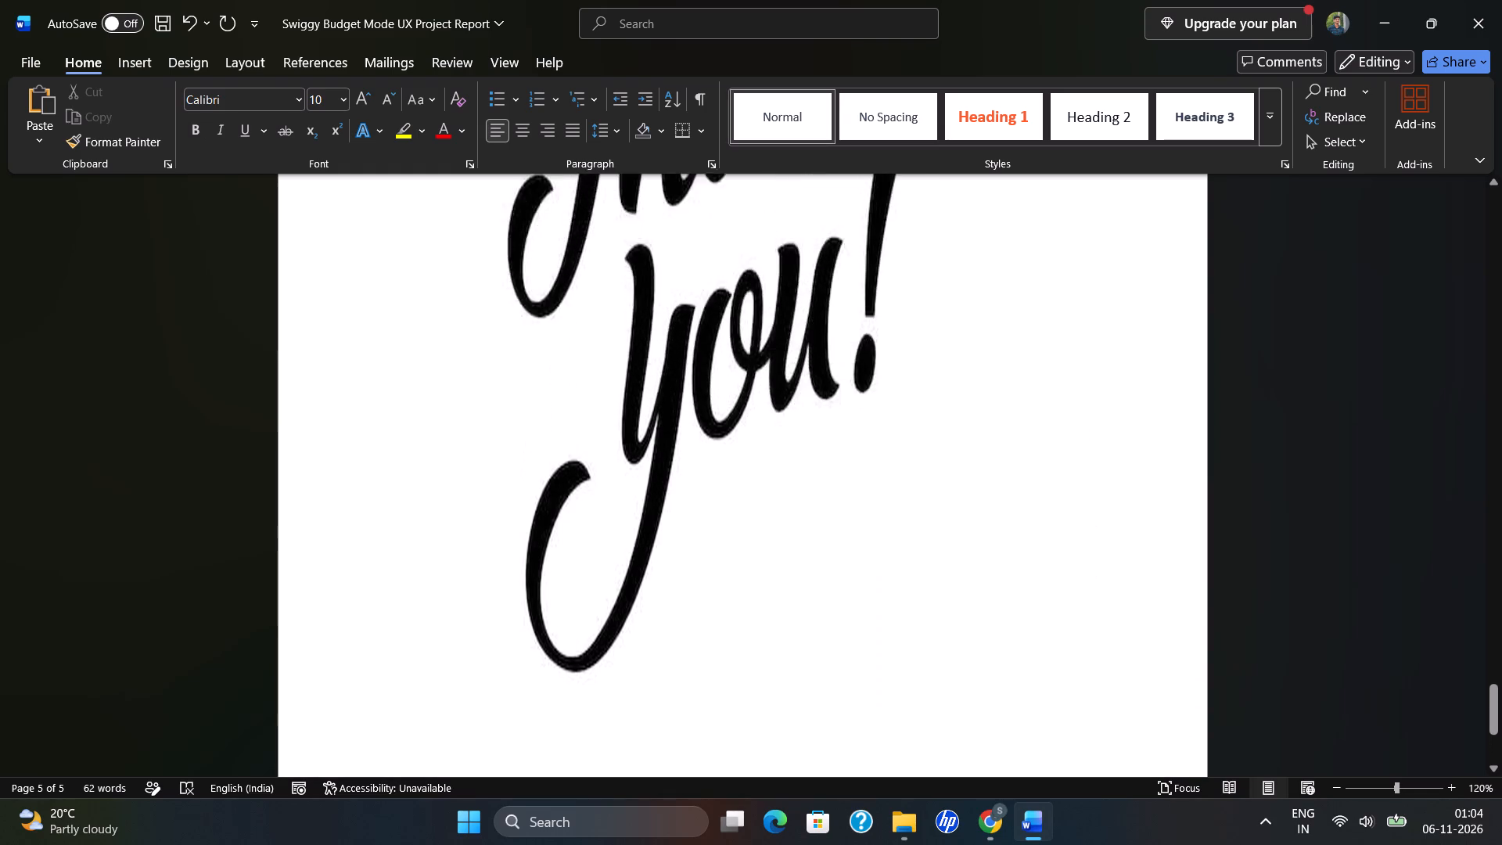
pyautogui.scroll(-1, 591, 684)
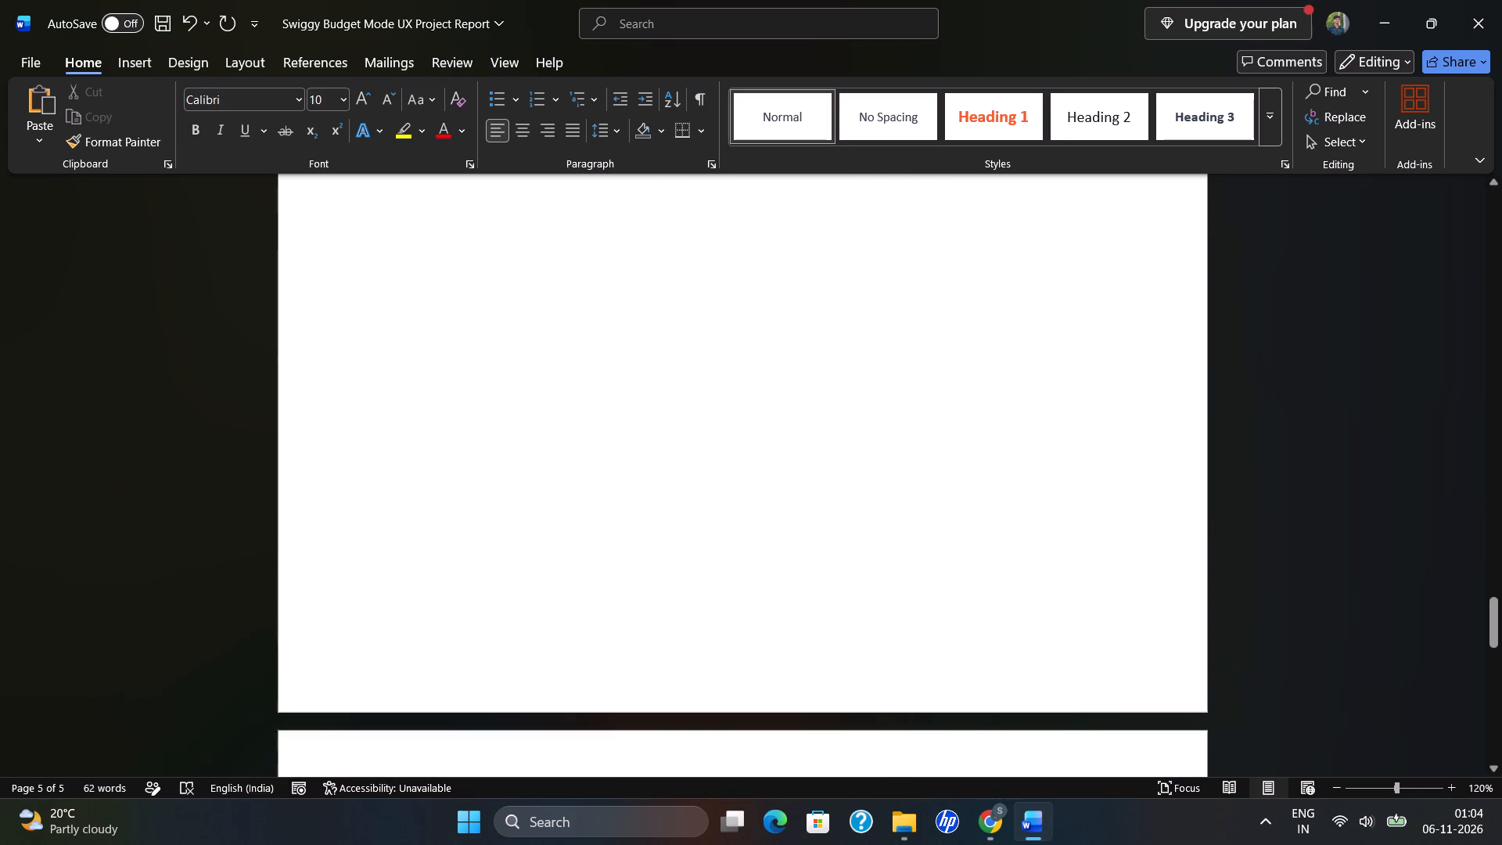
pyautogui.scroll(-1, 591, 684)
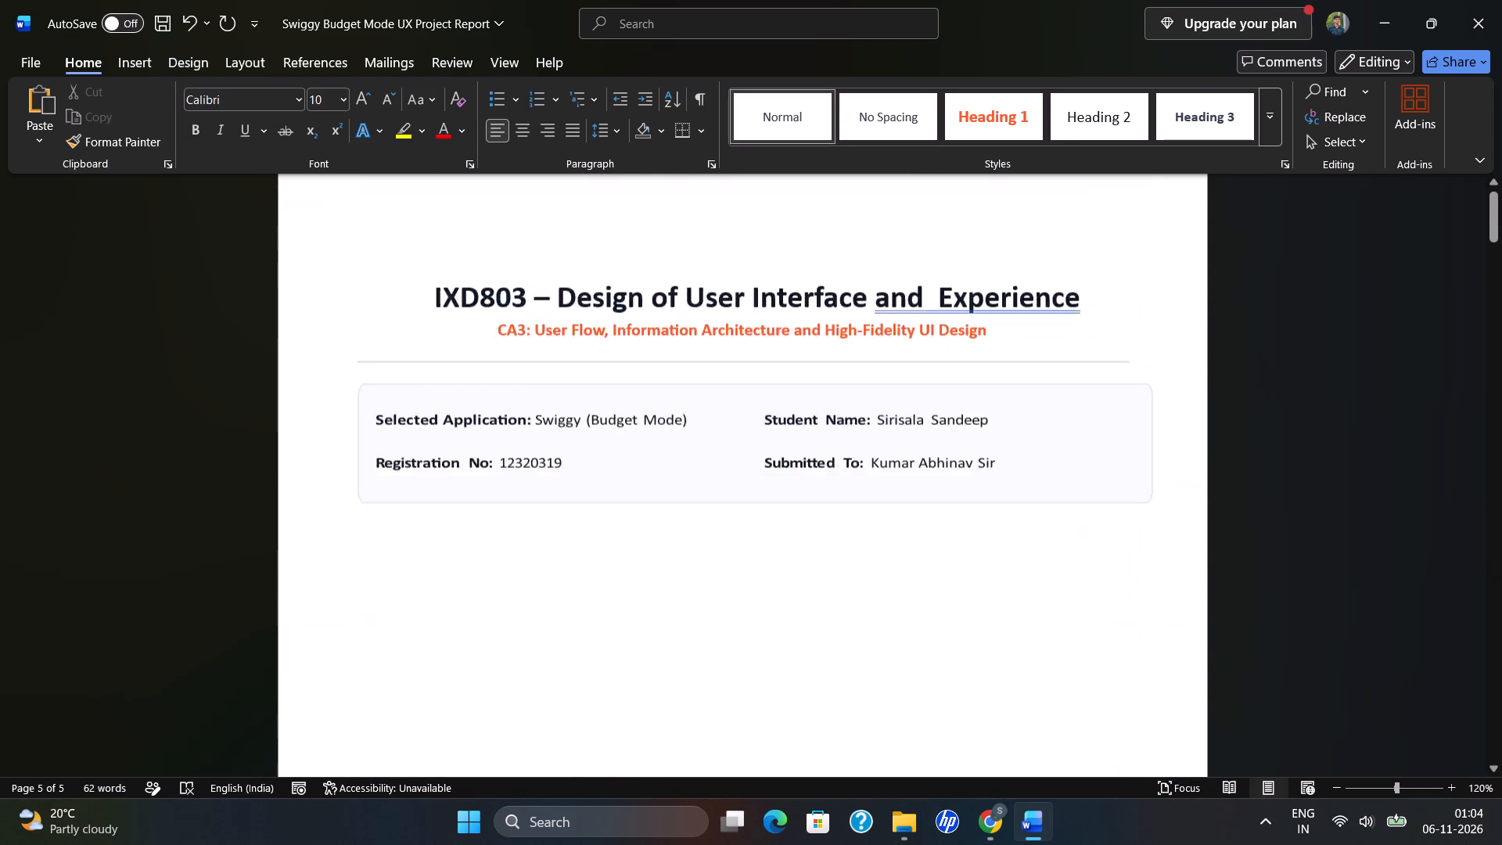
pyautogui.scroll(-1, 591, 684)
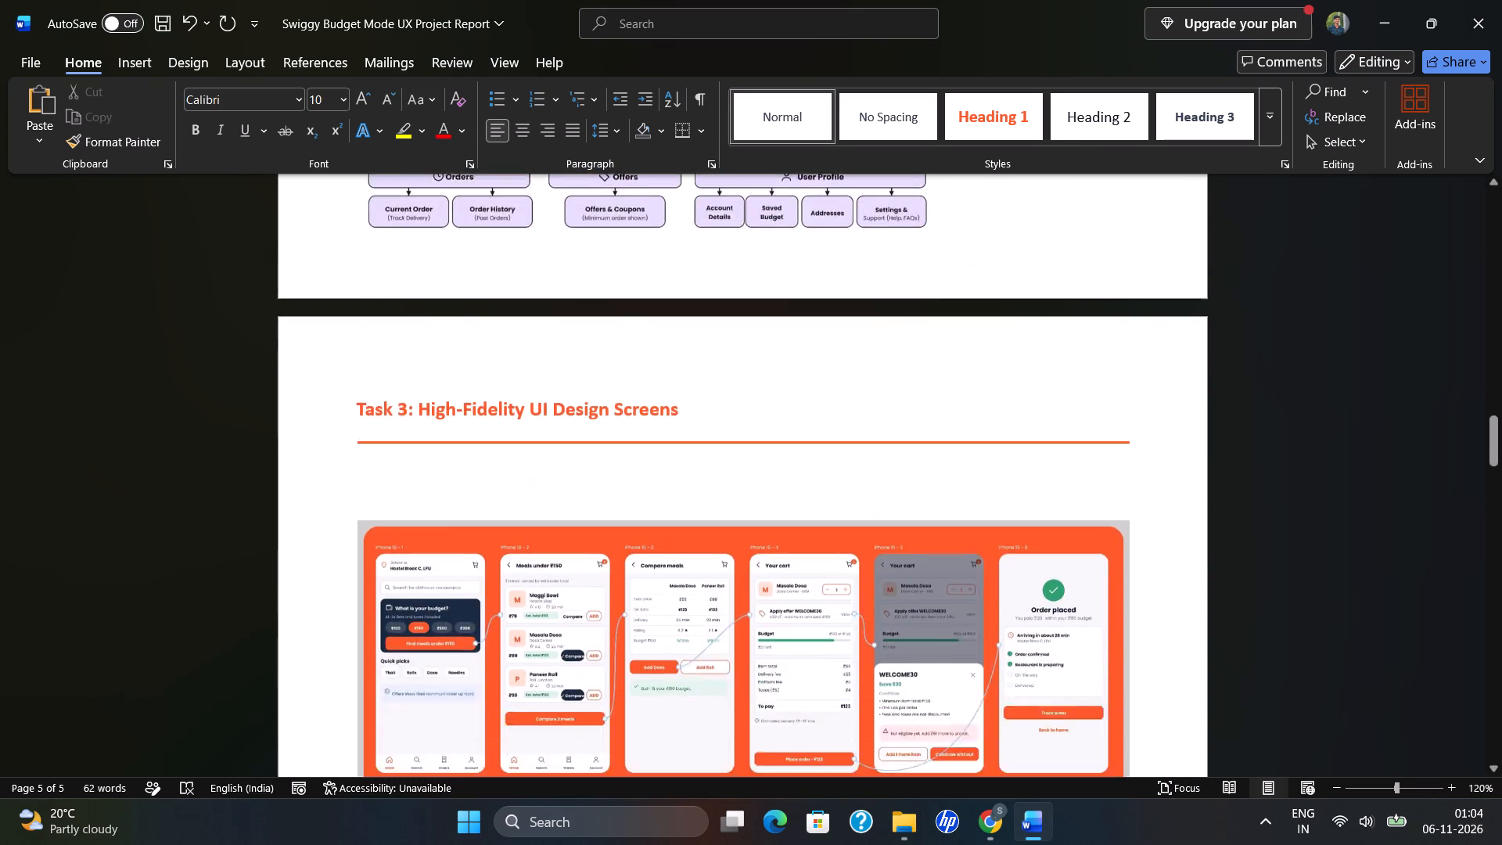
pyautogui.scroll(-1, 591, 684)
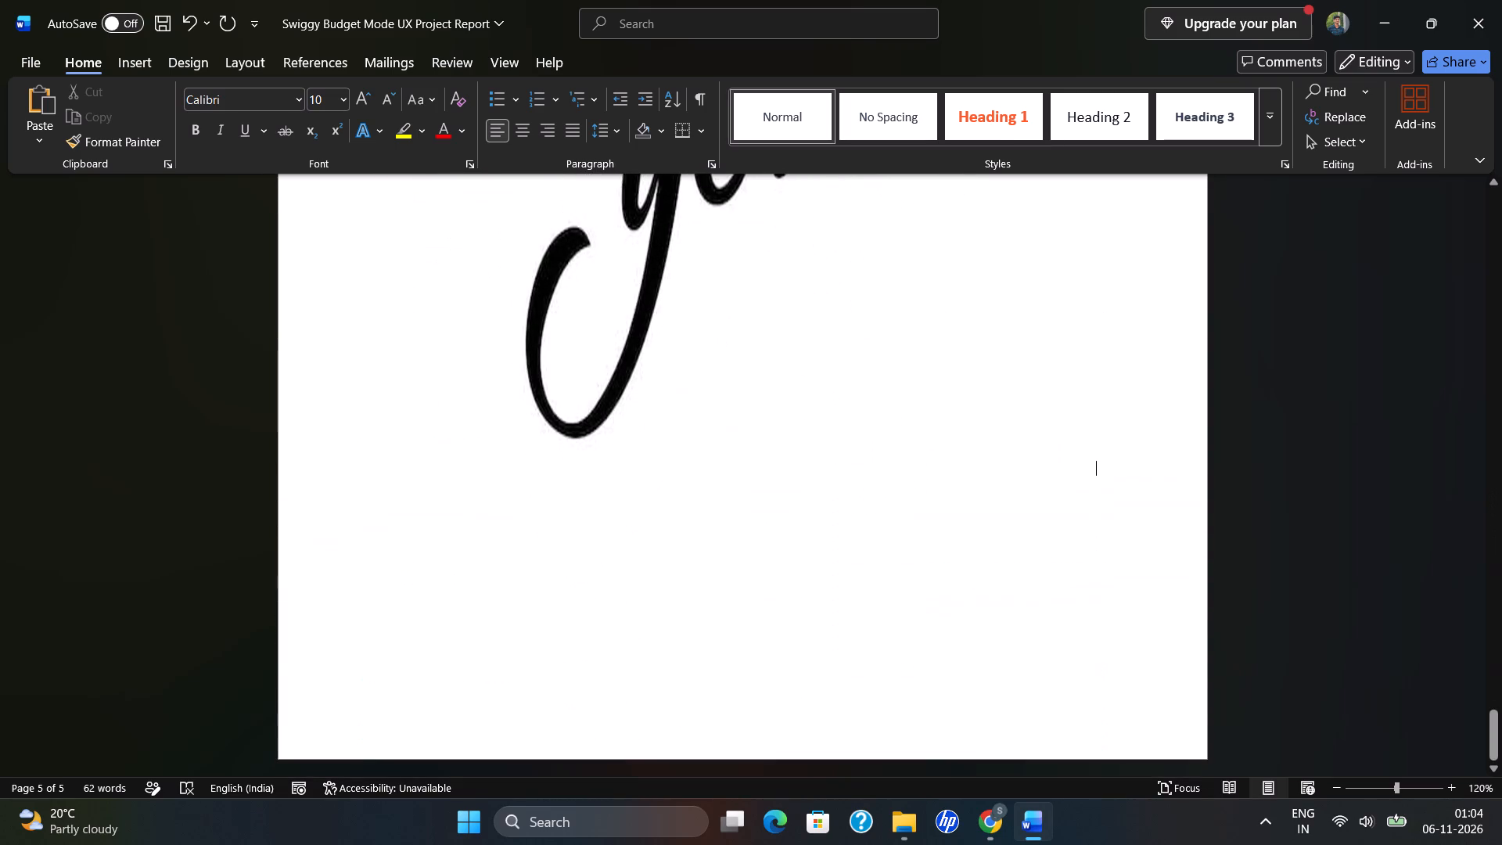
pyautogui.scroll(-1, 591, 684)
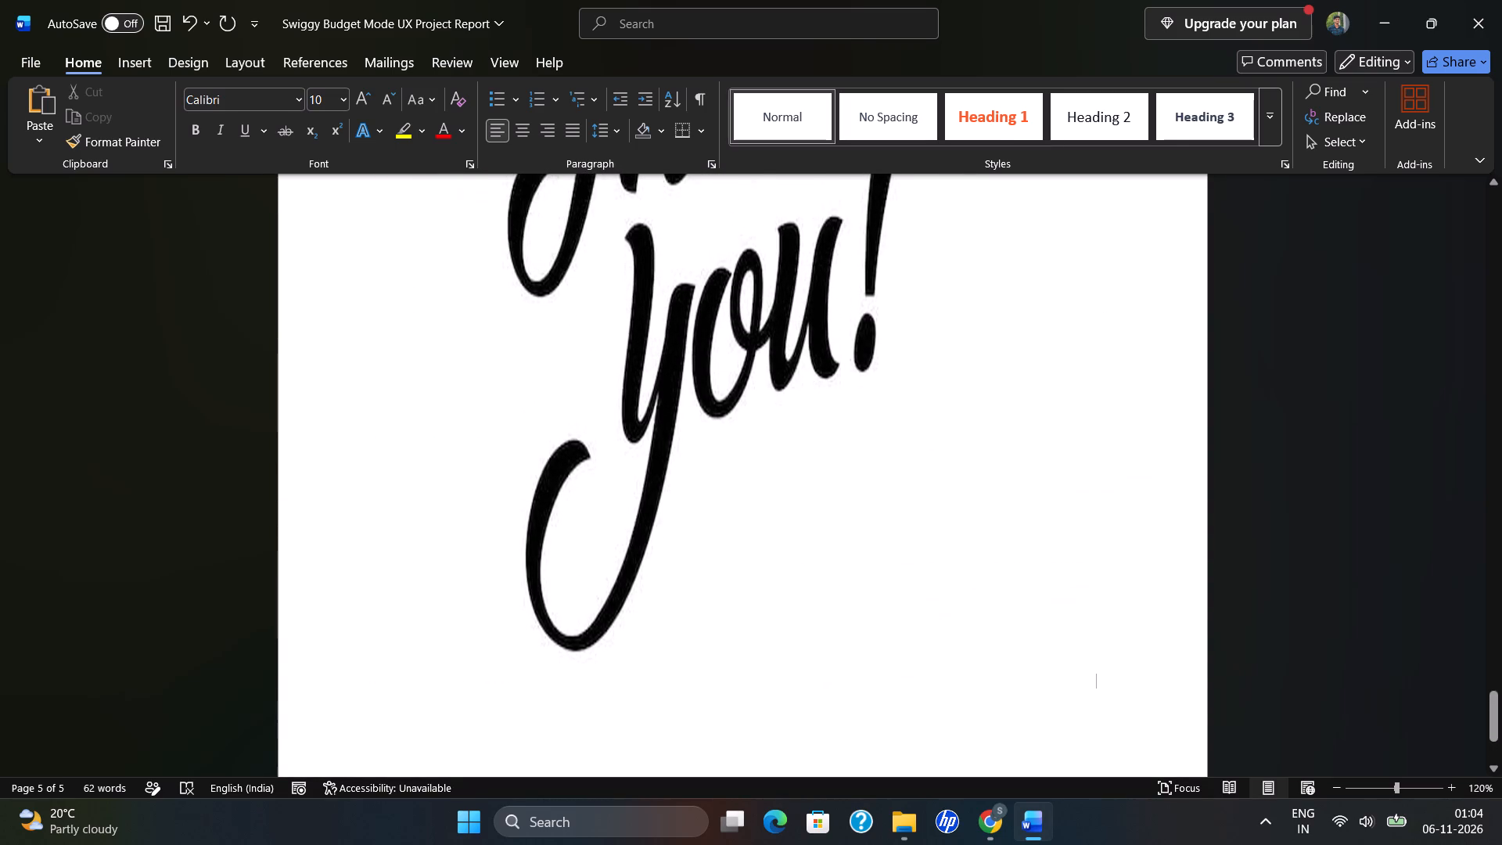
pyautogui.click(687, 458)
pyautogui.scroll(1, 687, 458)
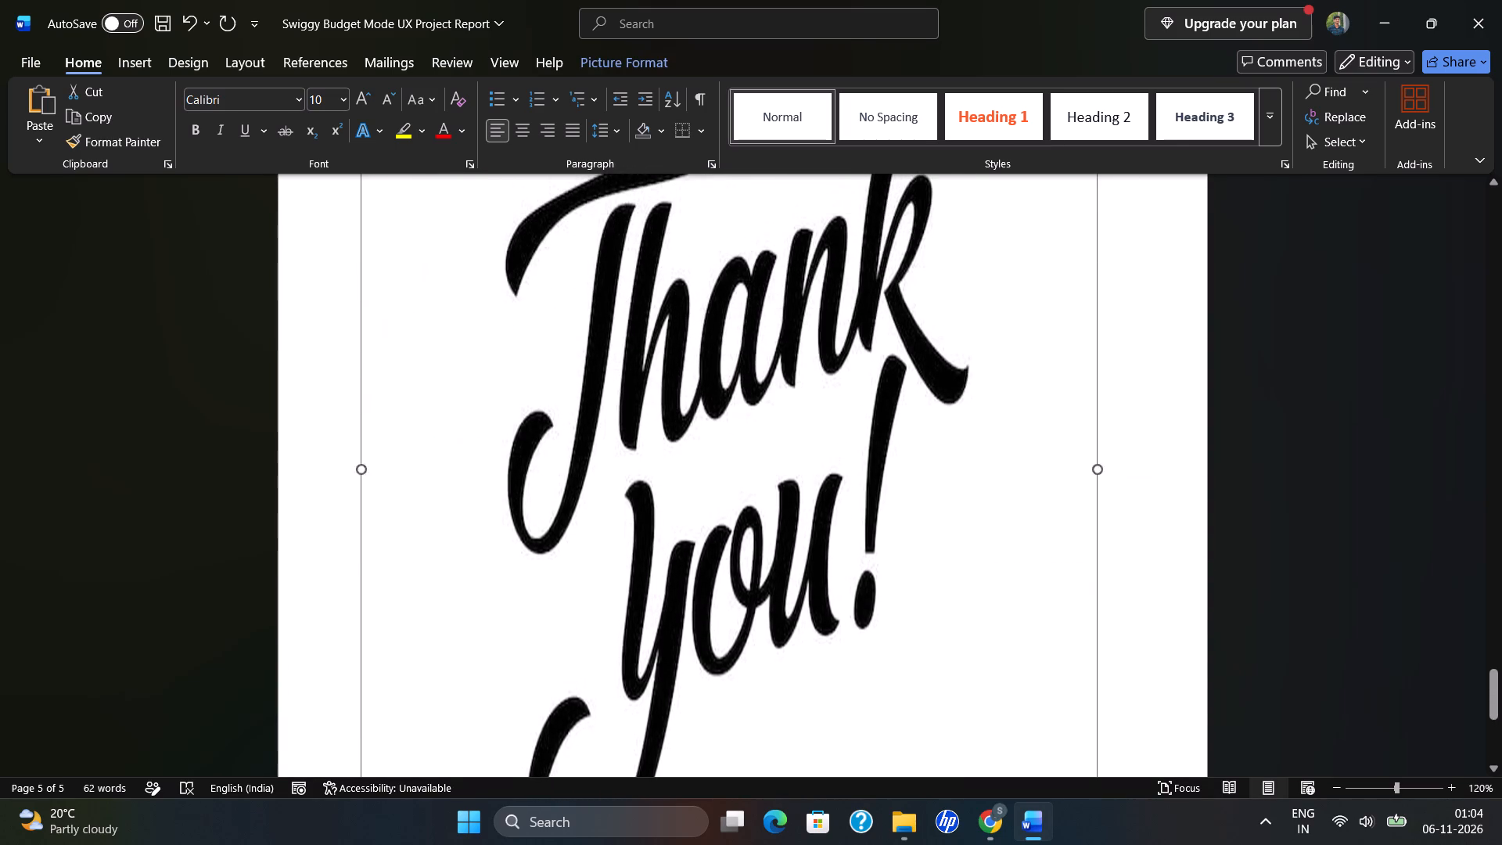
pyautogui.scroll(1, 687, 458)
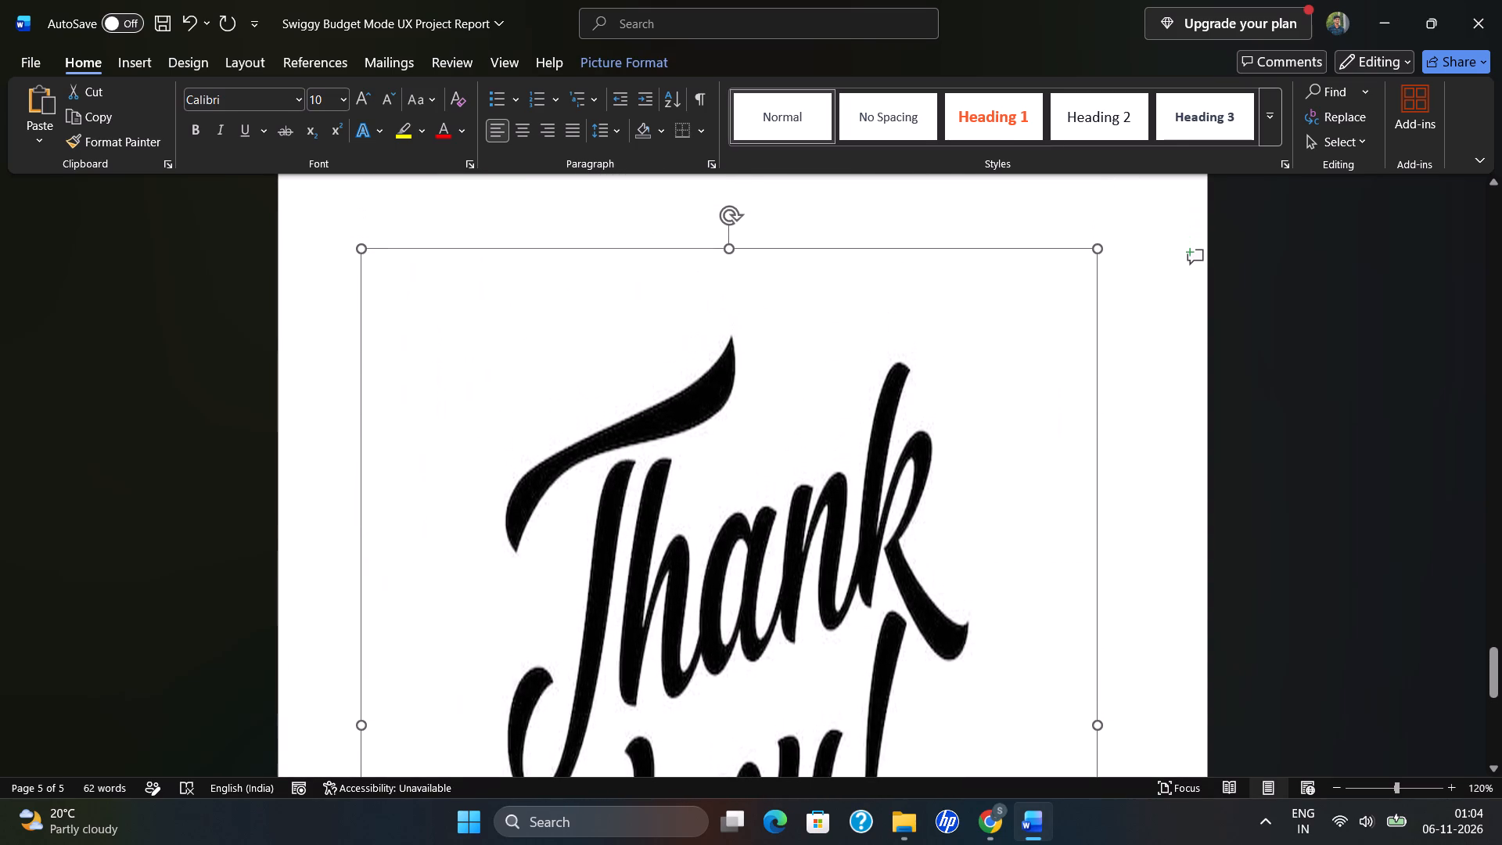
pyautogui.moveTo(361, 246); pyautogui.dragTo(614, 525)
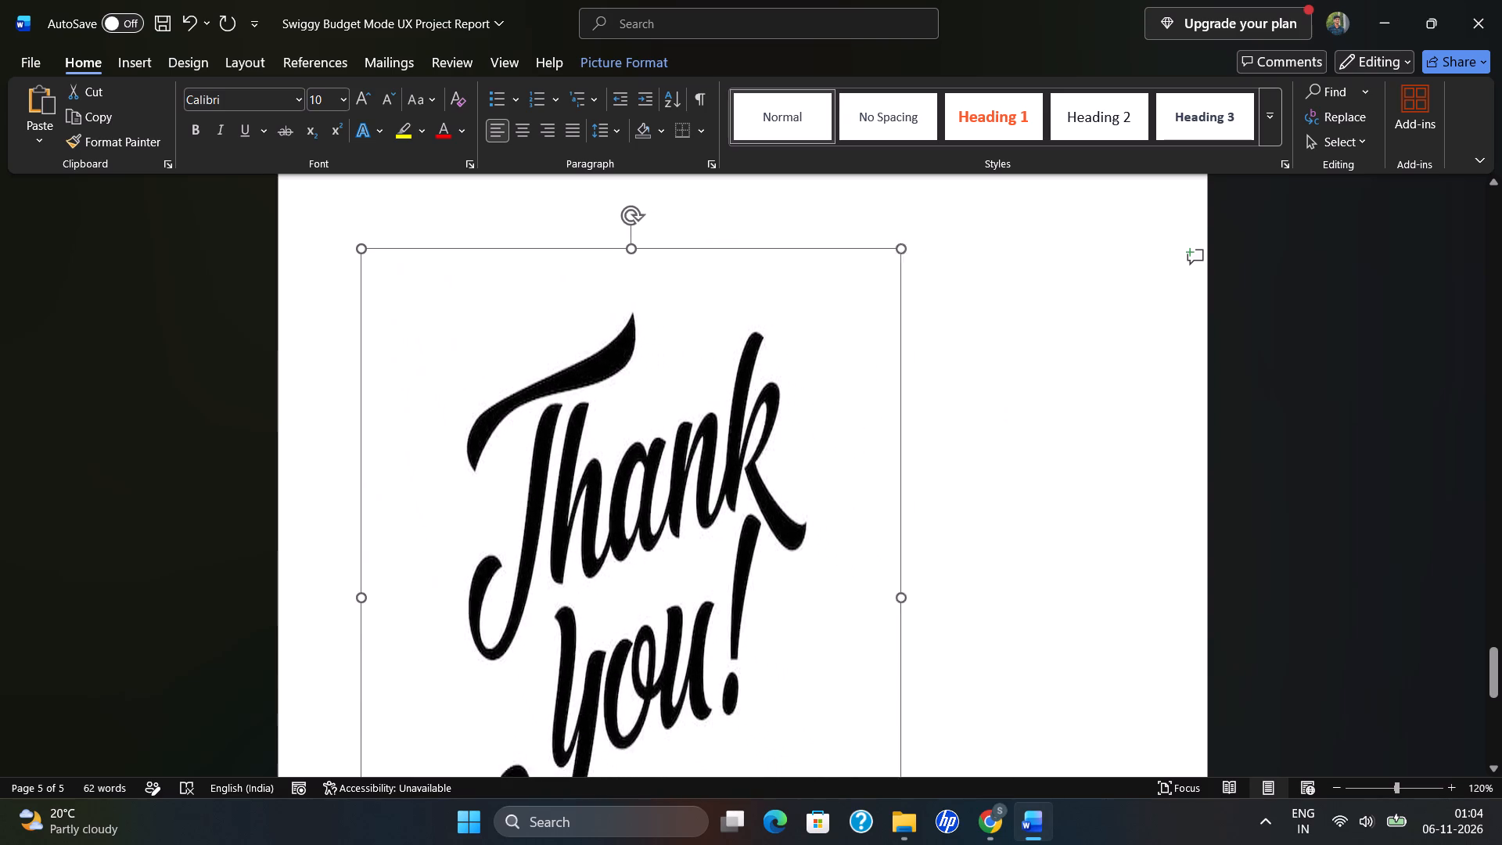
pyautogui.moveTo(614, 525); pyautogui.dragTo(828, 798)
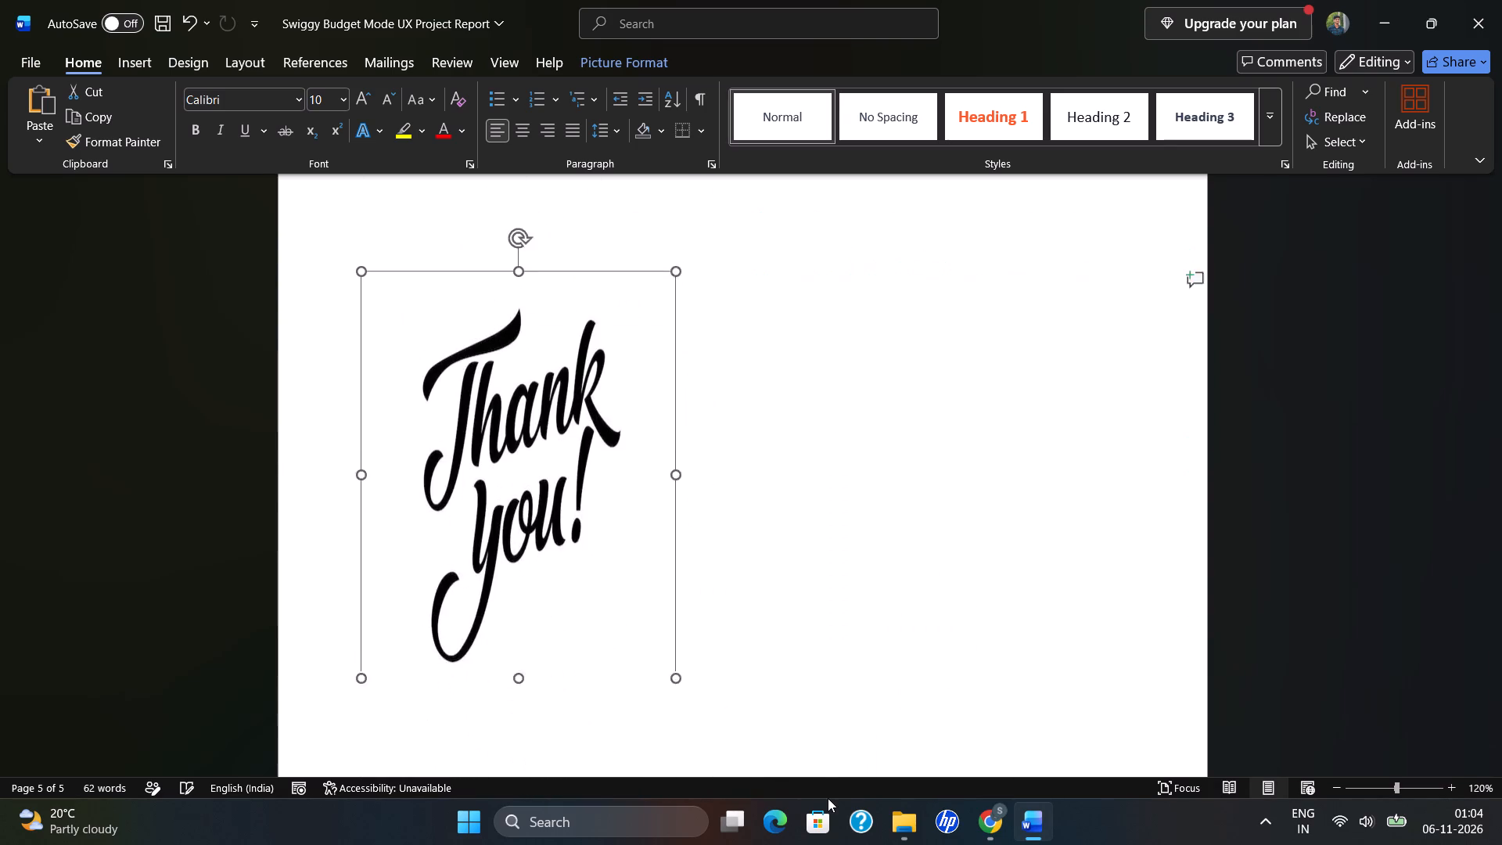
# Insert a line break after the Figma address, above the Thank you image.
pyautogui.scroll(1, 704, 658)
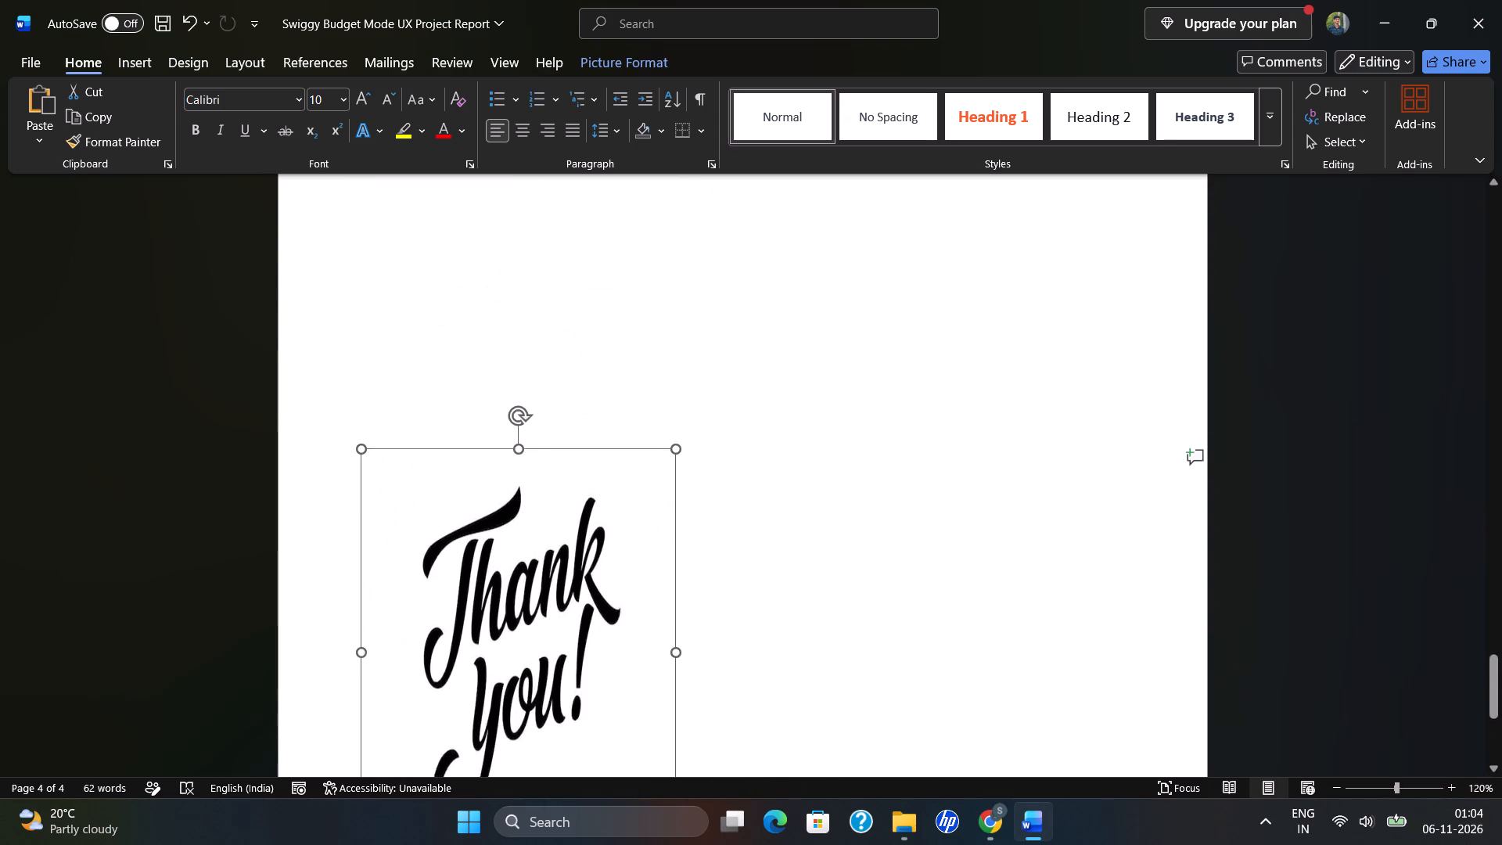
pyautogui.scroll(1, 704, 658)
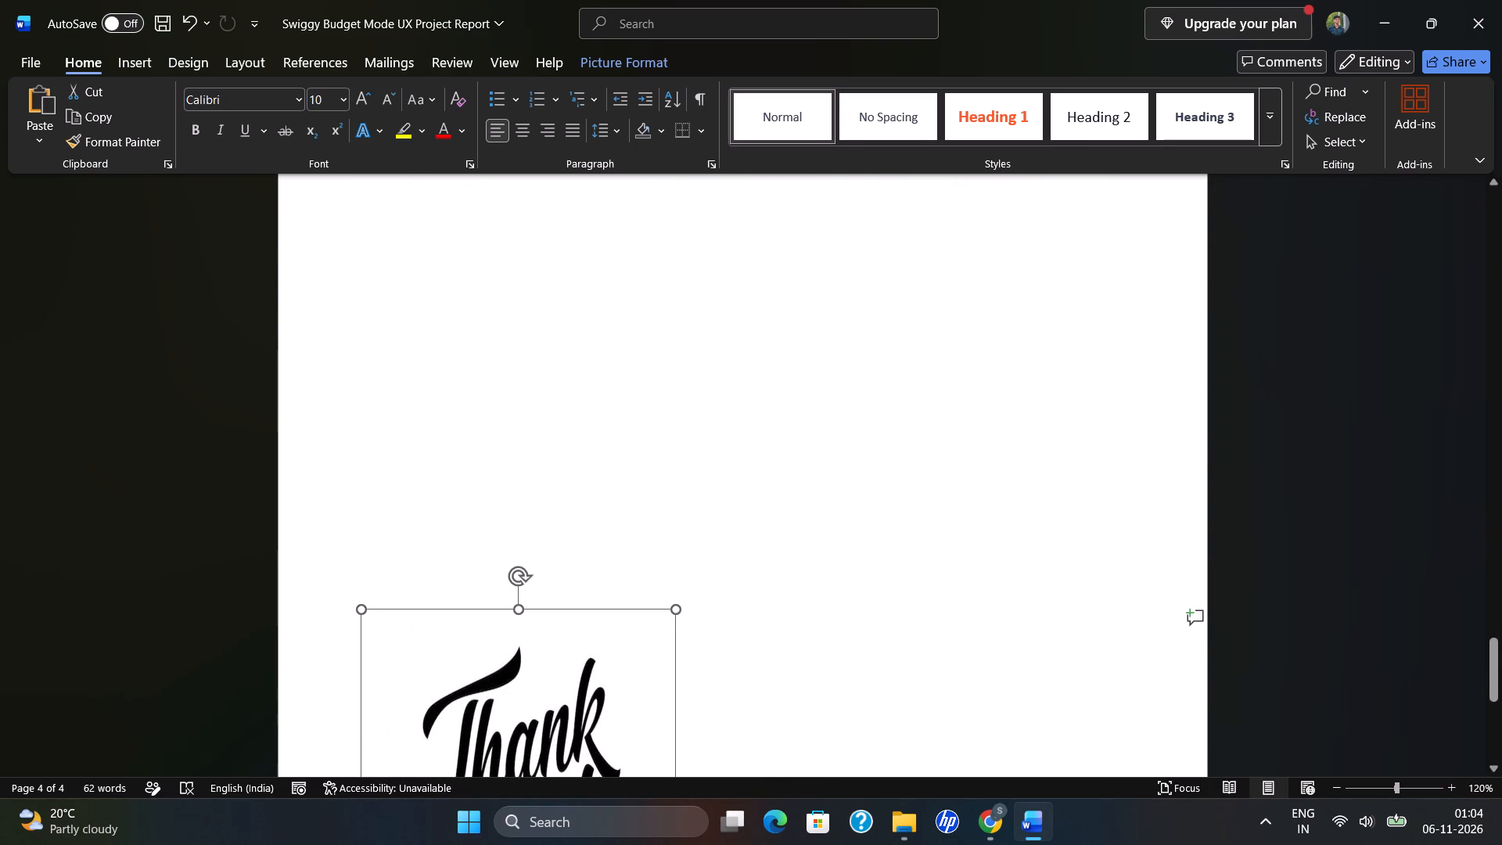
pyautogui.click(358, 596)
pyautogui.click(374, 515)
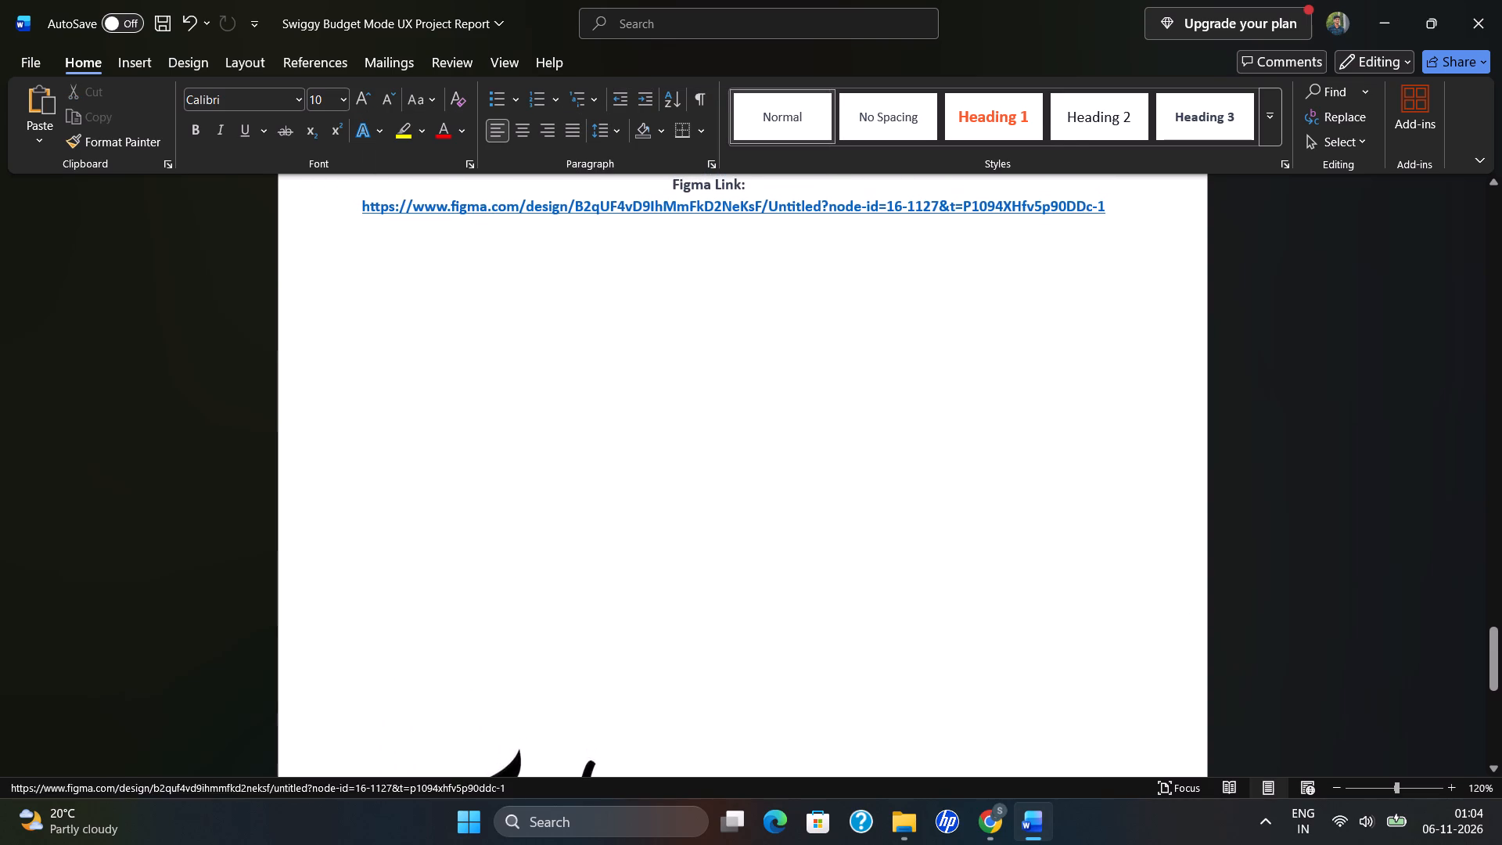
pyautogui.click(376, 438)
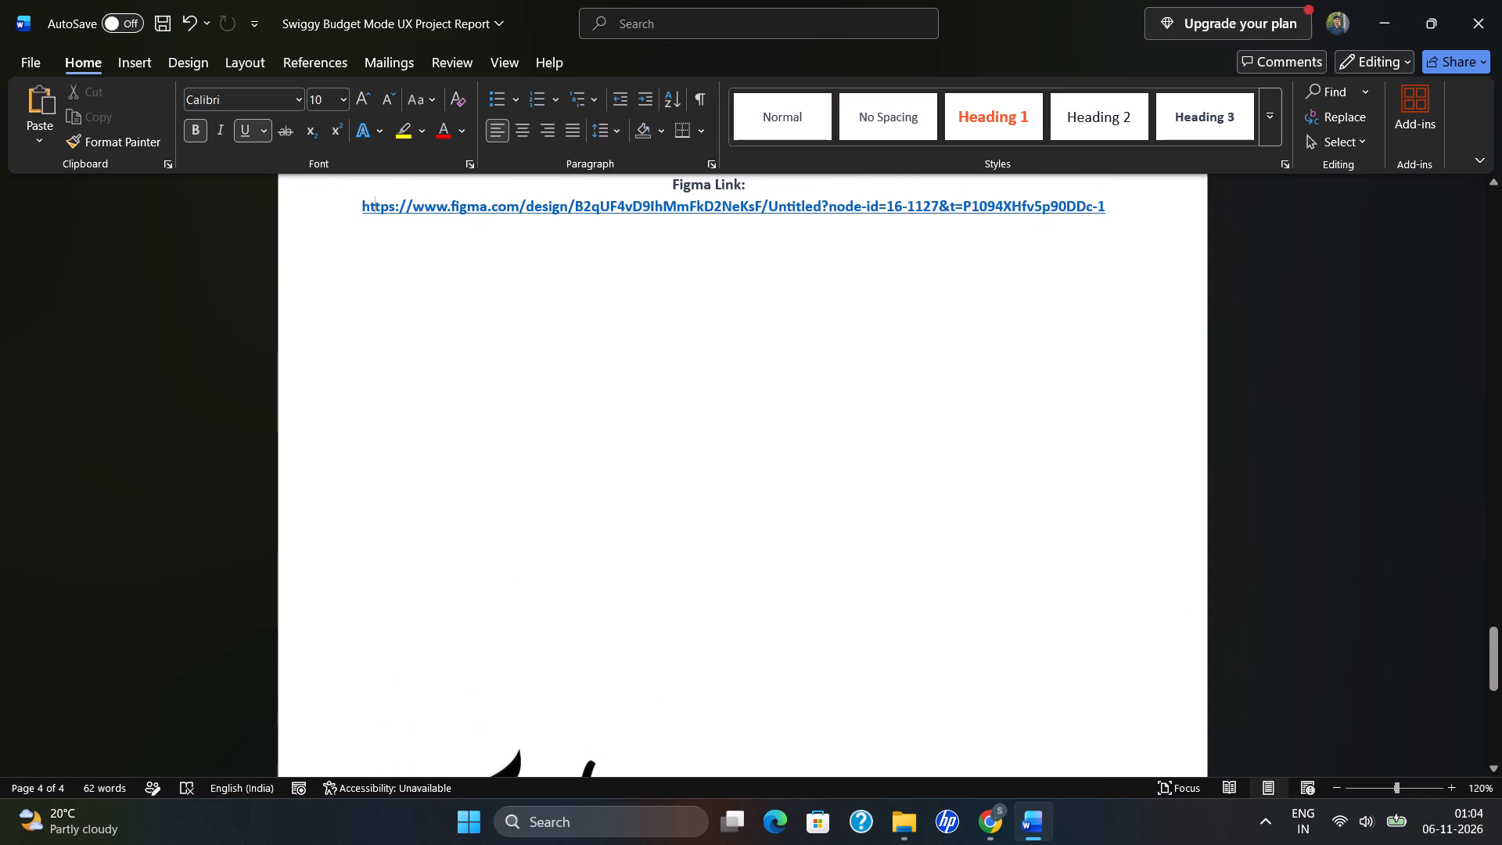
pyautogui.click(372, 275)
pyautogui.click(1128, 202)
pyautogui.moveTo(1128, 202); pyautogui.dragTo(1184, 490)
pyautogui.press('Return')
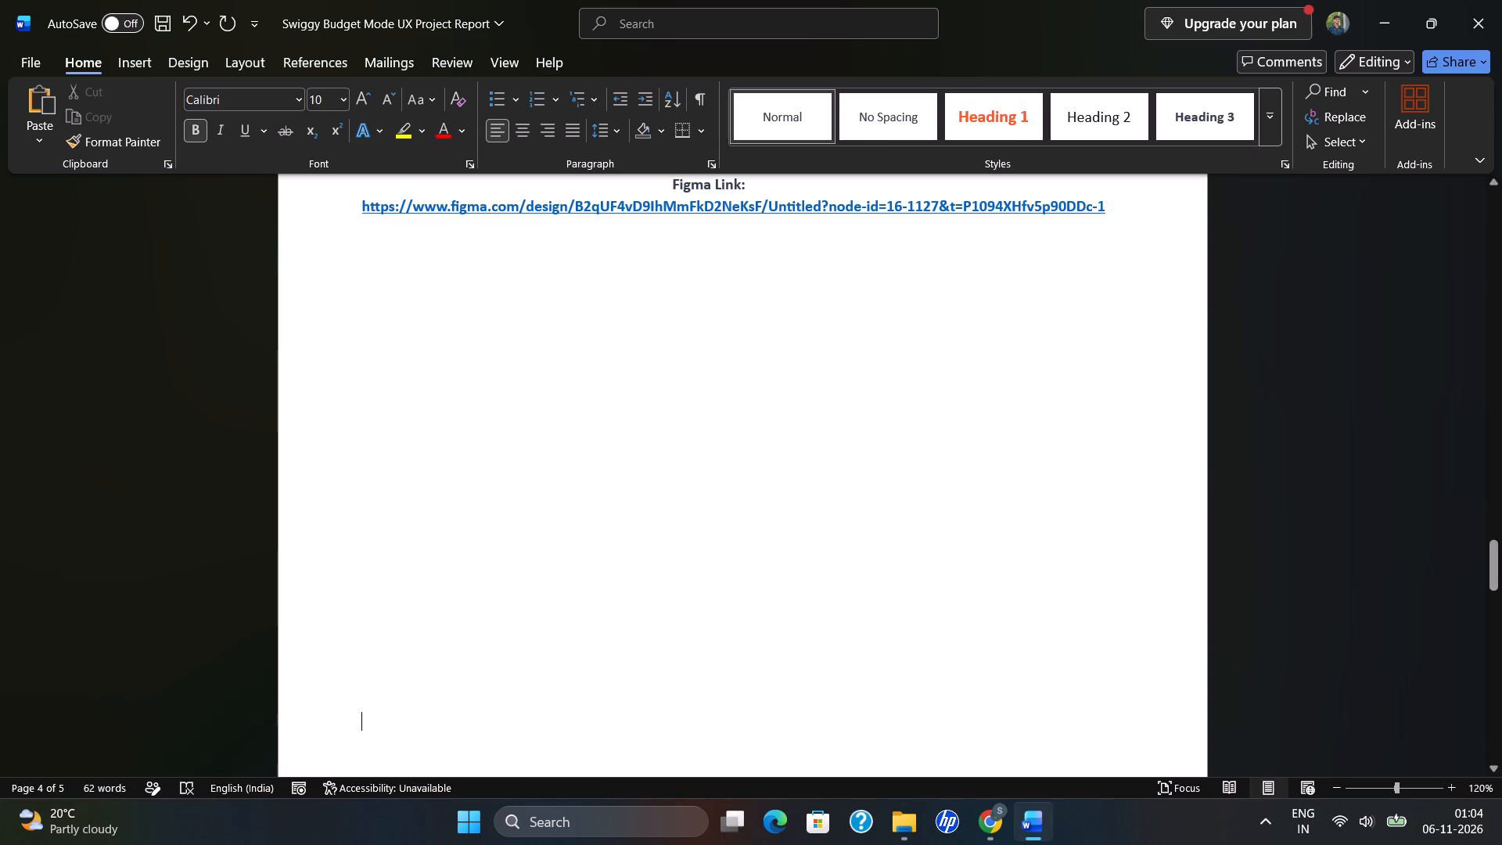
pyautogui.moveTo(380, 732); pyautogui.dragTo(460, 424)
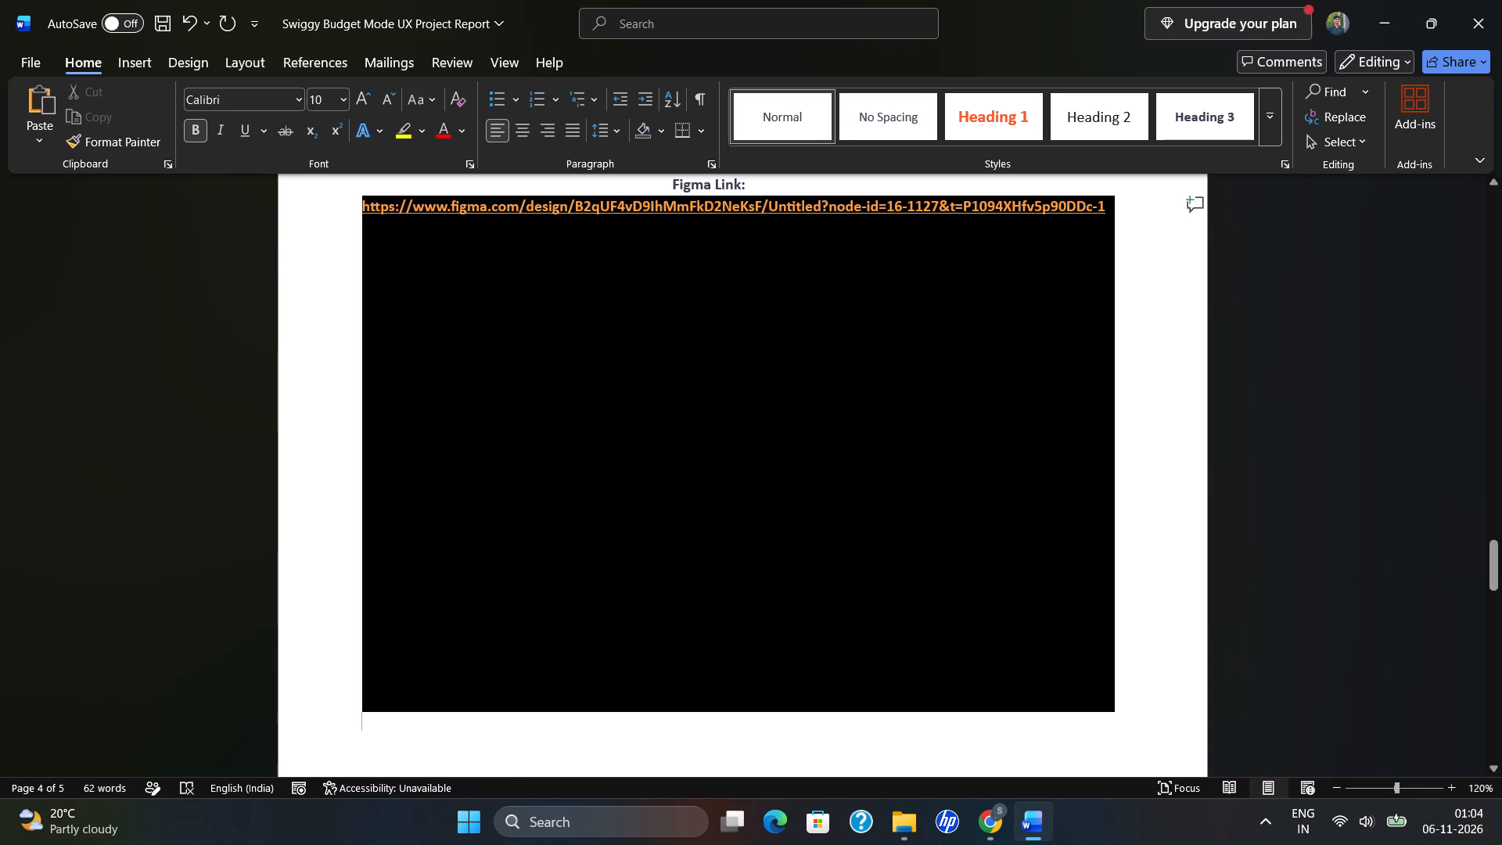
pyautogui.moveTo(460, 424); pyautogui.dragTo(796, 400)
pyautogui.click(796, 400)
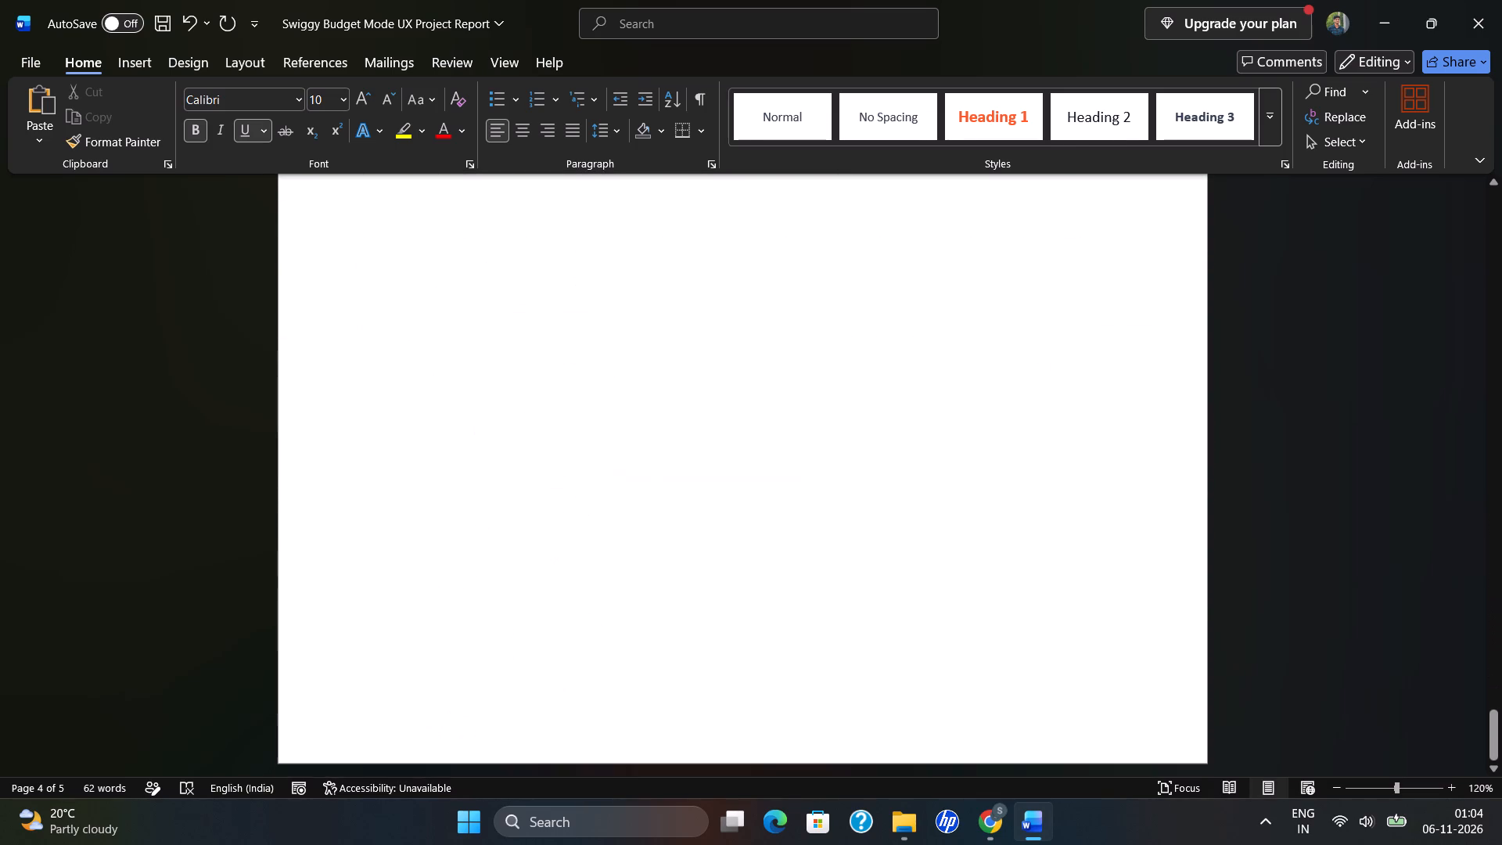
# Delete the Thank you image from the last page of the report.
pyautogui.rightClick(712, 468)
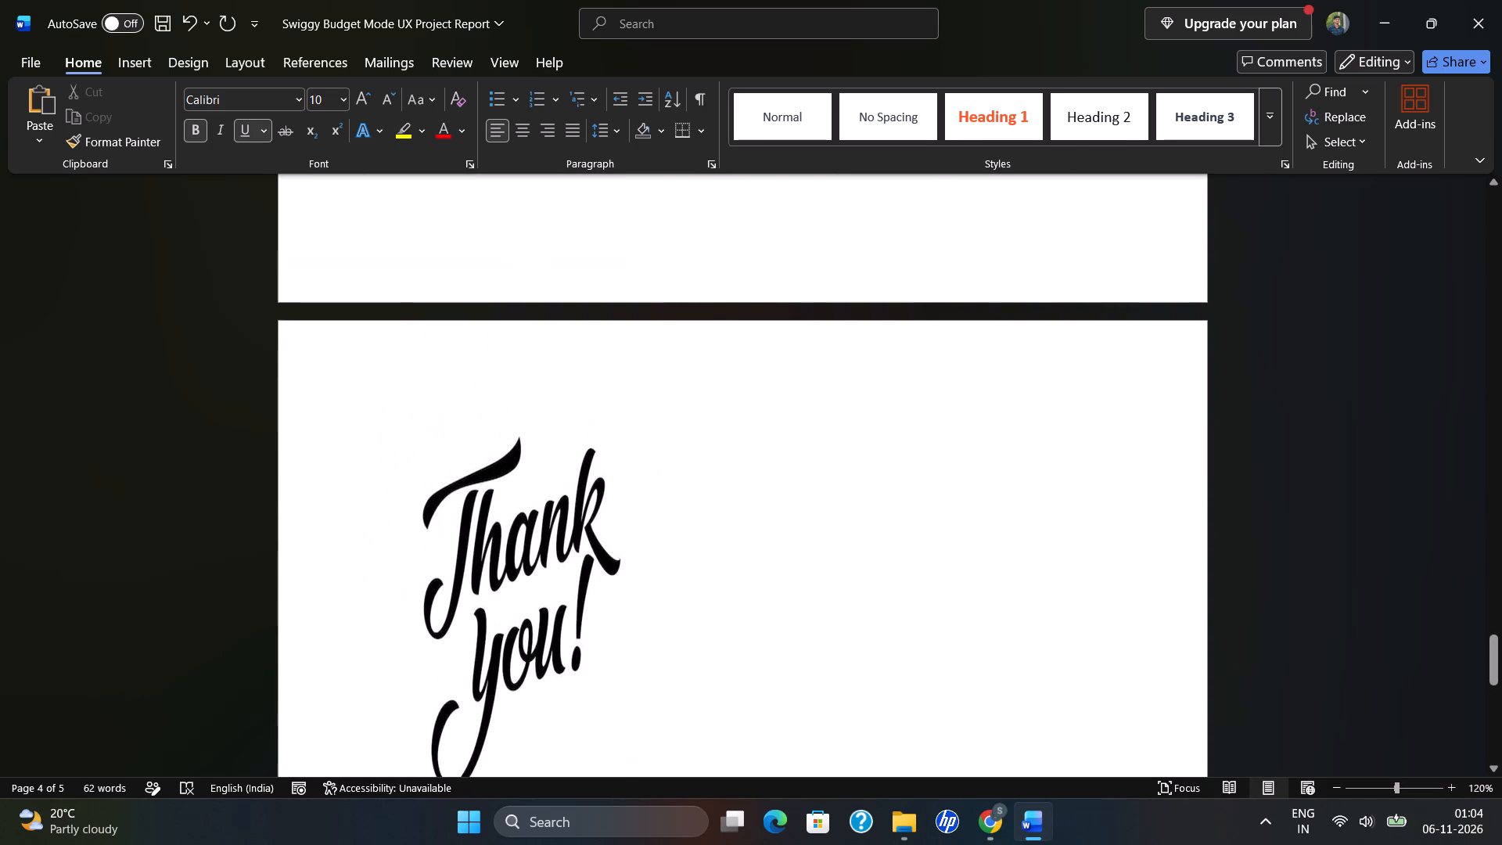
pyautogui.click(699, 464)
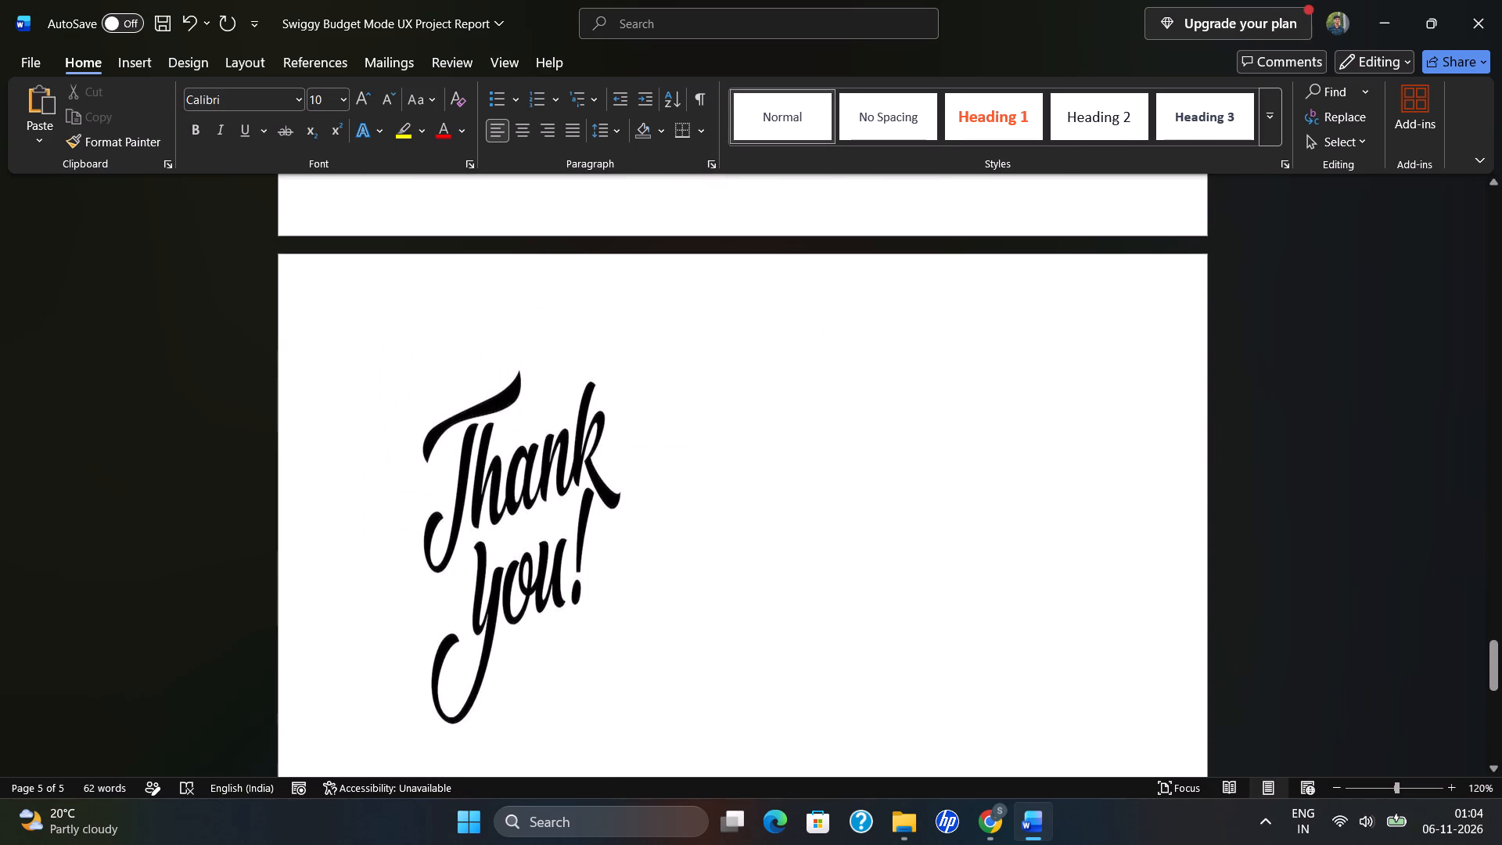
pyautogui.press('Delete')
pyautogui.press('Delete')
pyautogui.press('Delete')
pyautogui.click(297, 286)
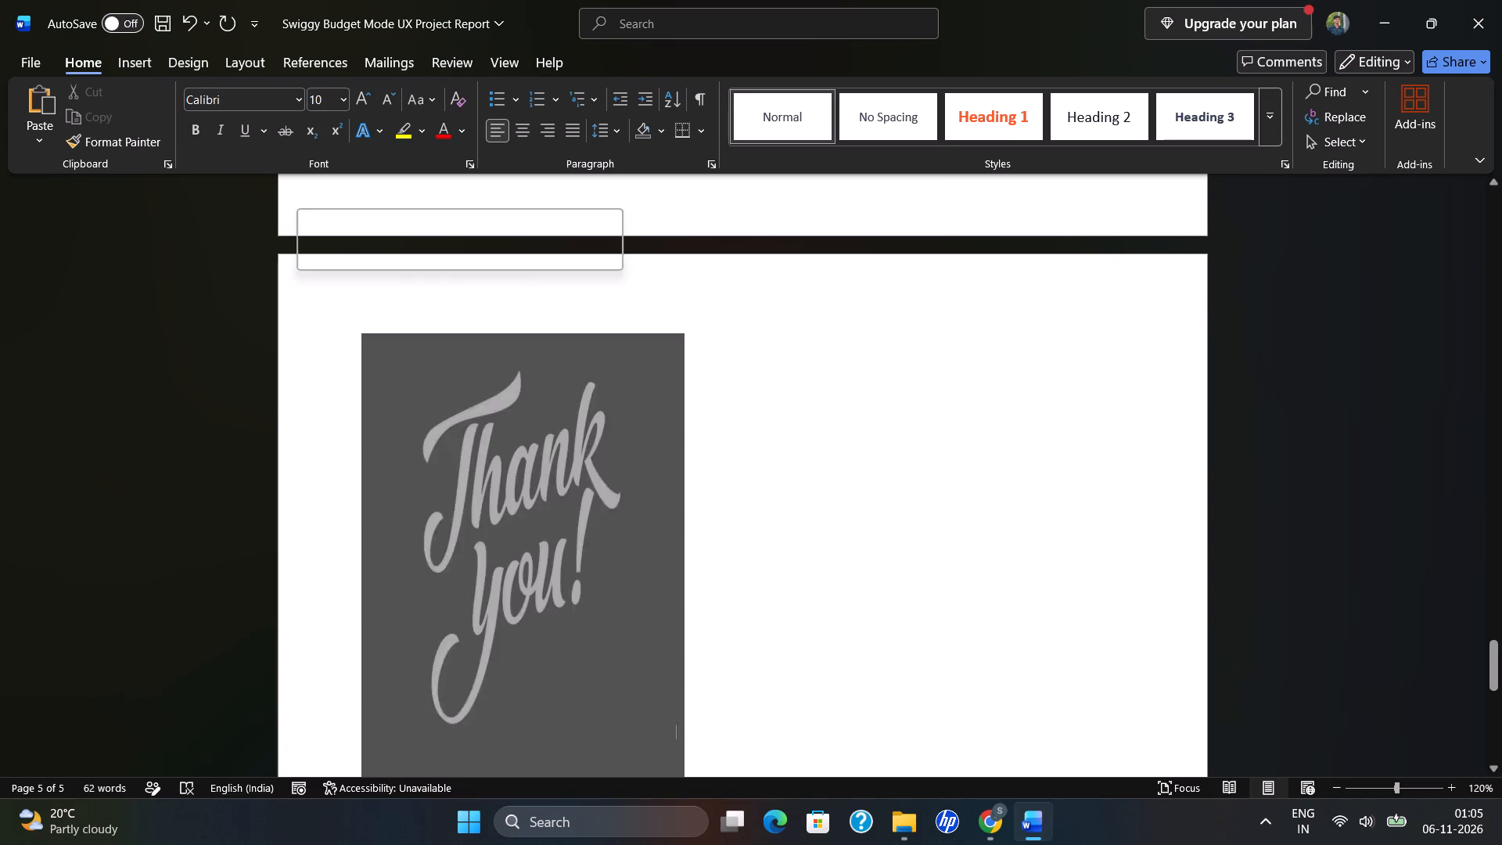
pyautogui.press('Delete')
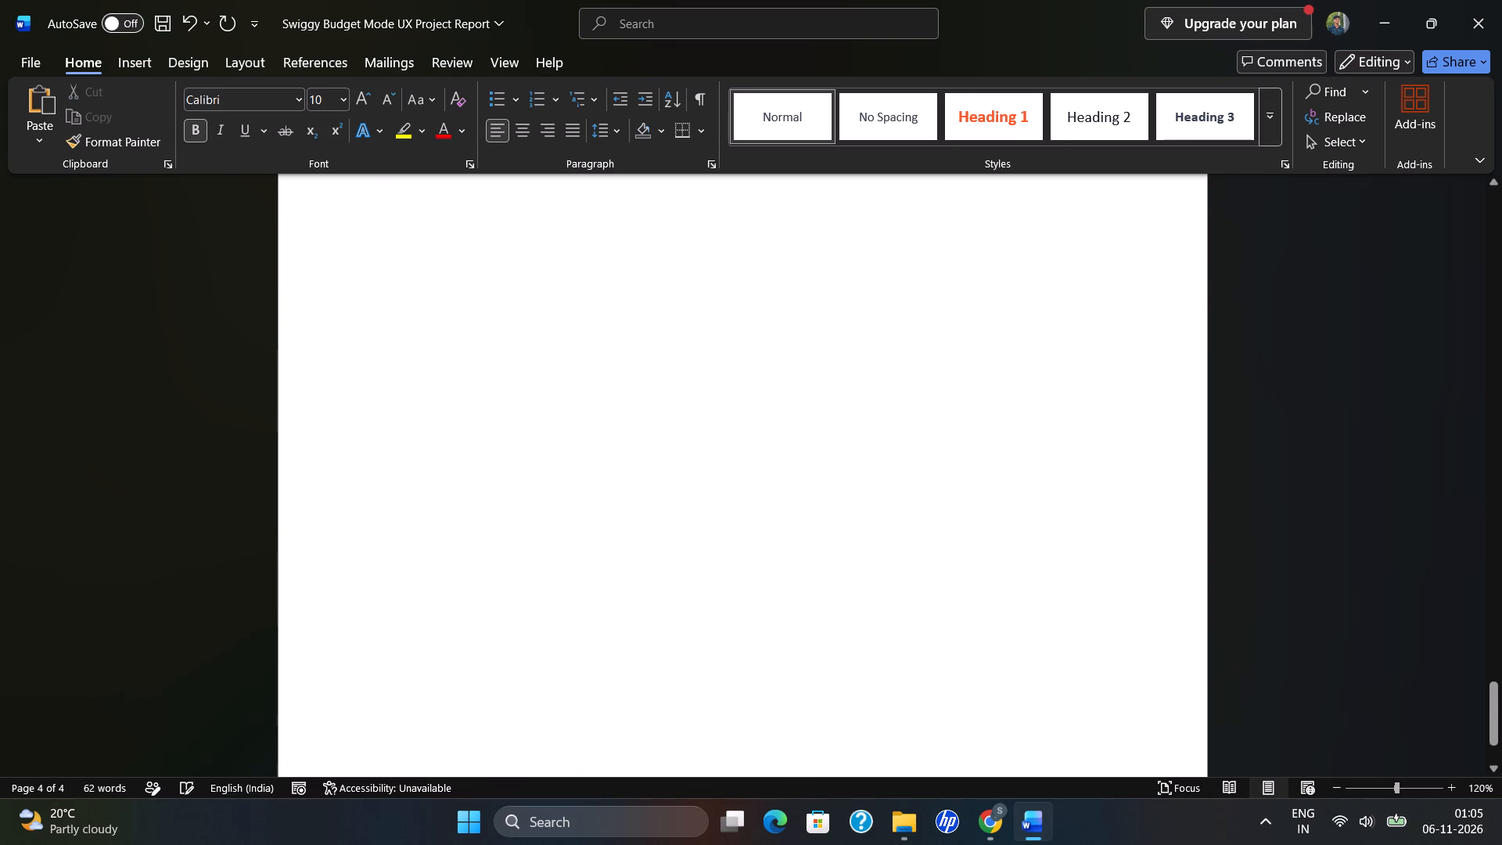
# Review the report from the Figma link page back up through the task pages to the cover page.
pyautogui.scroll(-4, 297, 286)
pyautogui.scroll(1, 297, 286)
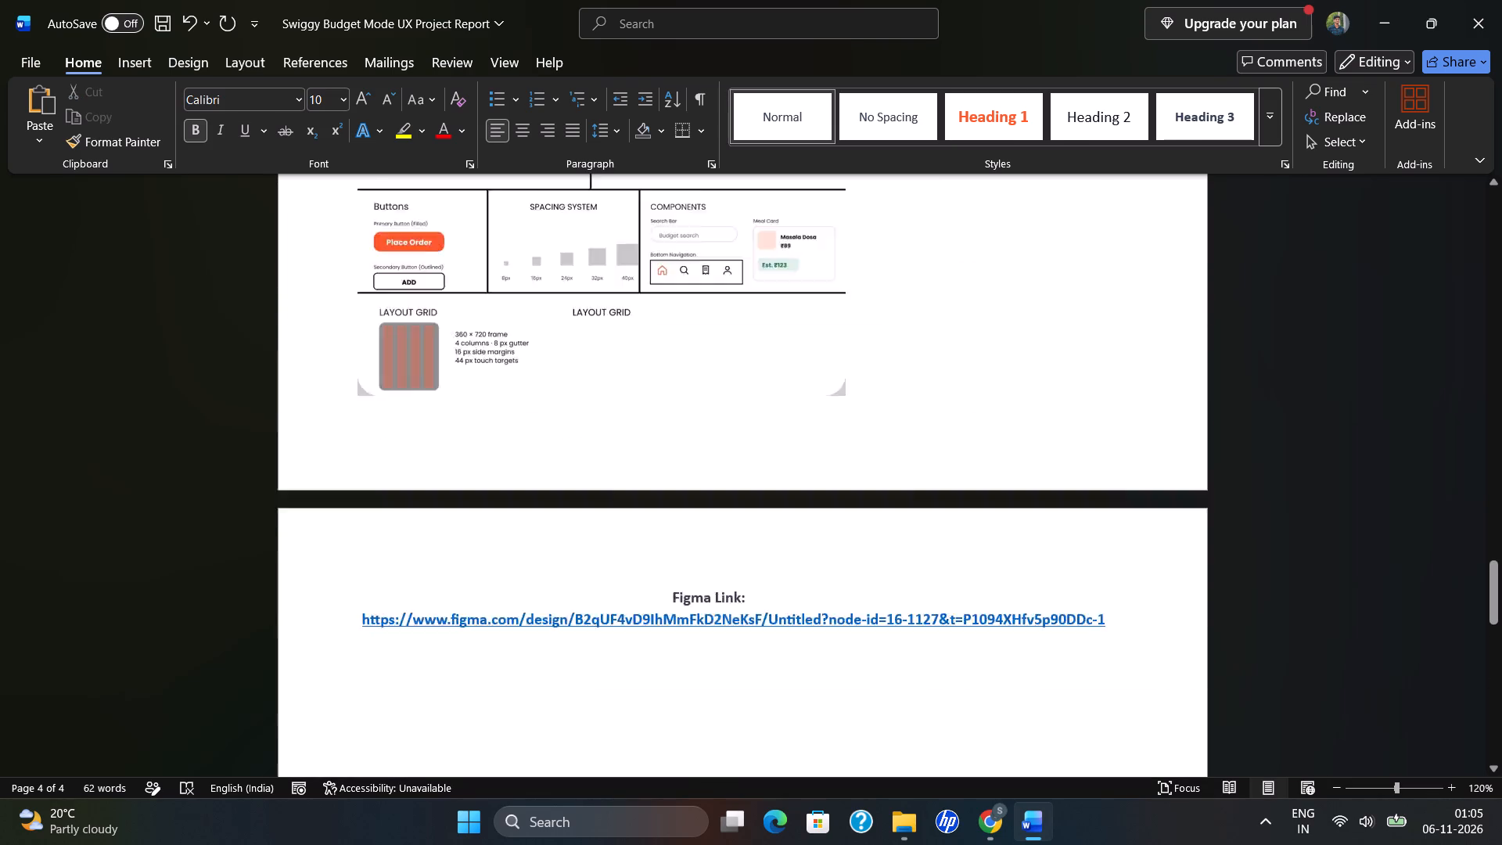
pyautogui.scroll(1, 297, 286)
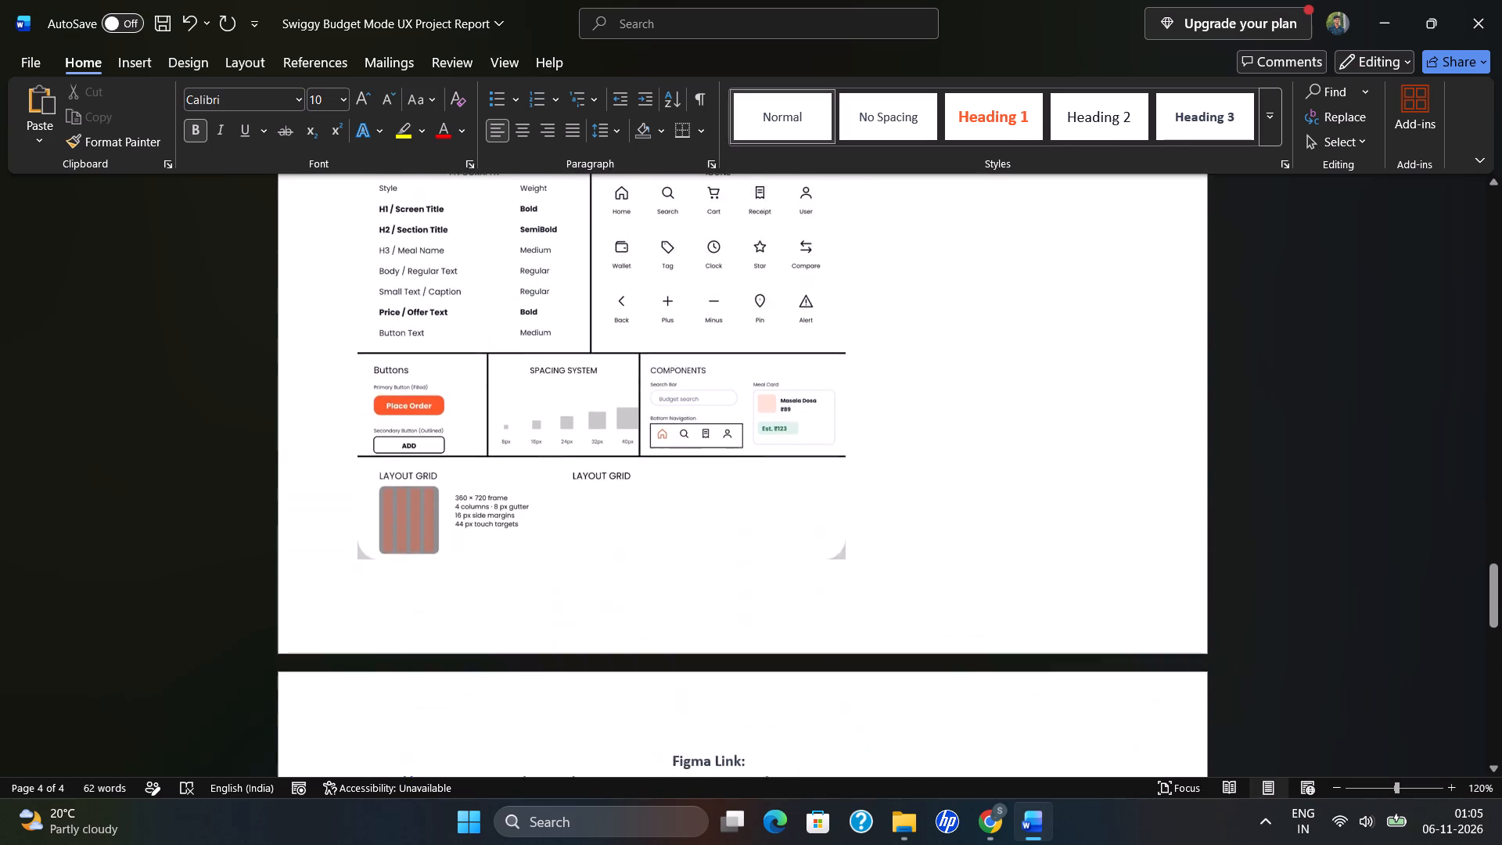
pyautogui.scroll(2, 297, 286)
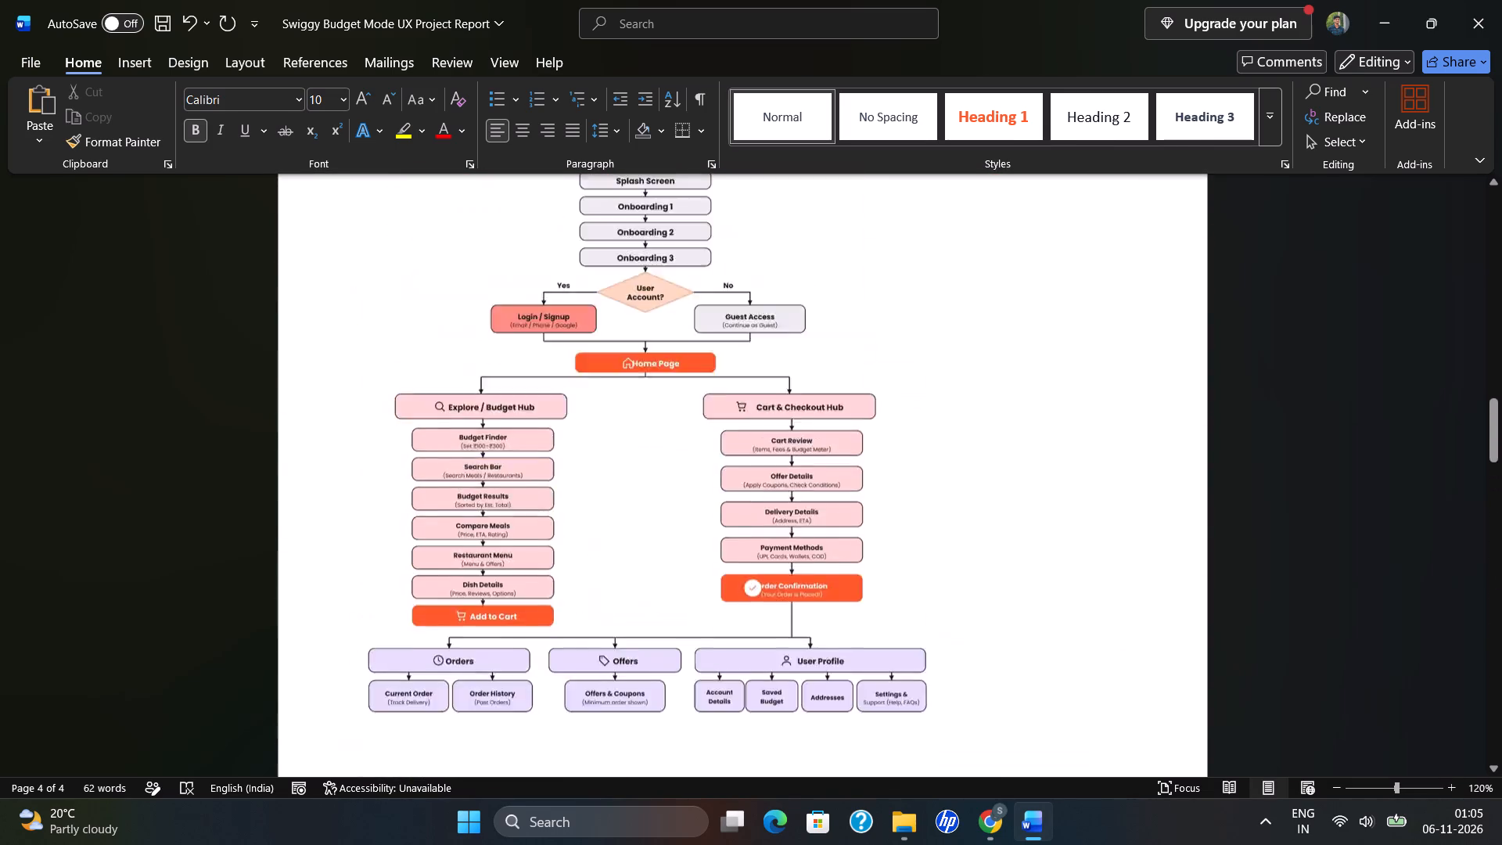
pyautogui.scroll(2, 297, 286)
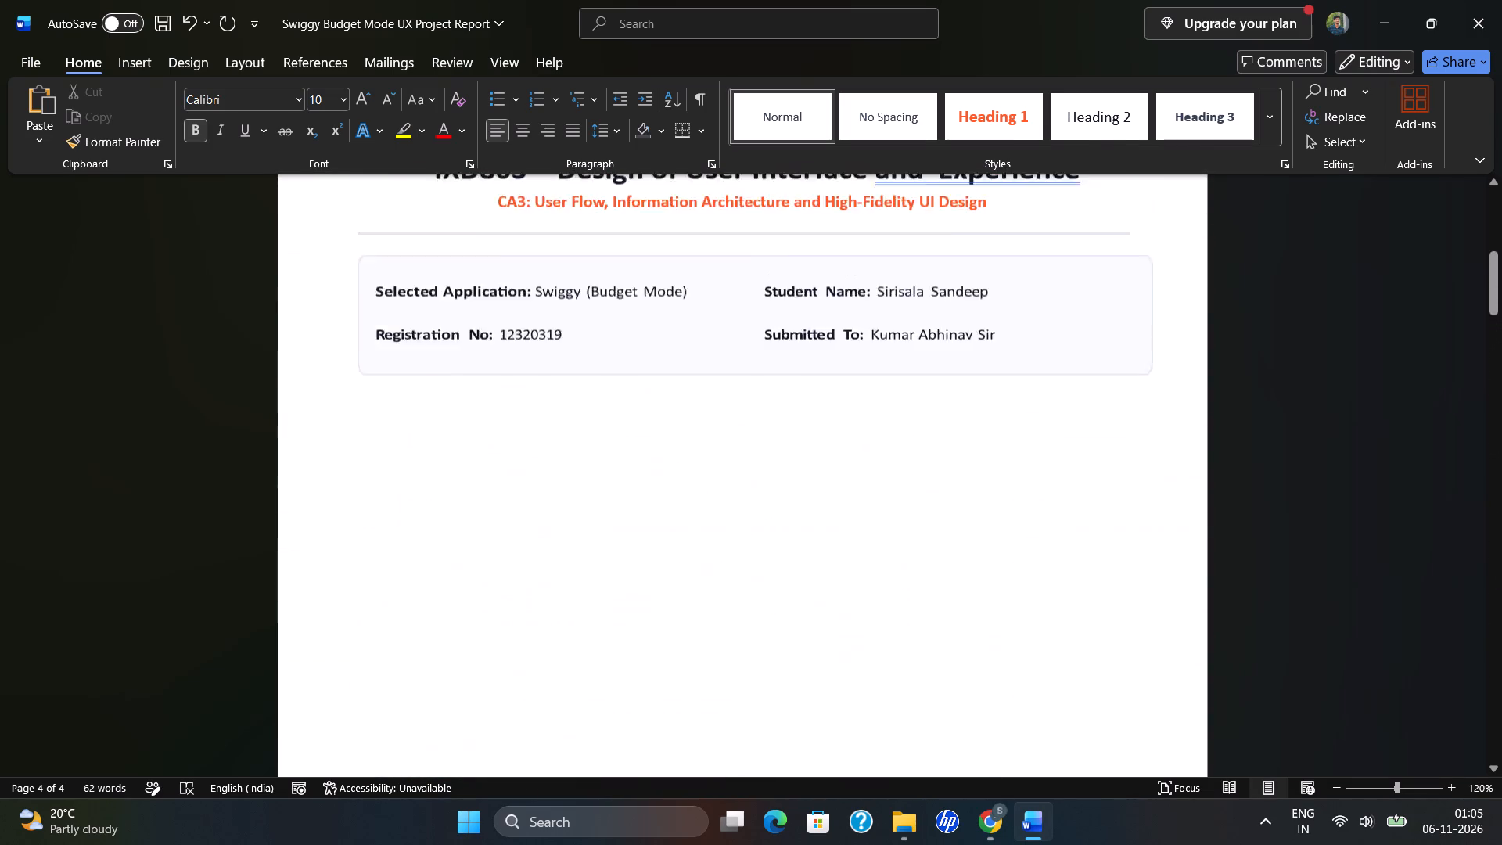
pyautogui.scroll(2, 297, 286)
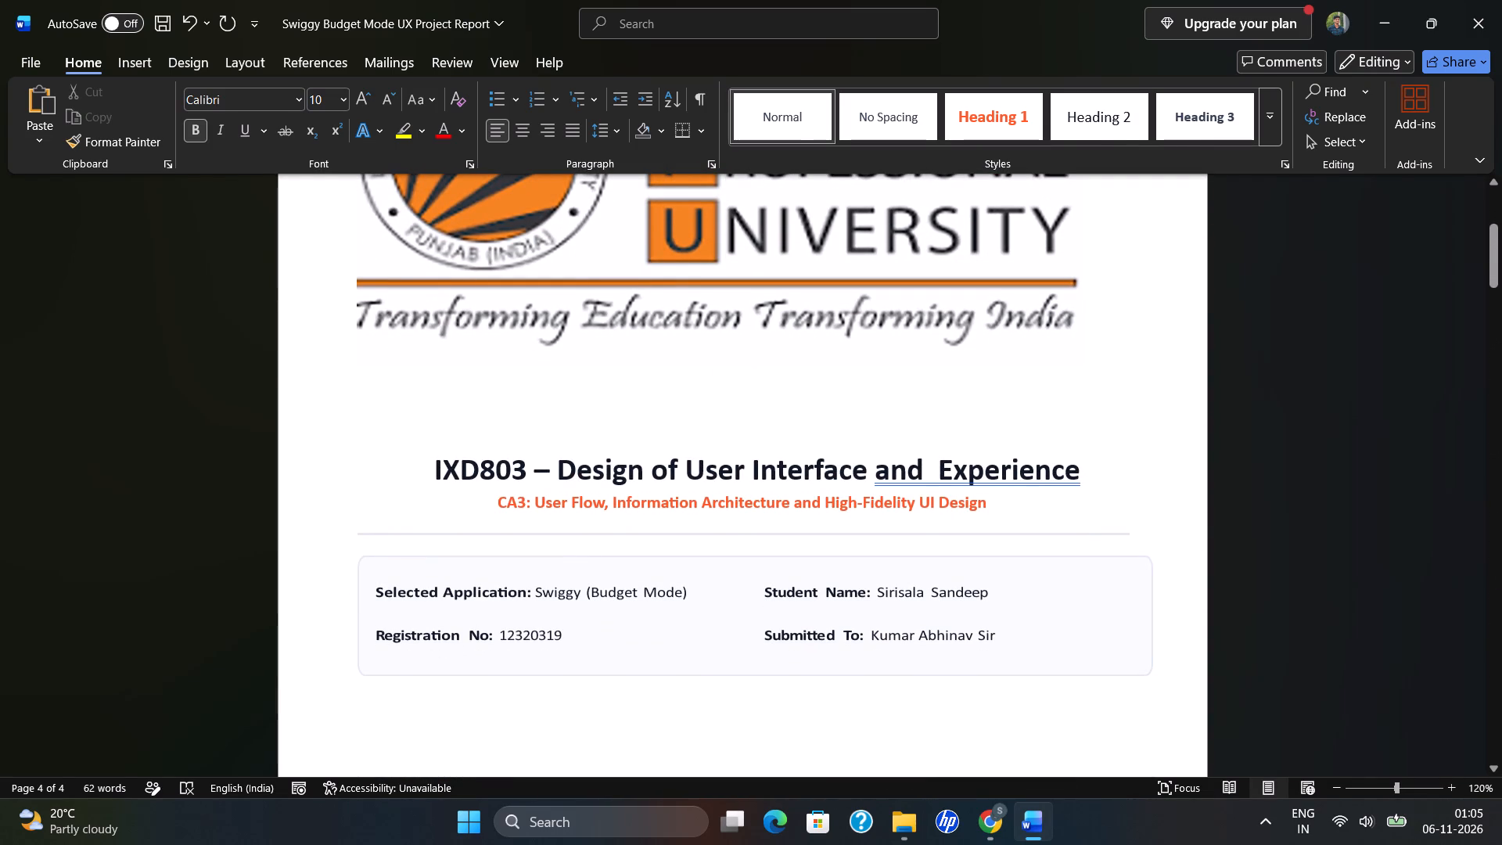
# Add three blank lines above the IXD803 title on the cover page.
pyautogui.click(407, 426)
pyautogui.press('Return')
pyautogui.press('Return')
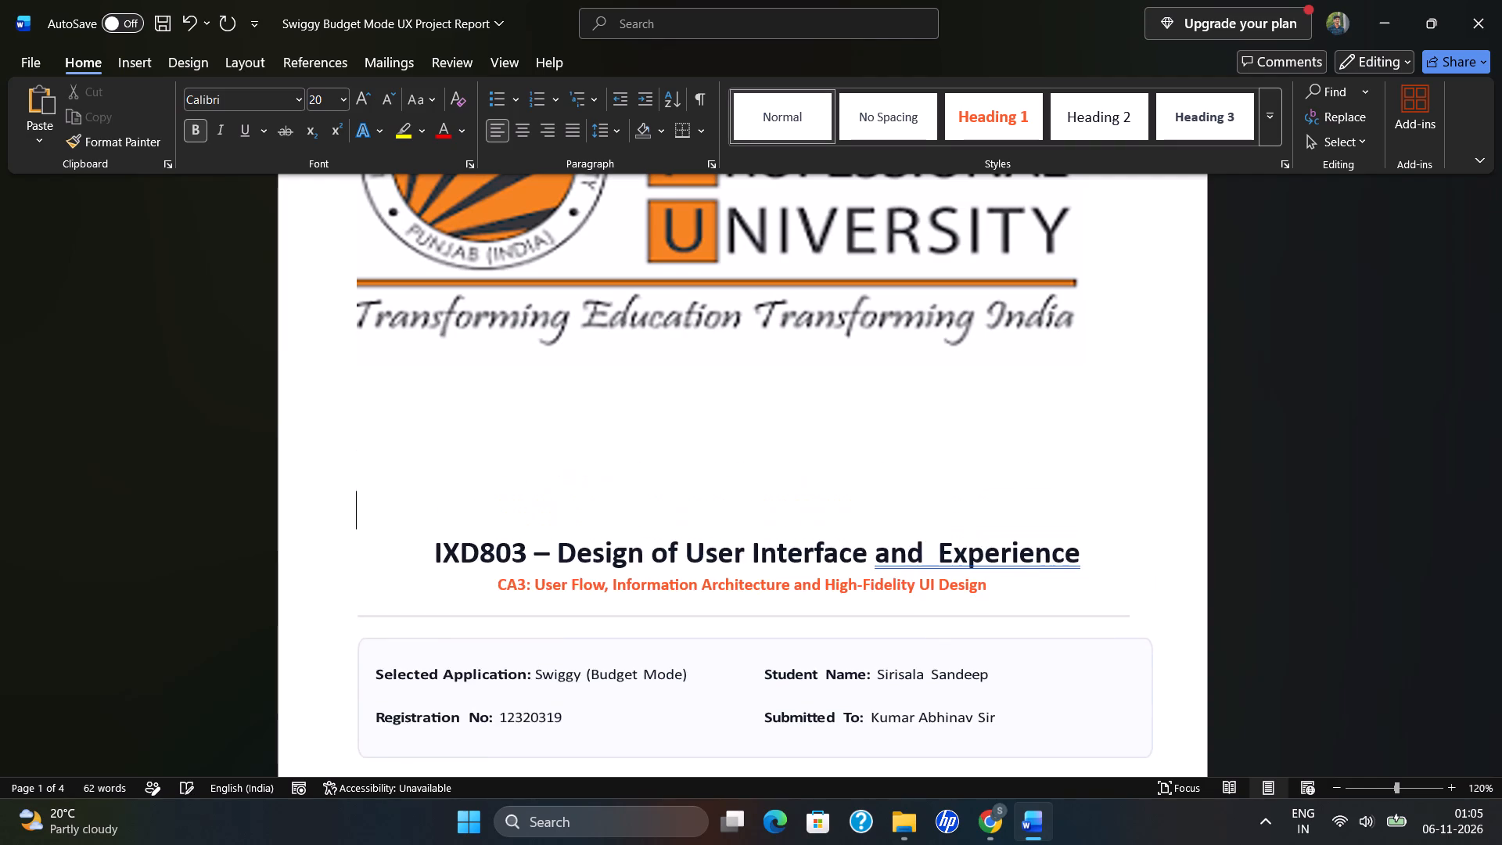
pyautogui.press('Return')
# Check how the cover and task pages flow with the extra spacing above the title.
pyautogui.scroll(-1, 407, 426)
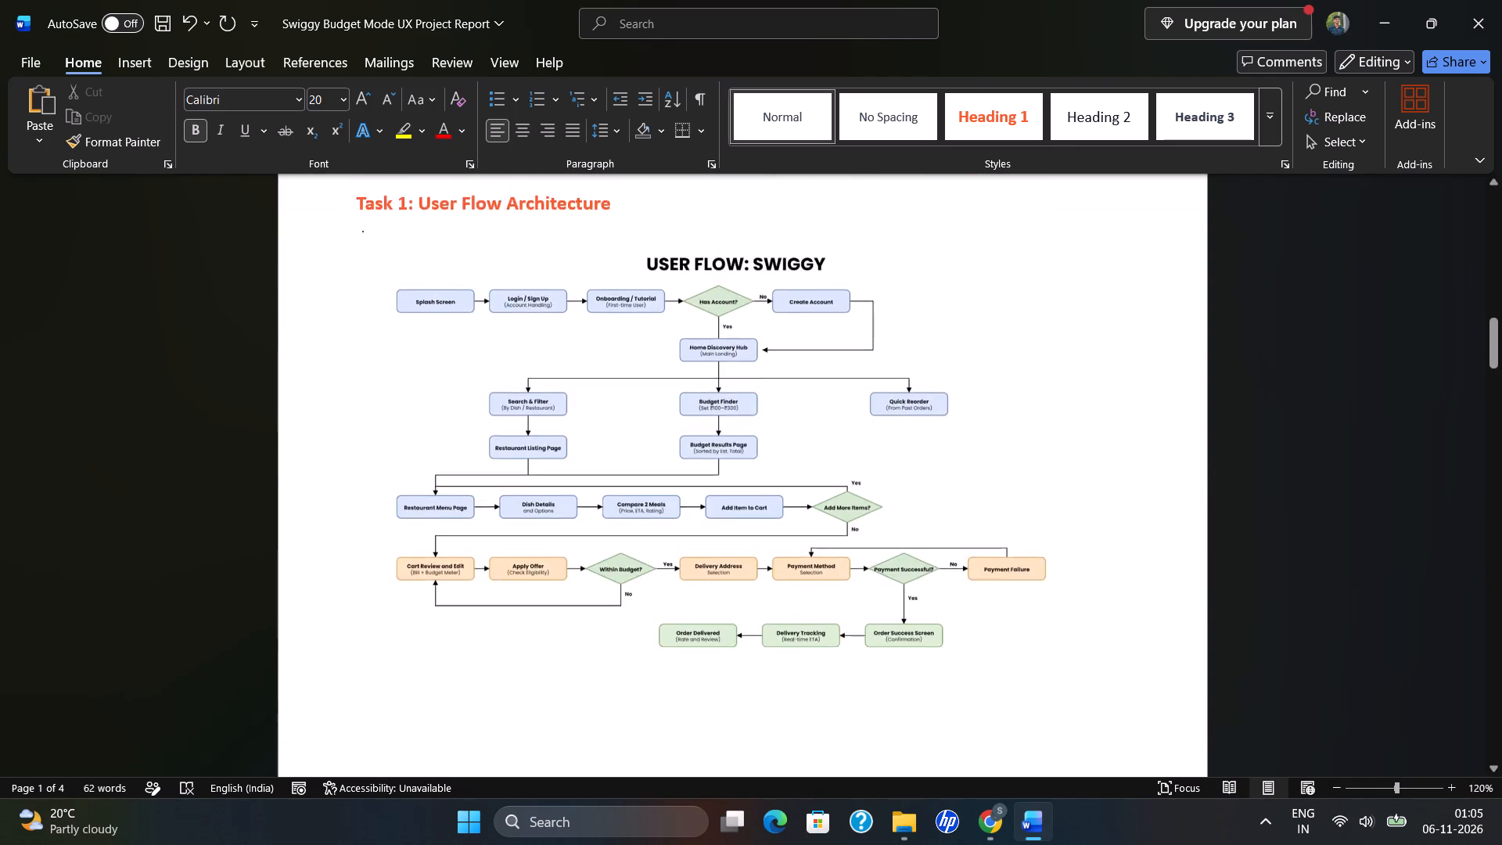
pyautogui.scroll(-1, 407, 426)
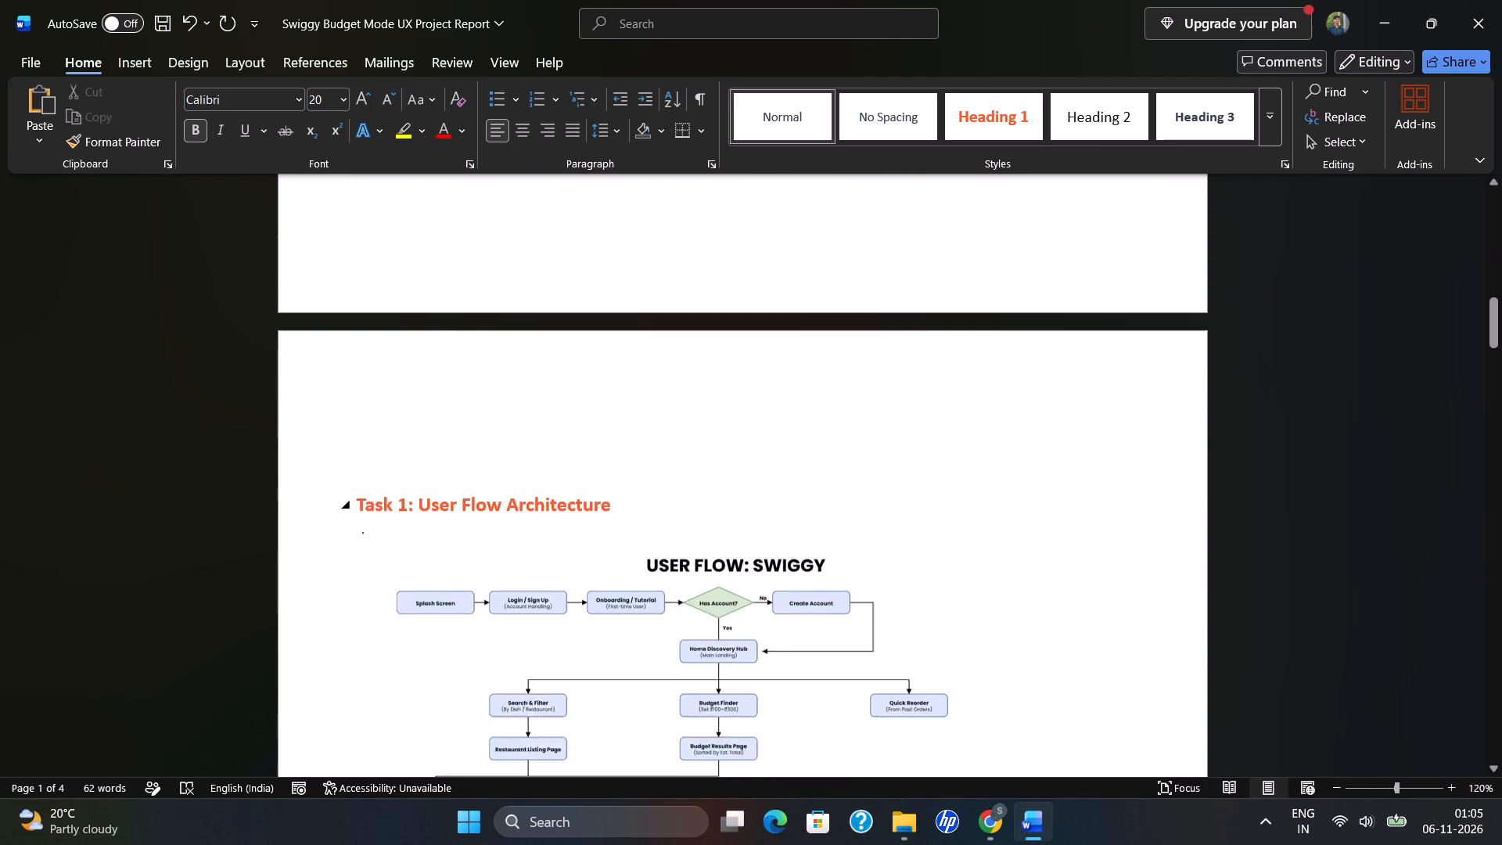
pyautogui.scroll(-1, 407, 426)
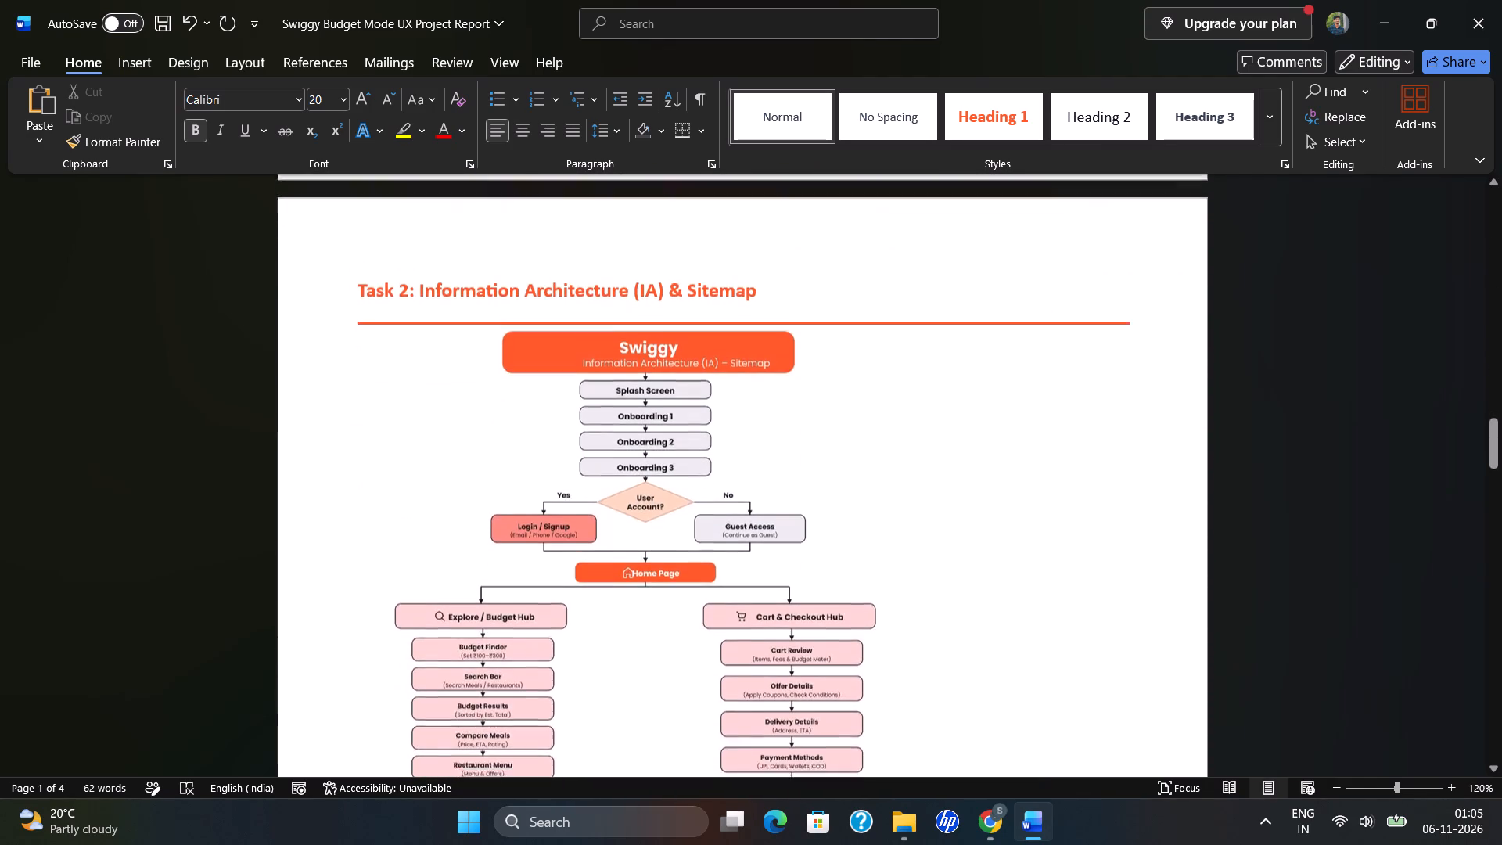
pyautogui.scroll(-2, 407, 426)
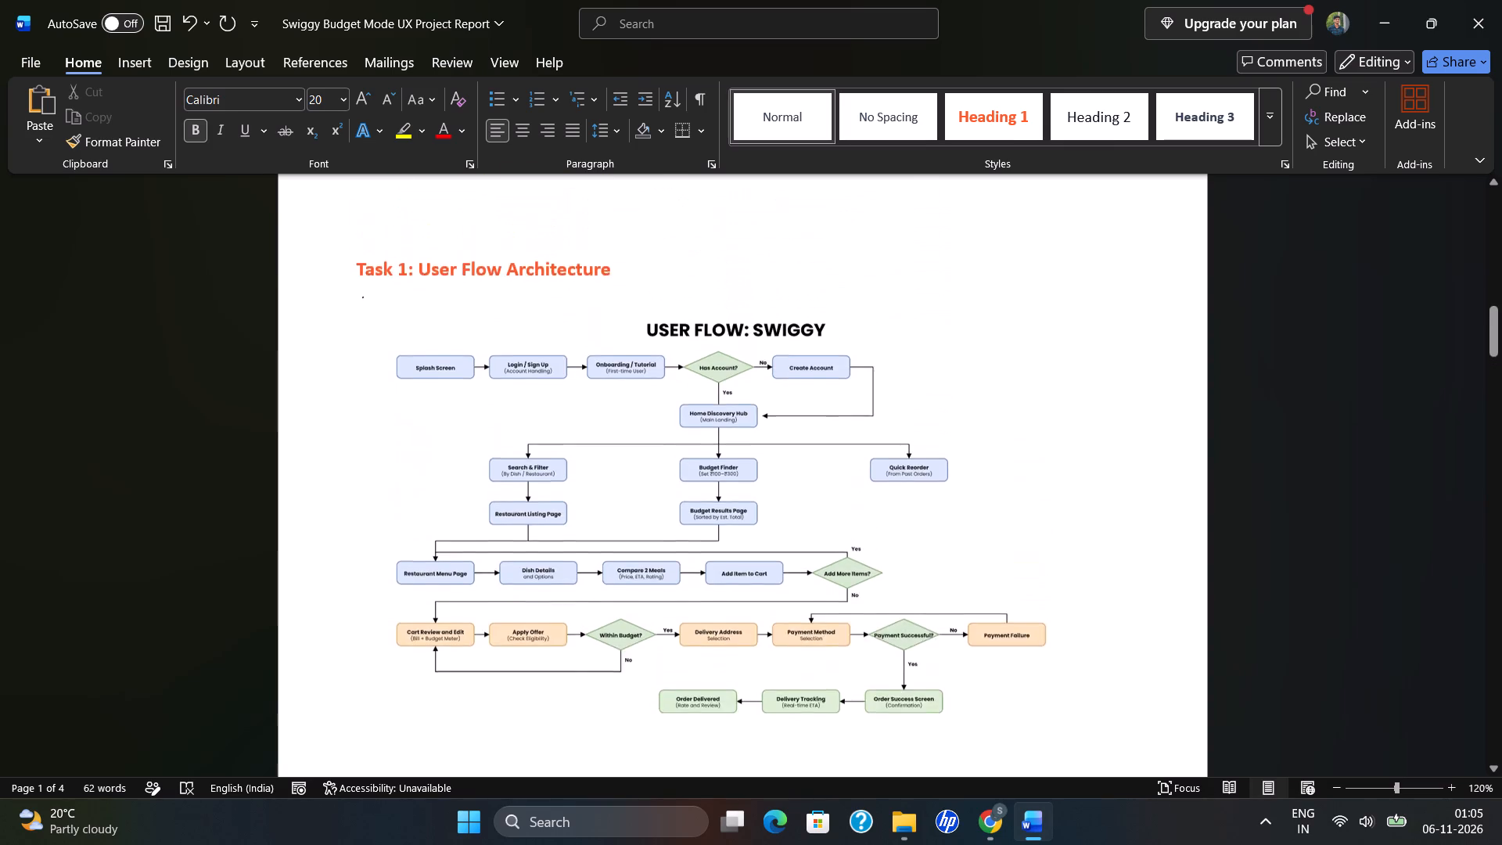
pyautogui.scroll(-1, 407, 426)
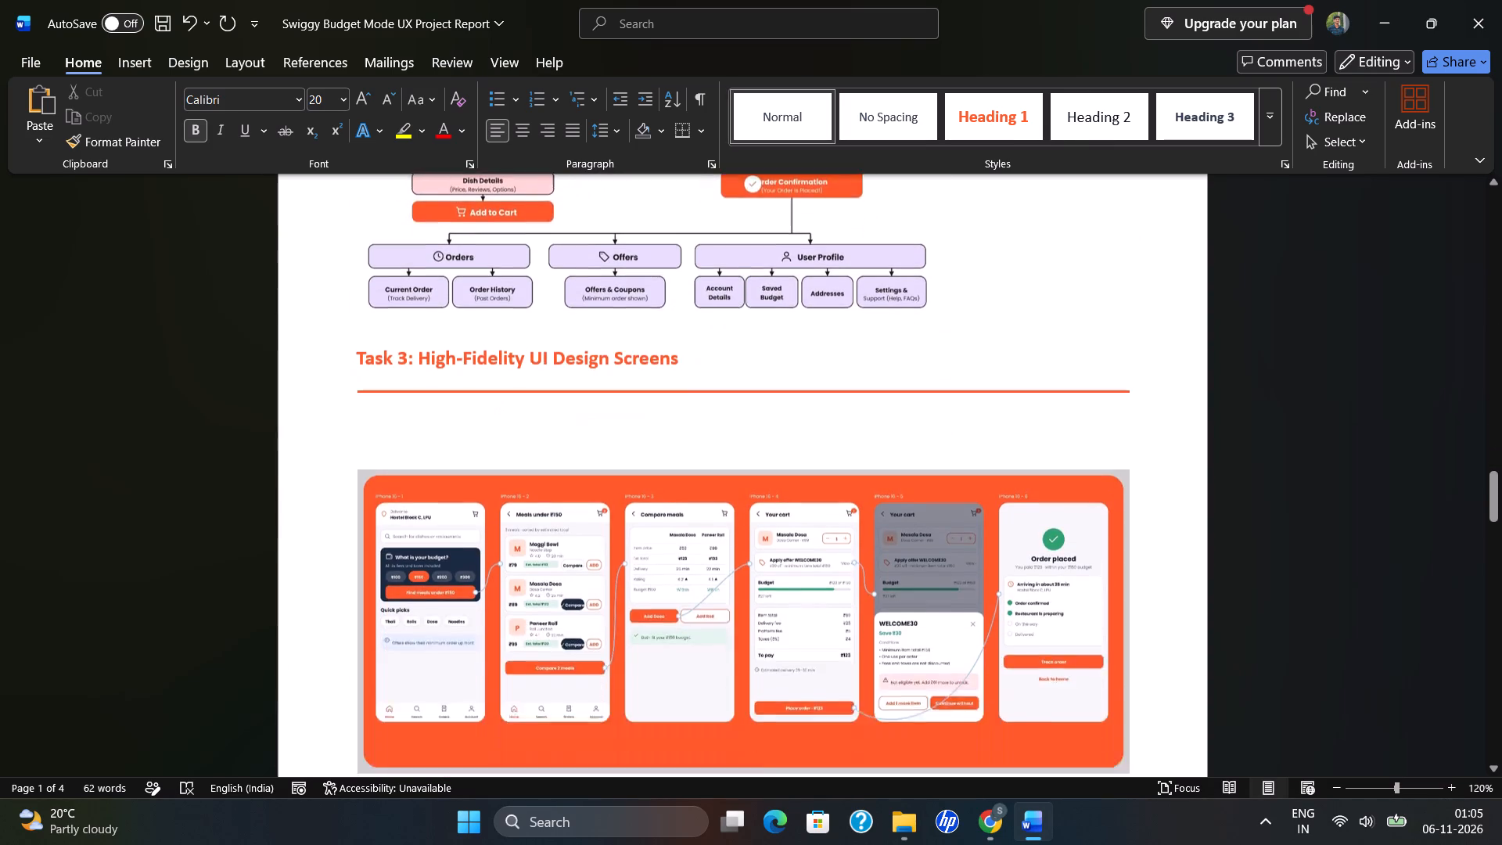
pyautogui.scroll(-1, 407, 426)
pyautogui.scroll(1, 407, 426)
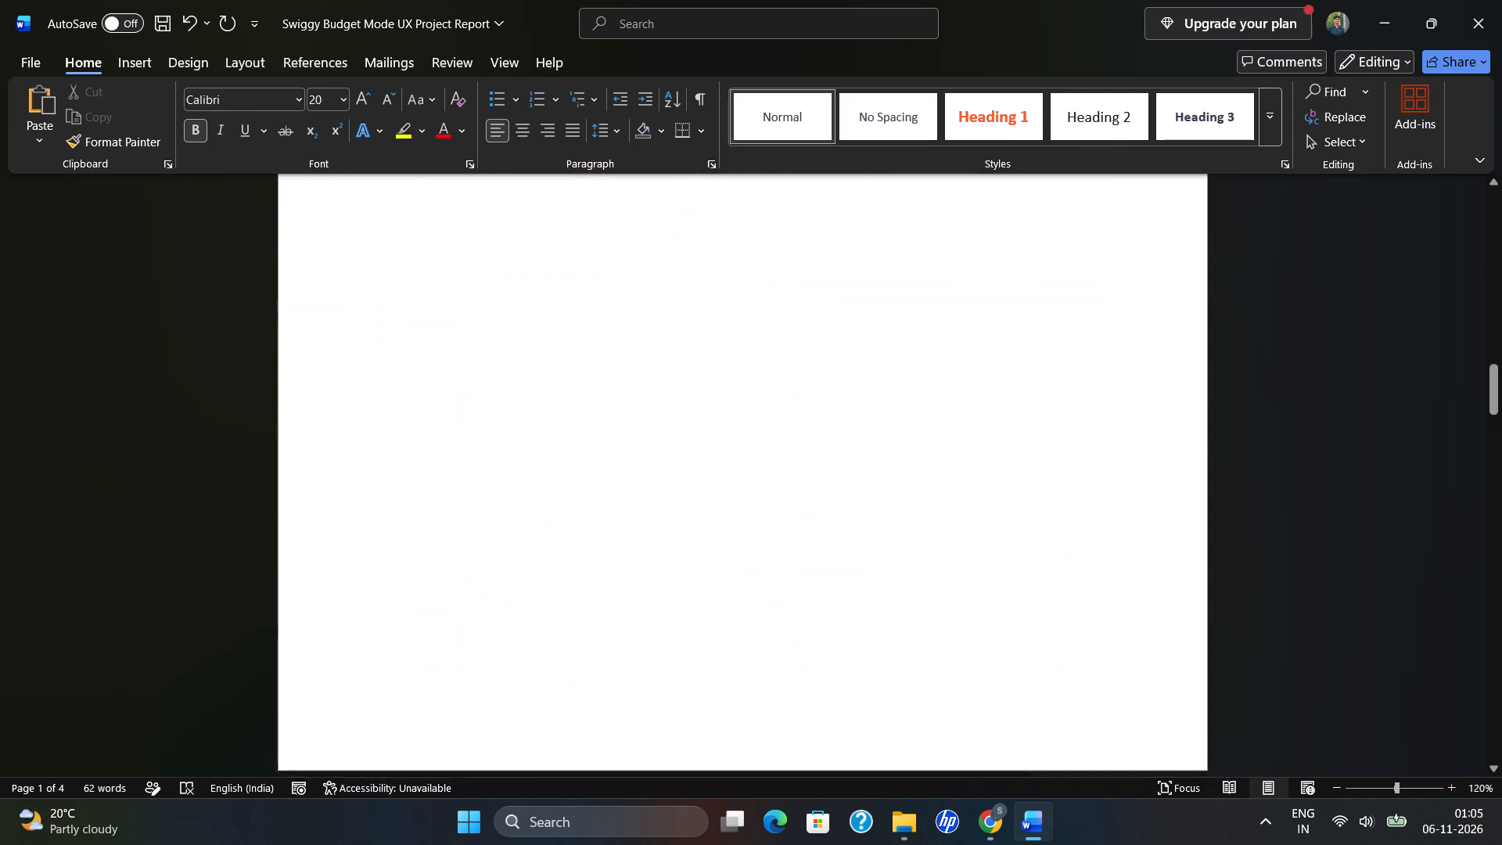
pyautogui.scroll(1, 407, 426)
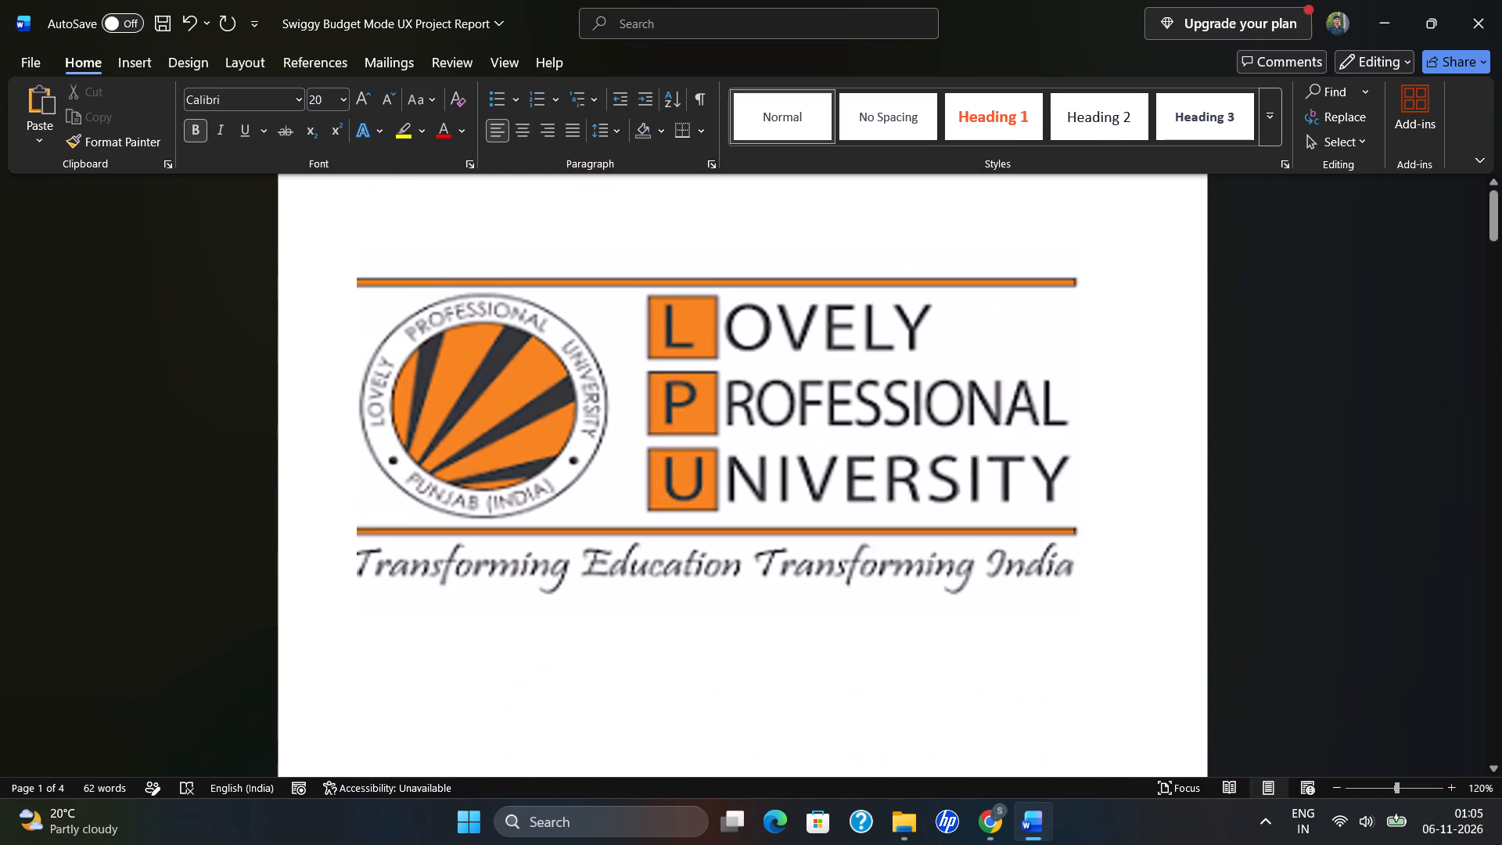
pyautogui.scroll(1, 407, 426)
pyautogui.scroll(-1, 407, 426)
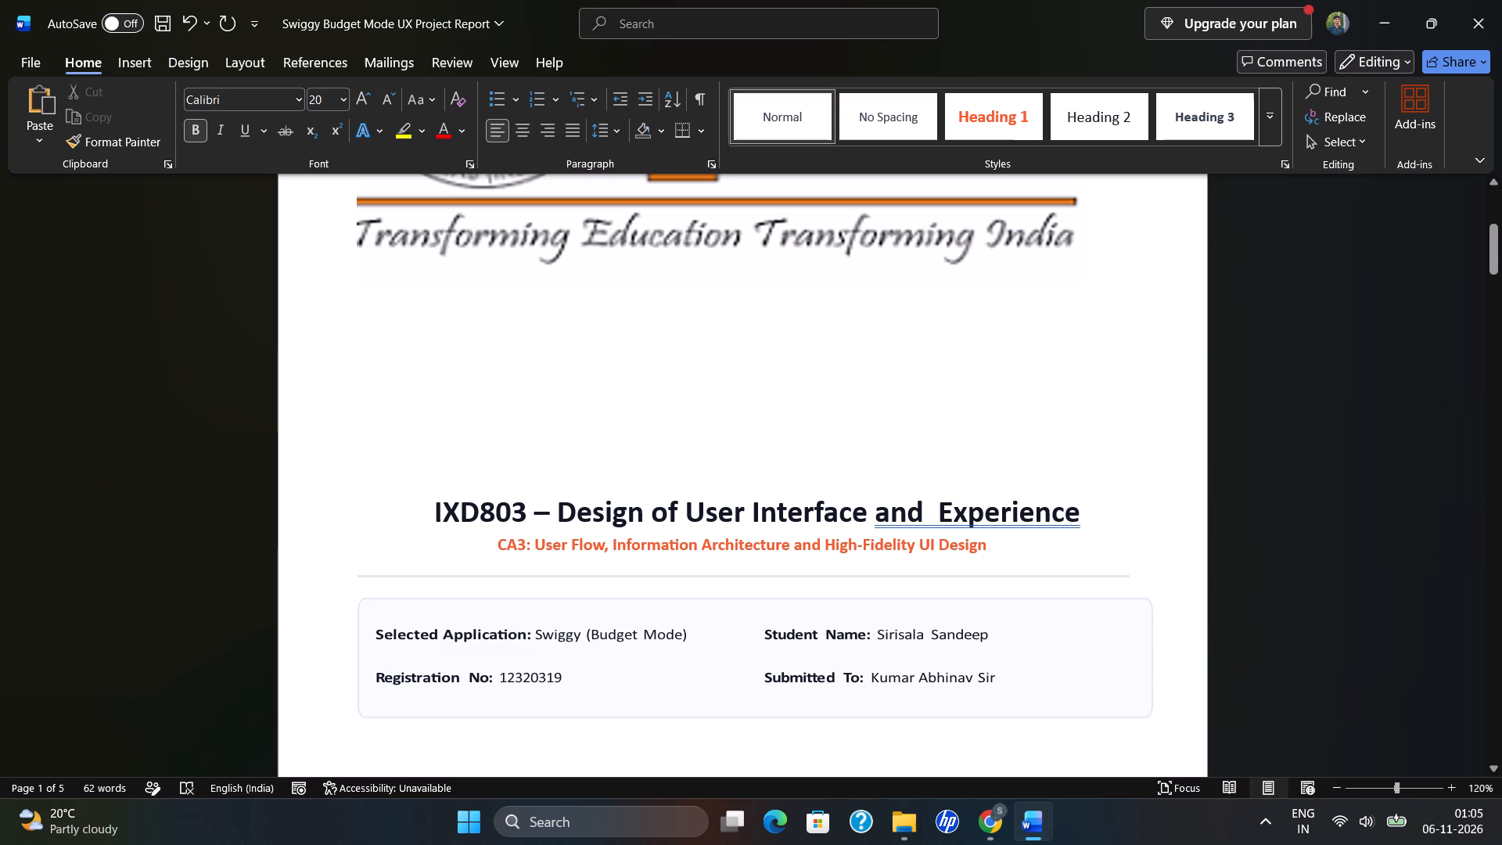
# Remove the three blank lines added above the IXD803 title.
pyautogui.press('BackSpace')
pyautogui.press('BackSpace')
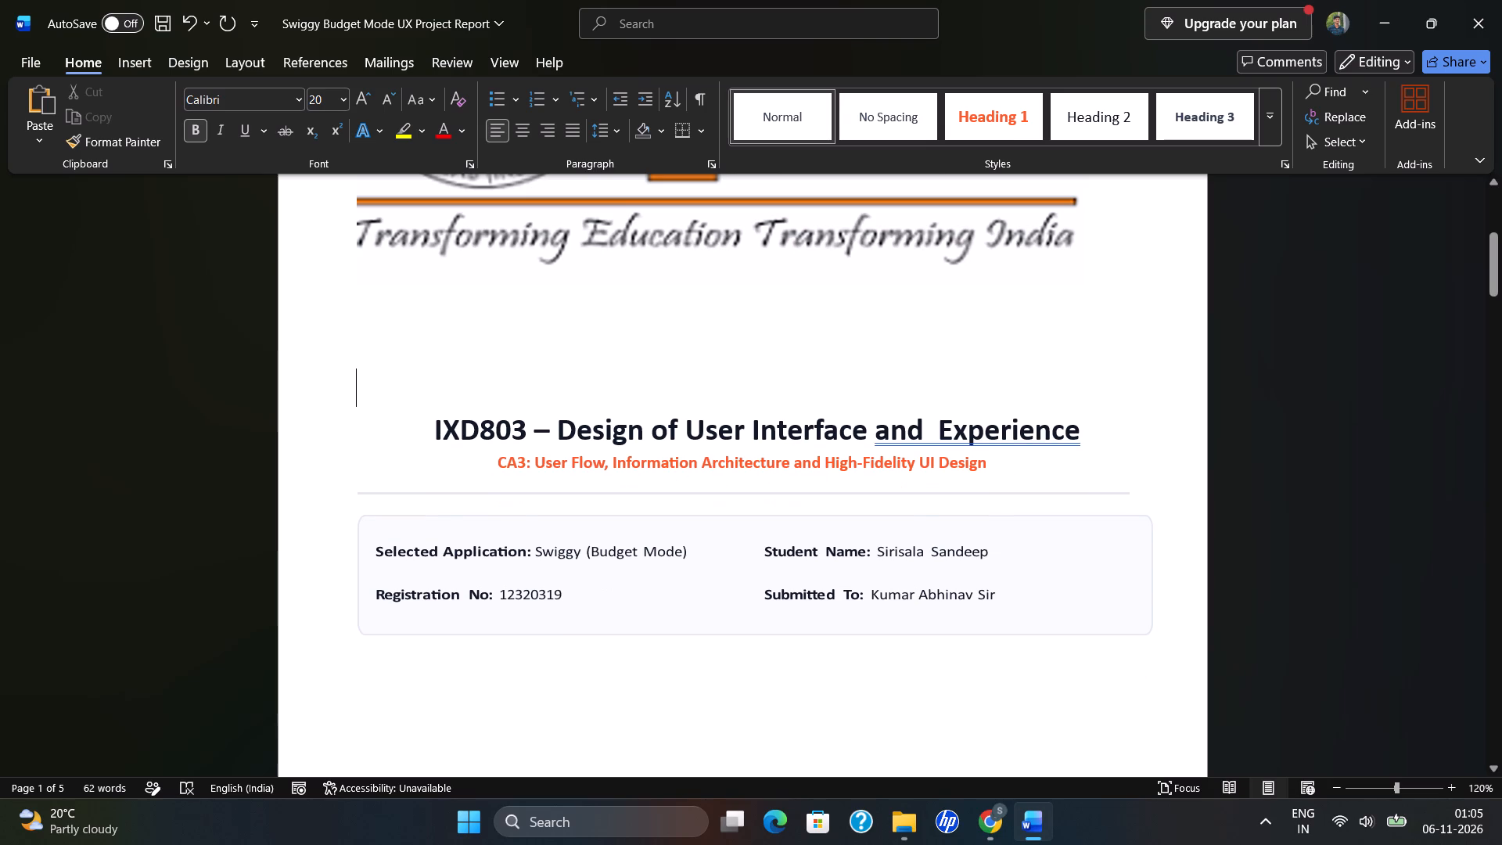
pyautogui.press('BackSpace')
# Review the page layout from the Task 1 page to the end of the report.
pyautogui.scroll(-1, 407, 426)
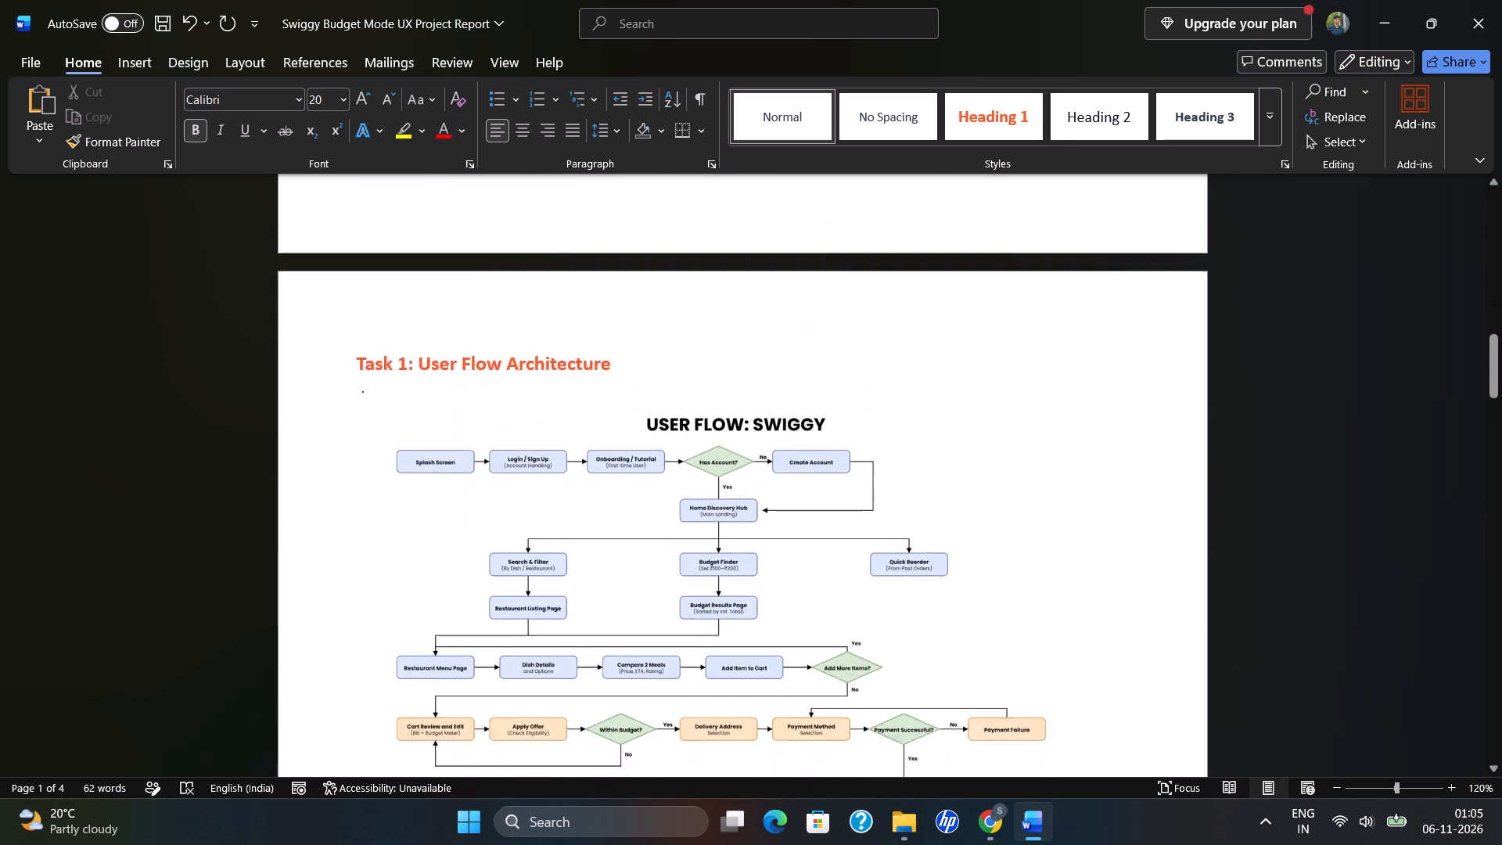
pyautogui.scroll(-2, 407, 426)
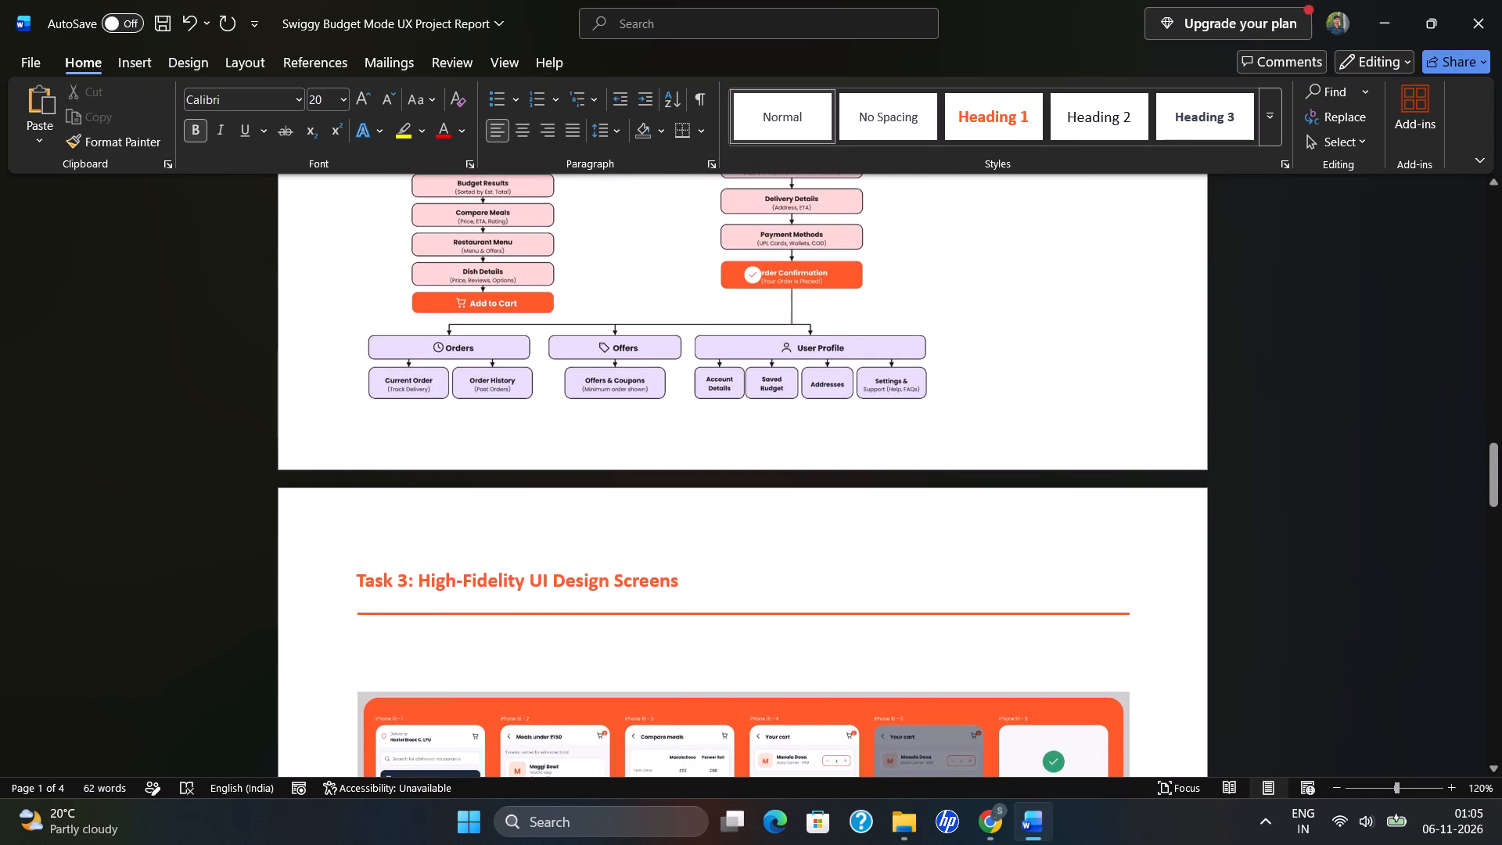
pyautogui.scroll(-2, 407, 426)
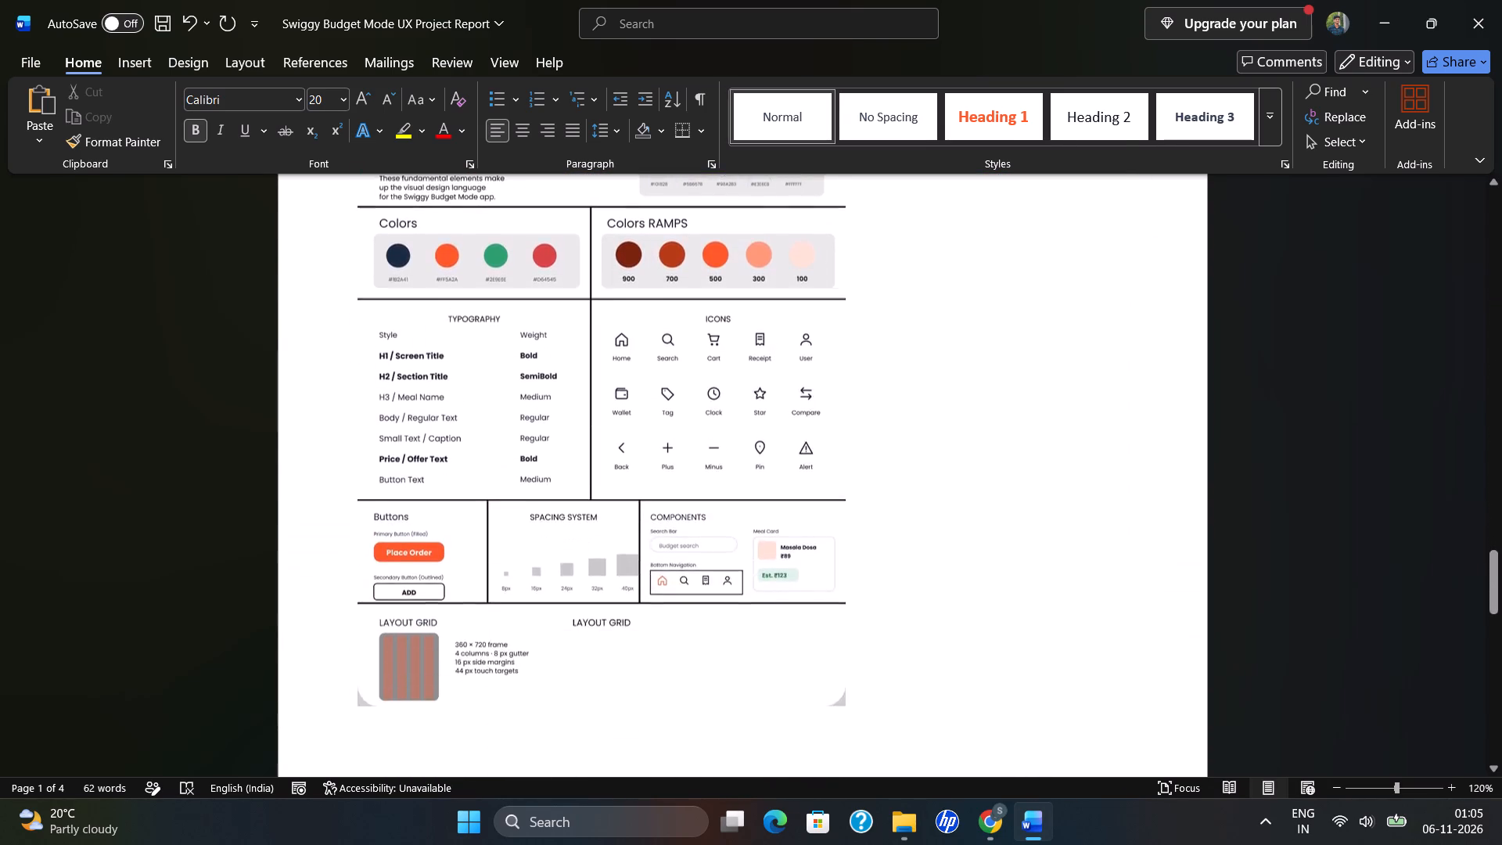
pyautogui.scroll(-1, 407, 426)
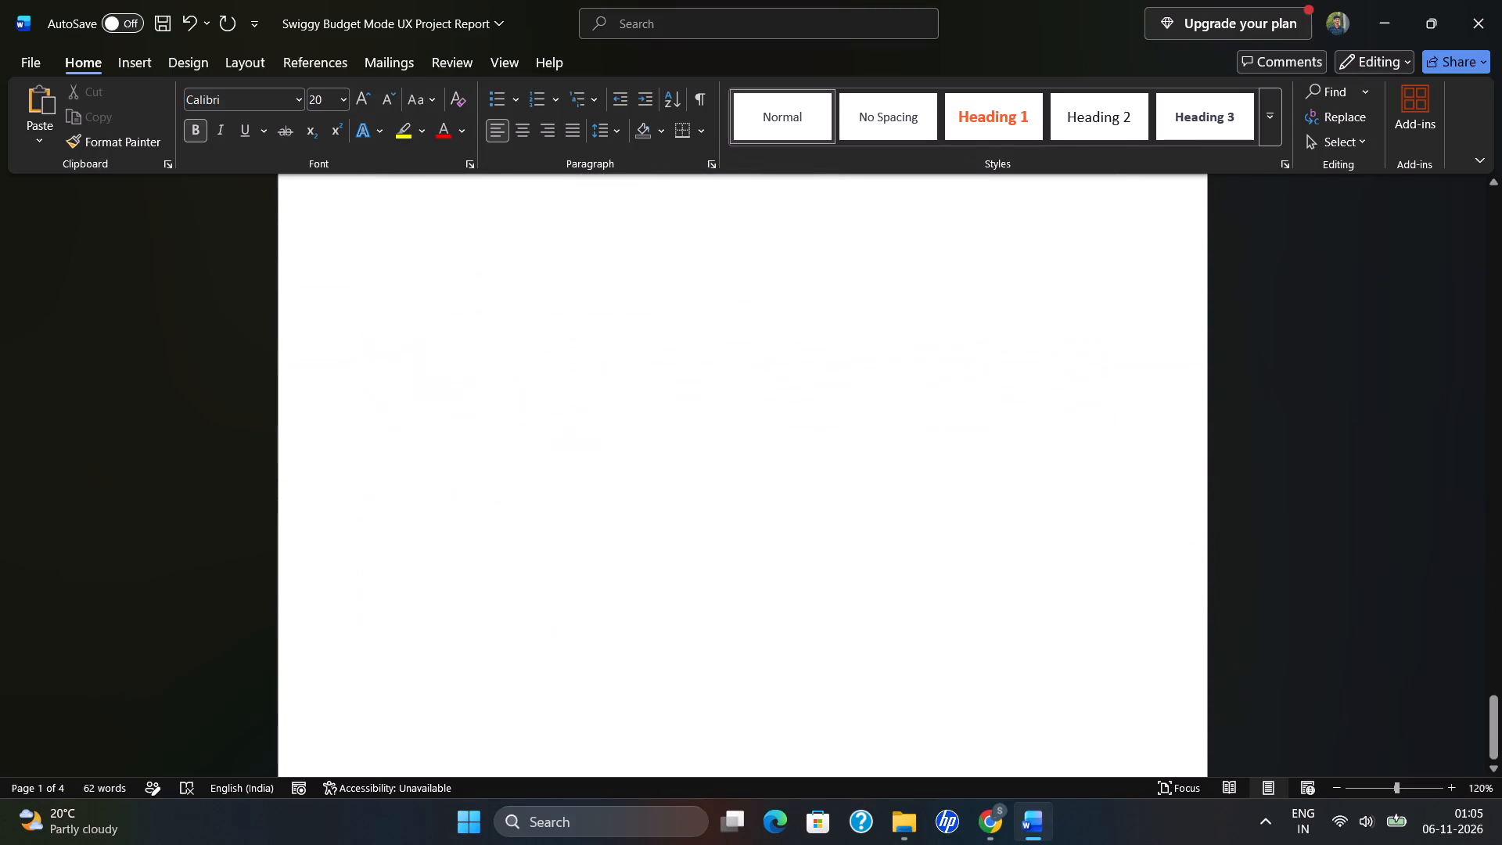
pyautogui.scroll(-1, 407, 426)
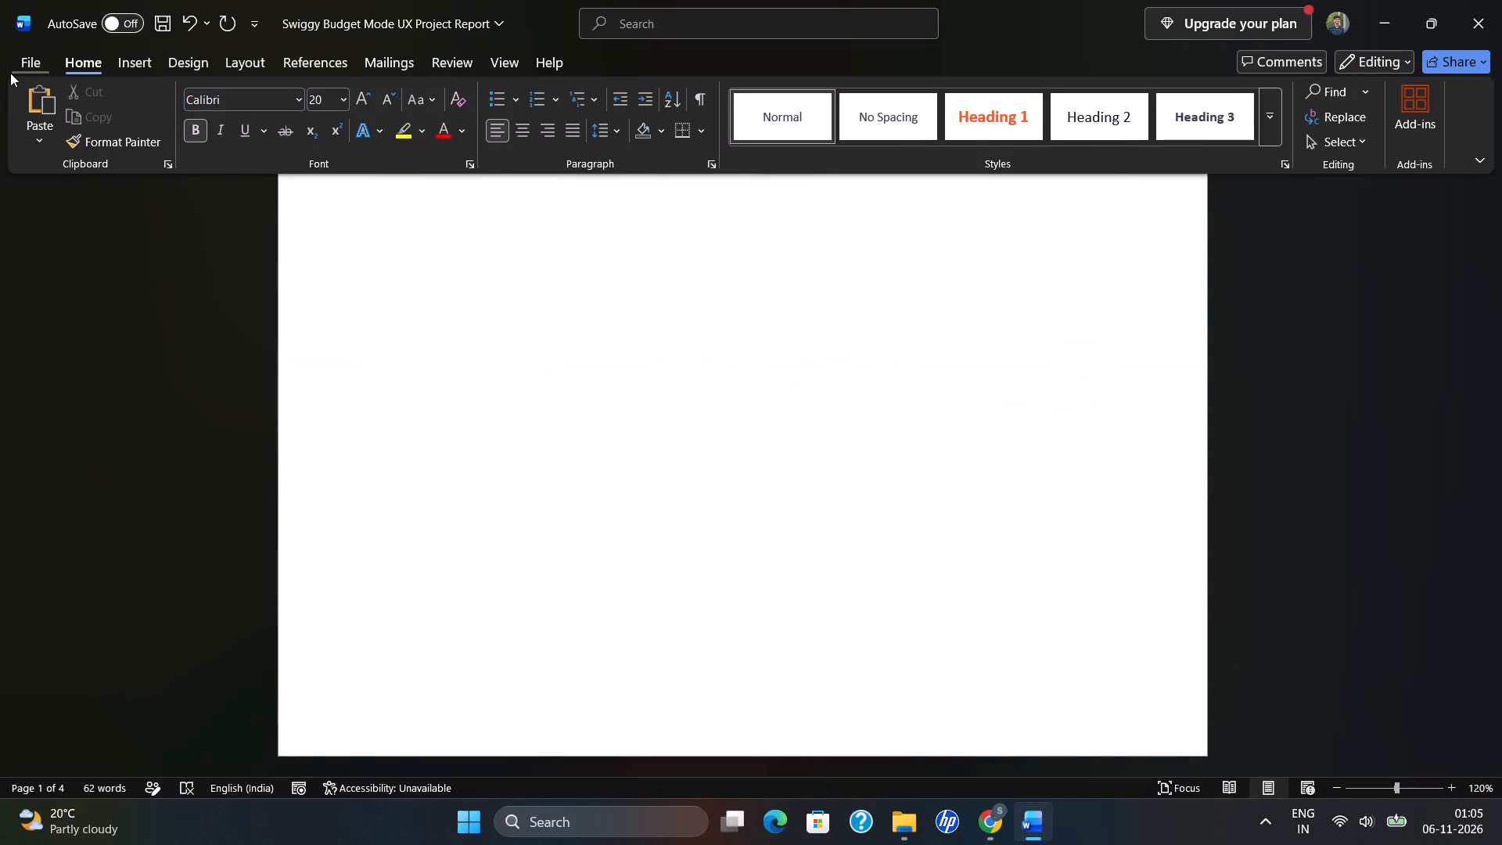
# Start saving a copy of the report in the Downloads folder.
pyautogui.click(10, 73)
pyautogui.click(73, 358)
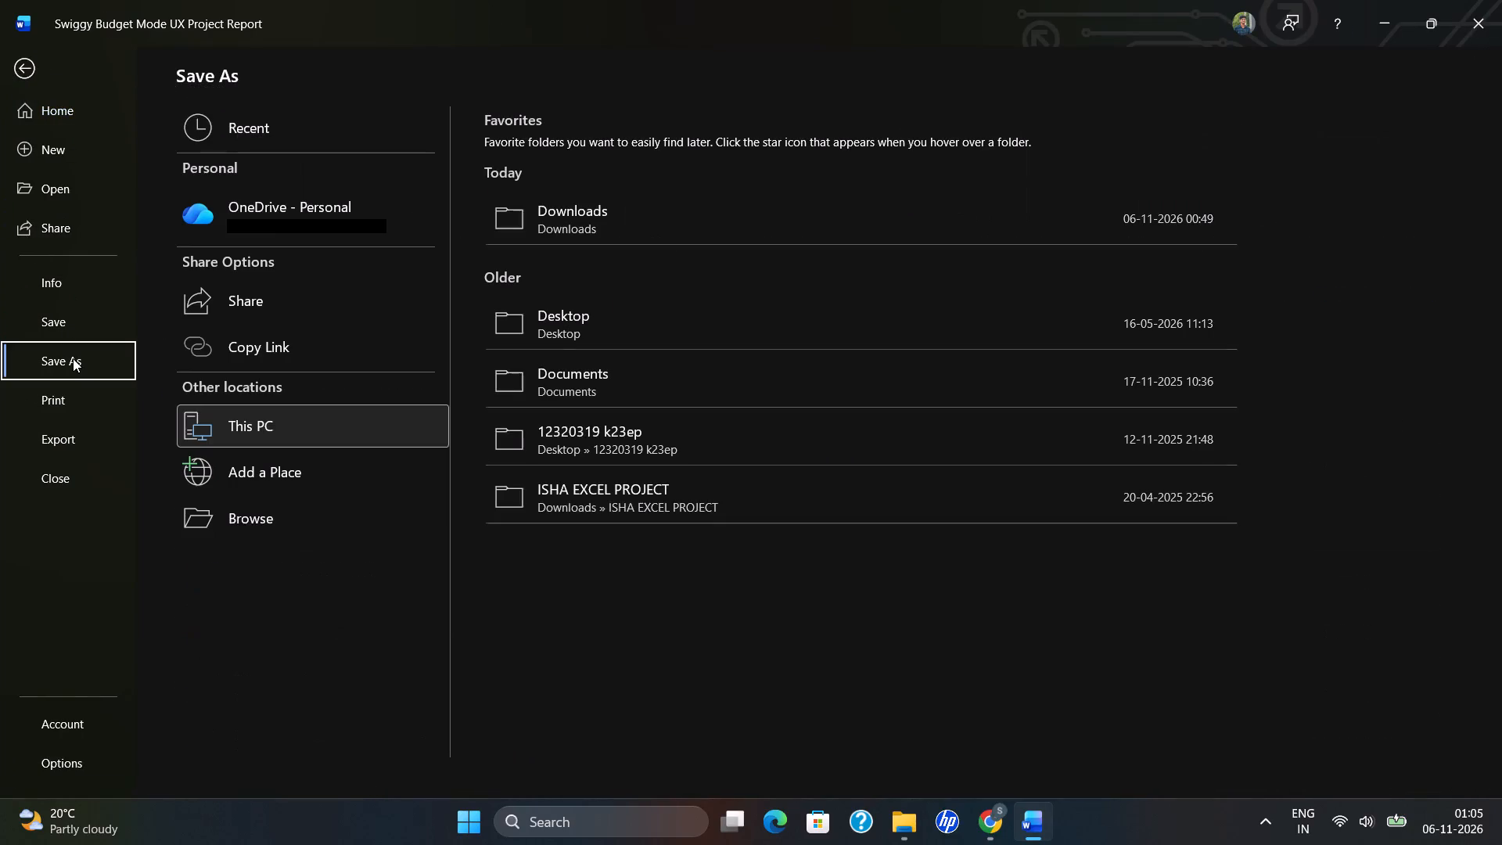
pyautogui.click(303, 430)
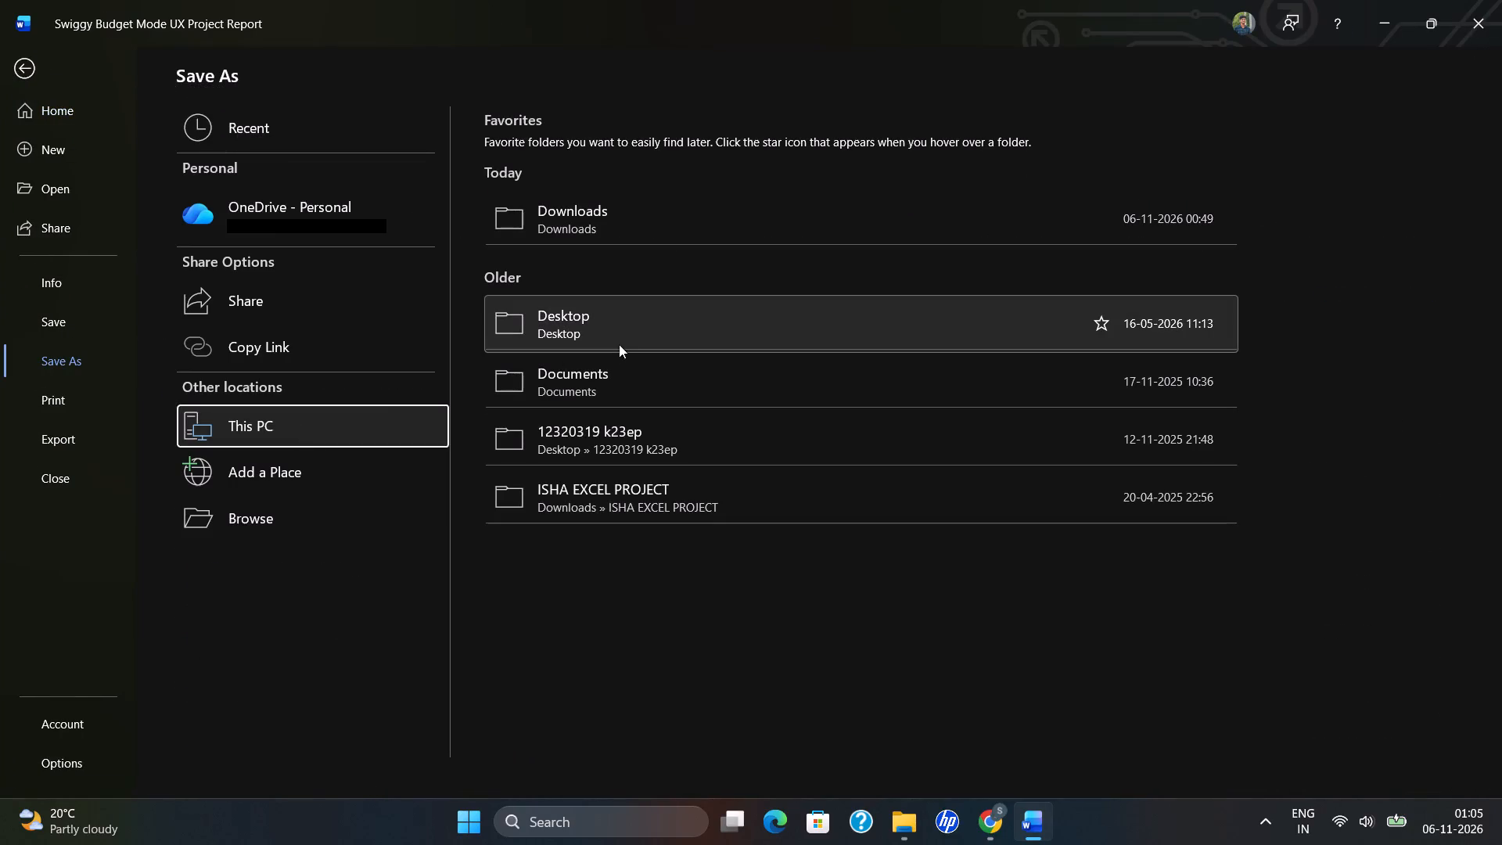
pyautogui.click(625, 221)
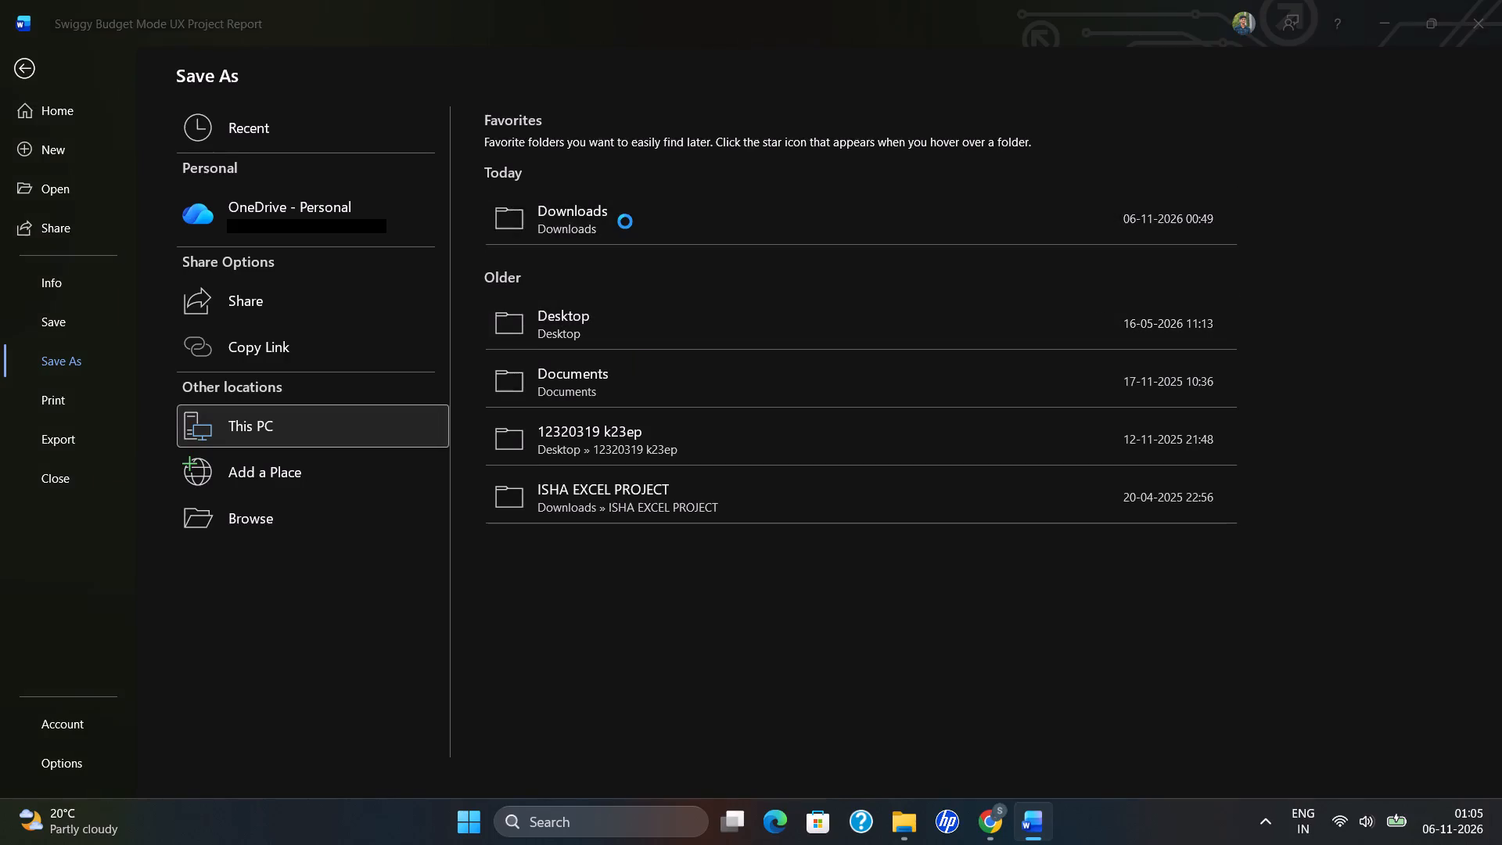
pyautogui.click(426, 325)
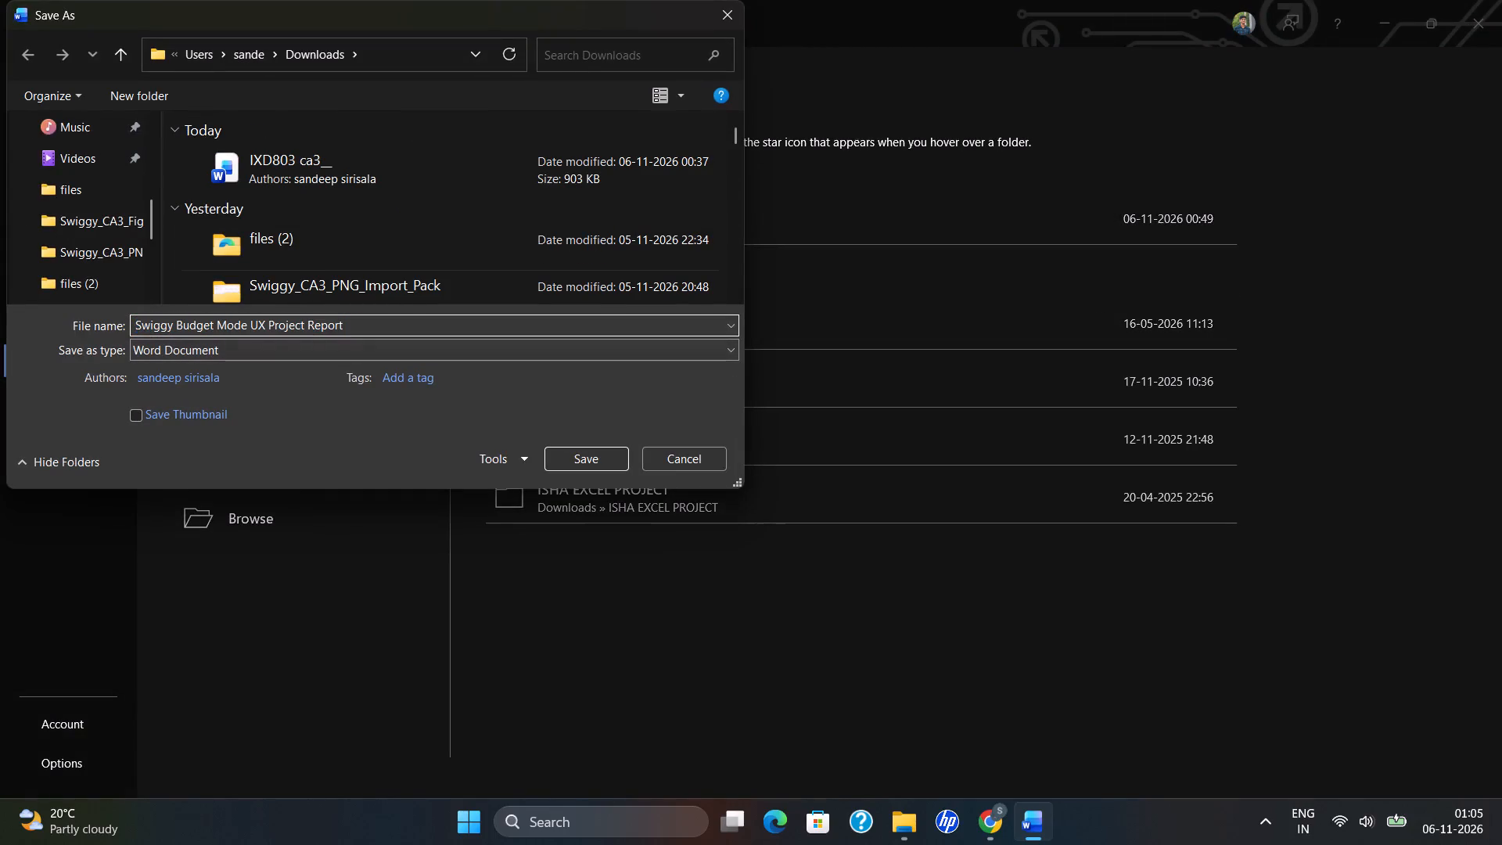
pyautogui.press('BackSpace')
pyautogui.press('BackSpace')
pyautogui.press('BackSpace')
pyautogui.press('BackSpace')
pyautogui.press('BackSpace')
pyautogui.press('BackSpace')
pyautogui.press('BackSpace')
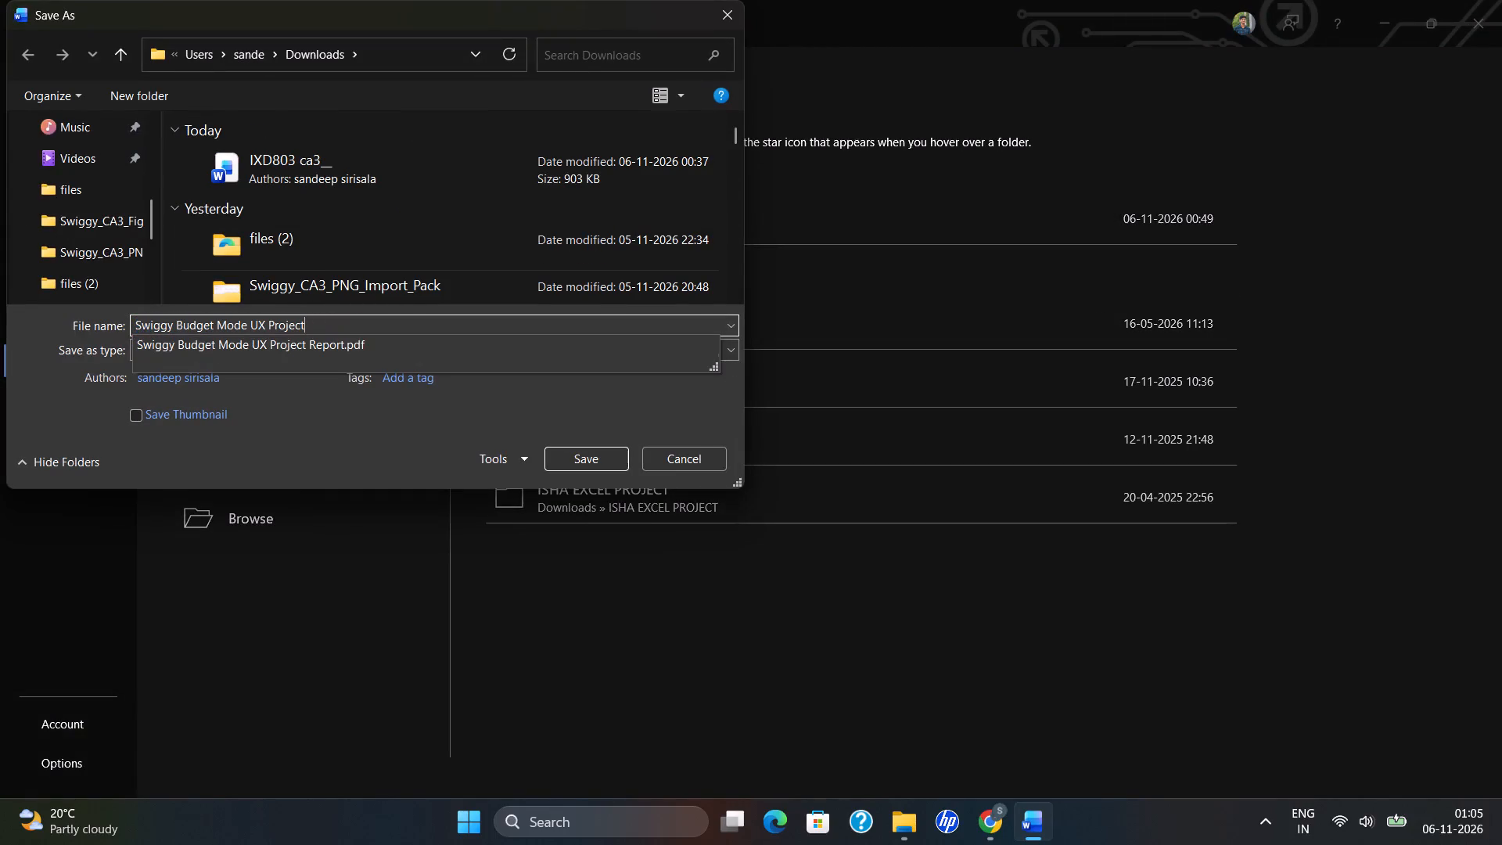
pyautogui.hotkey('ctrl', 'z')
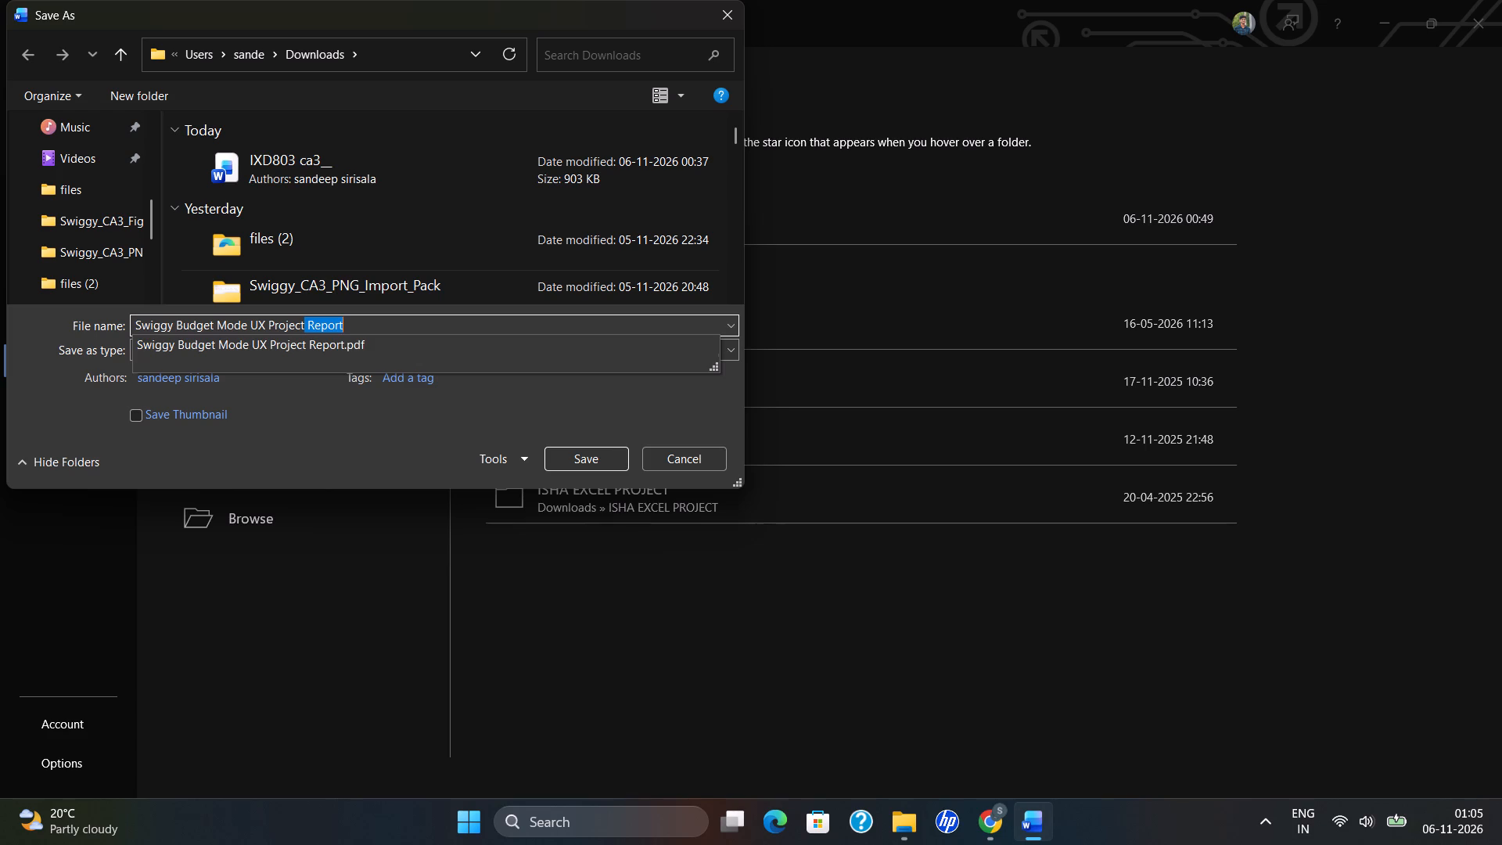
# Replace "Swiggy Budget Mode" in the file name with "UI", keeping "UX Project Report".
pyautogui.click(426, 325)
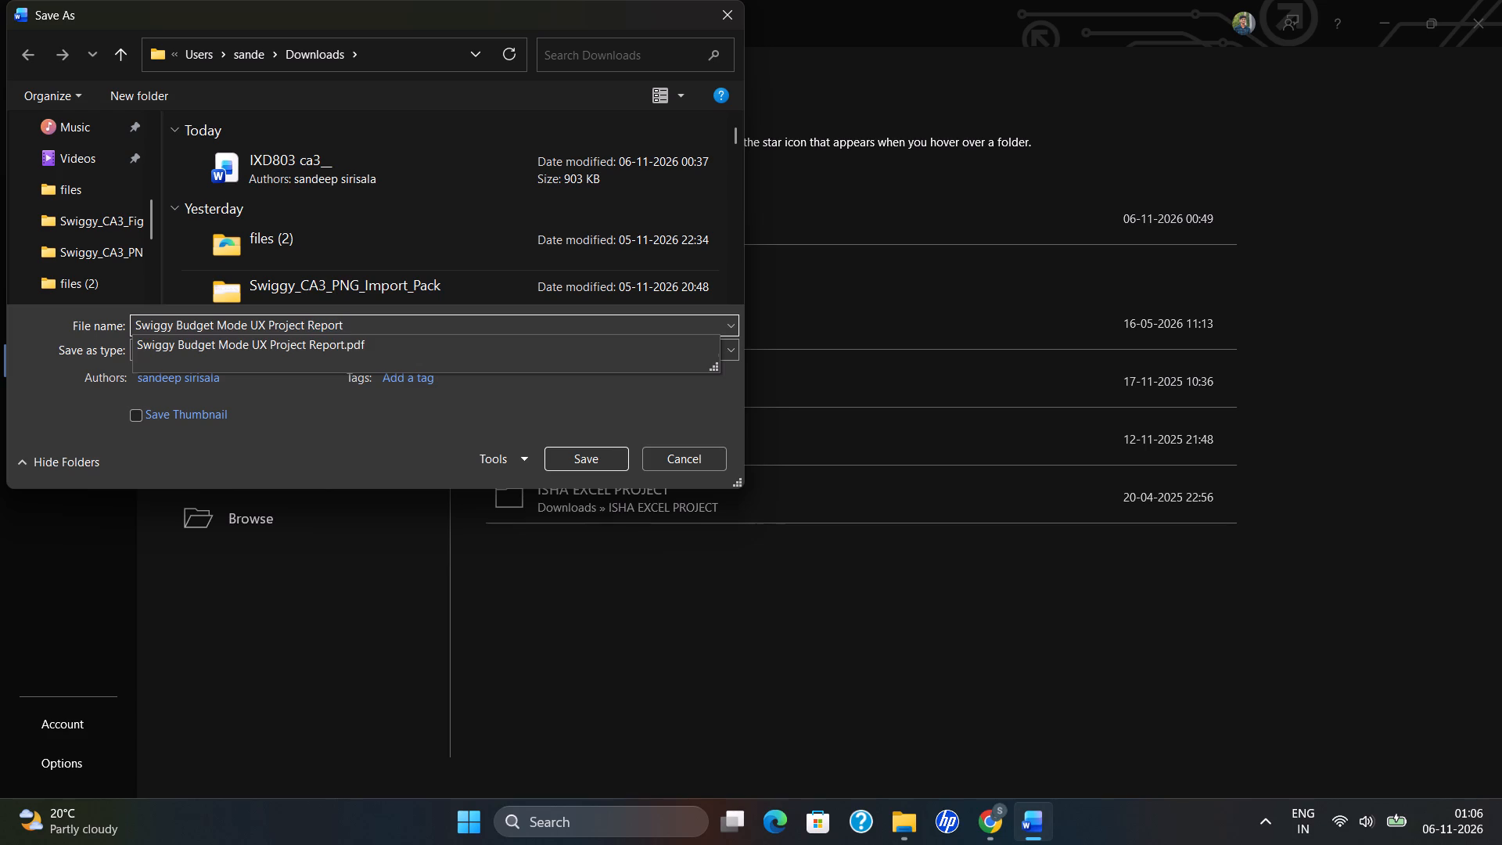
pyautogui.press('Left')
pyautogui.press('Left')
pyautogui.press('Left')
pyautogui.press('Left')
pyautogui.press('Left')
pyautogui.press('Left')
pyautogui.press('Left')
pyautogui.press('Left')
pyautogui.press('Left')
pyautogui.press('Left')
pyautogui.press('Left')
pyautogui.press('Left')
pyautogui.press('Left')
pyautogui.press('Left')
pyautogui.press('Left')
pyautogui.press('Left')
pyautogui.press('Left')
pyautogui.press('Left')
pyautogui.press('Left')
pyautogui.press('Left')
pyautogui.press('Right')
pyautogui.press('Right')
pyautogui.press('Right')
pyautogui.press('BackSpace')
pyautogui.press('BackSpace')
pyautogui.press('BackSpace')
pyautogui.press('BackSpace')
pyautogui.press('BackSpace')
pyautogui.press('BackSpace')
pyautogui.press('BackSpace')
pyautogui.press('BackSpace')
pyautogui.press('BackSpace')
pyautogui.press('BackSpace')
pyautogui.press('BackSpace')
pyautogui.press('BackSpace')
pyautogui.press('BackSpace')
pyautogui.press('BackSpace')
pyautogui.press('BackSpace')
pyautogui.press('BackSpace')
pyautogui.press('BackSpace')
pyautogui.press('BackSpace')
pyautogui.press('BackSpace')
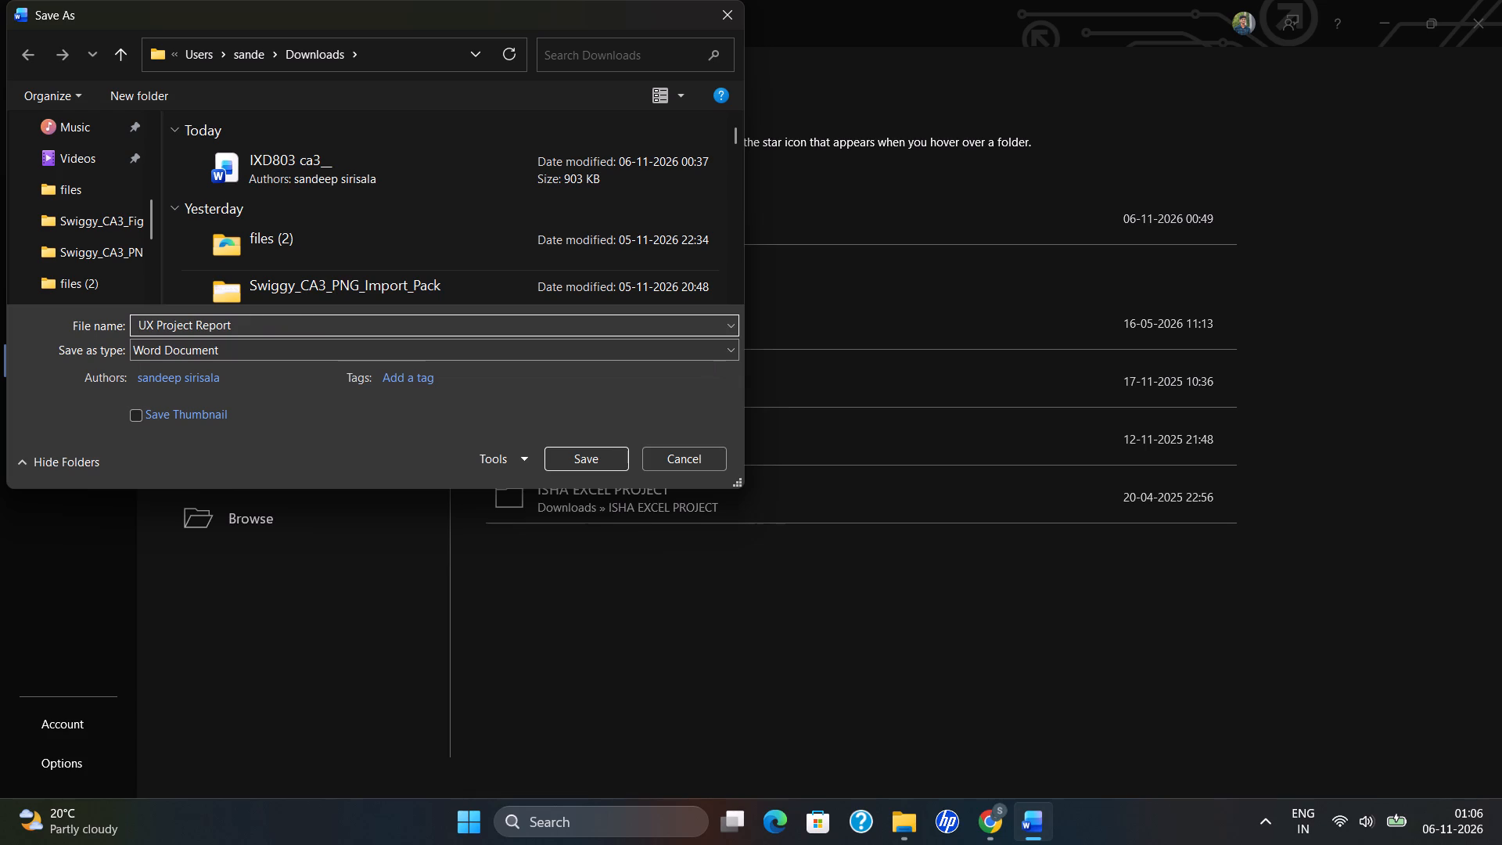
pyautogui.write('UI')
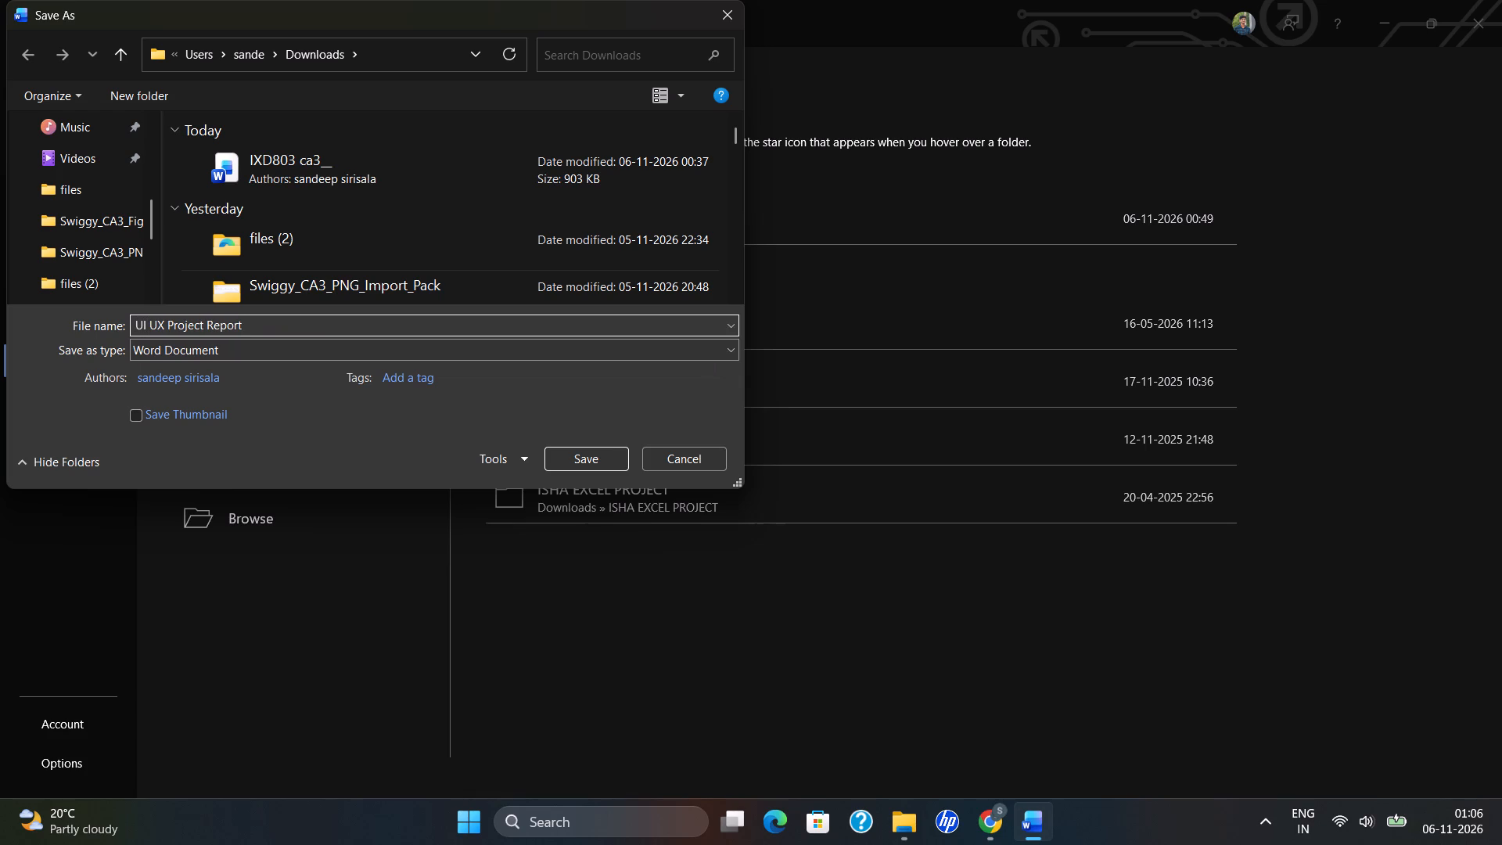
# Append "Ca 3" to the file name so it reads "UI UX Project Report Ca 3".
pyautogui.press('Right')
pyautogui.press('Right')
pyautogui.press('Right')
pyautogui.press('Right')
pyautogui.press('Right')
pyautogui.press('Right')
pyautogui.press('Right')
pyautogui.press('Right')
pyautogui.press('Right')
pyautogui.press('Right')
pyautogui.press('Right')
pyautogui.press('Right')
pyautogui.press('Right')
pyautogui.press('Right')
pyautogui.press('Right')
pyautogui.press('Right')
pyautogui.press('Right')
pyautogui.press('Right')
pyautogui.press('space')
pyautogui.write('Ca')
pyautogui.press('space')
pyautogui.write('3')
# Set the file type to PDF and save the report.
pyautogui.click(398, 354)
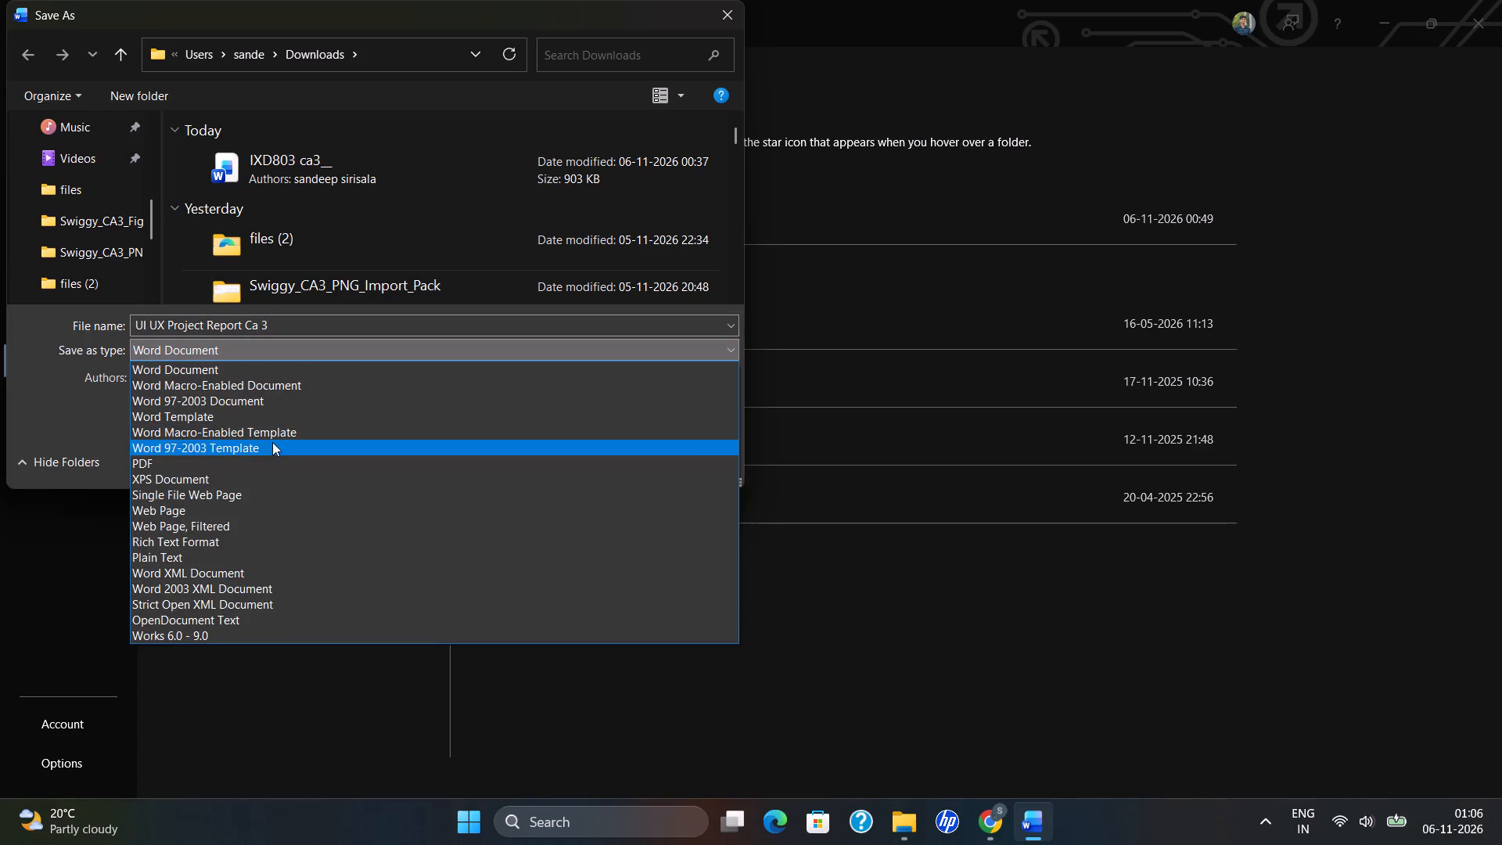
pyautogui.click(273, 460)
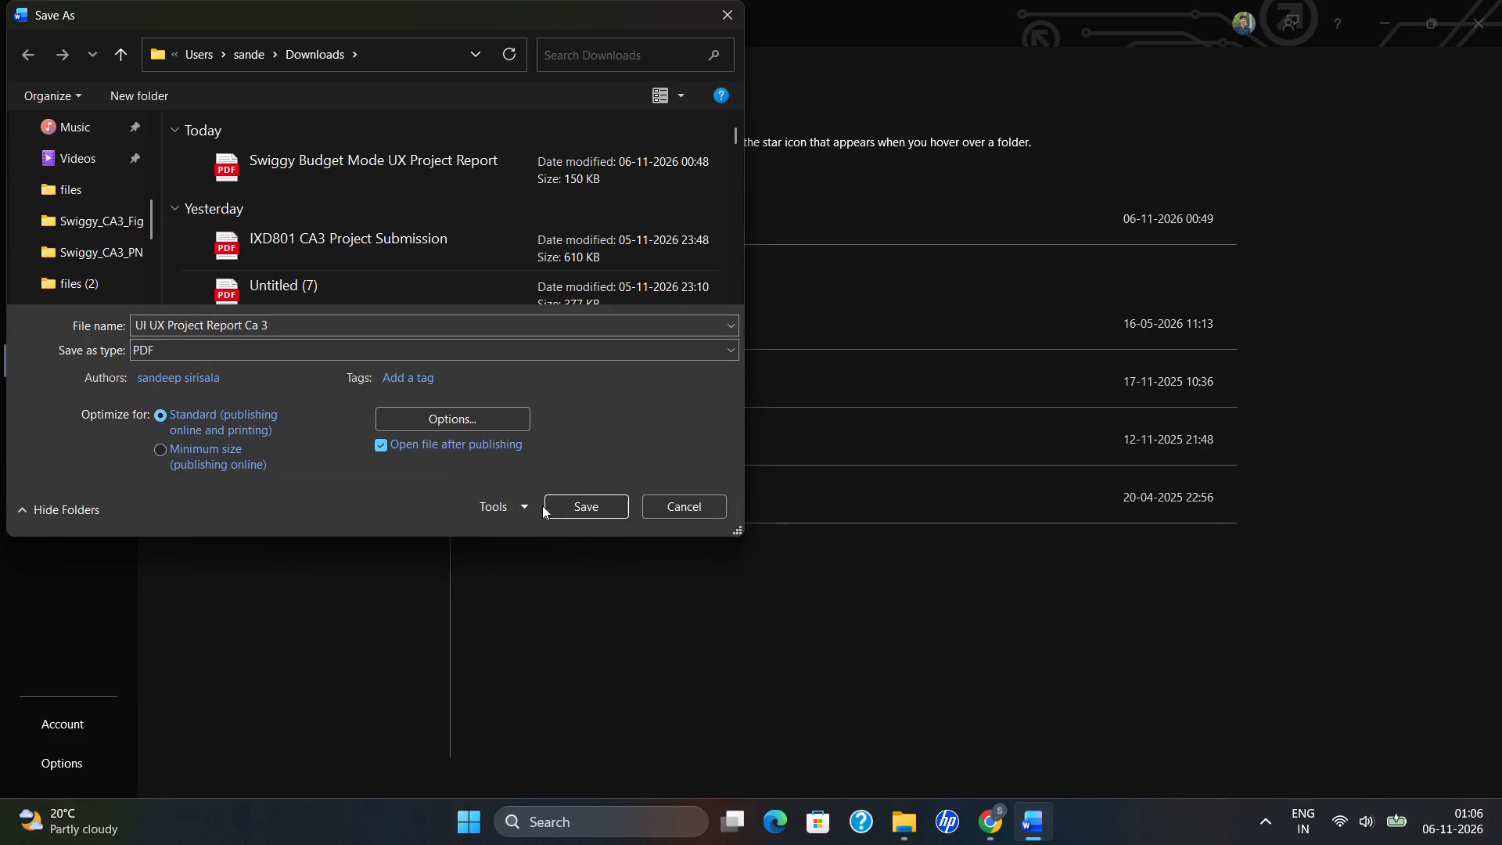
pyautogui.click(554, 505)
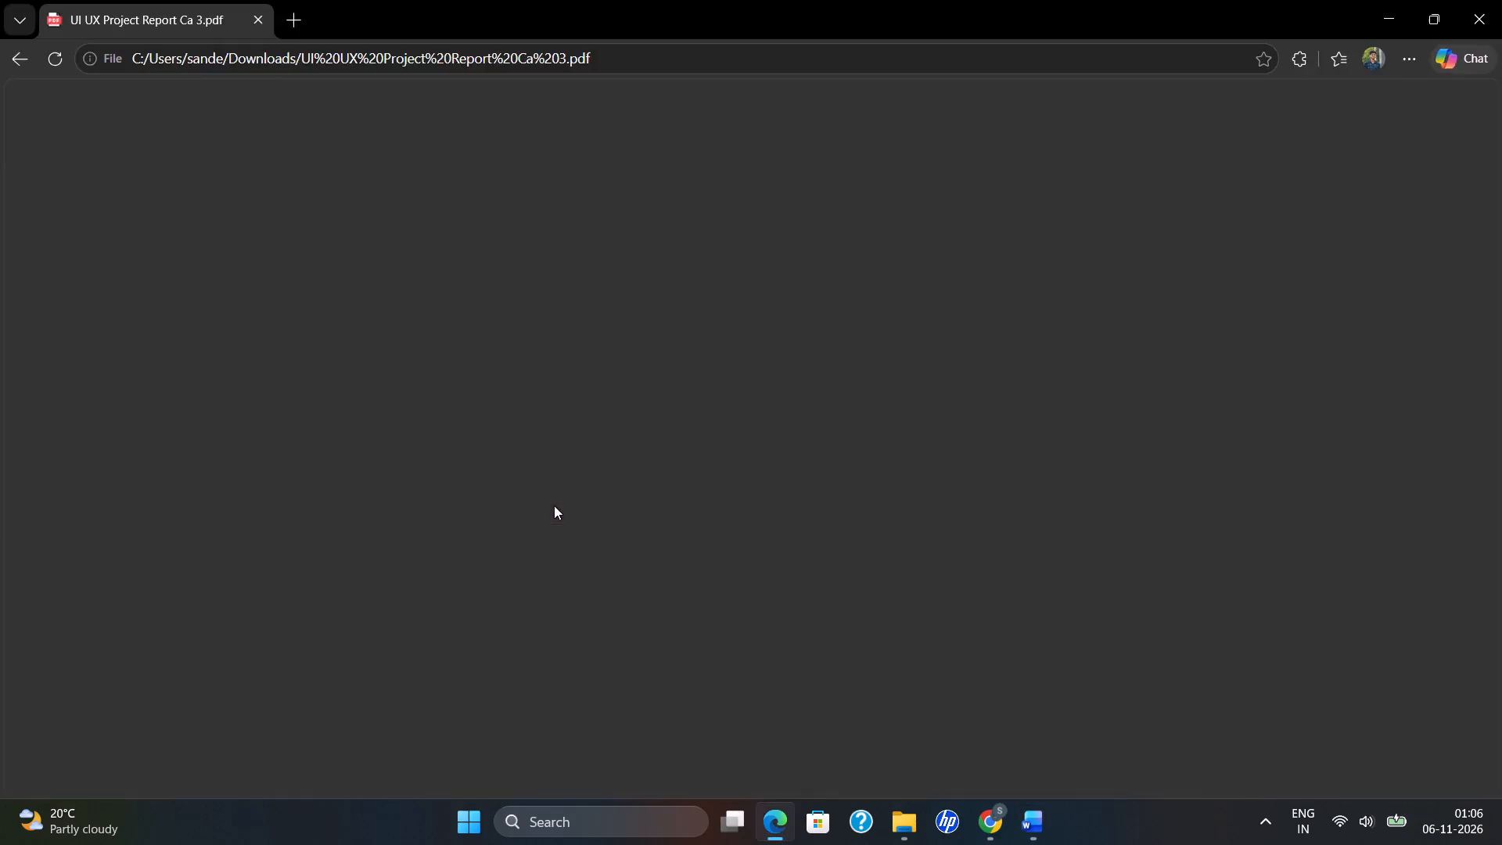
# Review the exported PDF report from the cover page through the task sections to the Figma link page, and close it.
pyautogui.scroll(-1, 876, 397)
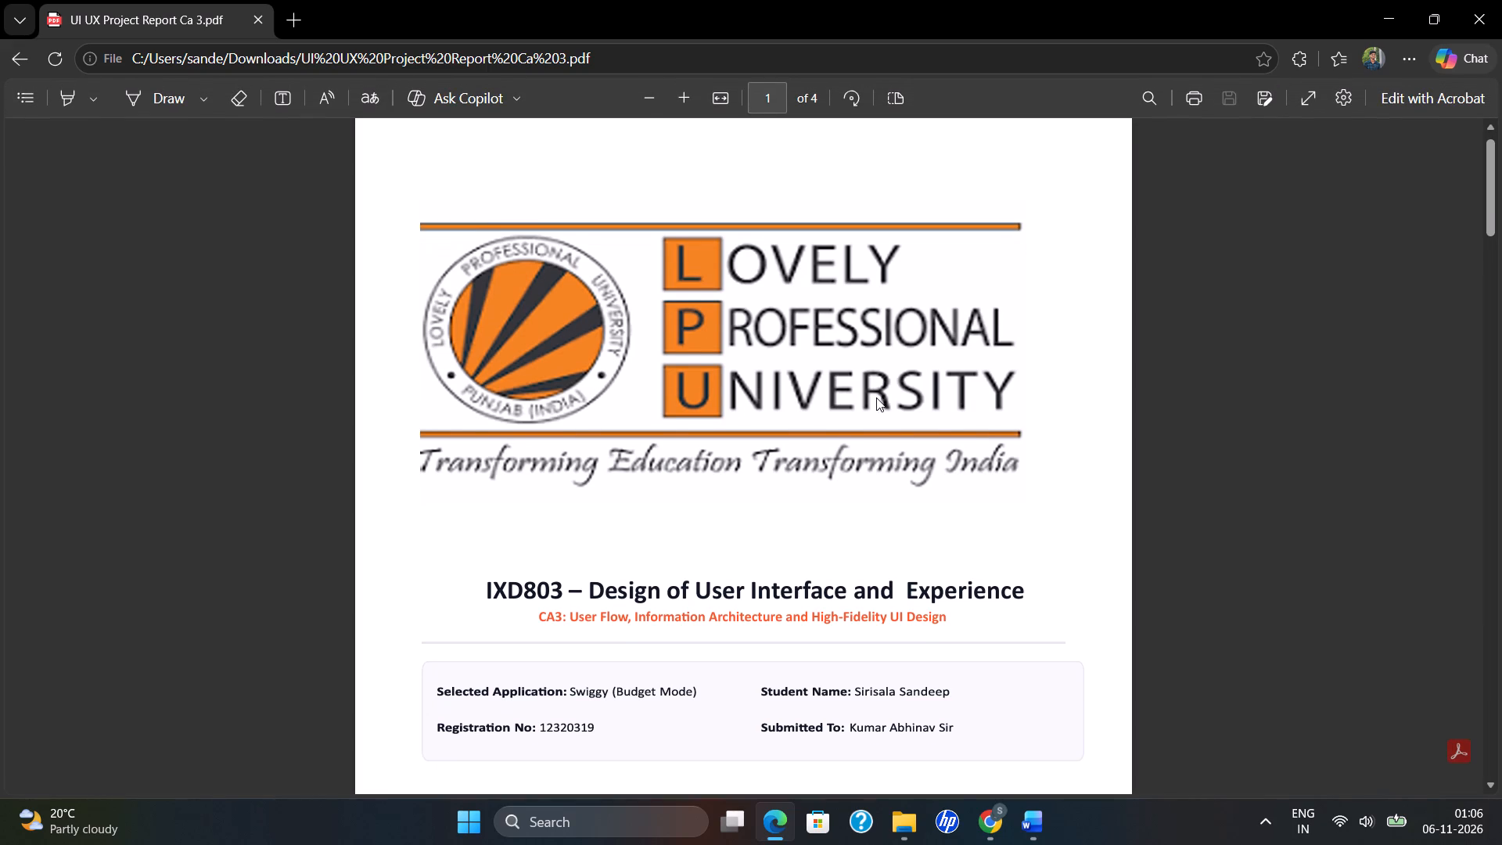
pyautogui.scroll(-3, 876, 397)
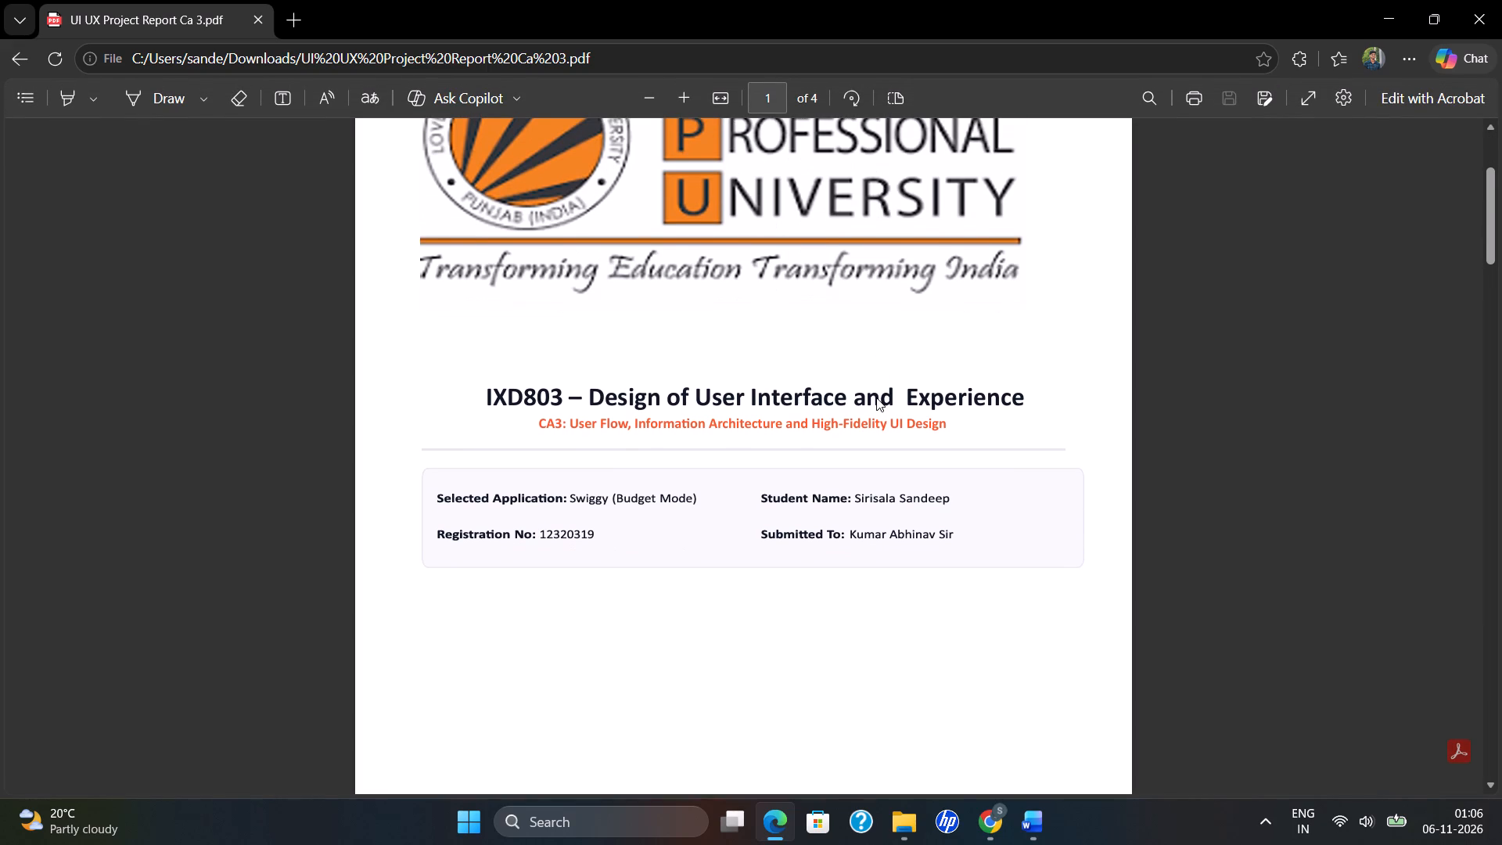
pyautogui.scroll(-2, 876, 397)
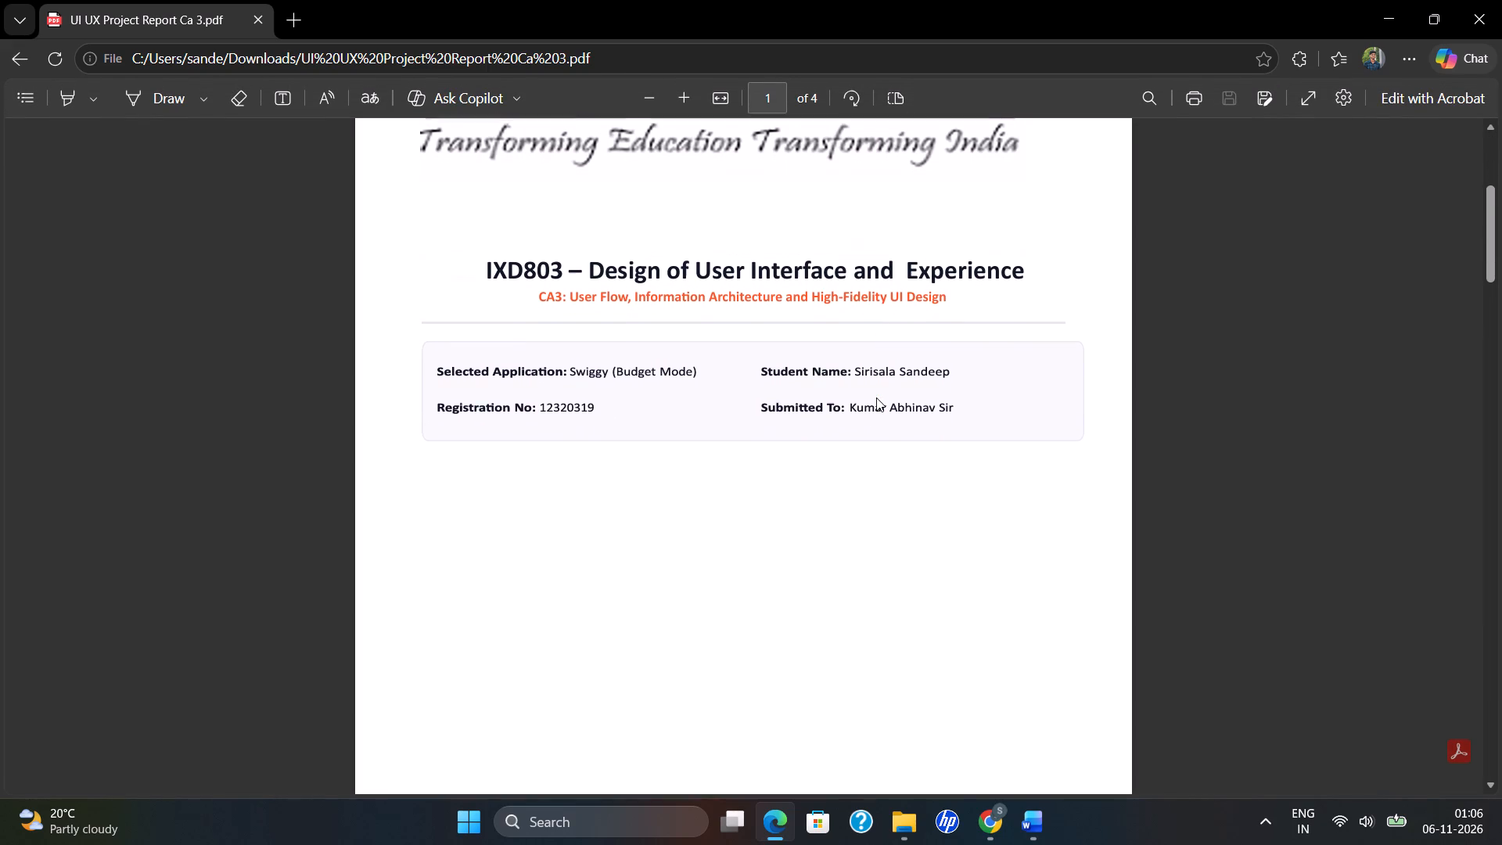
pyautogui.scroll(-3, 876, 397)
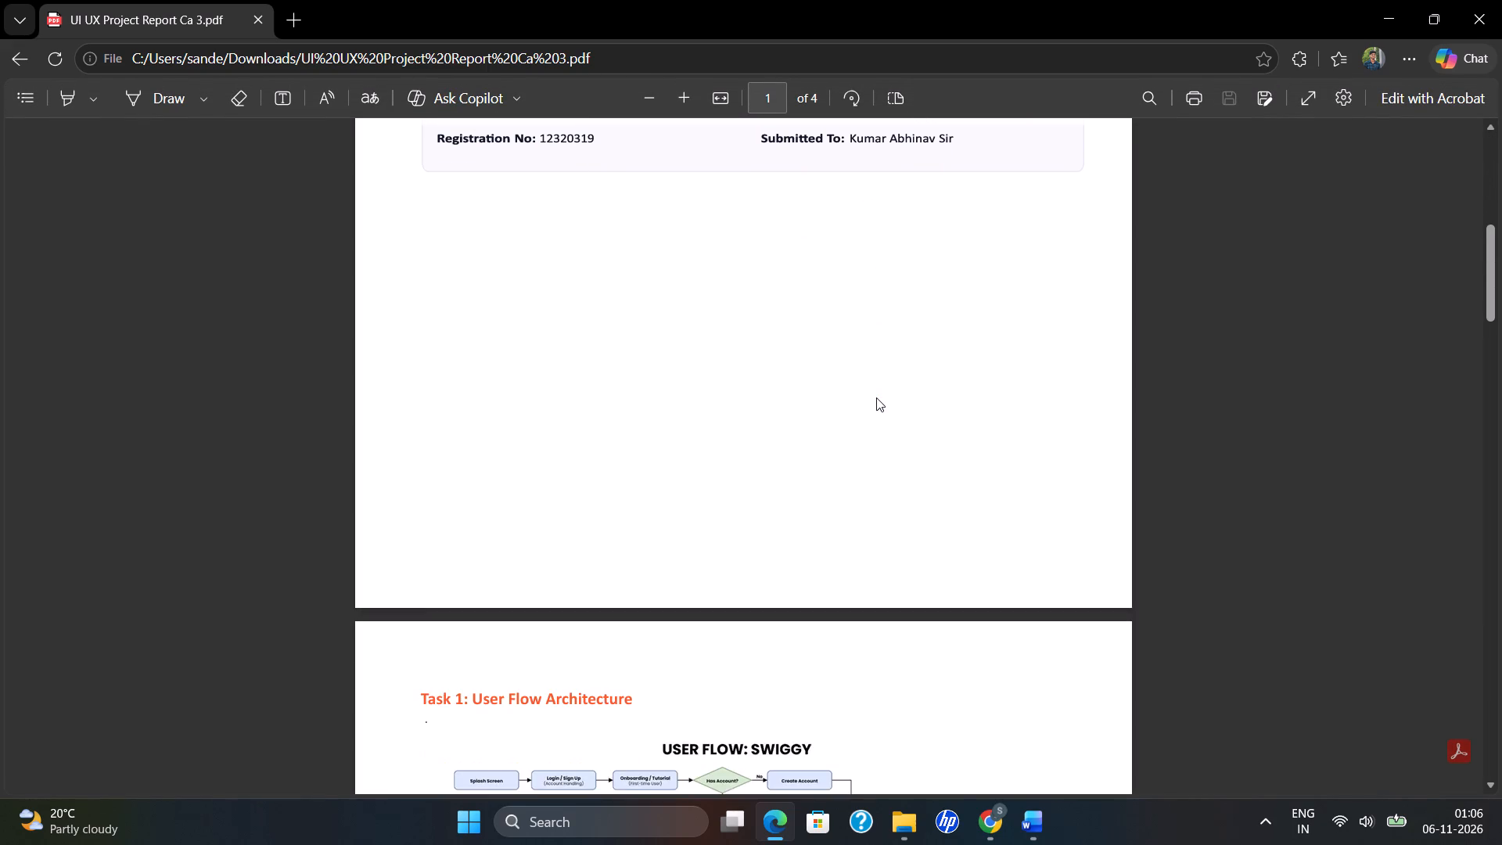
pyautogui.scroll(-8, 876, 397)
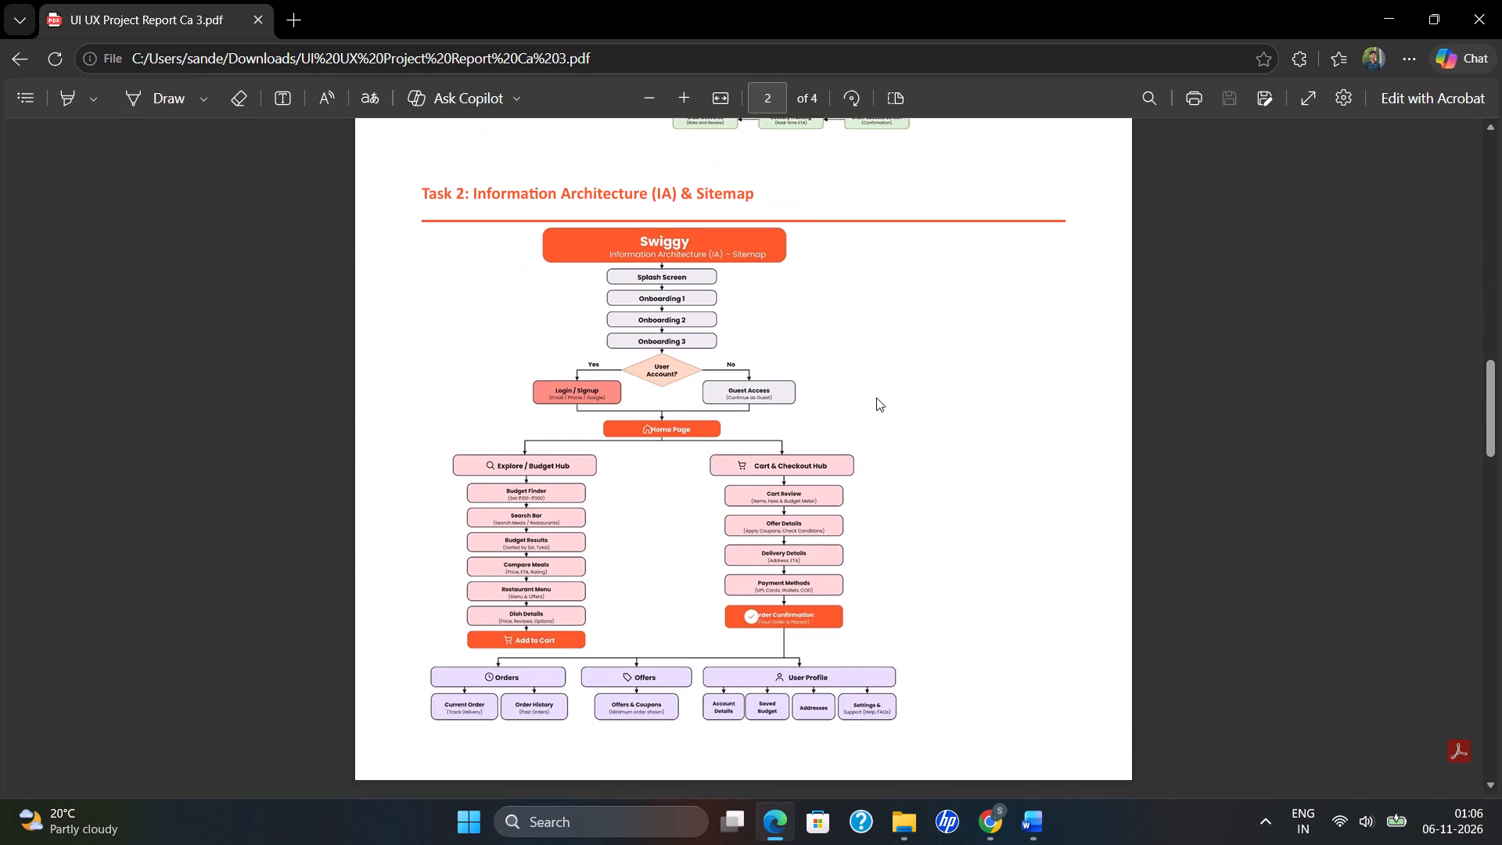
pyautogui.scroll(-5, 876, 397)
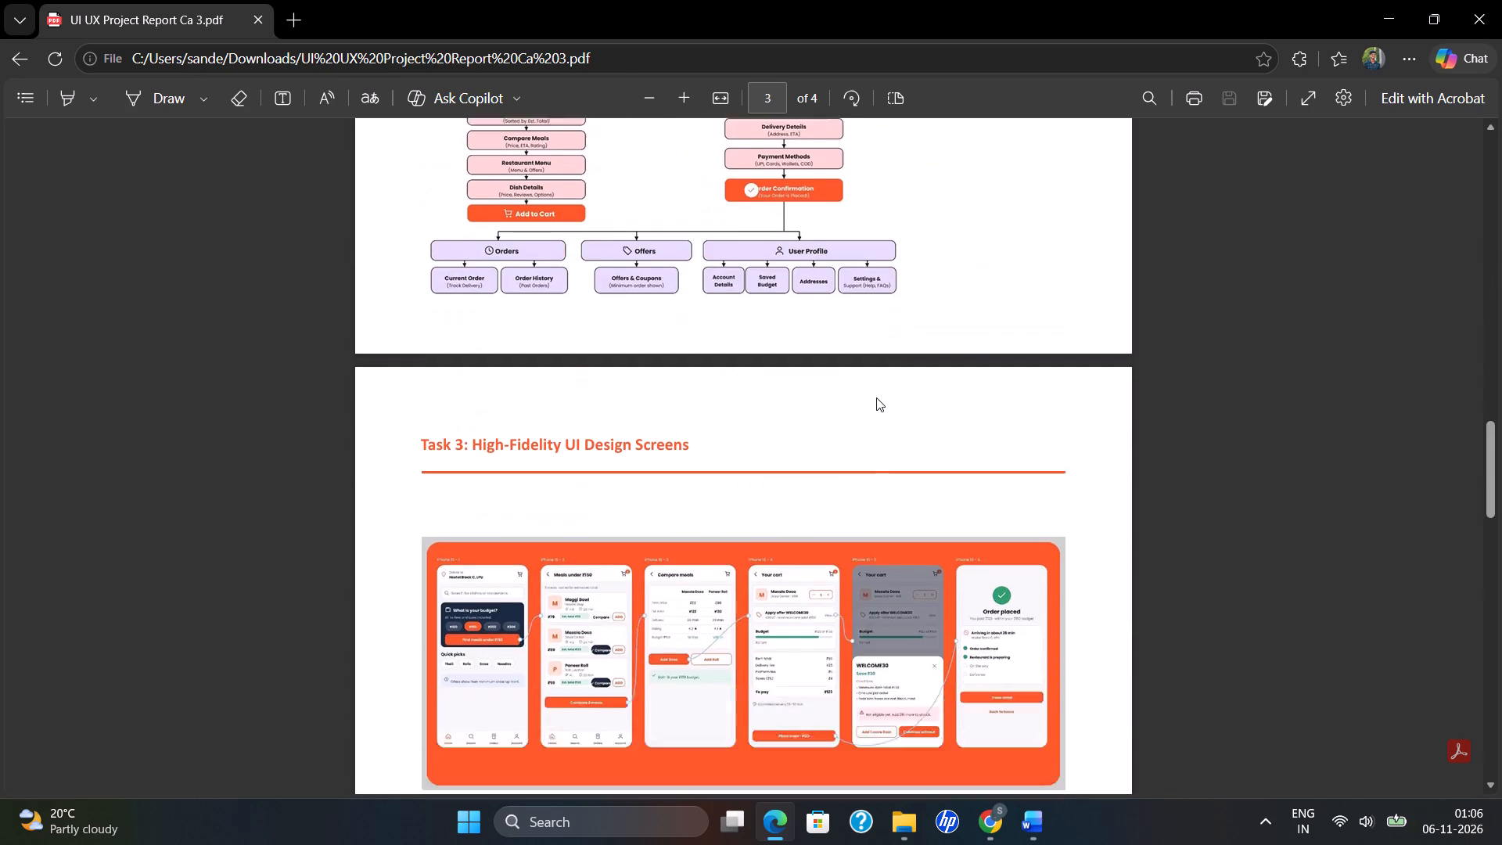
pyautogui.scroll(-3, 876, 397)
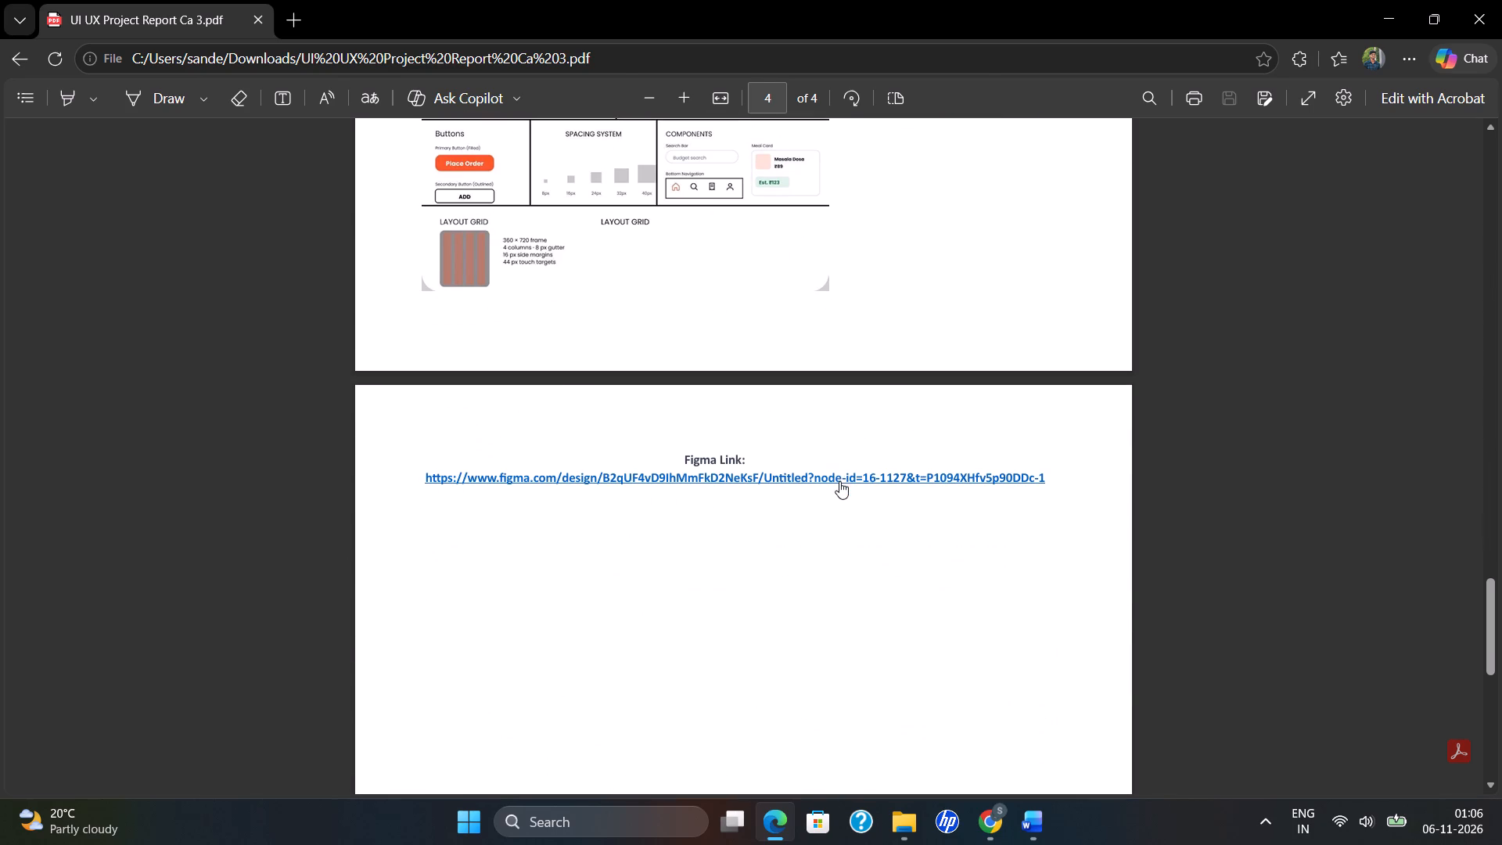
pyautogui.scroll(-6, 837, 476)
pyautogui.scroll(6, 837, 476)
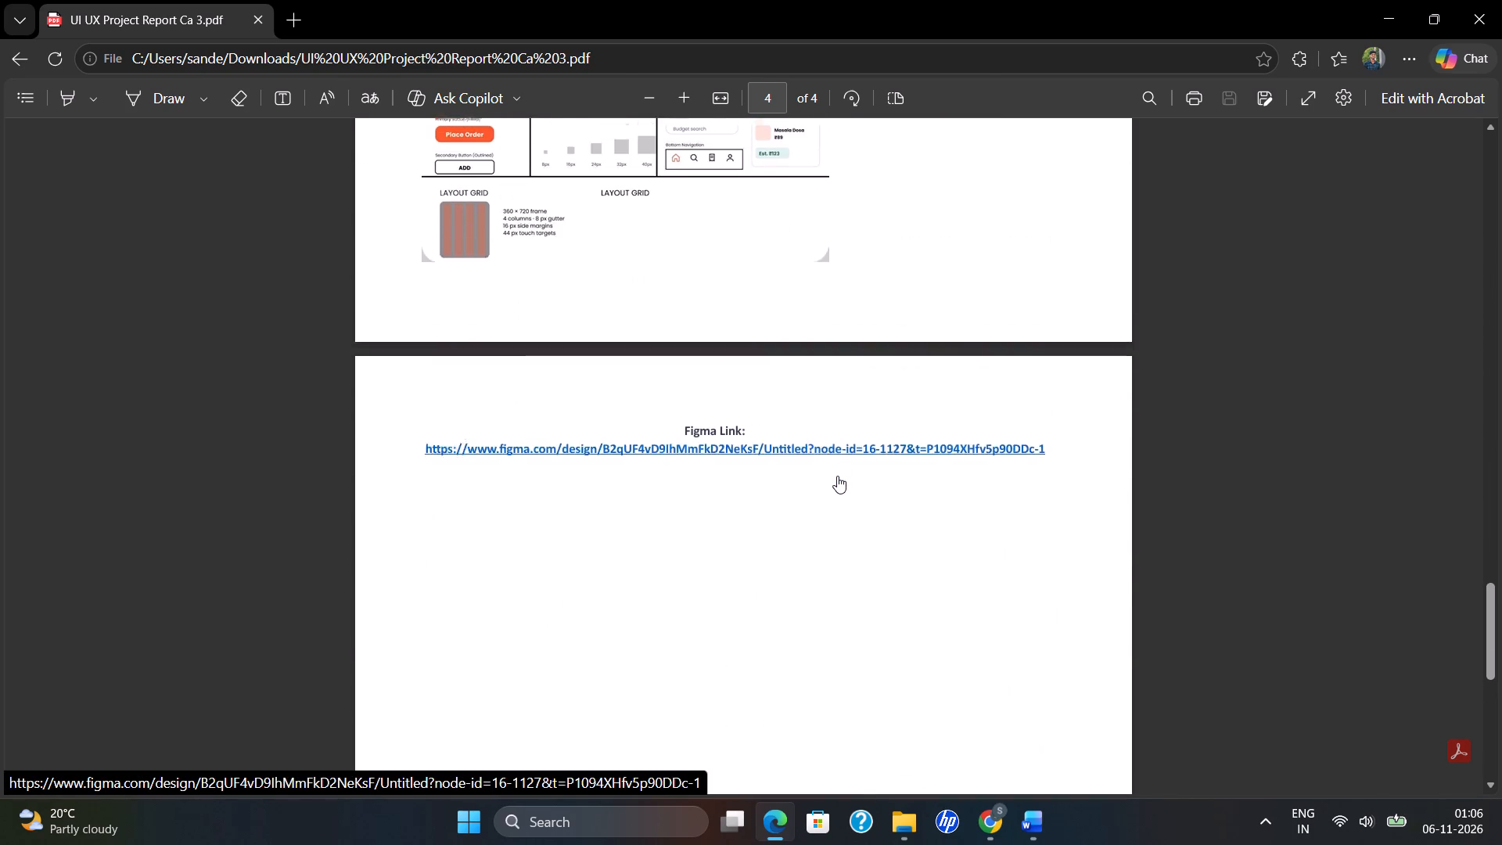
pyautogui.scroll(-7, 837, 476)
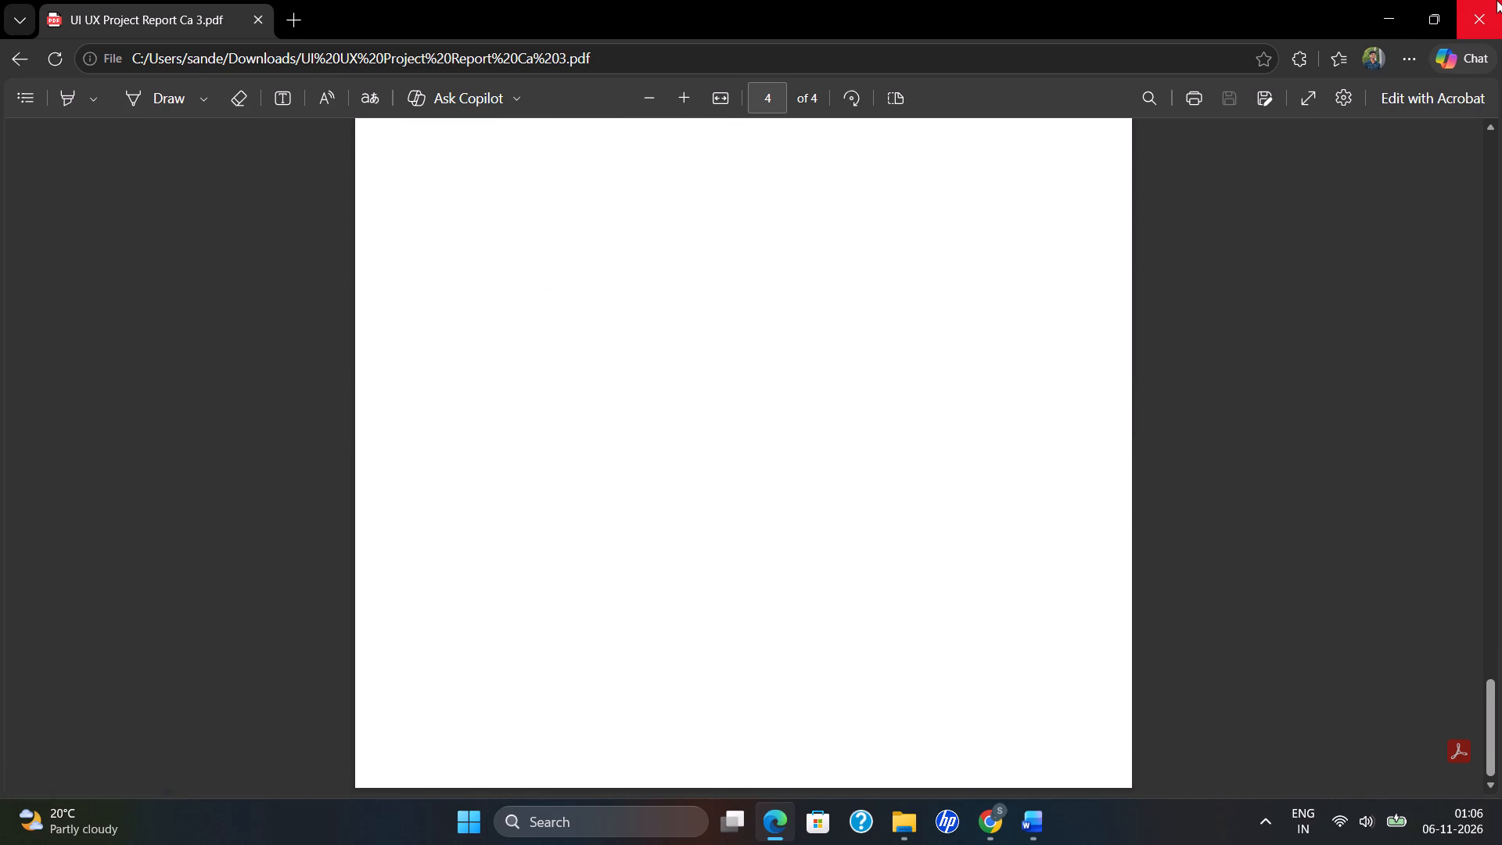
pyautogui.click(1497, 0)
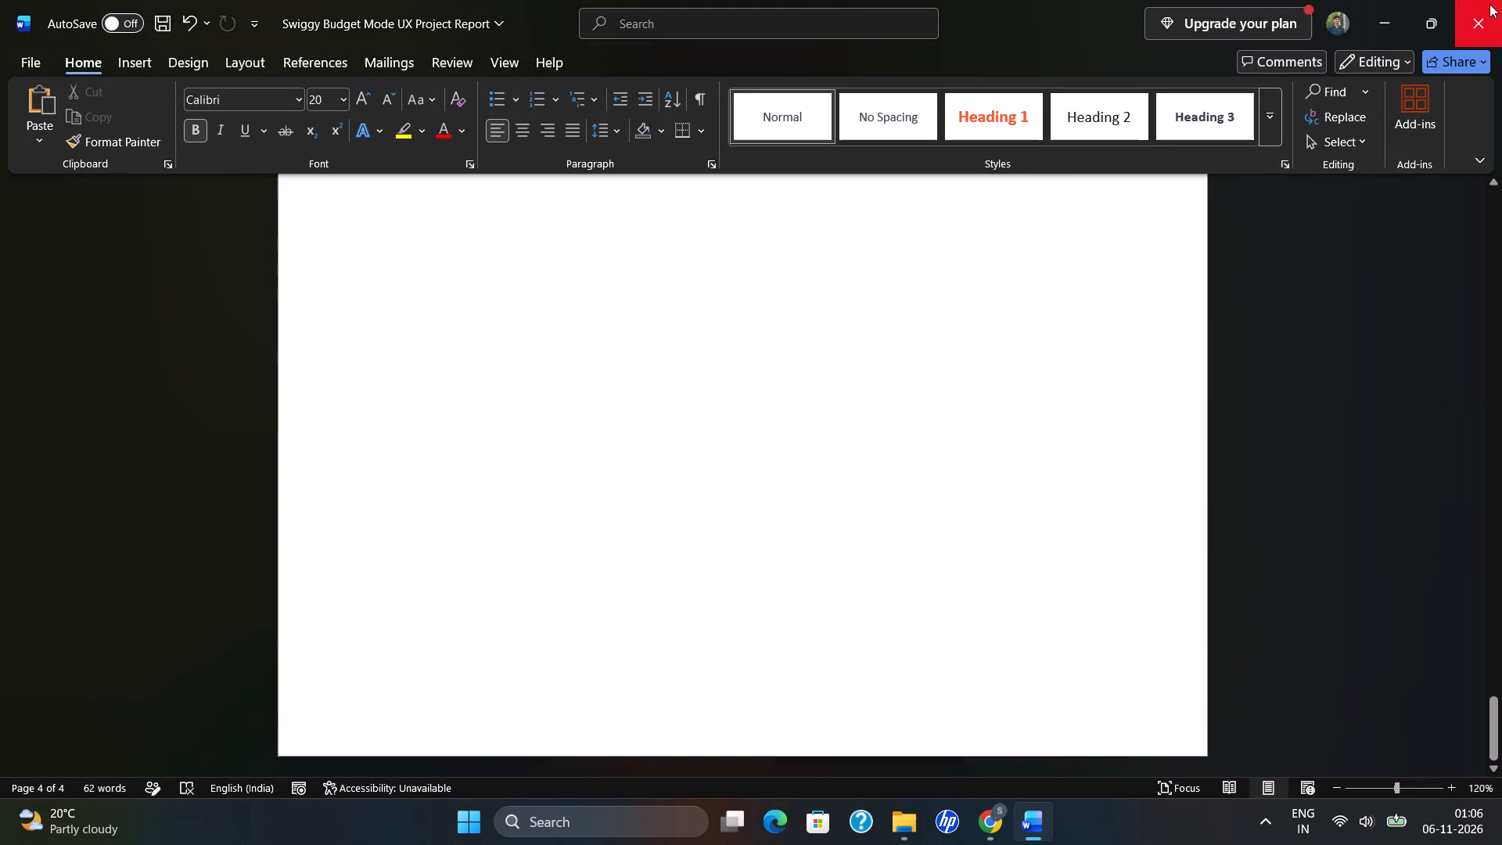
# Close the Word report, saving it in Downloads as the Word document "Swiggy Budget Mode UX Project Report".
pyautogui.click(1488, 8)
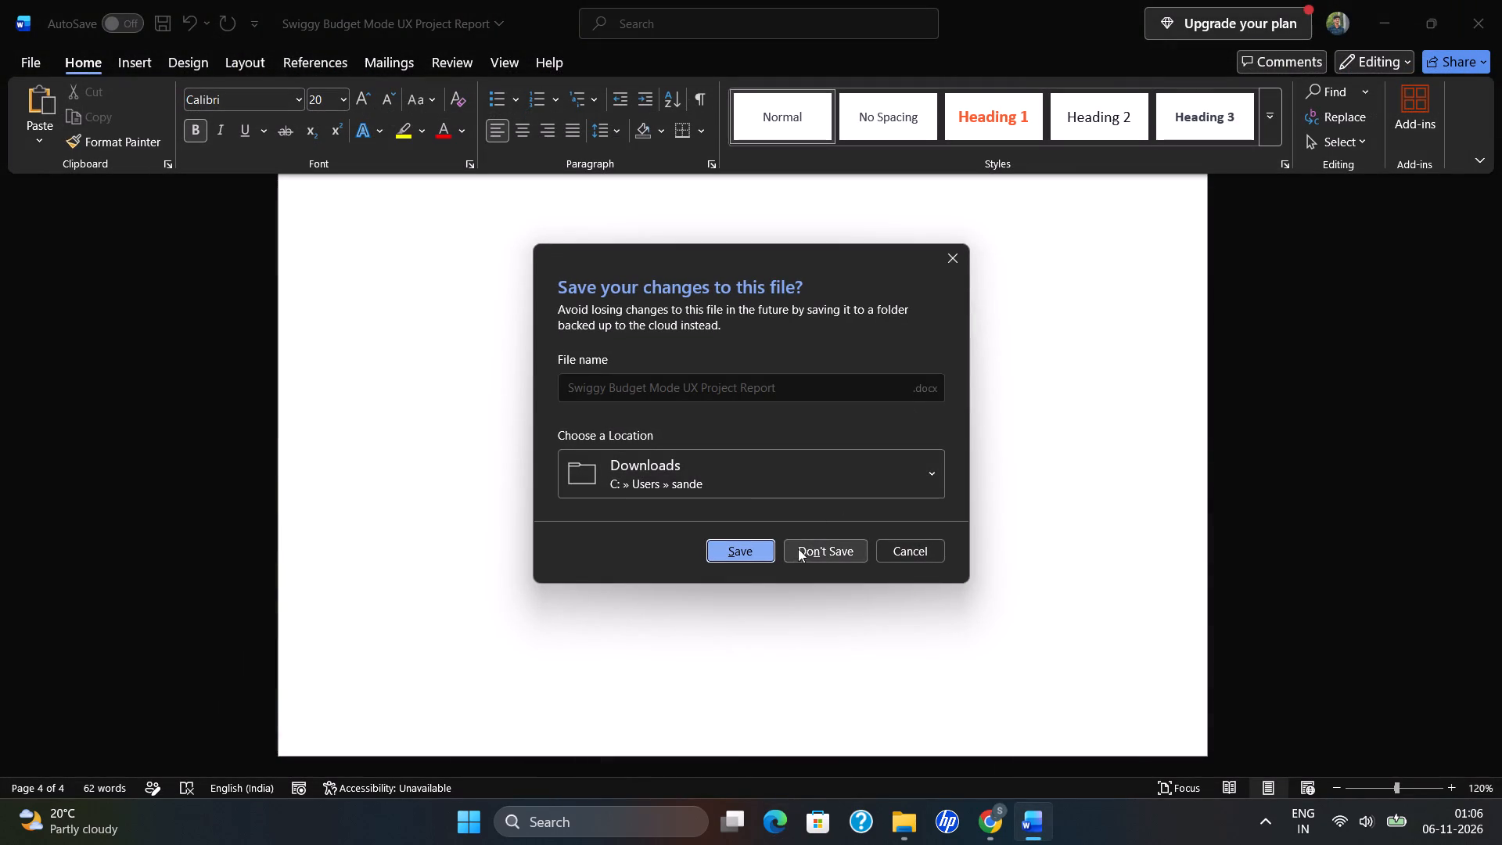
pyautogui.click(753, 554)
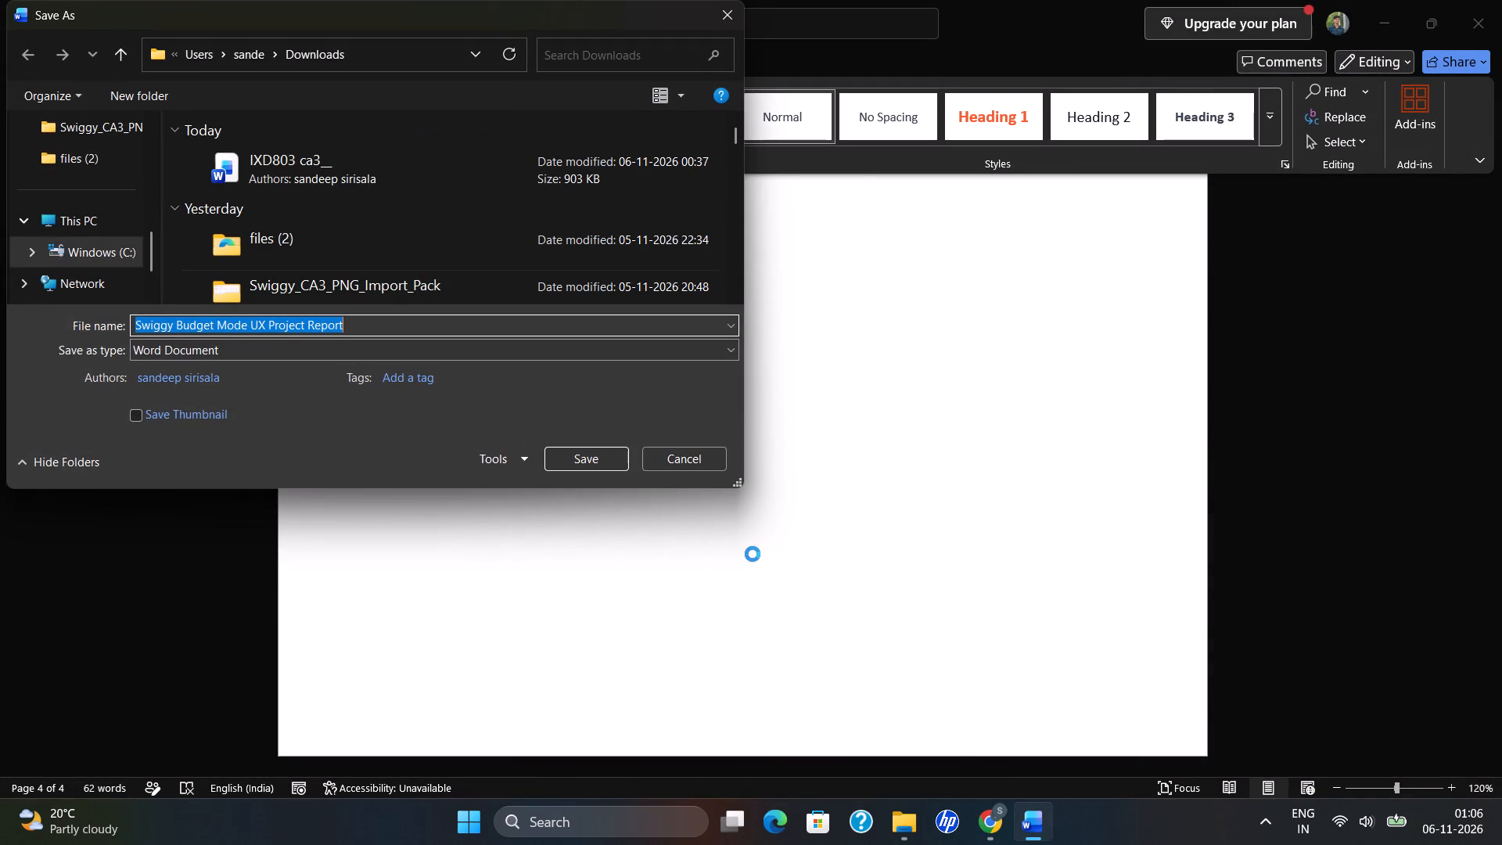
pyautogui.click(597, 457)
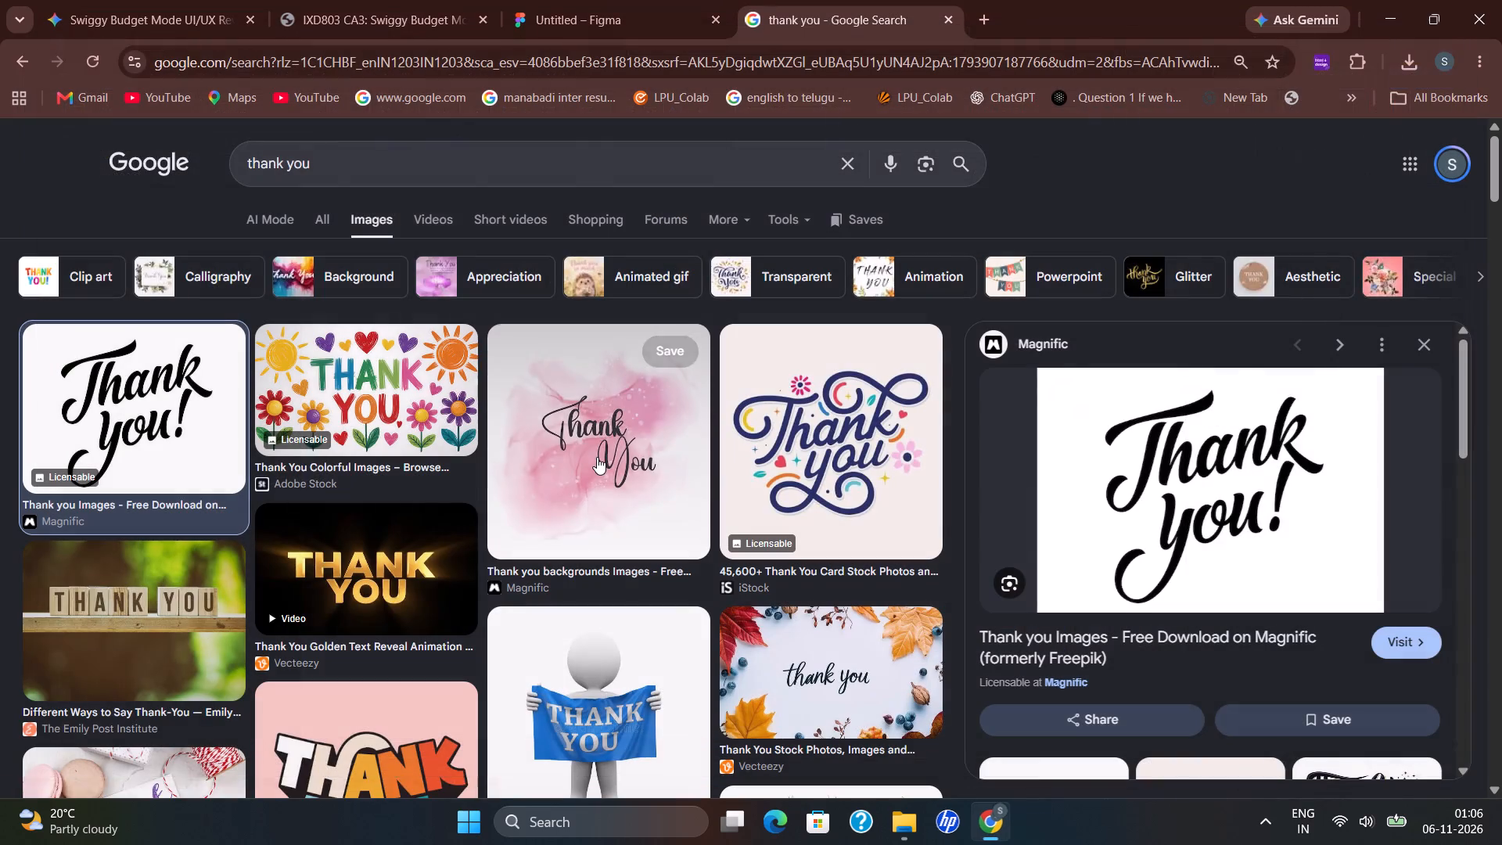
# Close the Chrome window holding the "thank you" image search and the Figma tab.
pyautogui.click(1501, 12)
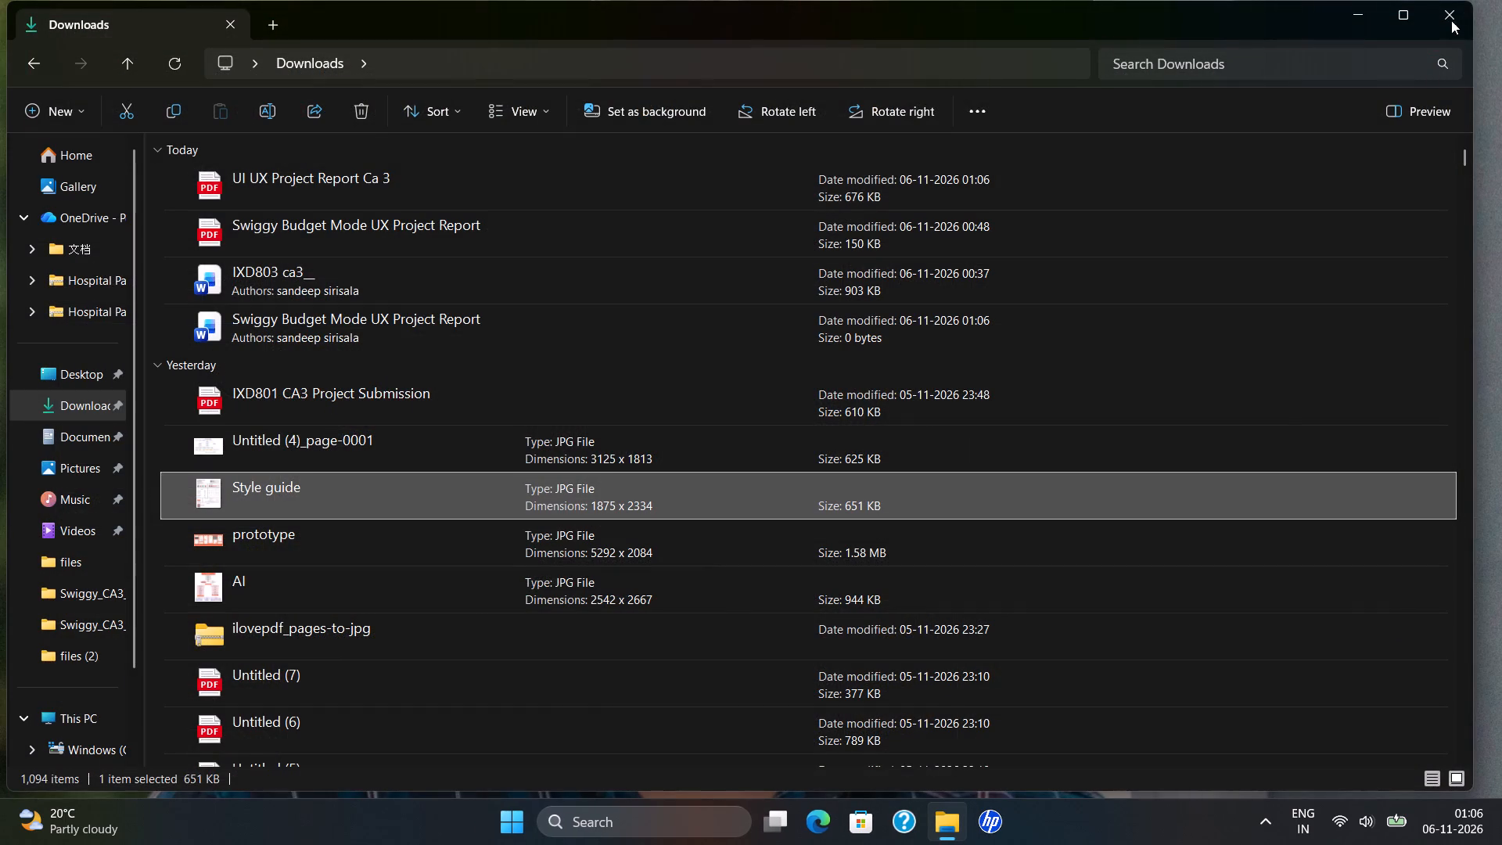
# Close the File Explorer window showing the Downloads folder.
pyautogui.click(1439, 22)
# Refresh the Windows desktop.
pyautogui.rightClick(1439, 22)
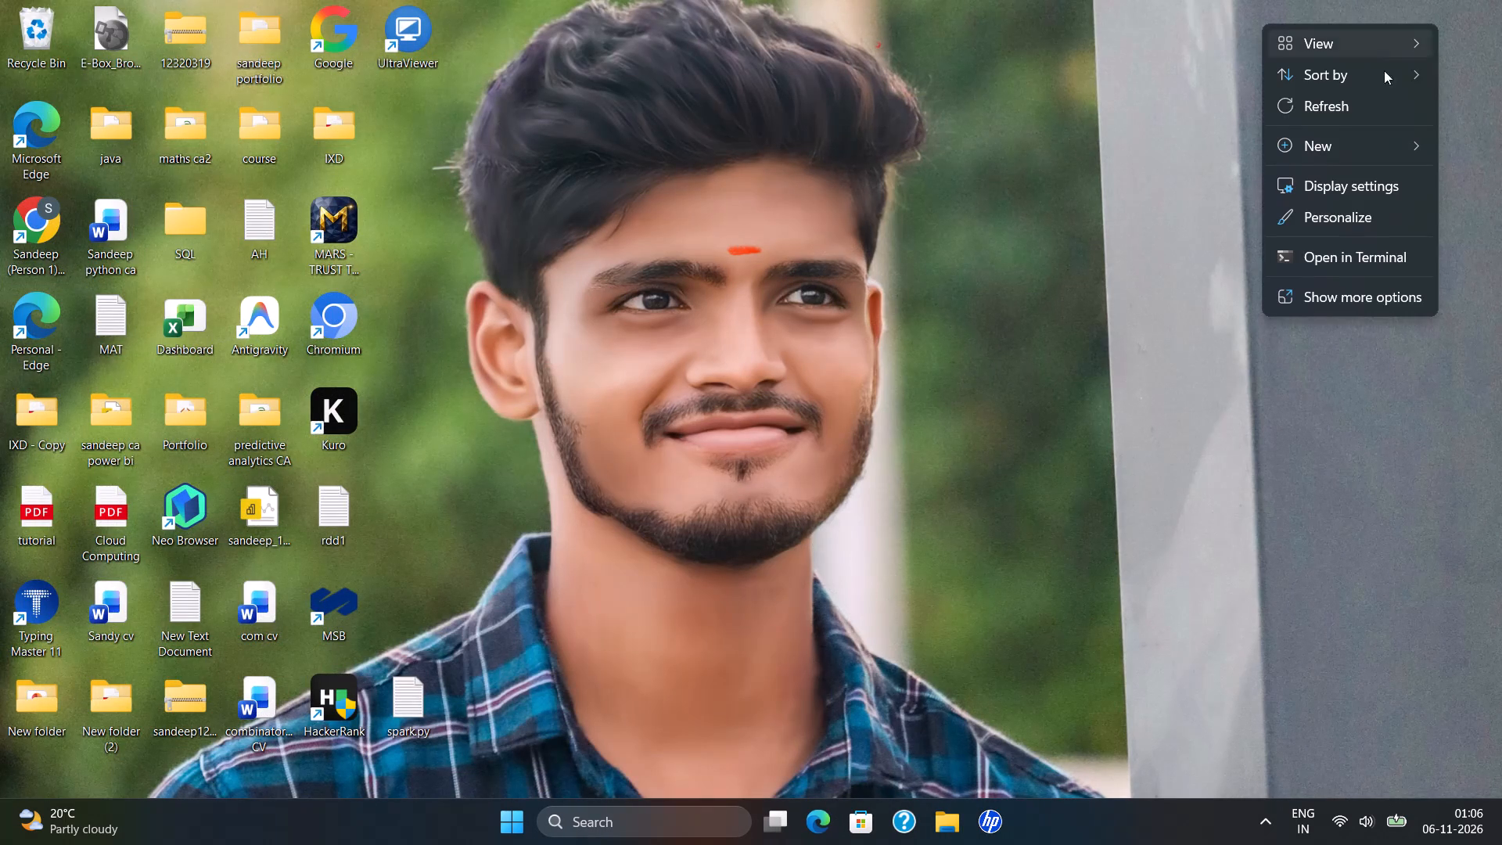
pyautogui.click(1368, 110)
pyautogui.rightClick(1368, 110)
pyautogui.click(1263, 196)
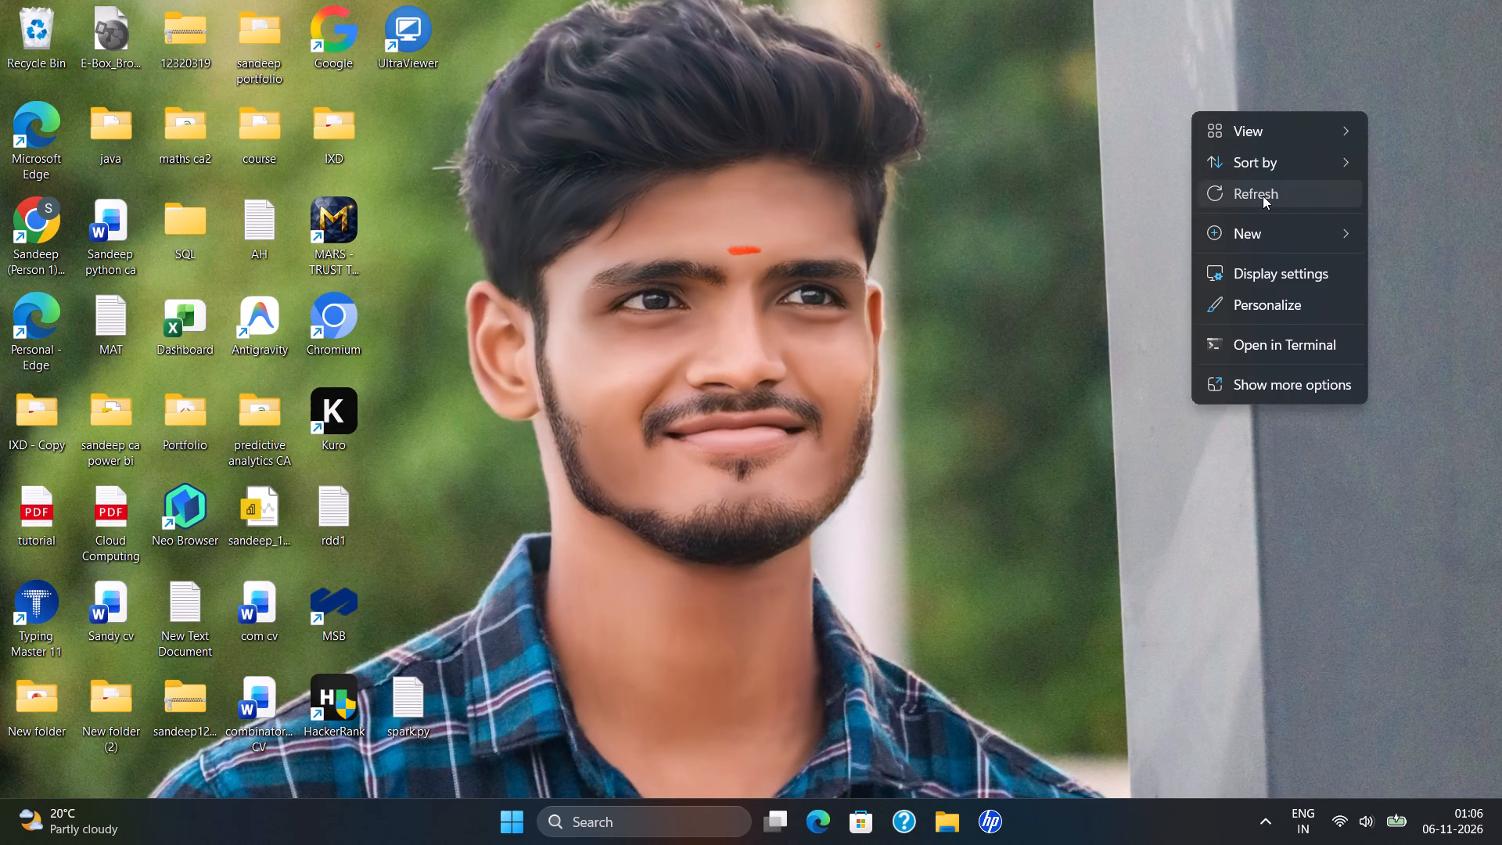
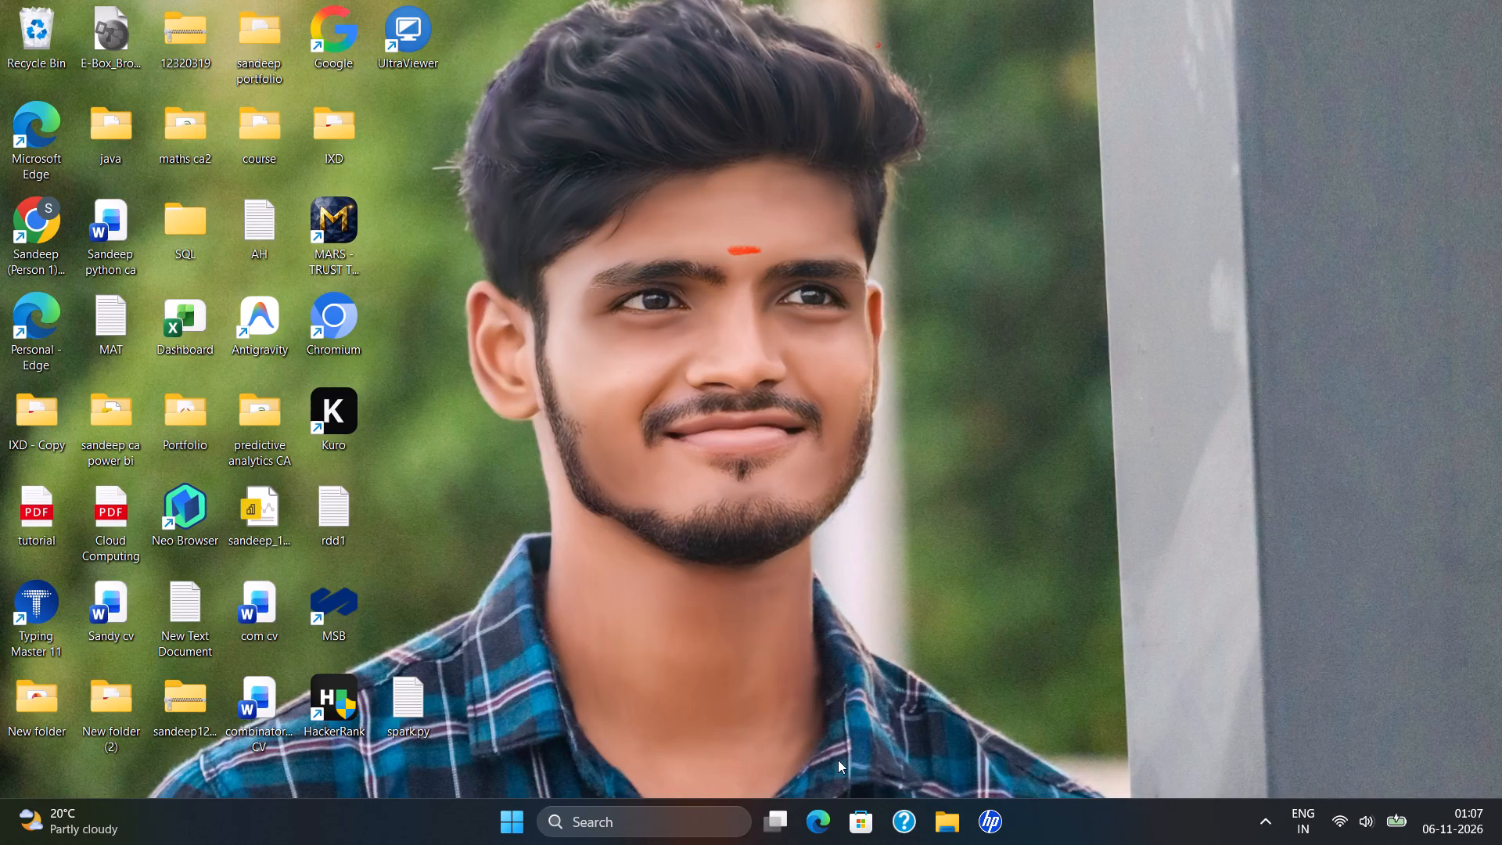
# Open the exported PDF "UI UX Project Report Ca 3" from the Downloads folder to check its pages.
pyautogui.click(950, 814)
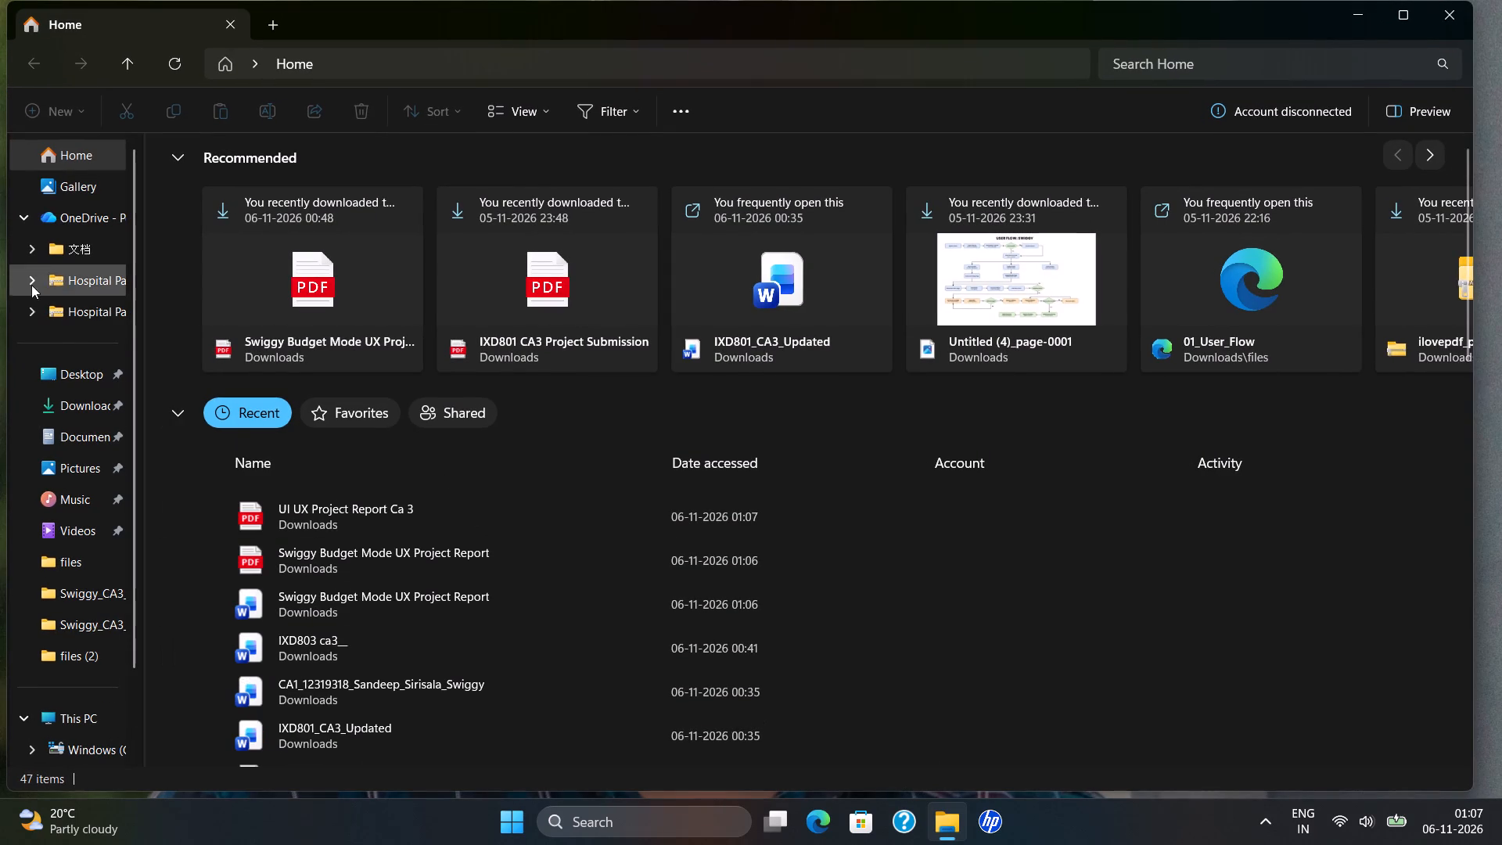
pyautogui.click(94, 407)
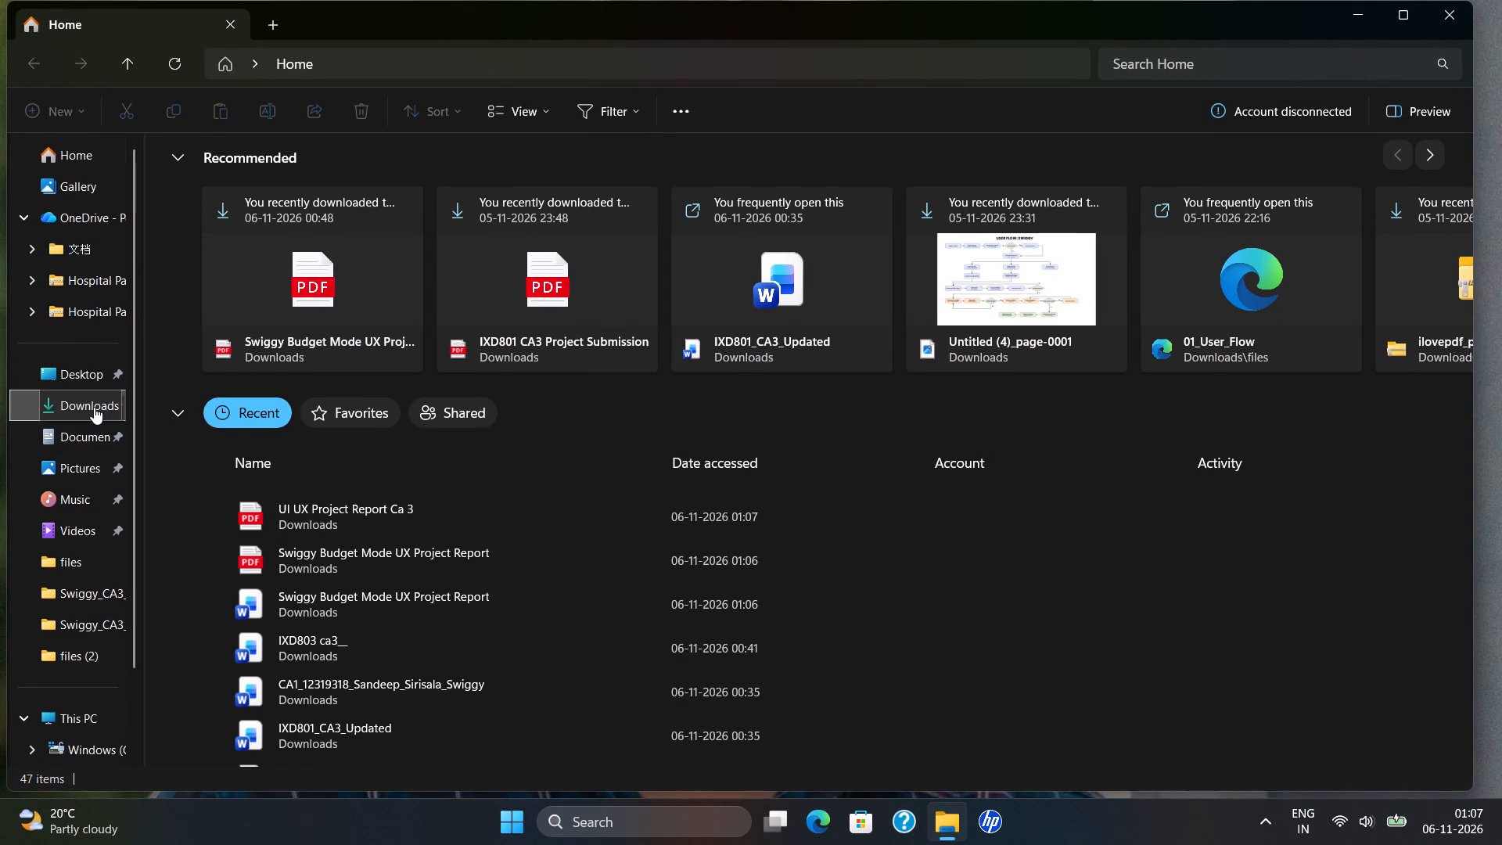
pyautogui.doubleClick(316, 221)
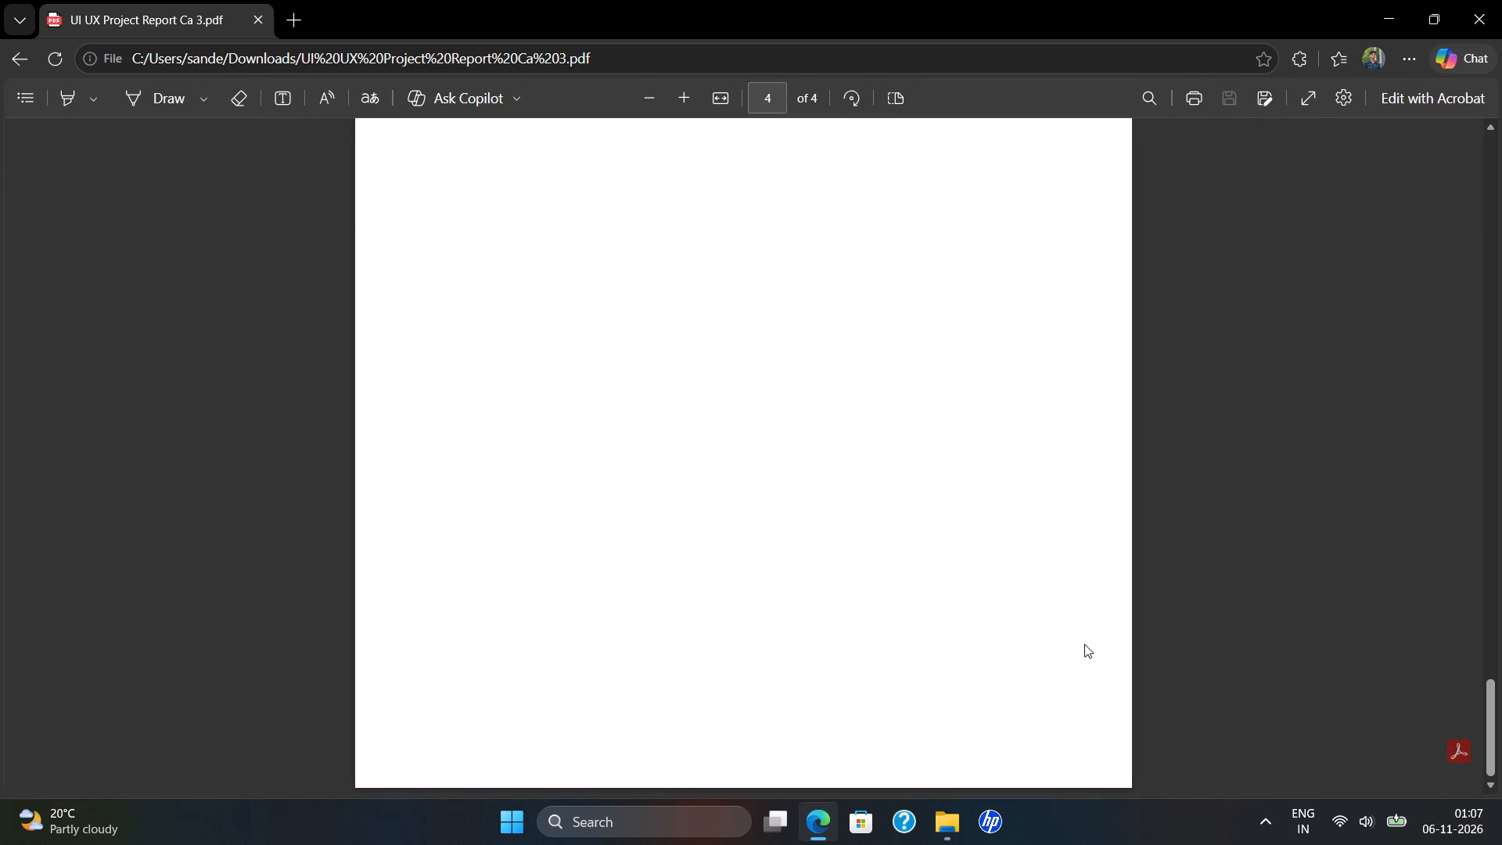
# Turn on the computer's mobile hotspot.
pyautogui.click(1336, 811)
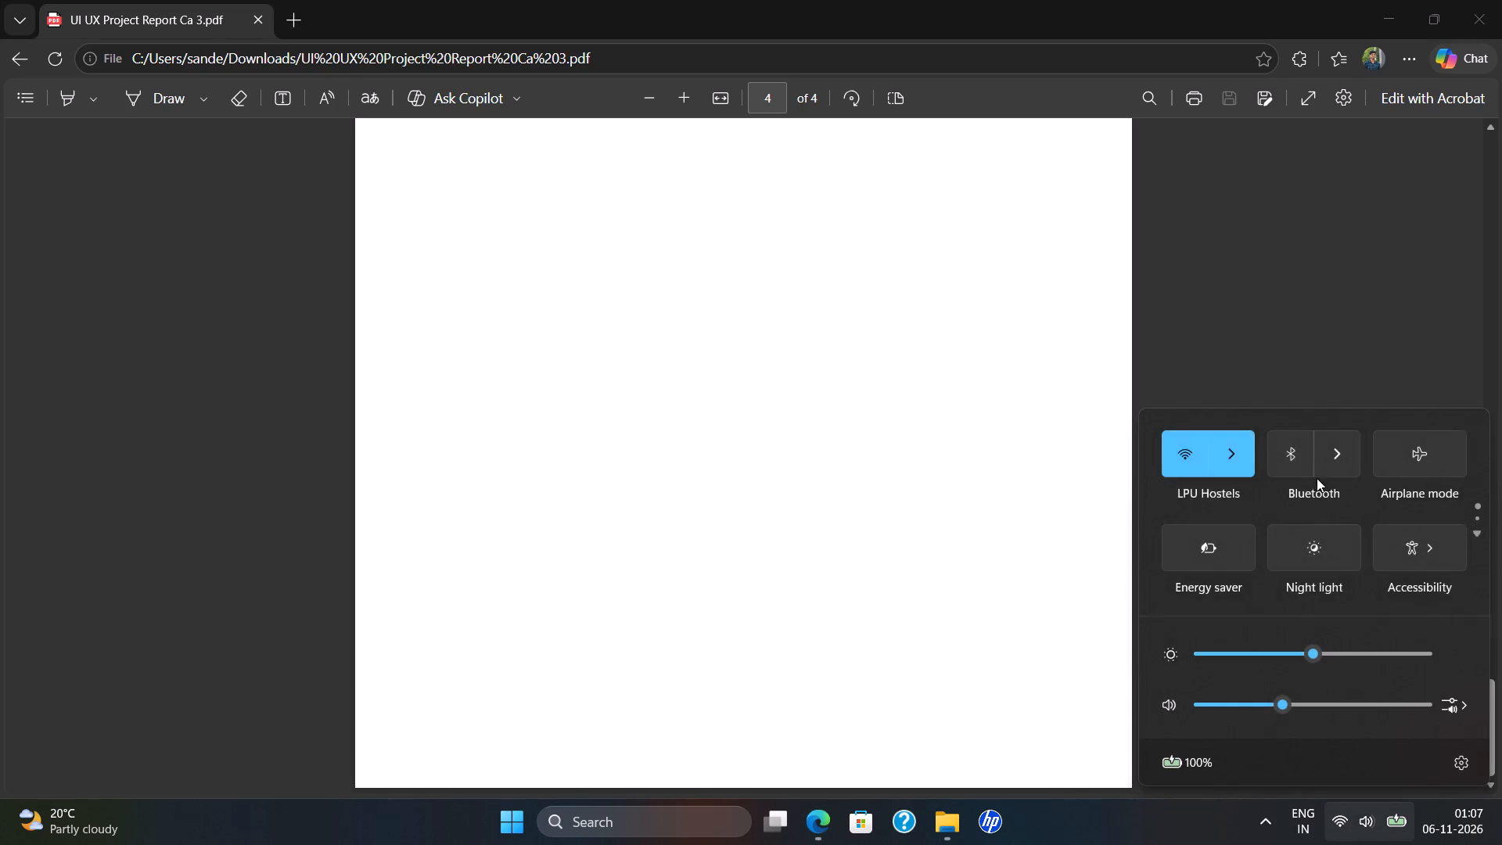
pyautogui.scroll(-5, 1317, 478)
pyautogui.click(1303, 441)
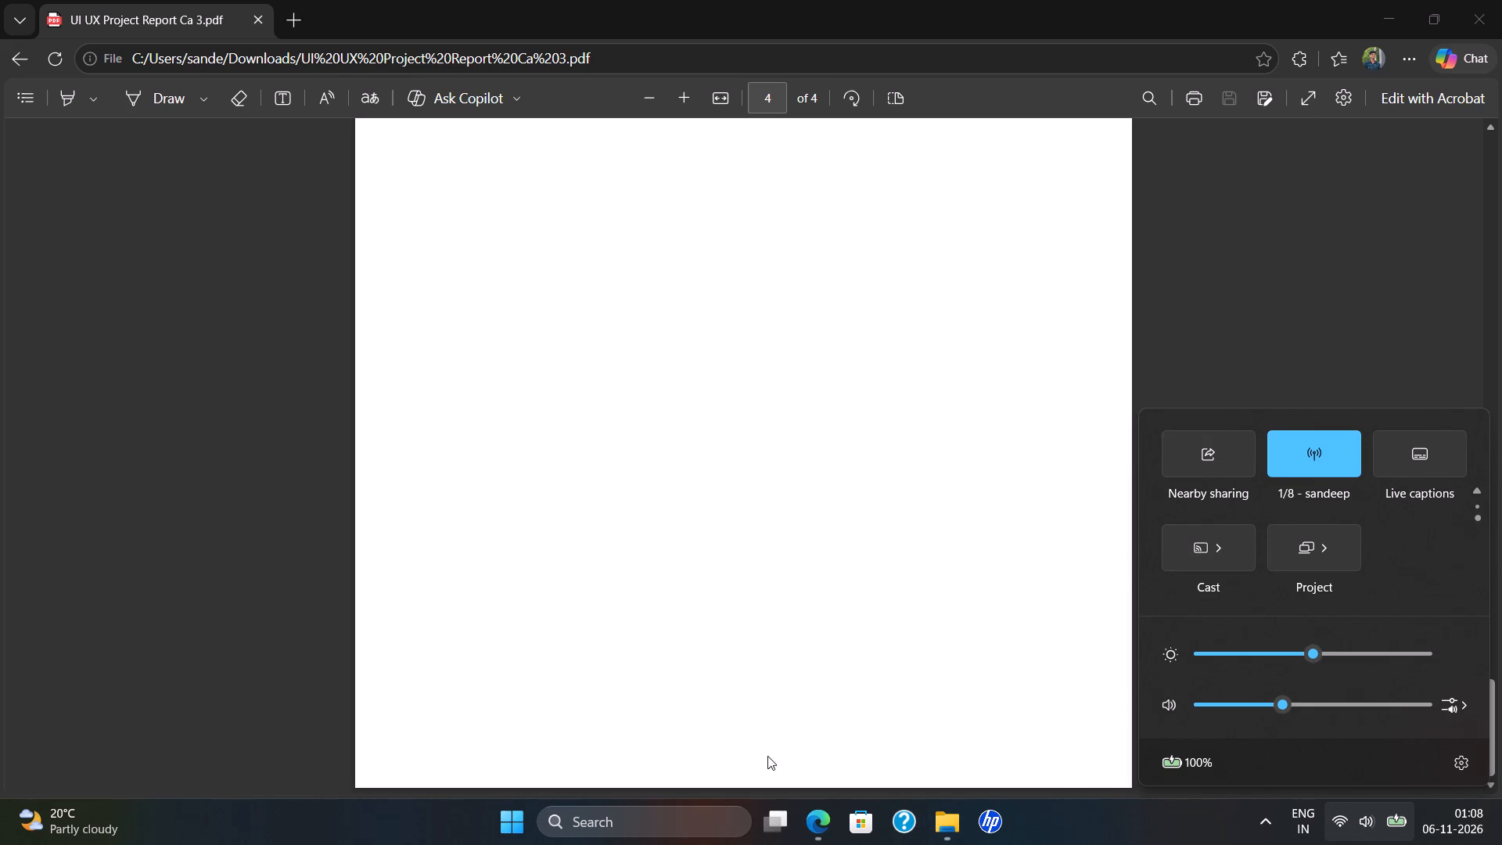
# Close the exported PDF report in Edge and the Downloads folder window.
pyautogui.click(1501, 0)
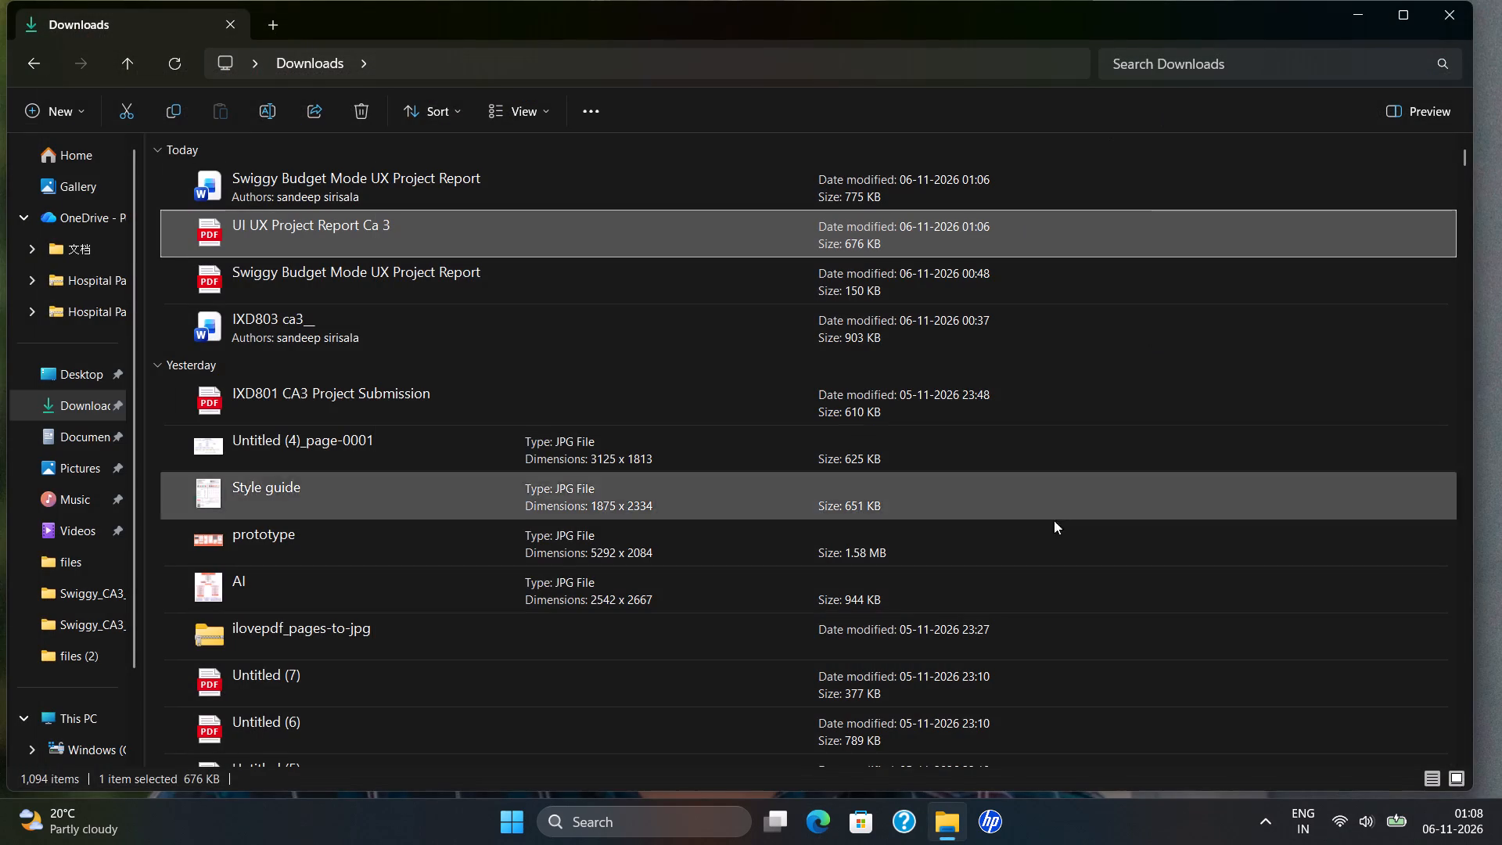
pyautogui.click(1444, 9)
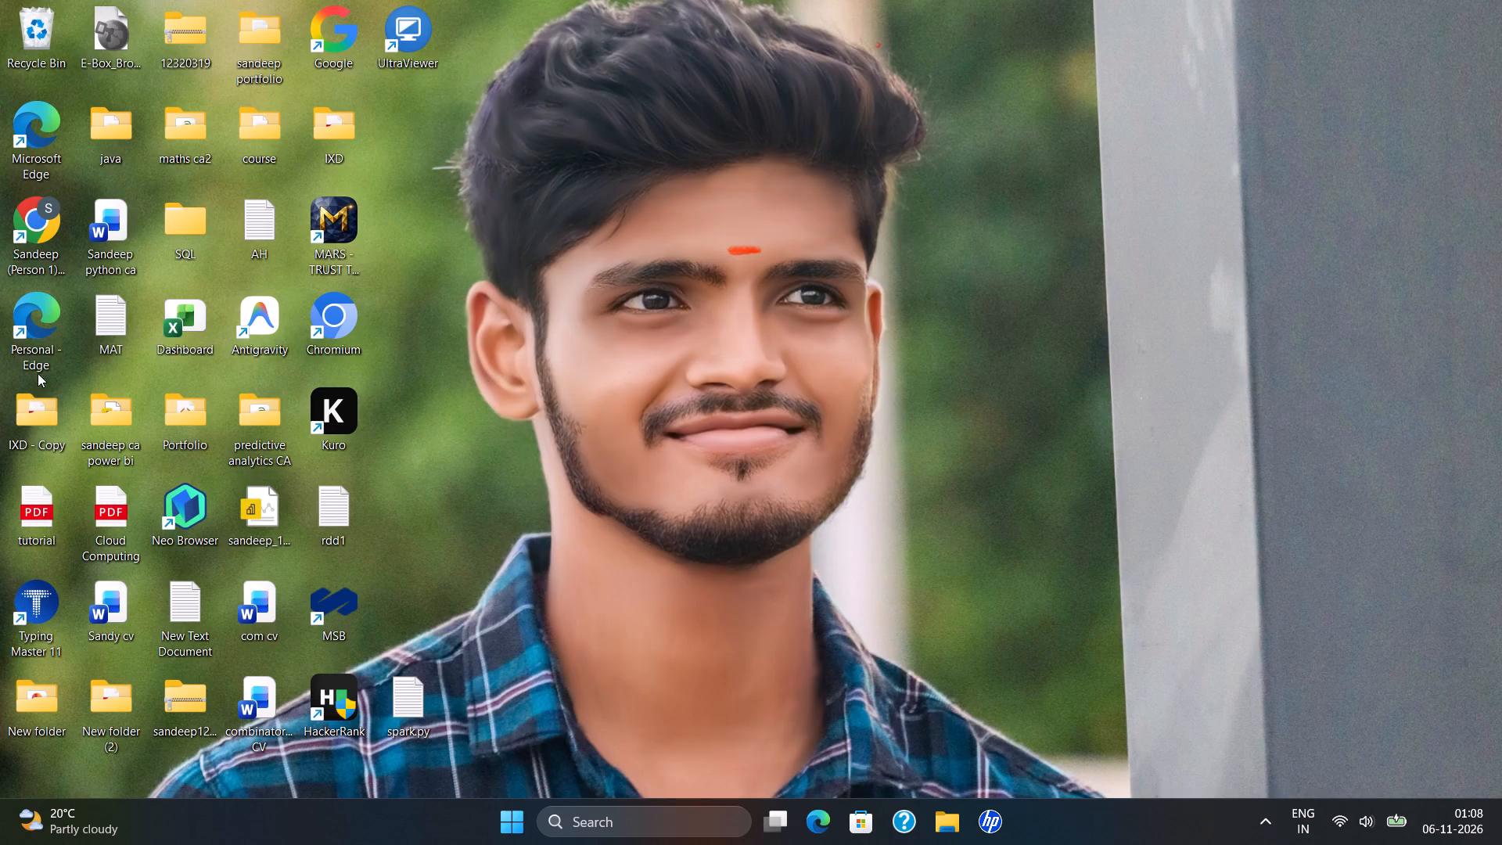
# Open Chrome with the Person 1 profile from the desktop.
pyautogui.doubleClick(43, 218)
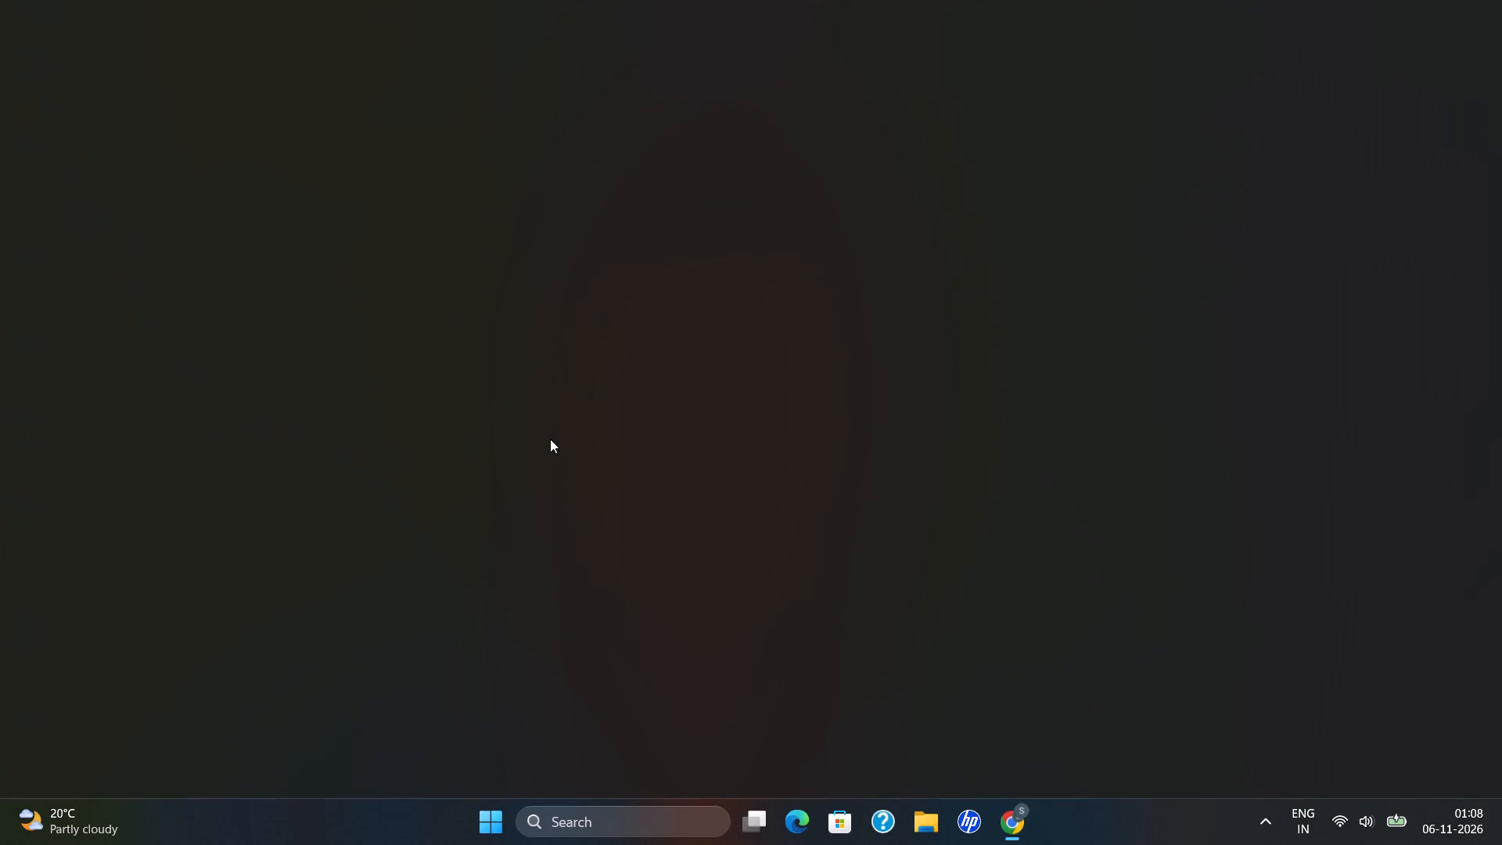
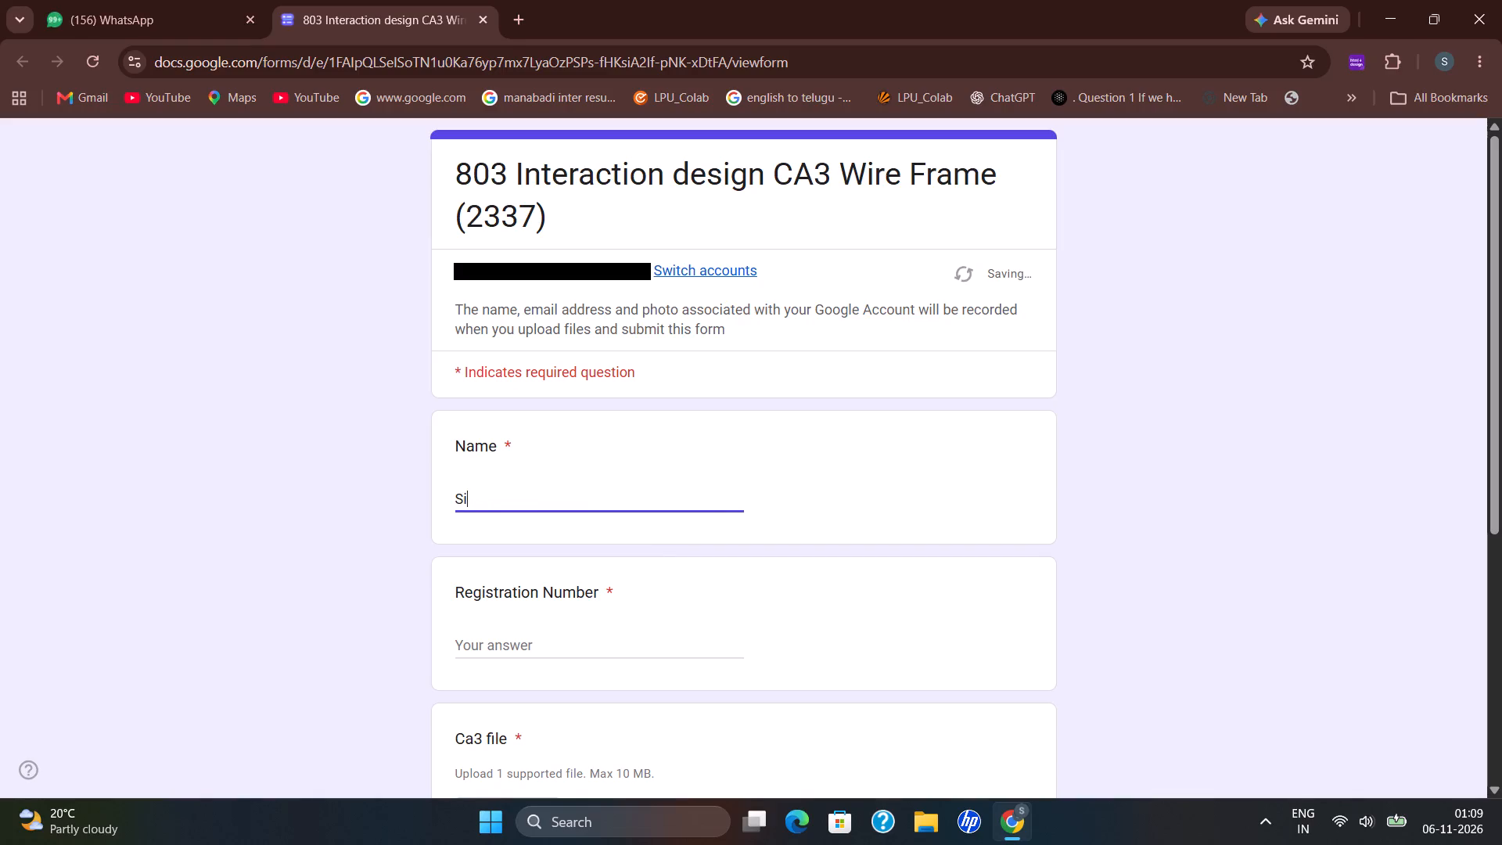
# Fill in the student's name and registration number in the CA3 Wire Frame form.
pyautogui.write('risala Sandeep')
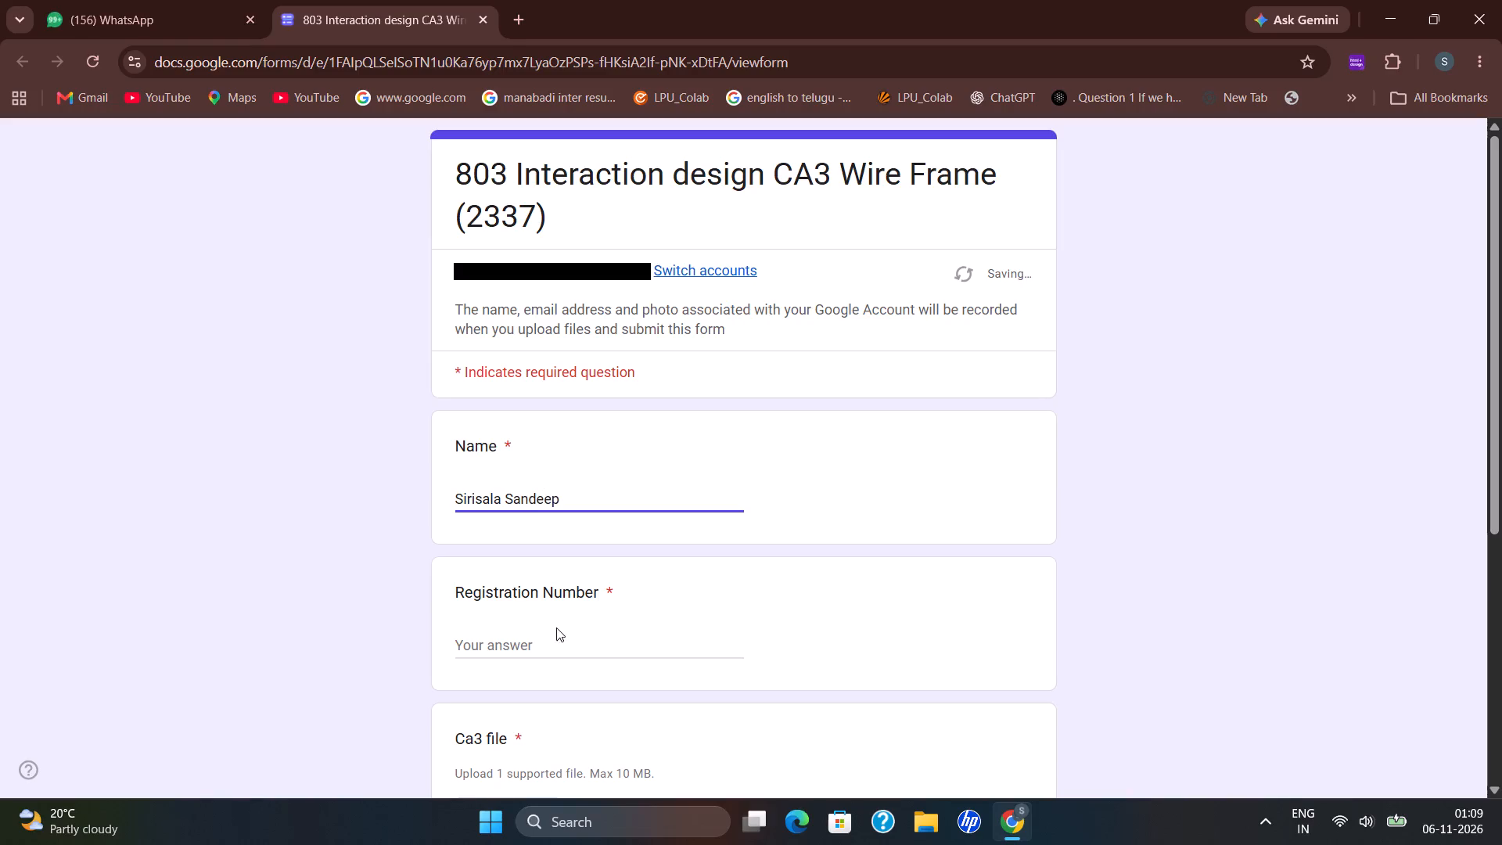
pyautogui.click(556, 643)
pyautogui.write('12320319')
# Upload the PDF "UI UX Project Report Ca 3" from the Downloads folder as the form's Ca3 file.
pyautogui.scroll(-1, 556, 643)
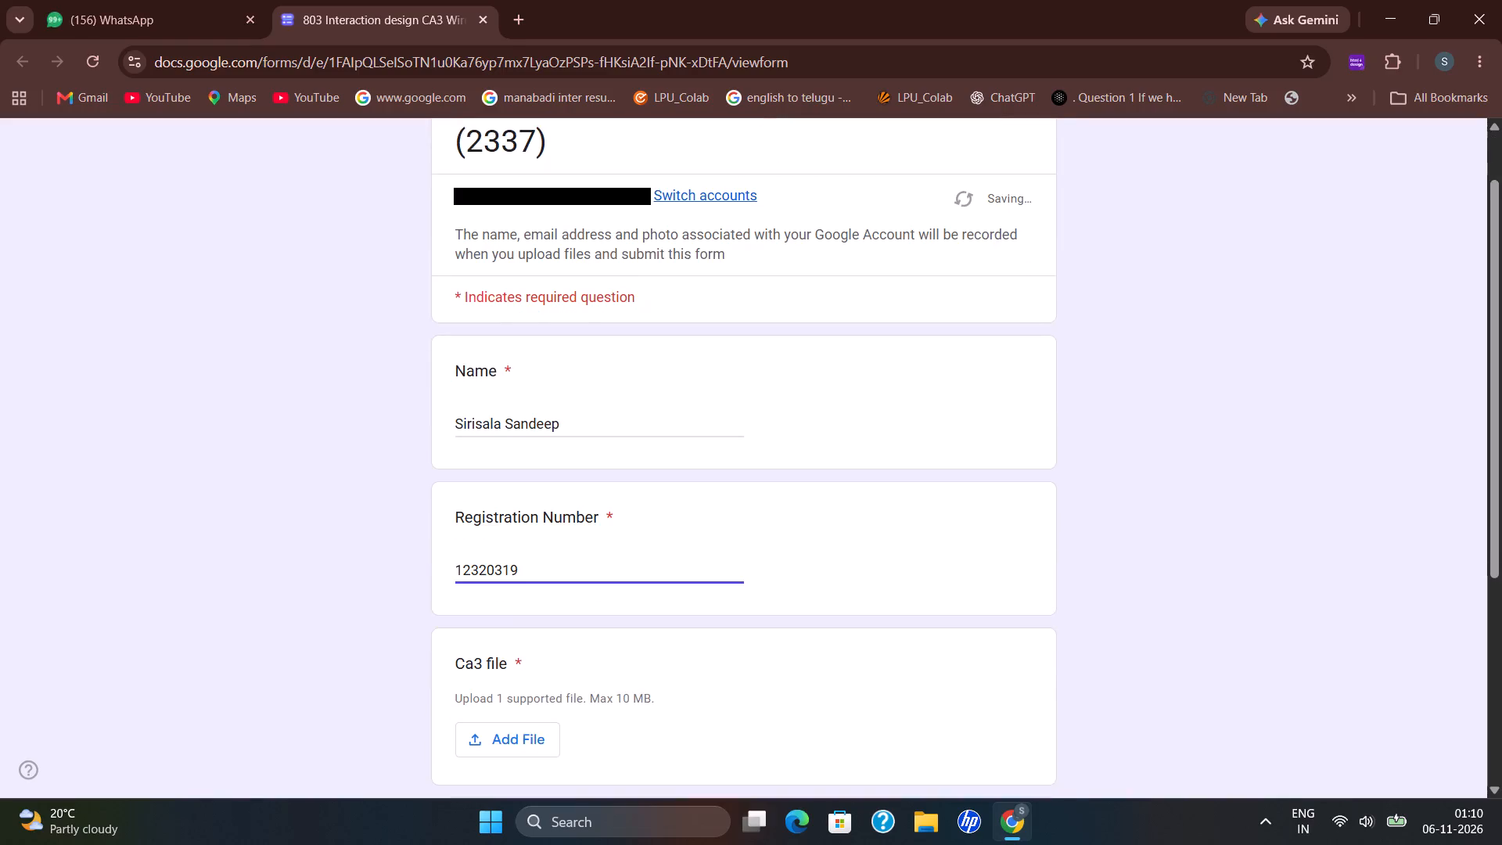
pyautogui.scroll(-1, 556, 643)
pyautogui.click(503, 733)
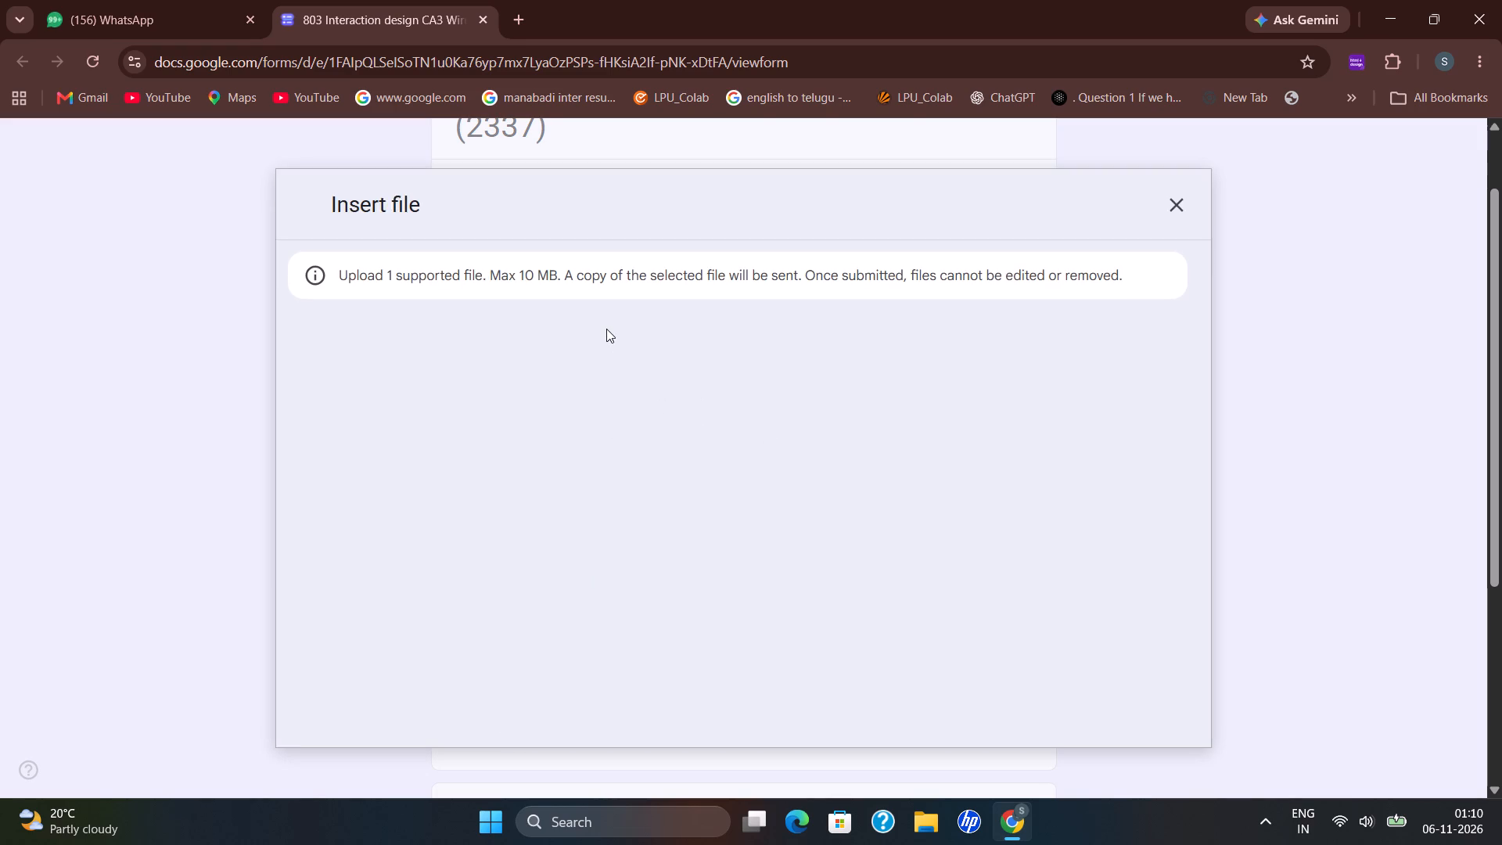
pyautogui.click(724, 595)
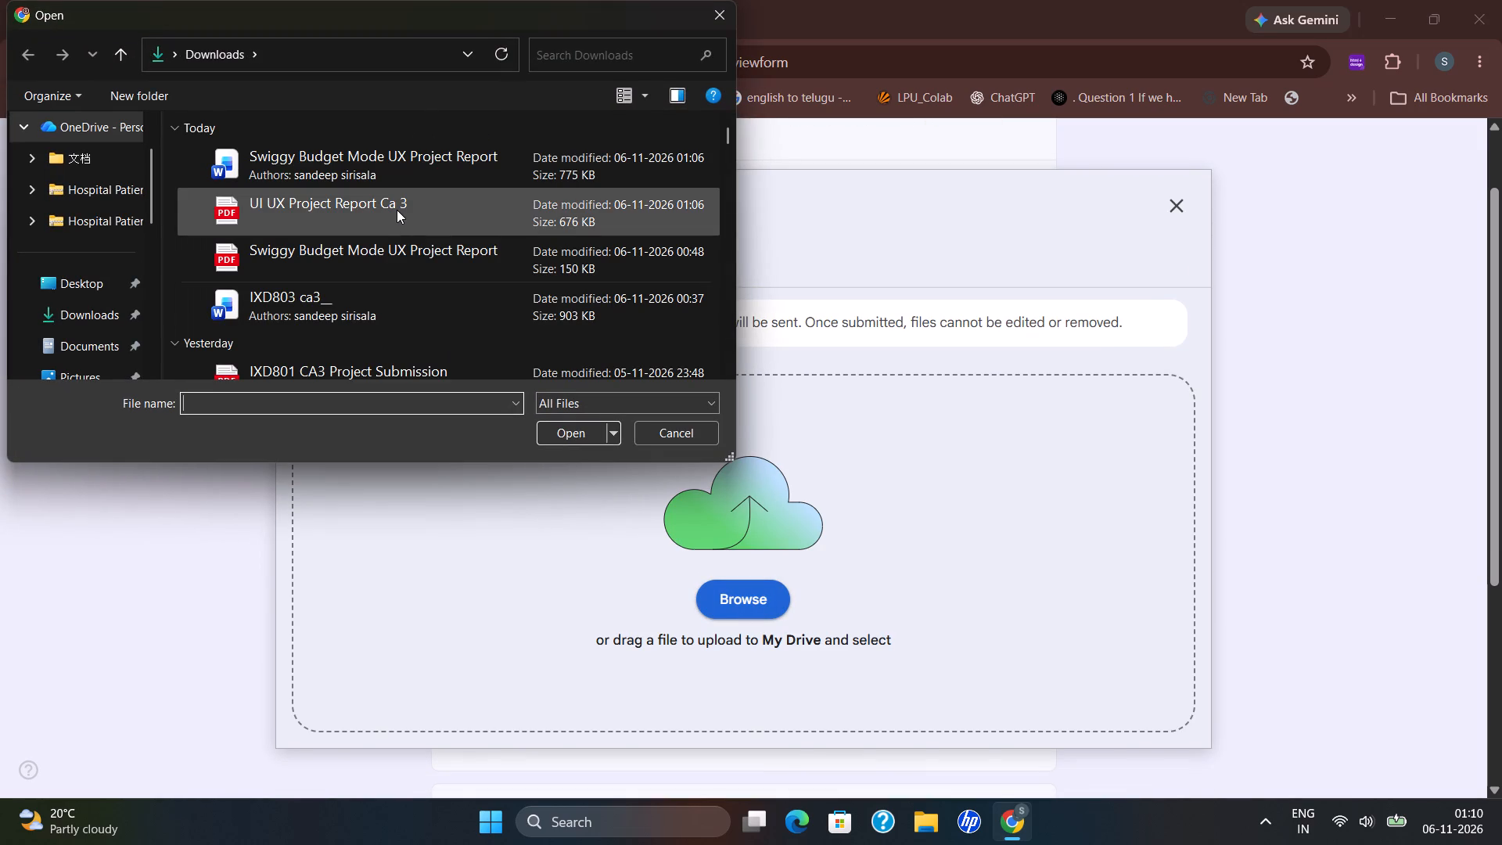
pyautogui.click(397, 210)
pyautogui.click(574, 439)
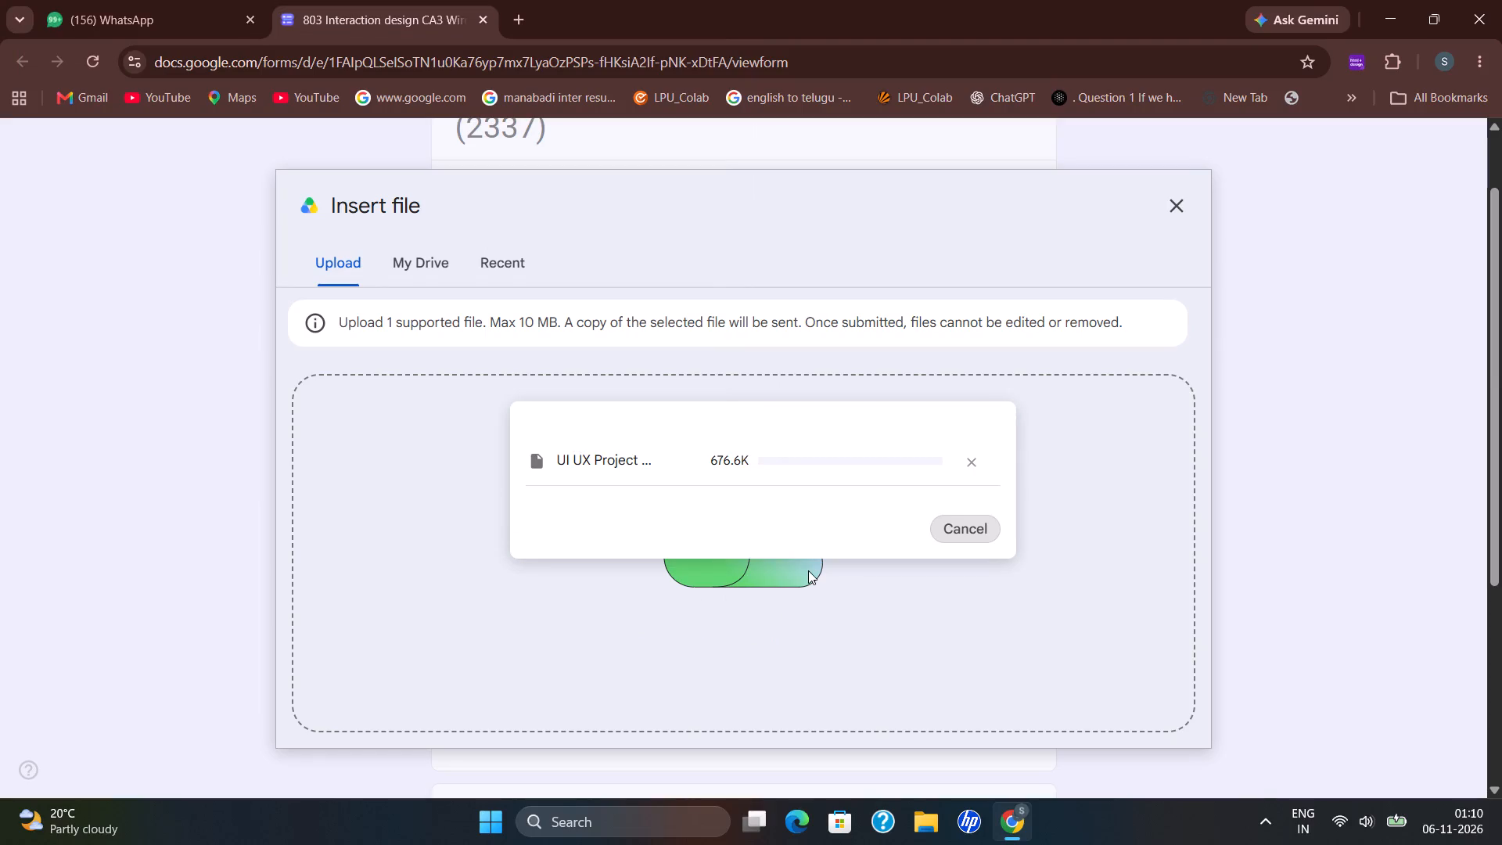
pyautogui.scroll(-3, 808, 570)
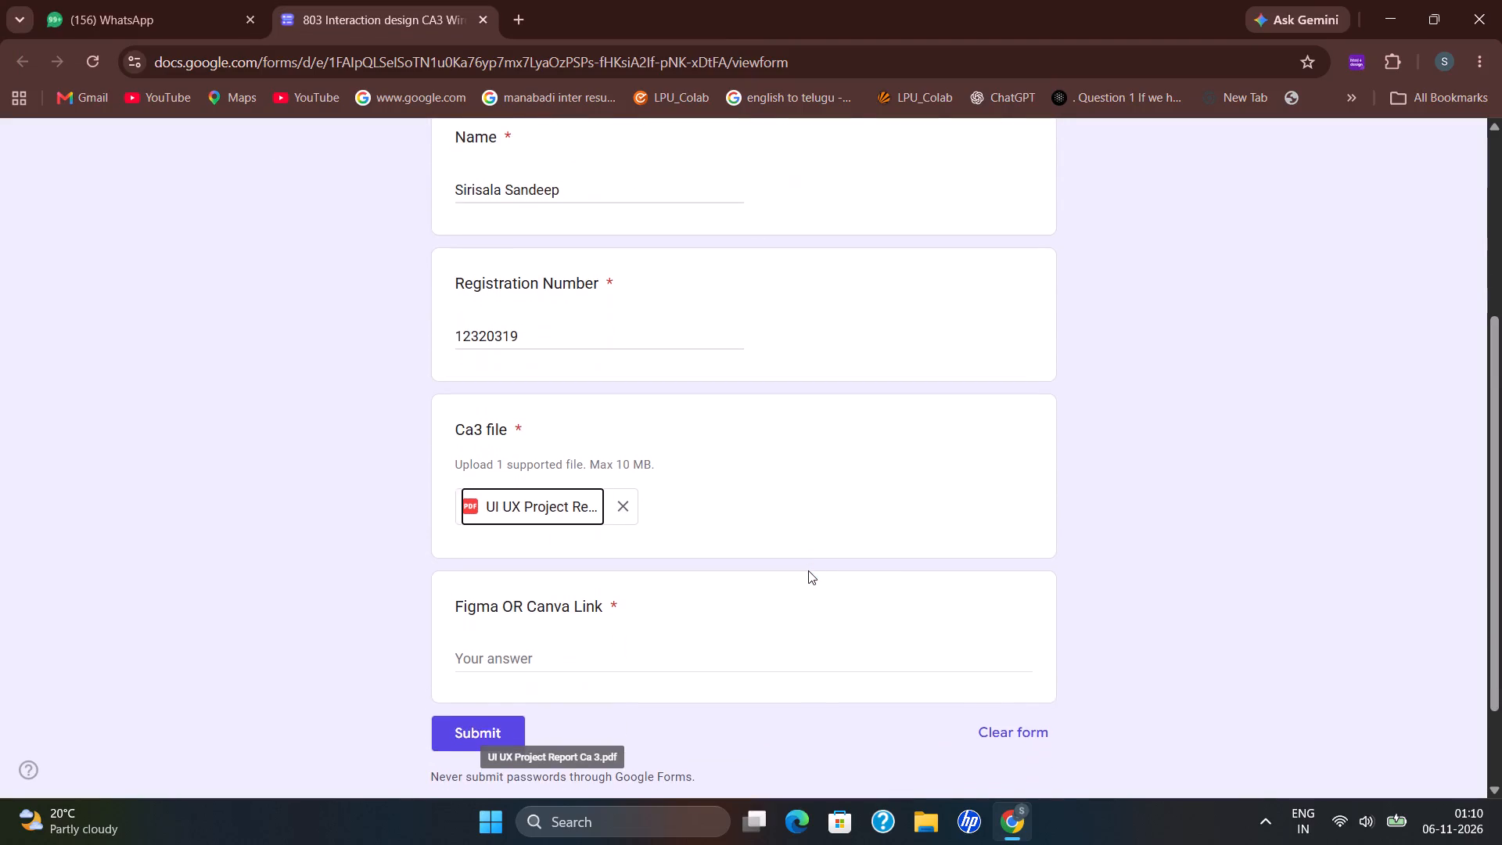
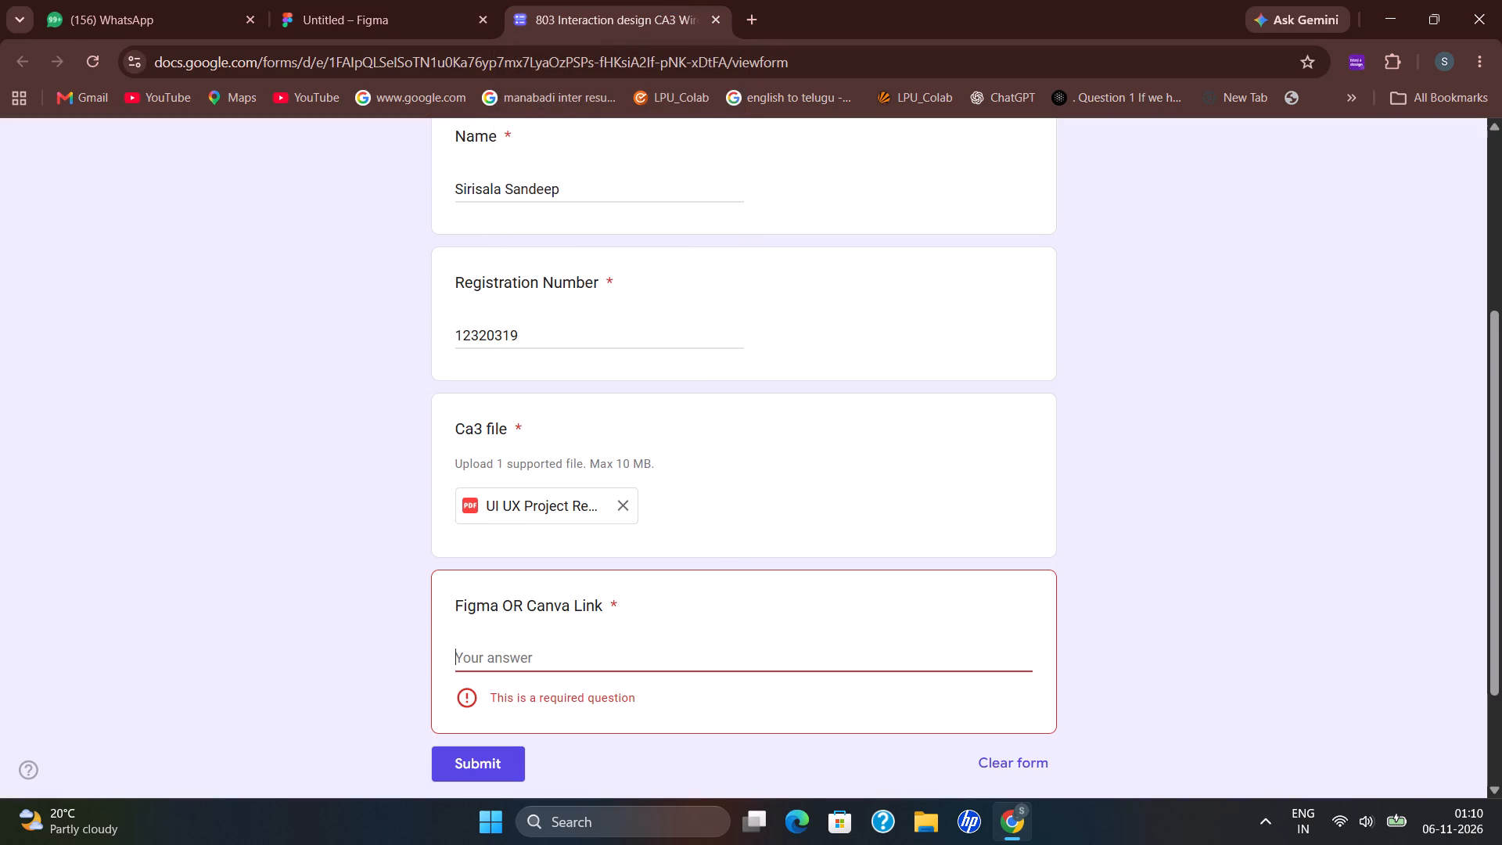
# Fill in the required Figma OR Canva Link answer with the copied Figma design link.
pyautogui.click(651, 661)
pyautogui.hotkey('ctrl', 'v')
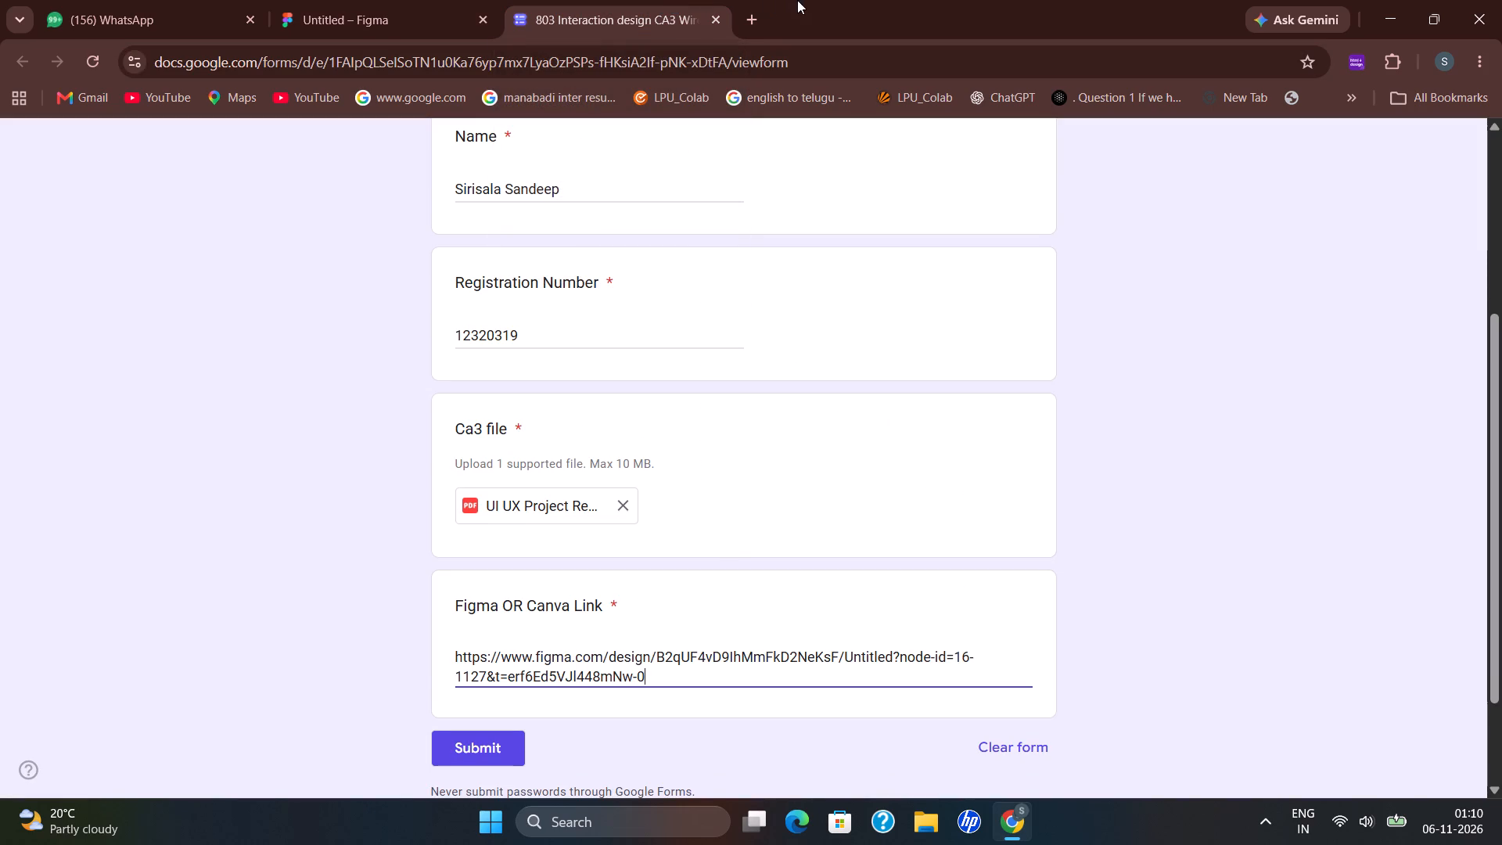
# Open the copied Figma design link in a new browser tab to check where it leads.
pyautogui.click(751, 16)
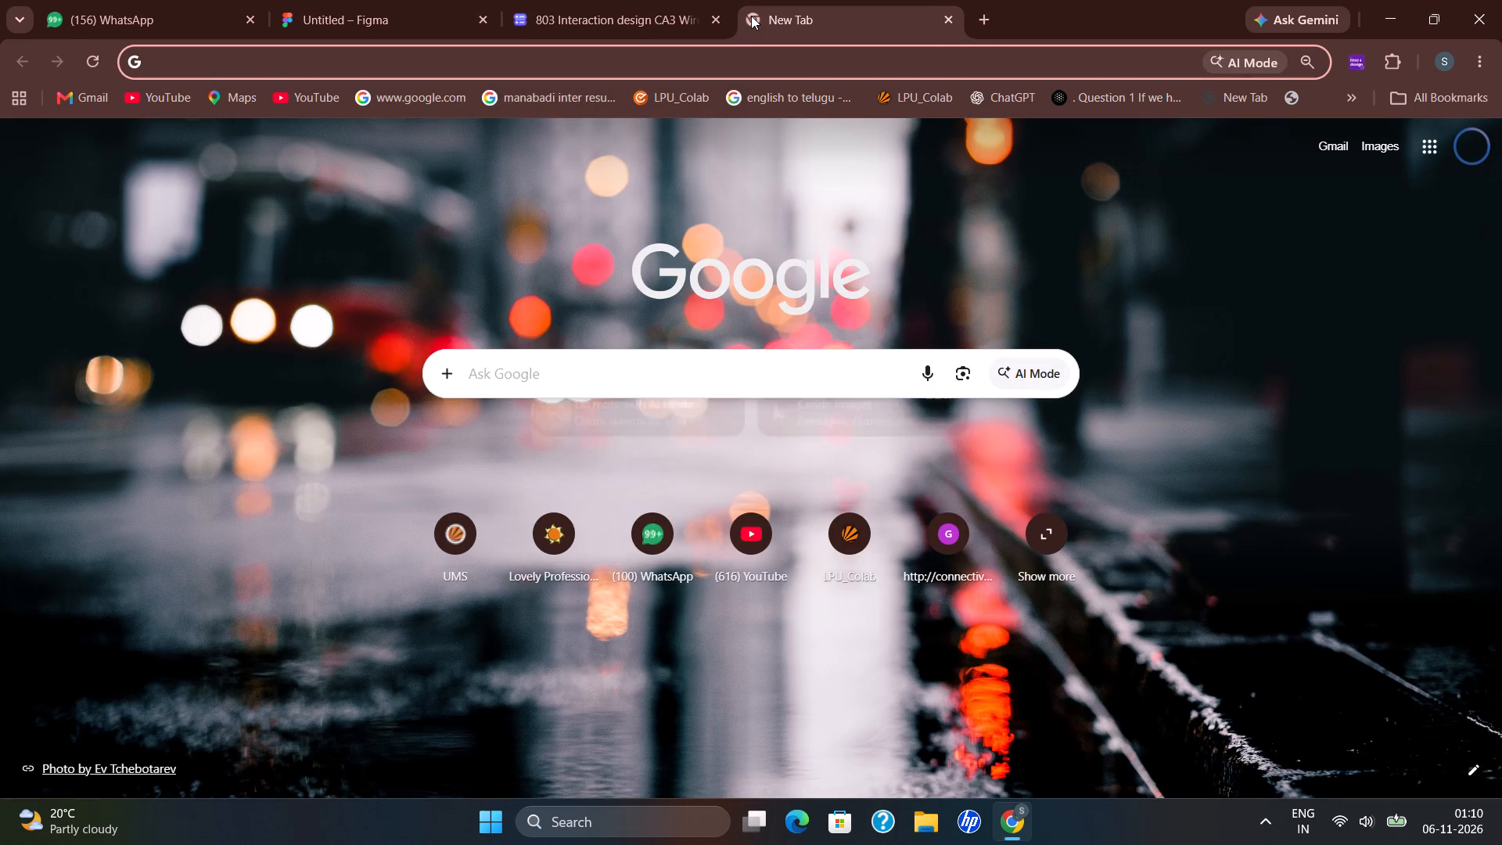
pyautogui.hotkey('ctrl', 'v')
pyautogui.press('Return')
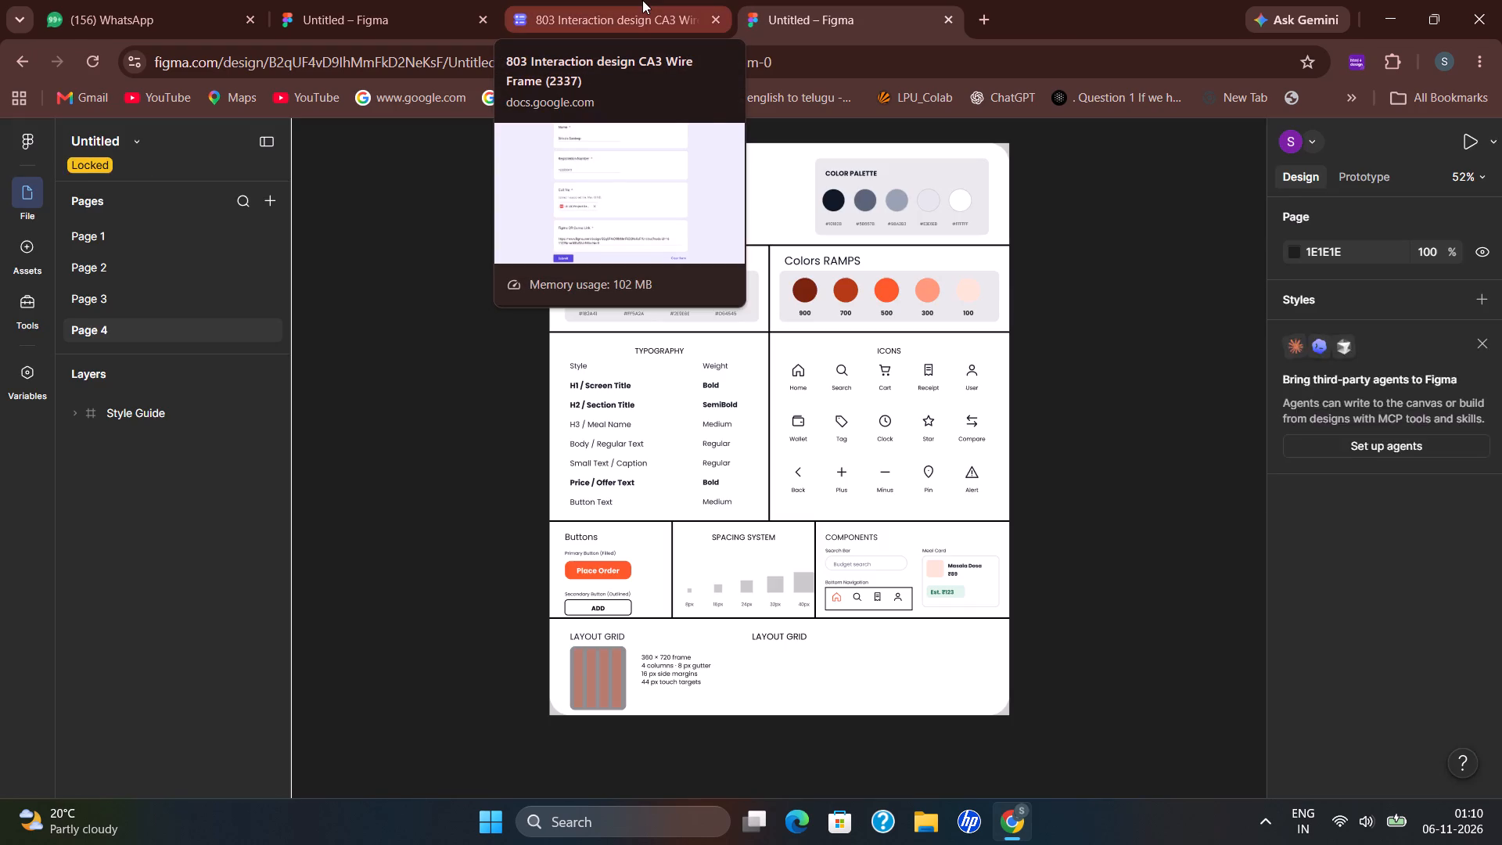
# Return to the 803 Interaction design CA3 Wire Frame form and submit the response.
pyautogui.click(642, 0)
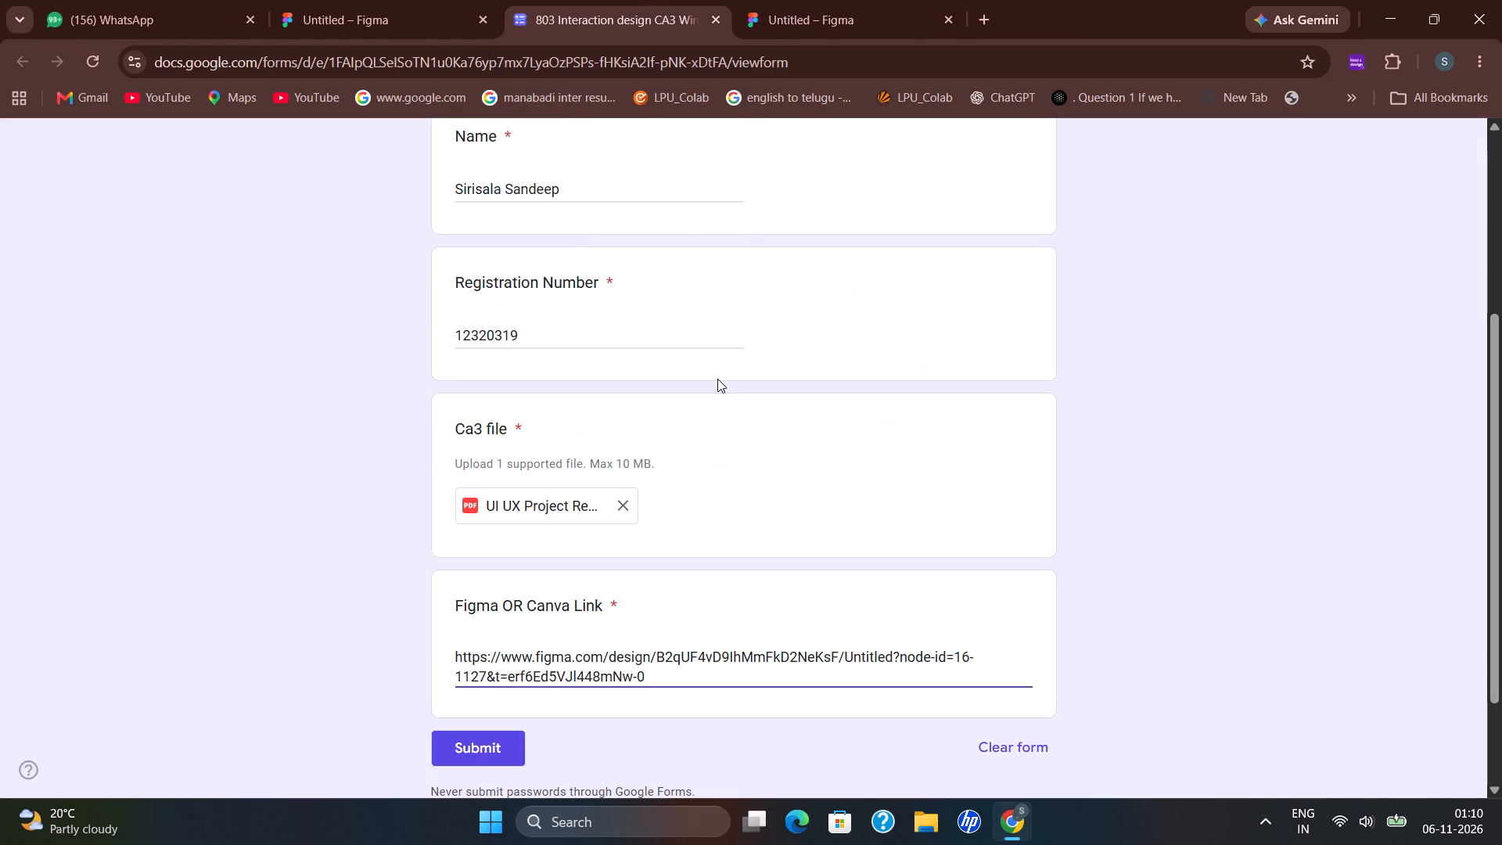
pyautogui.click(481, 740)
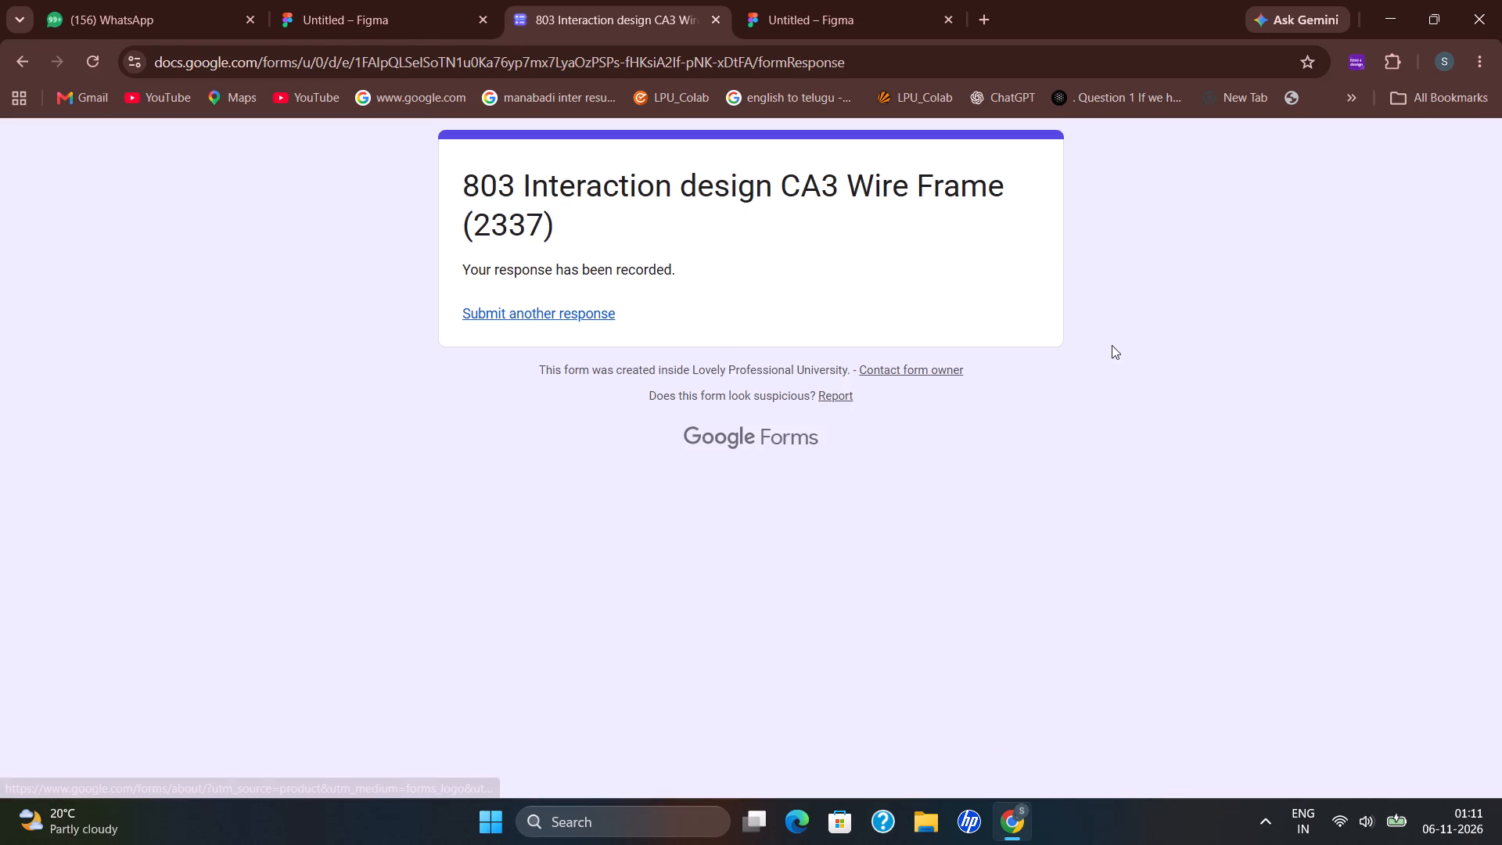
# Close the browser window with all its open tabs.
pyautogui.click(1493, 22)
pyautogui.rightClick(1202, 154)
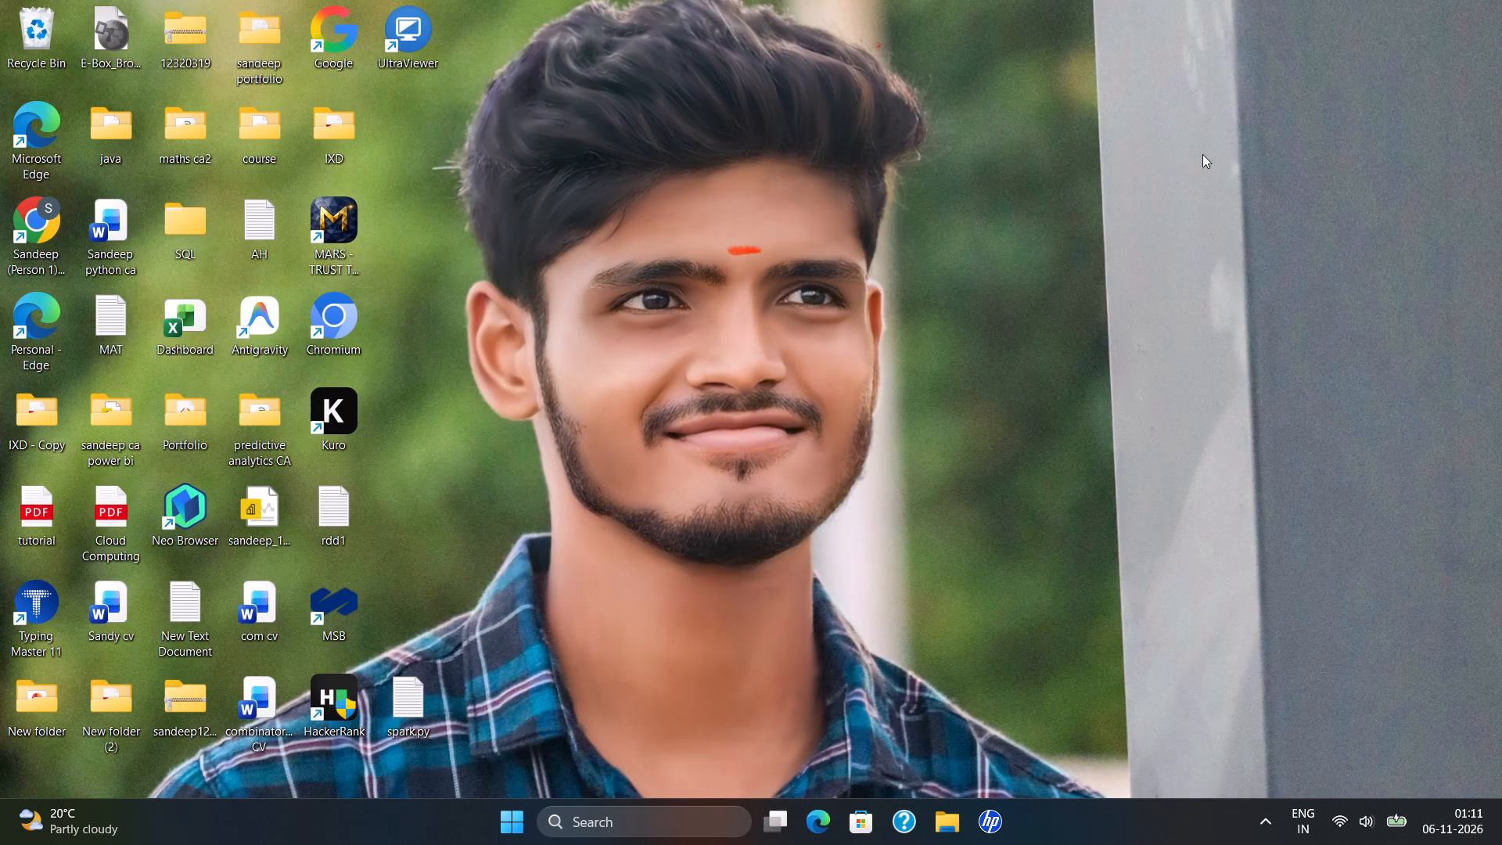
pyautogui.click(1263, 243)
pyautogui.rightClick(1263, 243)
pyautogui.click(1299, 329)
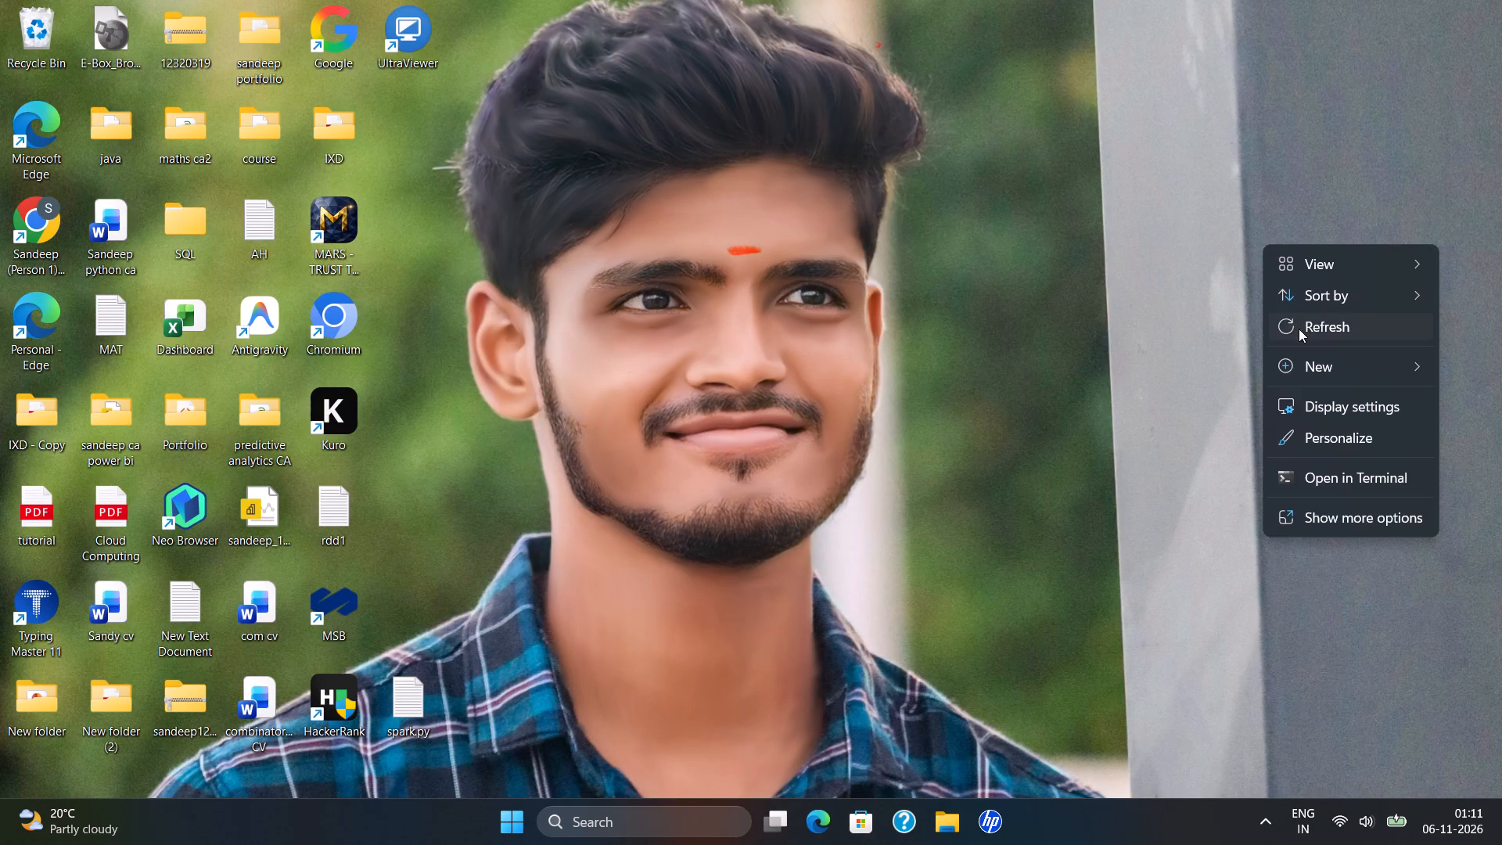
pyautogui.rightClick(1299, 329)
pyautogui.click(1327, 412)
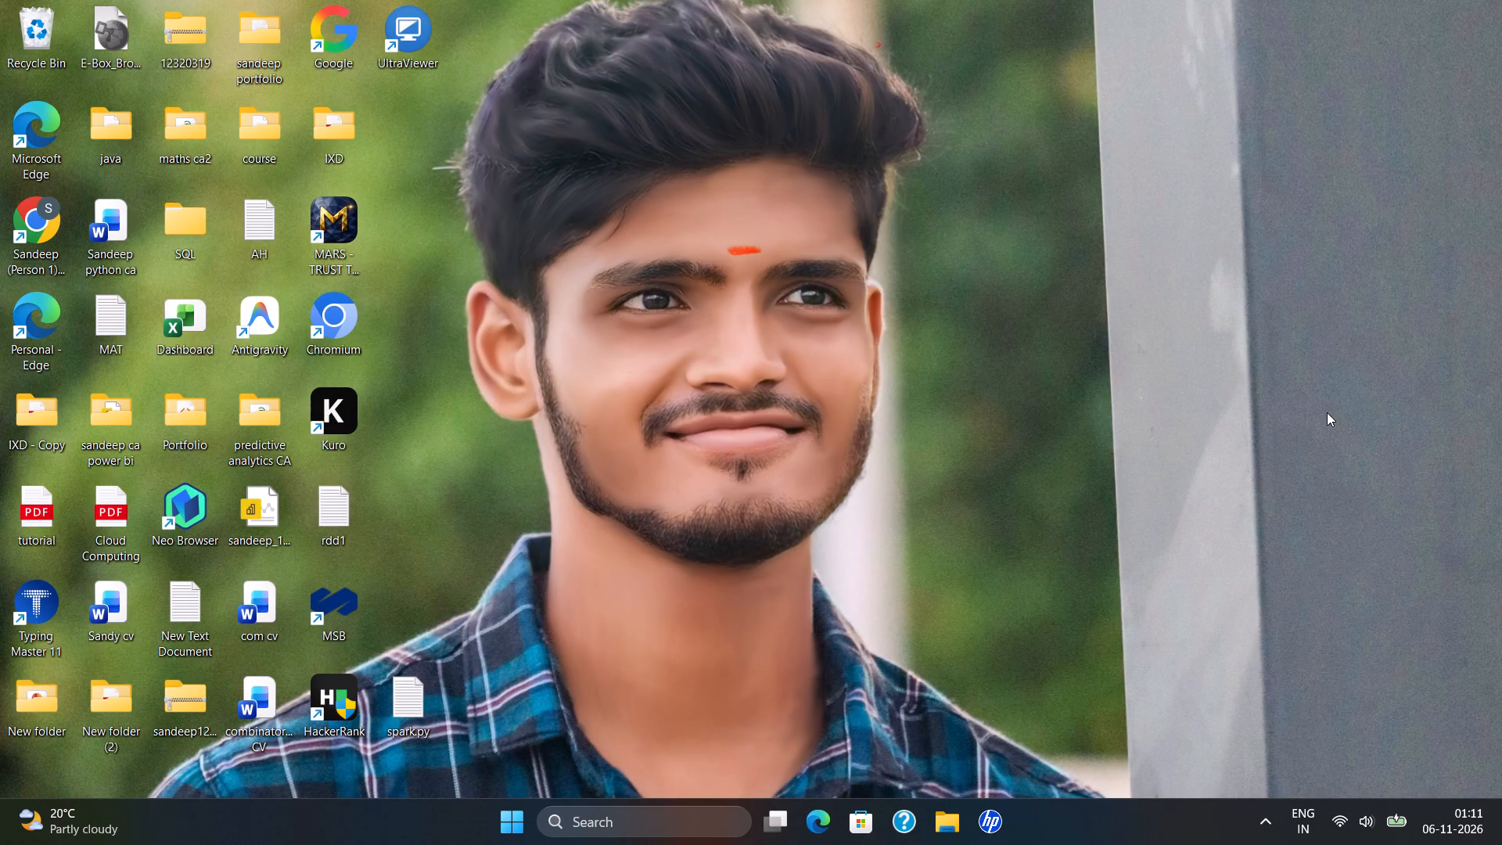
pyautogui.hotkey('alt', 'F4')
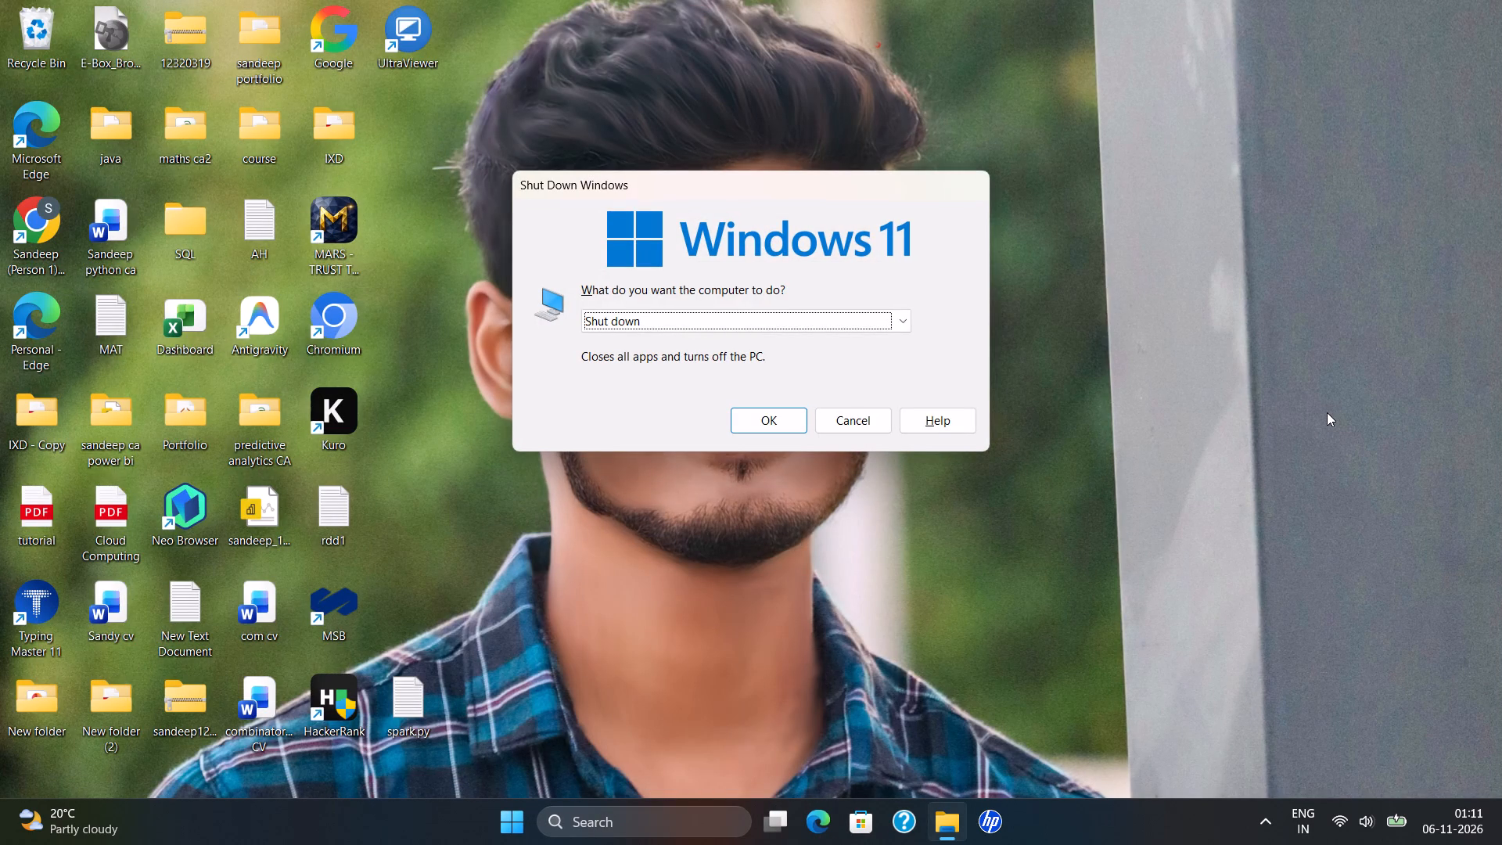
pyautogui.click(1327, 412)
# Launch the Kuro application from its desktop shortcut.
pyautogui.doubleClick(346, 418)
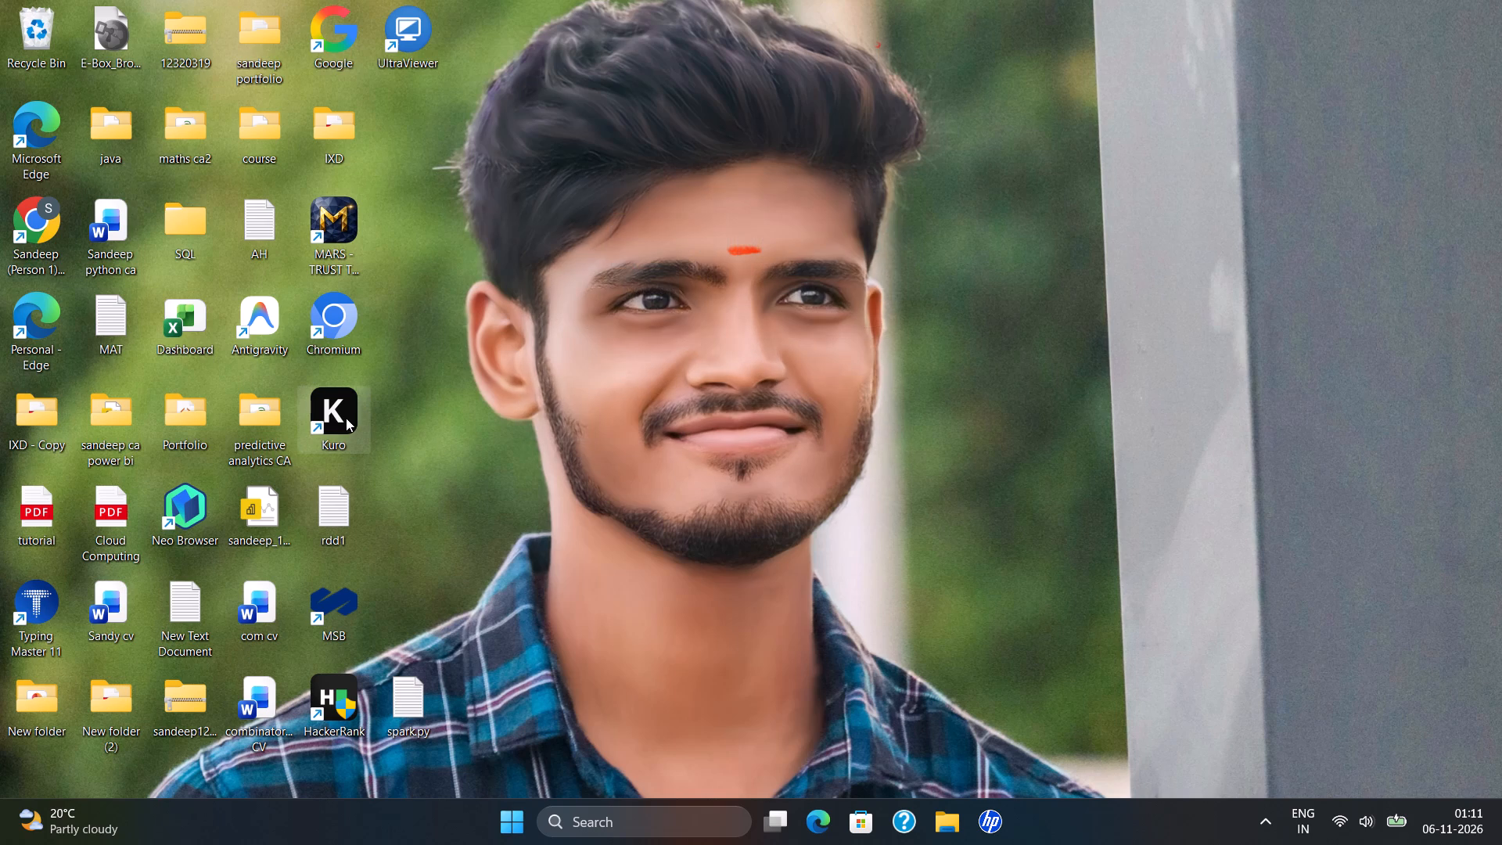